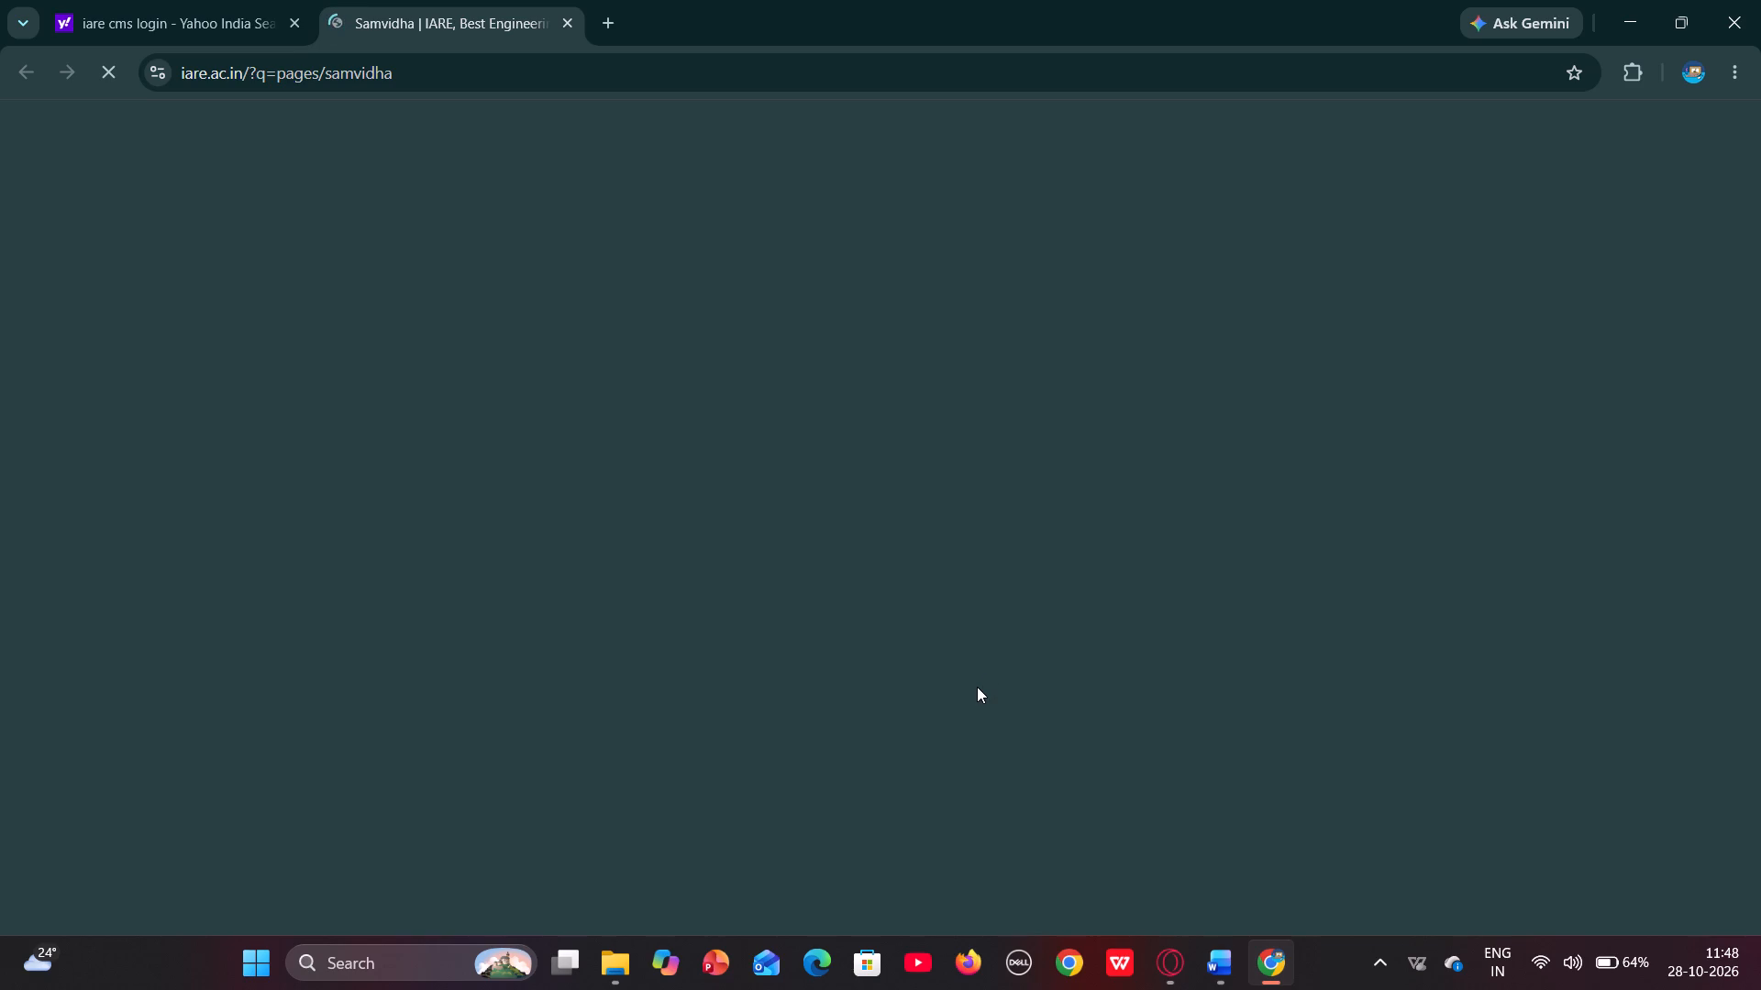
Open the Samvidha - Campus Management Portal Login from the IARE Samvidha page.
{"action": "scroll", "coordinate": [1074, 649], "scroll_direction": "down", "scroll_amount": 2}
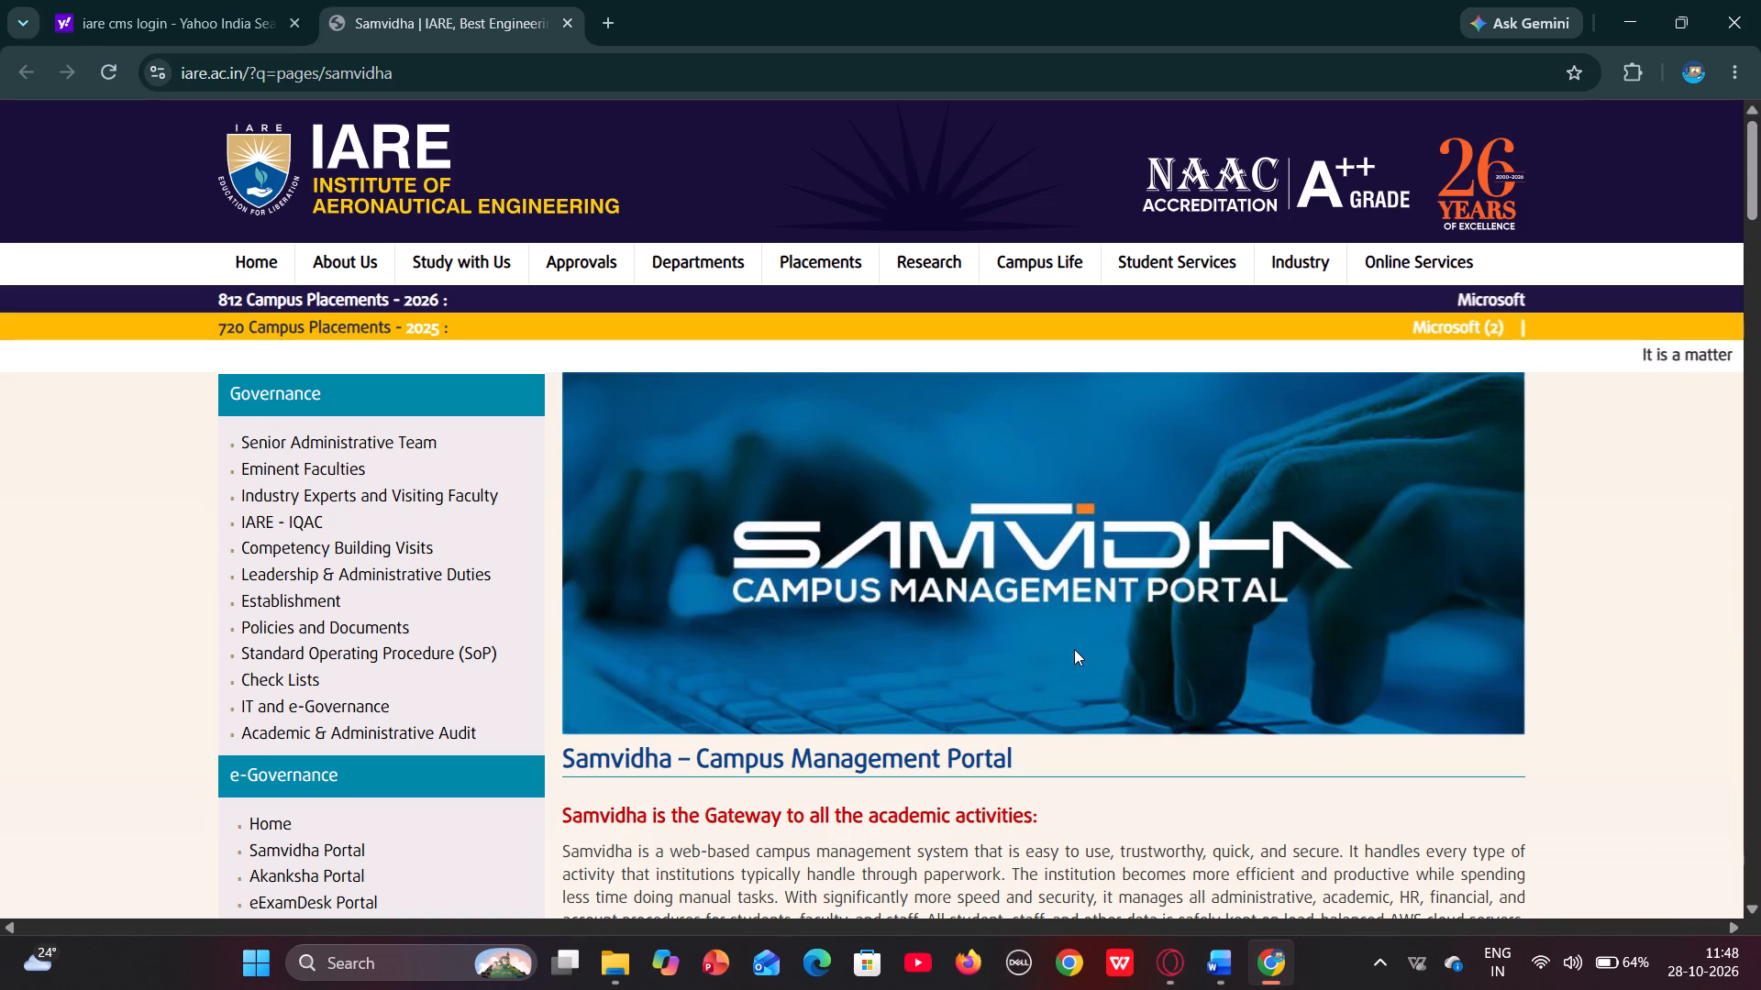
{"action": "scroll", "coordinate": [1074, 649], "scroll_direction": "down", "scroll_amount": 14}
{"action": "scroll", "coordinate": [1074, 649], "scroll_direction": "up", "scroll_amount": 1}
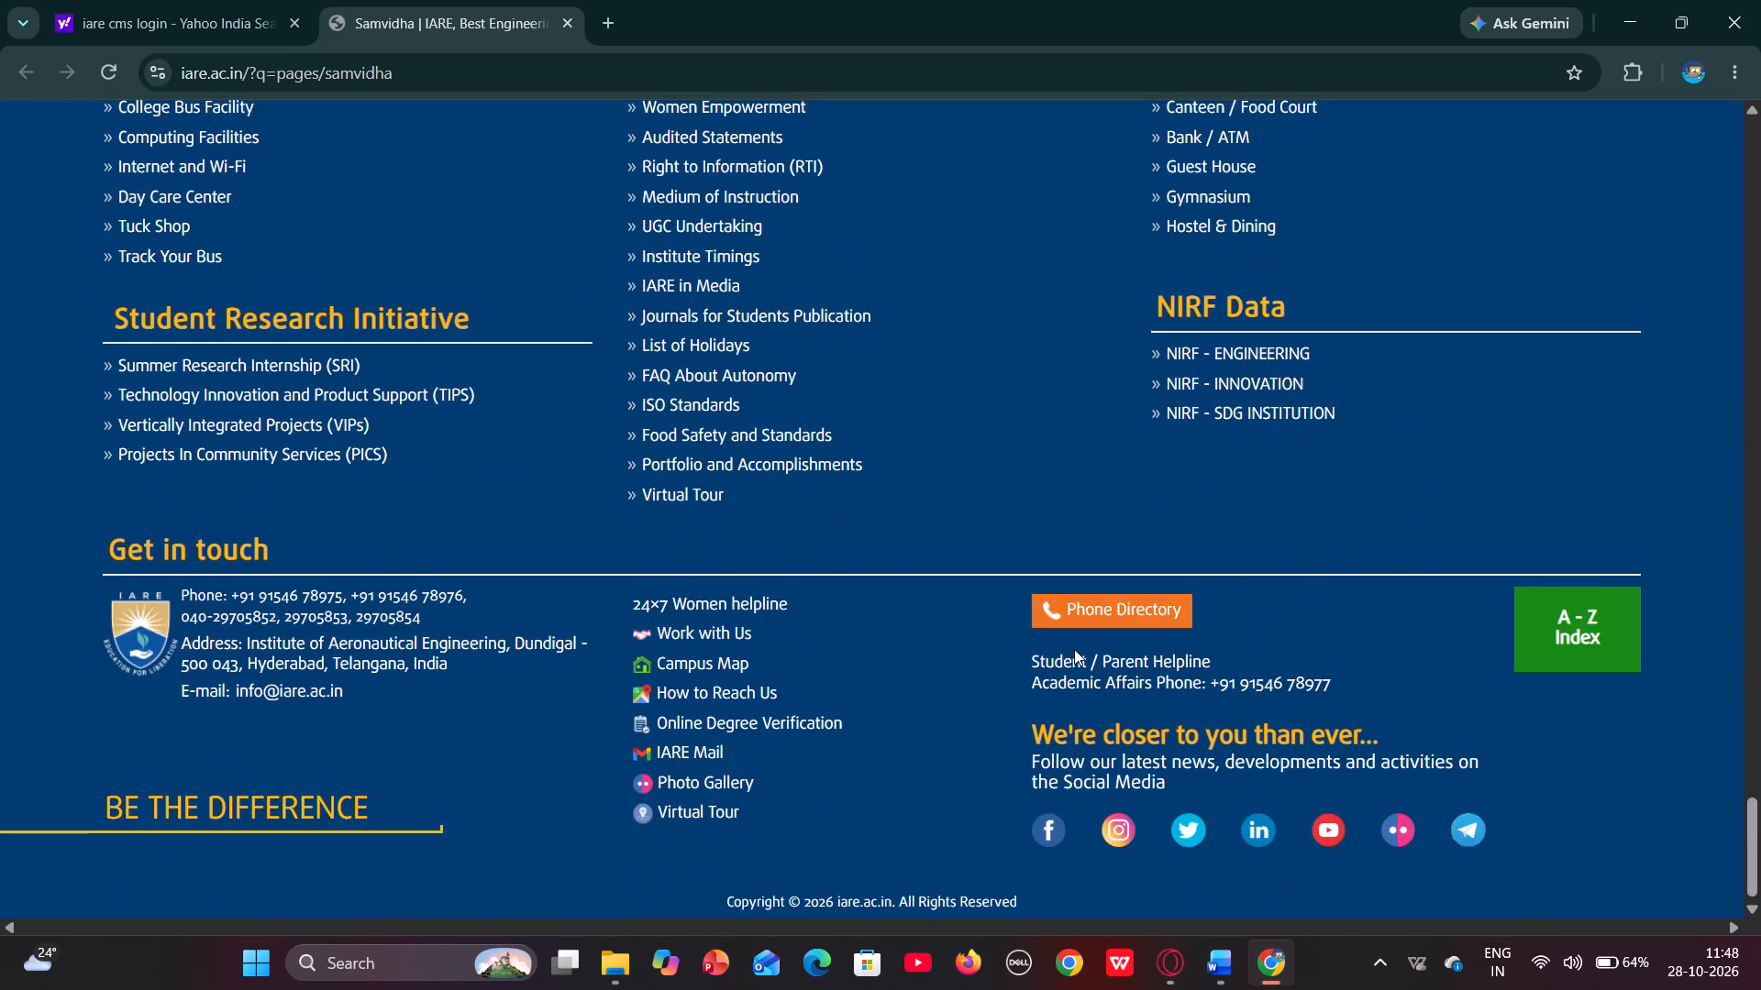
{"action": "scroll", "coordinate": [1074, 649], "scroll_direction": "up", "scroll_amount": 1}
{"action": "scroll", "coordinate": [1074, 649], "scroll_direction": "down", "scroll_amount": 12}
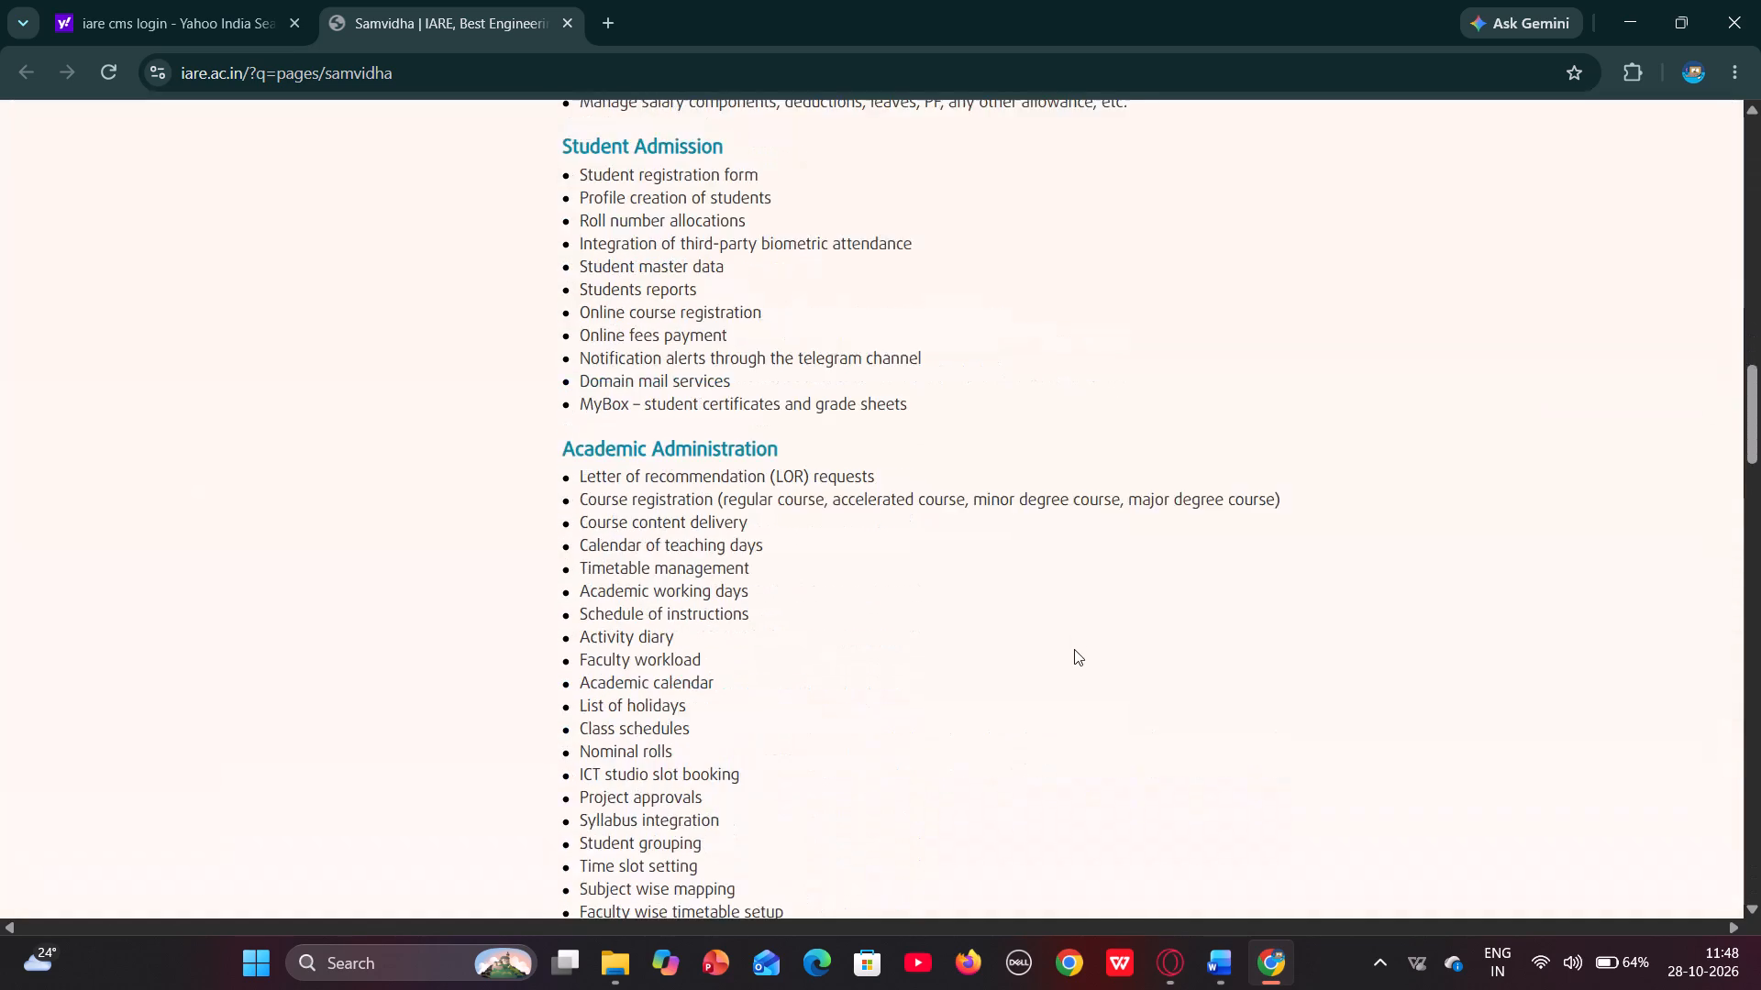
{"action": "scroll", "coordinate": [1074, 649], "scroll_direction": "down", "scroll_amount": 7}
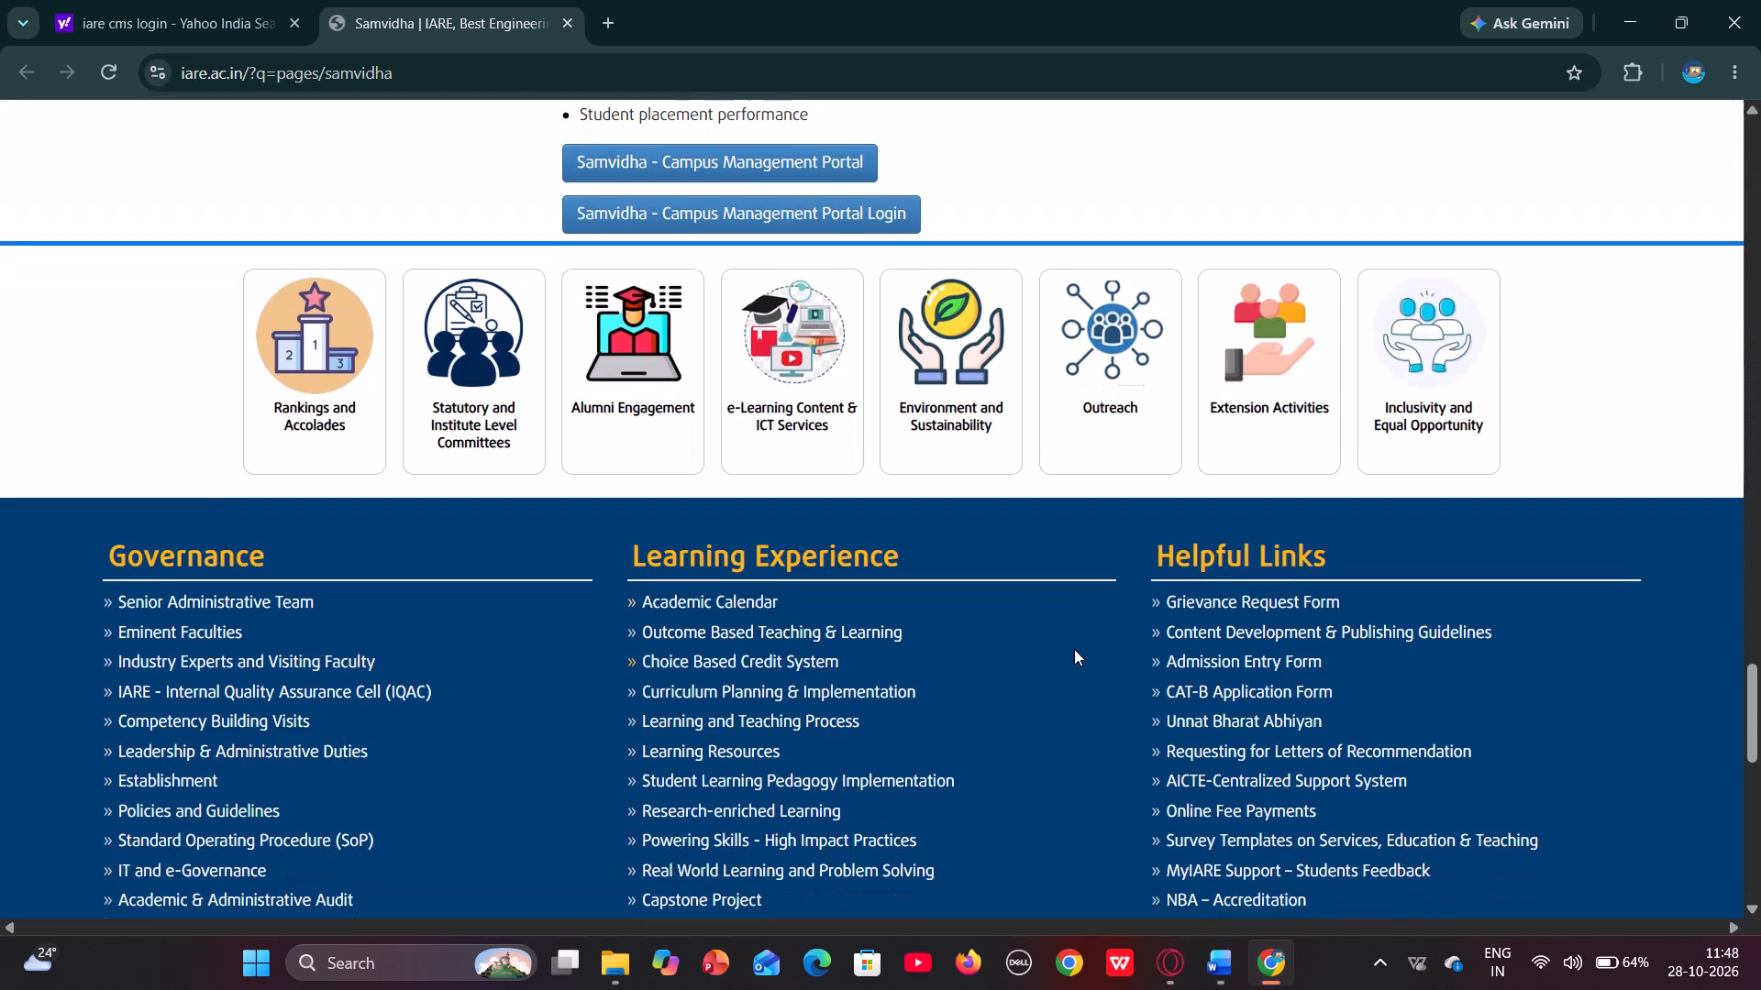
{"action": "left_click", "coordinate": [905, 225]}
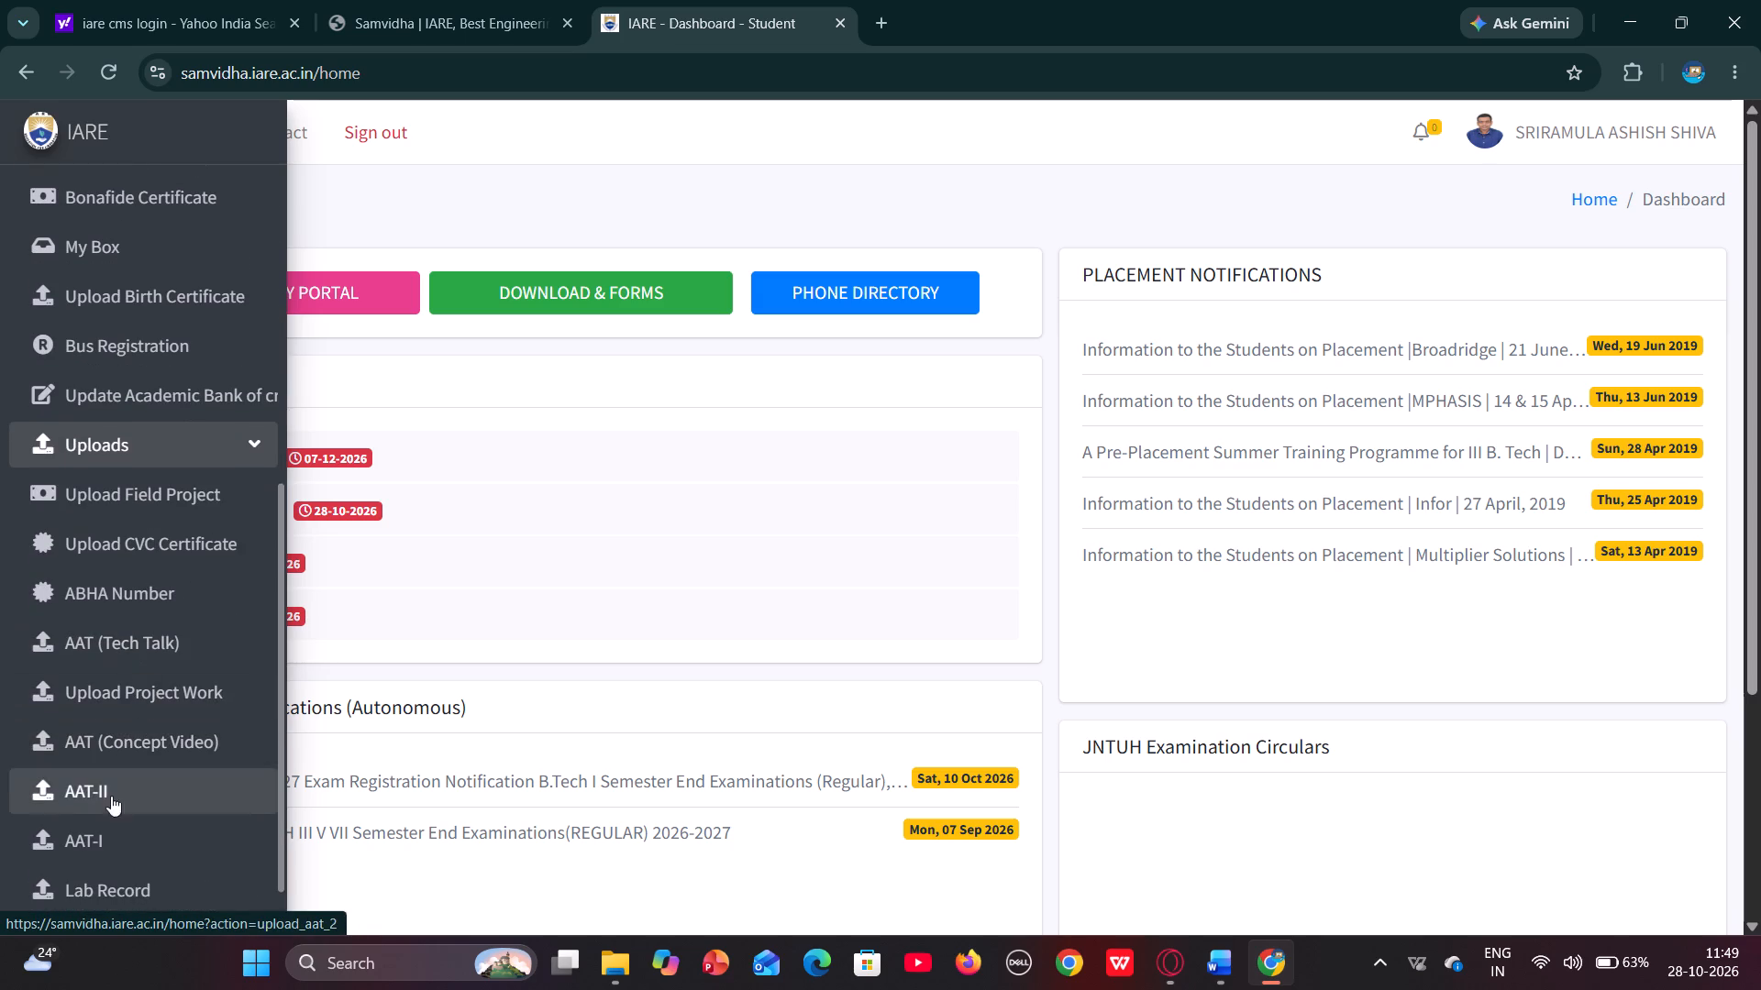
{"action": "left_click", "coordinate": [103, 836]}
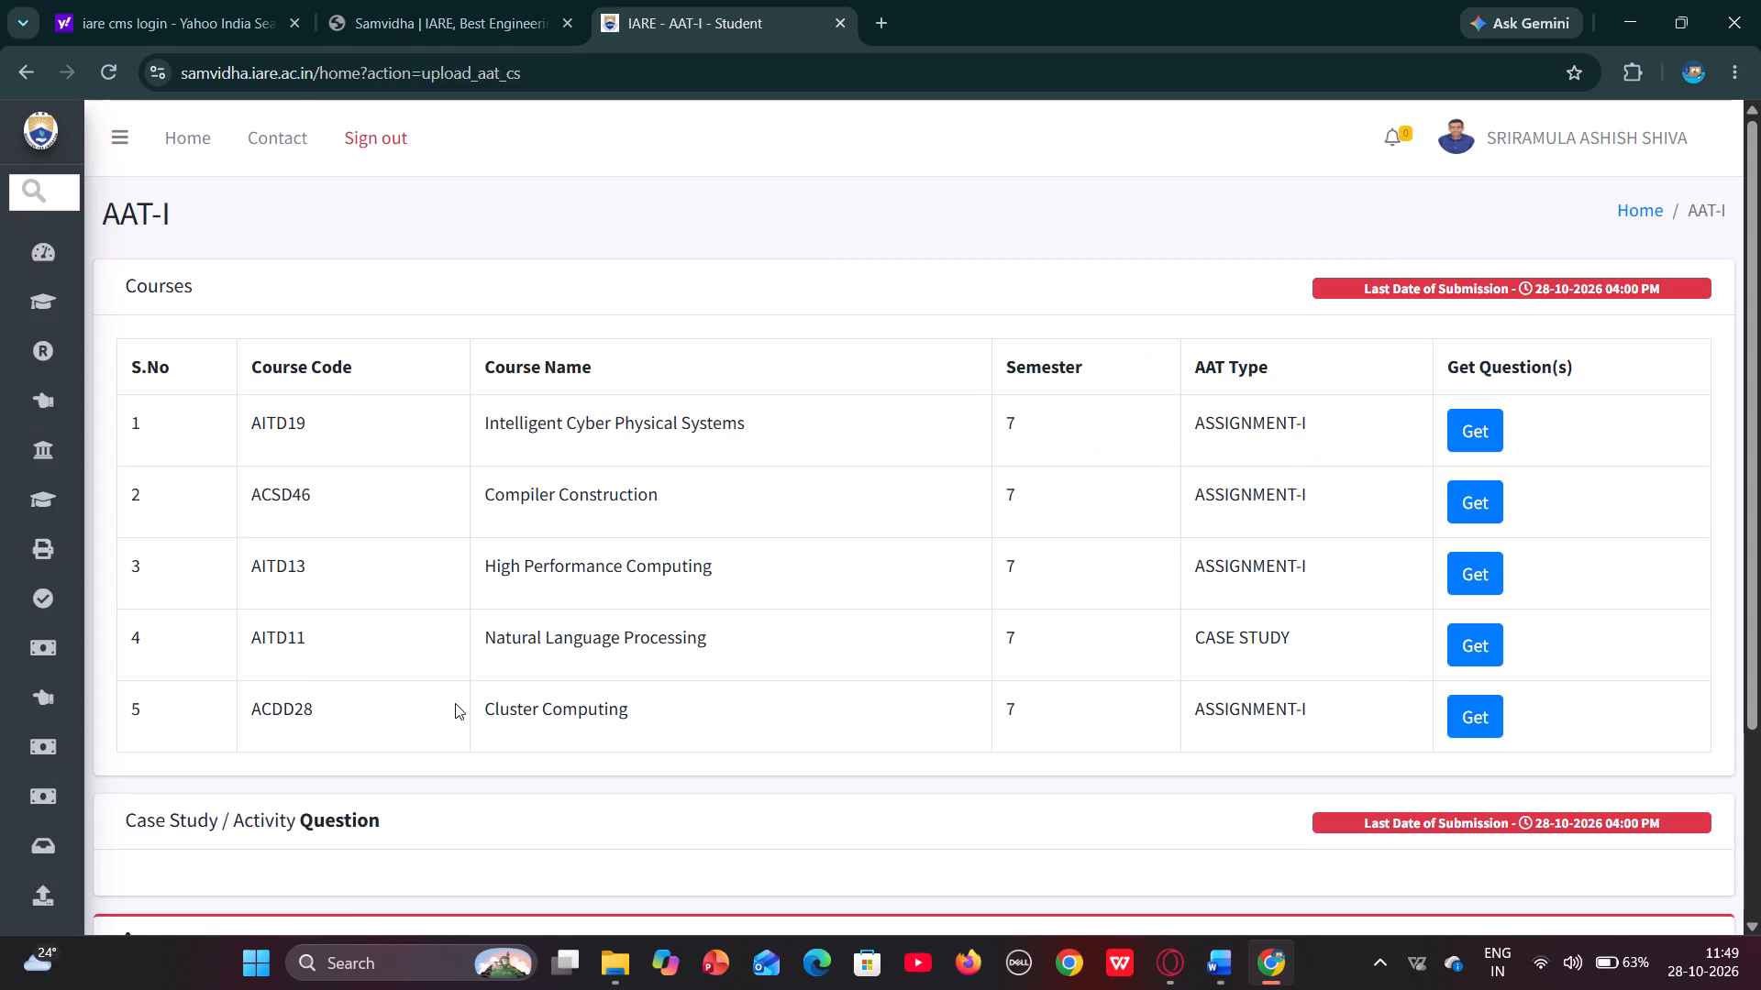
Get the case study question for the Natural Language Processing course (AITD11).
{"action": "left_click", "coordinate": [1479, 653]}
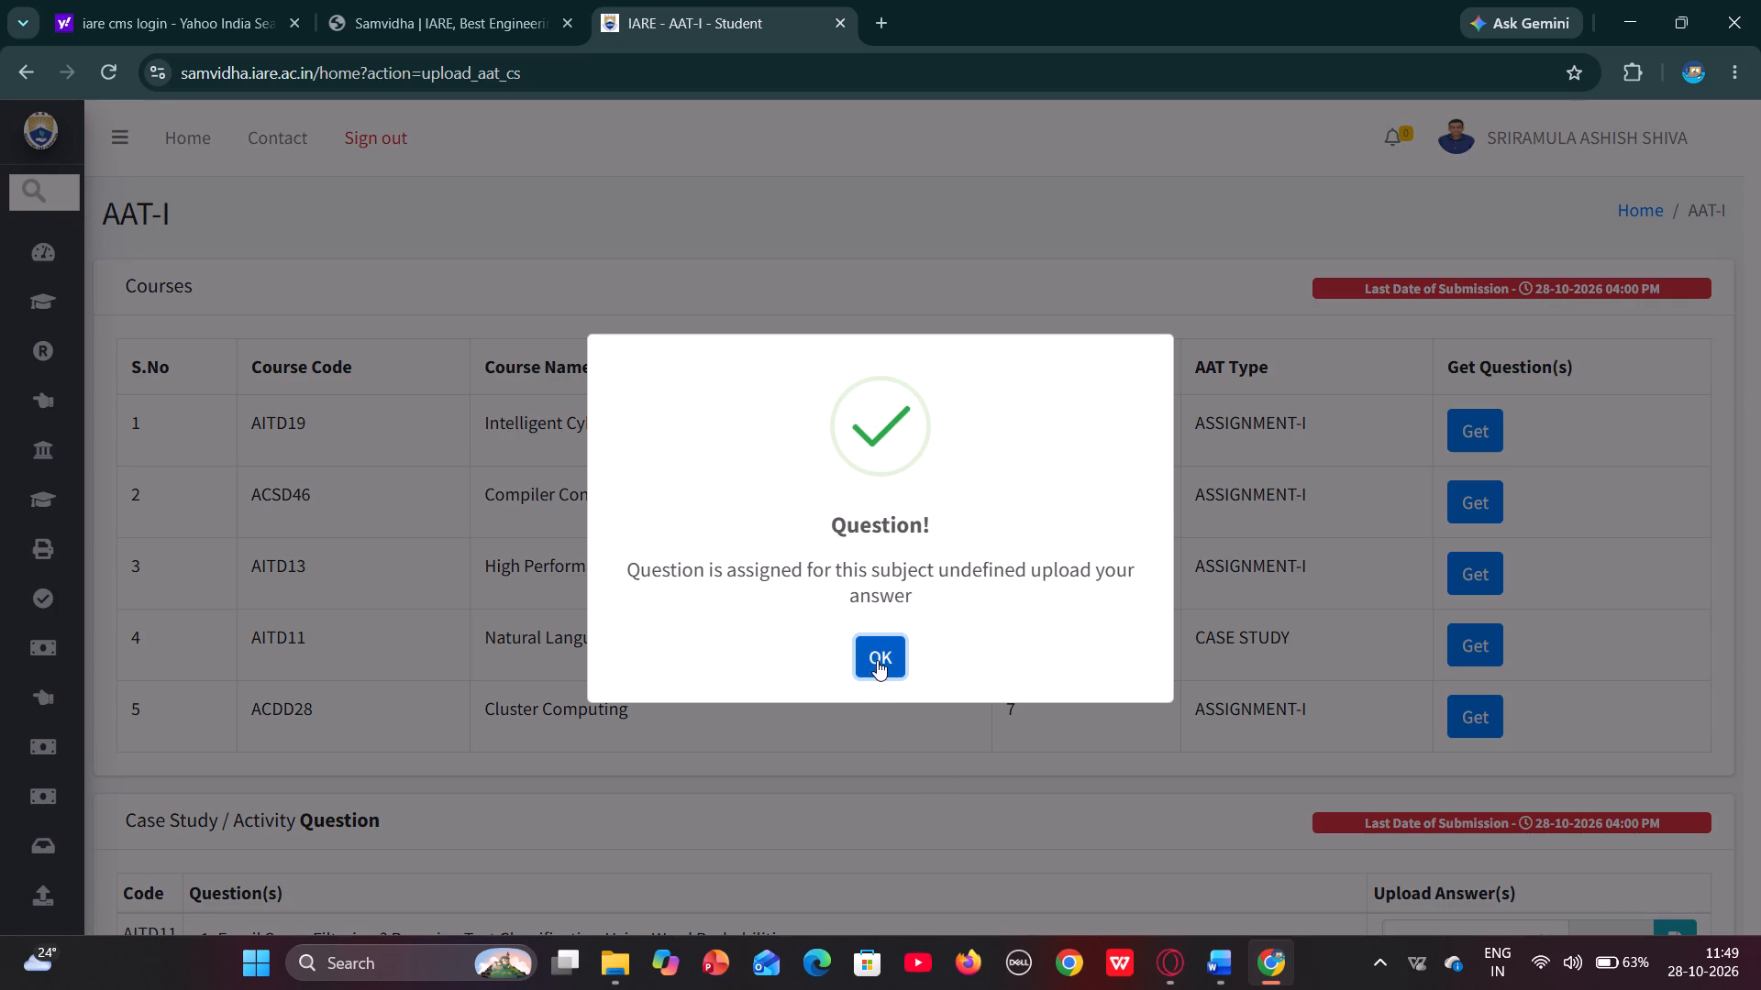
{"action": "left_click", "coordinate": [877, 660]}
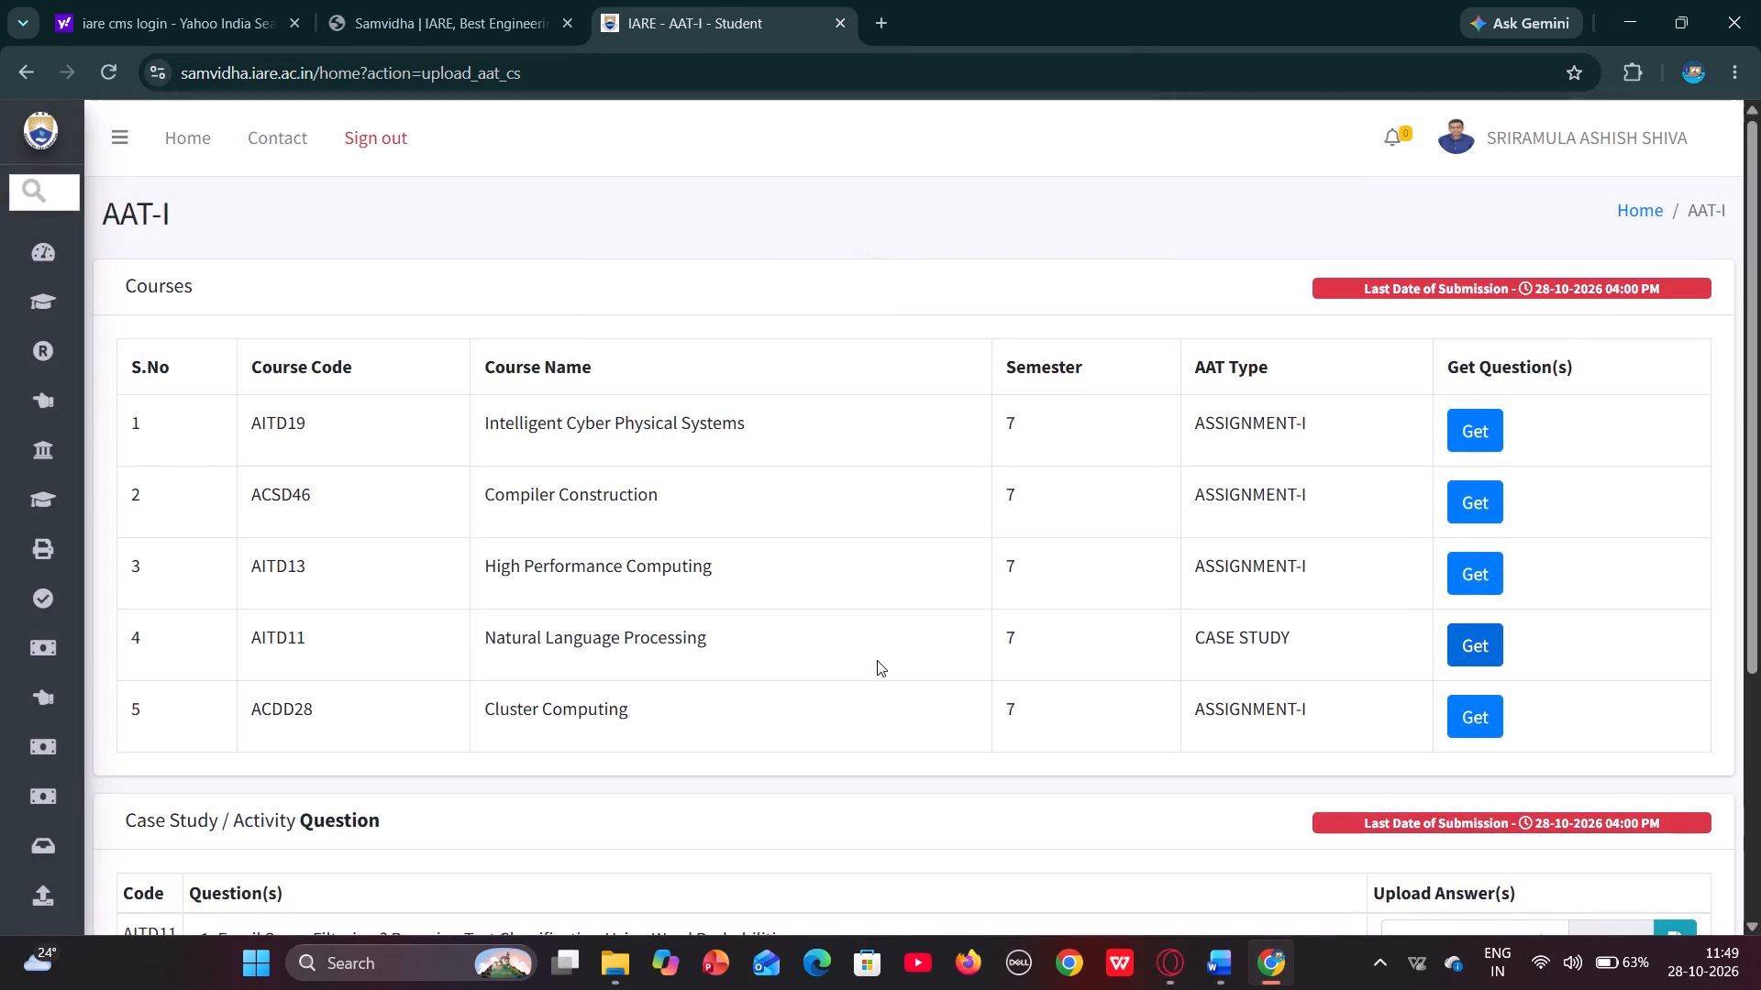
Copy the case study question text "Email Spam Filtering ? Bayesian Text Classification Using Word Probabilities".
{"action": "scroll", "coordinate": [877, 660], "scroll_direction": "down", "scroll_amount": 4}
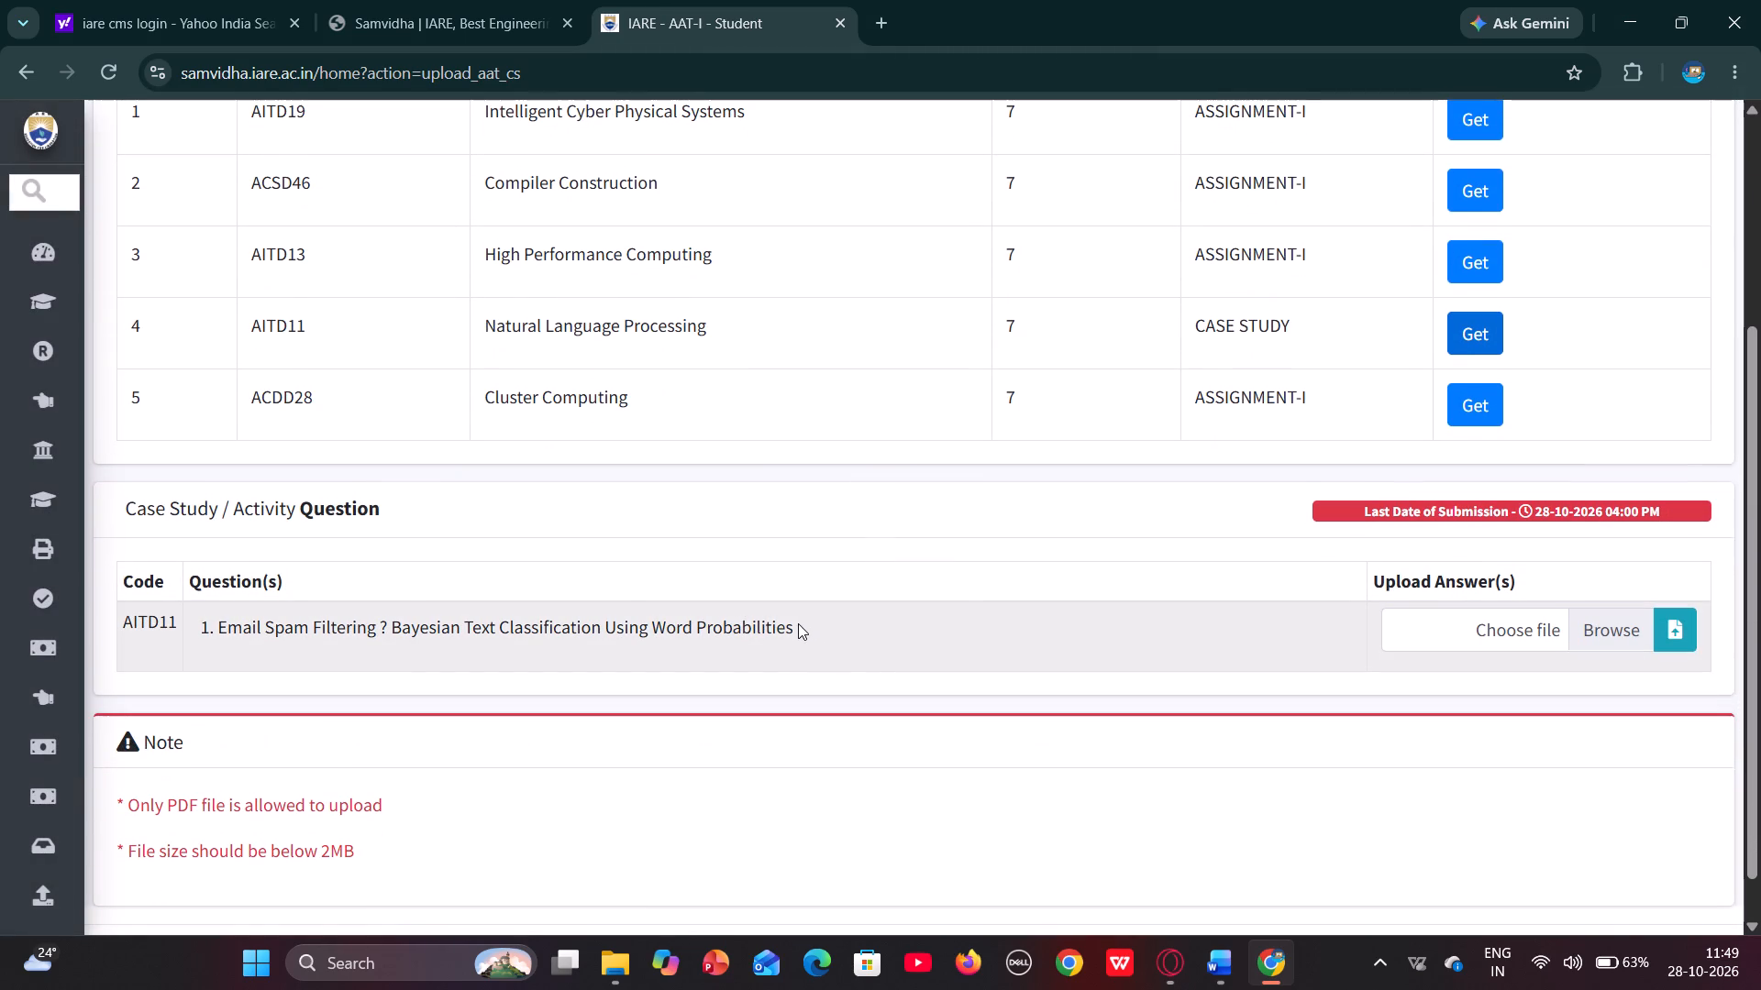
{"action": "left_click_drag", "start_coordinate": [792, 621], "coordinate": [436, 610]}
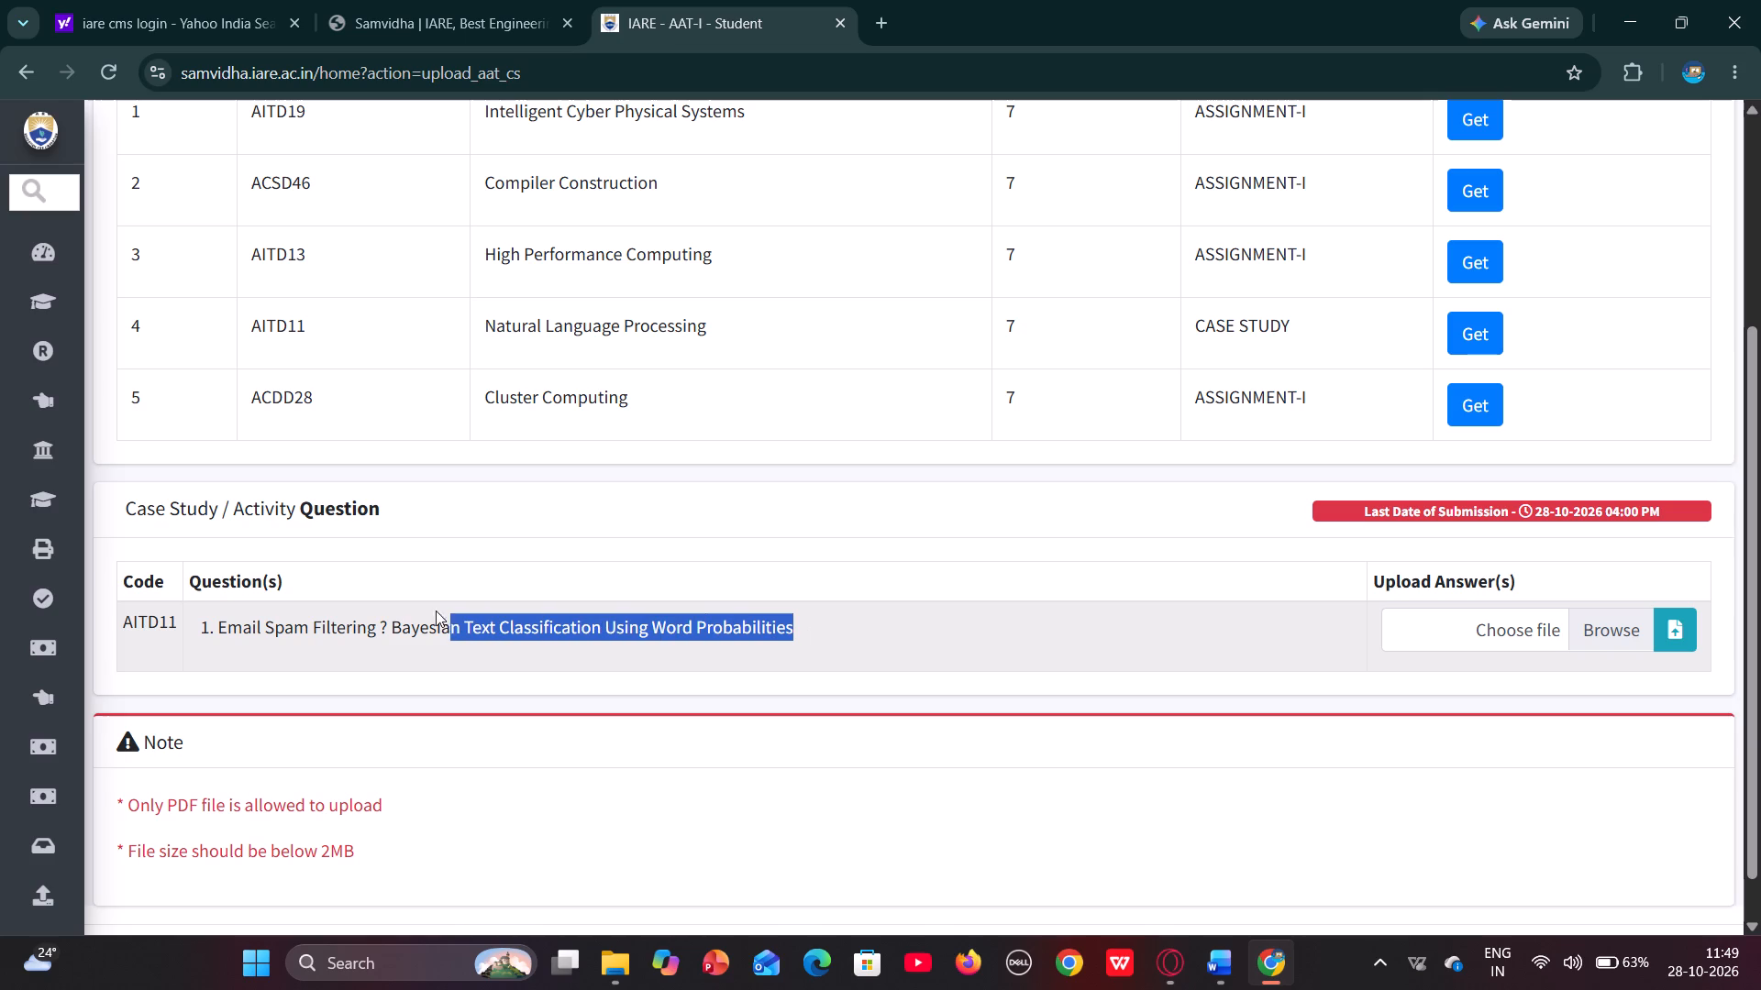
{"action": "left_click_drag", "start_coordinate": [436, 610], "coordinate": [87, 623]}
{"action": "scroll", "coordinate": [295, 626], "scroll_direction": "left", "scroll_amount": 1}
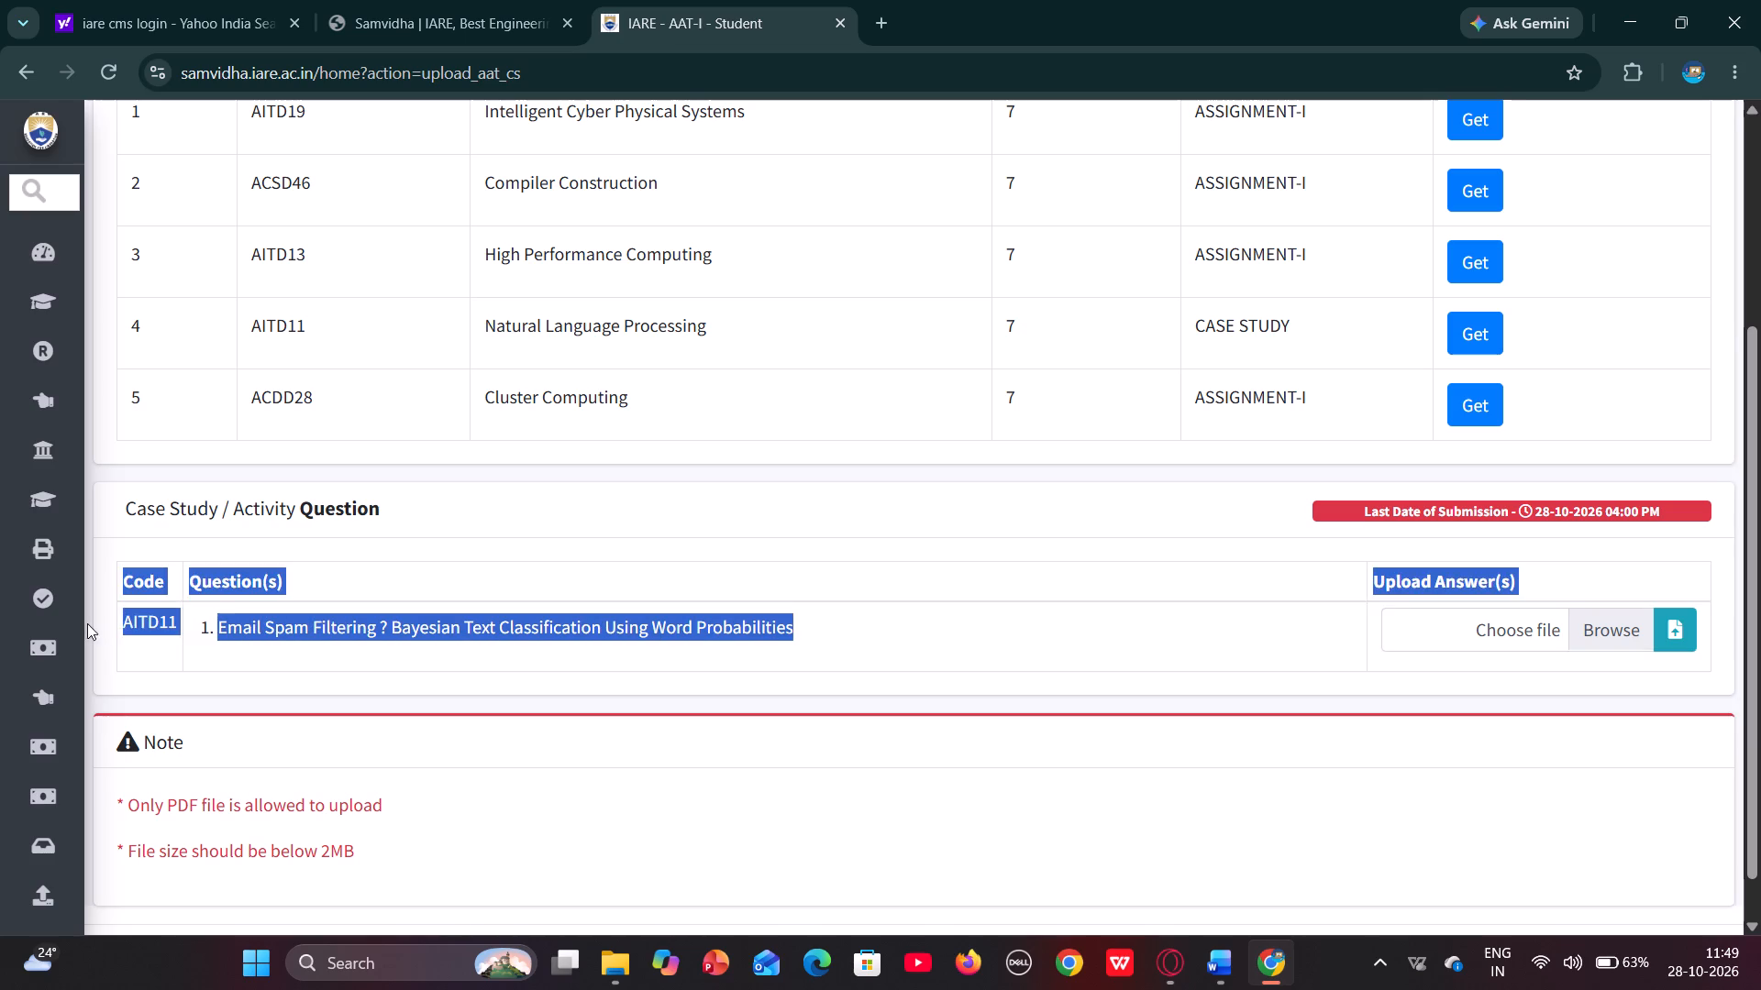
{"action": "left_click_drag", "start_coordinate": [87, 623], "coordinate": [205, 629]}
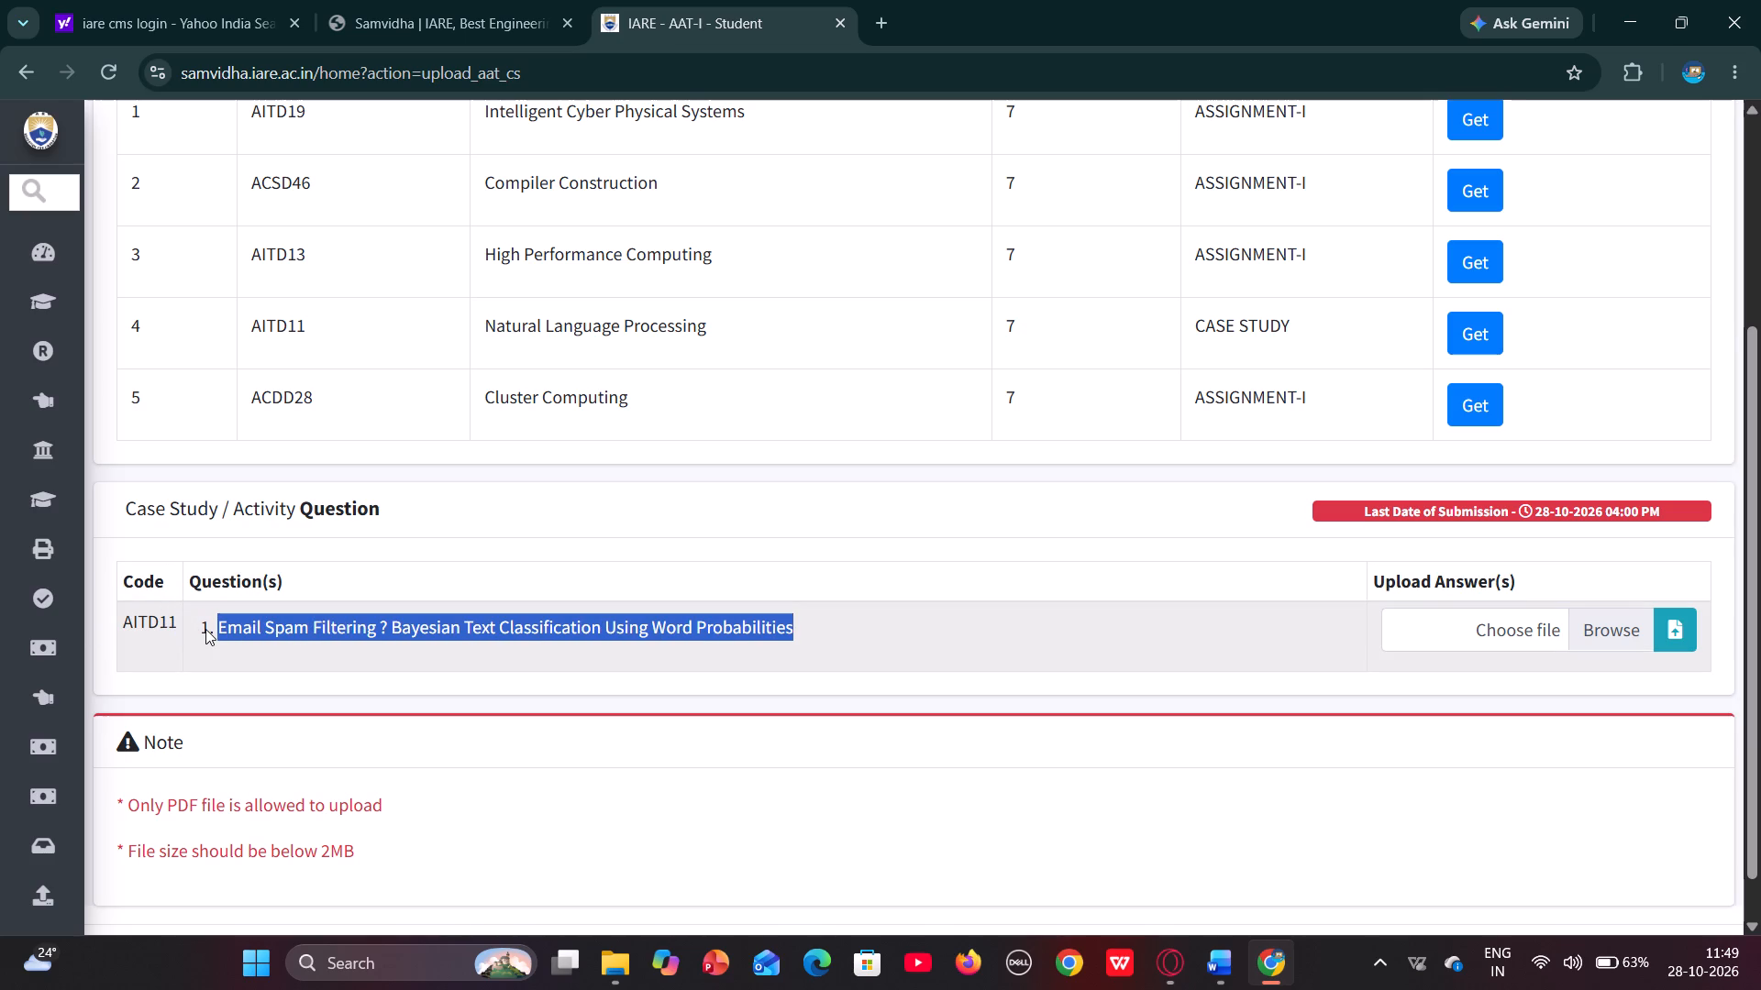
{"action": "key", "text": "ctrl+c"}
{"action": "key", "text": "ctrl+c"}
Switch to the Word report and delete the whole car rental description below the CASE STUDY heading.
{"action": "left_click", "coordinate": [1215, 952]}
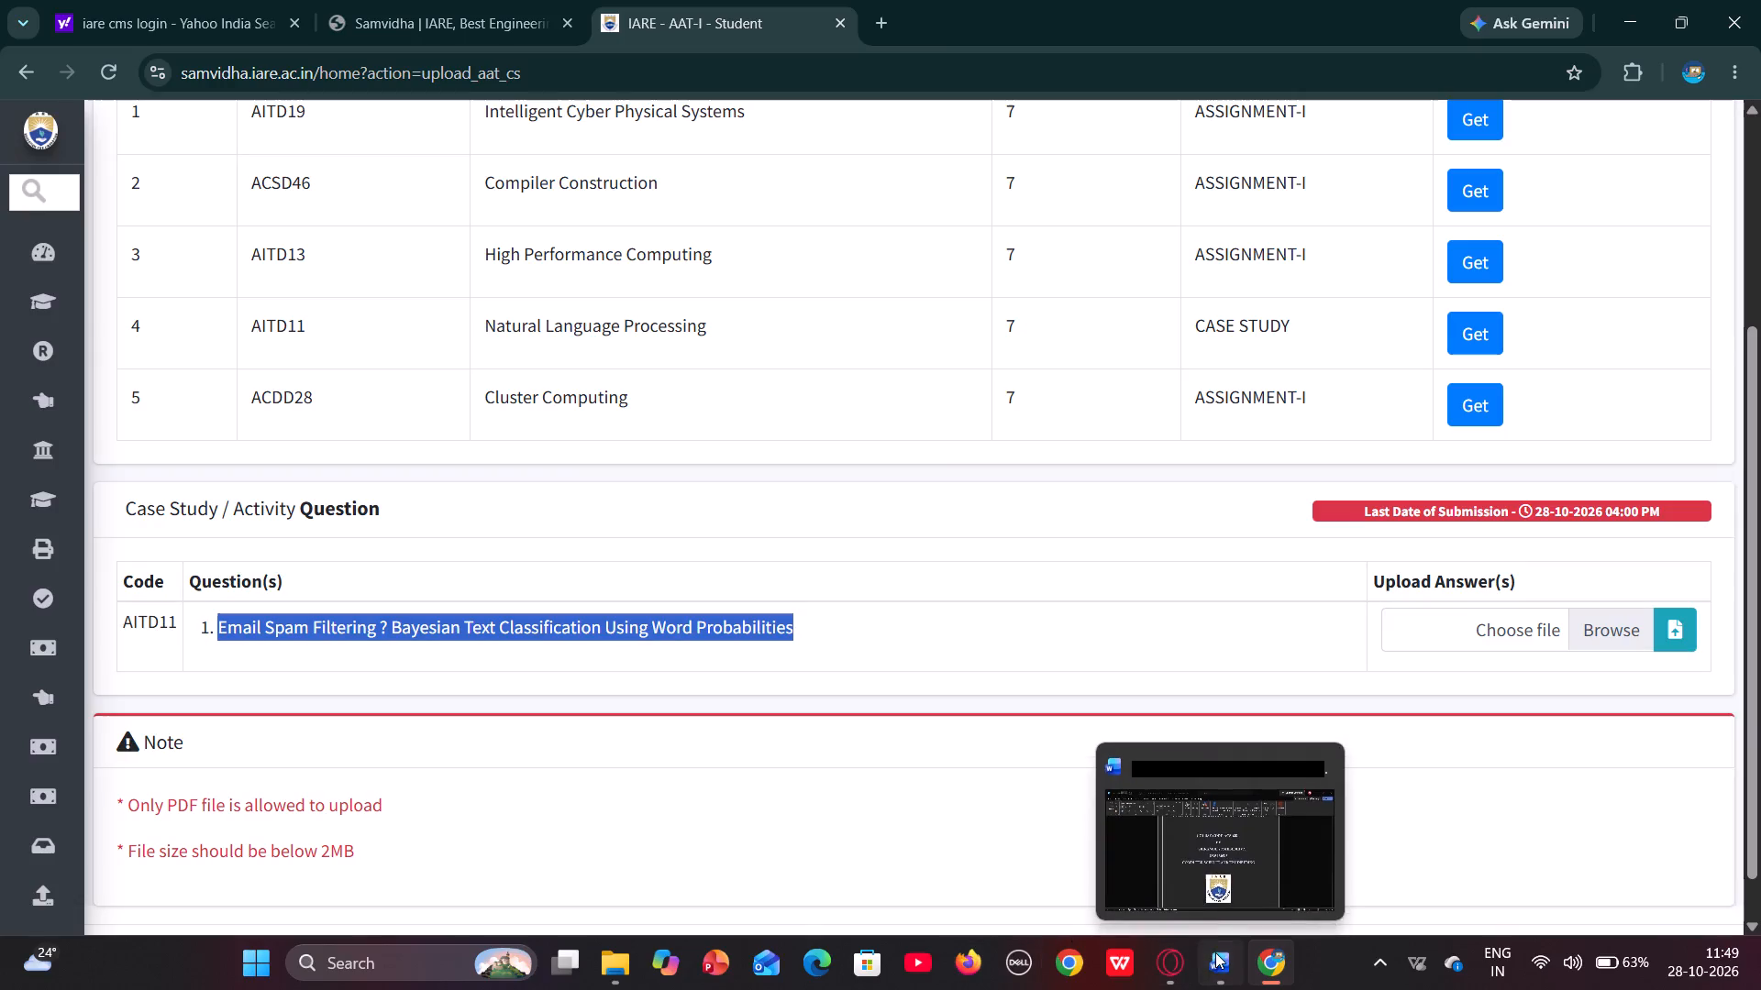
{"action": "scroll", "coordinate": [866, 664], "scroll_direction": "down", "scroll_amount": 1}
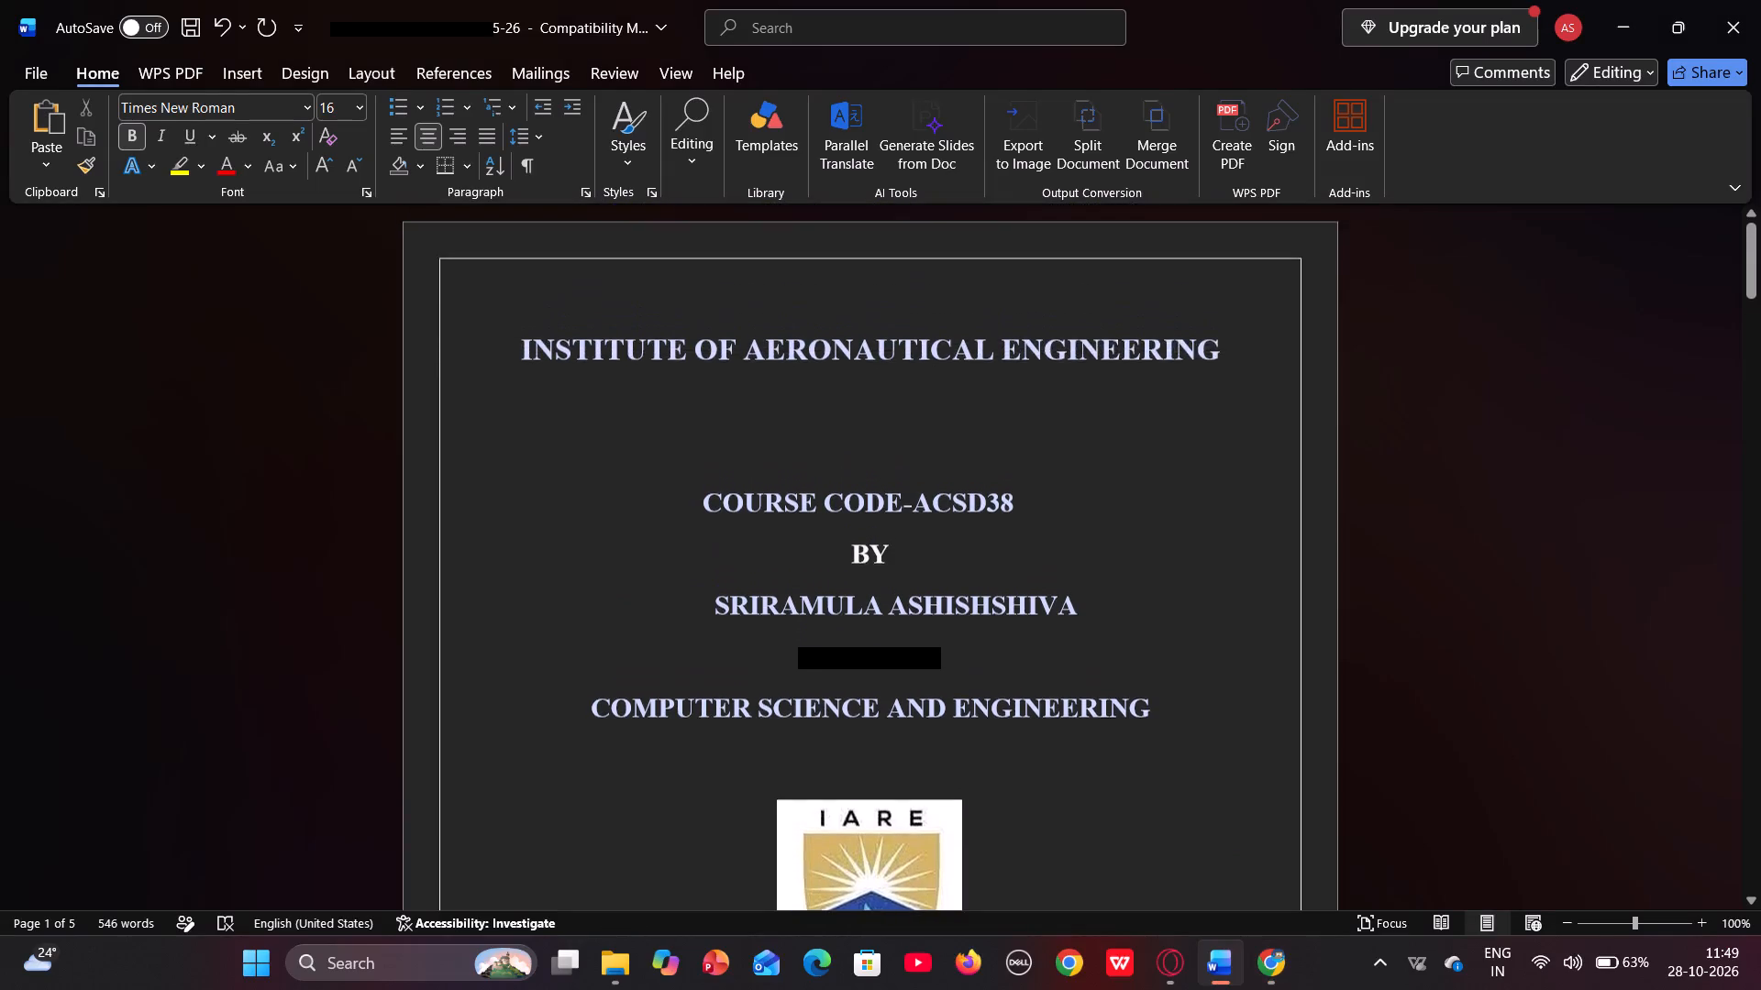
{"action": "scroll", "coordinate": [866, 664], "scroll_direction": "down", "scroll_amount": 4}
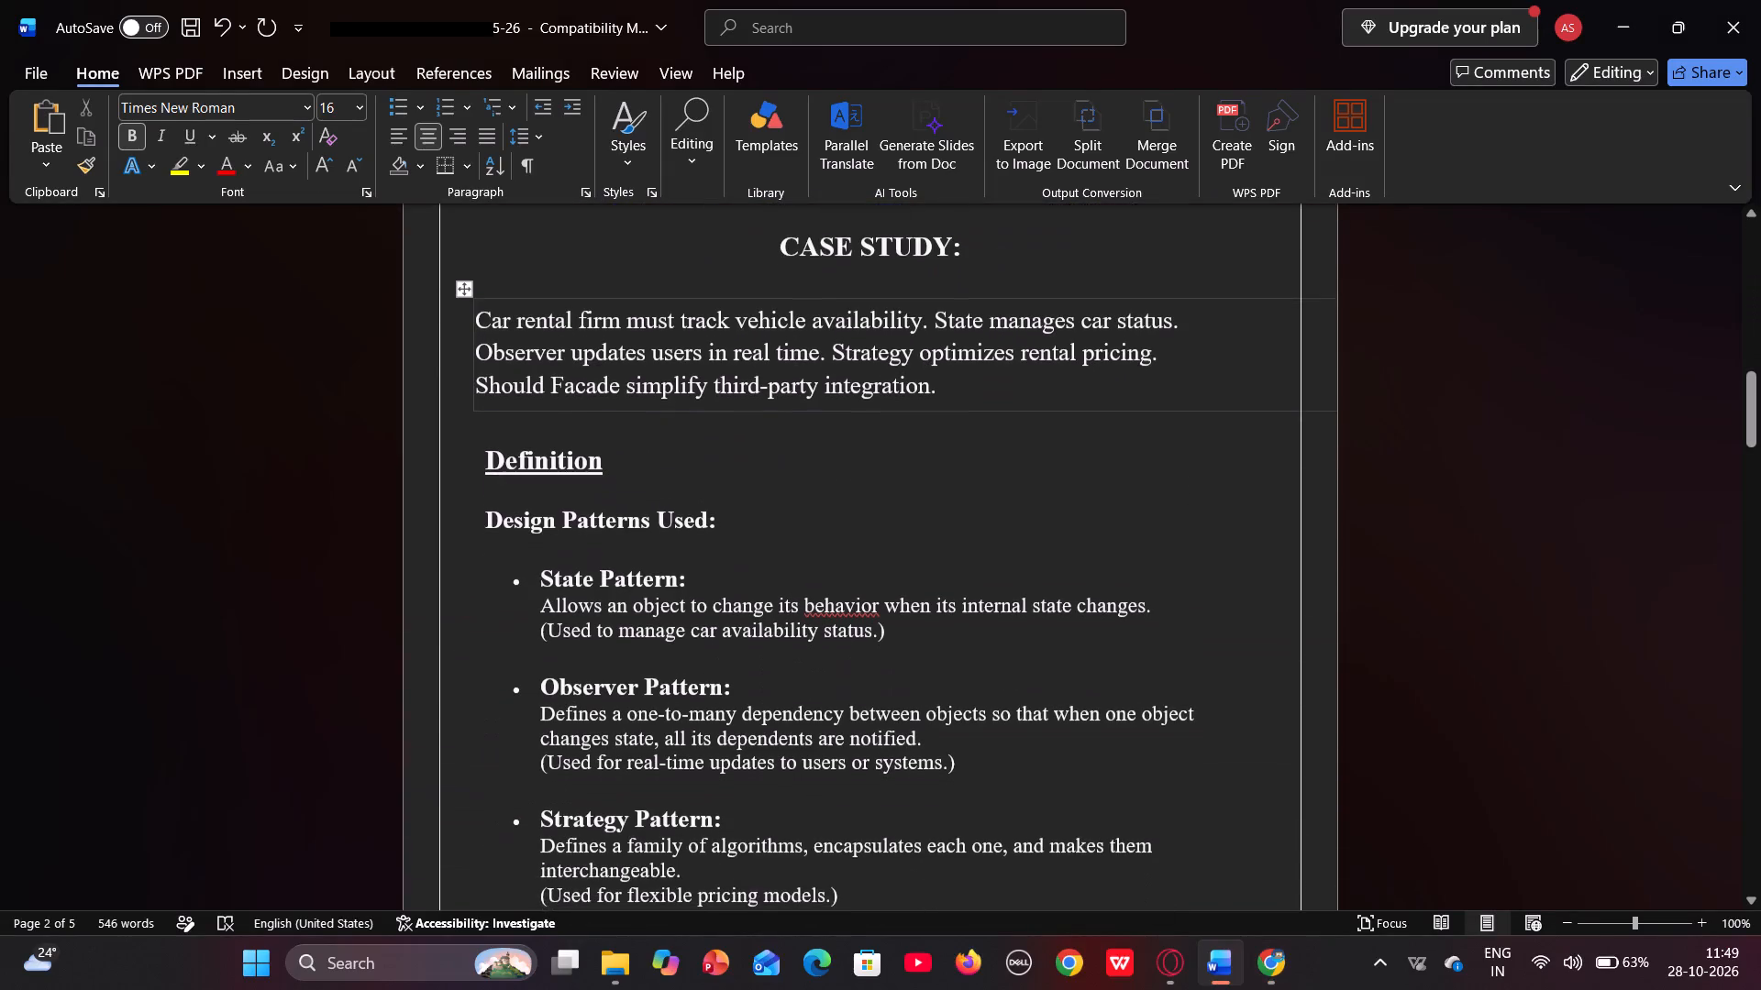
{"action": "left_click", "coordinate": [955, 392]}
{"action": "key", "text": "BackSpace"}
{"action": "key", "text": "BackSpace"}
{"action": "key", "text": "BackSpace"}
{"action": "key", "text": "BackSpace"}
{"action": "key", "text": "BackSpace"}
{"action": "key", "text": "BackSpace"}
{"action": "key", "text": "BackSpace"}
{"action": "key", "text": "BackSpace"}
{"action": "key", "text": "BackSpace"}
{"action": "key", "text": "BackSpace"}
{"action": "key", "text": "BackSpace"}
{"action": "key", "text": "BackSpace"}
{"action": "key", "text": "BackSpace"}
{"action": "key", "text": "BackSpace"}
{"action": "key", "text": "BackSpace"}
{"action": "key", "text": "BackSpace"}
{"action": "key", "text": "BackSpace"}
{"action": "key", "text": "BackSpace"}
{"action": "key", "text": "BackSpace"}
{"action": "key", "text": "BackSpace"}
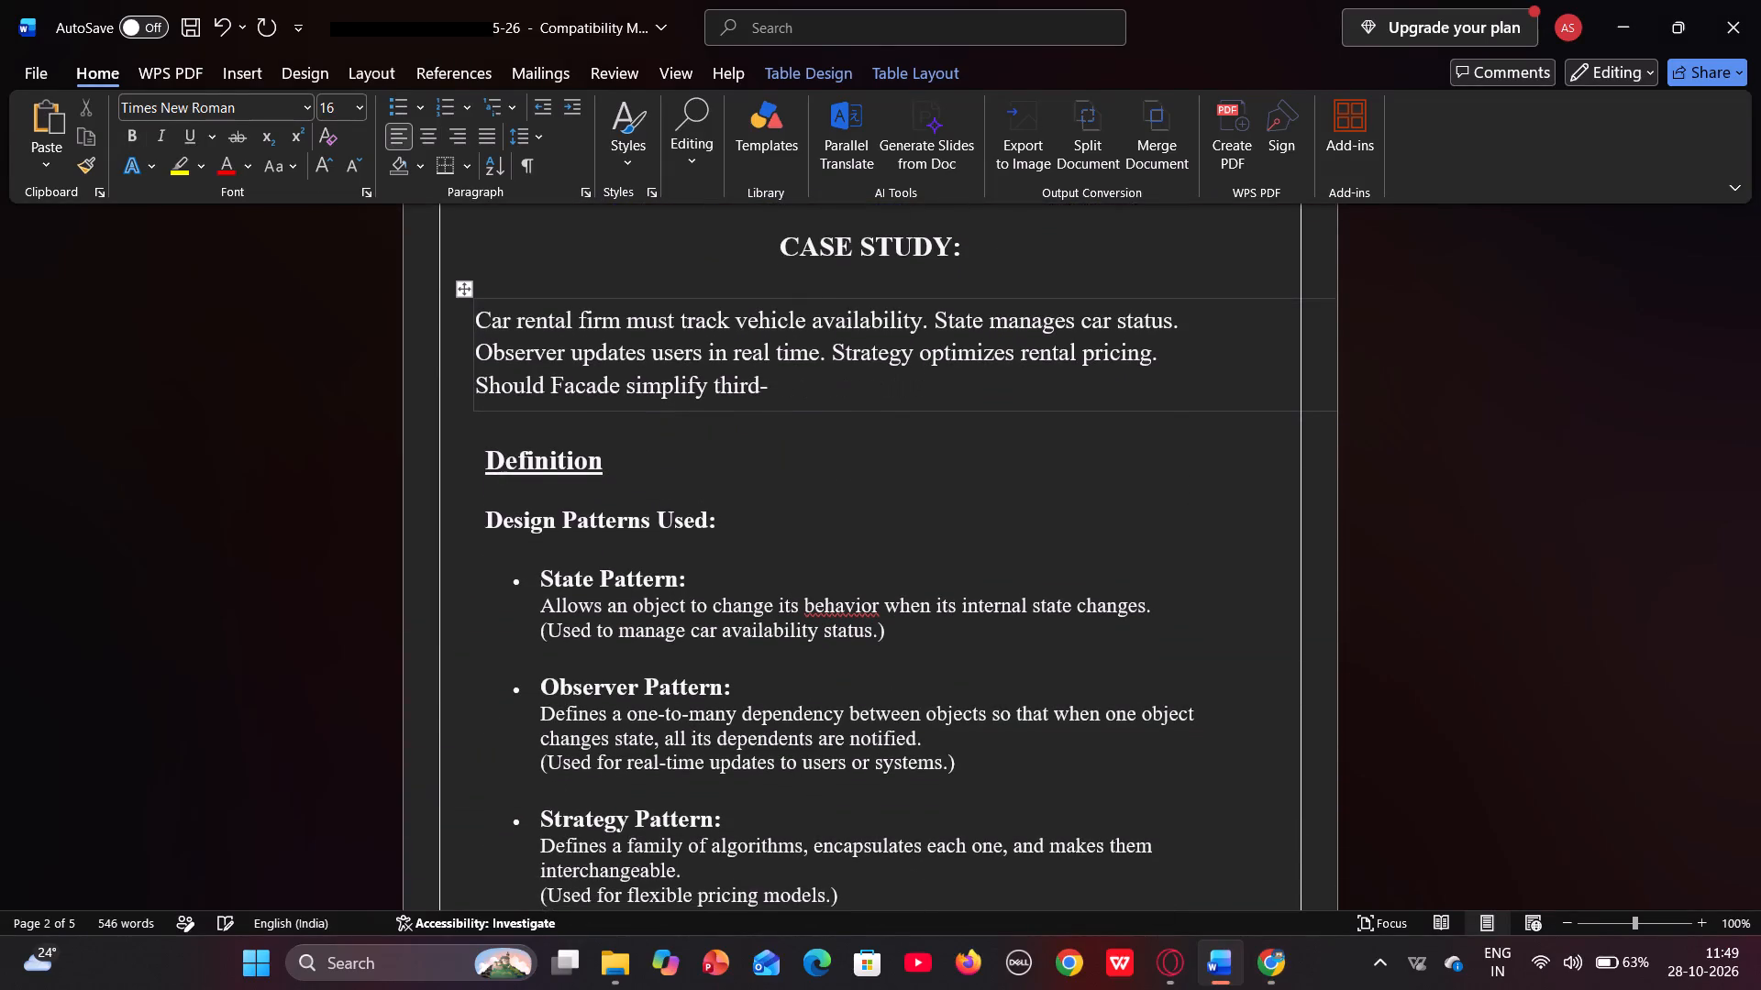
{"action": "key", "text": "BackSpace"}
{"action": "key", "text": "BackSpace"}
{"action": "key", "text": "BackSpace"}
{"action": "key", "text": "BackSpace"}
{"action": "key", "text": "BackSpace"}
{"action": "key", "text": "BackSpace"}
{"action": "key", "text": "BackSpace"}
{"action": "key", "text": "BackSpace"}
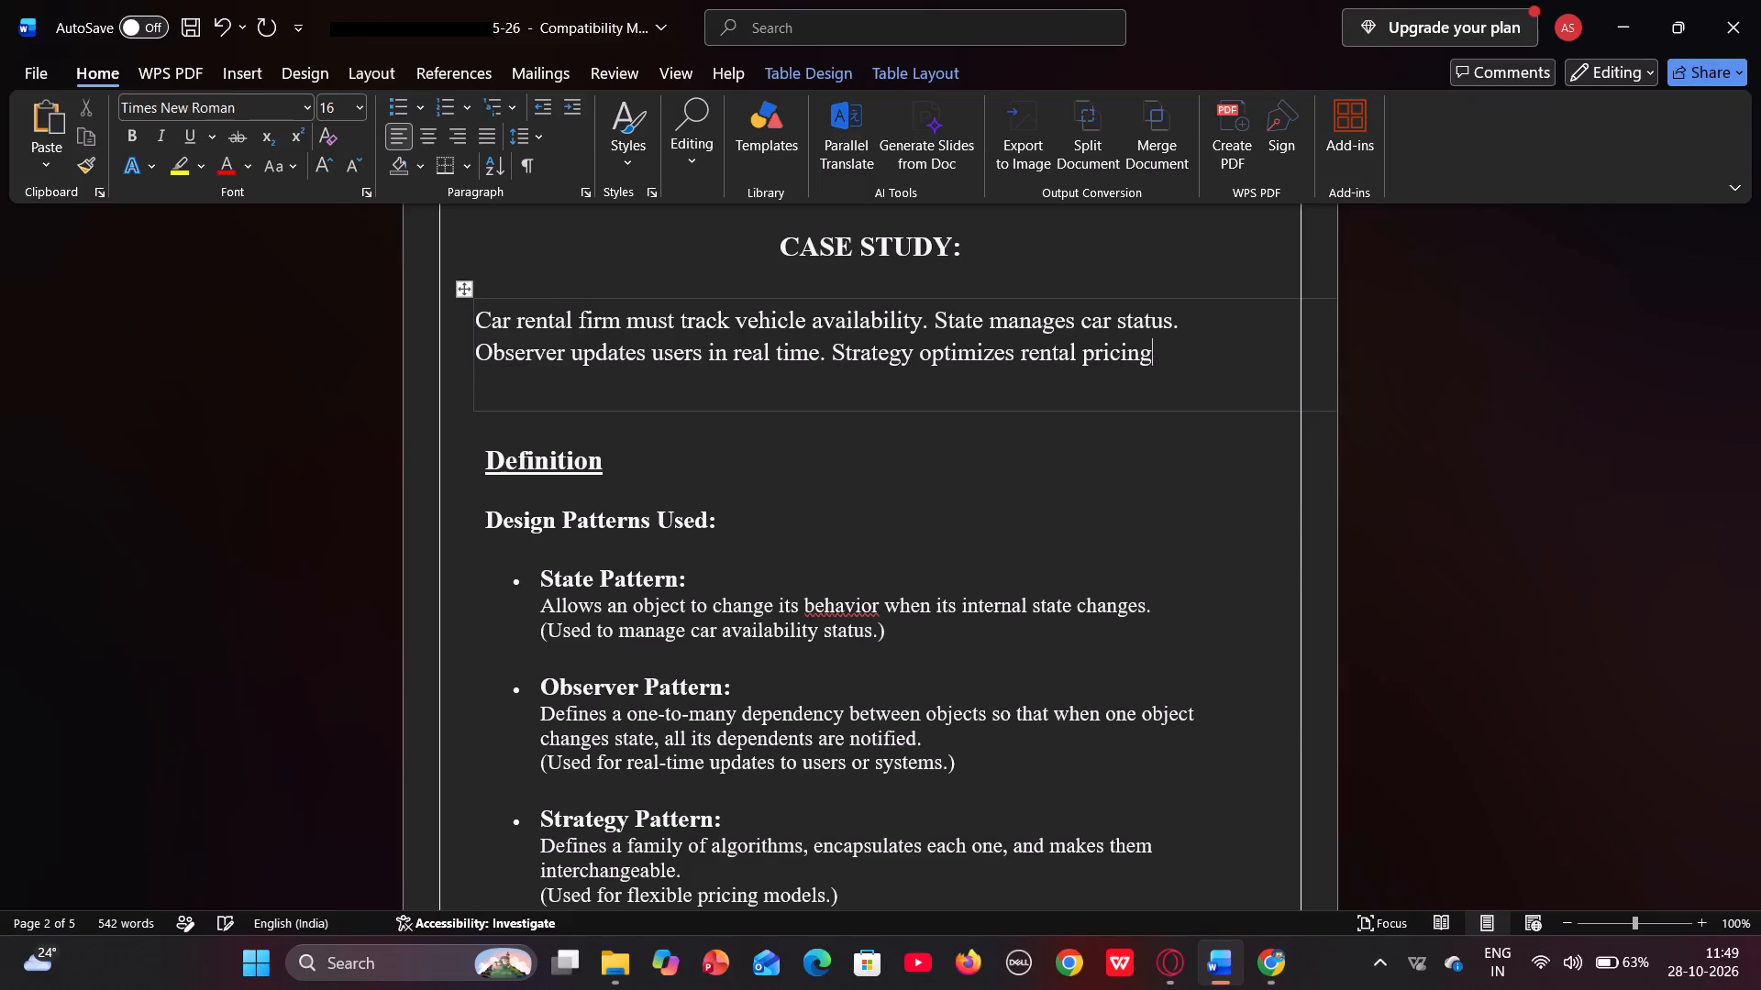
{"action": "key", "text": "BackSpace"}
{"action": "key", "text": "BackSpace"}
{"action": "key", "text": "BackSpace"}
{"action": "key", "text": "BackSpace"}
{"action": "key", "text": "BackSpace"}
{"action": "key", "text": "BackSpace"}
{"action": "key", "text": "BackSpace"}
{"action": "key", "text": "BackSpace"}
{"action": "key", "text": "BackSpace"}
{"action": "key", "text": "BackSpace"}
{"action": "key", "text": "BackSpace"}
{"action": "key", "text": "BackSpace"}
{"action": "key", "text": "BackSpace"}
{"action": "key", "text": "BackSpace"}
{"action": "key", "text": "BackSpace"}
{"action": "key", "text": "BackSpace"}
{"action": "key", "text": "BackSpace"}
{"action": "key", "text": "BackSpace"}
{"action": "key", "text": "BackSpace"}
{"action": "key", "text": "BackSpace"}
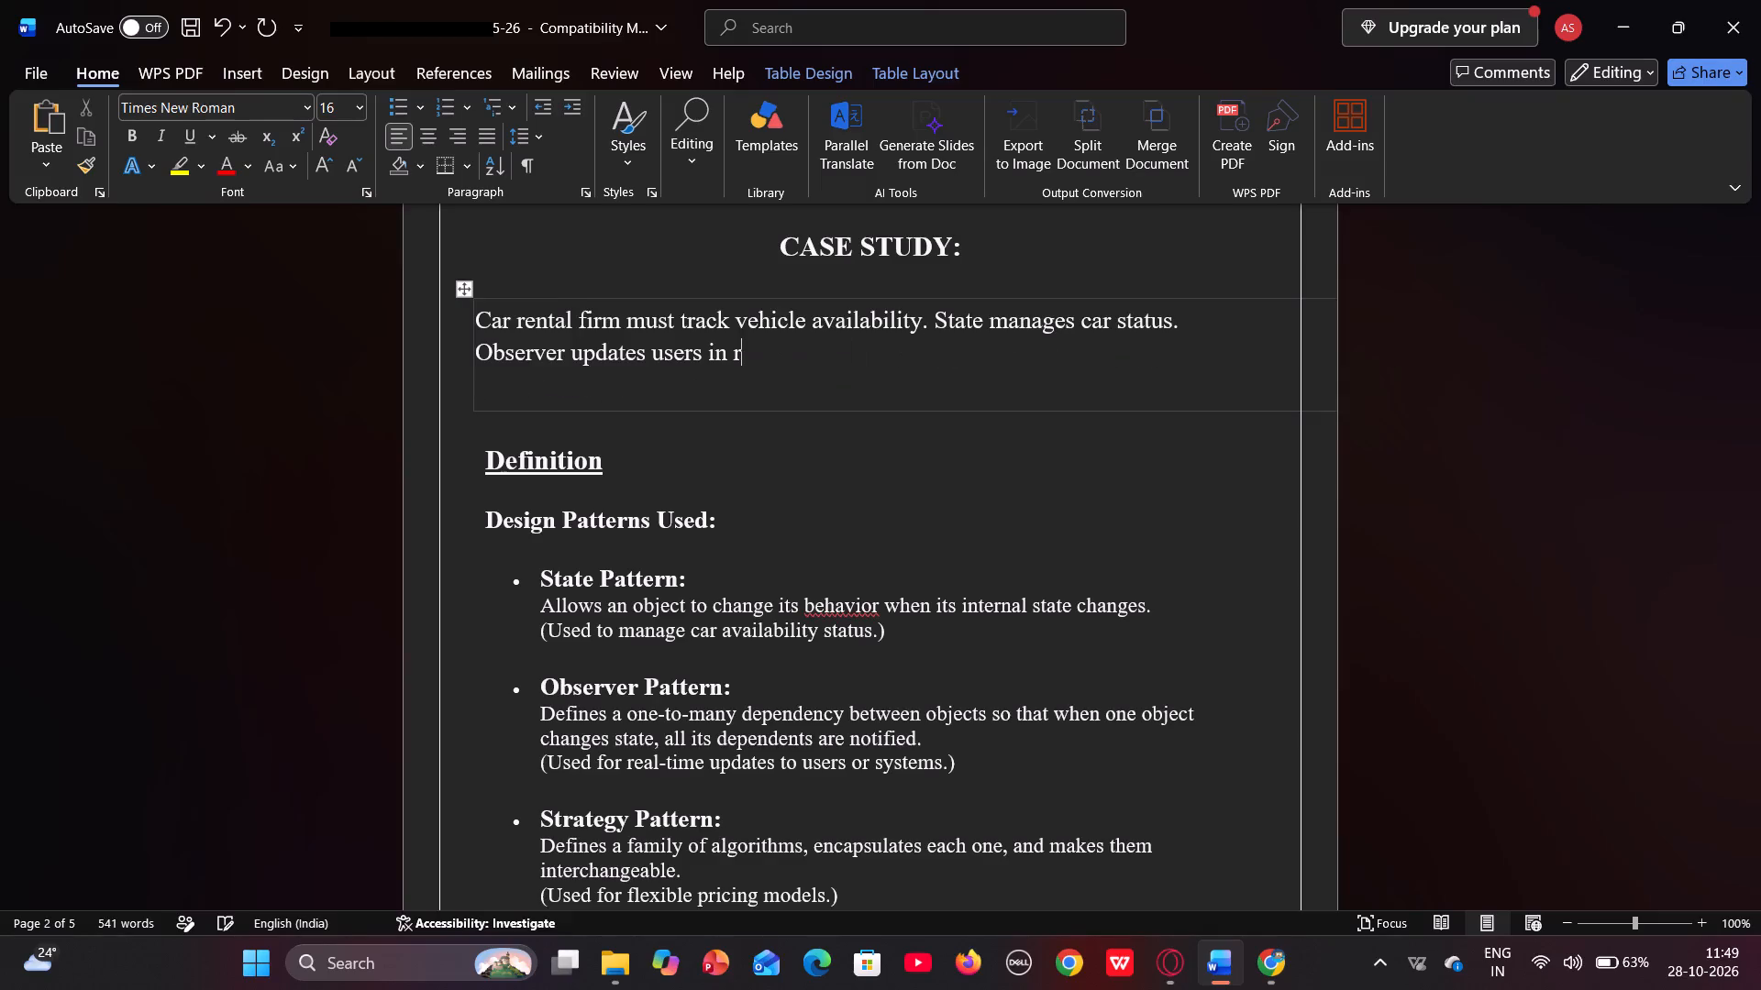
{"action": "key", "text": "BackSpace"}
{"action": "key", "text": "BackSpace"}
{"action": "key", "text": "BackSpace"}
{"action": "key", "text": "BackSpace"}
{"action": "key", "text": "BackSpace"}
{"action": "key", "text": "BackSpace"}
{"action": "key", "text": "BackSpace"}
{"action": "key", "text": "BackSpace"}
{"action": "key", "text": "BackSpace"}
{"action": "key", "text": "BackSpace"}
{"action": "key", "text": "BackSpace"}
{"action": "key", "text": "BackSpace"}
{"action": "key", "text": "BackSpace"}
{"action": "key", "text": "BackSpace"}
{"action": "key", "text": "BackSpace"}
{"action": "key", "text": "BackSpace"}
{"action": "key", "text": "BackSpace"}
{"action": "key", "text": "BackSpace"}
{"action": "key", "text": "BackSpace"}
{"action": "key", "text": "BackSpace"}
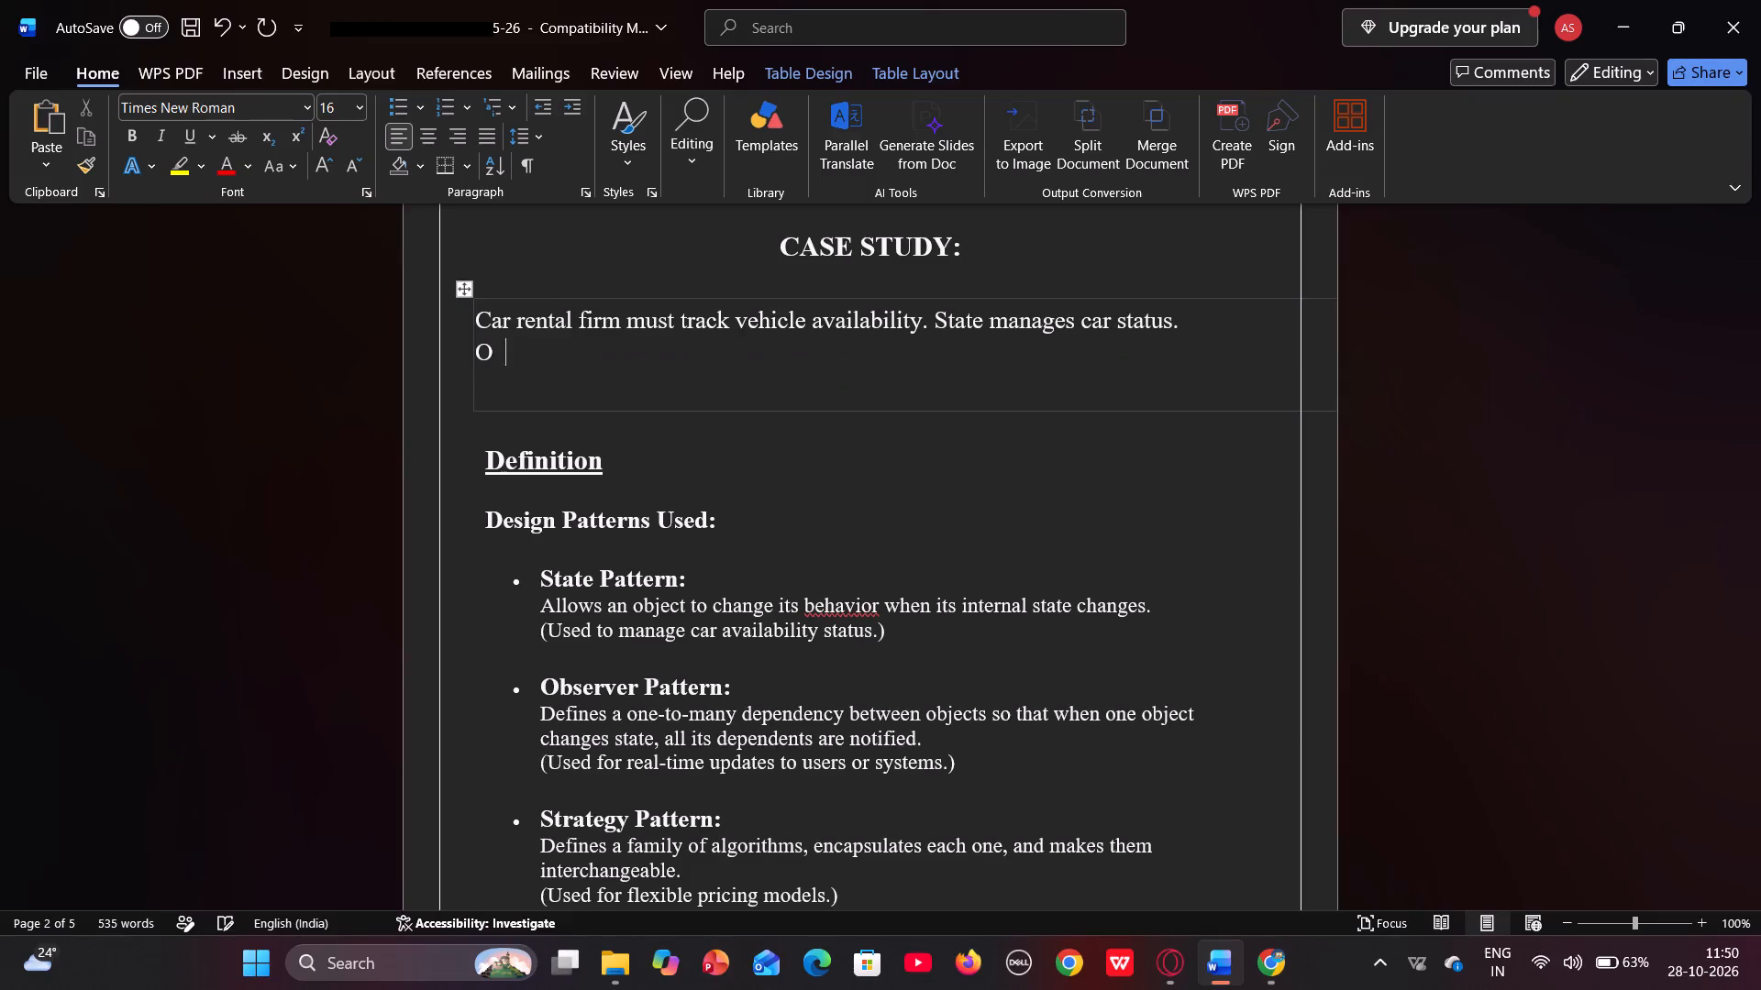
{"action": "key", "text": "BackSpace"}
{"action": "key", "text": "BackSpace"}
{"action": "key", "text": "BackSpace"}
{"action": "key", "text": "BackSpace"}
{"action": "key", "text": "BackSpace"}
{"action": "key", "text": "BackSpace"}
{"action": "key", "text": "BackSpace"}
{"action": "key", "text": "BackSpace"}
{"action": "key", "text": "BackSpace"}
{"action": "key", "text": "BackSpace"}
{"action": "key", "text": "BackSpace"}
{"action": "key", "text": "BackSpace"}
{"action": "key", "text": "BackSpace"}
{"action": "key", "text": "BackSpace"}
{"action": "key", "text": "BackSpace"}
{"action": "key", "text": "BackSpace"}
{"action": "key", "text": "BackSpace"}
{"action": "key", "text": "BackSpace"}
{"action": "key", "text": "BackSpace"}
{"action": "key", "text": "BackSpace"}
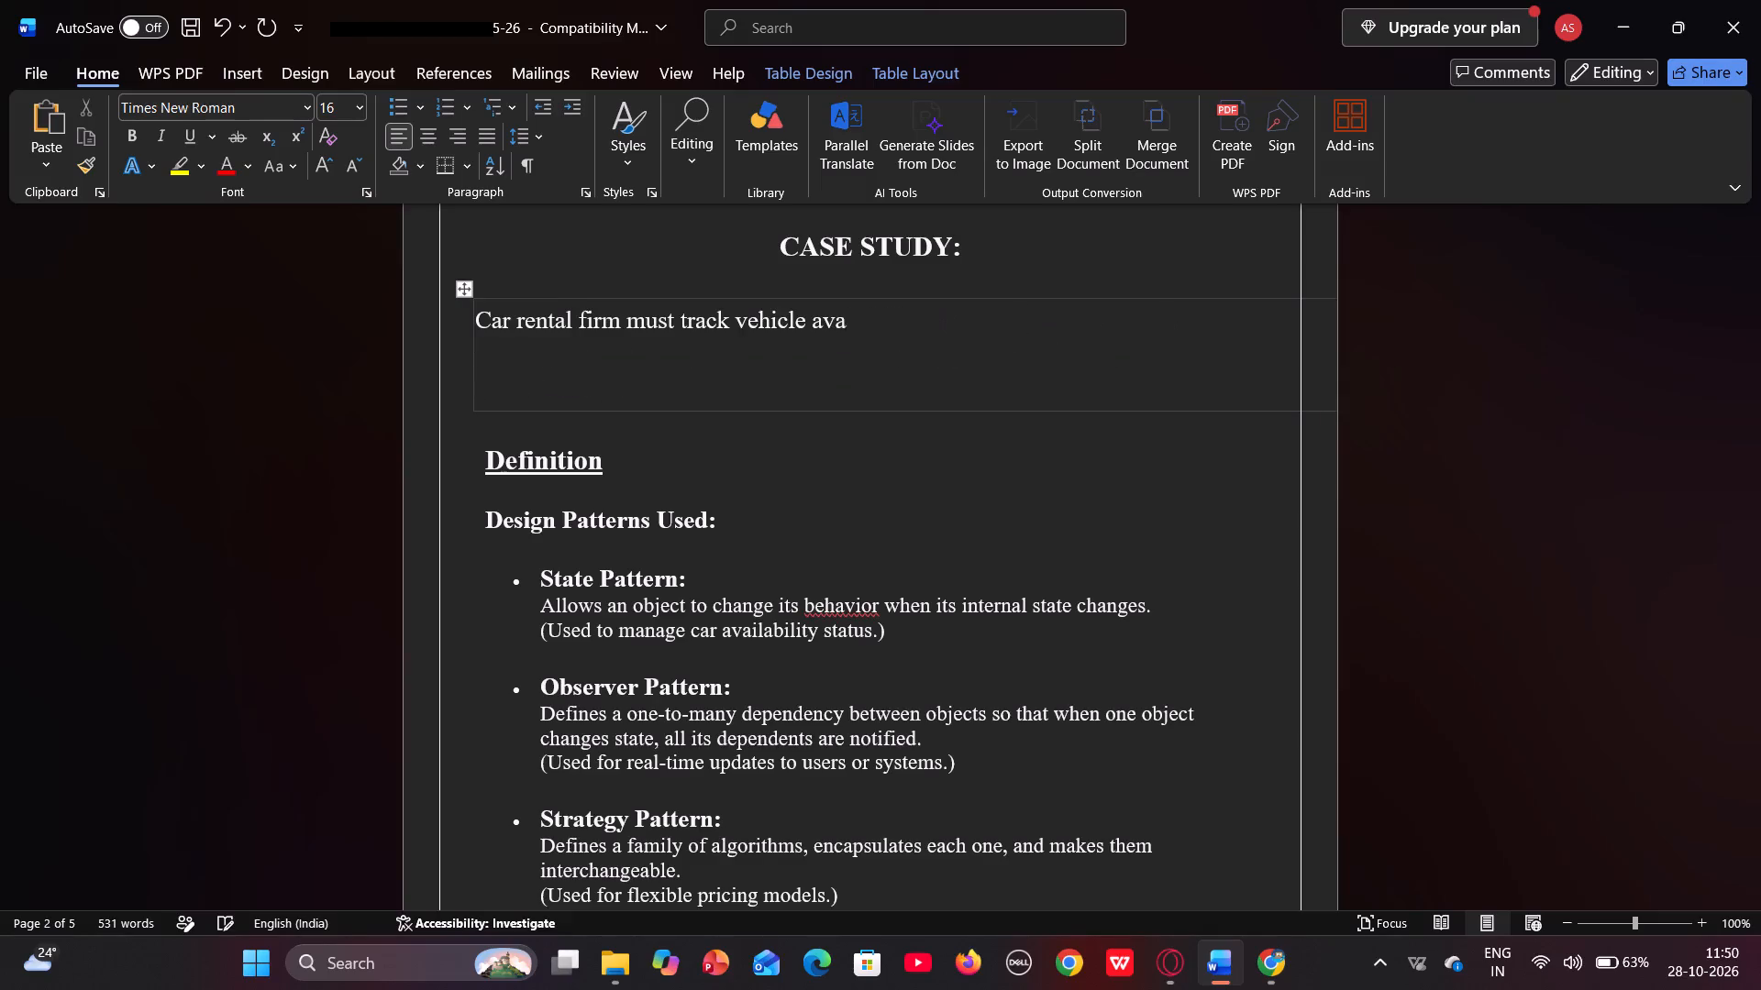
{"action": "key", "text": "BackSpace"}
{"action": "key", "text": "BackSpace"}
{"action": "key", "text": "BackSpace"}
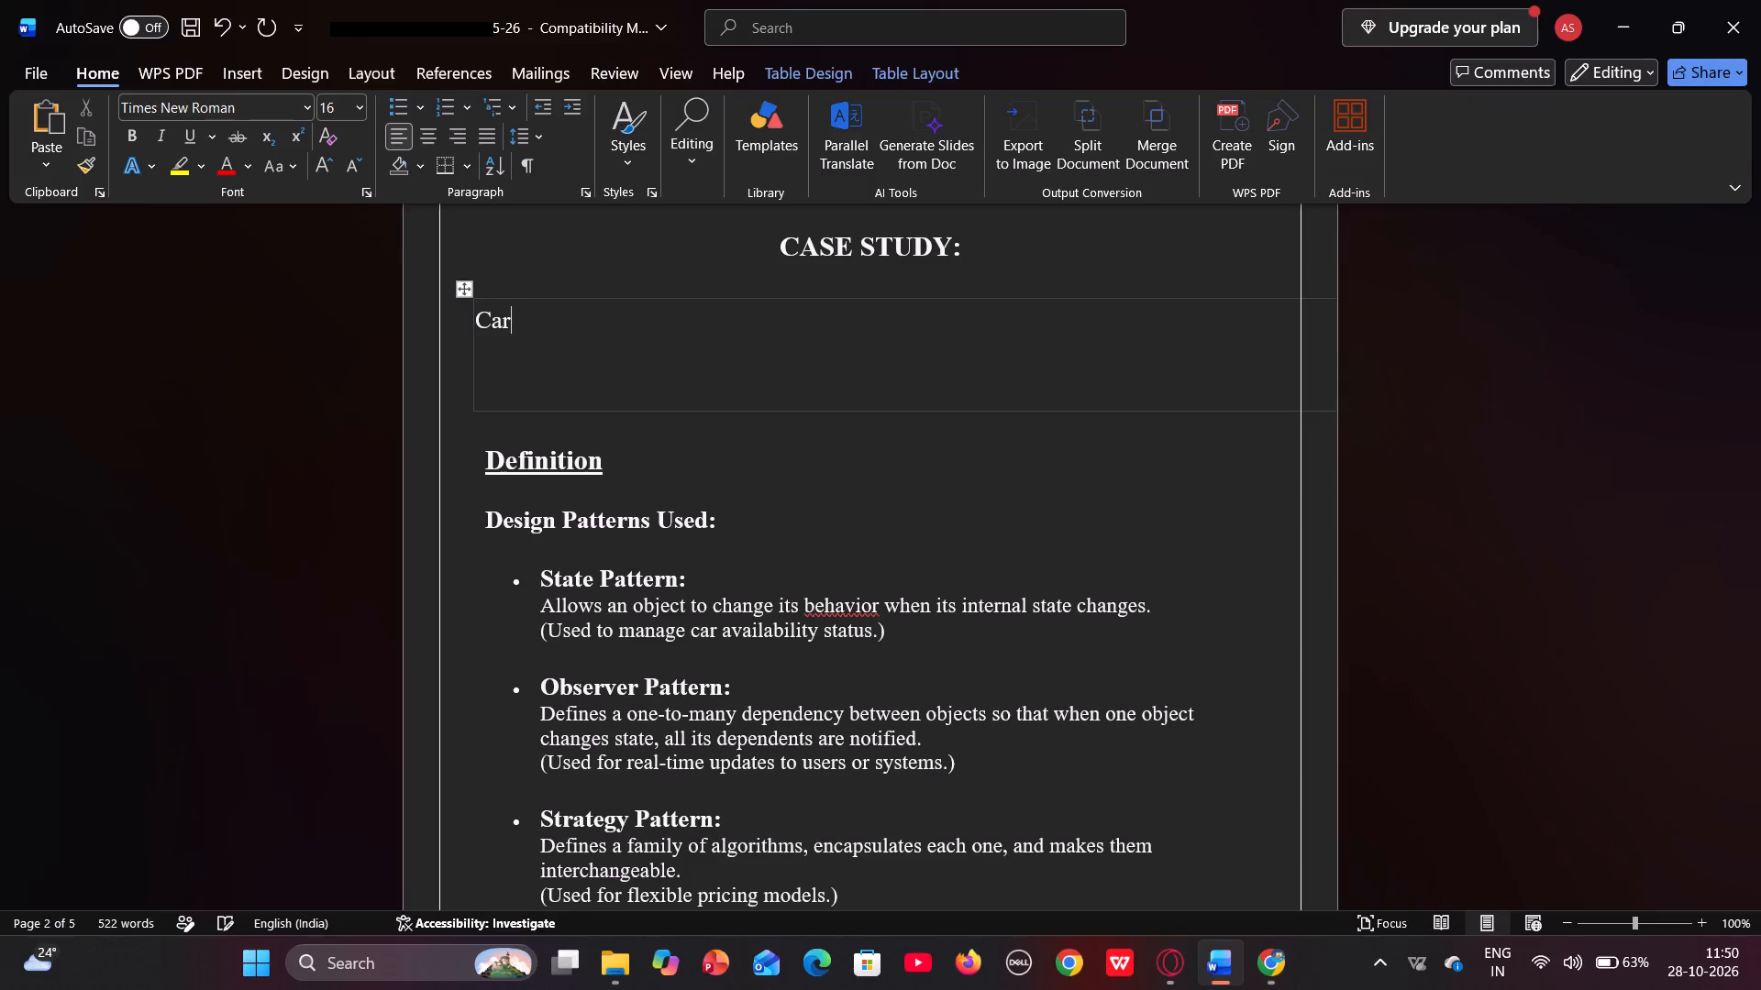
{"action": "key", "text": "BackSpace"}
{"action": "key", "text": "BackSpace"}
{"action": "key", "text": "BackSpace"}
Paste the copied question into the emptied table cell under CASE STUDY and remove its list numbering and indent.
{"action": "key", "text": "ctrl+v"}
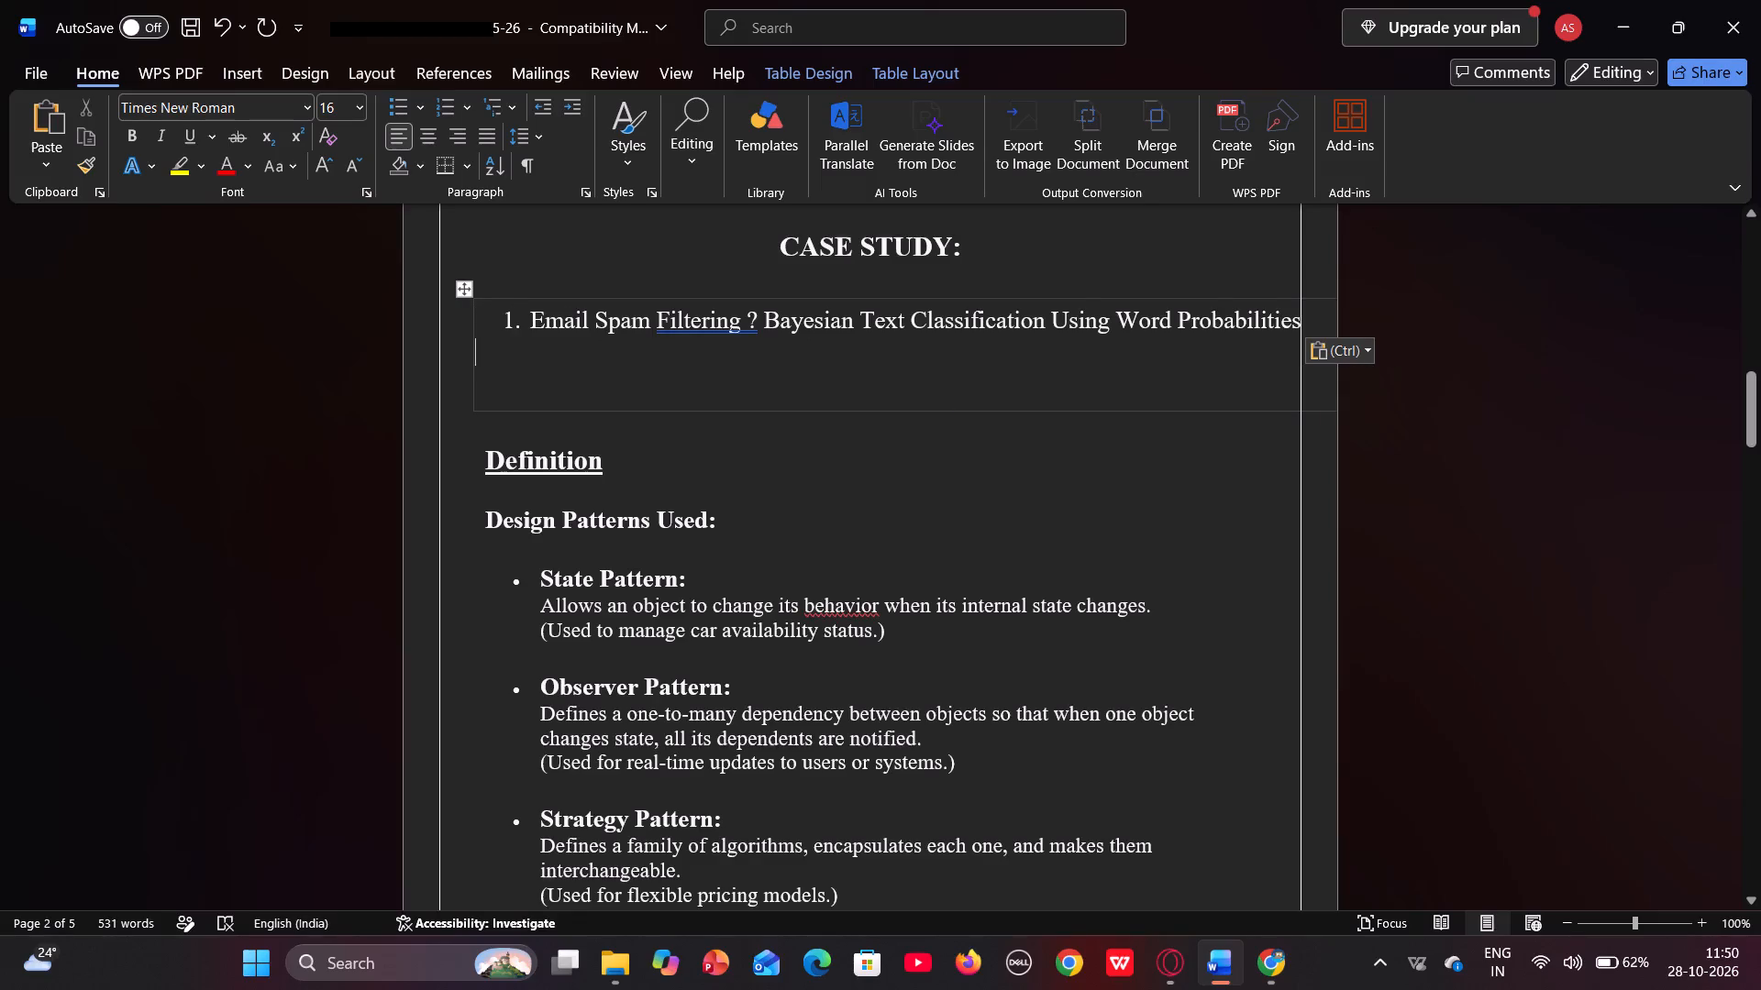
{"action": "left_click", "coordinate": [526, 327]}
{"action": "key", "text": "BackSpace"}
{"action": "key", "text": "BackSpace"}
{"action": "key", "text": "BackSpace"}
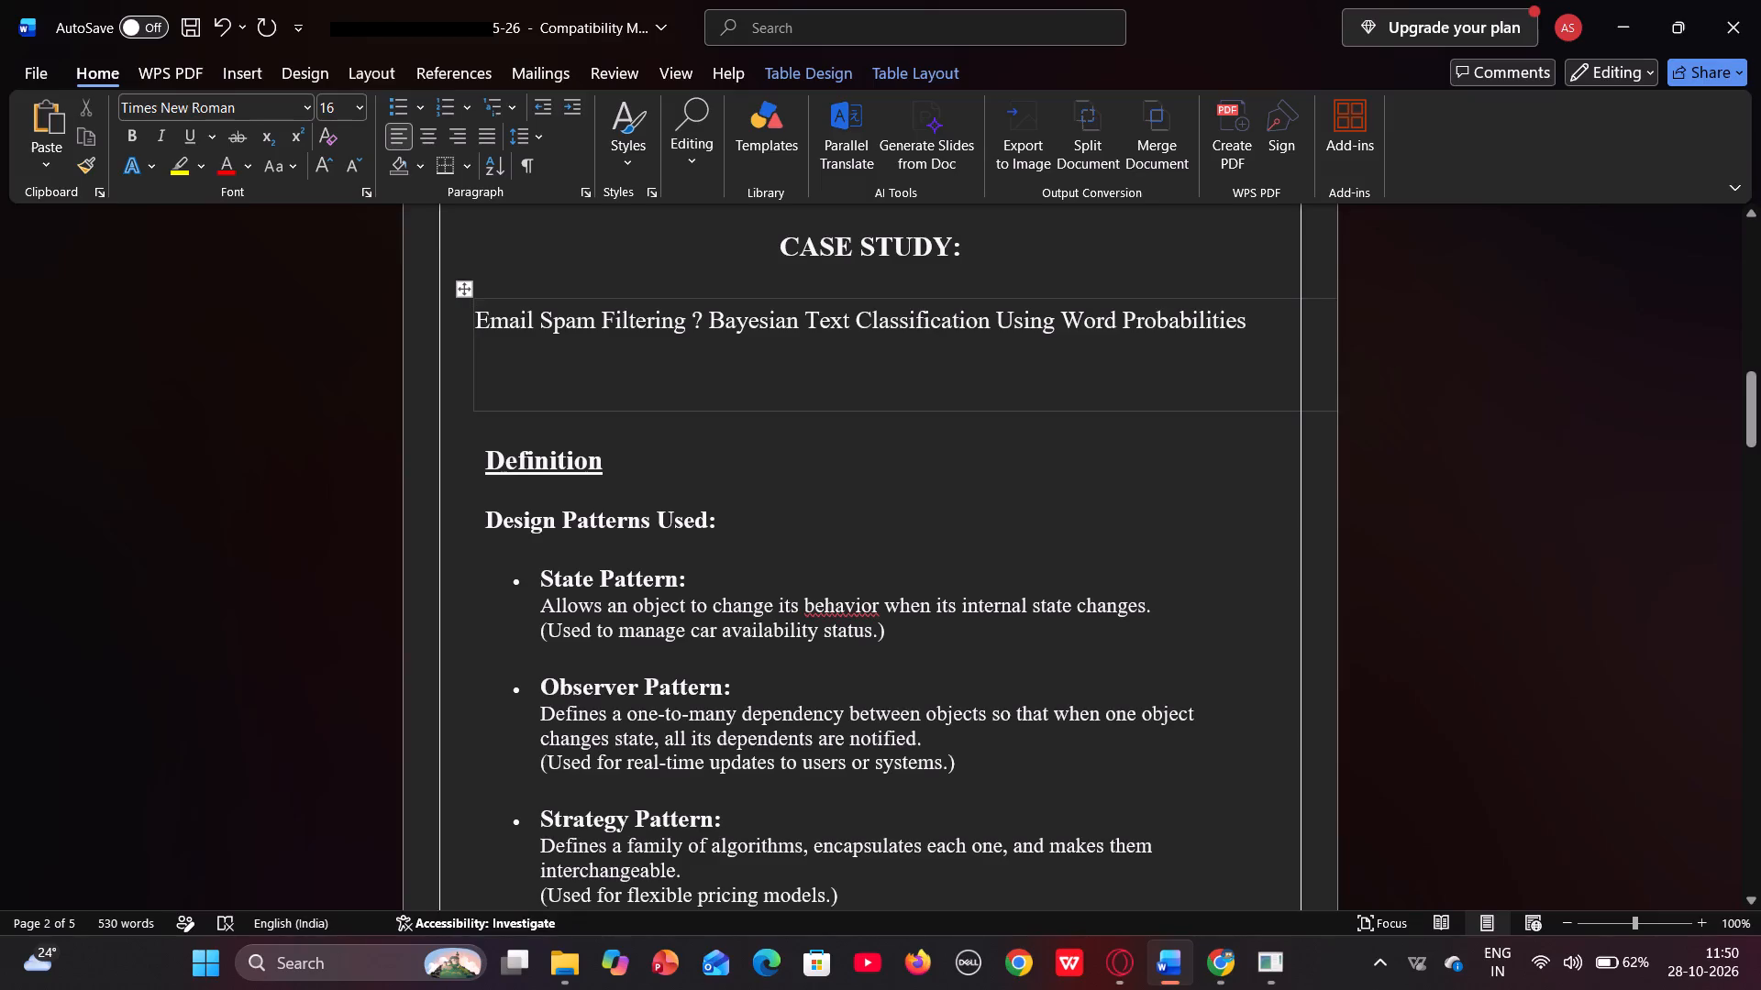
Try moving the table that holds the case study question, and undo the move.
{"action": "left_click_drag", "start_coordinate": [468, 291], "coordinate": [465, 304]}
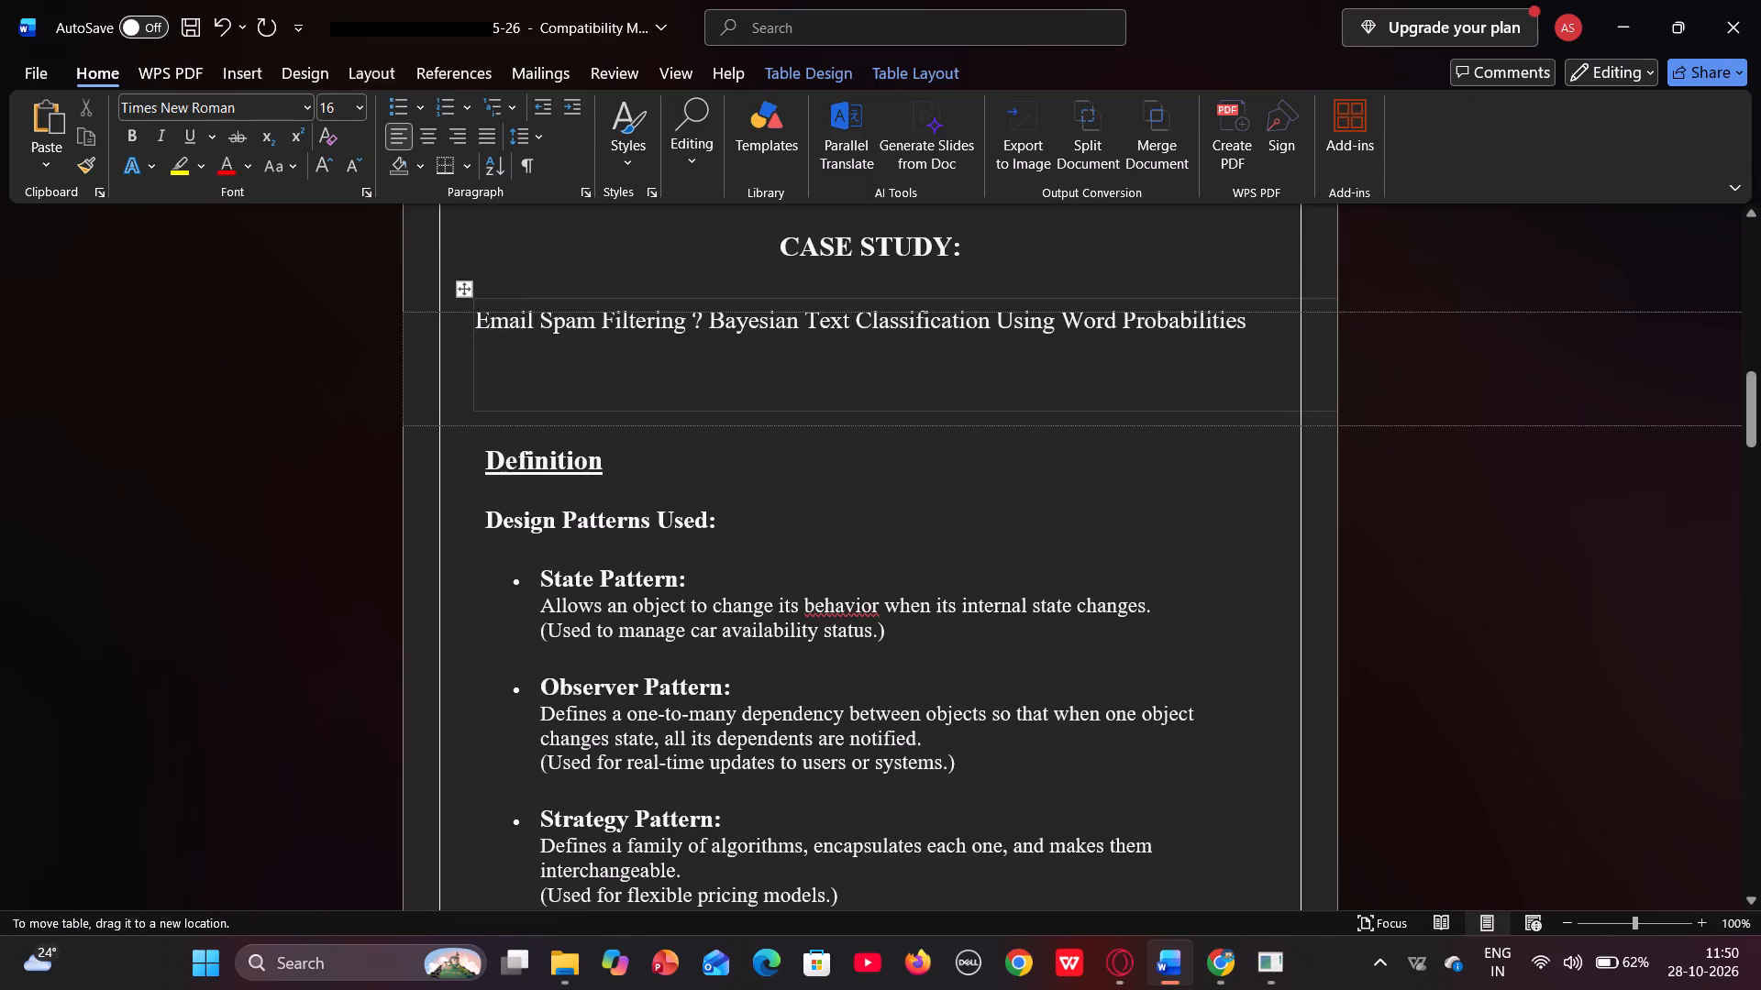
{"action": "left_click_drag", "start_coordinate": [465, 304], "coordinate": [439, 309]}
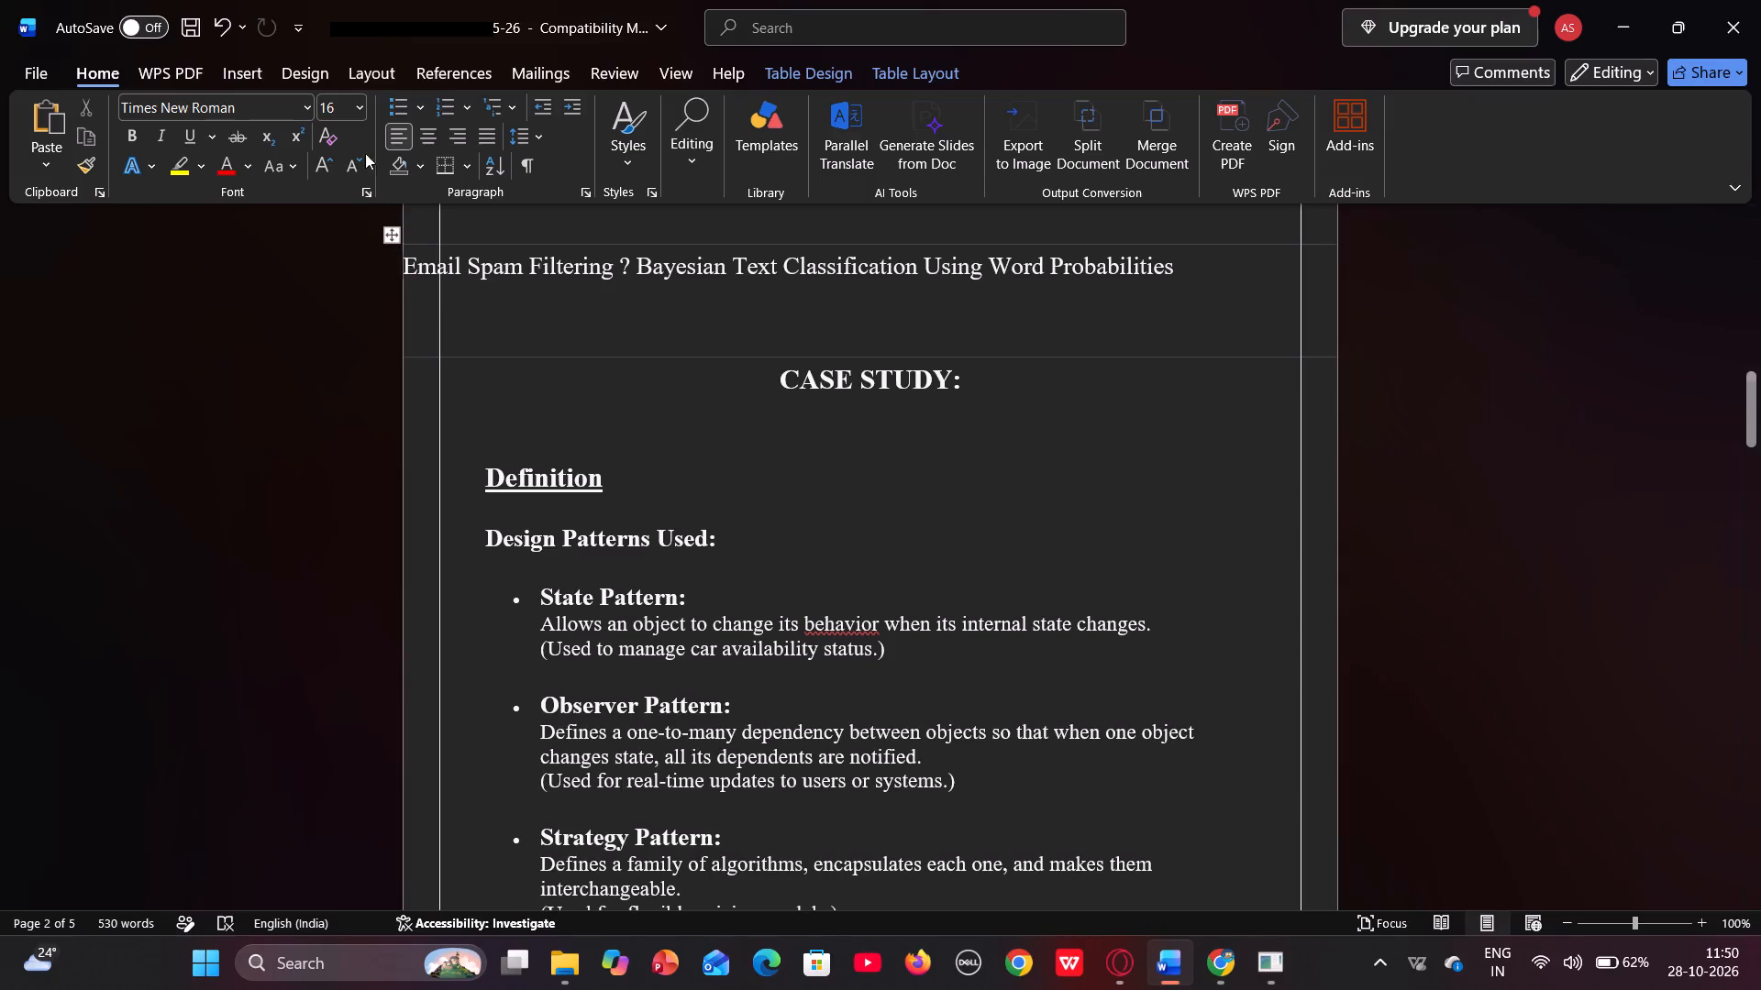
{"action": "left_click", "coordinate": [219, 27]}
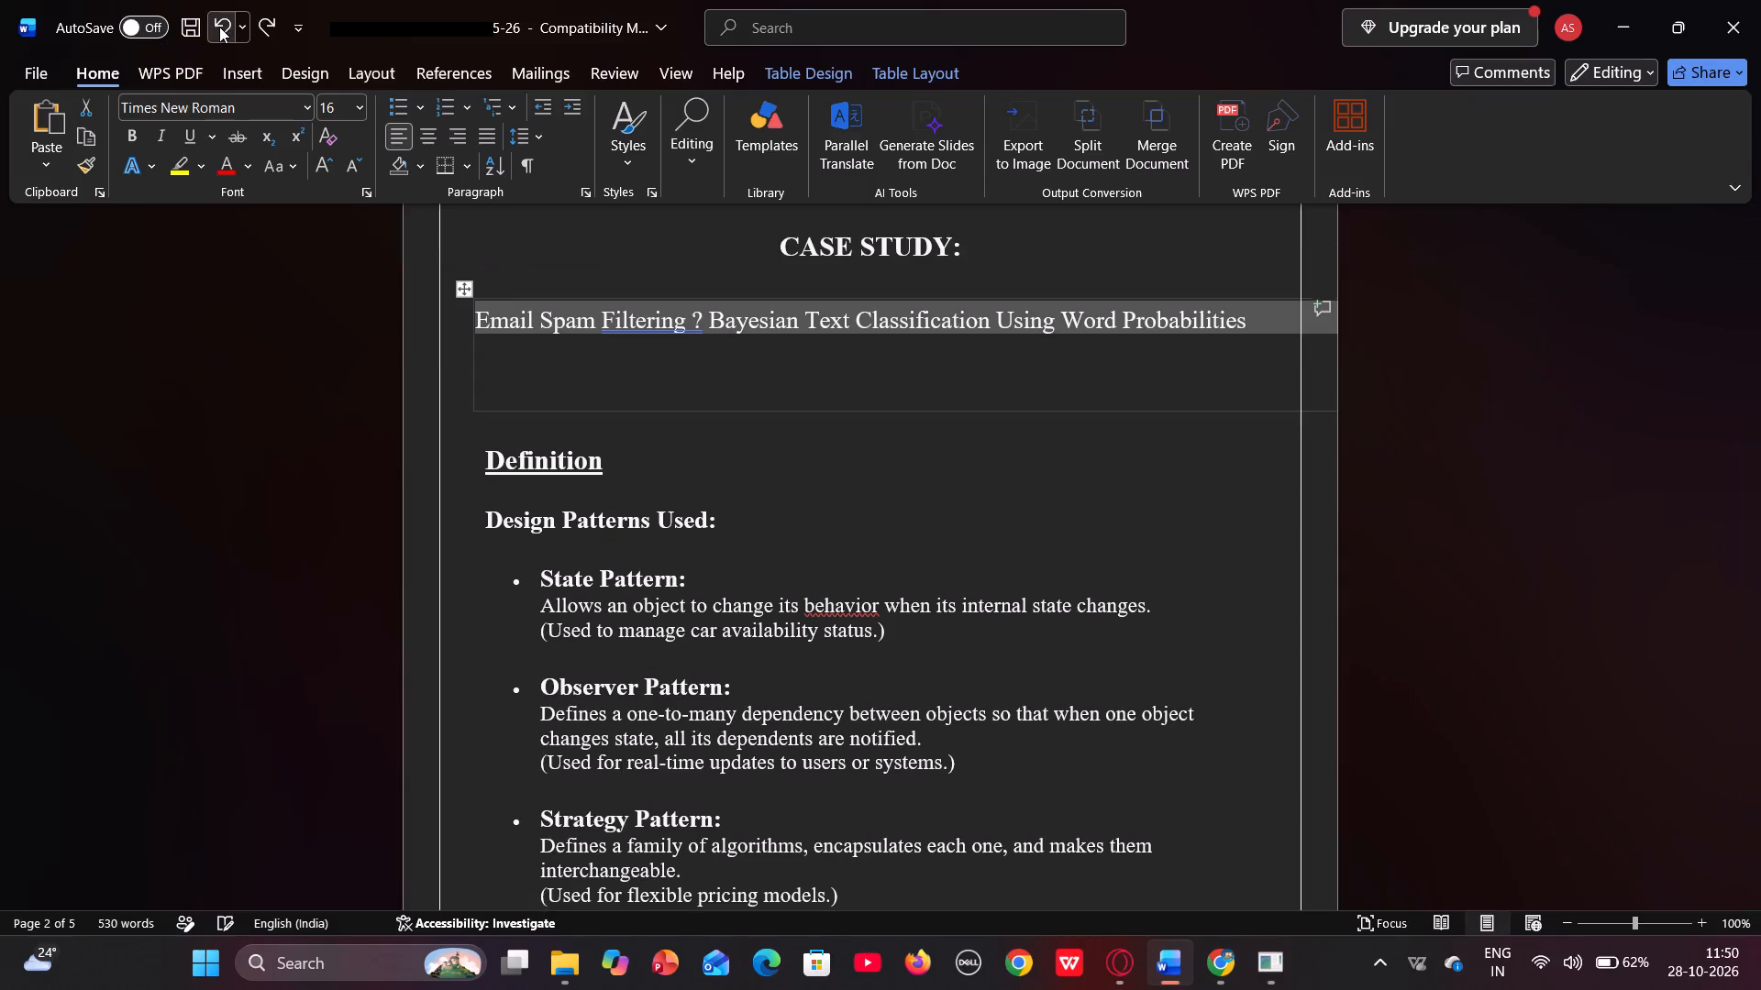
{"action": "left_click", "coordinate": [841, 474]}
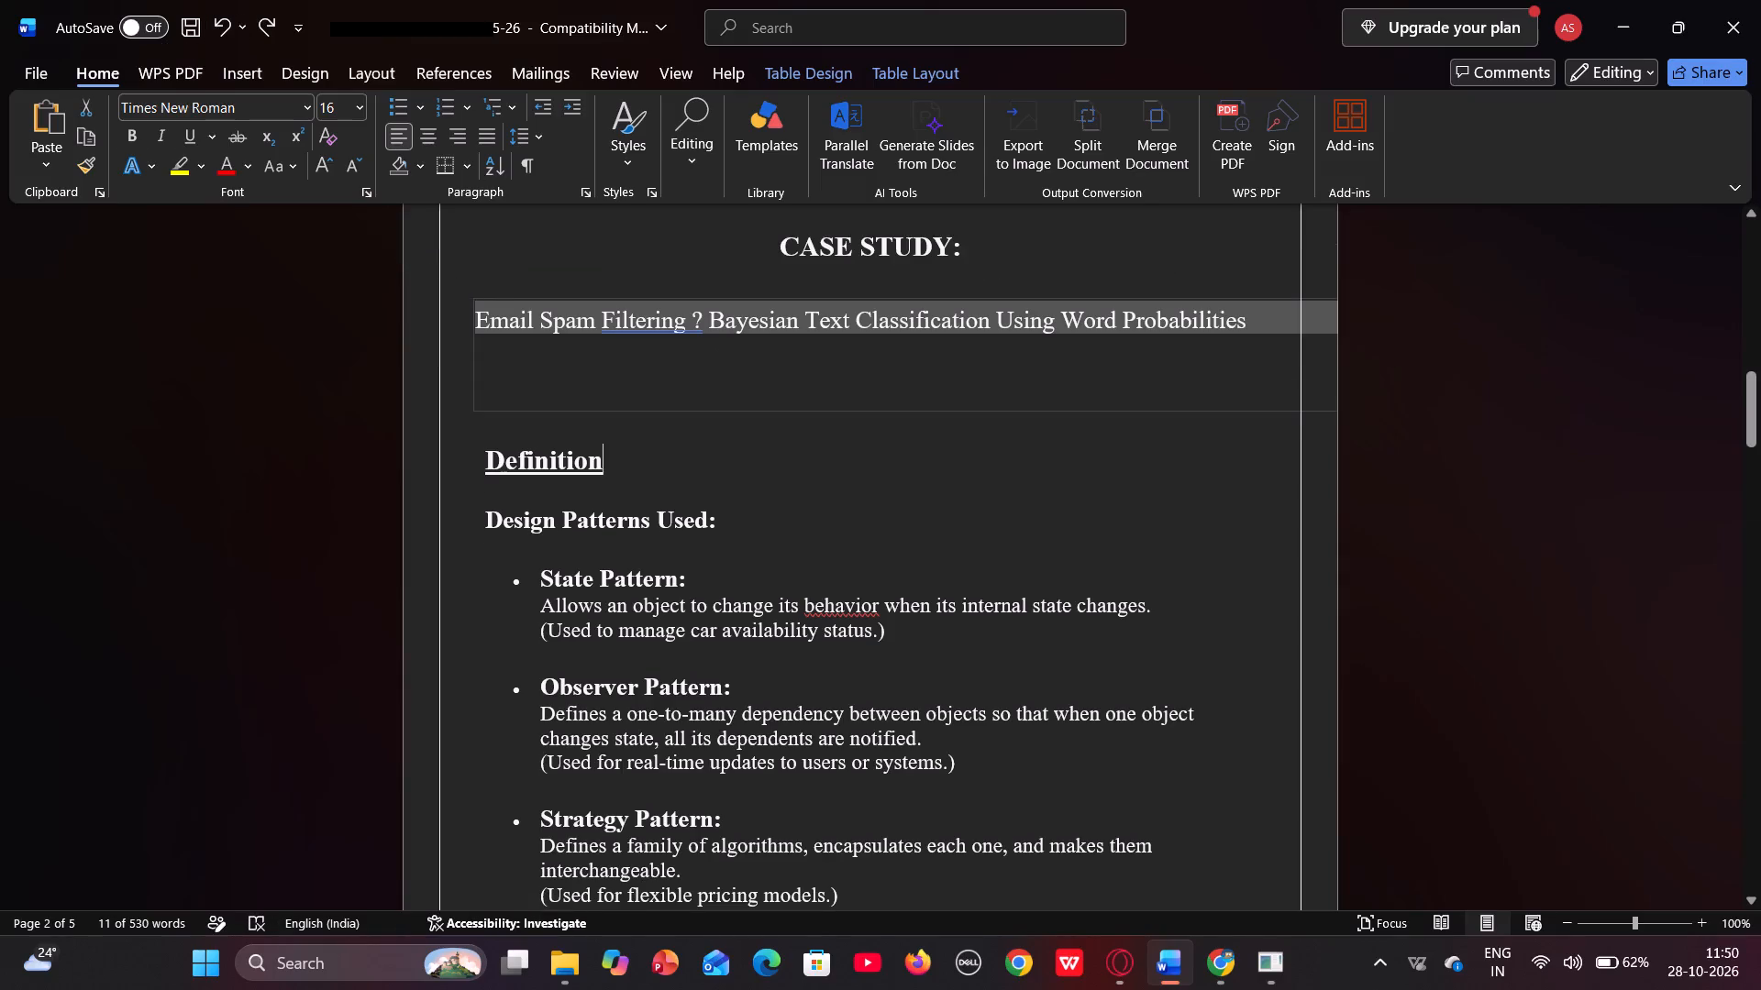
Remove the space before the question mark in the pasted question, so it reads "Email Spam Filtering?".
{"action": "left_click", "coordinate": [692, 321]}
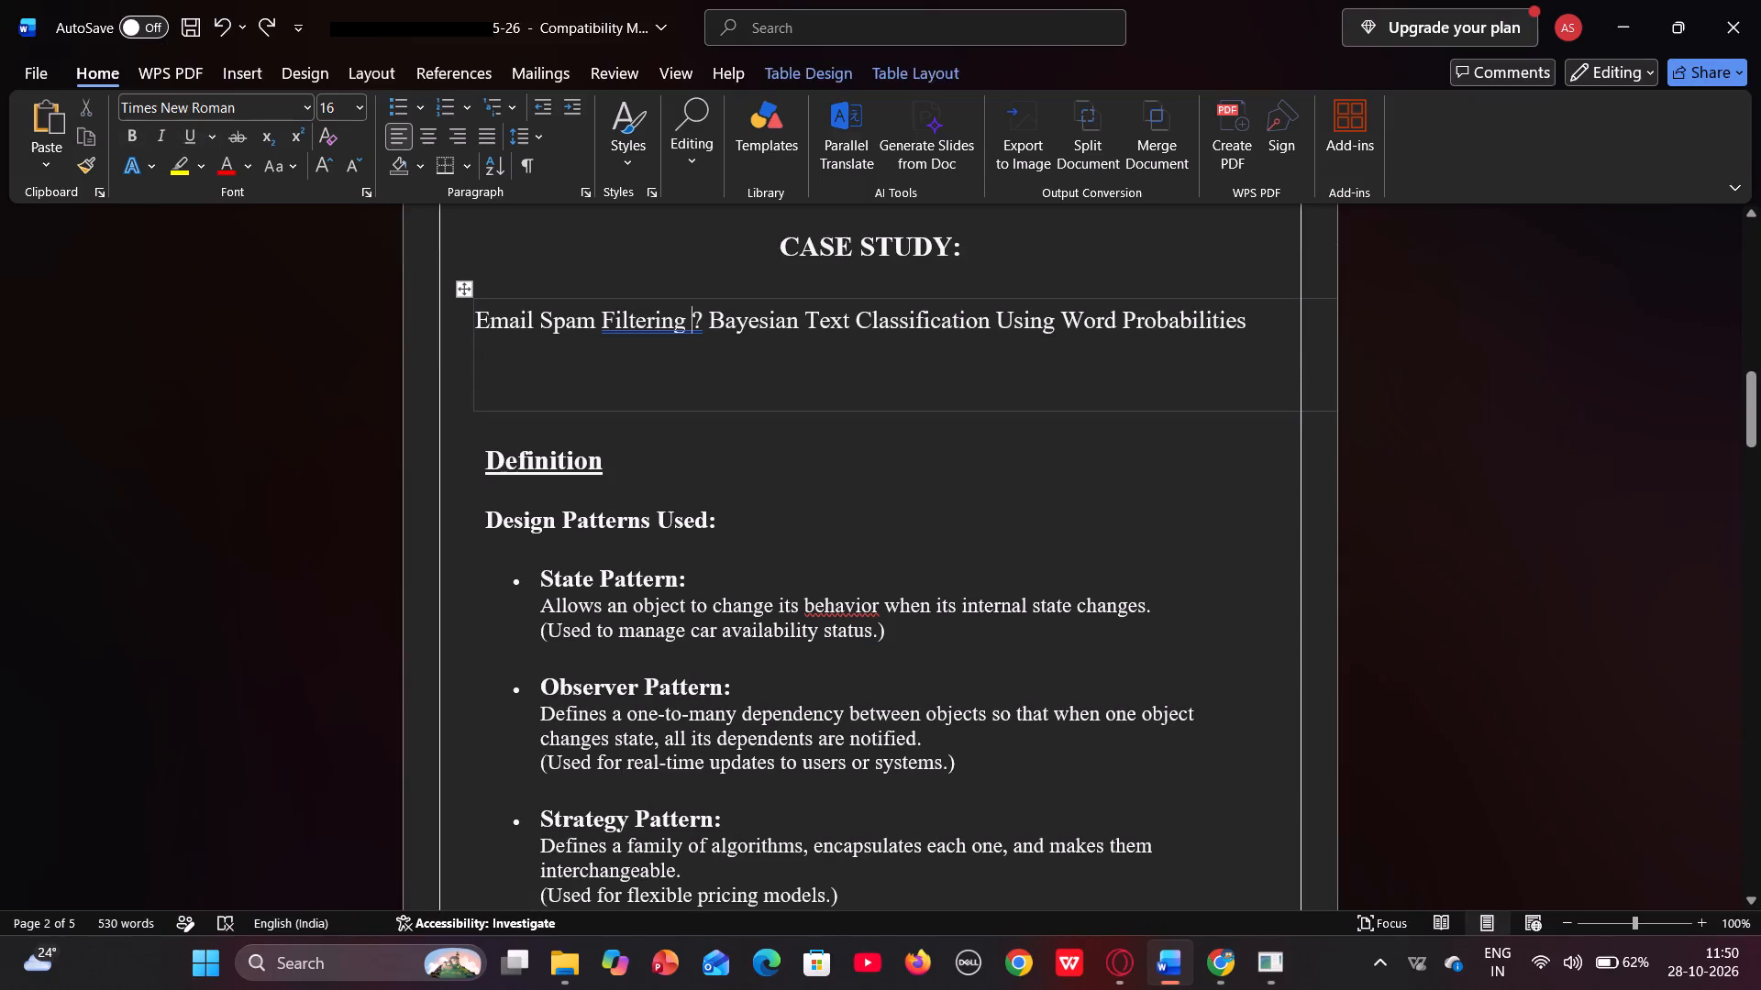
{"action": "key", "text": "BackSpace"}
{"action": "left_click", "coordinate": [691, 390]}
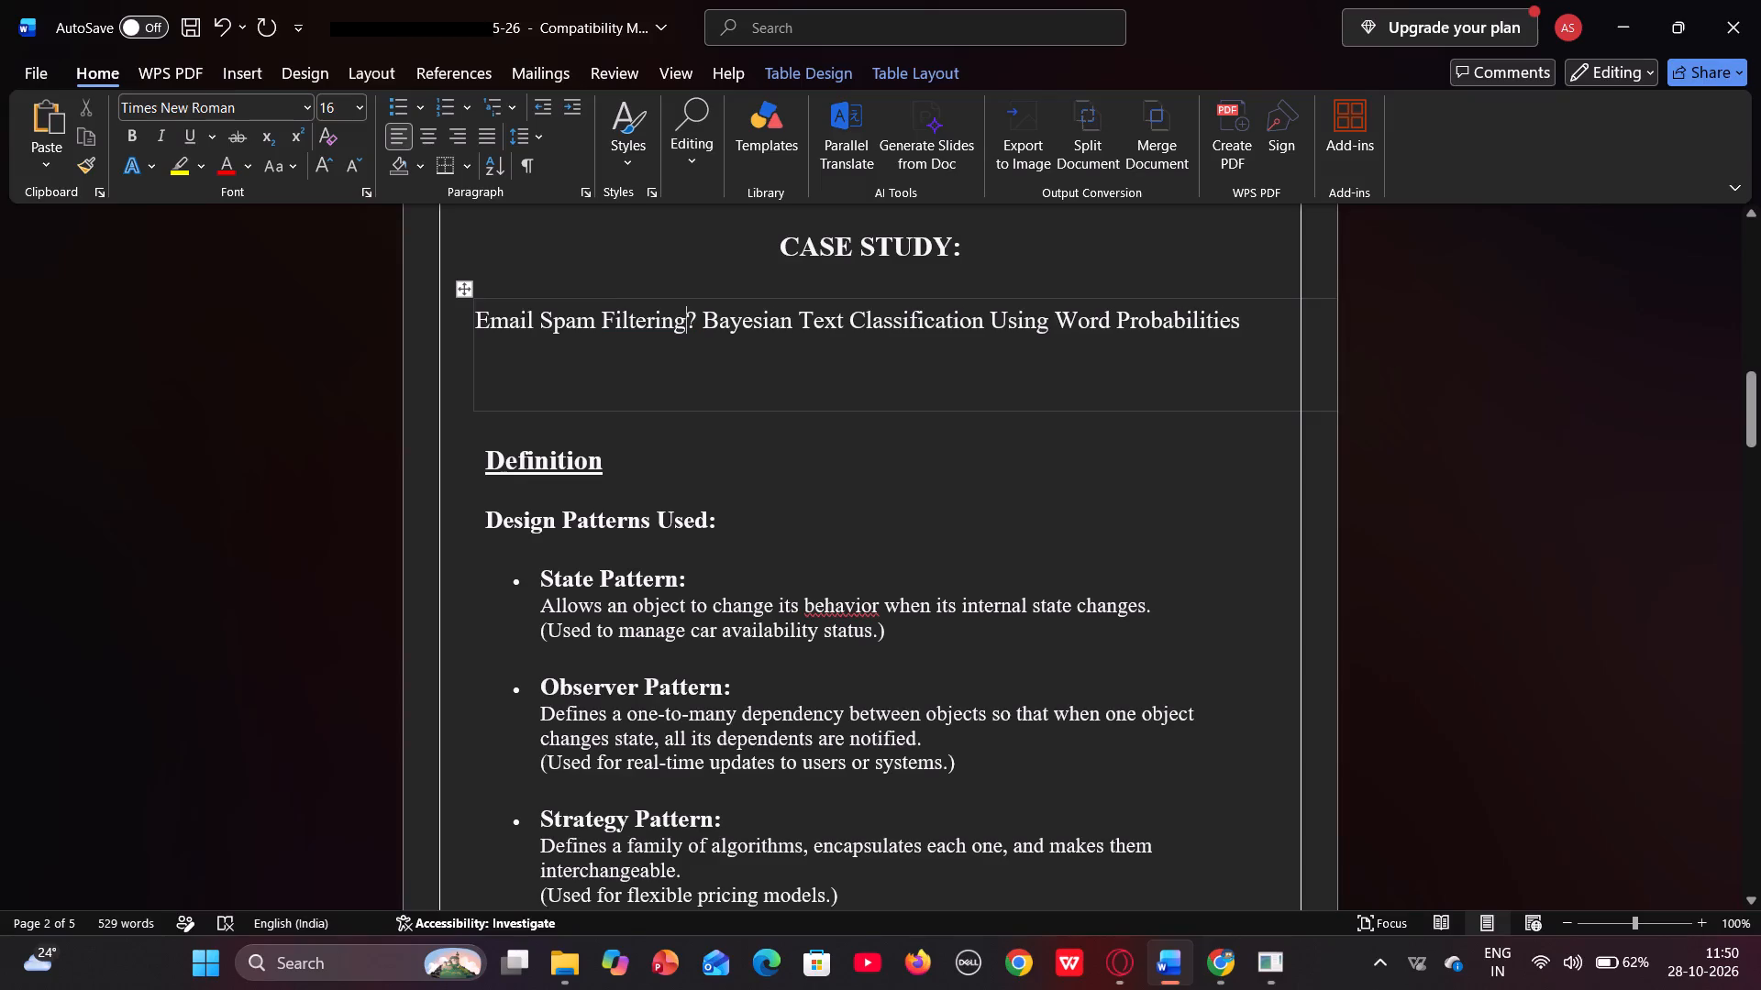
{"action": "left_click", "coordinate": [792, 459]}
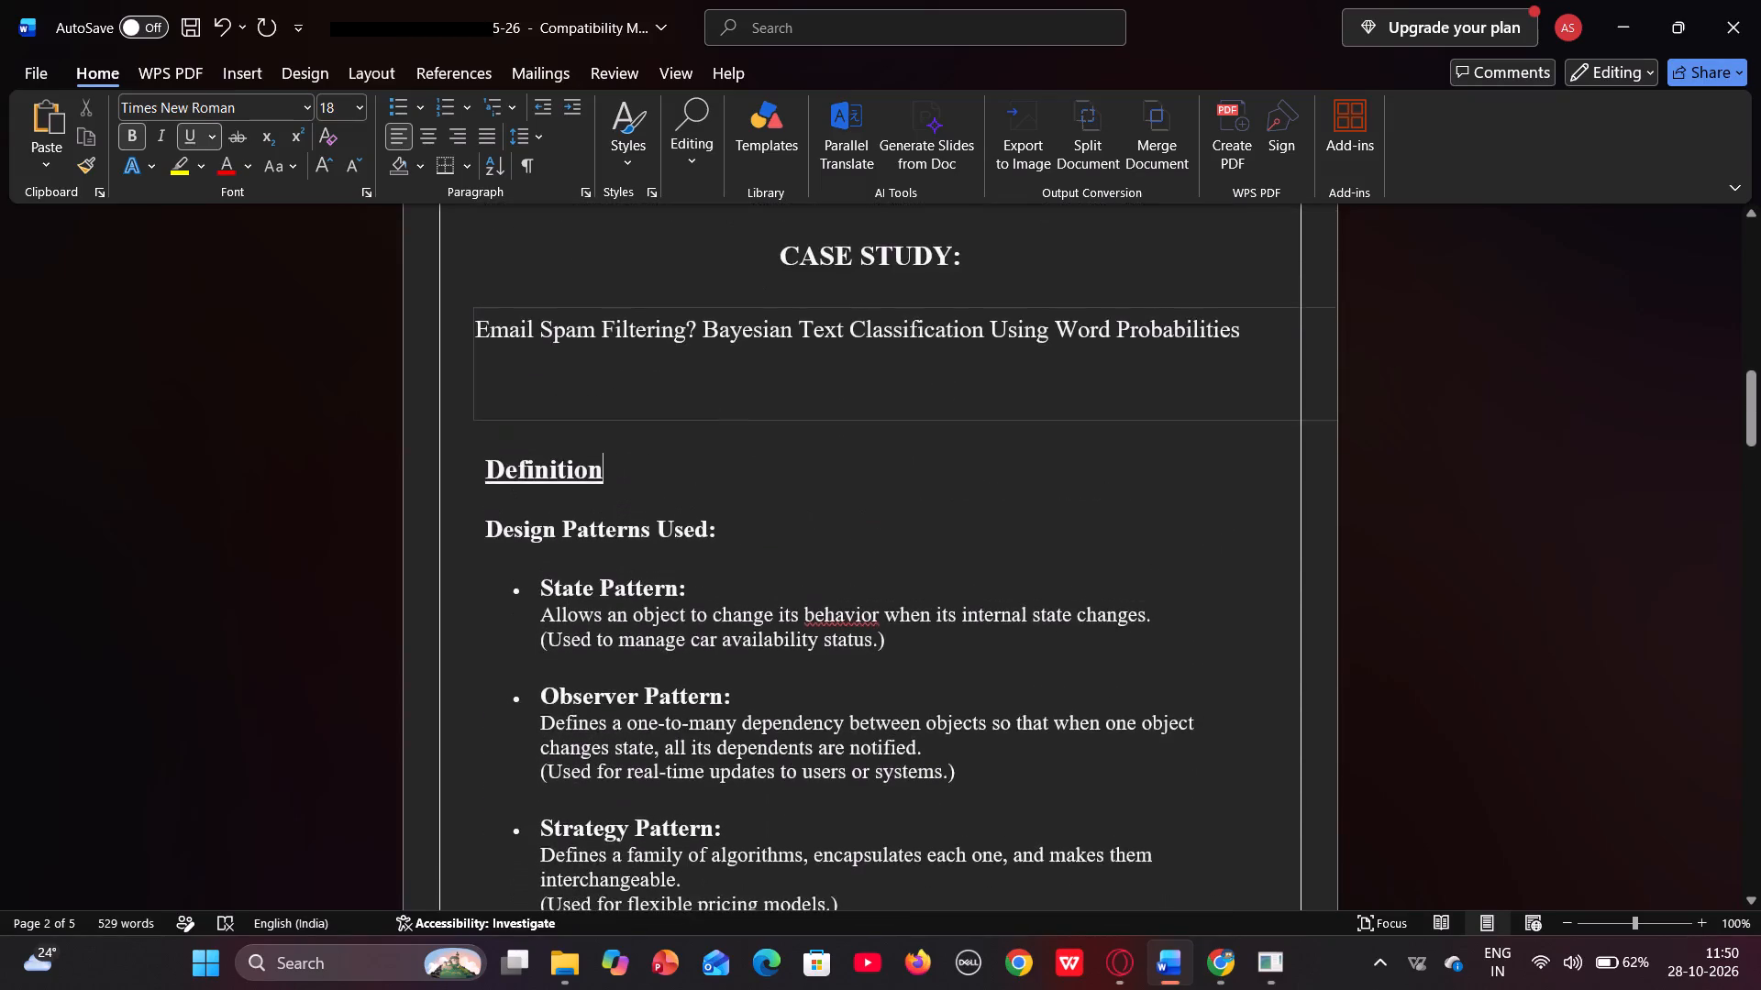
Return to the report's cover page and examine its title and course details.
{"action": "scroll", "coordinate": [792, 459], "scroll_direction": "up", "scroll_amount": 1}
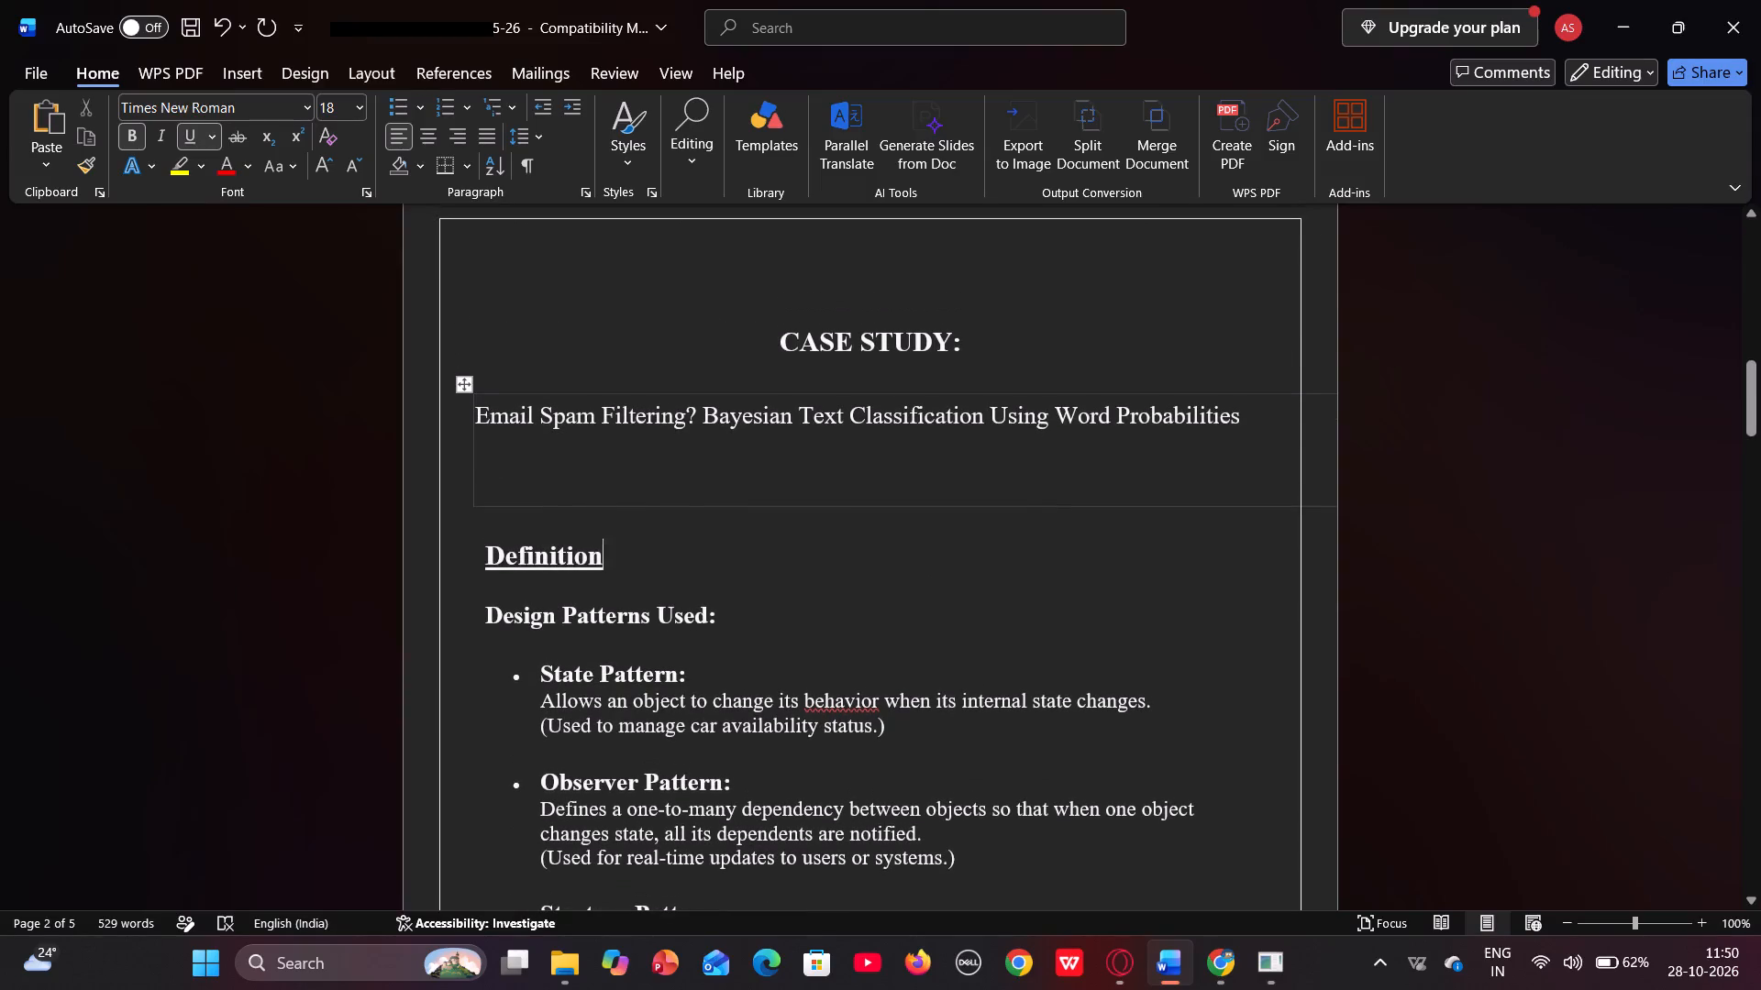
{"action": "scroll", "coordinate": [792, 459], "scroll_direction": "up", "scroll_amount": 4}
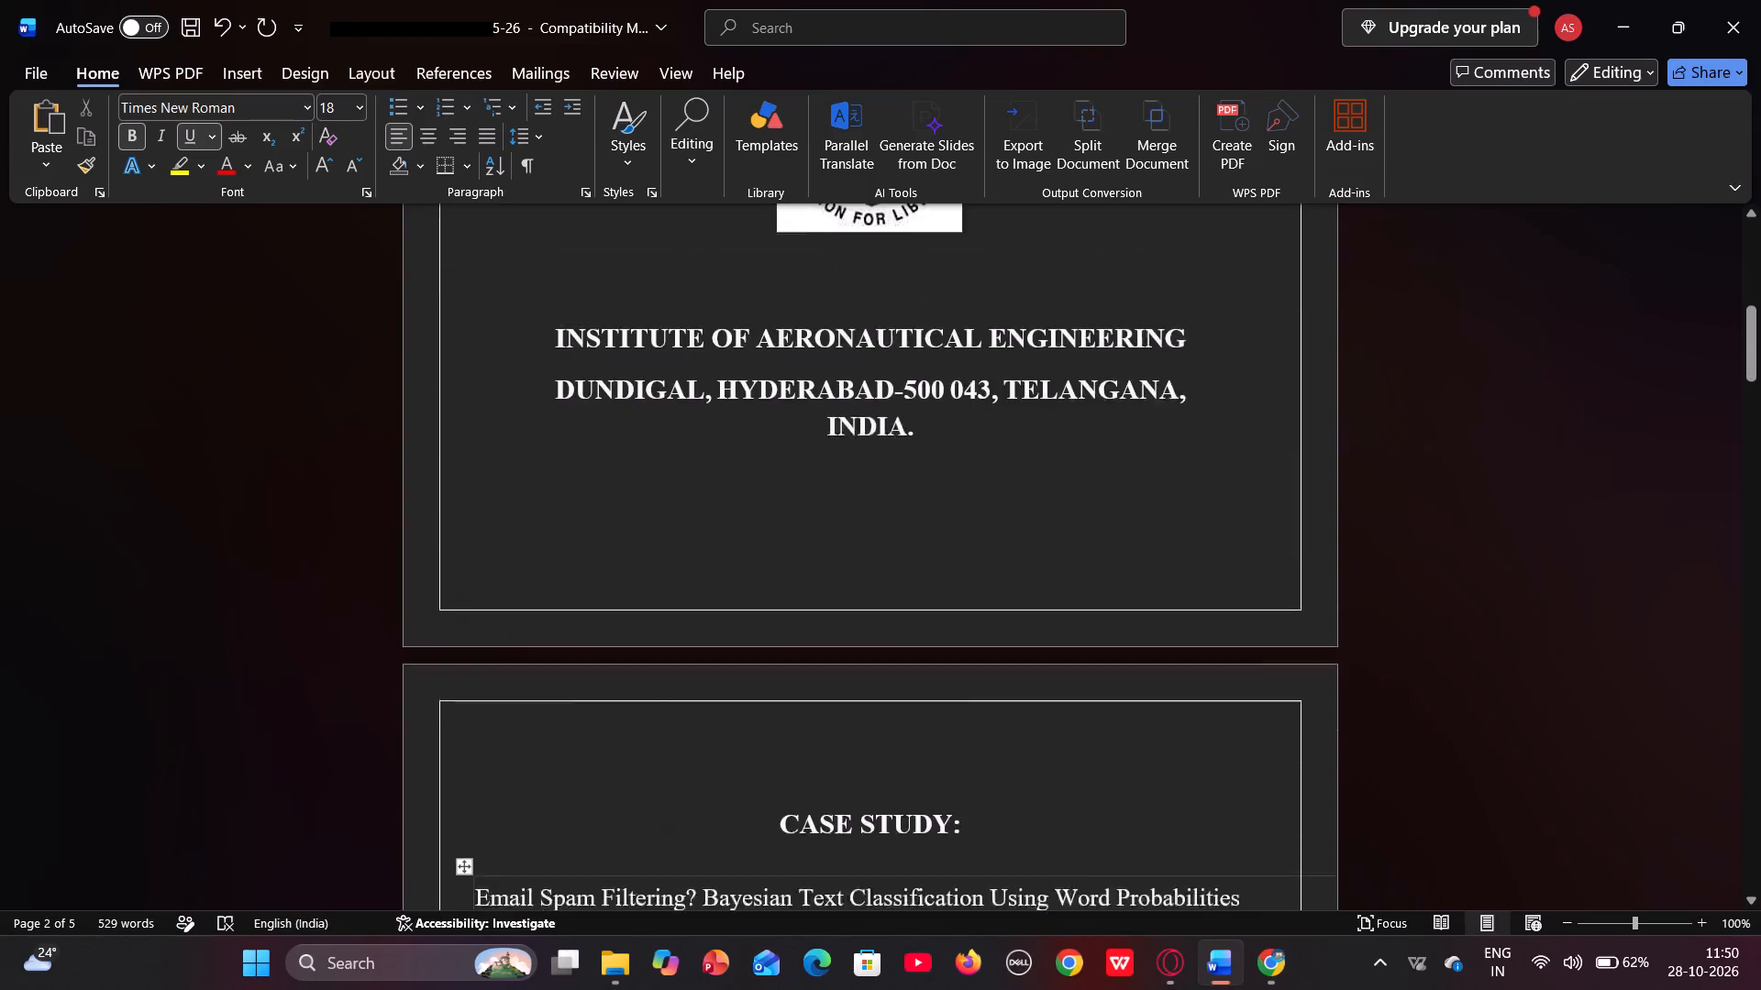
{"action": "scroll", "coordinate": [792, 459], "scroll_direction": "up", "scroll_amount": 5}
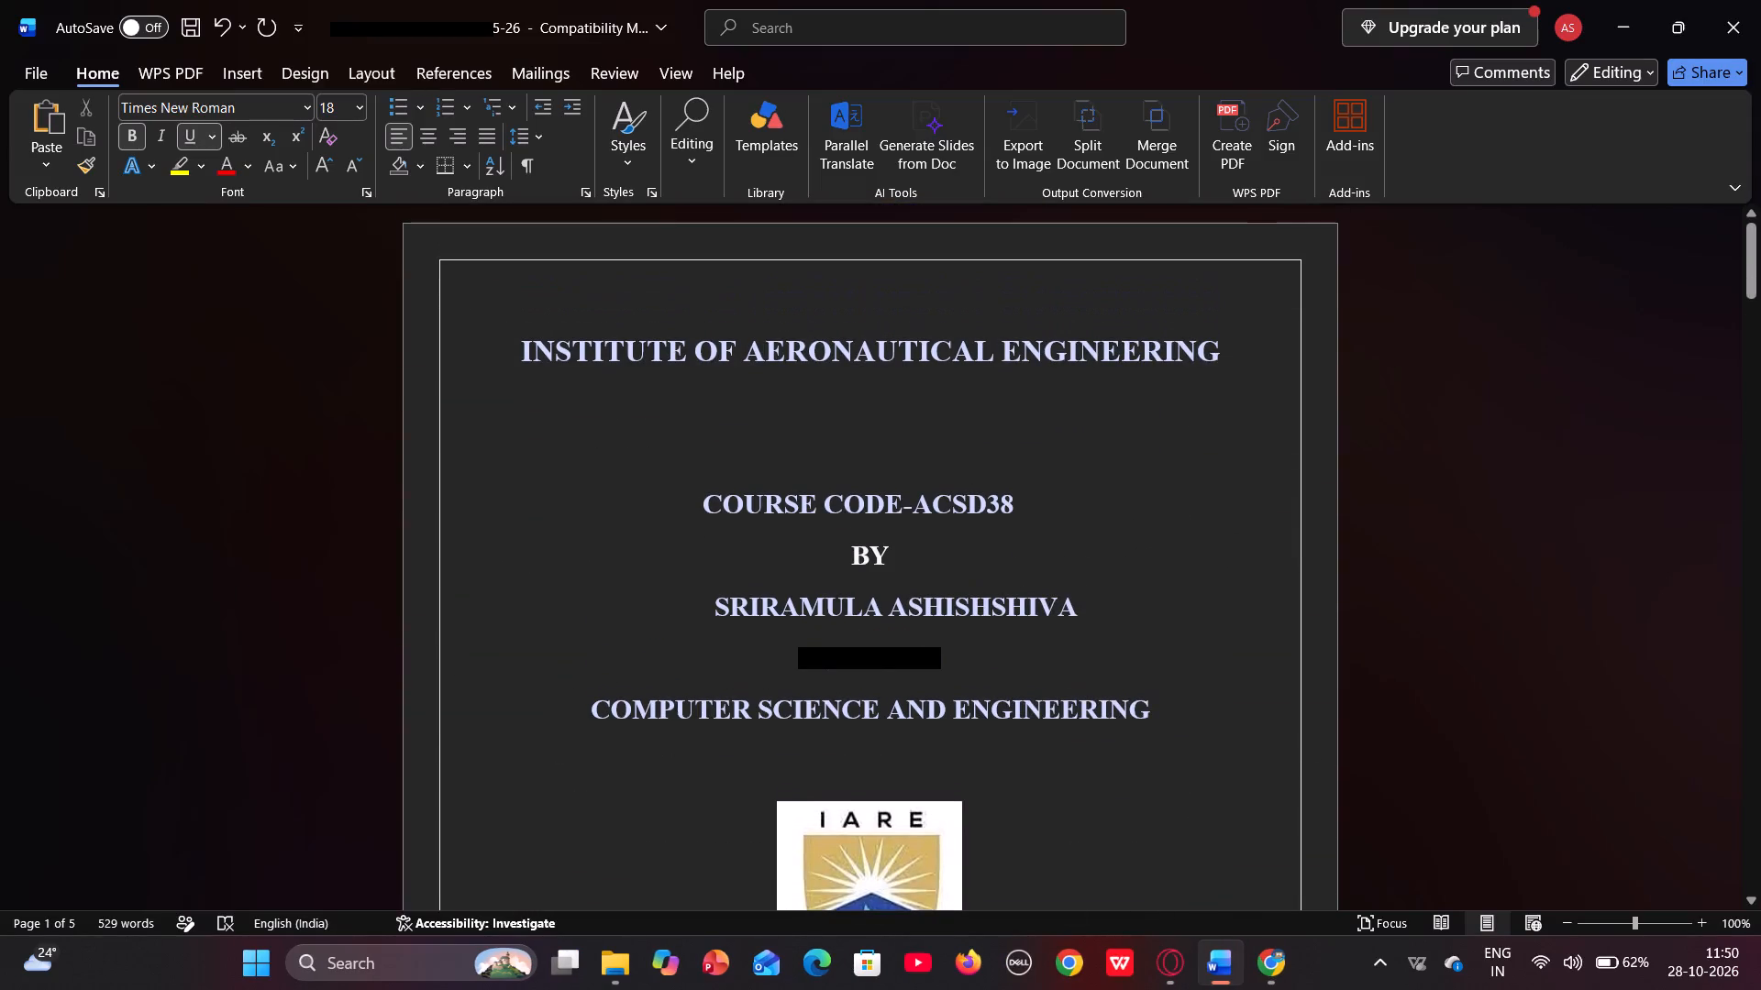
{"action": "left_click", "coordinate": [744, 450]}
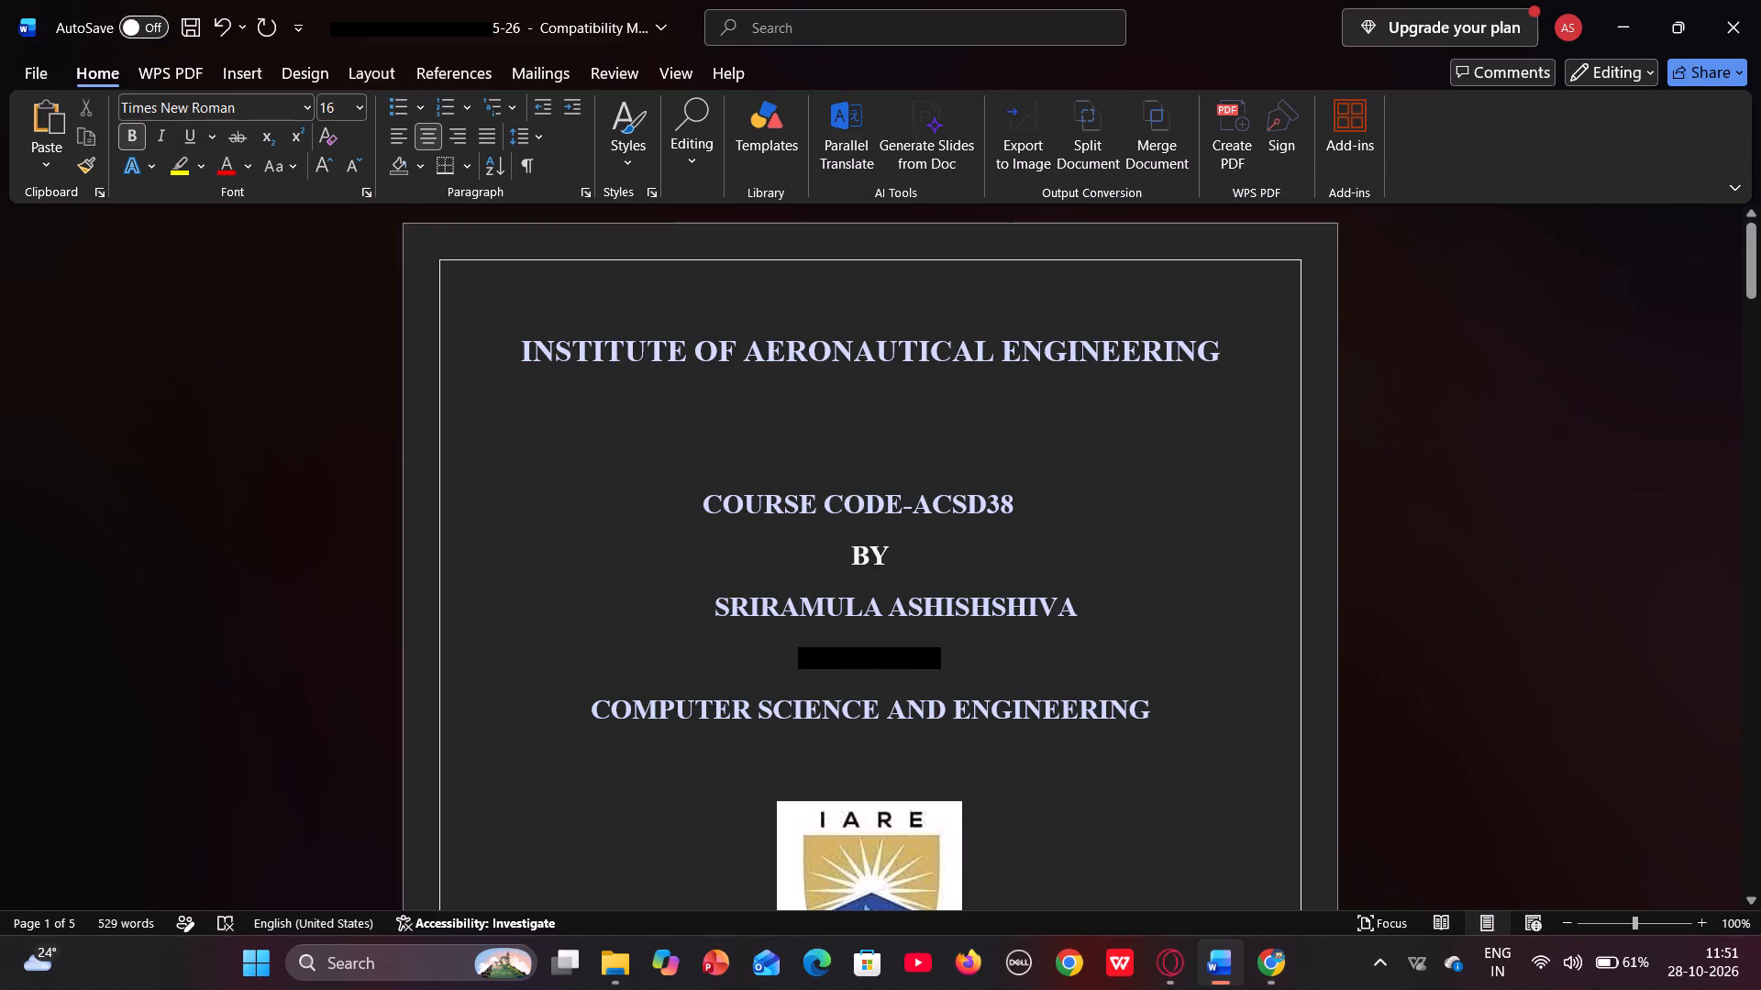
{"action": "left_click", "coordinate": [405, 956]}
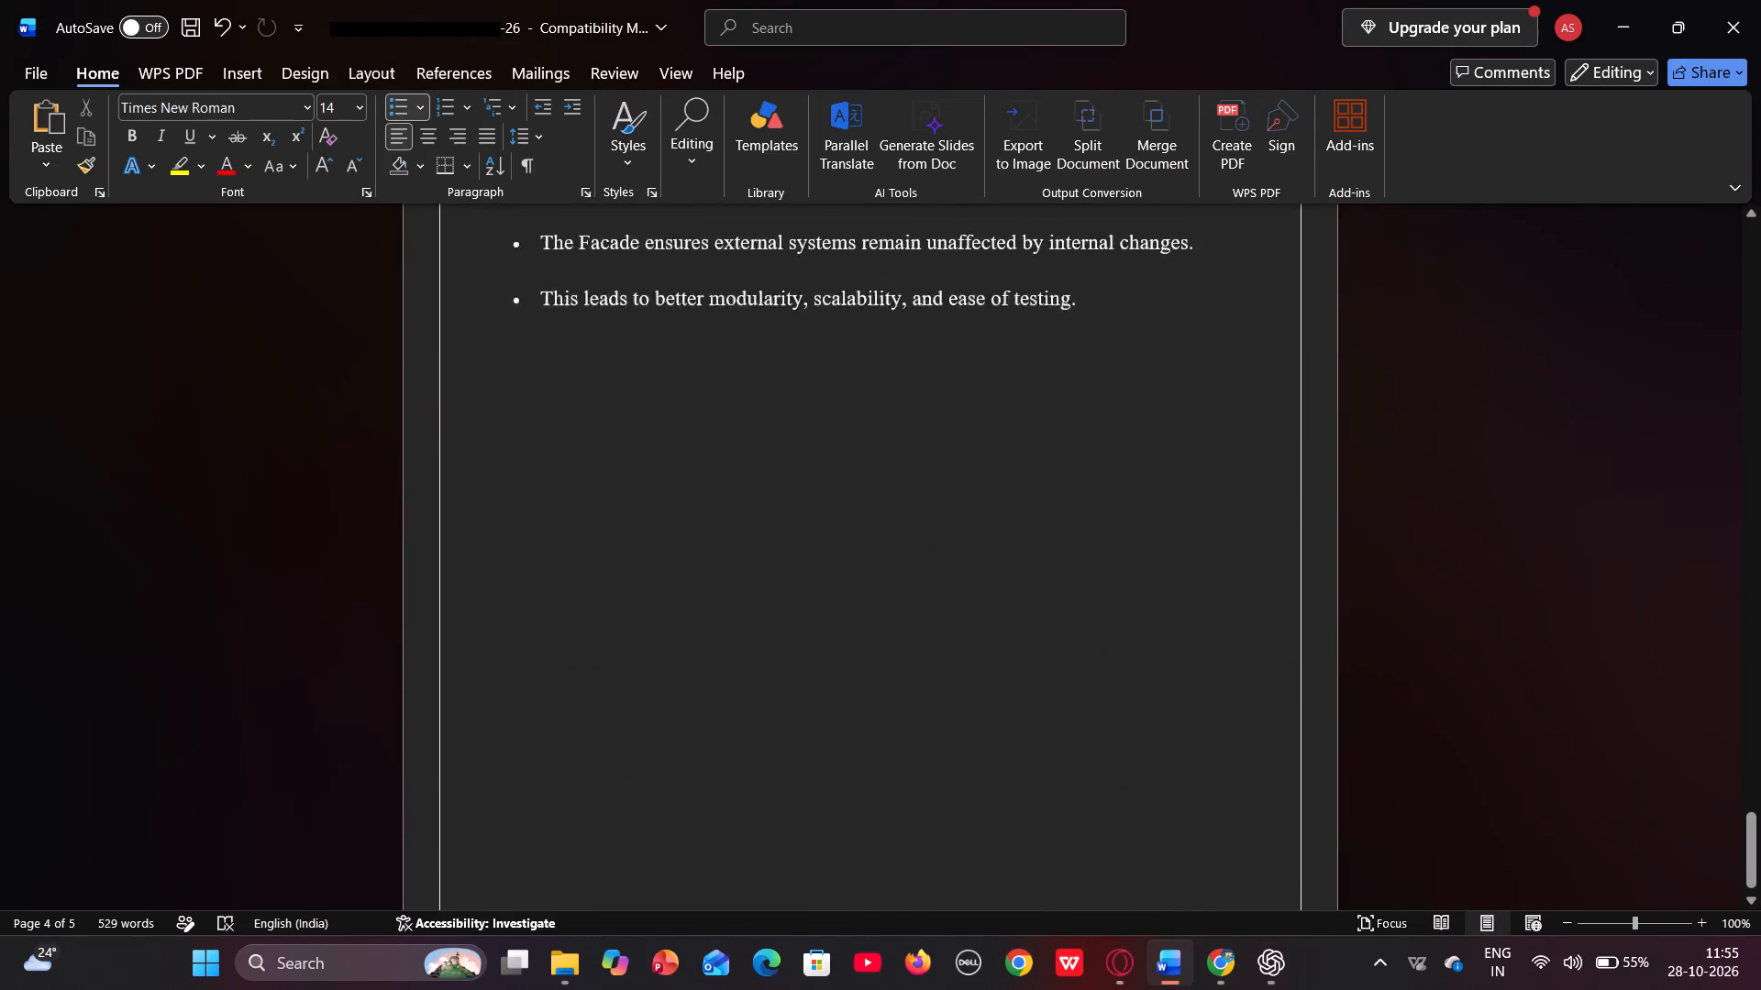
{"action": "scroll", "coordinate": [1113, 671], "scroll_direction": "down", "scroll_amount": 3}
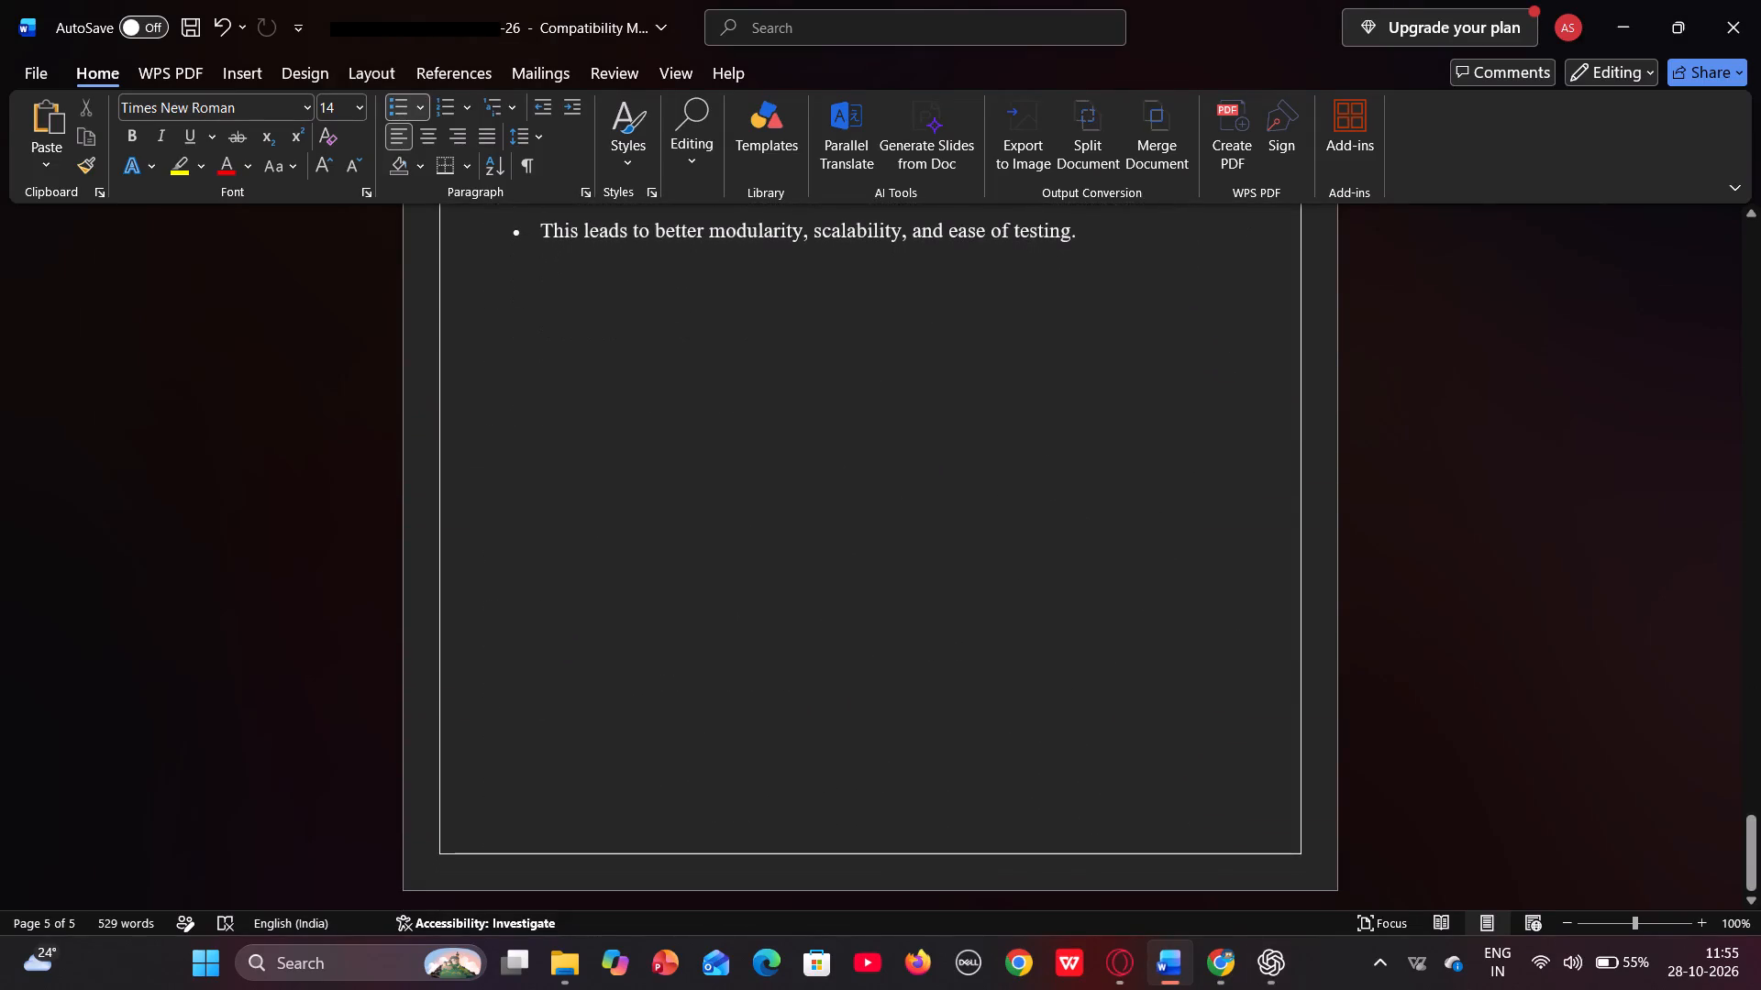
{"action": "left_click", "coordinate": [1137, 560]}
{"action": "key", "text": "BackSpace"}
{"action": "key", "text": "BackSpace"}
{"action": "key", "text": "BackSpace"}
{"action": "key", "text": "BackSpace"}
{"action": "key", "text": "BackSpace"}
{"action": "key", "text": "BackSpace"}
{"action": "key", "text": "BackSpace"}
{"action": "key", "text": "BackSpace"}
{"action": "key", "text": "BackSpace"}
{"action": "key", "text": "BackSpace"}
{"action": "key", "text": "BackSpace"}
{"action": "key", "text": "BackSpace"}
{"action": "key", "text": "BackSpace"}
{"action": "key", "text": "BackSpace"}
{"action": "key", "text": "BackSpace"}
{"action": "key", "text": "BackSpace"}
{"action": "key", "text": "BackSpace"}
{"action": "key", "text": "BackSpace"}
{"action": "key", "text": "BackSpace"}
{"action": "key", "text": "BackSpace"}
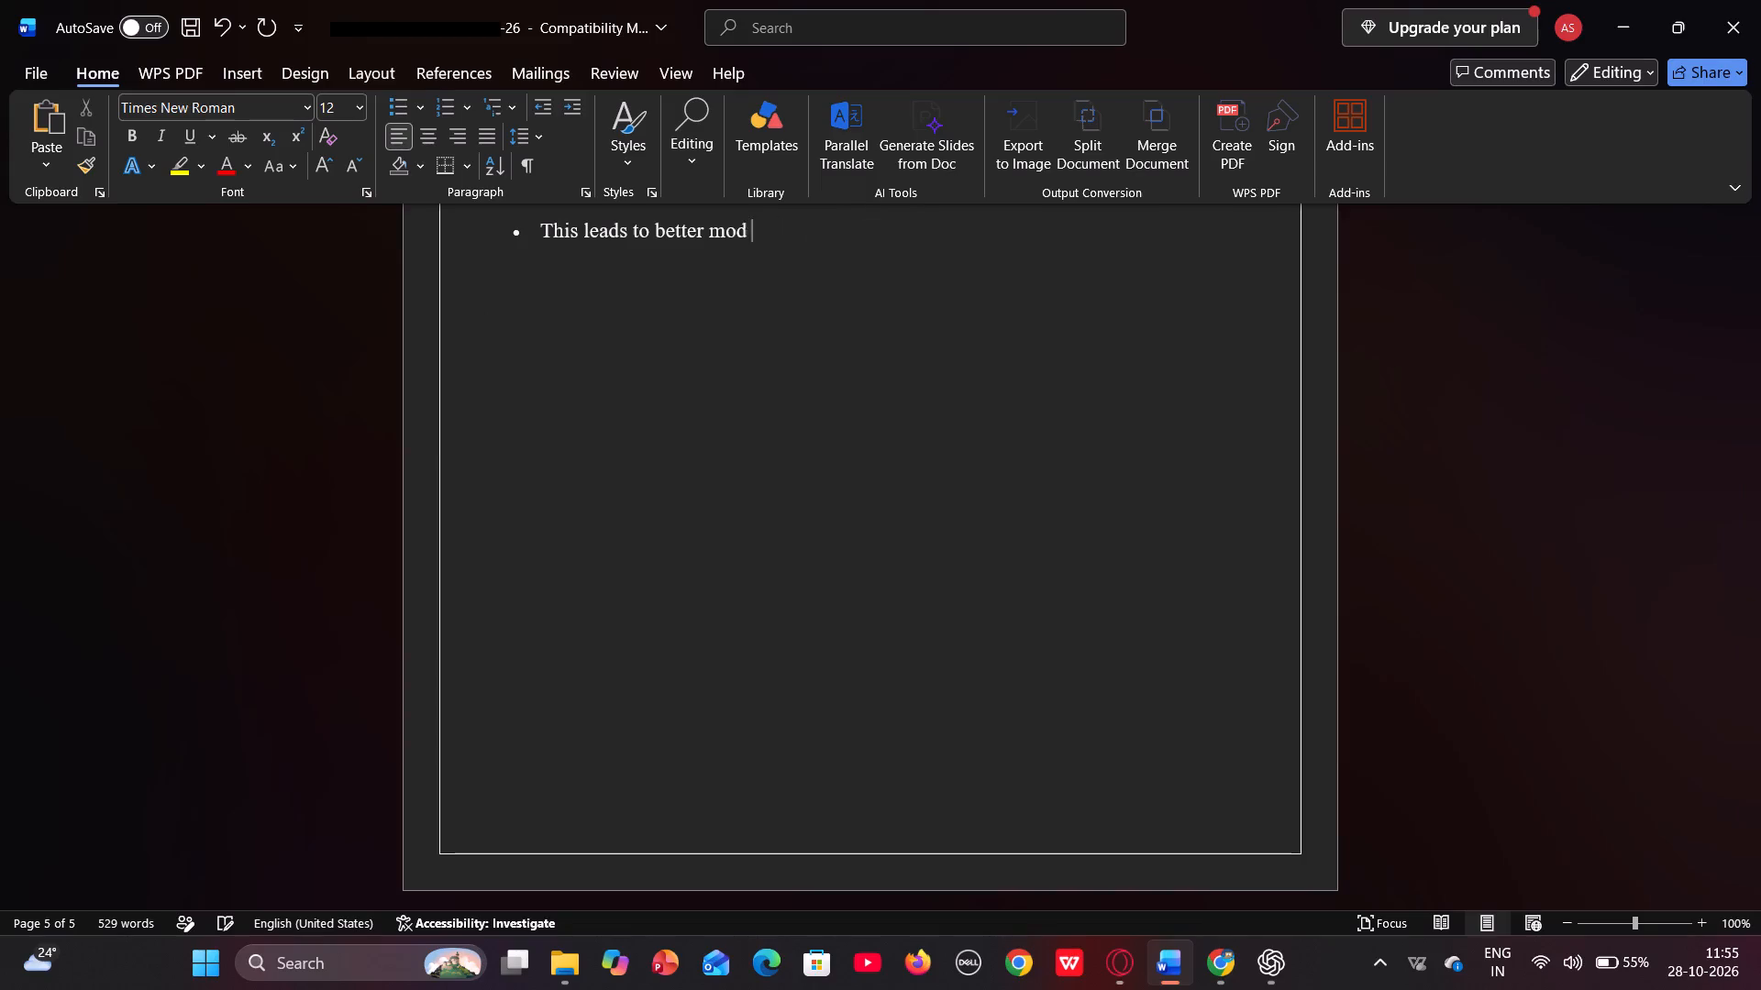
{"action": "scroll", "coordinate": [1137, 560], "scroll_direction": "up", "scroll_amount": 2}
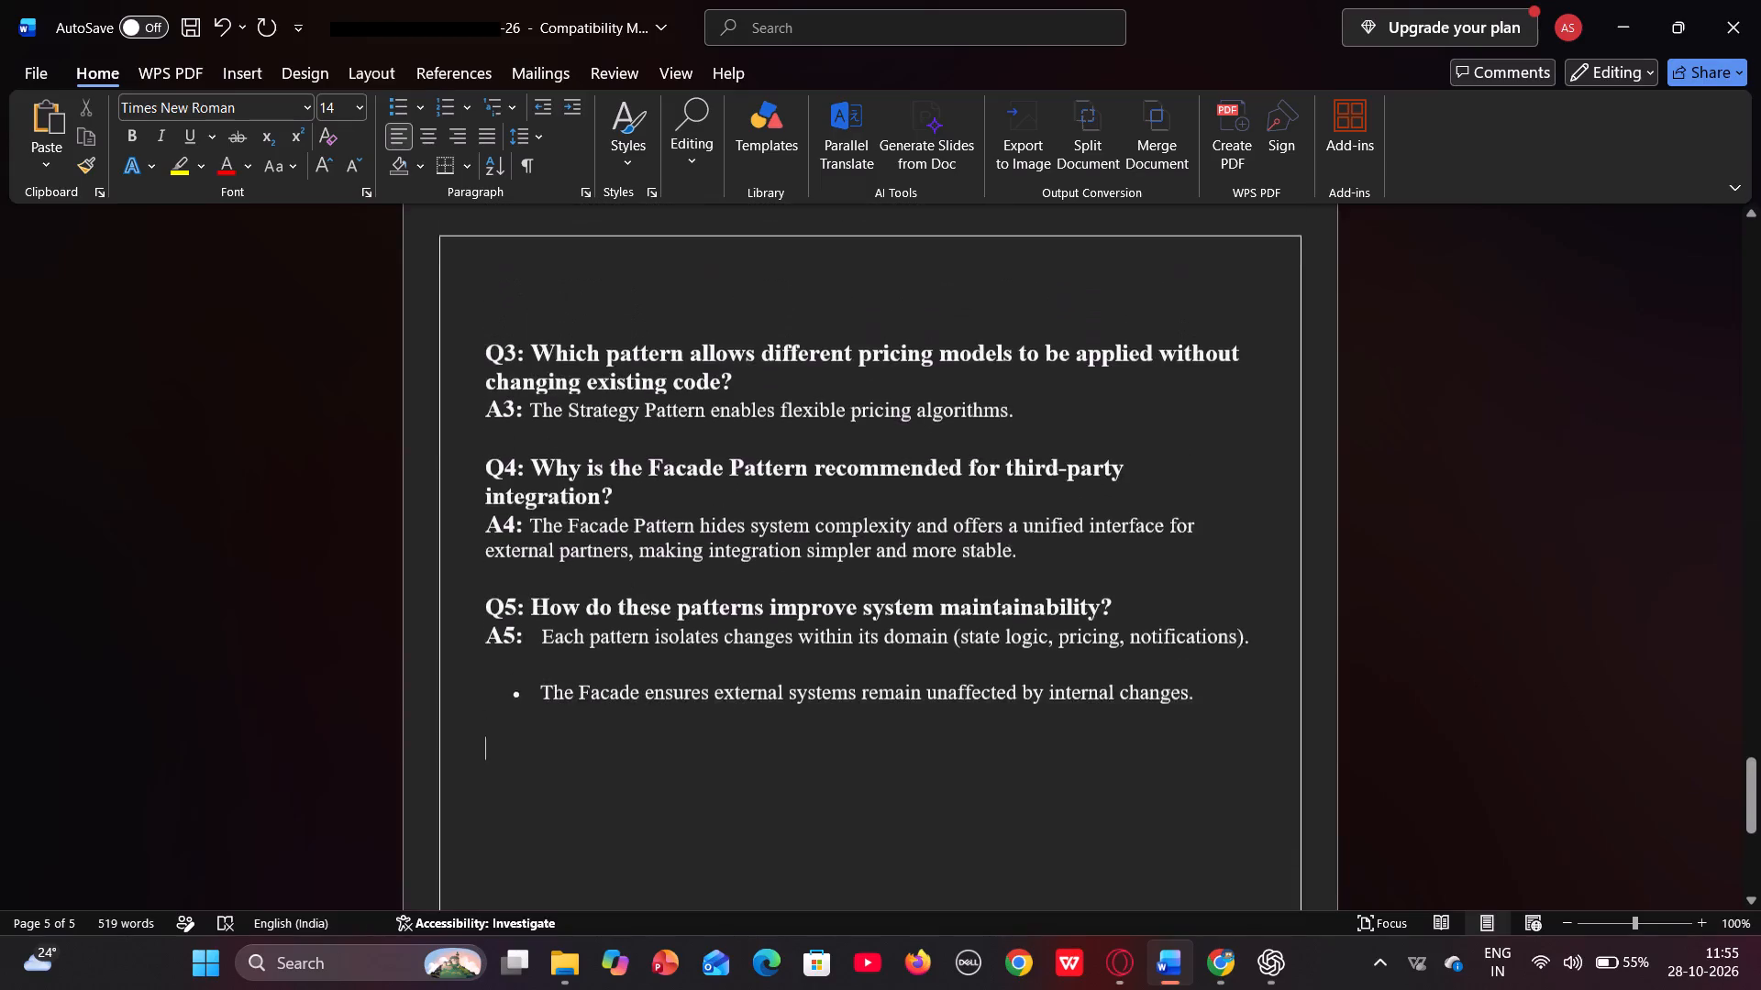
Delete the remaining Facade bullet, answer A5 and the Q5 text on system maintainability, working backwards to "Q5: How d".
{"action": "scroll", "coordinate": [1137, 560], "scroll_direction": "up", "scroll_amount": 1}
{"action": "key", "text": "BackSpace"}
{"action": "key", "text": "BackSpace"}
{"action": "key", "text": "BackSpace"}
{"action": "key", "text": "BackSpace"}
{"action": "key", "text": "BackSpace"}
{"action": "key", "text": "BackSpace"}
{"action": "key", "text": "BackSpace"}
{"action": "key", "text": "BackSpace"}
{"action": "key", "text": "BackSpace"}
{"action": "key", "text": "BackSpace"}
{"action": "key", "text": "BackSpace"}
{"action": "key", "text": "BackSpace"}
{"action": "key", "text": "BackSpace"}
{"action": "key", "text": "BackSpace"}
{"action": "key", "text": "BackSpace"}
{"action": "key", "text": "BackSpace"}
{"action": "key", "text": "BackSpace"}
{"action": "key", "text": "BackSpace"}
{"action": "key", "text": "BackSpace"}
{"action": "key", "text": "BackSpace"}
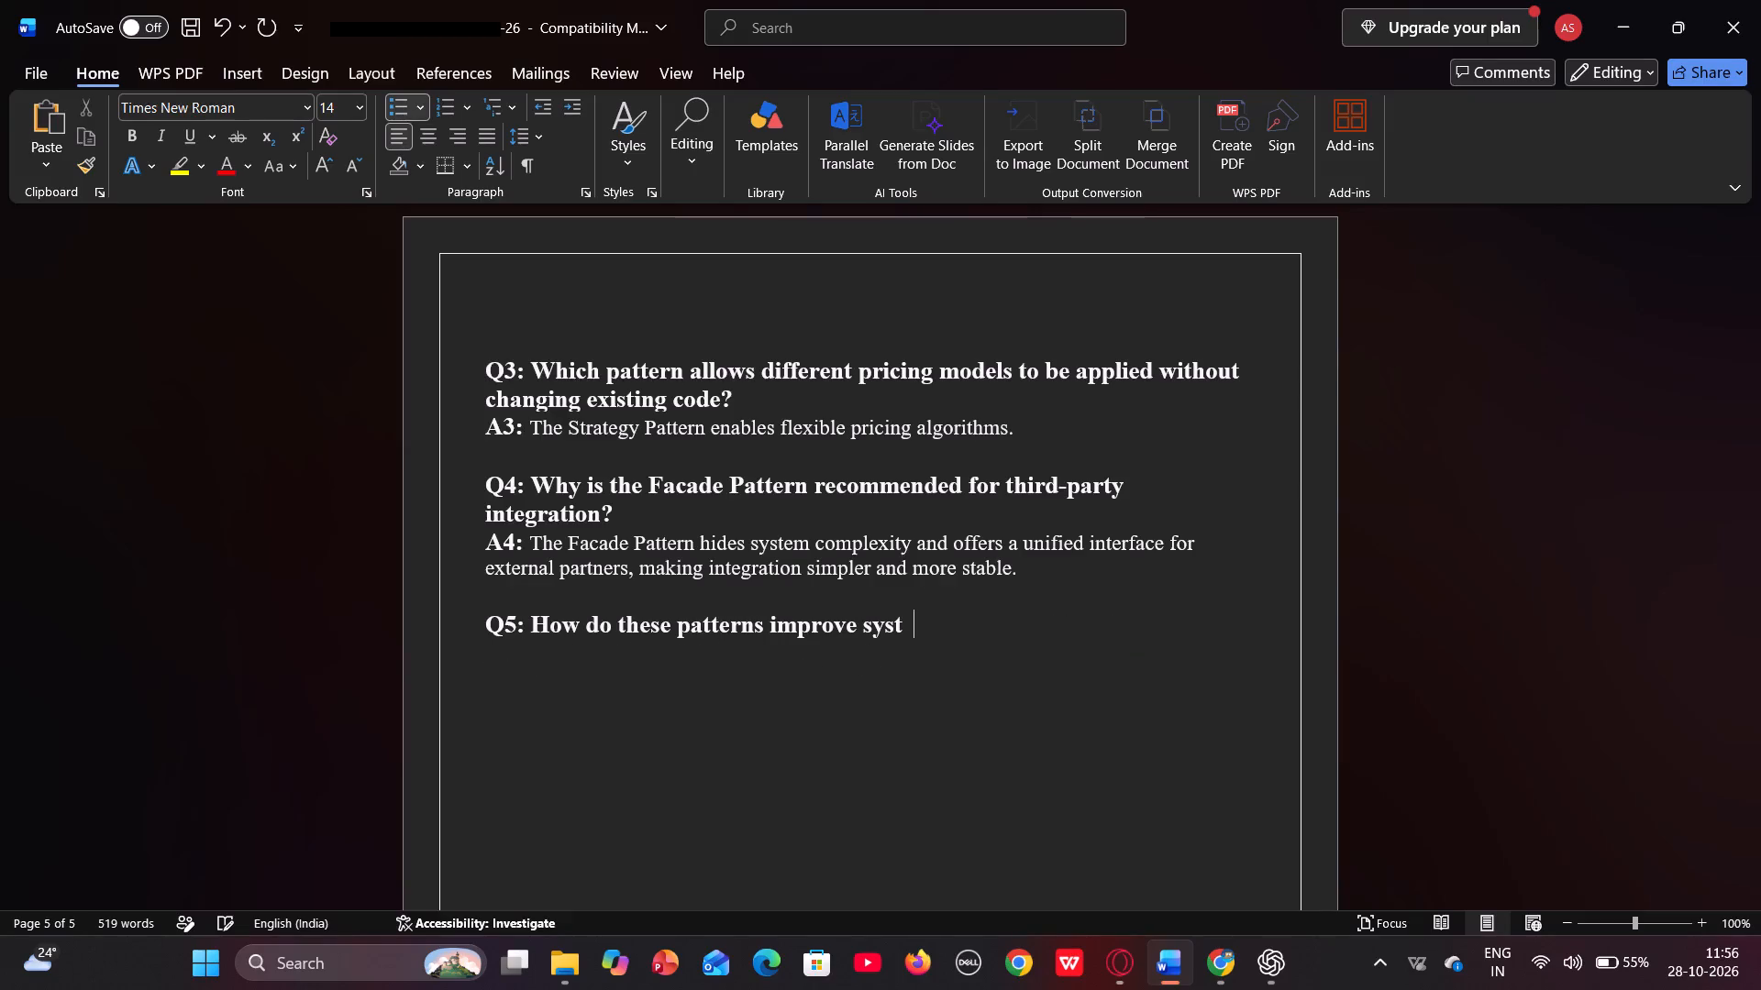
{"action": "key", "text": "BackSpace"}
{"action": "key", "text": "BackSpace"}
{"action": "key", "text": "BackSpace"}
{"action": "key", "text": "BackSpace"}
{"action": "key", "text": "BackSpace"}
{"action": "key", "text": "BackSpace"}
{"action": "key", "text": "BackSpace"}
{"action": "key", "text": "BackSpace"}
{"action": "key", "text": "BackSpace"}
{"action": "key", "text": "BackSpace"}
{"action": "key", "text": "BackSpace"}
{"action": "key", "text": "BackSpace"}
{"action": "key", "text": "BackSpace"}
{"action": "key", "text": "BackSpace"}
{"action": "key", "text": "BackSpace"}
{"action": "key", "text": "BackSpace"}
{"action": "key", "text": "BackSpace"}
{"action": "key", "text": "BackSpace"}
{"action": "key", "text": "BackSpace"}
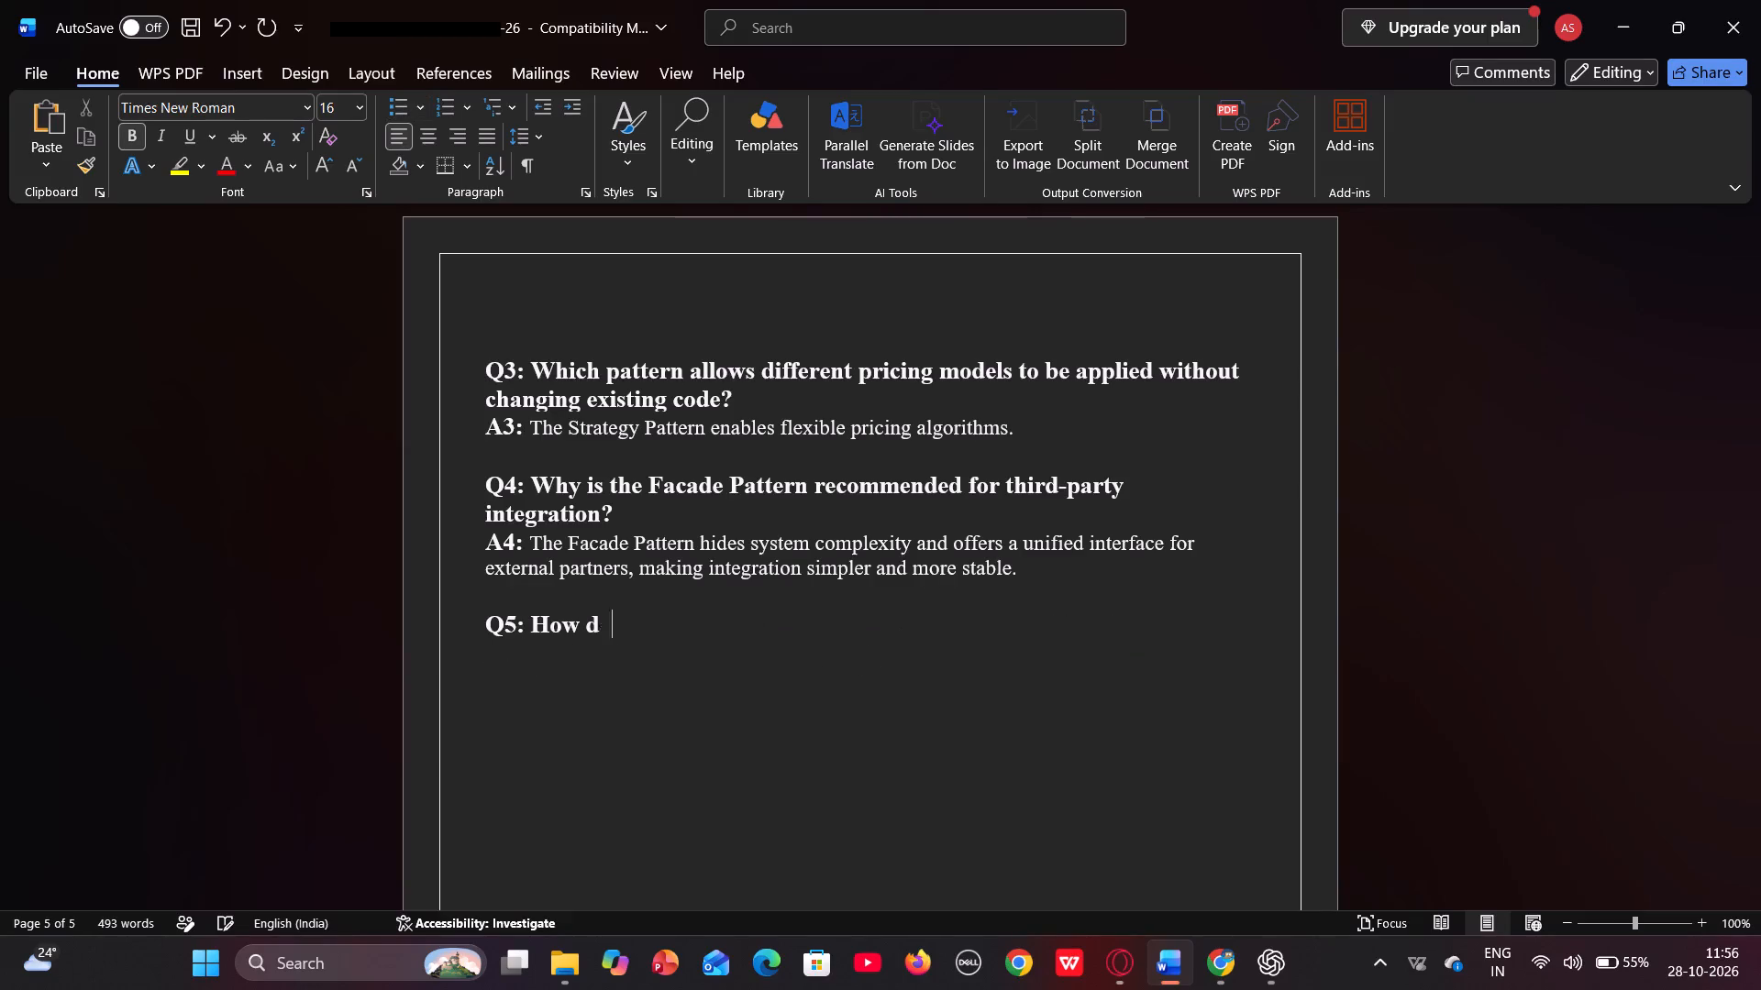
Delete the rest of Q5, all of Q4 and its answer, and the Q3 text back to "Q3: Which".
{"action": "key", "text": "BackSpace"}
{"action": "key", "text": "BackSpace"}
{"action": "key", "text": "BackSpace"}
{"action": "key", "text": "BackSpace"}
{"action": "key", "text": "BackSpace"}
{"action": "key", "text": "BackSpace"}
{"action": "key", "text": "BackSpace"}
{"action": "key", "text": "BackSpace"}
{"action": "key", "text": "BackSpace"}
{"action": "key", "text": "BackSpace"}
{"action": "key", "text": "BackSpace"}
{"action": "key", "text": "BackSpace"}
{"action": "key", "text": "BackSpace"}
{"action": "key", "text": "BackSpace"}
{"action": "key", "text": "BackSpace"}
{"action": "key", "text": "BackSpace"}
{"action": "key", "text": "BackSpace"}
{"action": "key", "text": "BackSpace"}
{"action": "key", "text": "BackSpace"}
{"action": "key", "text": "BackSpace"}
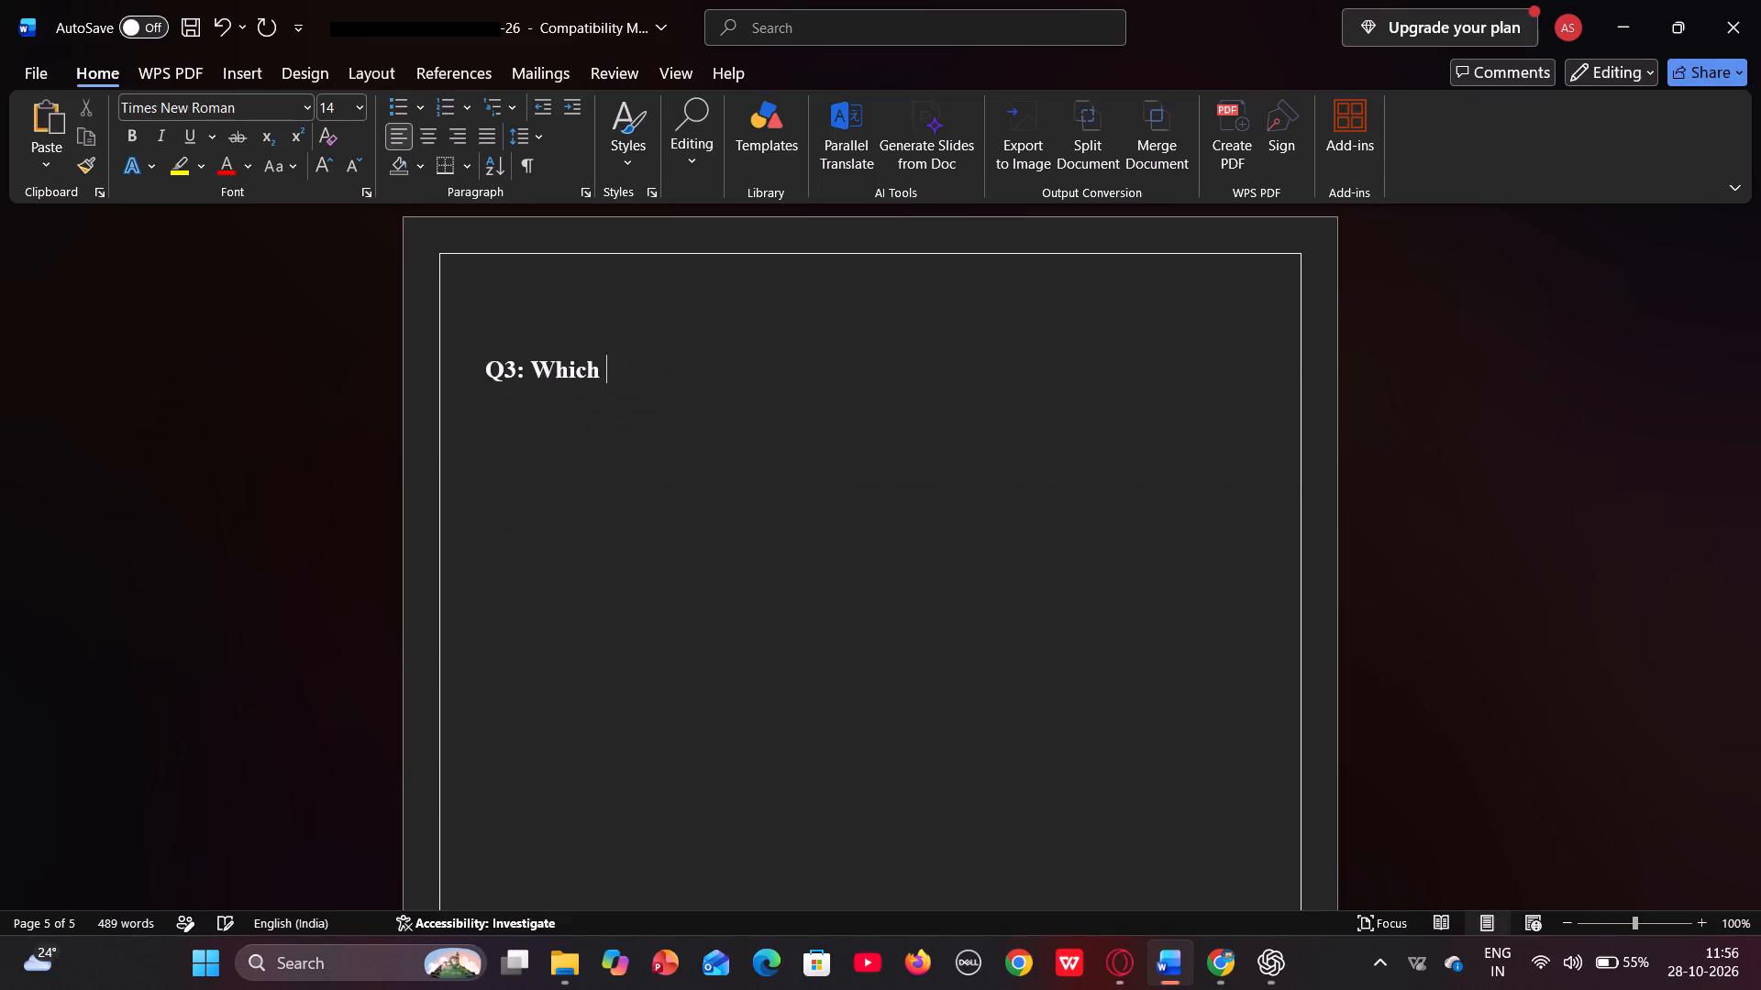
Delete the remaining question-and-answer text from "Q3: Which" back to the design patterns table, including the underlined section heading starting with "Ques".
{"action": "key", "text": "BackSpace"}
{"action": "key", "text": "BackSpace"}
{"action": "key", "text": "BackSpace"}
{"action": "key", "text": "BackSpace"}
{"action": "key", "text": "BackSpace"}
{"action": "key", "text": "BackSpace"}
{"action": "key", "text": "BackSpace"}
{"action": "key", "text": "BackSpace"}
{"action": "key", "text": "BackSpace"}
{"action": "key", "text": "BackSpace"}
{"action": "key", "text": "BackSpace"}
{"action": "key", "text": "BackSpace"}
{"action": "key", "text": "BackSpace"}
{"action": "key", "text": "BackSpace"}
{"action": "key", "text": "BackSpace"}
{"action": "key", "text": "BackSpace"}
{"action": "key", "text": "BackSpace"}
{"action": "key", "text": "BackSpace"}
{"action": "key", "text": "BackSpace"}
{"action": "key", "text": "BackSpace"}
{"action": "key", "text": "BackSpace"}
{"action": "key", "text": "BackSpace"}
{"action": "key", "text": "BackSpace"}
{"action": "key", "text": "BackSpace"}
{"action": "key", "text": "BackSpace"}
{"action": "key", "text": "BackSpace"}
{"action": "key", "text": "BackSpace"}
{"action": "key", "text": "BackSpace"}
{"action": "key", "text": "BackSpace"}
{"action": "key", "text": "BackSpace"}
{"action": "key", "text": "BackSpace"}
{"action": "key", "text": "BackSpace"}
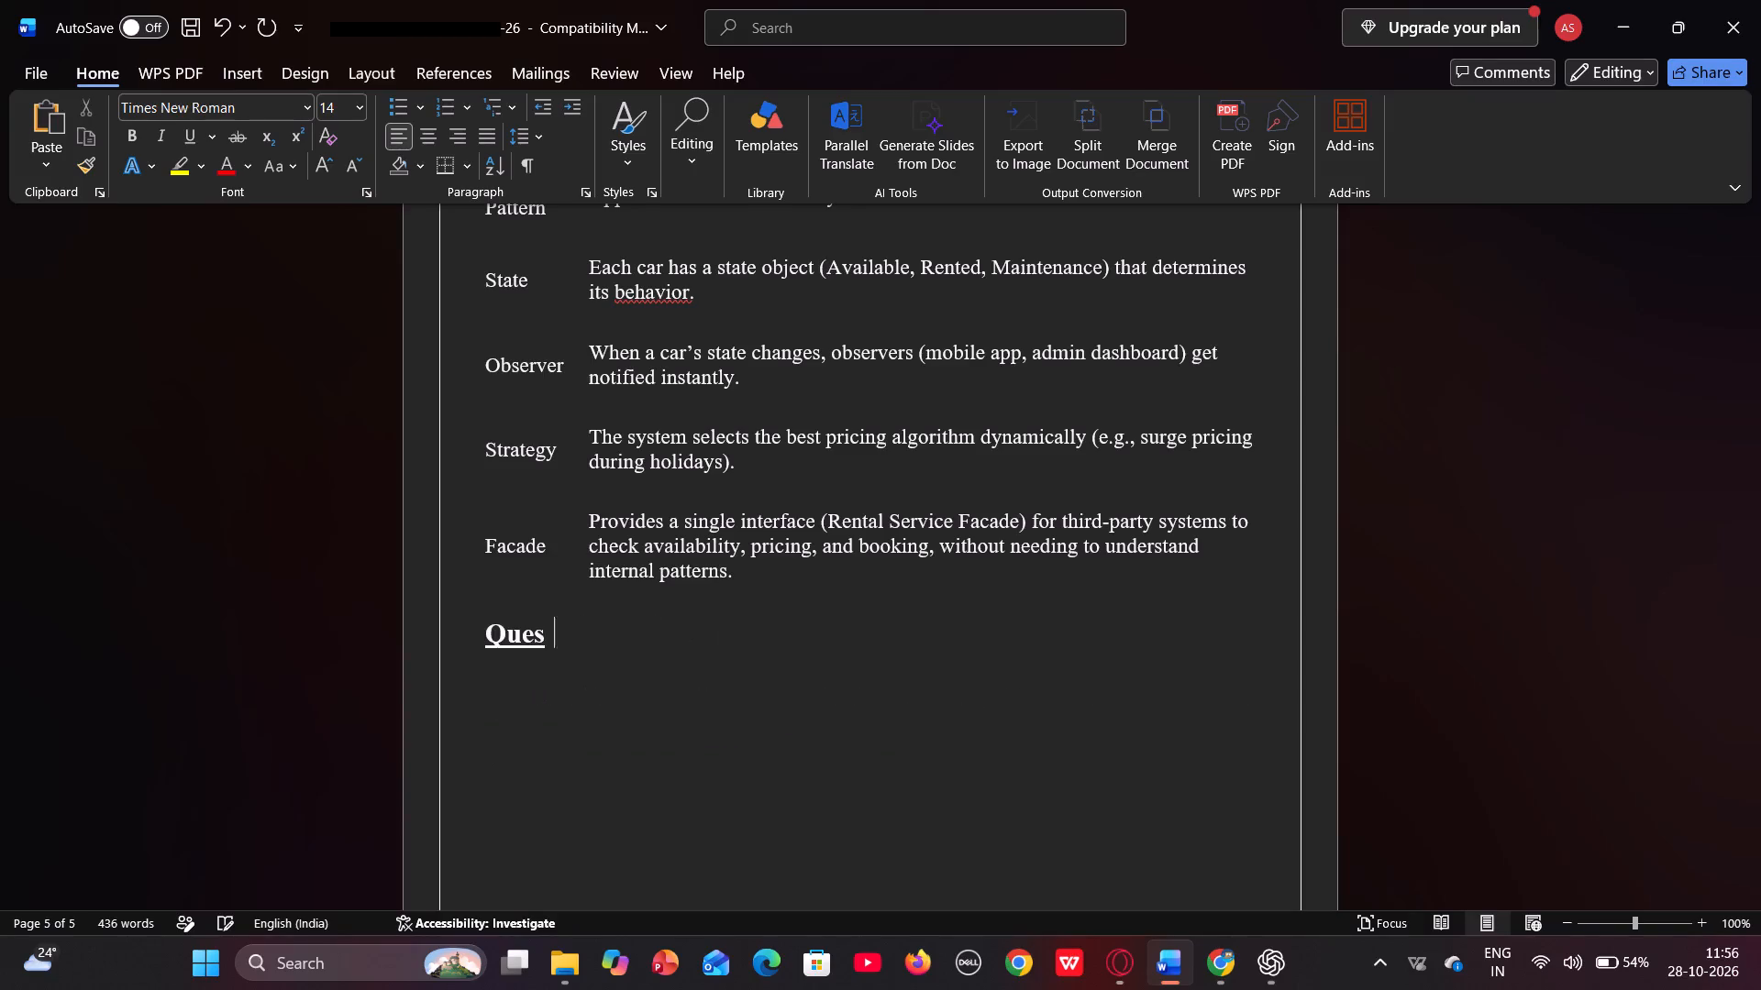
{"action": "key", "text": "BackSpace"}
{"action": "key", "text": "BackSpace"}
{"action": "key", "text": "BackSpace"}
{"action": "key", "text": "BackSpace"}
{"action": "key", "text": "BackSpace"}
{"action": "key", "text": "BackSpace"}
{"action": "key", "text": "BackSpace"}
{"action": "key", "text": "BackSpace"}
{"action": "key", "text": "BackSpace"}
{"action": "key", "text": "BackSpace"}
{"action": "key", "text": "BackSpace"}
{"action": "key", "text": "BackSpace"}
{"action": "key", "text": "BackSpace"}
{"action": "key", "text": "BackSpace"}
{"action": "key", "text": "BackSpace"}
{"action": "key", "text": "BackSpace"}
{"action": "key", "text": "BackSpace"}
{"action": "key", "text": "BackSpace"}
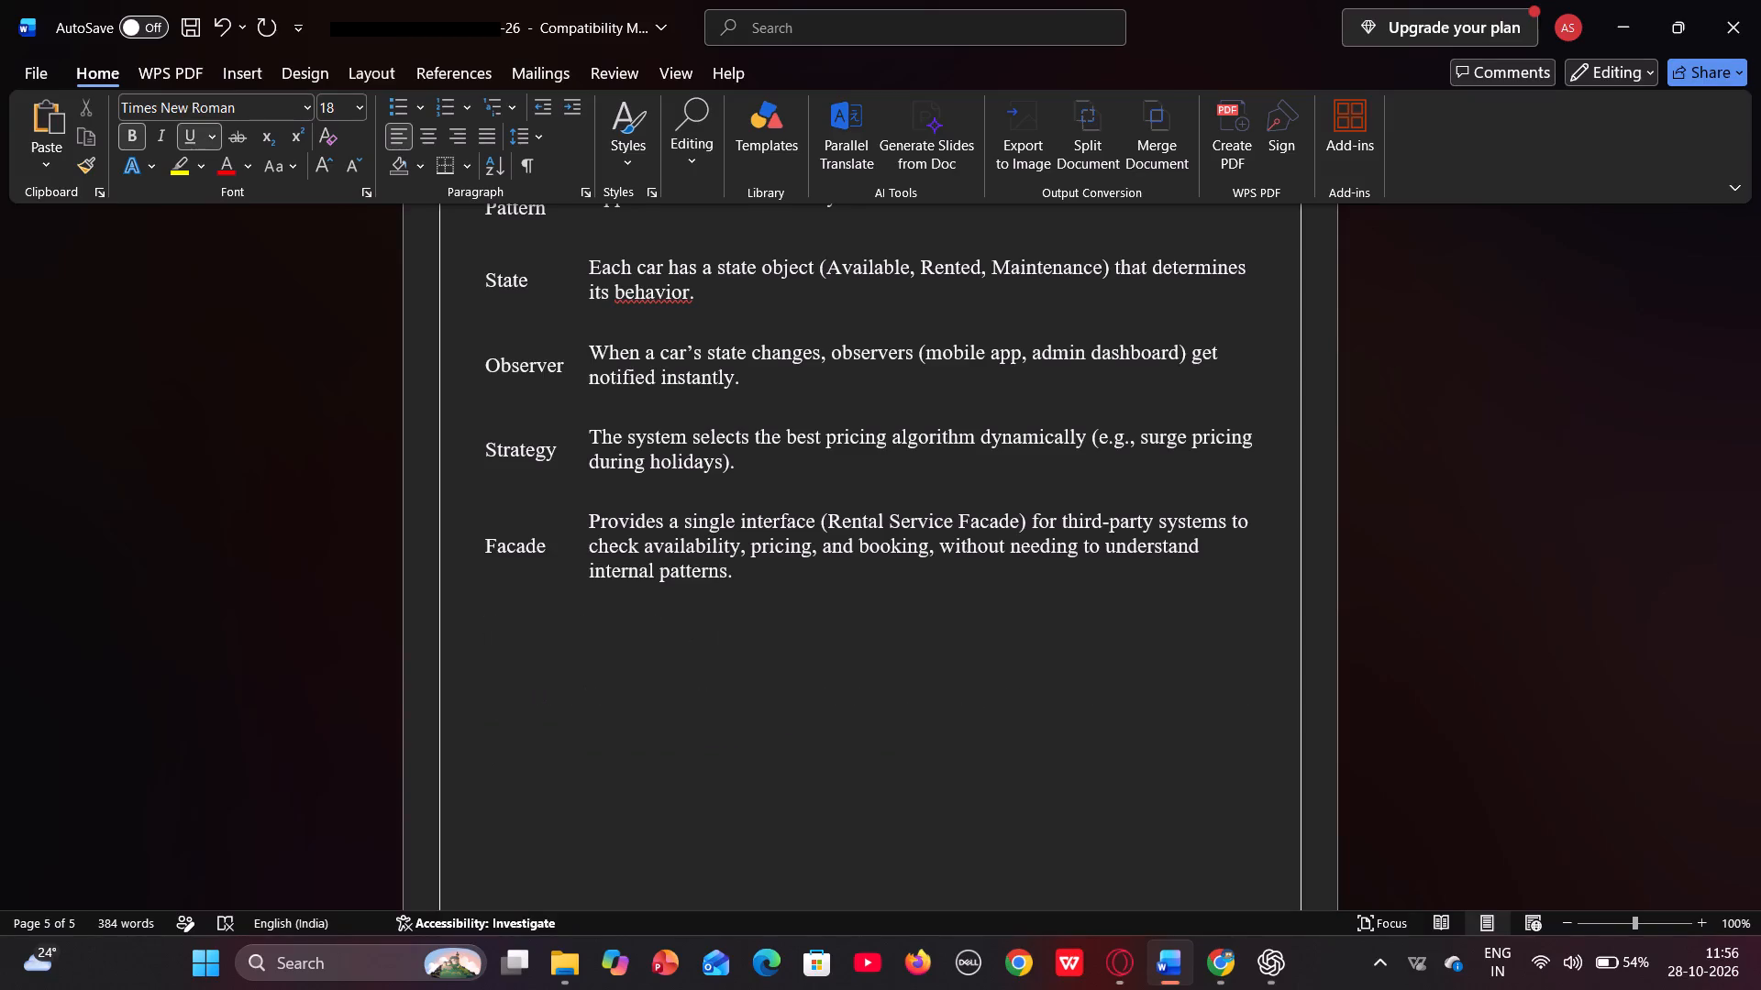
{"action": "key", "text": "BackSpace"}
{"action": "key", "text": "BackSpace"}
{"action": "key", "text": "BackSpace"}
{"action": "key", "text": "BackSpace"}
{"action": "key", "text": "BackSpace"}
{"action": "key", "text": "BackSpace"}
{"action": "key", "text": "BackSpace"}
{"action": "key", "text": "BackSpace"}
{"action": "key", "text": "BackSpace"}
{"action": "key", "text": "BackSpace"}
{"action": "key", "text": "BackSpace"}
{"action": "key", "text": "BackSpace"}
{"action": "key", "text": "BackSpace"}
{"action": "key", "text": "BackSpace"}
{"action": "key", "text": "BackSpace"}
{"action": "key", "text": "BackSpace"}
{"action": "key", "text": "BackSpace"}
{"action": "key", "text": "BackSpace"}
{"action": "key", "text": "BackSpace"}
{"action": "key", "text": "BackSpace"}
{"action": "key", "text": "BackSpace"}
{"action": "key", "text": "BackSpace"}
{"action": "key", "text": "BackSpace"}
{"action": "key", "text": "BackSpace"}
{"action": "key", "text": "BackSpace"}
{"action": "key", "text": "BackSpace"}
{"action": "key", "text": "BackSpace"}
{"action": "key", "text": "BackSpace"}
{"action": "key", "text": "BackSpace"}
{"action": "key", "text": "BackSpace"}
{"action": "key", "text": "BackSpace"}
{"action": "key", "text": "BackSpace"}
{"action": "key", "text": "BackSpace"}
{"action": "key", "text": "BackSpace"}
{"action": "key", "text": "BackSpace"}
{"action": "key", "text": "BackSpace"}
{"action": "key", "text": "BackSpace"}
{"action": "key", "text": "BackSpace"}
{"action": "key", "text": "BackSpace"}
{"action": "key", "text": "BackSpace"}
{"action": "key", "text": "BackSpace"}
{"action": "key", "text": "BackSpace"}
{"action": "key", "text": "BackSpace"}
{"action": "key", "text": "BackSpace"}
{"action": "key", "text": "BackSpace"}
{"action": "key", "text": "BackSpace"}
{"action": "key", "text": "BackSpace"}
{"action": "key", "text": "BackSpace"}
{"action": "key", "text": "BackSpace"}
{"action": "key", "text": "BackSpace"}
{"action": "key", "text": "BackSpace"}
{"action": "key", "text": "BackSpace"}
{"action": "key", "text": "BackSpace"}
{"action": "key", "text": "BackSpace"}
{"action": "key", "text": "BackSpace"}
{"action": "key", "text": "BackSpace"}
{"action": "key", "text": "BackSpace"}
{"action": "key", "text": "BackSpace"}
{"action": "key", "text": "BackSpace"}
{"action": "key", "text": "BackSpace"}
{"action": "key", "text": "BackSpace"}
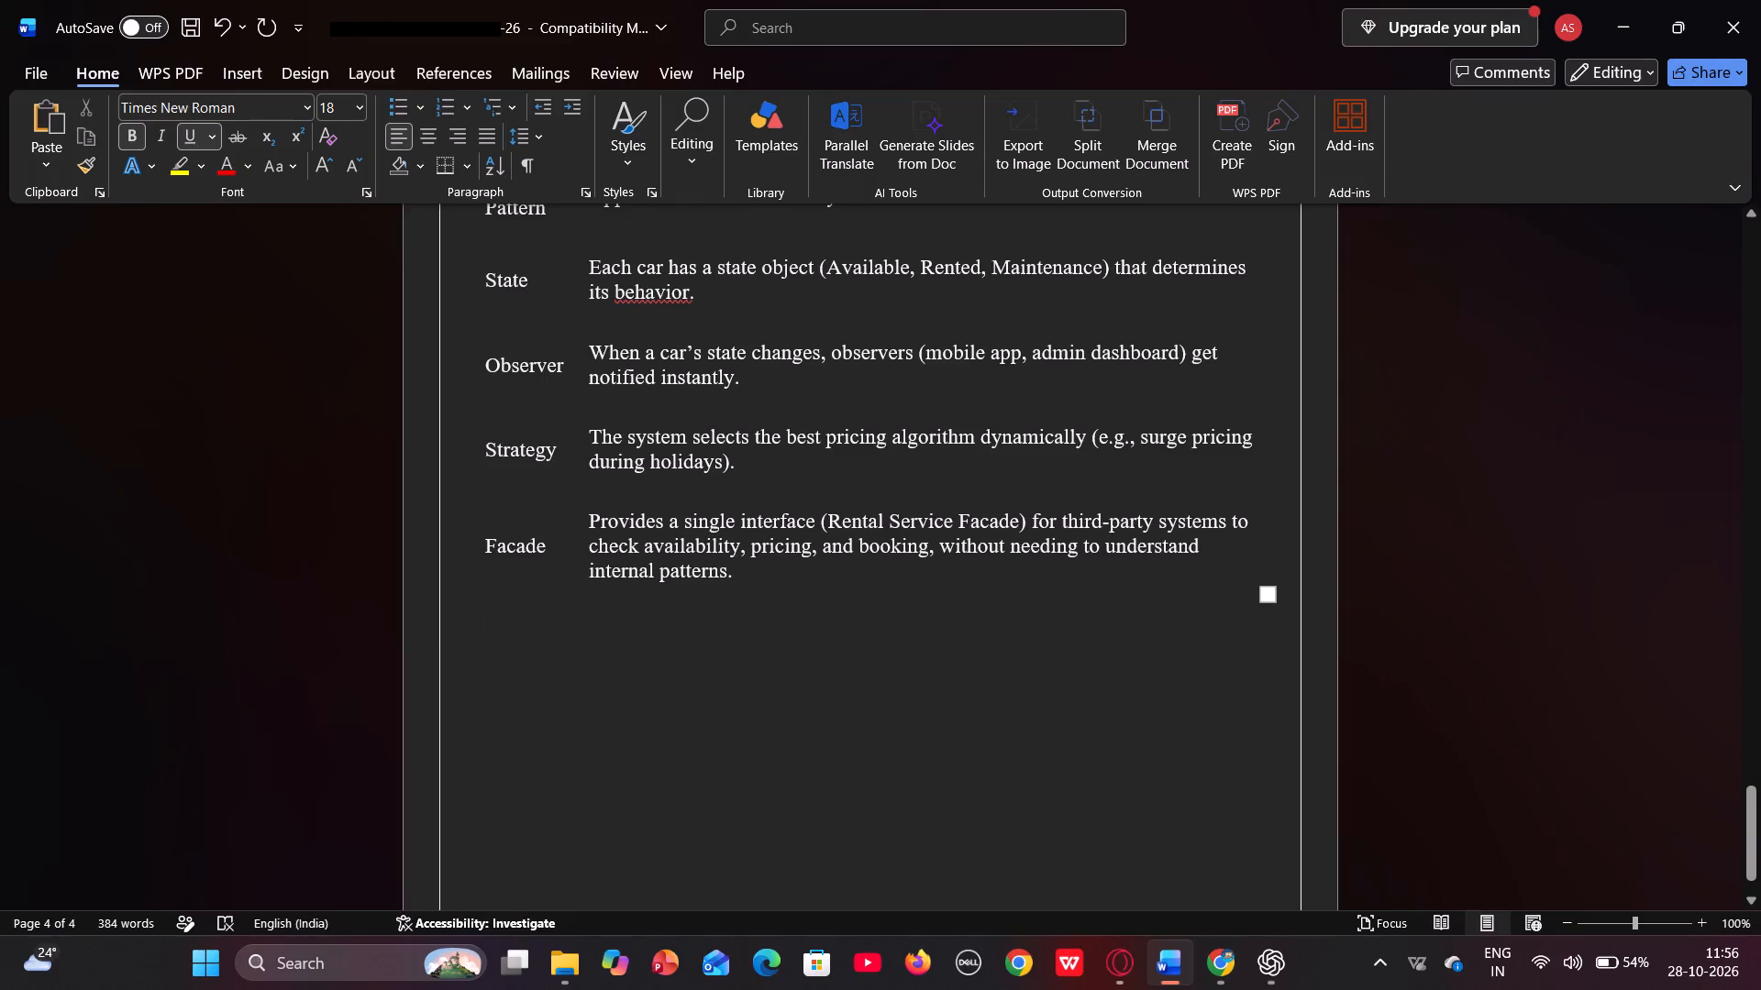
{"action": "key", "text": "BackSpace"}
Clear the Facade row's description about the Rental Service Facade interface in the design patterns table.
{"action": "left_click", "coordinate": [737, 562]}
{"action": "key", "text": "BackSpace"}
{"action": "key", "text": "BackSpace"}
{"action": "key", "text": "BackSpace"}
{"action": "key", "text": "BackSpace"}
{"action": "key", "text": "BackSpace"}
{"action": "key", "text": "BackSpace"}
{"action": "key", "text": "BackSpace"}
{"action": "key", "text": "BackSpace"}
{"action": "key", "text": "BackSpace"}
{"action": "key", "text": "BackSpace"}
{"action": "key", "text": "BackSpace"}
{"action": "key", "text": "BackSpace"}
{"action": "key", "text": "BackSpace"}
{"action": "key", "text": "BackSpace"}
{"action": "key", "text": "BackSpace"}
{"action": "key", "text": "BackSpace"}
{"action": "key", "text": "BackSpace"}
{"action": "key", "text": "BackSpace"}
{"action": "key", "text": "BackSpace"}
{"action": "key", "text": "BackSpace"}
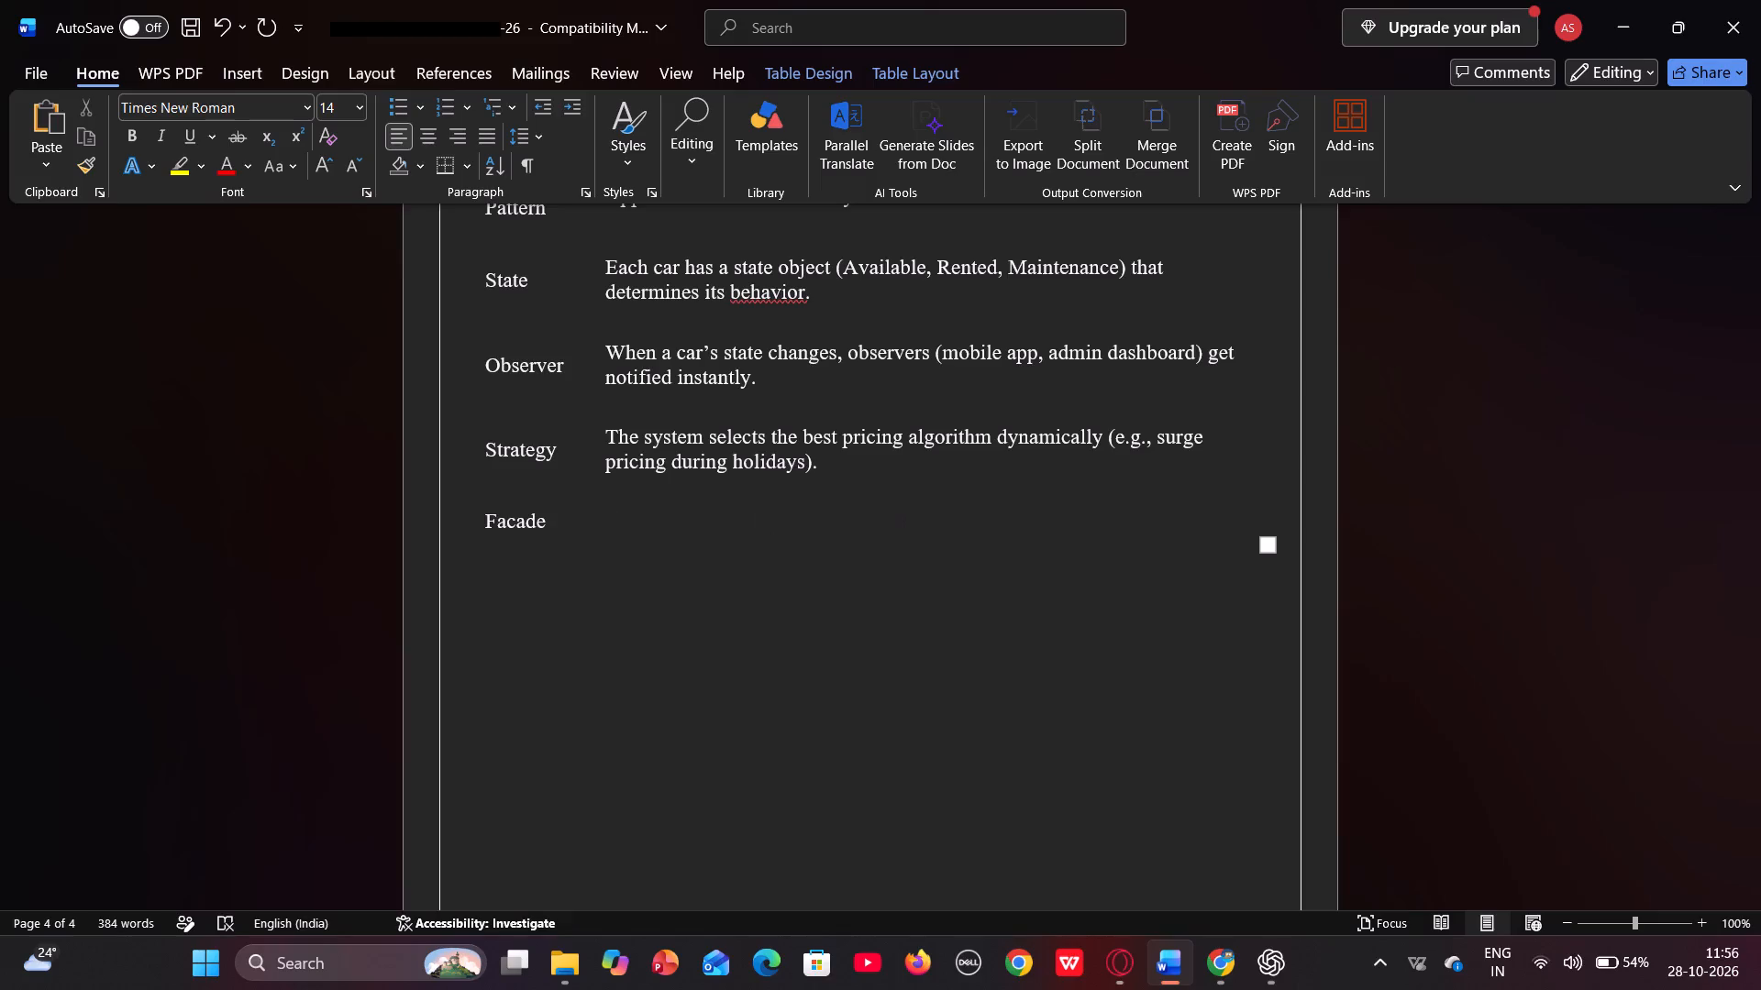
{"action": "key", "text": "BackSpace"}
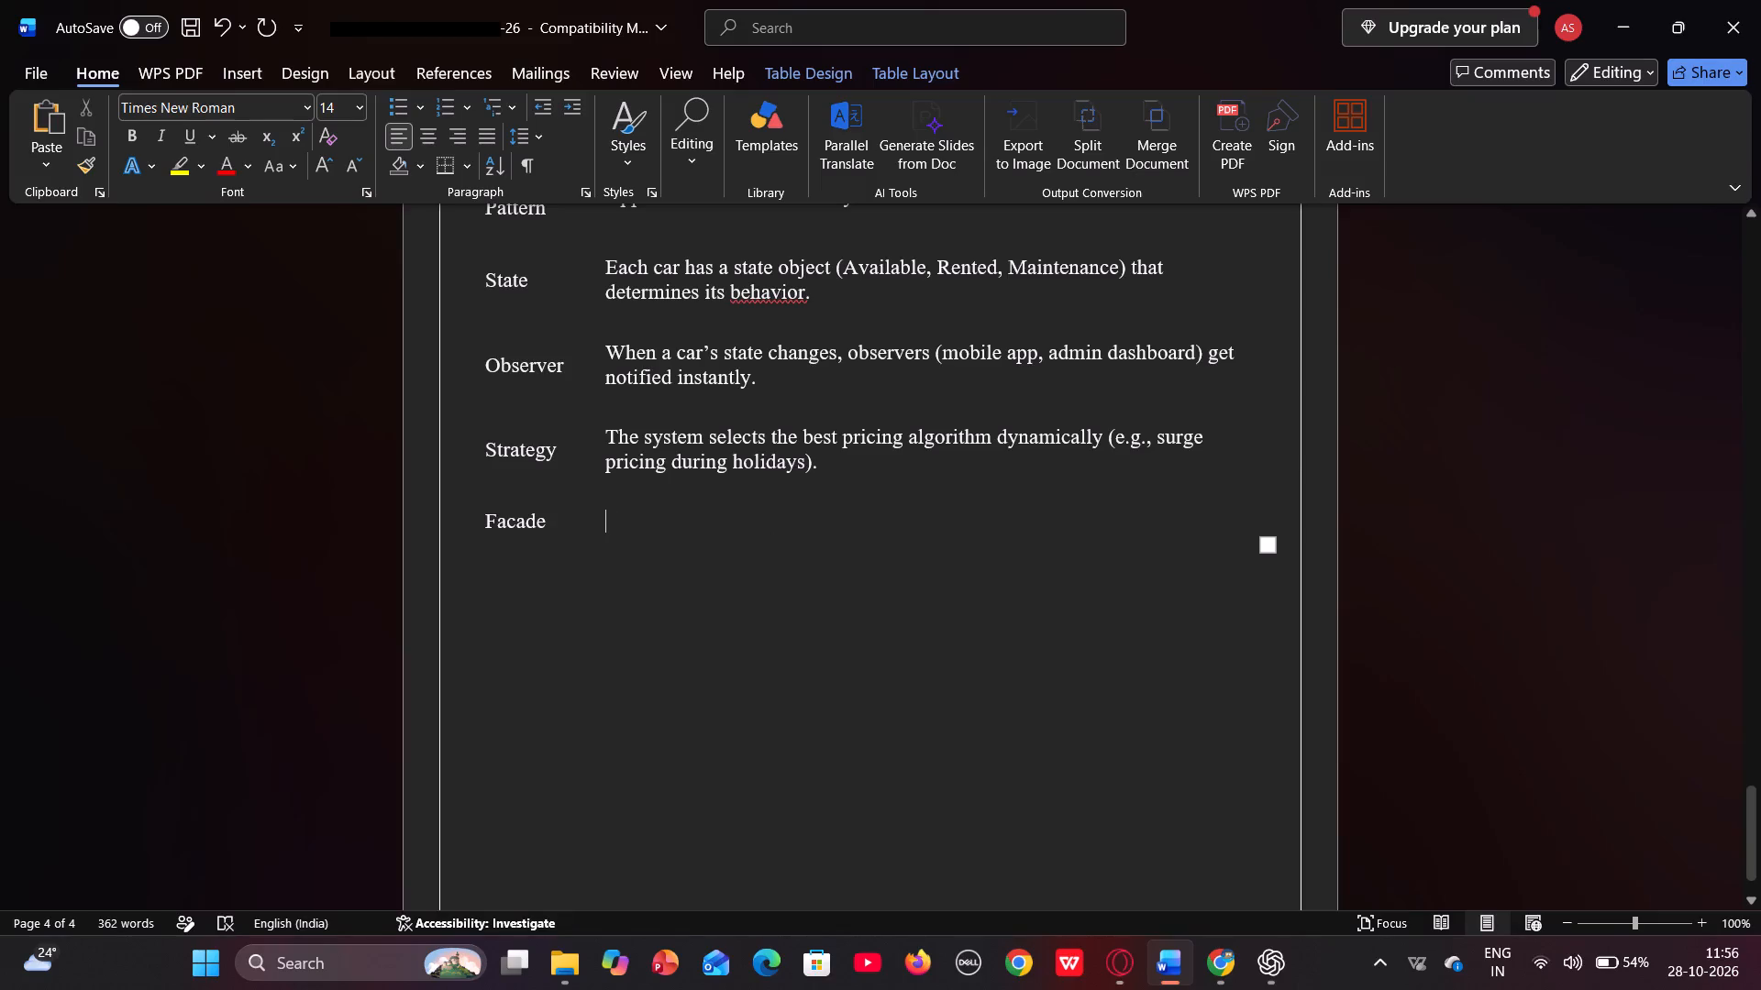
Delete the "Application of Knowledge" heading, the "(Design Patterns in Action)" subheading and the whole design patterns table beneath them.
{"action": "scroll", "coordinate": [661, 588], "scroll_direction": "up", "scroll_amount": 2}
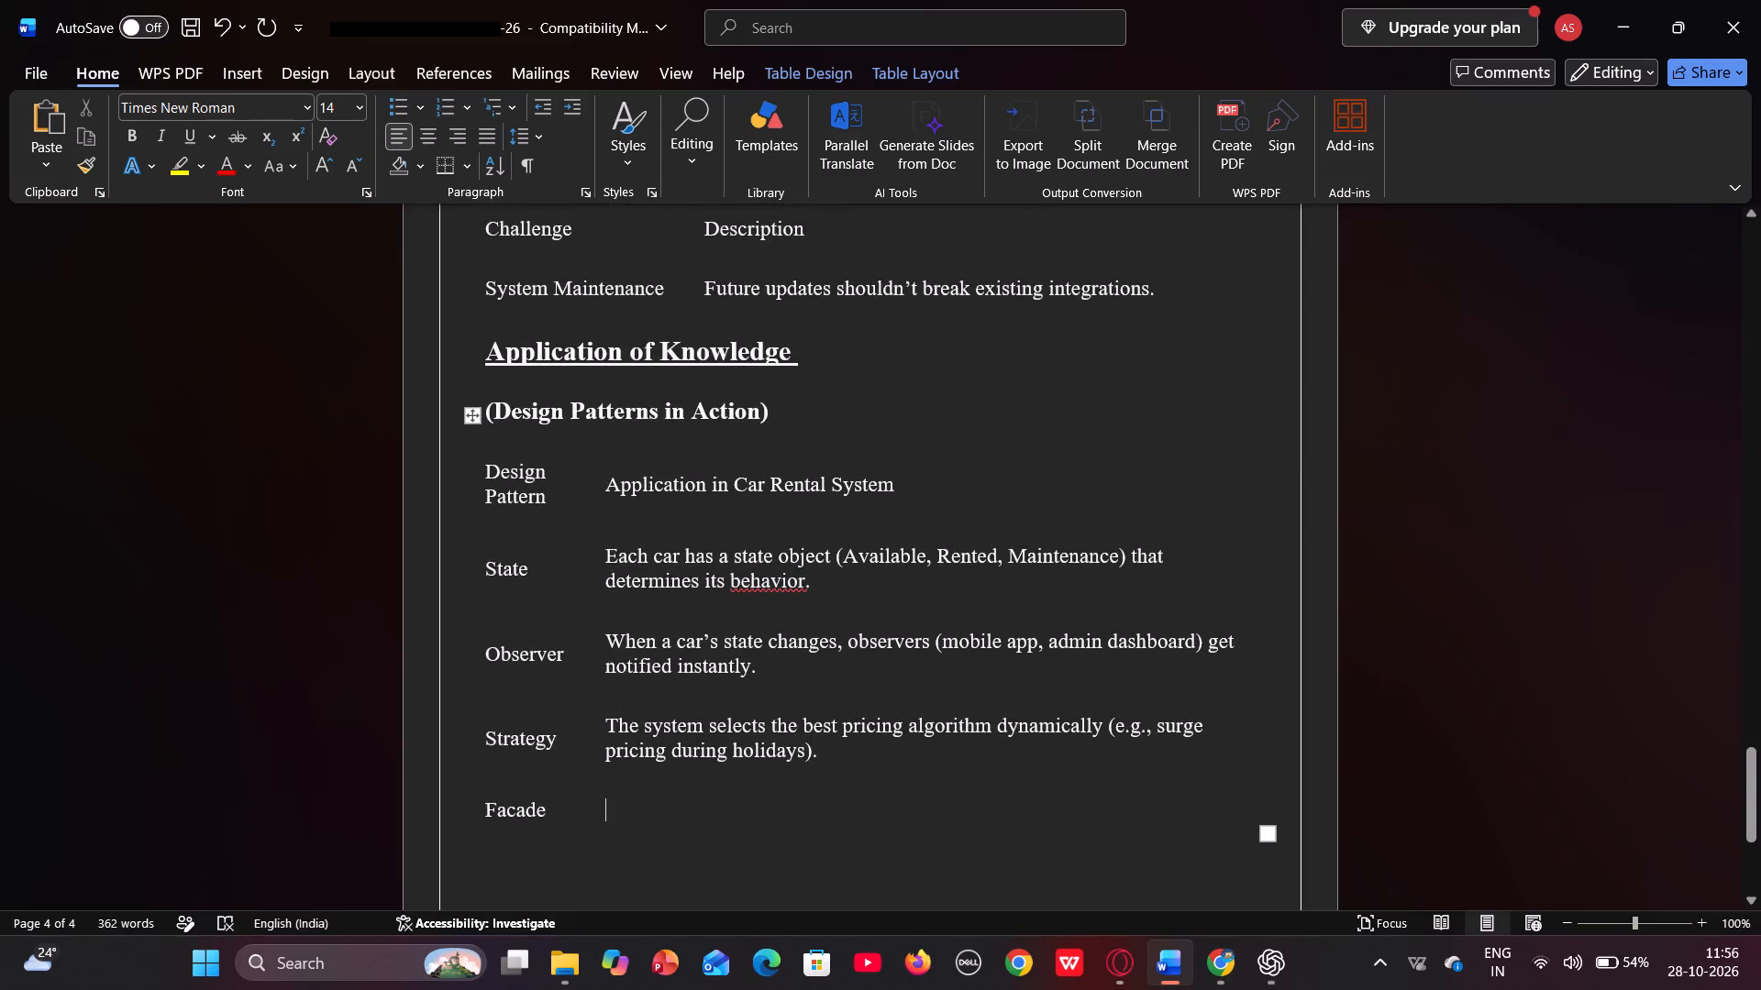
{"action": "left_click_drag", "start_coordinate": [479, 343], "coordinate": [711, 779]}
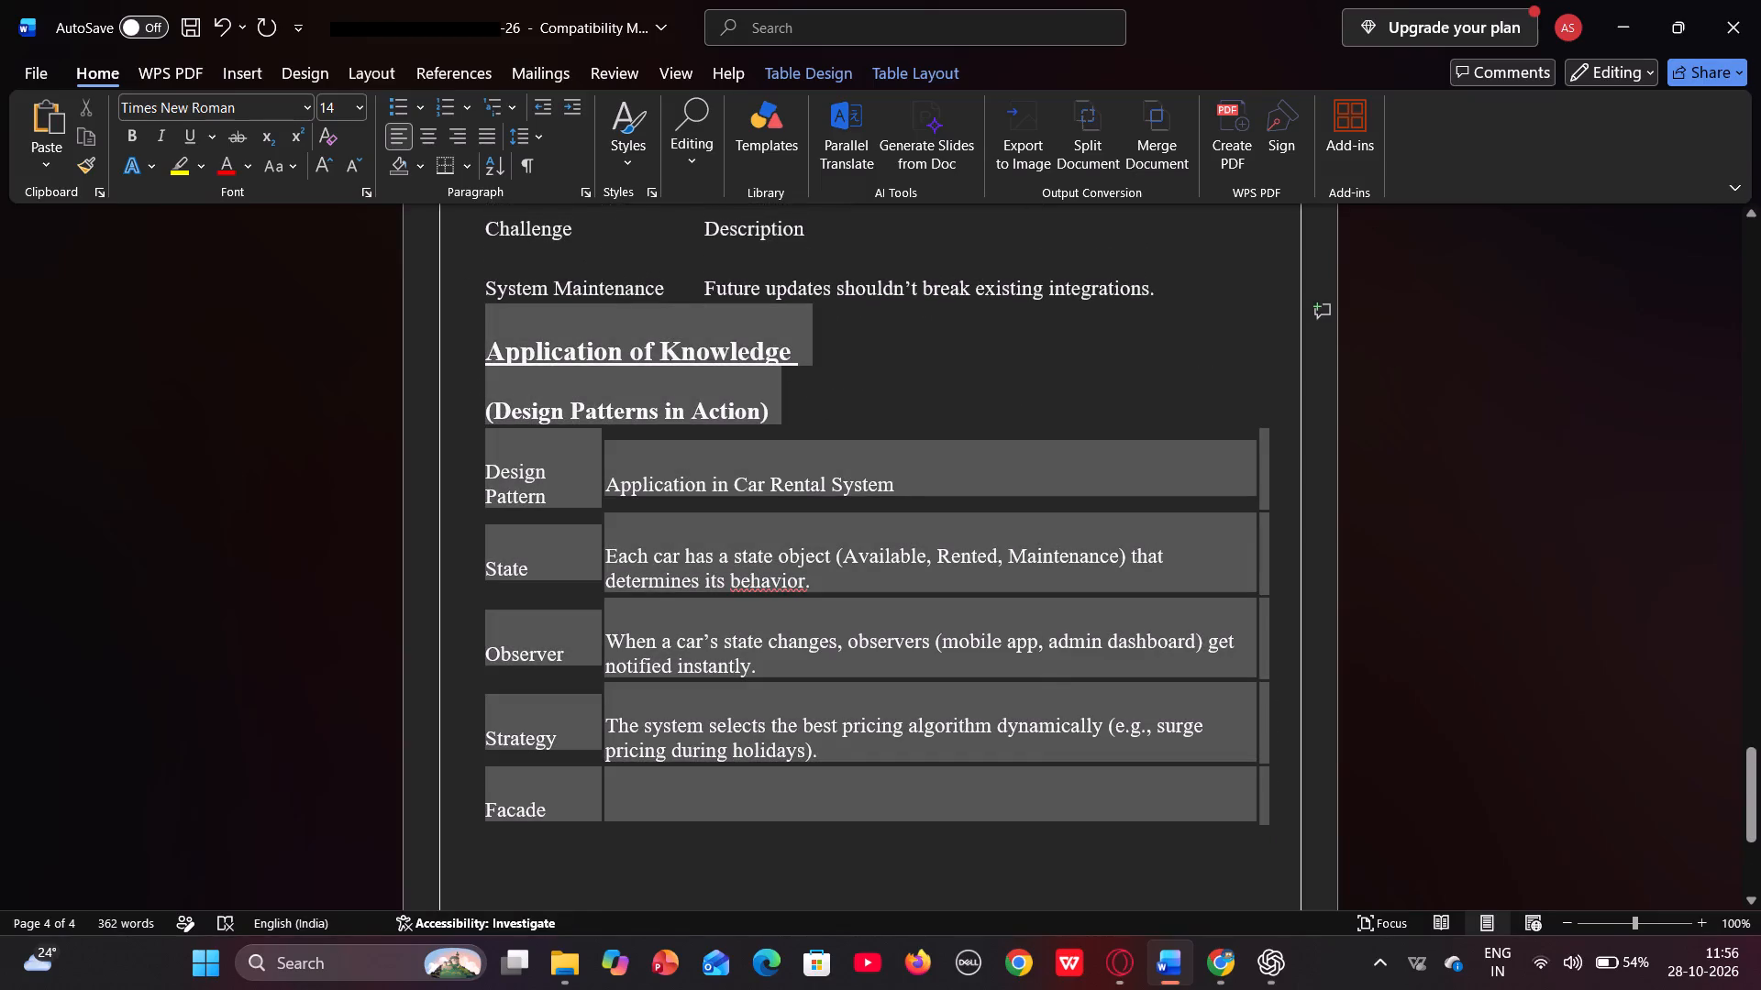
{"action": "left_click_drag", "start_coordinate": [711, 779], "coordinate": [712, 791]}
{"action": "key", "text": "BackSpace"}
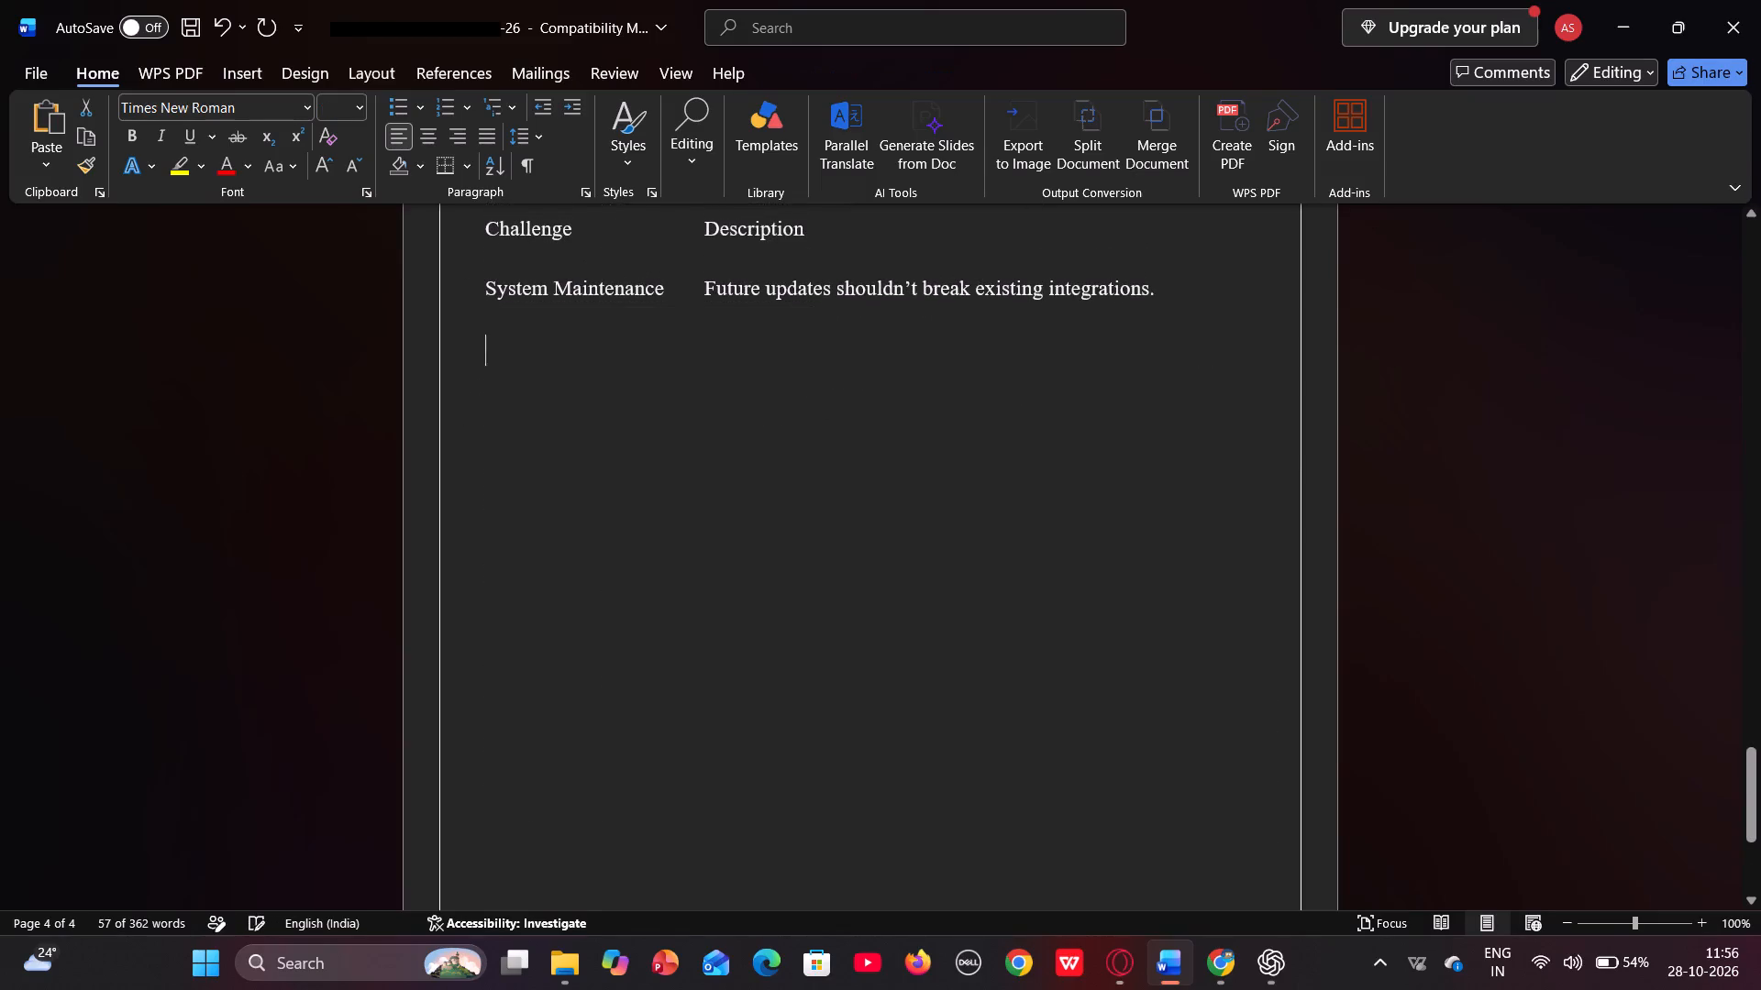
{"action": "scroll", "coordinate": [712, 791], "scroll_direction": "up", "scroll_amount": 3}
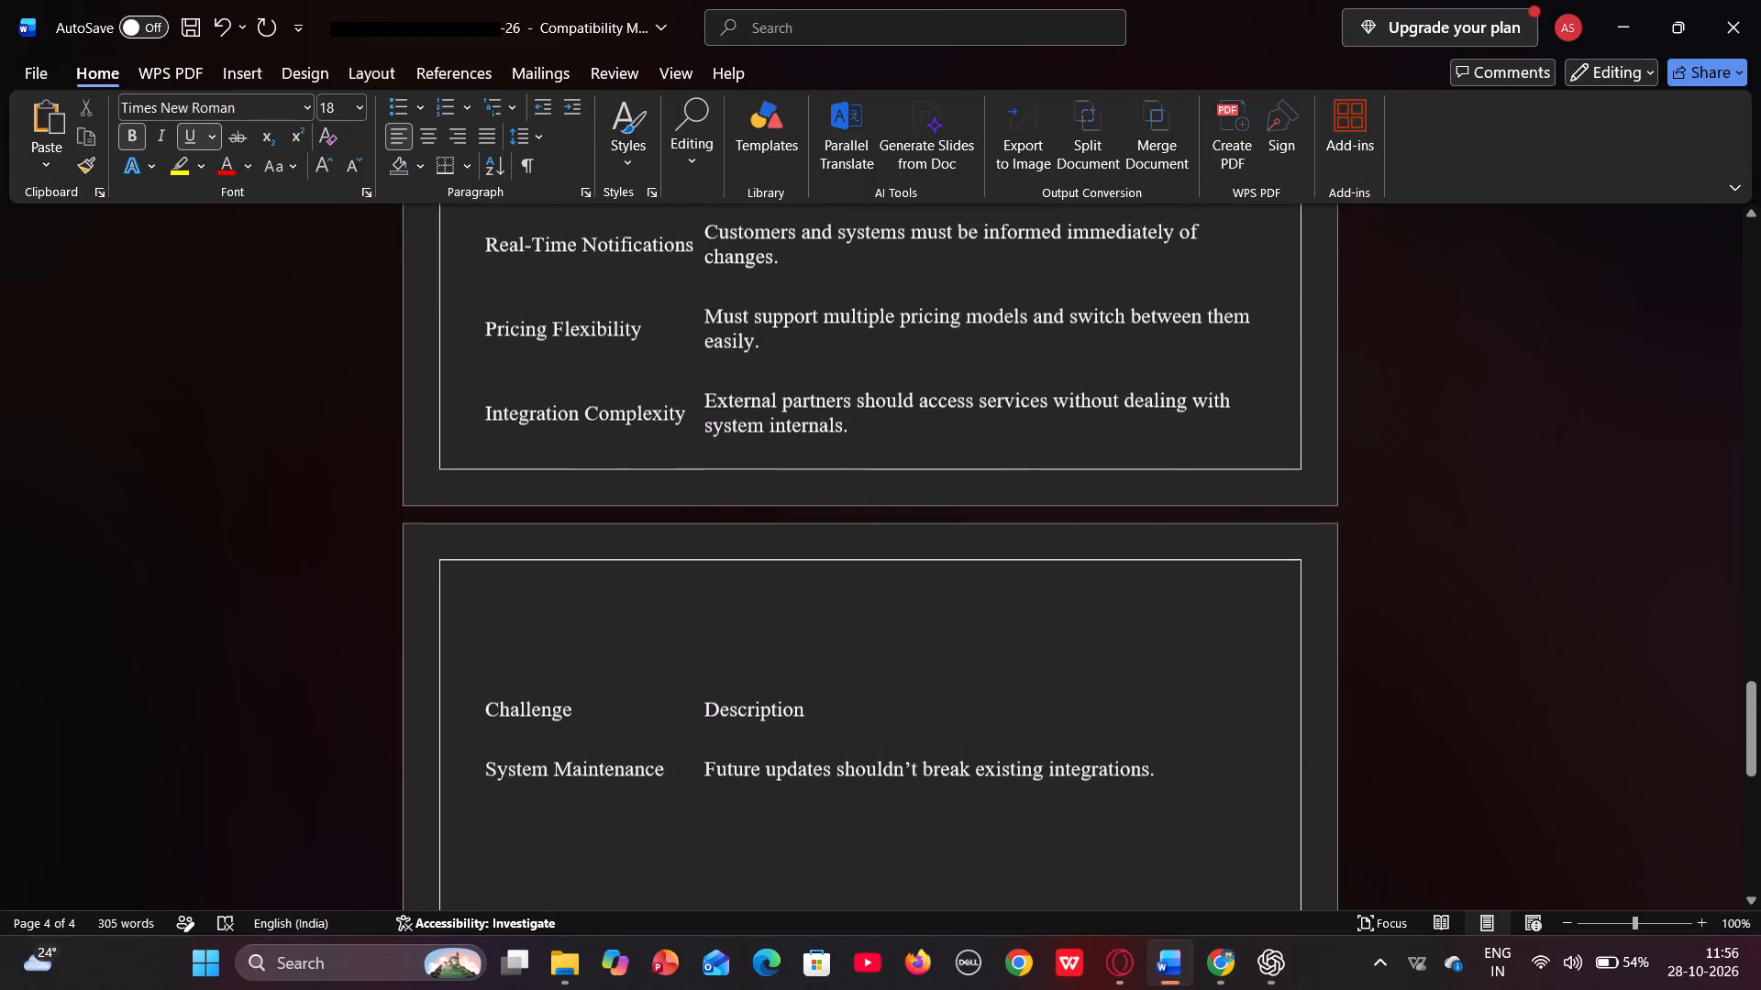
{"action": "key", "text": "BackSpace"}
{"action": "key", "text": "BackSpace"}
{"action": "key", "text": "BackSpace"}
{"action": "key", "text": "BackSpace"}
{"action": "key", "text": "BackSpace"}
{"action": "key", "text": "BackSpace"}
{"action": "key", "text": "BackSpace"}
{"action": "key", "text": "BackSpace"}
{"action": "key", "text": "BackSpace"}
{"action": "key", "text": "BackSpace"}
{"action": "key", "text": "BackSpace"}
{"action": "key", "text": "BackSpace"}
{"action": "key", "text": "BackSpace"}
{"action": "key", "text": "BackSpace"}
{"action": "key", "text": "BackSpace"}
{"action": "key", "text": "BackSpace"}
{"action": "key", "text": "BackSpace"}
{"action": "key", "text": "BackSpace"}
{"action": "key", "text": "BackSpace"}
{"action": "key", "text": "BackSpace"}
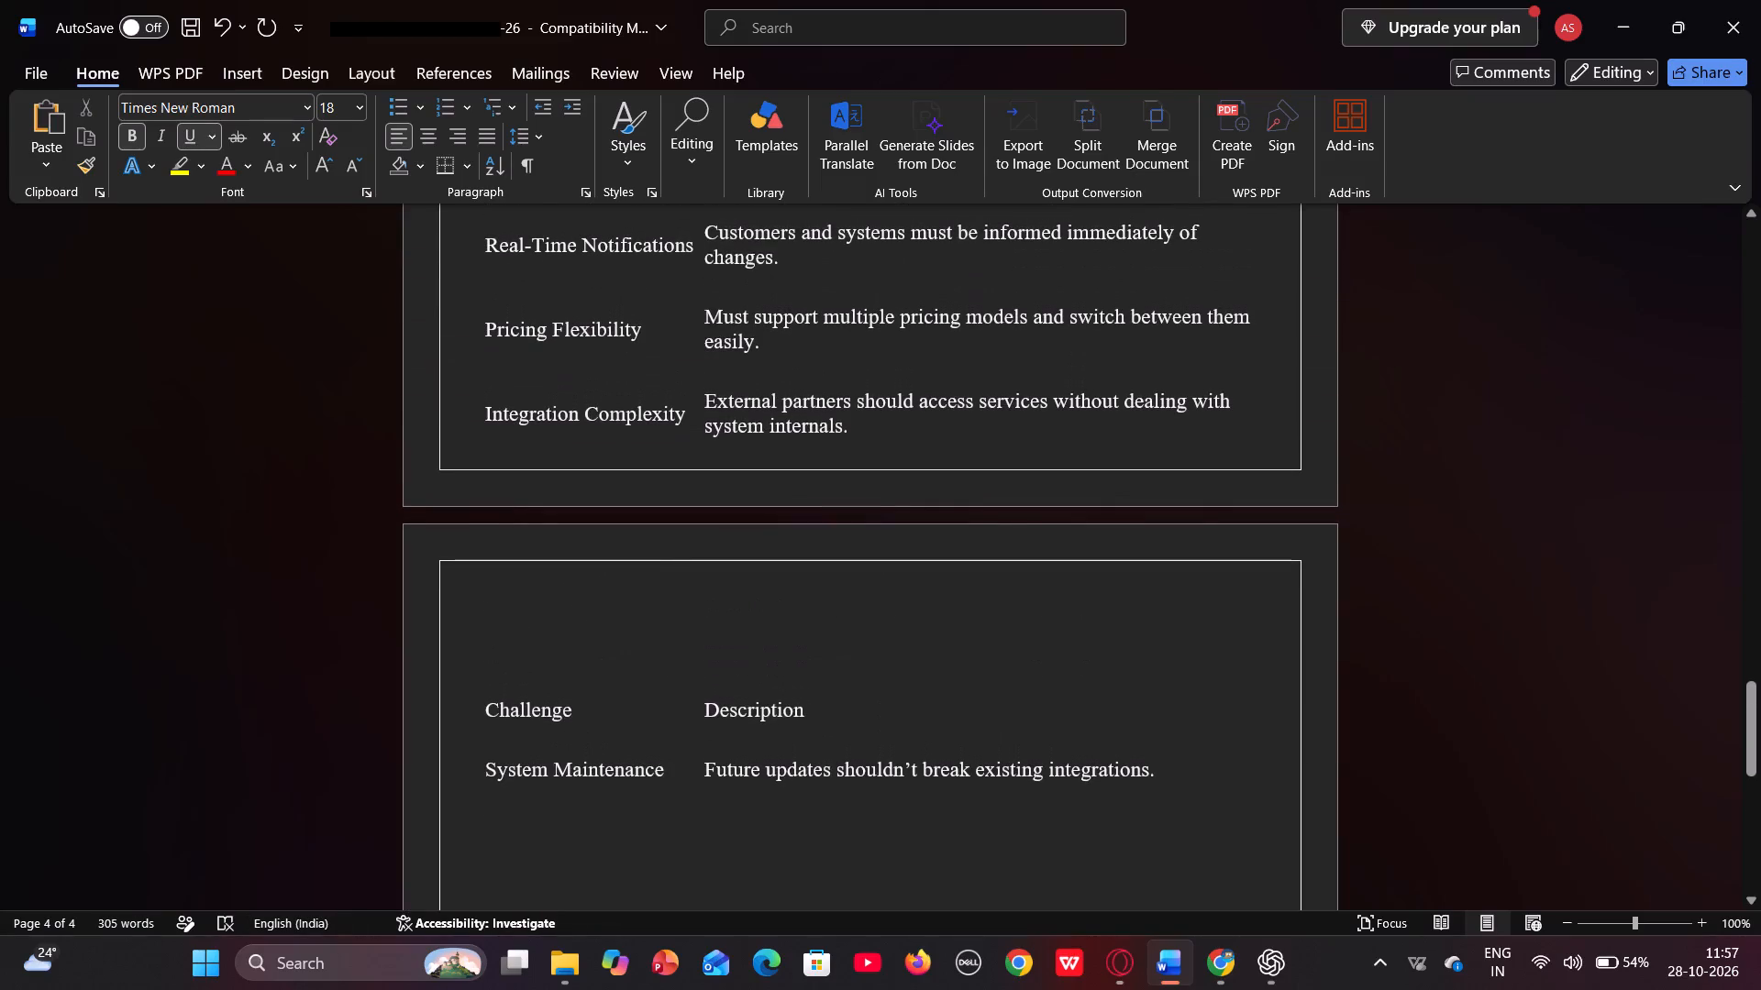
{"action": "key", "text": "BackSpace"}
Delete the "Challenges" heading and its entire table, including the System Maintenance row, plus the word "complexities." just above the heading.
{"action": "left_click_drag", "start_coordinate": [485, 698], "coordinate": [1012, 788]}
{"action": "key", "text": "BackSpace"}
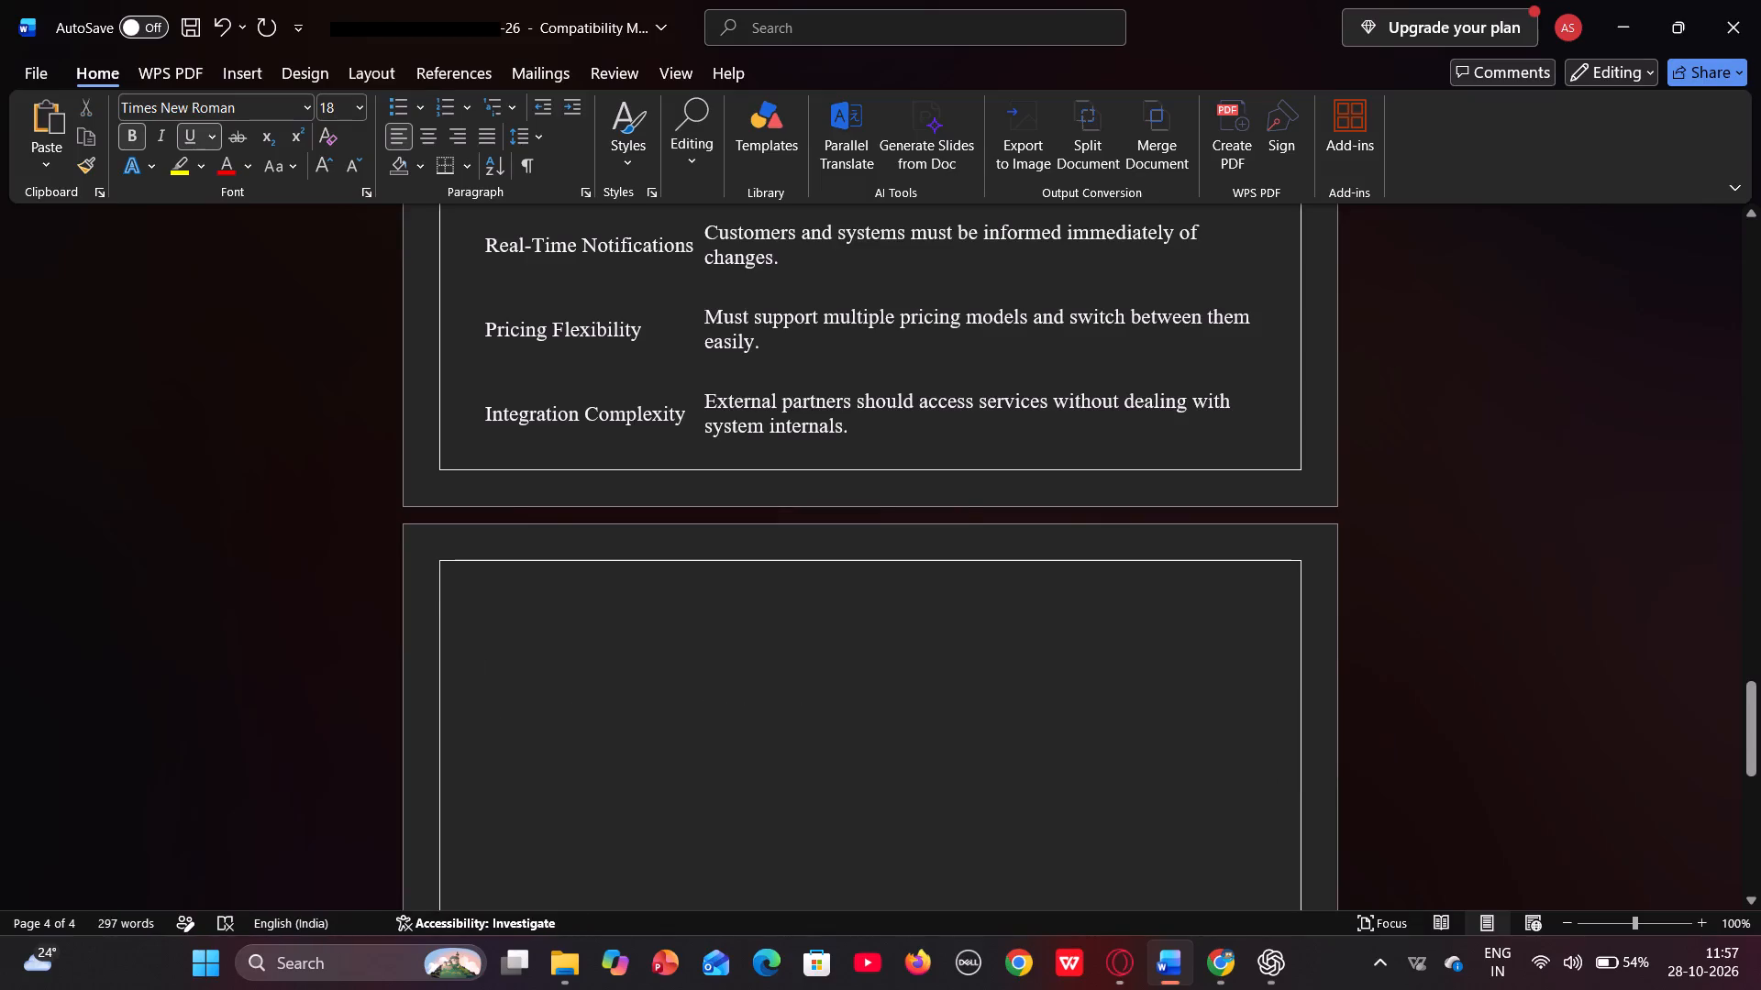
{"action": "scroll", "coordinate": [814, 786], "scroll_direction": "up", "scroll_amount": 2}
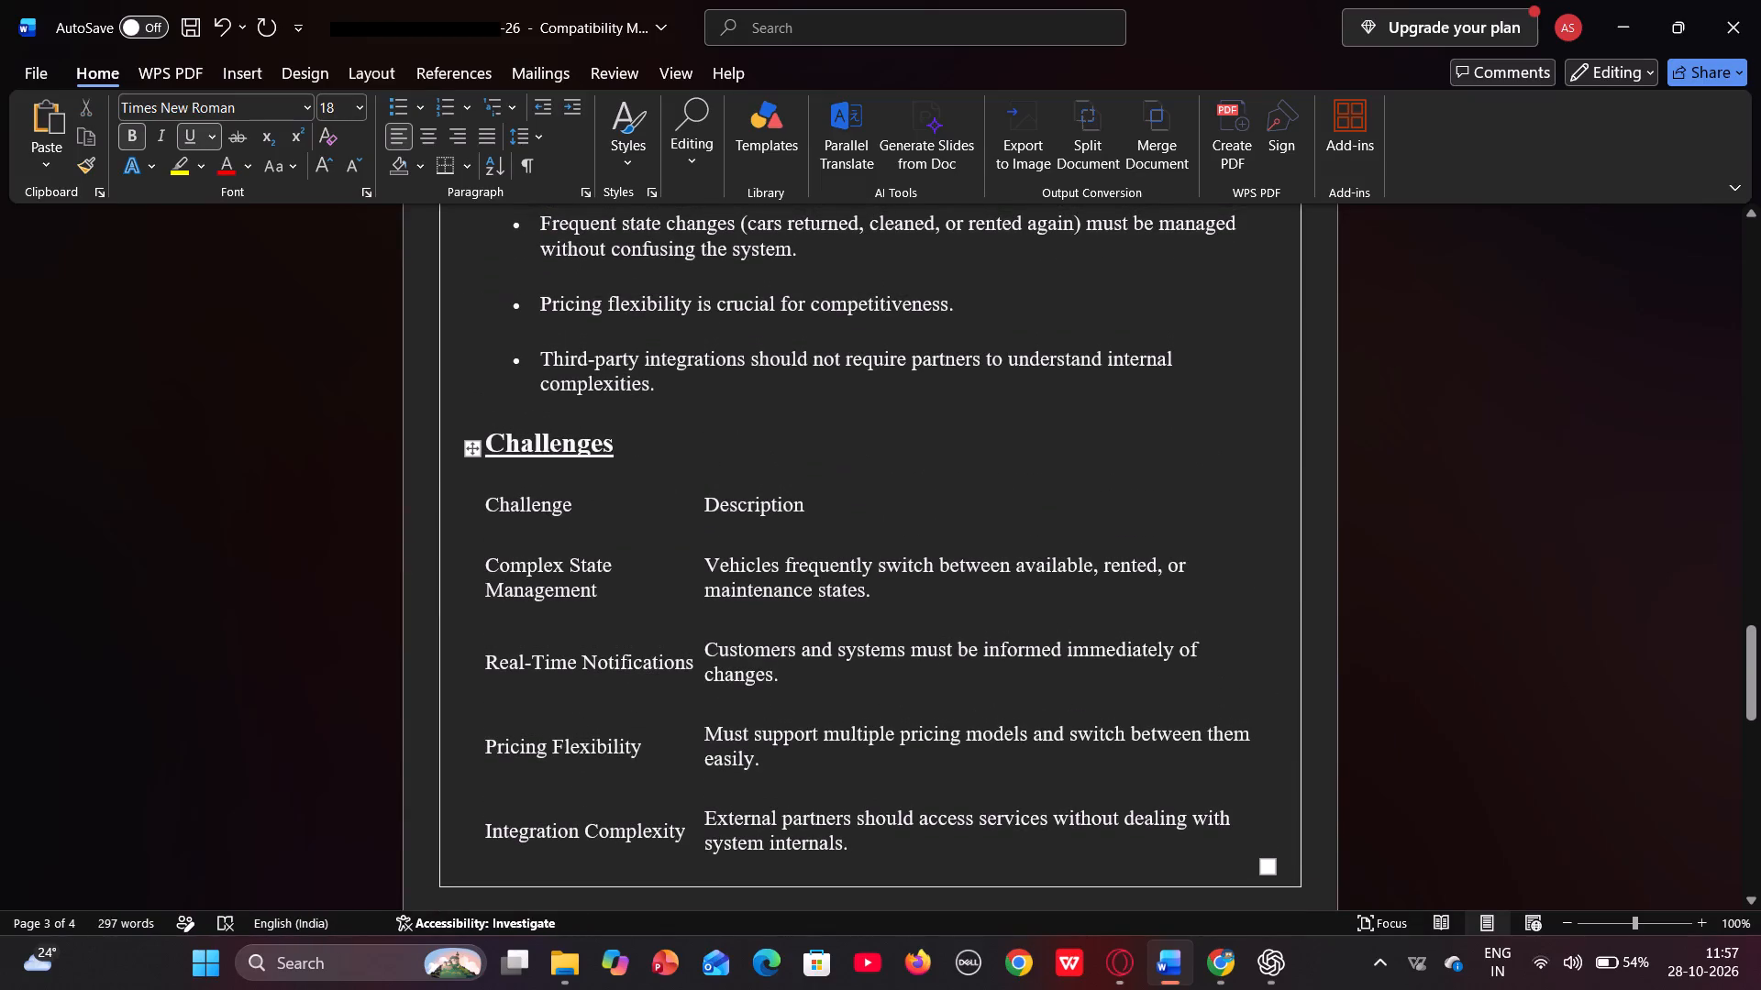
{"action": "left_click_drag", "start_coordinate": [472, 378], "coordinate": [867, 693]}
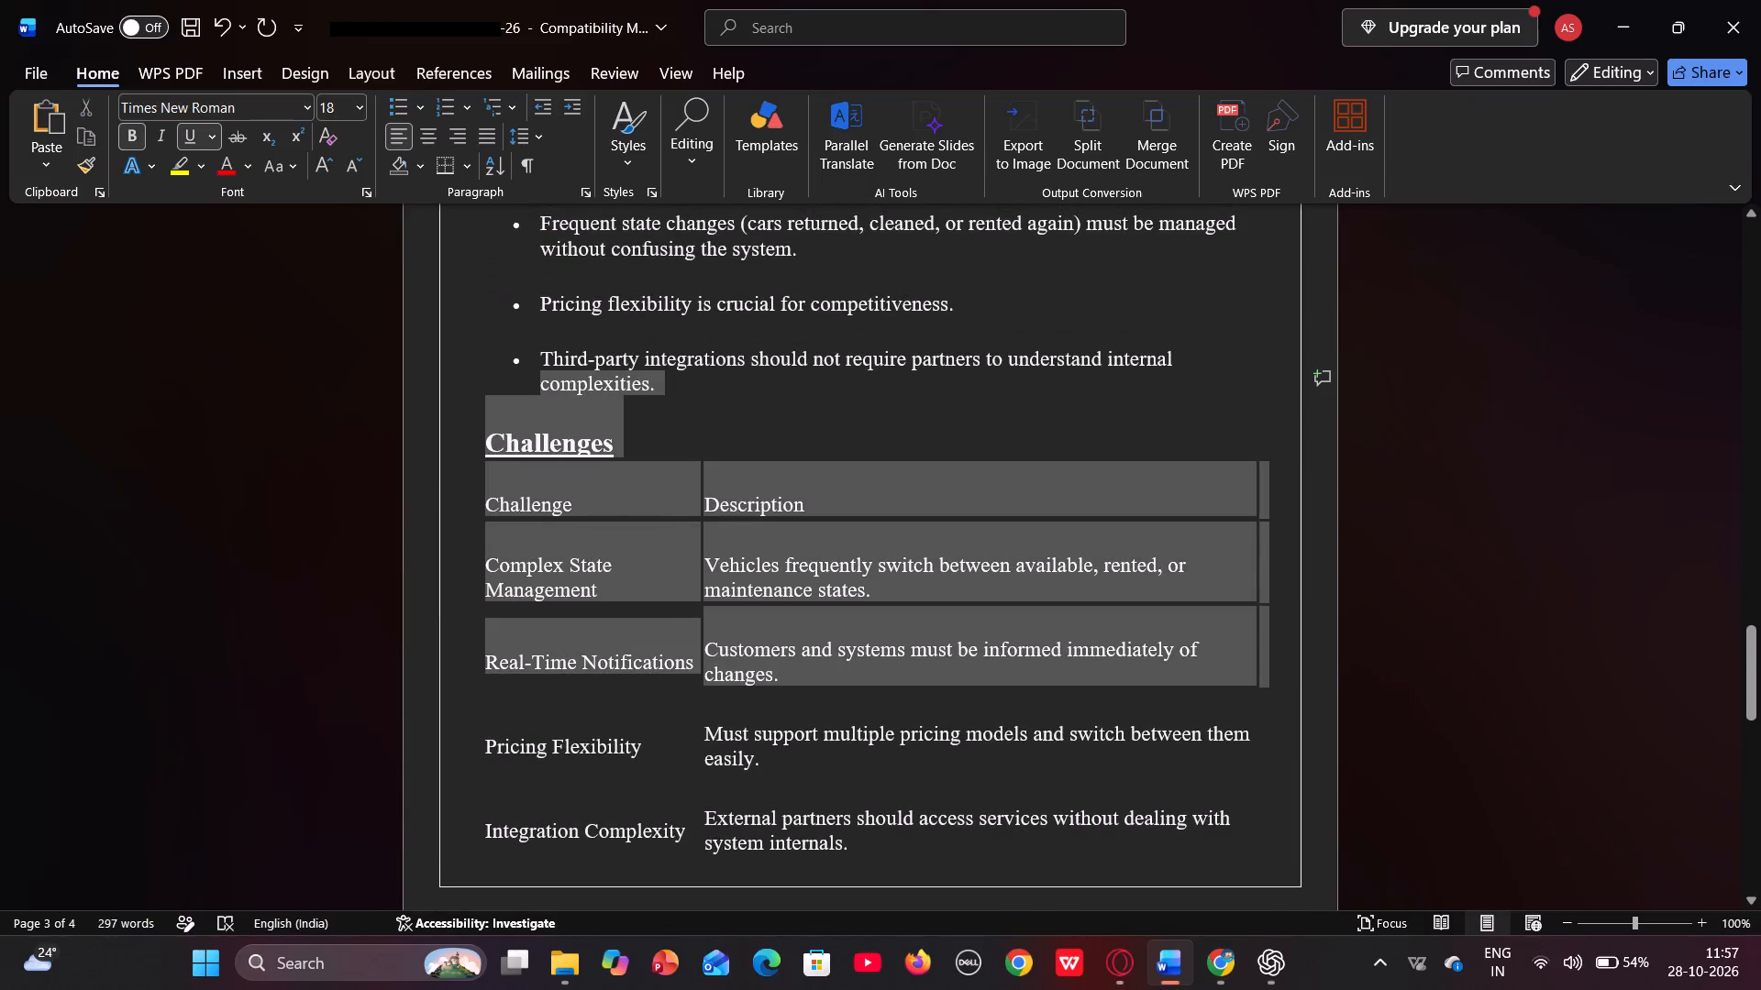
{"action": "left_click_drag", "start_coordinate": [867, 693], "coordinate": [907, 805]}
{"action": "key", "text": "BackSpace"}
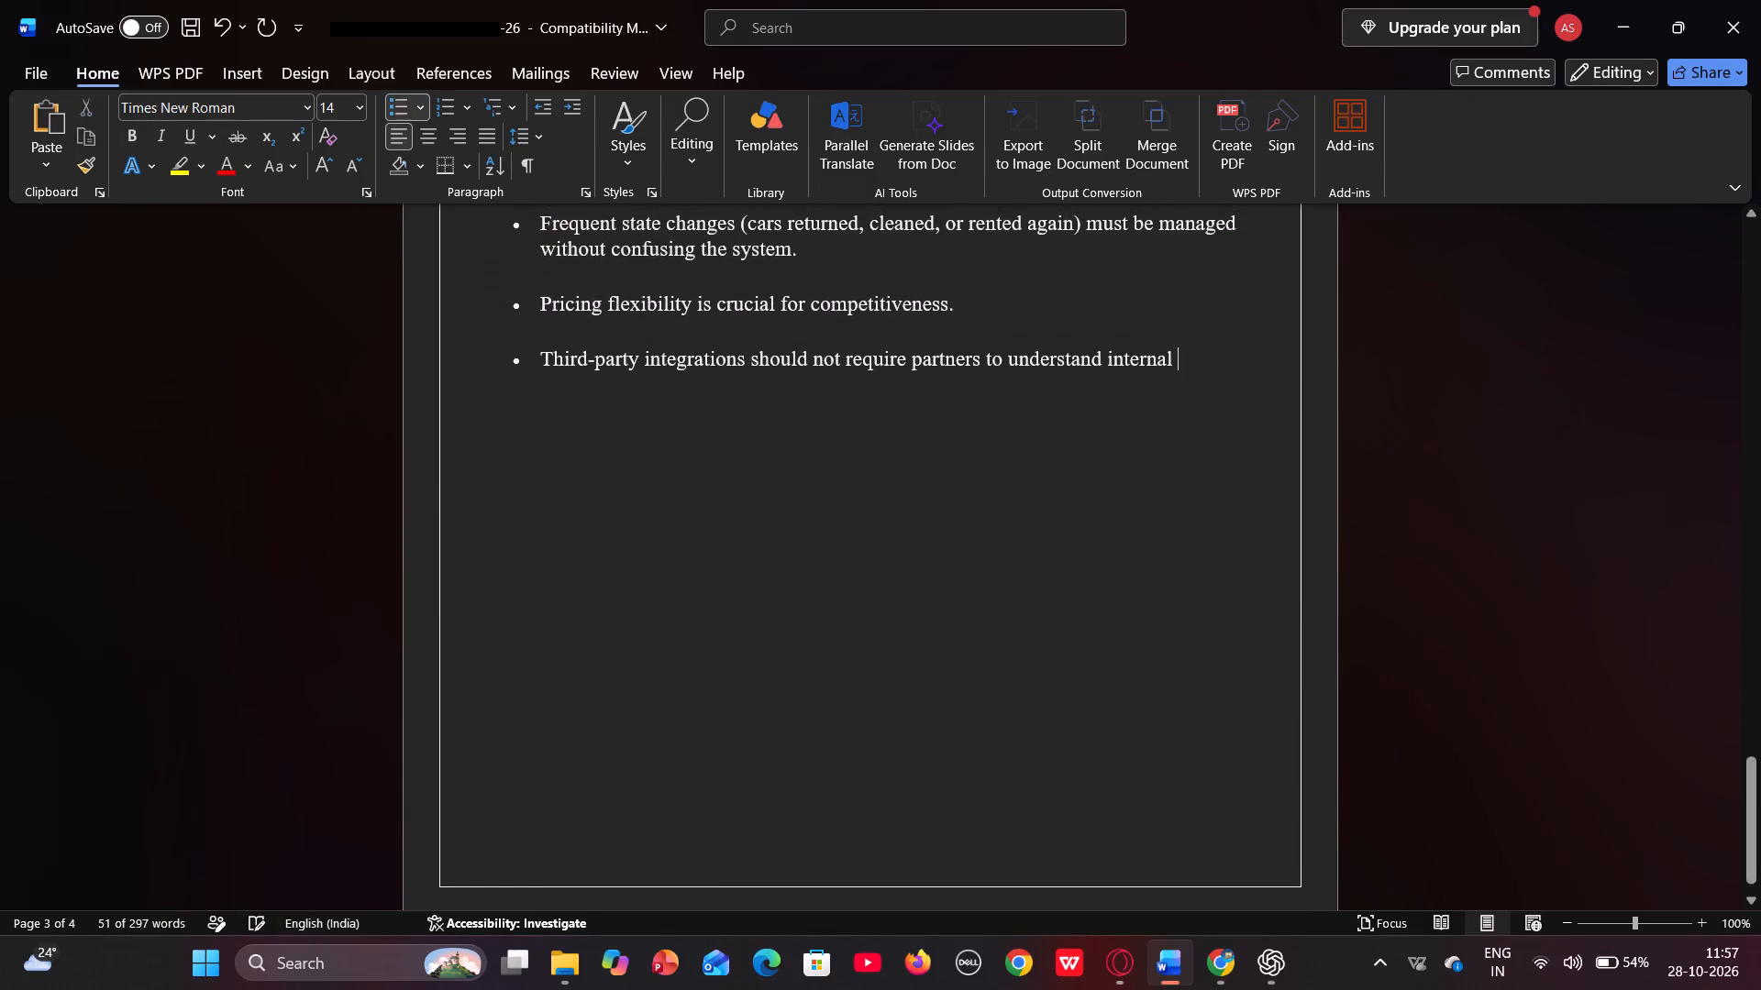
Delete the bullets on third-party integrations, pricing flexibility and frequent state changes, back to "consistent and timely updat" in the stakeholders bullet.
{"action": "key", "text": "BackSpace"}
{"action": "key", "text": "BackSpace"}
{"action": "key", "text": "BackSpace"}
{"action": "key", "text": "BackSpace"}
{"action": "key", "text": "BackSpace"}
{"action": "key", "text": "BackSpace"}
{"action": "key", "text": "BackSpace"}
{"action": "key", "text": "BackSpace"}
{"action": "key", "text": "BackSpace"}
{"action": "key", "text": "BackSpace"}
{"action": "key", "text": "BackSpace"}
{"action": "key", "text": "BackSpace"}
{"action": "key", "text": "BackSpace"}
{"action": "key", "text": "BackSpace"}
{"action": "key", "text": "BackSpace"}
{"action": "key", "text": "BackSpace"}
{"action": "key", "text": "BackSpace"}
{"action": "key", "text": "BackSpace"}
{"action": "key", "text": "BackSpace"}
{"action": "key", "text": "BackSpace"}
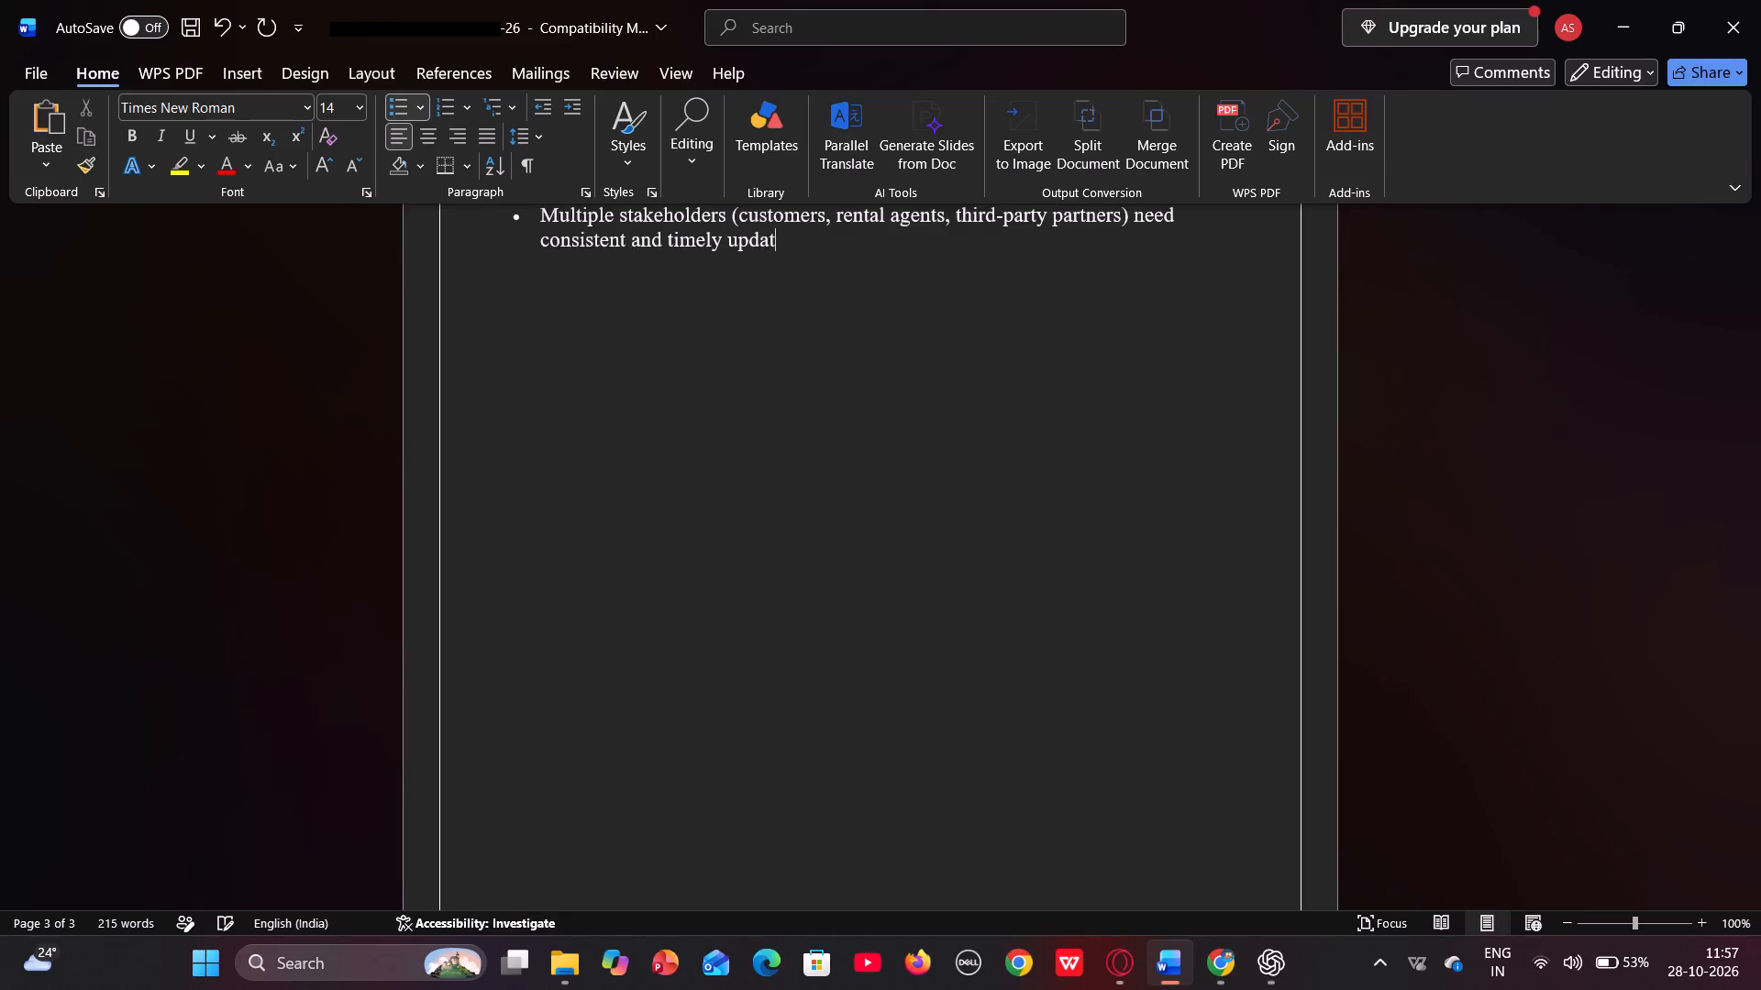
Delete the text from the stakeholders bullet back to "vehicle's status change", including the third-party services and dynamic rental pricing bullets.
{"action": "scroll", "coordinate": [892, 653], "scroll_direction": "up", "scroll_amount": 4}
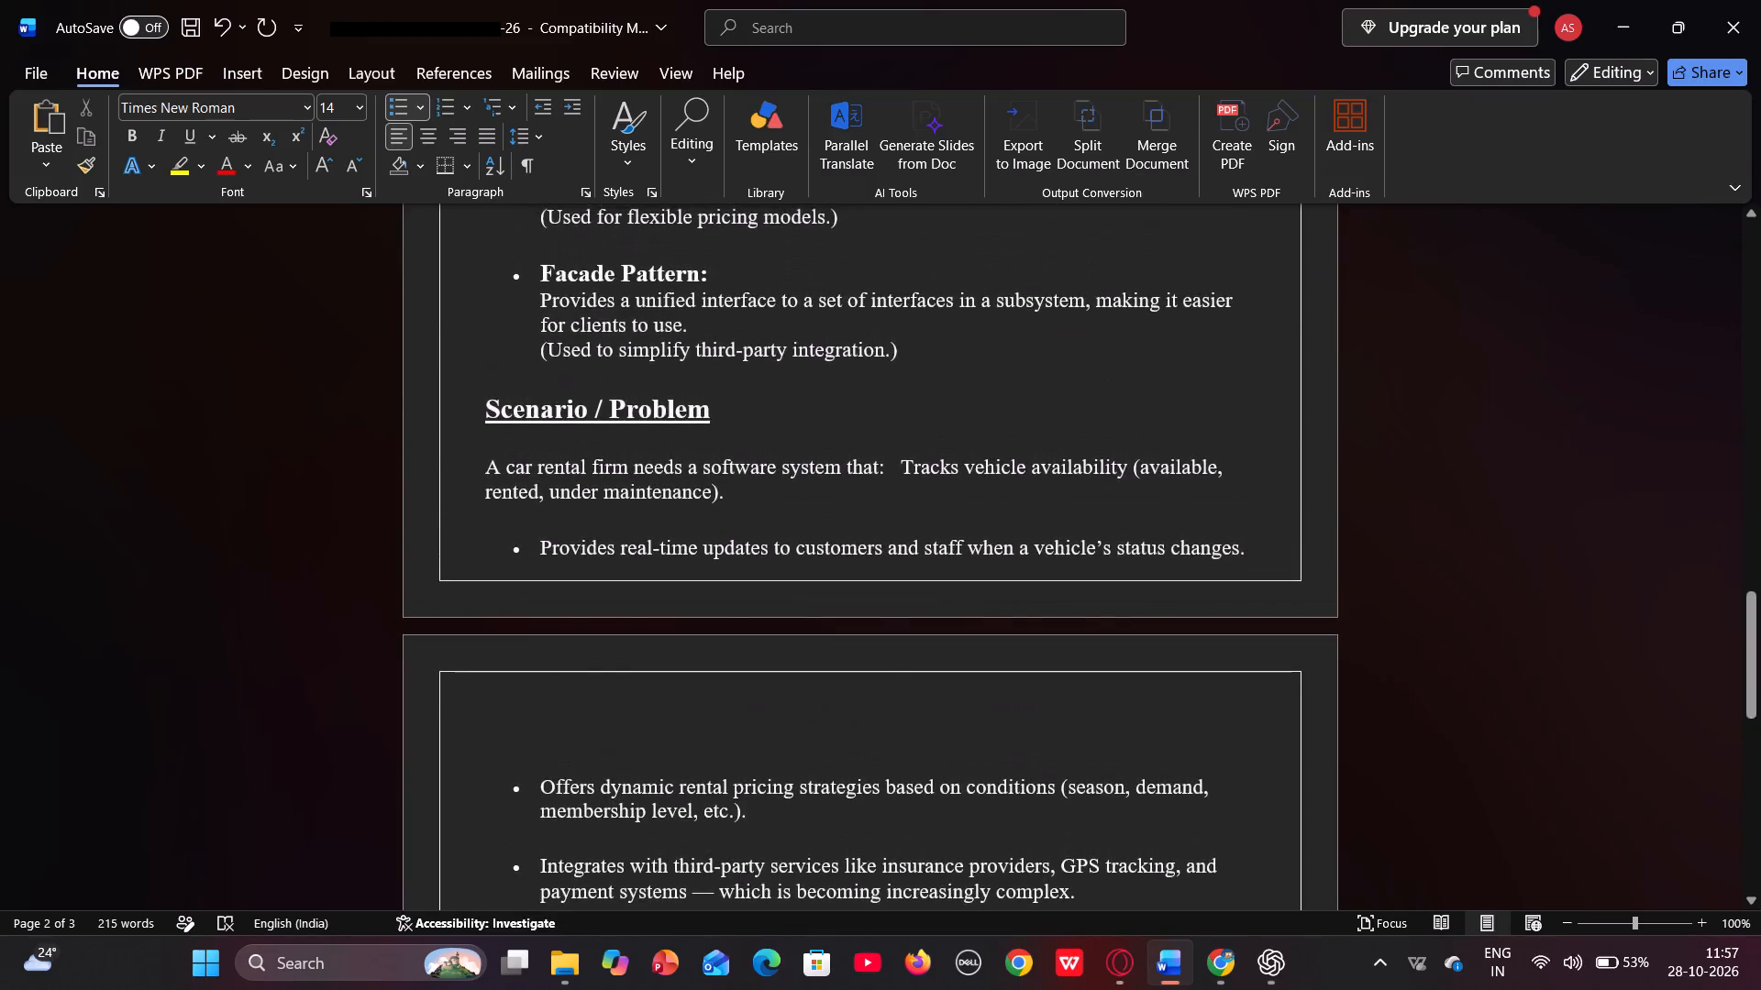
{"action": "key", "text": "BackSpace"}
{"action": "key", "text": "BackSpace"}
{"action": "key", "text": "BackSpace"}
{"action": "key", "text": "BackSpace"}
{"action": "key", "text": "BackSpace"}
{"action": "key", "text": "BackSpace"}
{"action": "key", "text": "BackSpace"}
{"action": "key", "text": "BackSpace"}
{"action": "key", "text": "BackSpace"}
{"action": "key", "text": "BackSpace"}
{"action": "key", "text": "BackSpace"}
{"action": "key", "text": "BackSpace"}
{"action": "key", "text": "BackSpace"}
{"action": "key", "text": "BackSpace"}
{"action": "key", "text": "BackSpace"}
{"action": "key", "text": "BackSpace"}
{"action": "key", "text": "BackSpace"}
{"action": "key", "text": "BackSpace"}
{"action": "key", "text": "BackSpace"}
{"action": "key", "text": "BackSpace"}
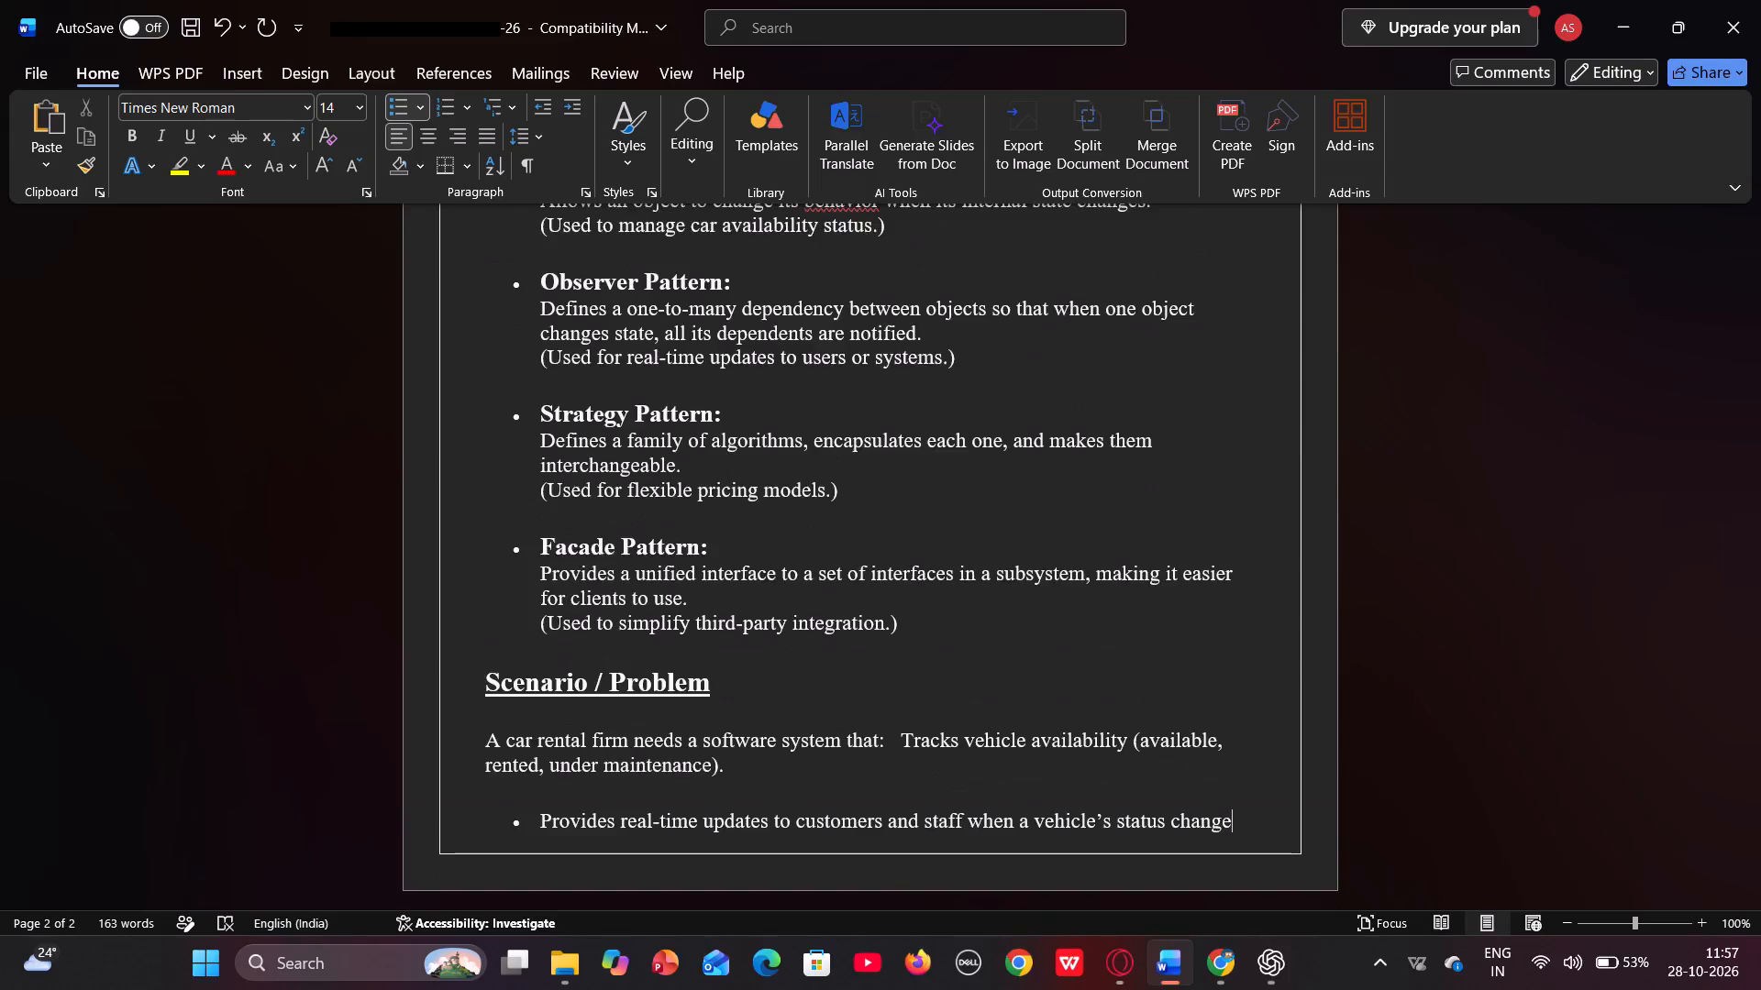
Delete the real-time updates bullet and the end of the car rental firm sentence, back to "Tracks vehicle availabil".
{"action": "scroll", "coordinate": [892, 653], "scroll_direction": "up", "scroll_amount": 2}
{"action": "key", "text": "BackSpace"}
{"action": "key", "text": "BackSpace"}
{"action": "key", "text": "BackSpace"}
{"action": "key", "text": "BackSpace"}
{"action": "key", "text": "BackSpace"}
{"action": "key", "text": "BackSpace"}
{"action": "key", "text": "BackSpace"}
{"action": "key", "text": "BackSpace"}
{"action": "key", "text": "BackSpace"}
{"action": "key", "text": "BackSpace"}
{"action": "key", "text": "BackSpace"}
{"action": "key", "text": "BackSpace"}
{"action": "key", "text": "BackSpace"}
{"action": "key", "text": "BackSpace"}
{"action": "key", "text": "BackSpace"}
{"action": "key", "text": "BackSpace"}
{"action": "key", "text": "BackSpace"}
{"action": "key", "text": "BackSpace"}
{"action": "key", "text": "BackSpace"}
{"action": "key", "text": "BackSpace"}
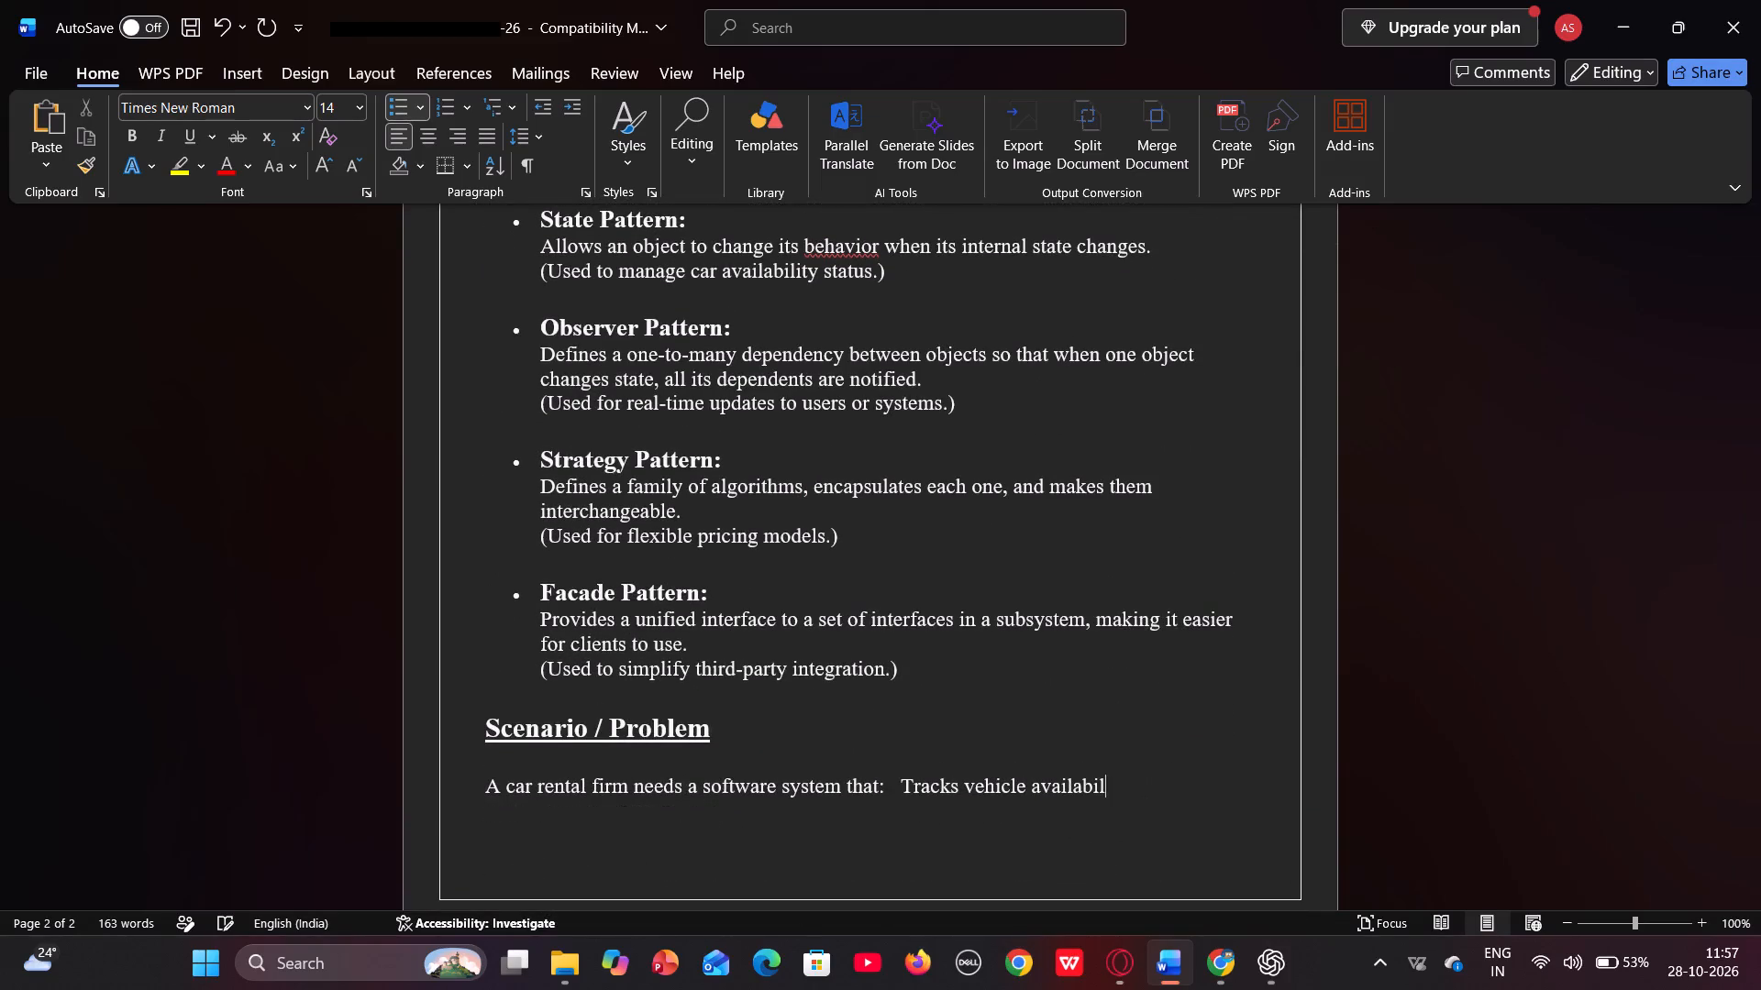
Delete the rest of the car rental sentence, the "Scenario / Problem" heading and the Facade Pattern description back to "Prov".
{"action": "scroll", "coordinate": [892, 653], "scroll_direction": "up", "scroll_amount": 3}
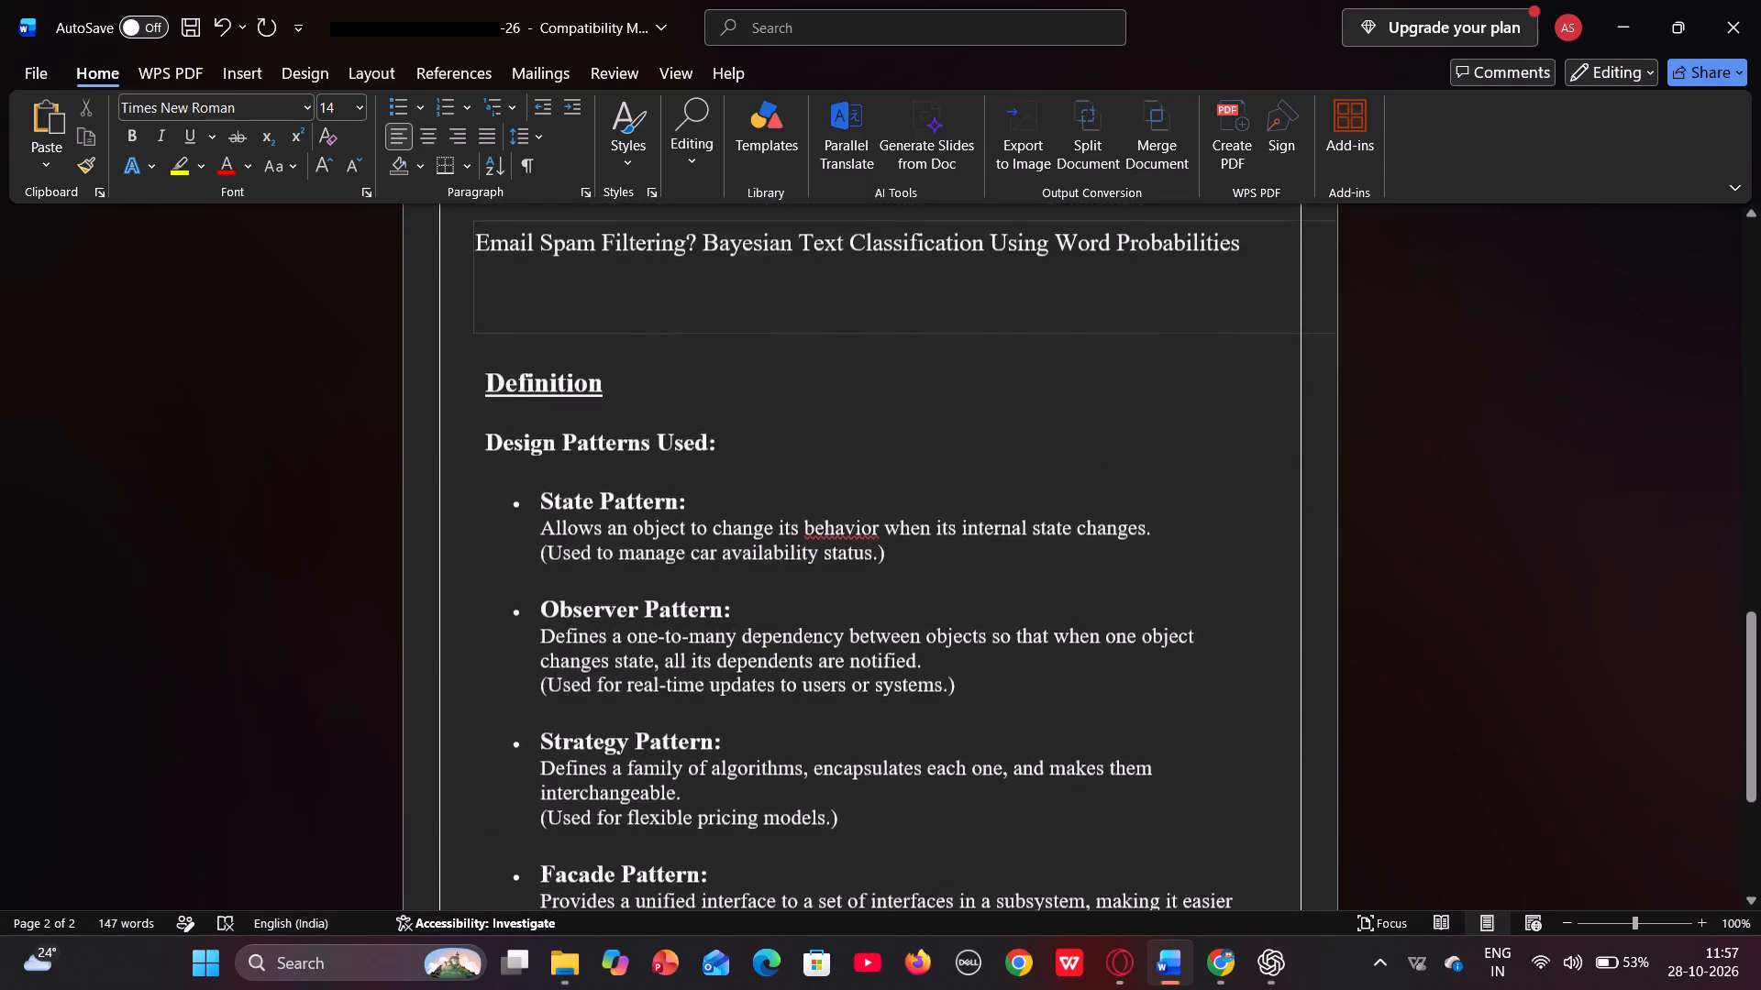
{"action": "key", "text": "BackSpace"}
{"action": "key", "text": "BackSpace"}
{"action": "key", "text": "BackSpace"}
{"action": "key", "text": "BackSpace"}
{"action": "key", "text": "BackSpace"}
{"action": "key", "text": "BackSpace"}
{"action": "key", "text": "BackSpace"}
{"action": "key", "text": "BackSpace"}
{"action": "key", "text": "BackSpace"}
{"action": "key", "text": "BackSpace"}
{"action": "key", "text": "BackSpace"}
{"action": "key", "text": "BackSpace"}
{"action": "key", "text": "BackSpace"}
{"action": "key", "text": "BackSpace"}
{"action": "key", "text": "BackSpace"}
{"action": "key", "text": "BackSpace"}
{"action": "key", "text": "BackSpace"}
{"action": "key", "text": "BackSpace"}
{"action": "key", "text": "BackSpace"}
{"action": "key", "text": "BackSpace"}
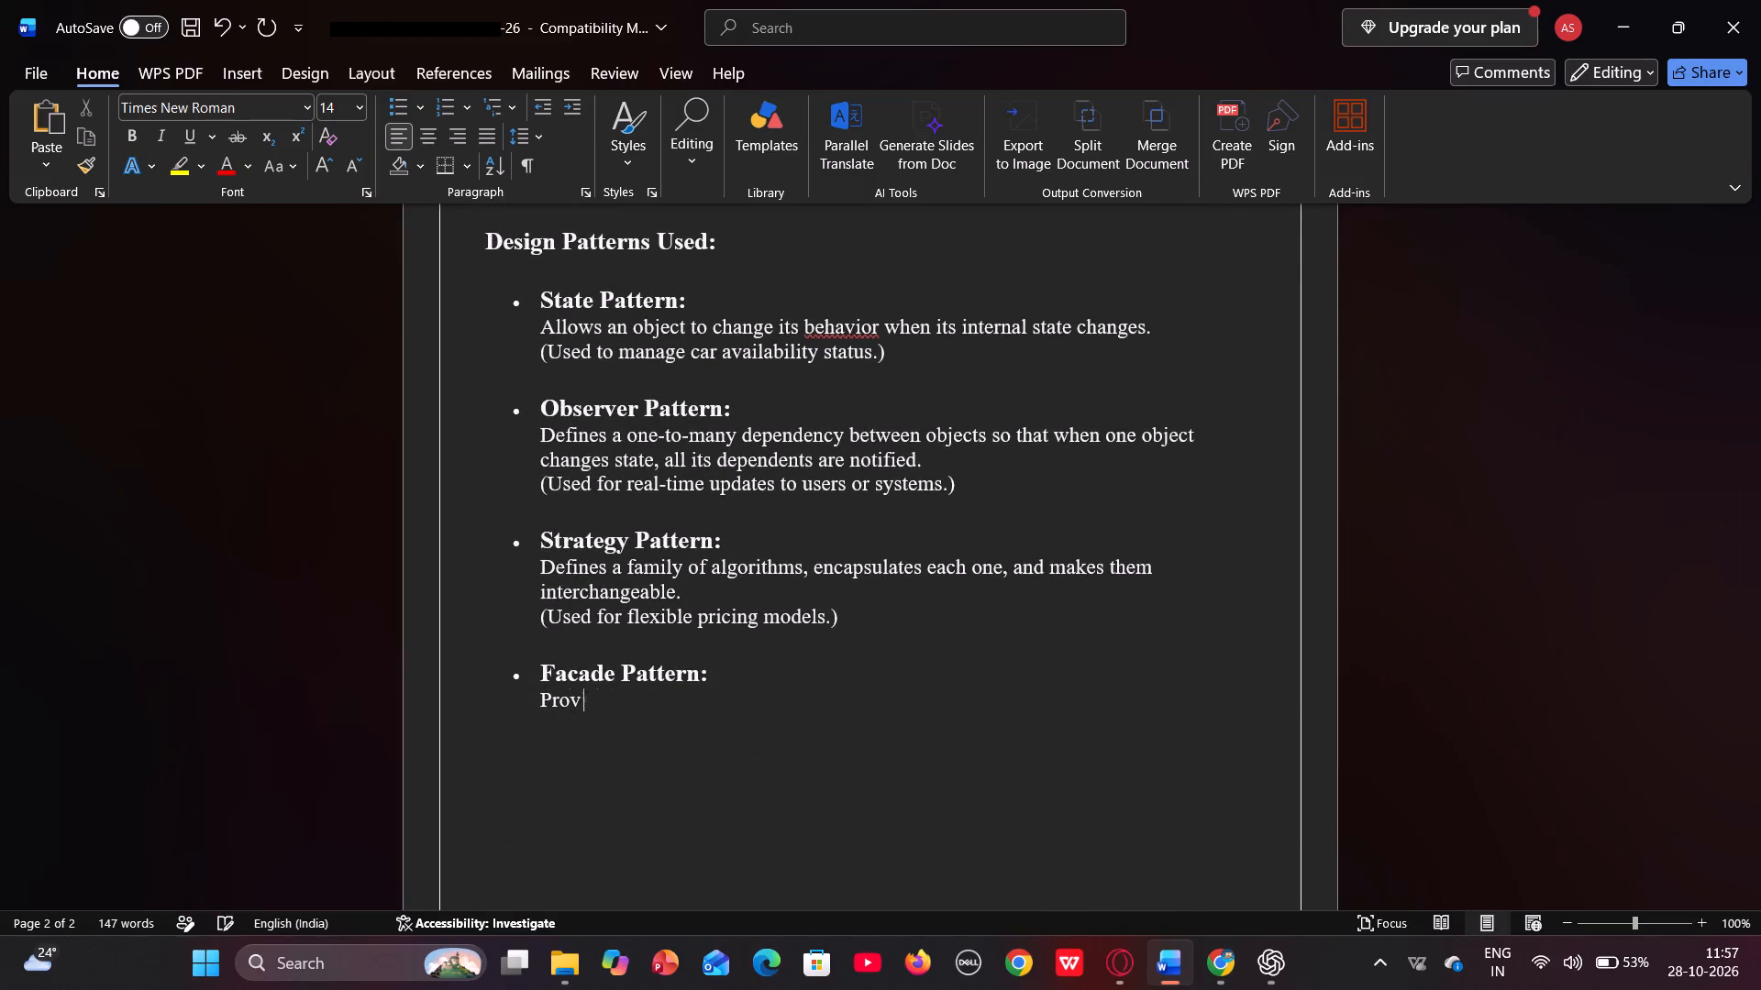
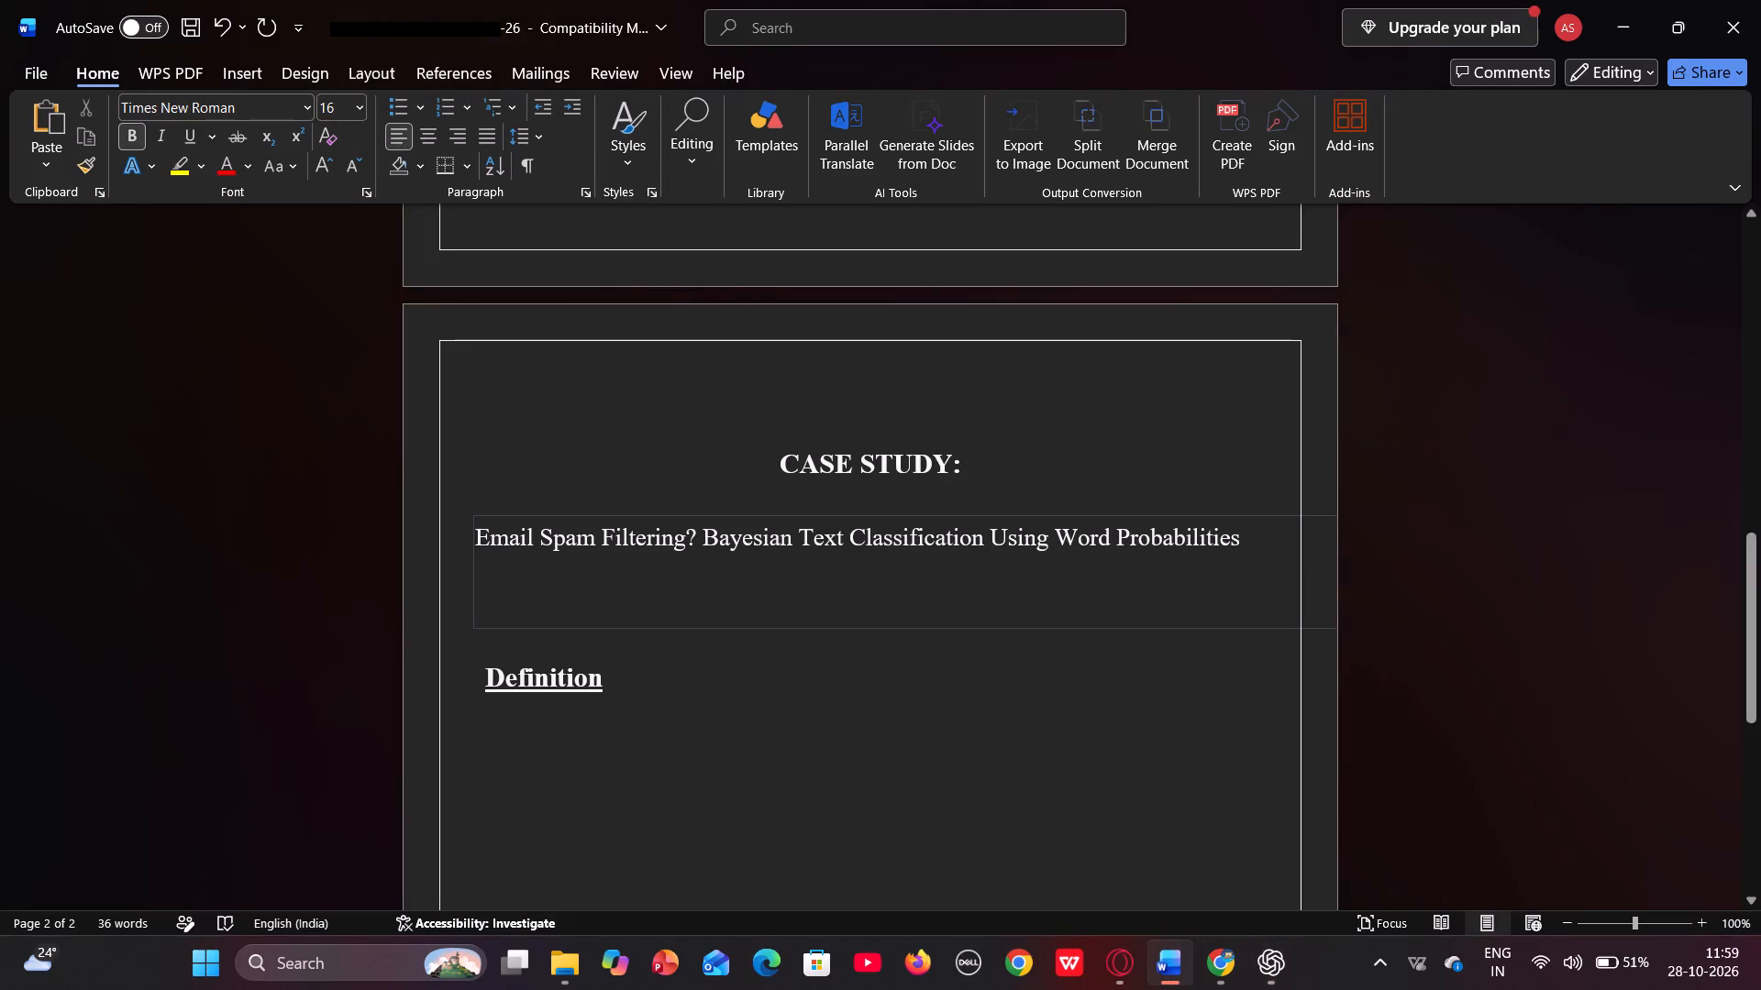
{"action": "key", "text": "ctrl+v"}
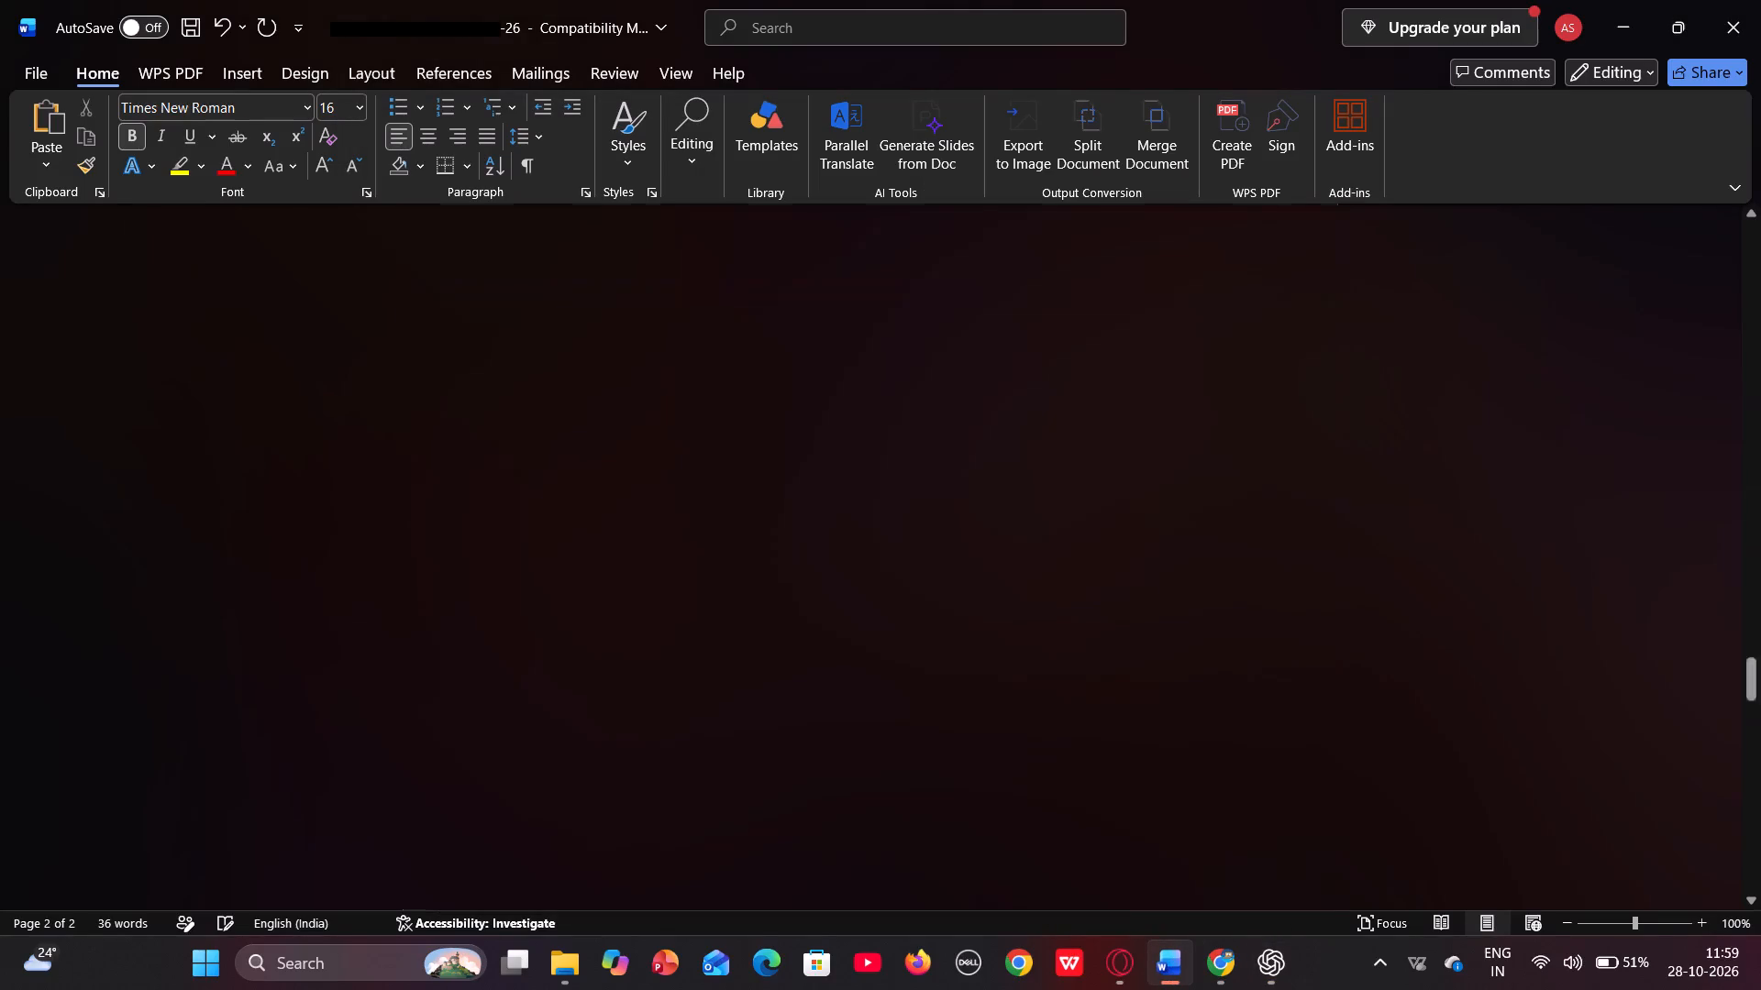
Delete the closing "Conclusion: This case study explains how Bayesian text classification..." paragraph after the Q18 answer at the end of the document.
{"action": "scroll", "coordinate": [978, 782], "scroll_direction": "down", "scroll_amount": 3}
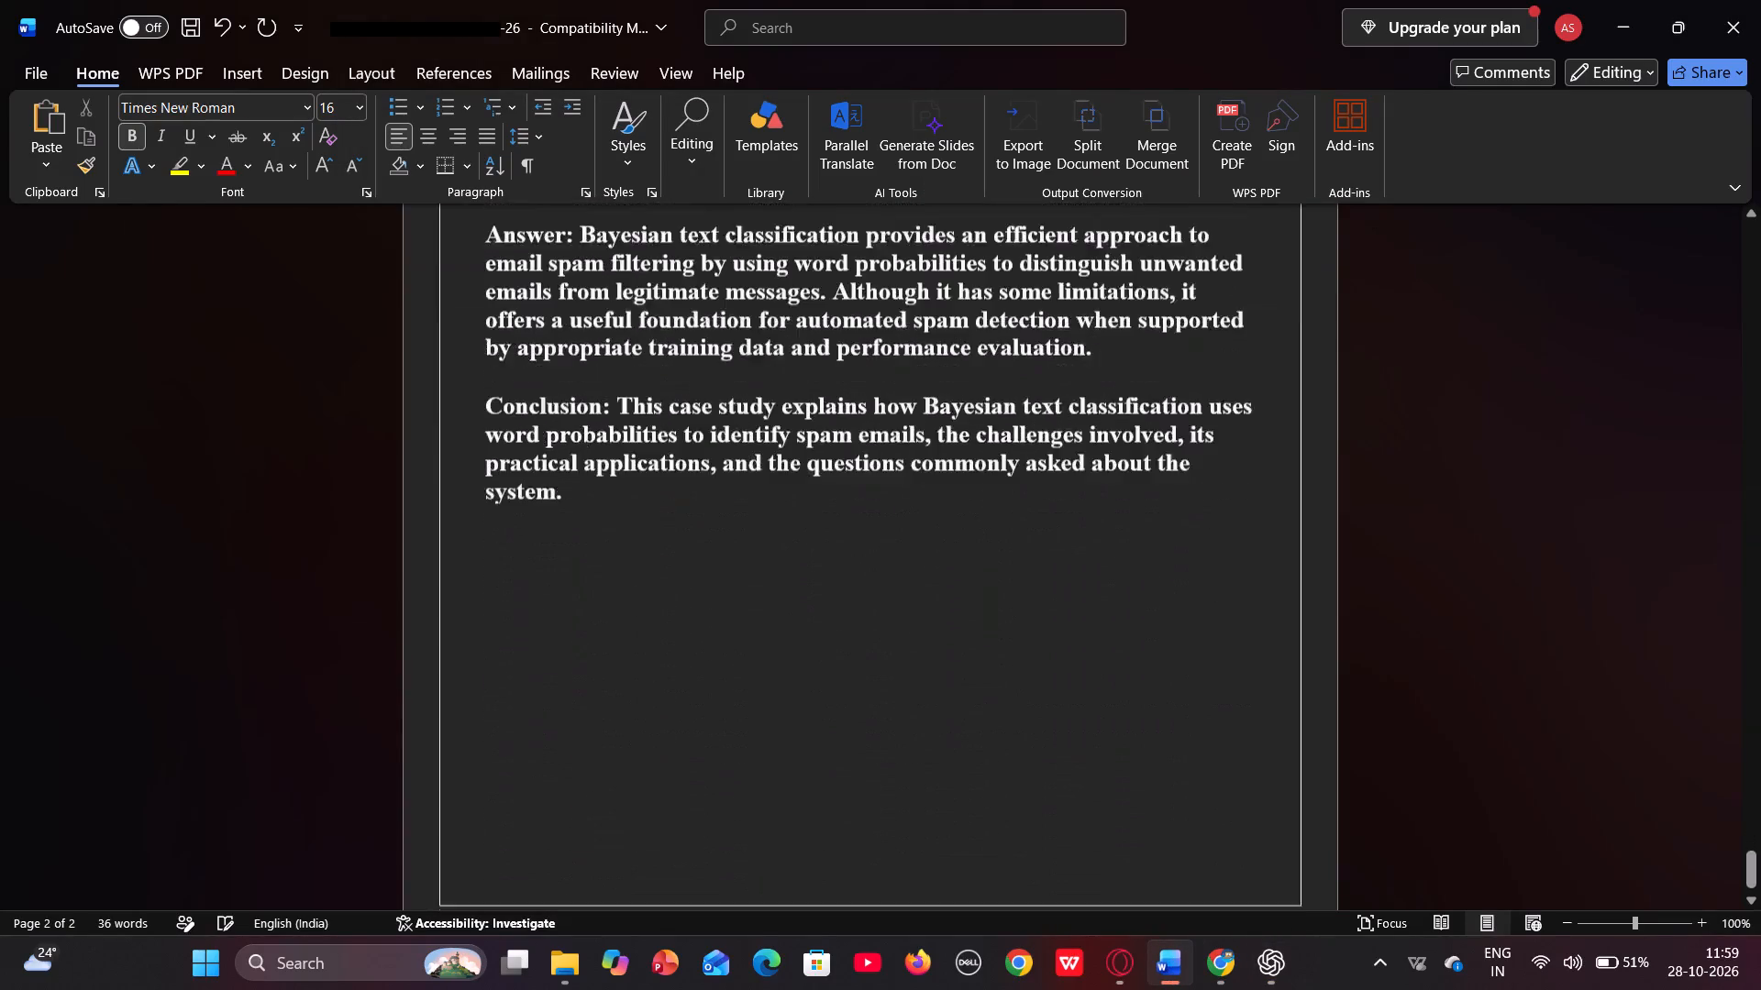
{"action": "scroll", "coordinate": [978, 782], "scroll_direction": "down", "scroll_amount": 2}
{"action": "scroll", "coordinate": [978, 782], "scroll_direction": "up", "scroll_amount": 1}
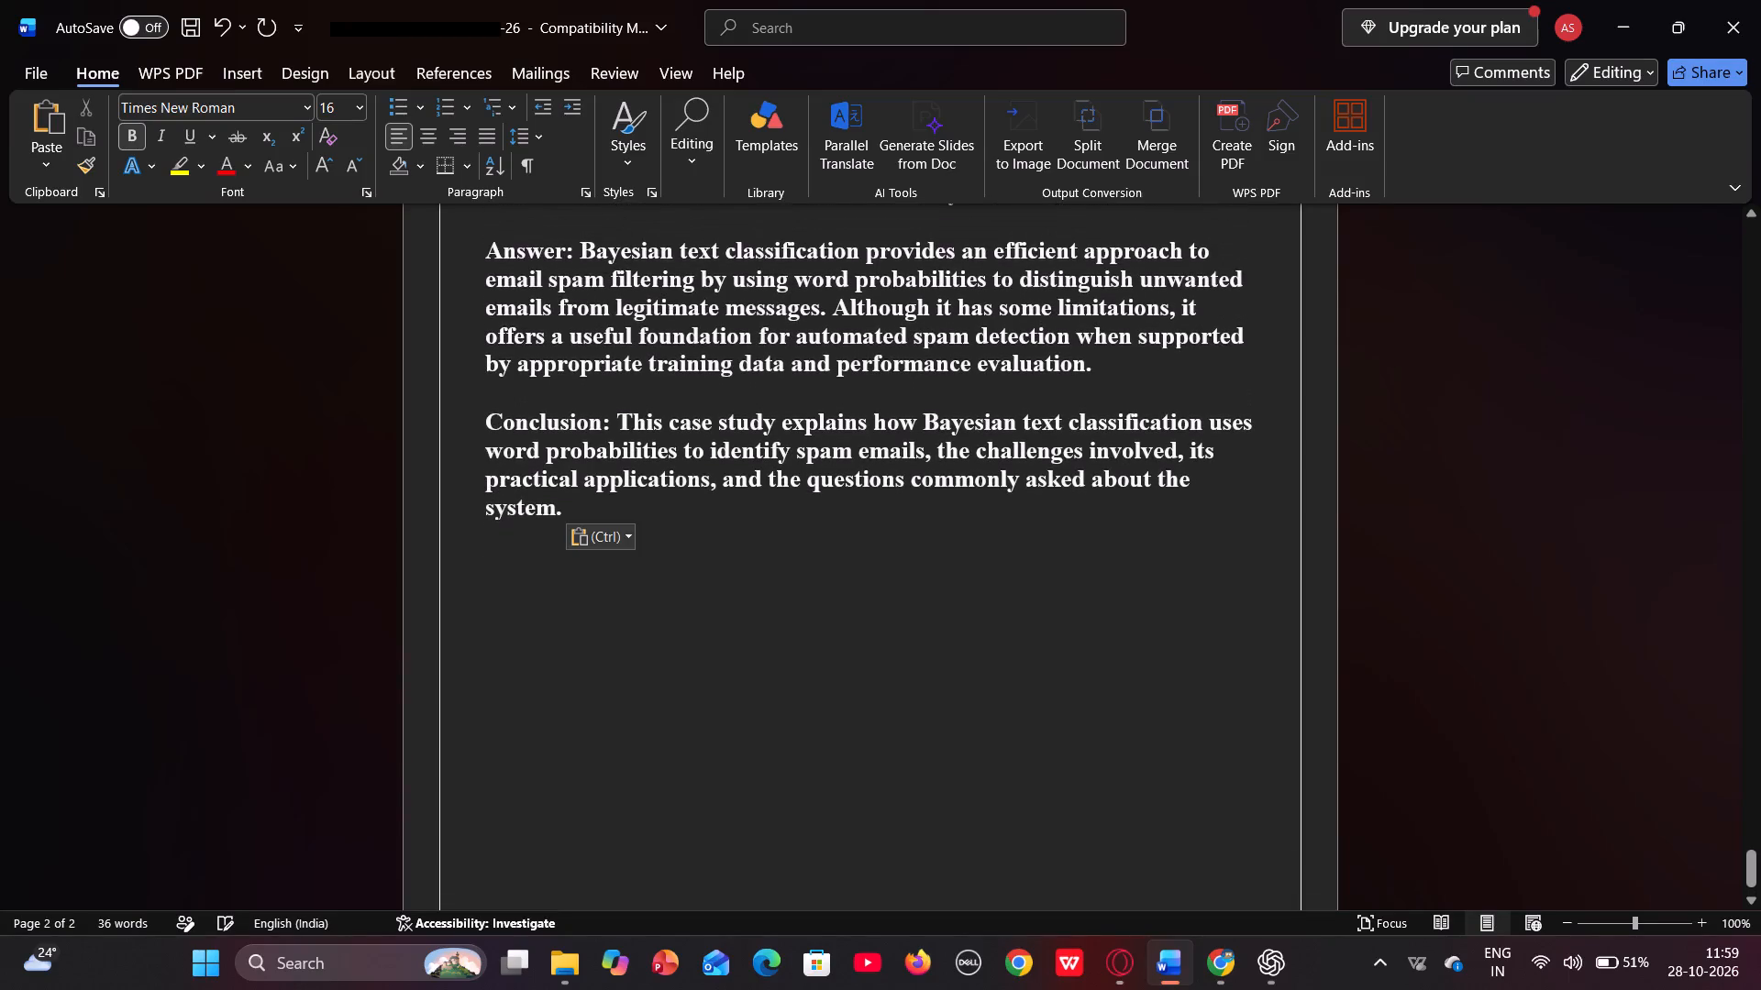
{"action": "key", "text": "BackSpace"}
{"action": "key", "text": "BackSpace"}
{"action": "key", "text": "BackSpace"}
{"action": "key", "text": "BackSpace"}
{"action": "key", "text": "BackSpace"}
{"action": "key", "text": "BackSpace"}
{"action": "key", "text": "BackSpace"}
{"action": "key", "text": "BackSpace"}
{"action": "key", "text": "BackSpace"}
{"action": "key", "text": "BackSpace"}
{"action": "key", "text": "BackSpace"}
{"action": "key", "text": "BackSpace"}
{"action": "key", "text": "BackSpace"}
{"action": "key", "text": "BackSpace"}
{"action": "key", "text": "BackSpace"}
{"action": "key", "text": "BackSpace"}
{"action": "key", "text": "BackSpace"}
{"action": "key", "text": "BackSpace"}
{"action": "key", "text": "BackSpace"}
{"action": "key", "text": "BackSpace"}
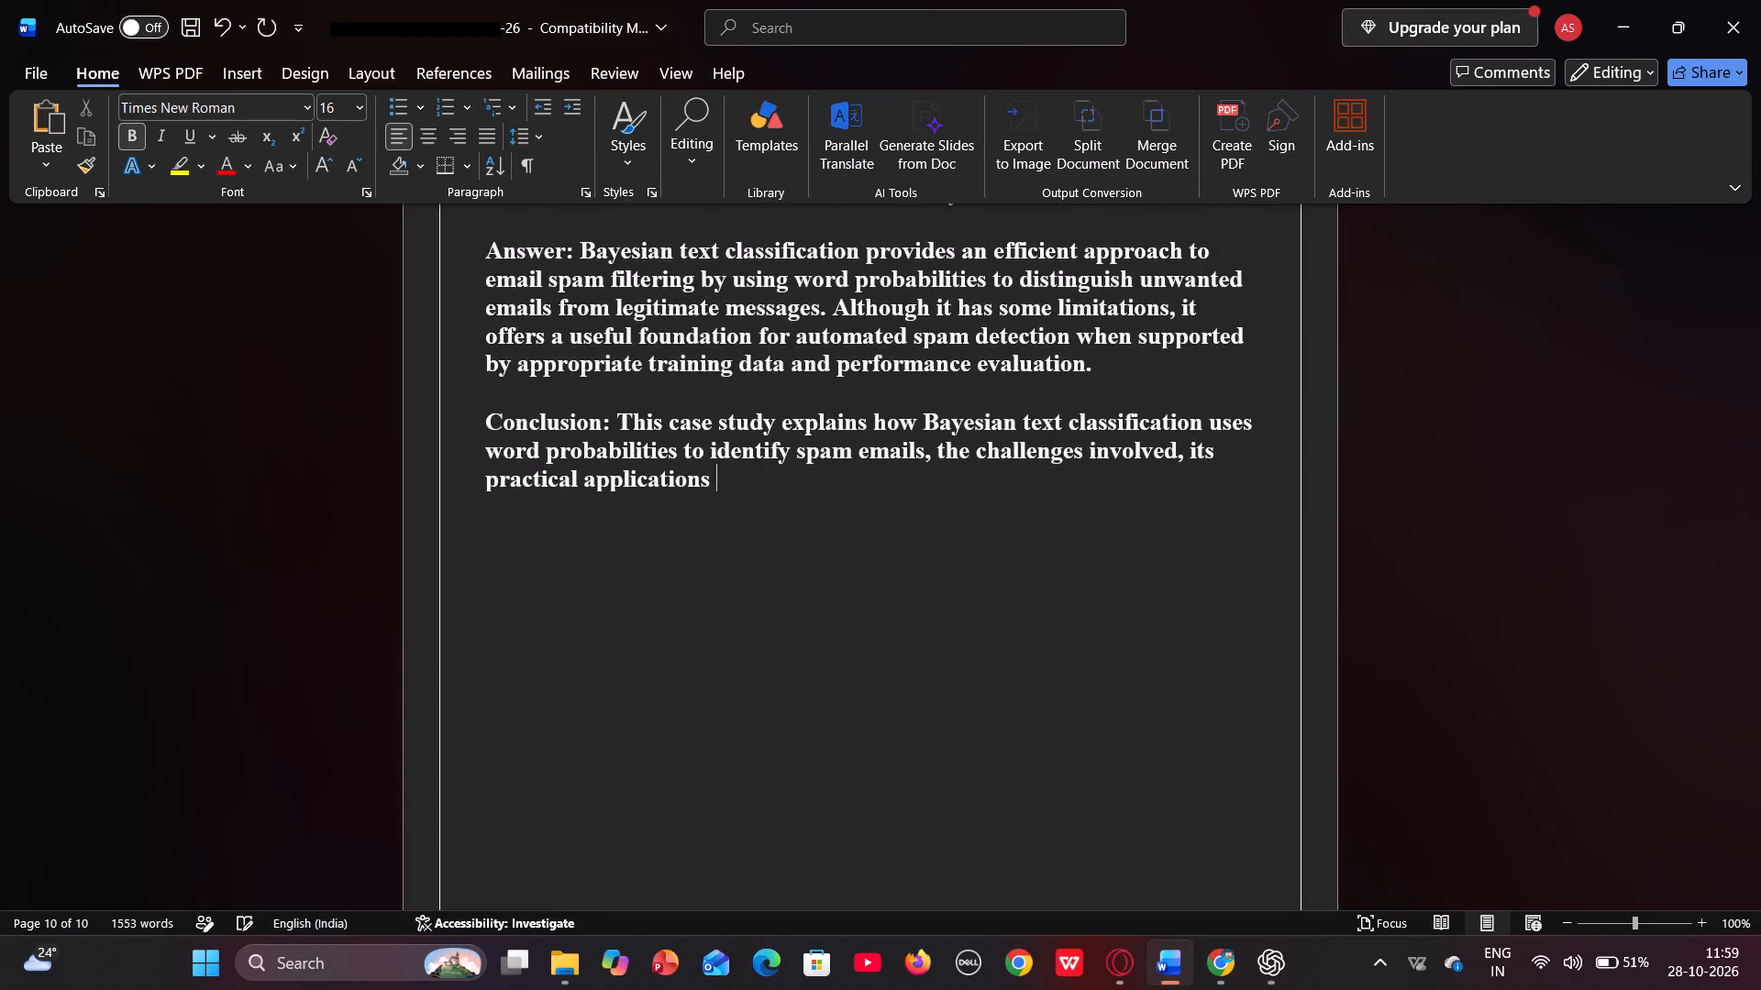
{"action": "key", "text": "BackSpace"}
{"action": "key", "text": "BackSpace"}
{"action": "key", "text": "BackSpace"}
{"action": "key", "text": "BackSpace"}
{"action": "key", "text": "BackSpace"}
{"action": "key", "text": "BackSpace"}
{"action": "key", "text": "BackSpace"}
{"action": "key", "text": "BackSpace"}
{"action": "key", "text": "BackSpace"}
{"action": "key", "text": "BackSpace"}
{"action": "key", "text": "BackSpace"}
{"action": "key", "text": "BackSpace"}
{"action": "key", "text": "BackSpace"}
{"action": "key", "text": "BackSpace"}
{"action": "key", "text": "BackSpace"}
{"action": "key", "text": "BackSpace"}
{"action": "key", "text": "BackSpace"}
{"action": "key", "text": "BackSpace"}
{"action": "key", "text": "BackSpace"}
{"action": "key", "text": "BackSpace"}
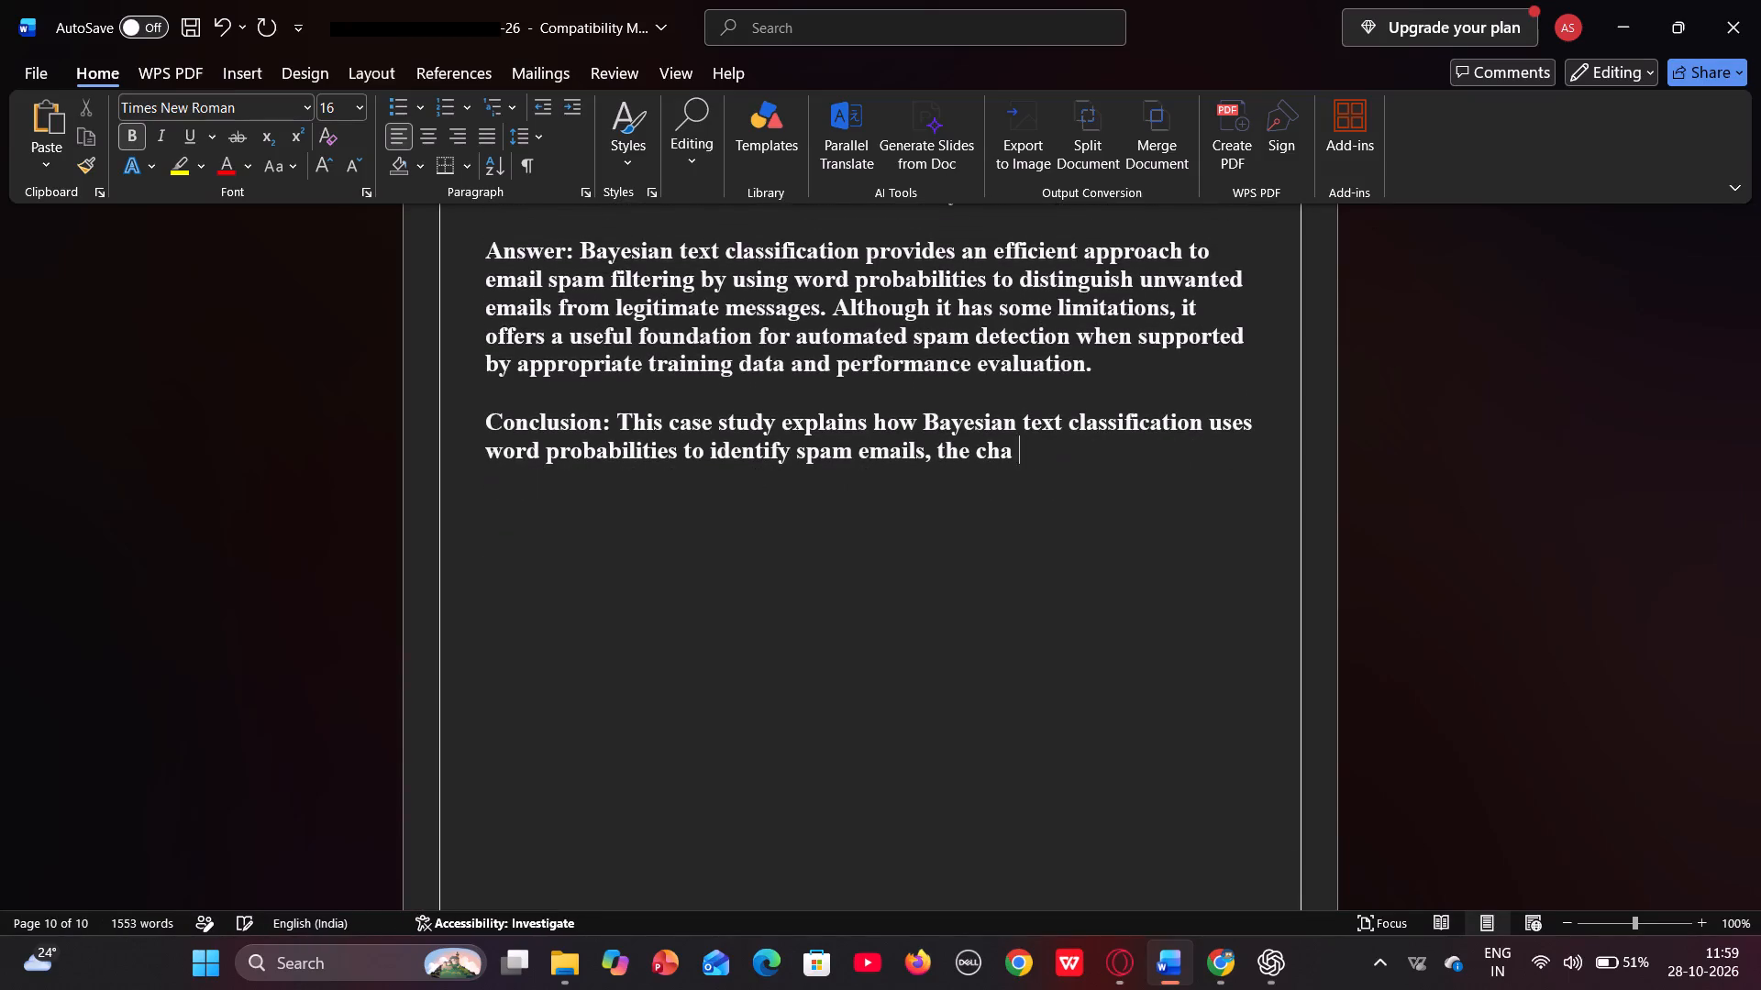
{"action": "key", "text": "BackSpace"}
{"action": "key", "text": "BackSpace"}
{"action": "key", "text": "BackSpace"}
{"action": "key", "text": "BackSpace"}
{"action": "key", "text": "BackSpace"}
{"action": "key", "text": "BackSpace"}
{"action": "key", "text": "BackSpace"}
{"action": "key", "text": "BackSpace"}
{"action": "key", "text": "BackSpace"}
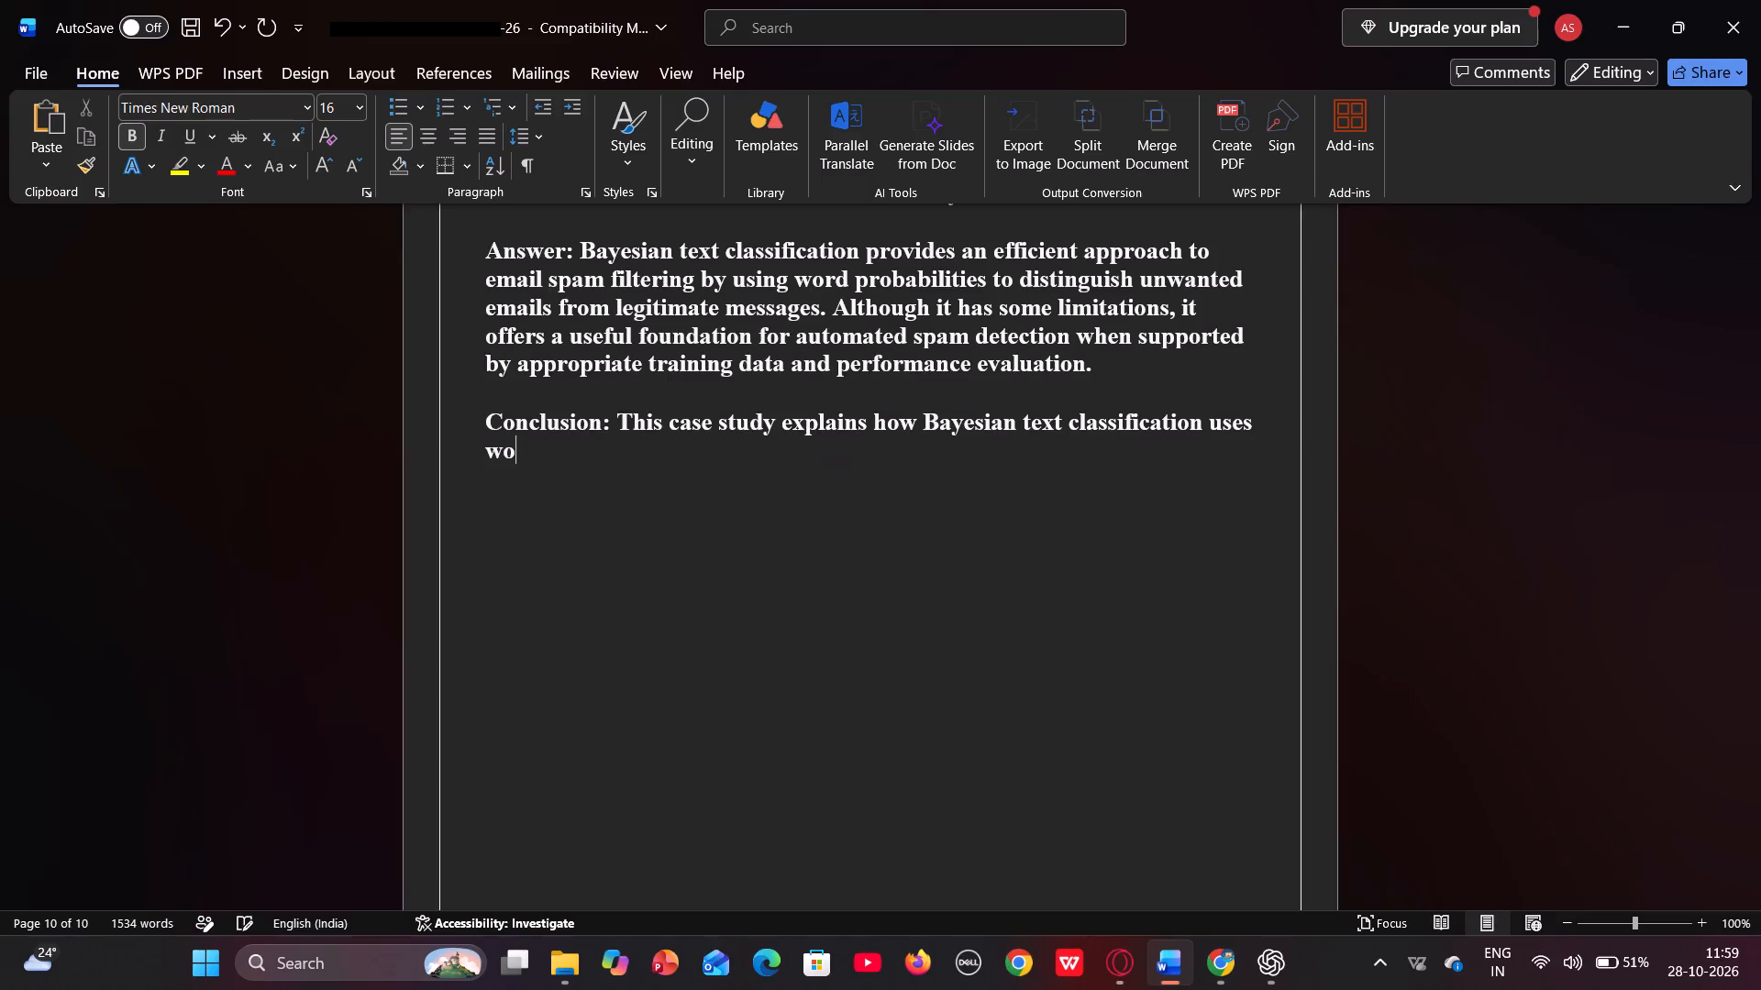
{"action": "key", "text": "BackSpace"}
{"action": "key", "text": "BackSpace"}
{"action": "key", "text": "BackSpace"}
{"action": "key", "text": "BackSpace"}
{"action": "key", "text": "BackSpace"}
{"action": "key", "text": "BackSpace"}
{"action": "key", "text": "BackSpace"}
{"action": "key", "text": "BackSpace"}
{"action": "key", "text": "BackSpace"}
{"action": "key", "text": "BackSpace"}
{"action": "key", "text": "BackSpace"}
{"action": "key", "text": "BackSpace"}
{"action": "key", "text": "BackSpace"}
{"action": "key", "text": "BackSpace"}
{"action": "key", "text": "BackSpace"}
{"action": "key", "text": "BackSpace"}
{"action": "key", "text": "BackSpace"}
{"action": "key", "text": "BackSpace"}
{"action": "key", "text": "BackSpace"}
{"action": "key", "text": "BackSpace"}
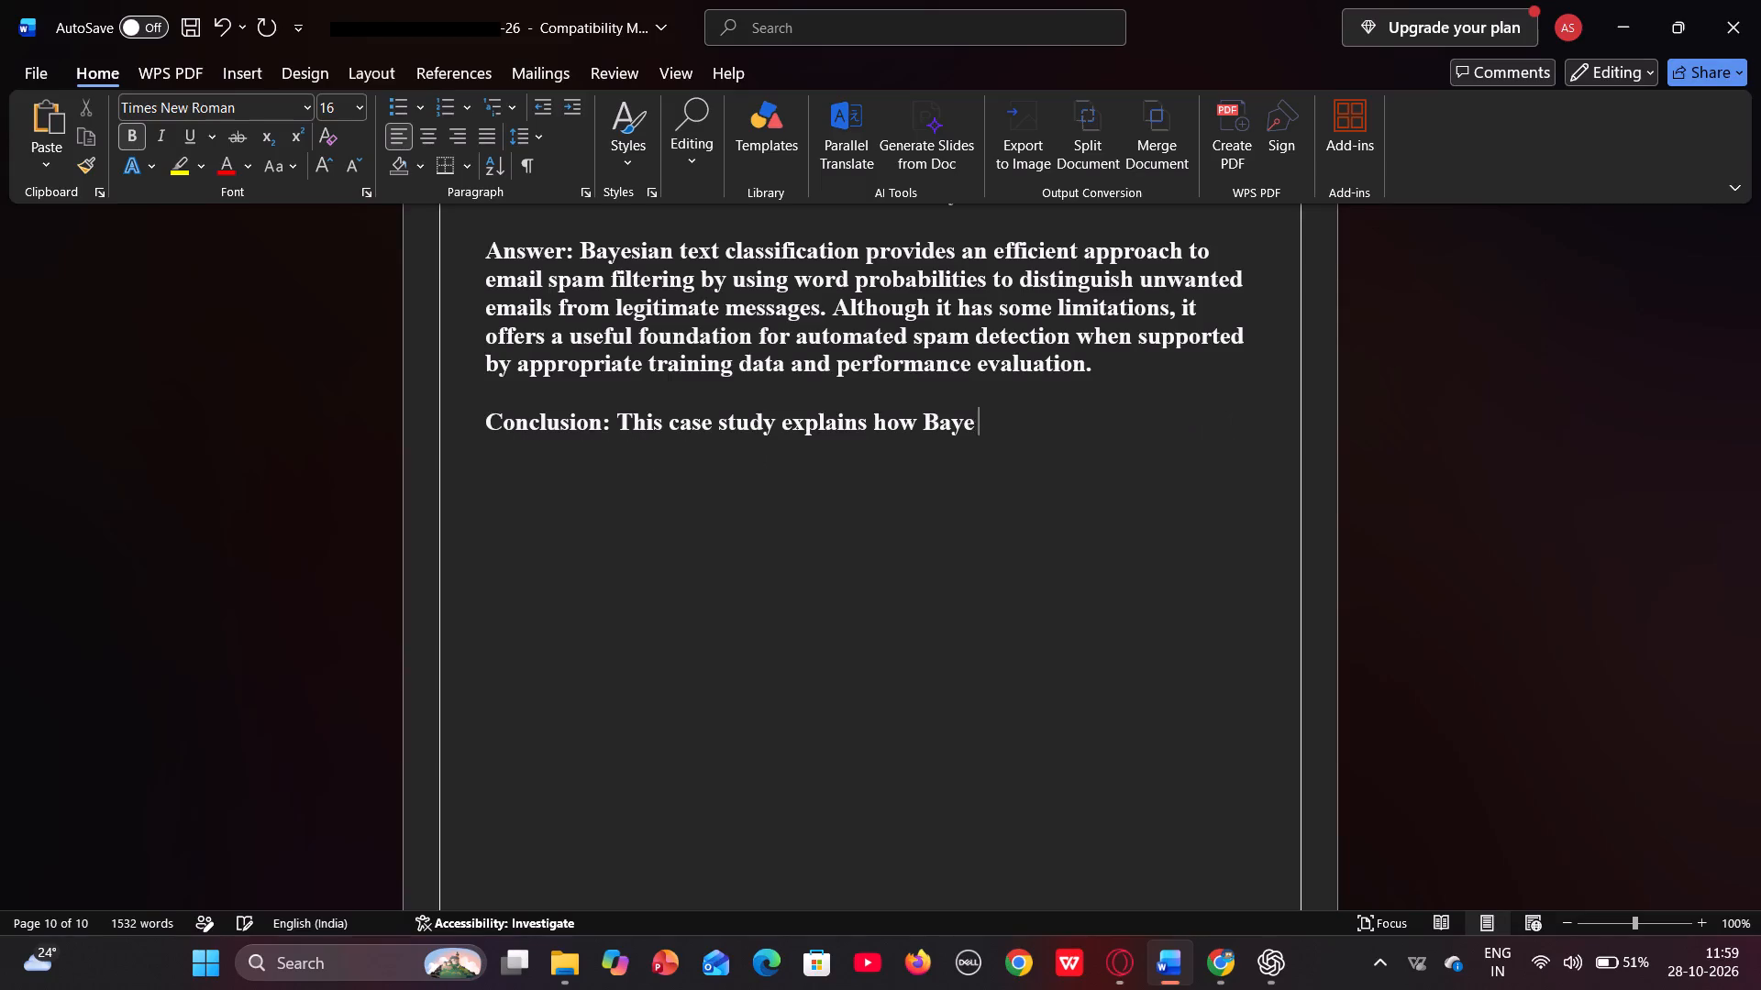
{"action": "key", "text": "BackSpace"}
{"action": "key", "text": "BackSpace"}
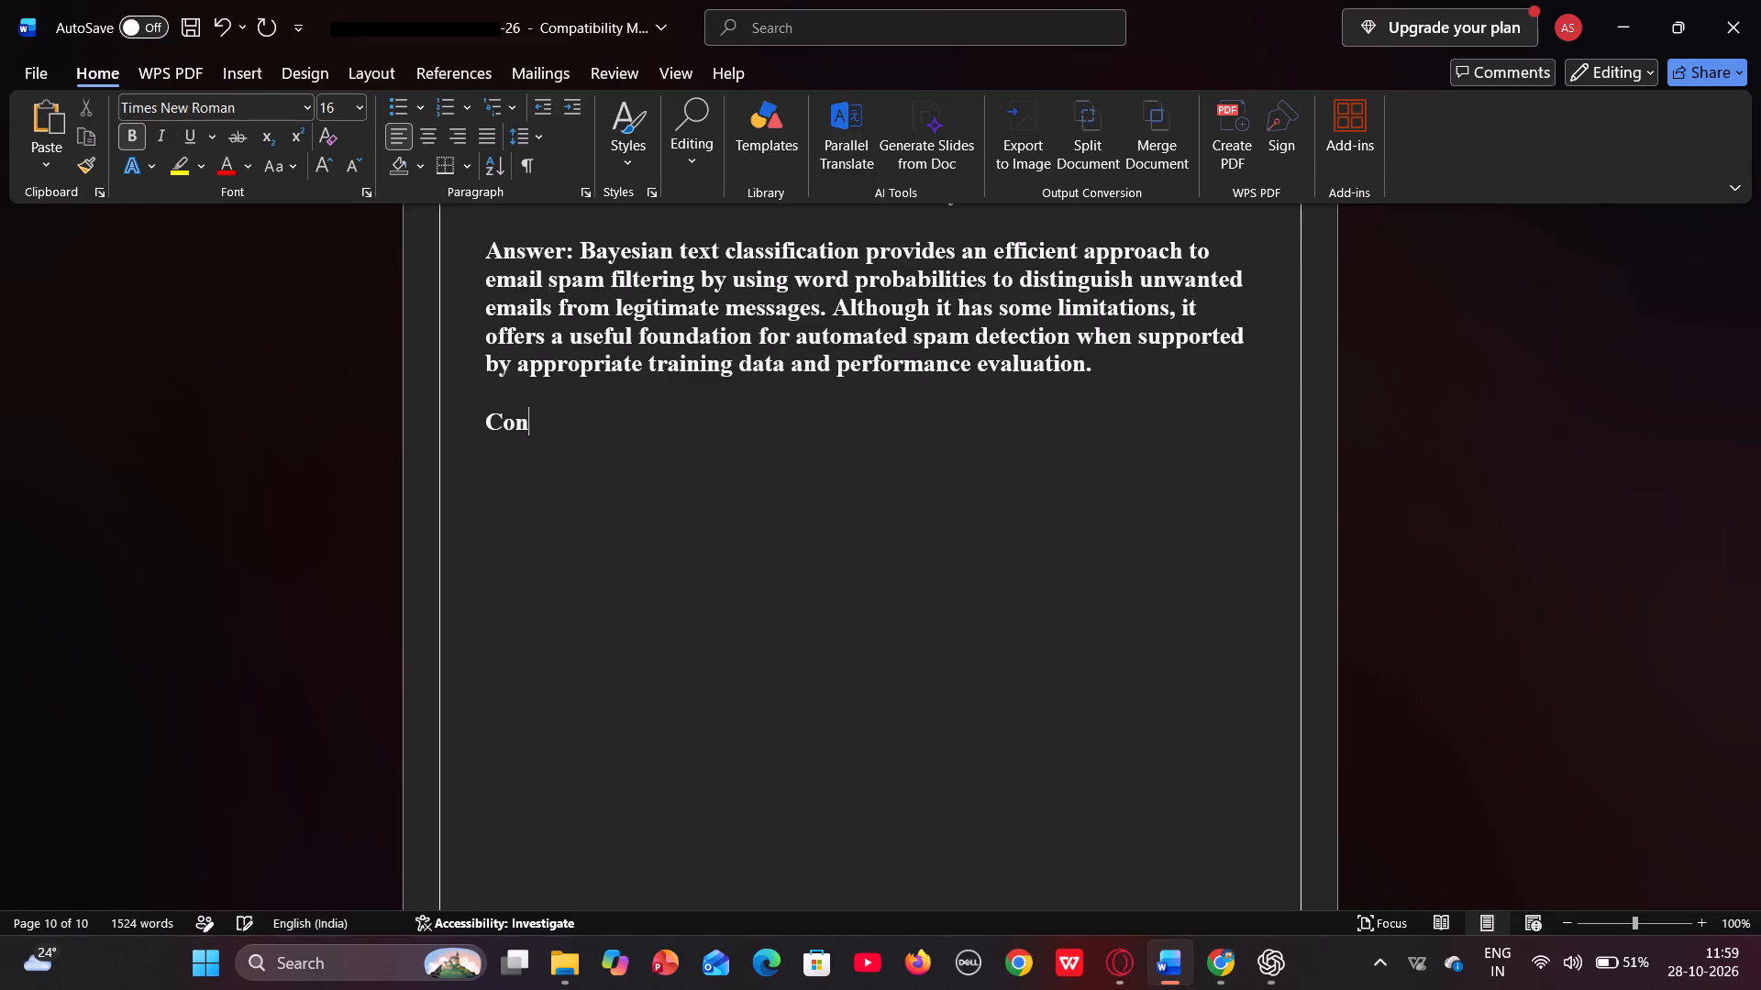
{"action": "key", "text": "BackSpace"}
{"action": "key", "text": "BackSpace"}
{"action": "key", "text": "BackSpace"}
{"action": "key", "text": "BackSpace"}
Review the pasted case study from the final questions and answers back to the cover page.
{"action": "scroll", "coordinate": [908, 564], "scroll_direction": "up", "scroll_amount": 2}
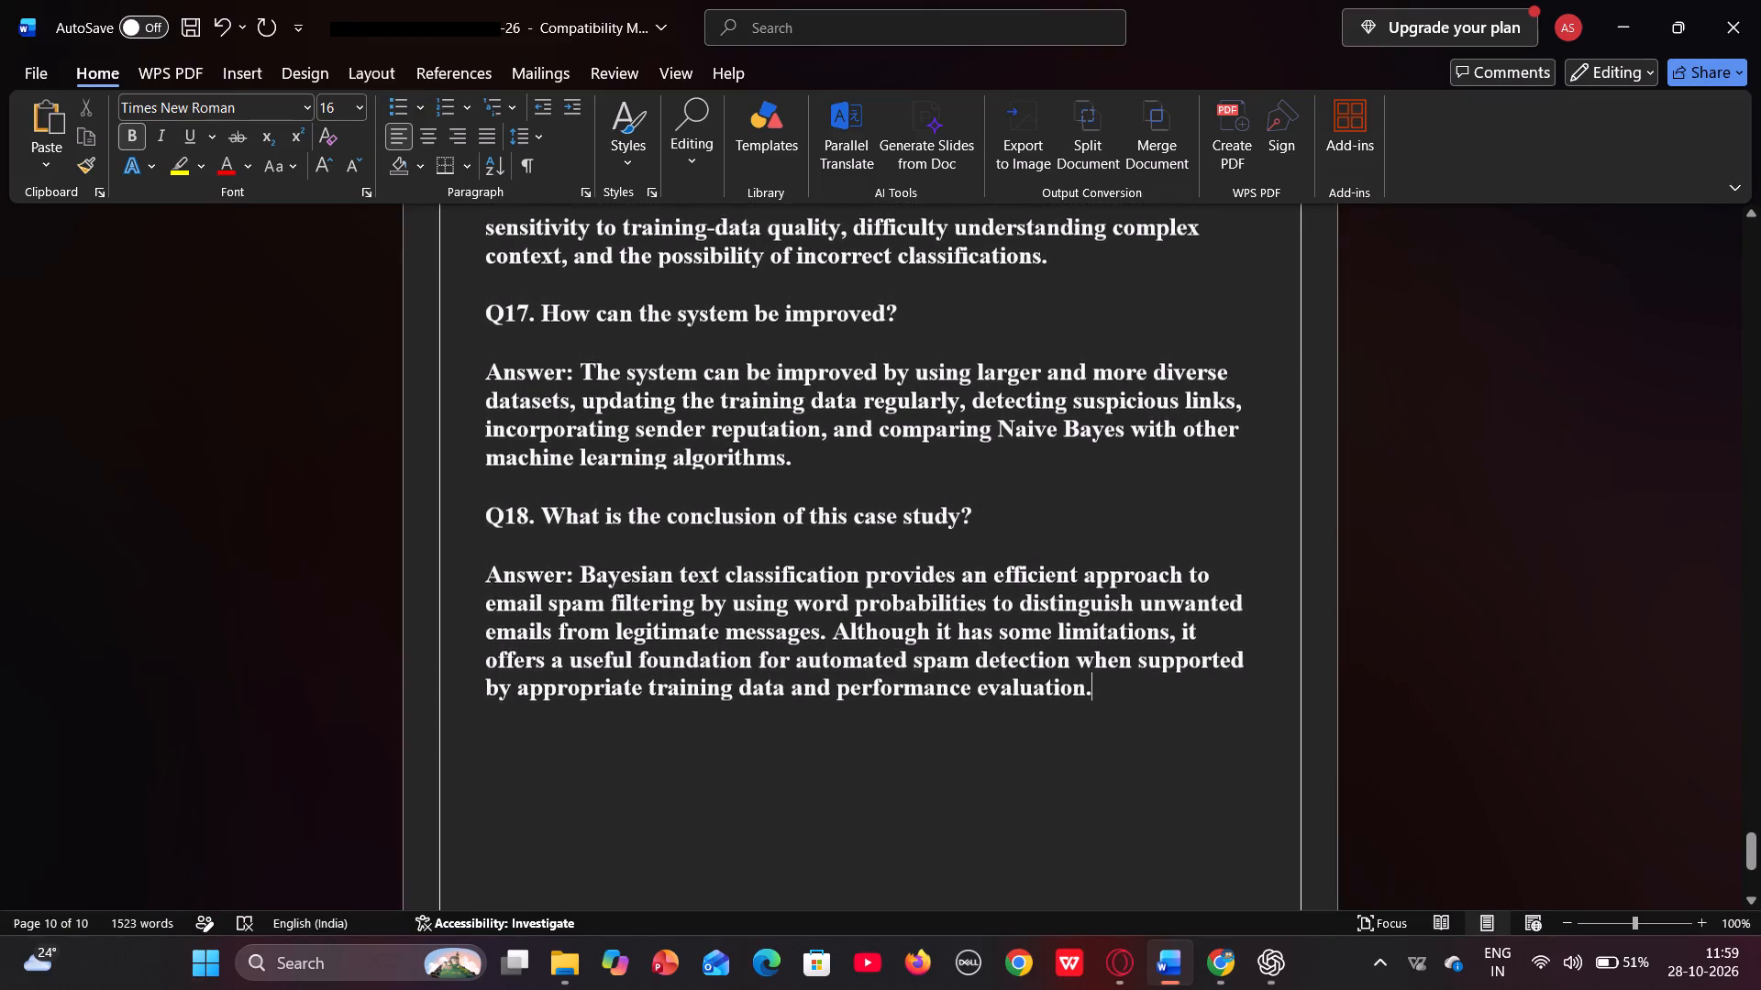
{"action": "scroll", "coordinate": [908, 564], "scroll_direction": "up", "scroll_amount": 1}
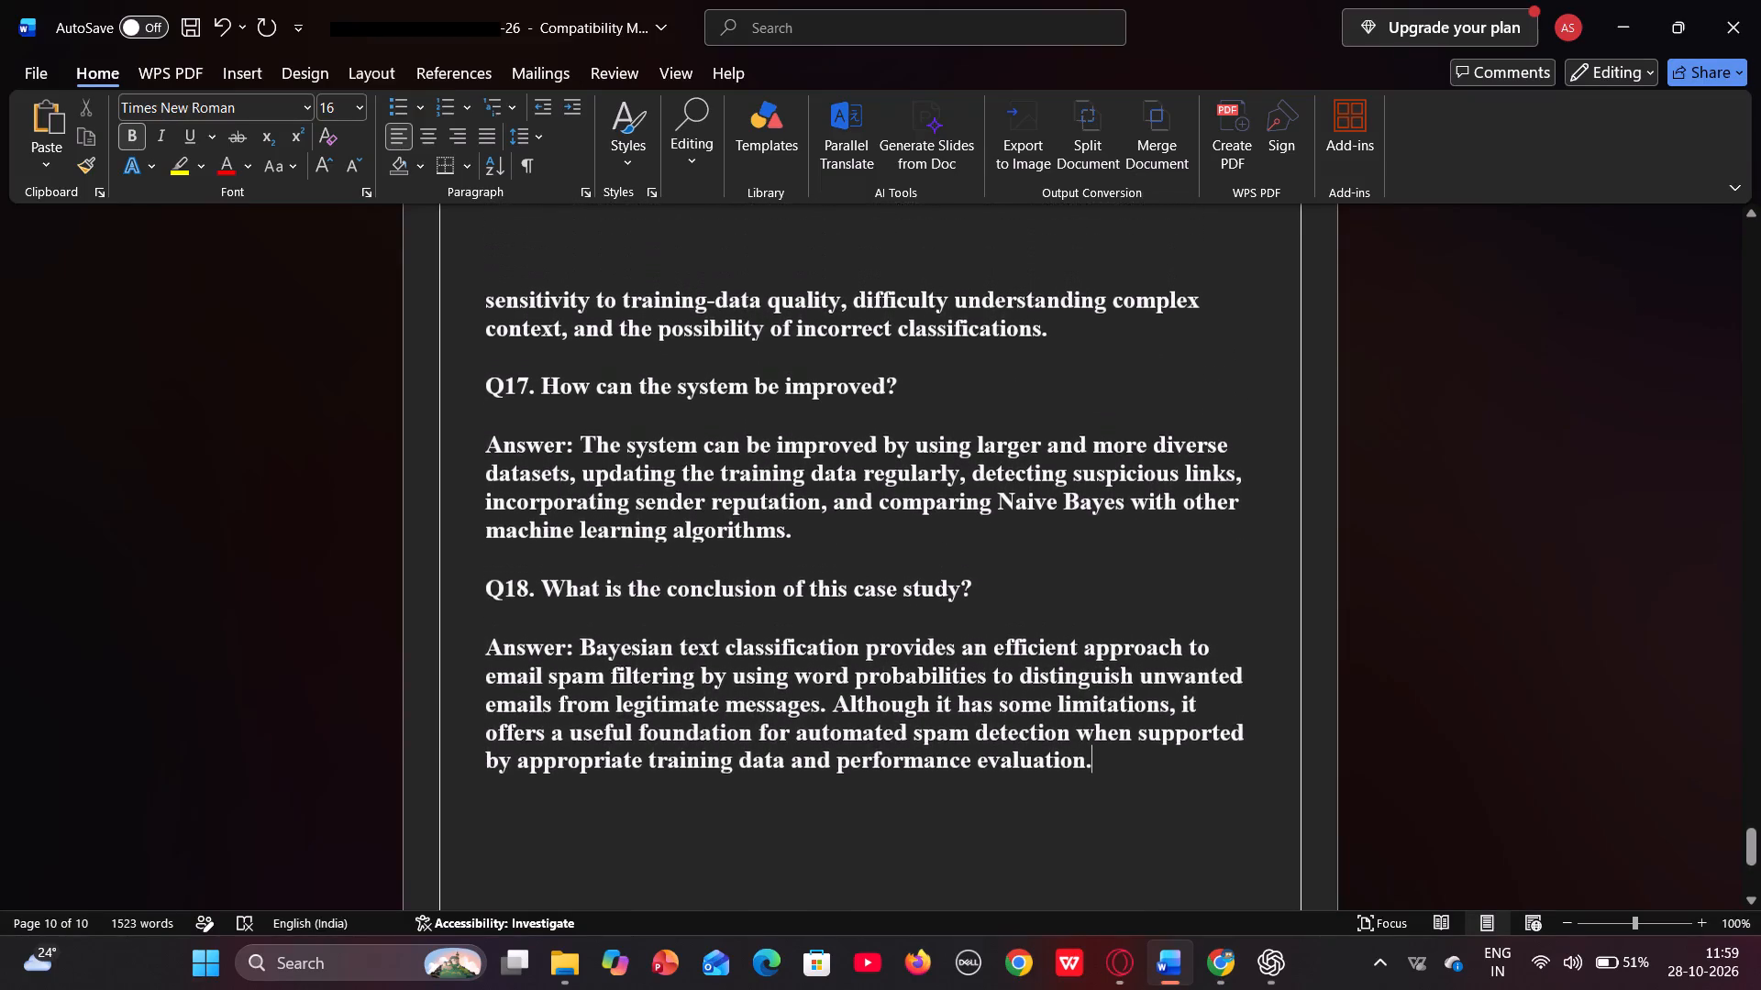
{"action": "scroll", "coordinate": [908, 564], "scroll_direction": "up", "scroll_amount": 3}
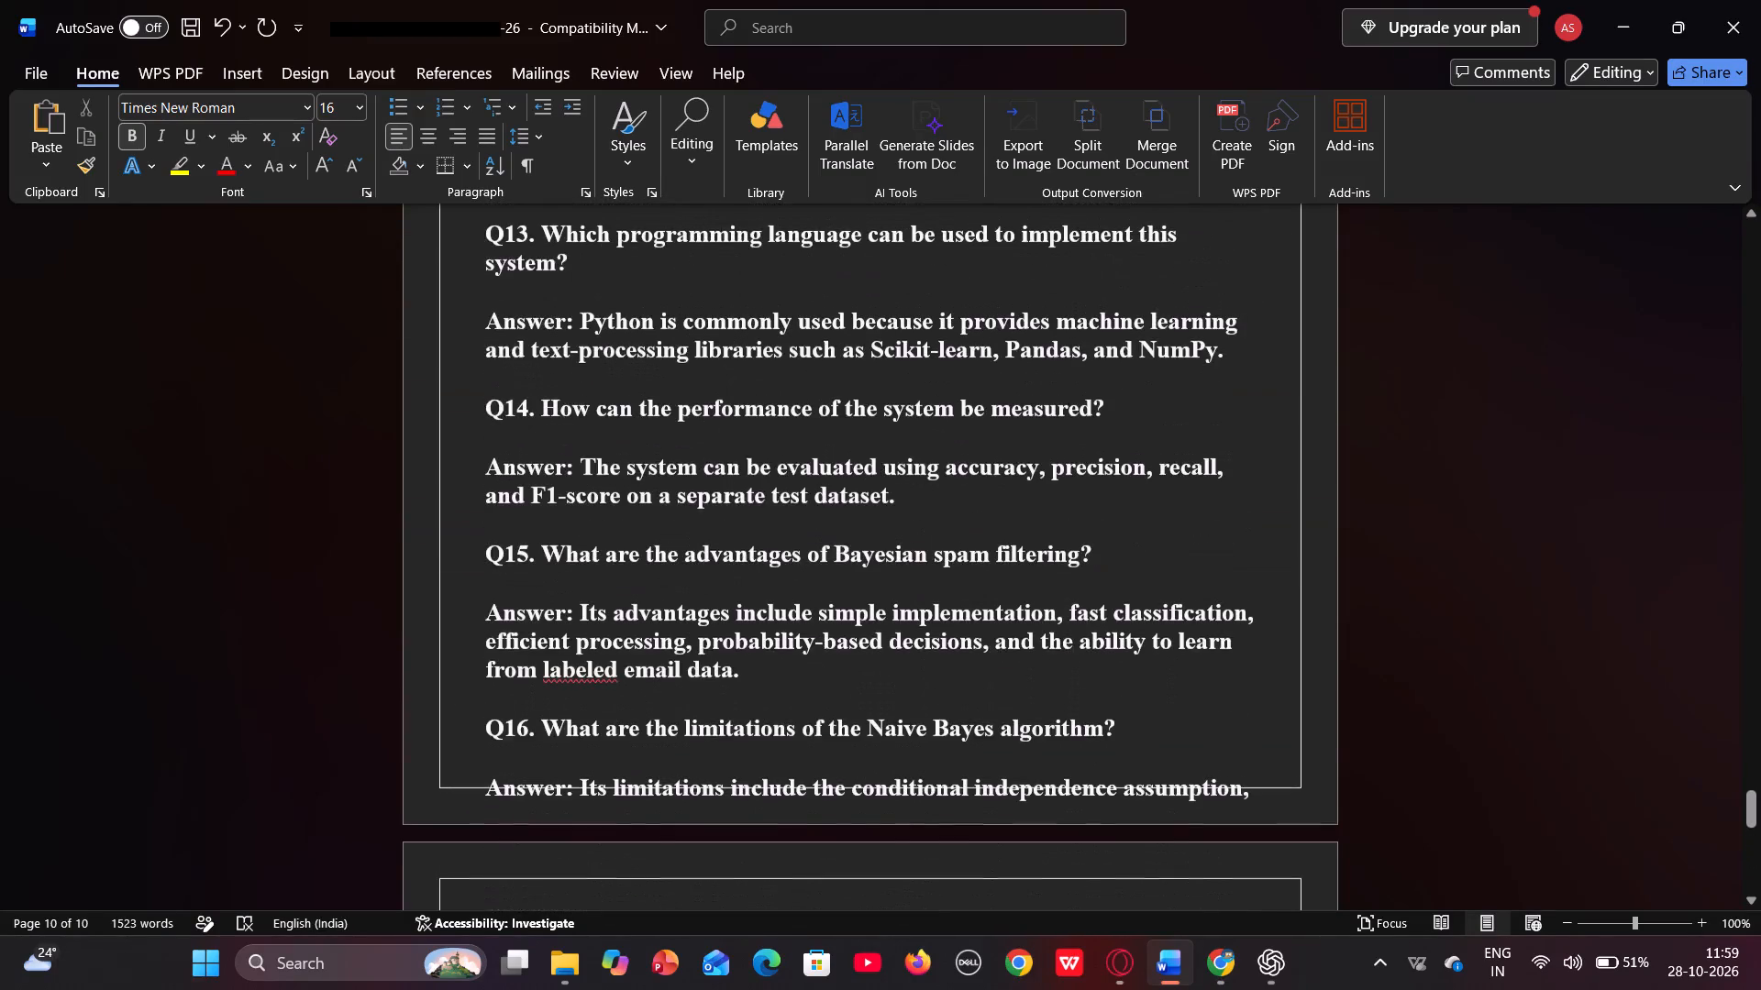
{"action": "scroll", "coordinate": [918, 560], "scroll_direction": "up", "scroll_amount": 2}
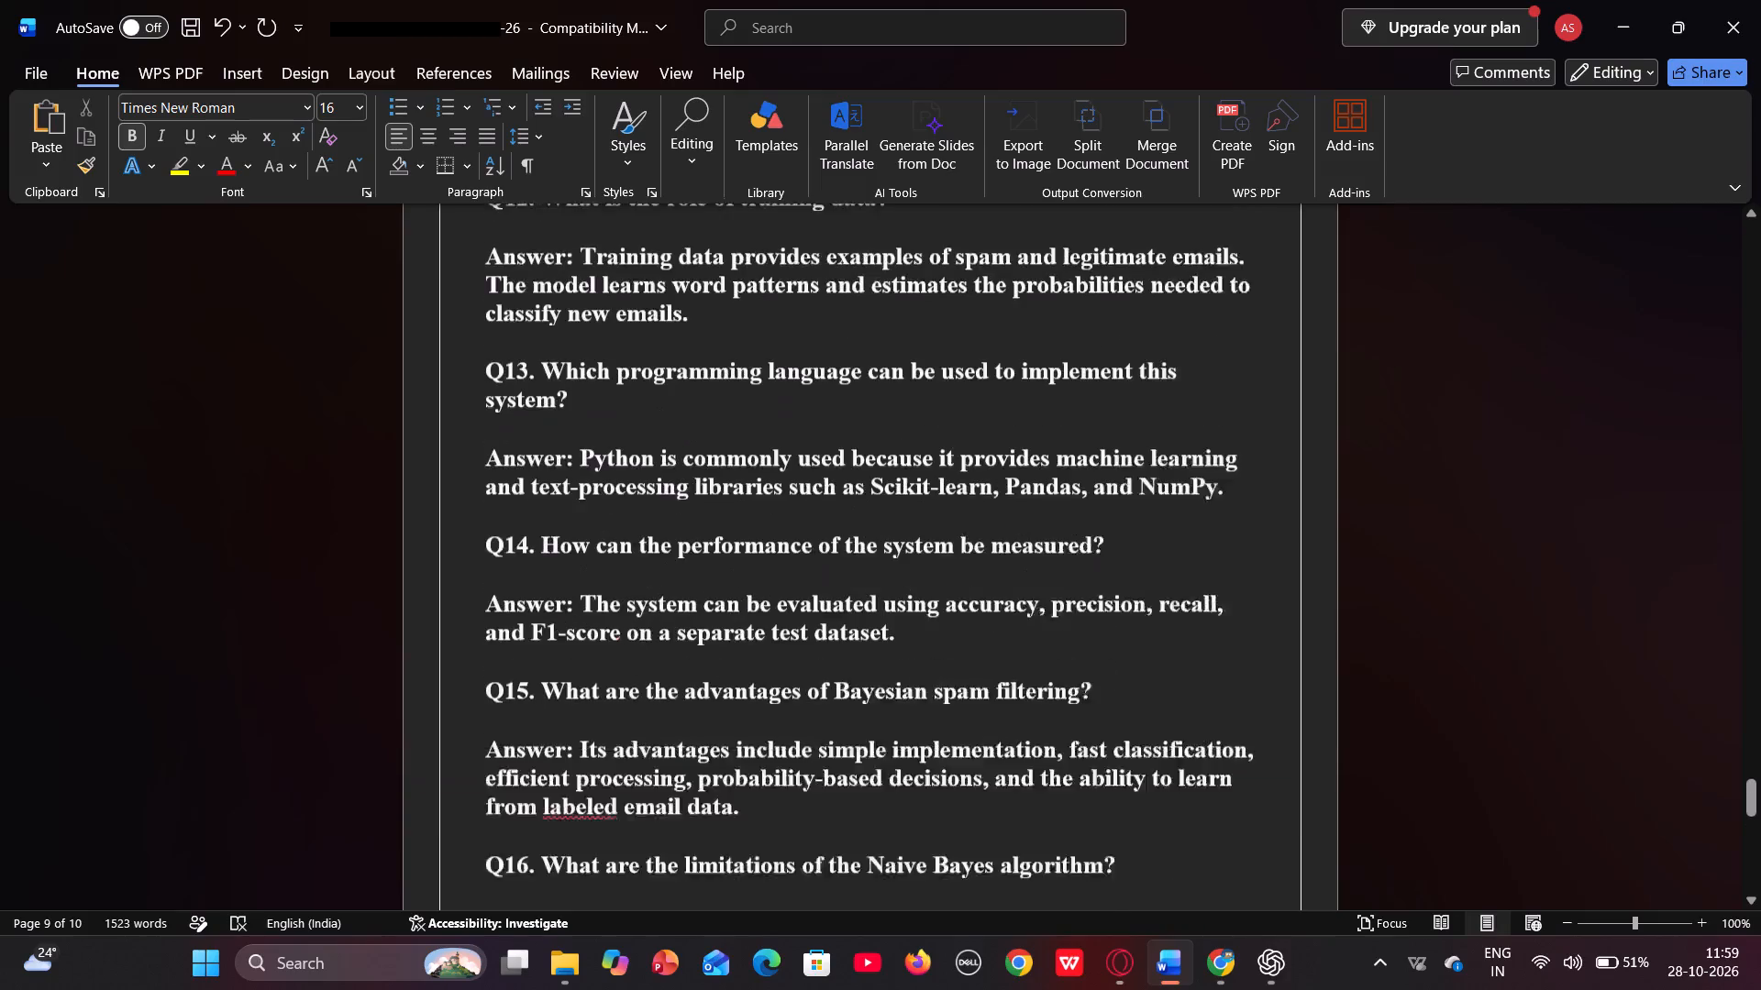
{"action": "scroll", "coordinate": [918, 560], "scroll_direction": "up", "scroll_amount": 7}
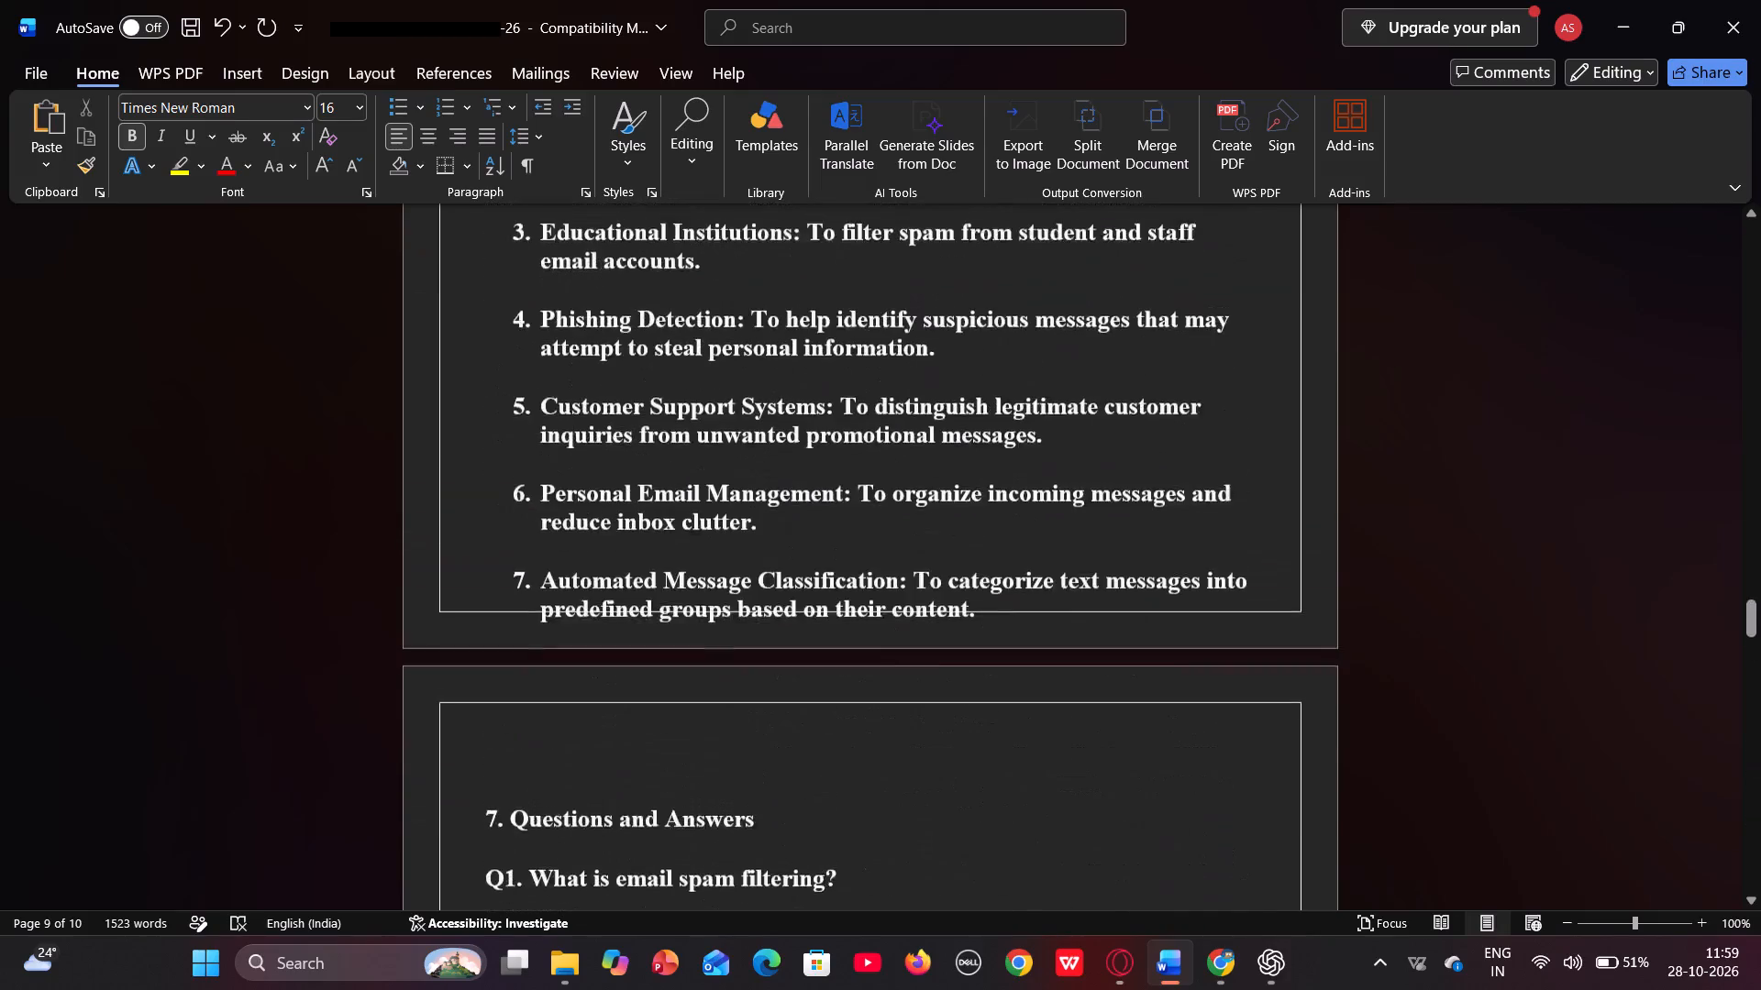
{"action": "scroll", "coordinate": [918, 560], "scroll_direction": "up", "scroll_amount": 4}
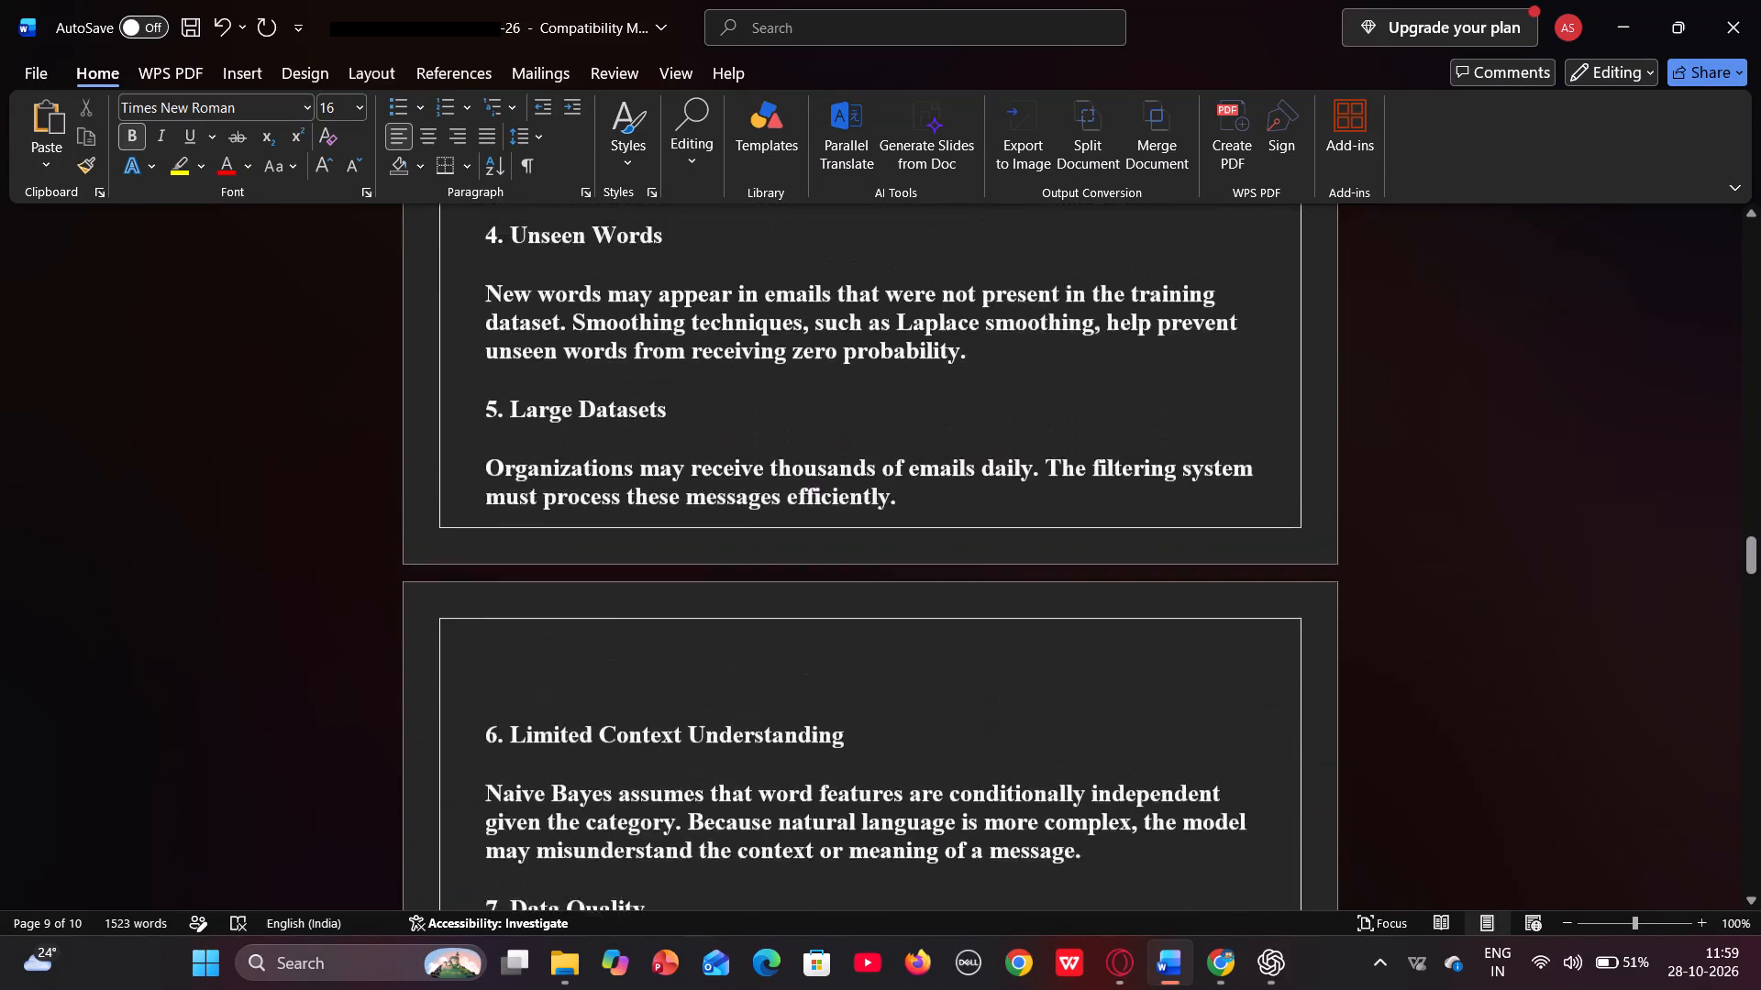
{"action": "scroll", "coordinate": [918, 560], "scroll_direction": "up", "scroll_amount": 10}
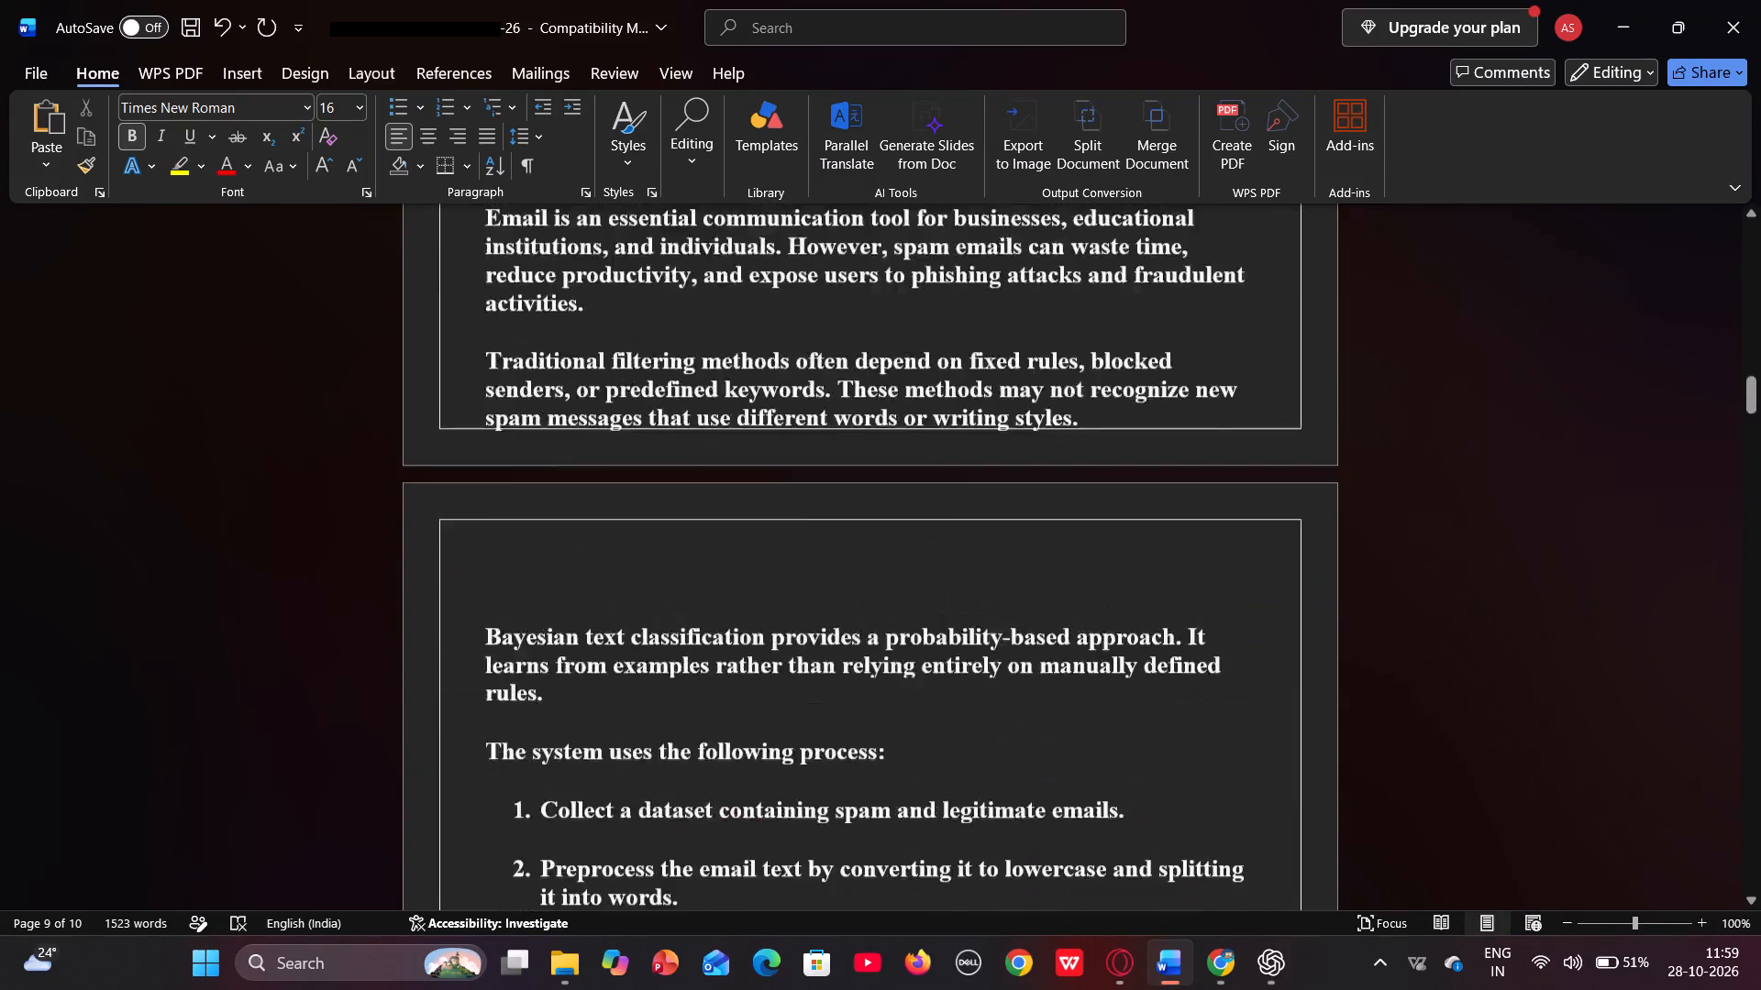
{"action": "scroll", "coordinate": [918, 560], "scroll_direction": "up", "scroll_amount": 10}
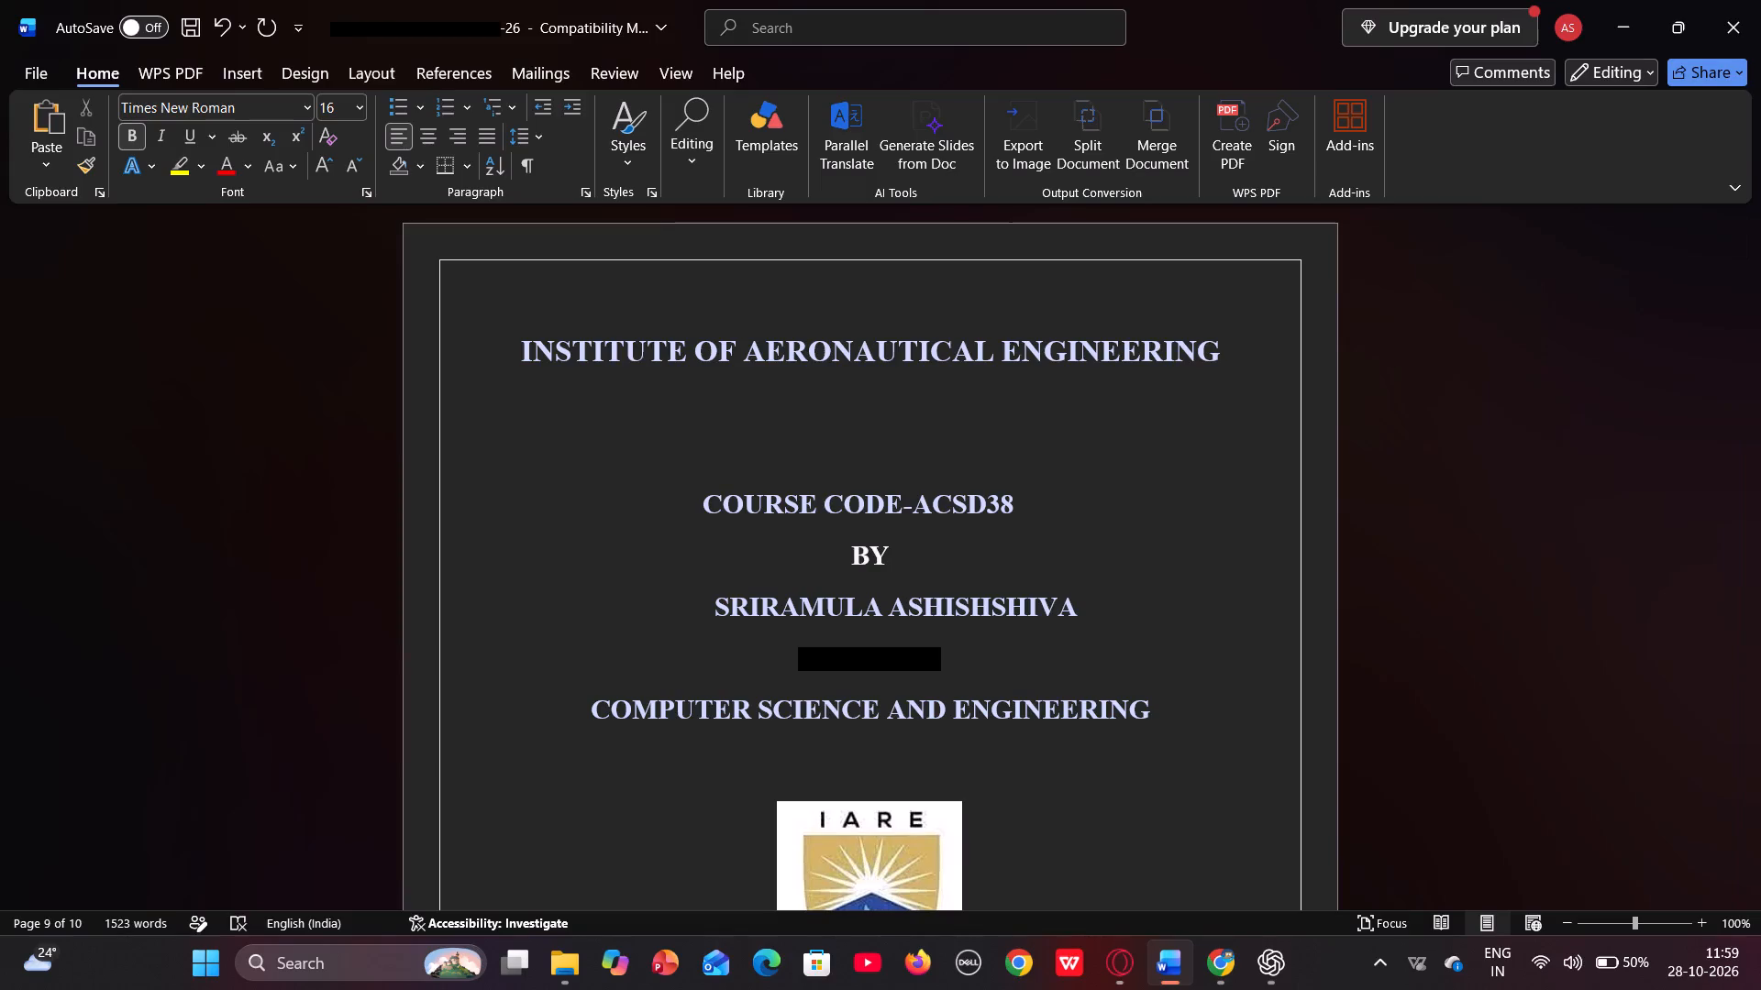
Delete the introductory paragraph "Here is the case study in the requested format..." below the underlined "Definition" heading.
{"action": "scroll", "coordinate": [927, 442], "scroll_direction": "down", "scroll_amount": 3}
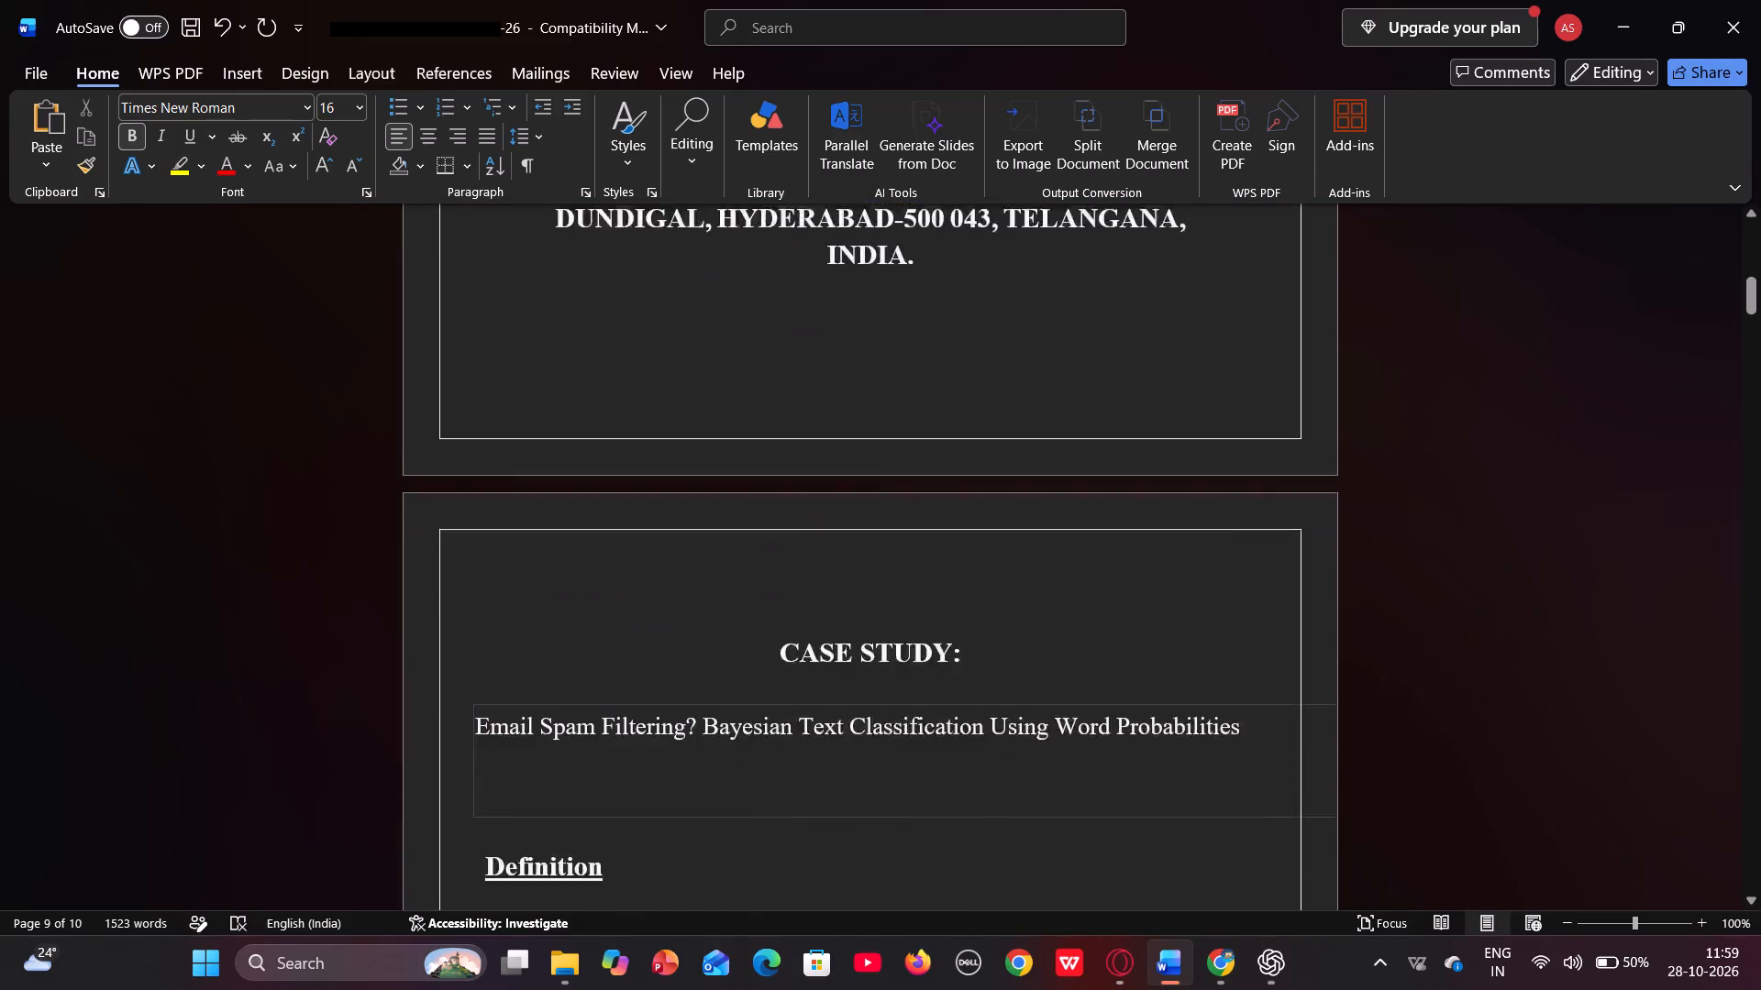
{"action": "scroll", "coordinate": [927, 442], "scroll_direction": "down", "scroll_amount": 2}
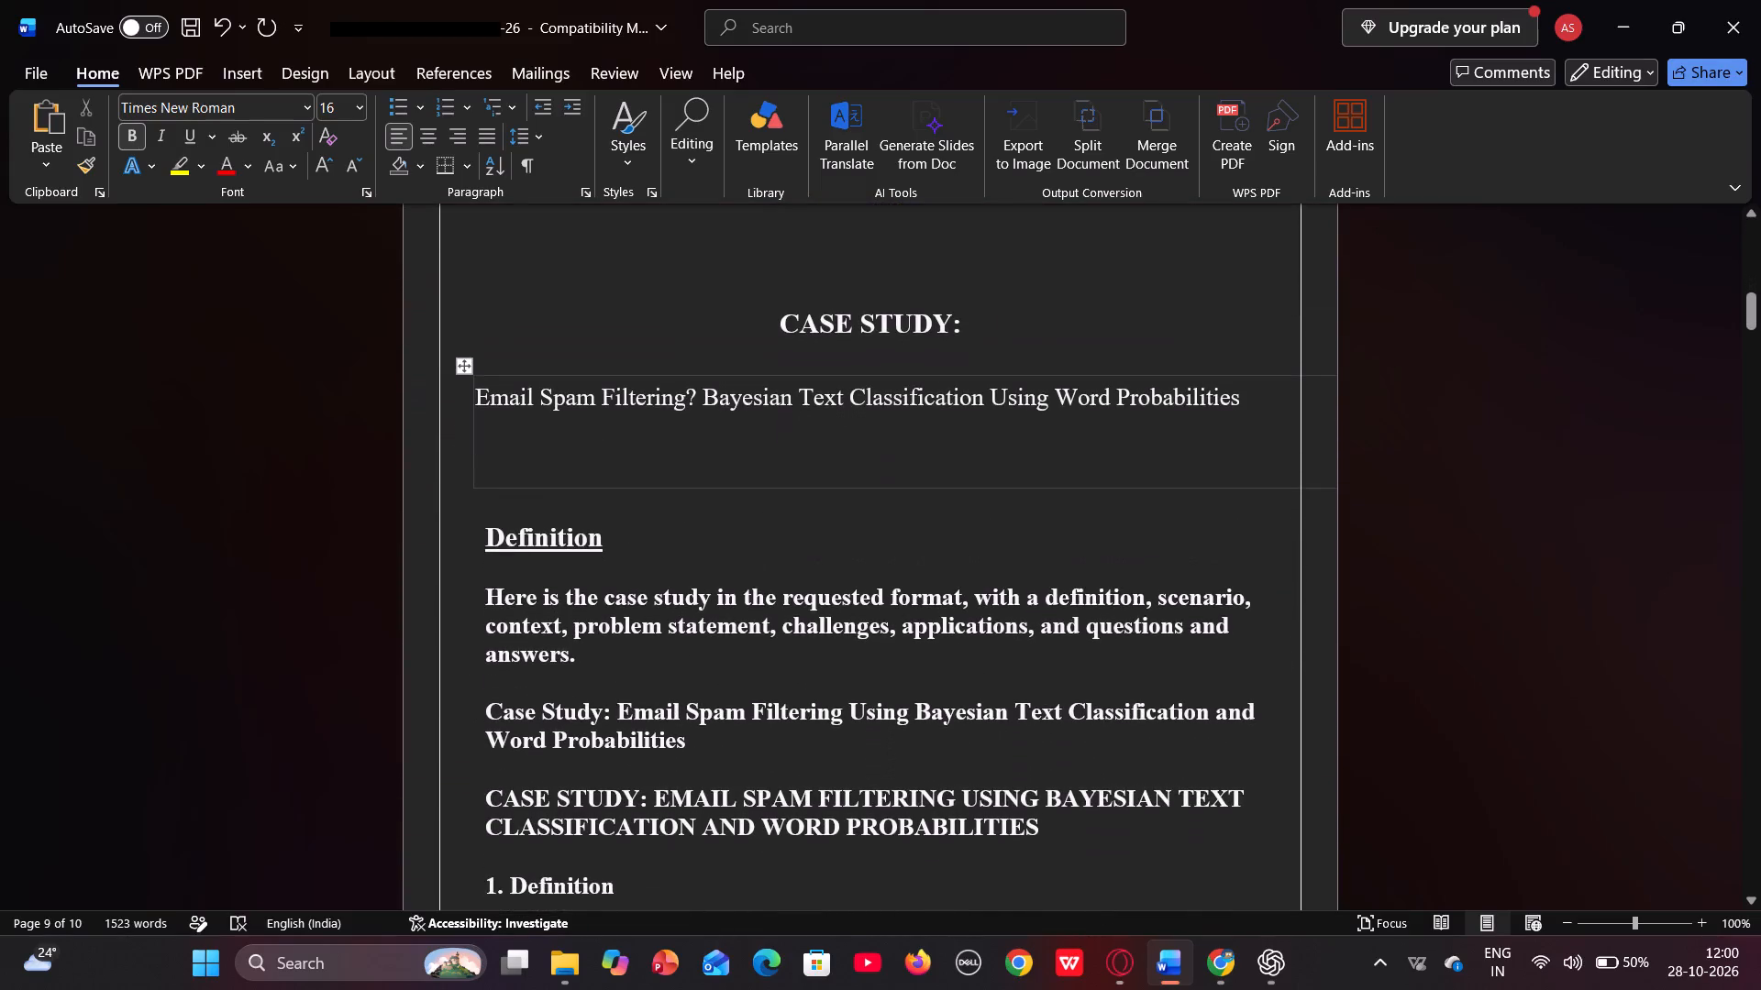
{"action": "scroll", "coordinate": [684, 599], "scroll_direction": "down", "scroll_amount": 1}
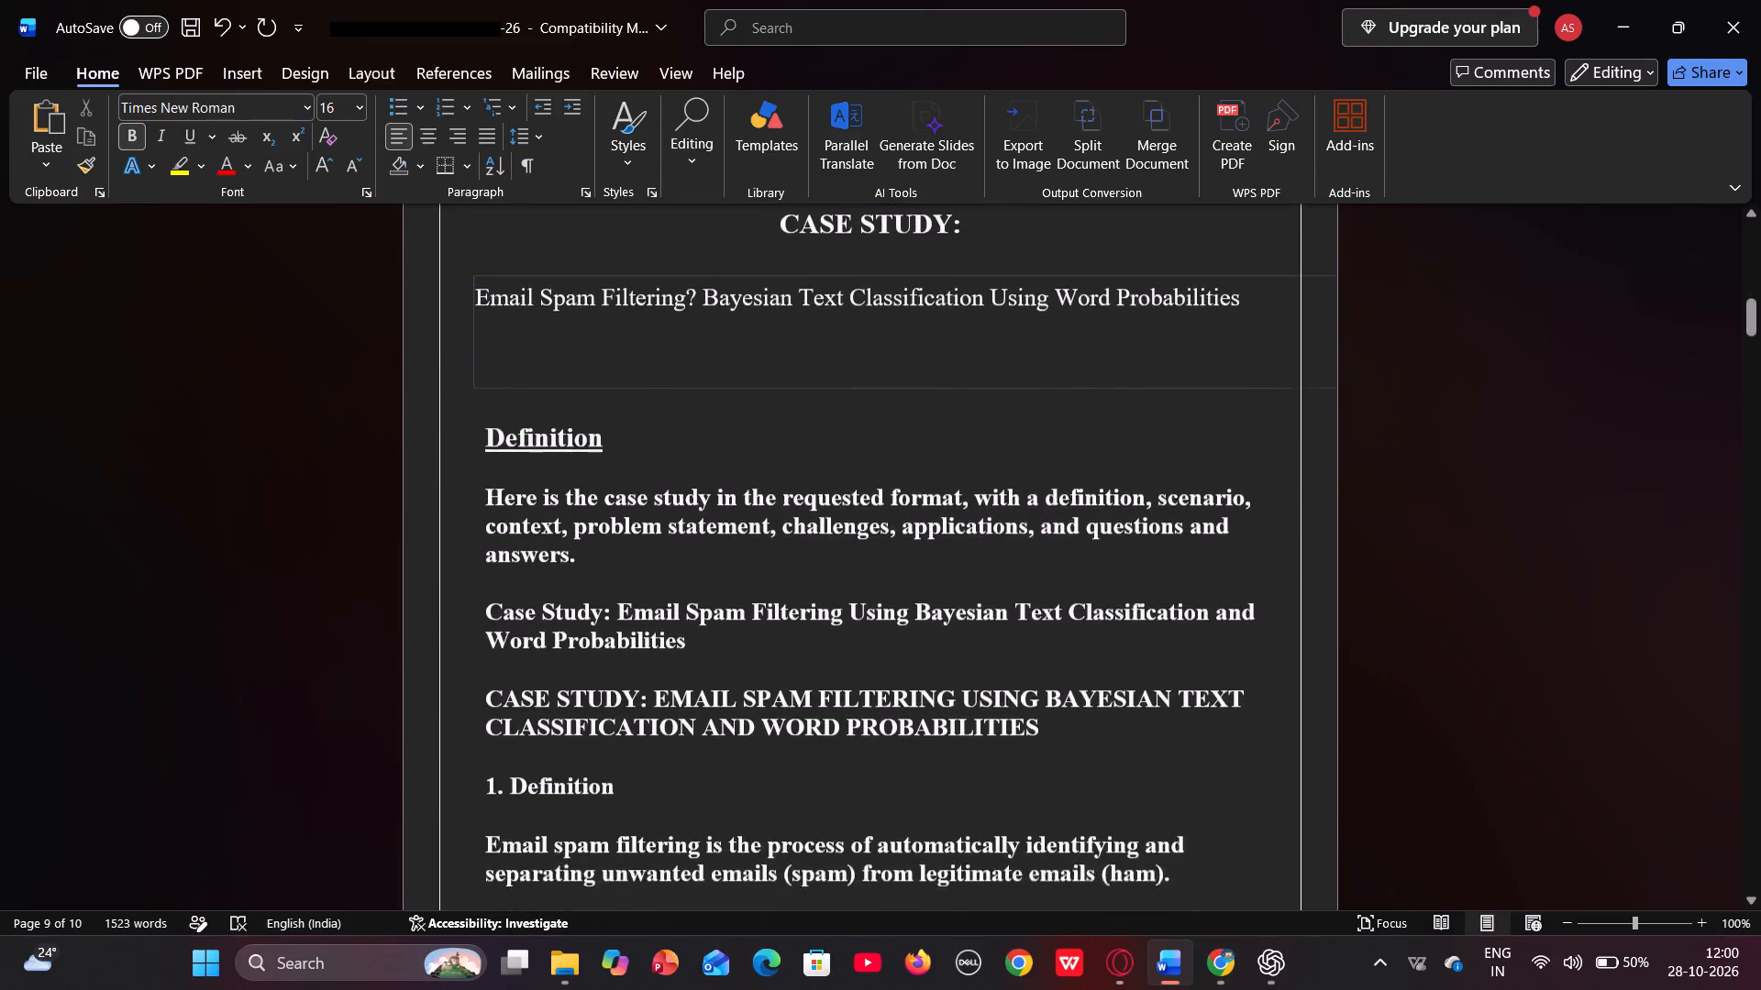
{"action": "scroll", "coordinate": [684, 599], "scroll_direction": "down", "scroll_amount": 1}
{"action": "scroll", "coordinate": [684, 599], "scroll_direction": "up", "scroll_amount": 14}
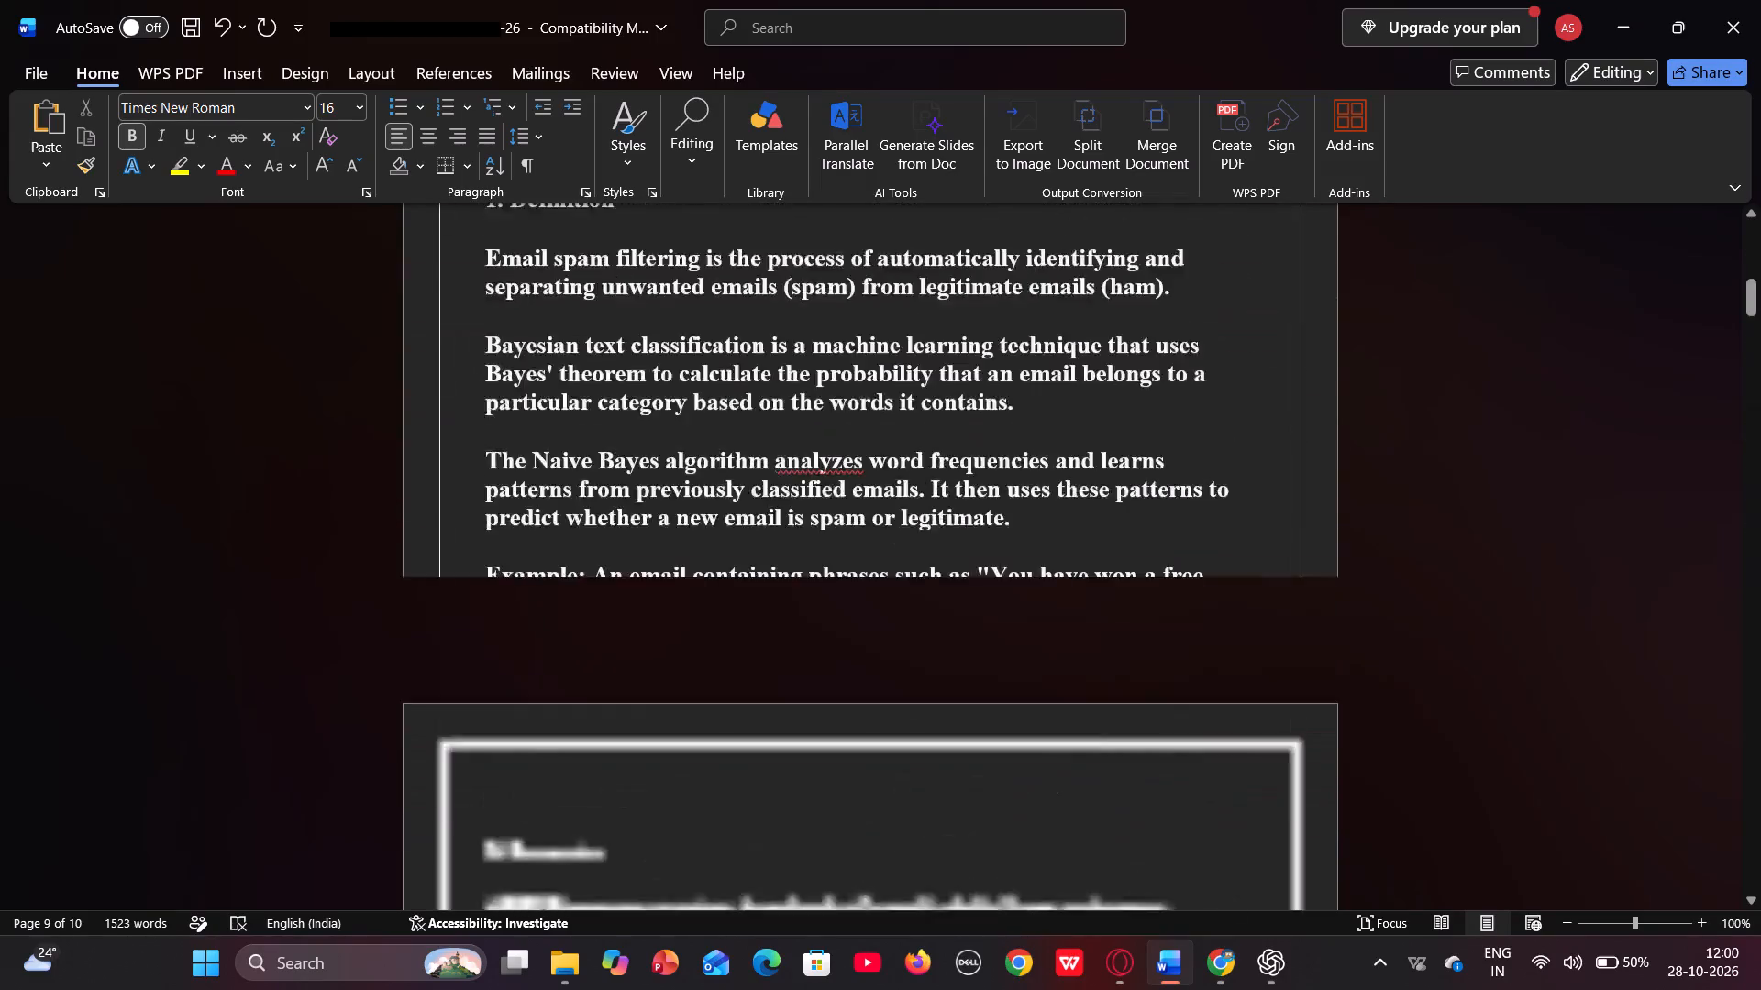
{"action": "scroll", "coordinate": [684, 599], "scroll_direction": "down", "scroll_amount": 5}
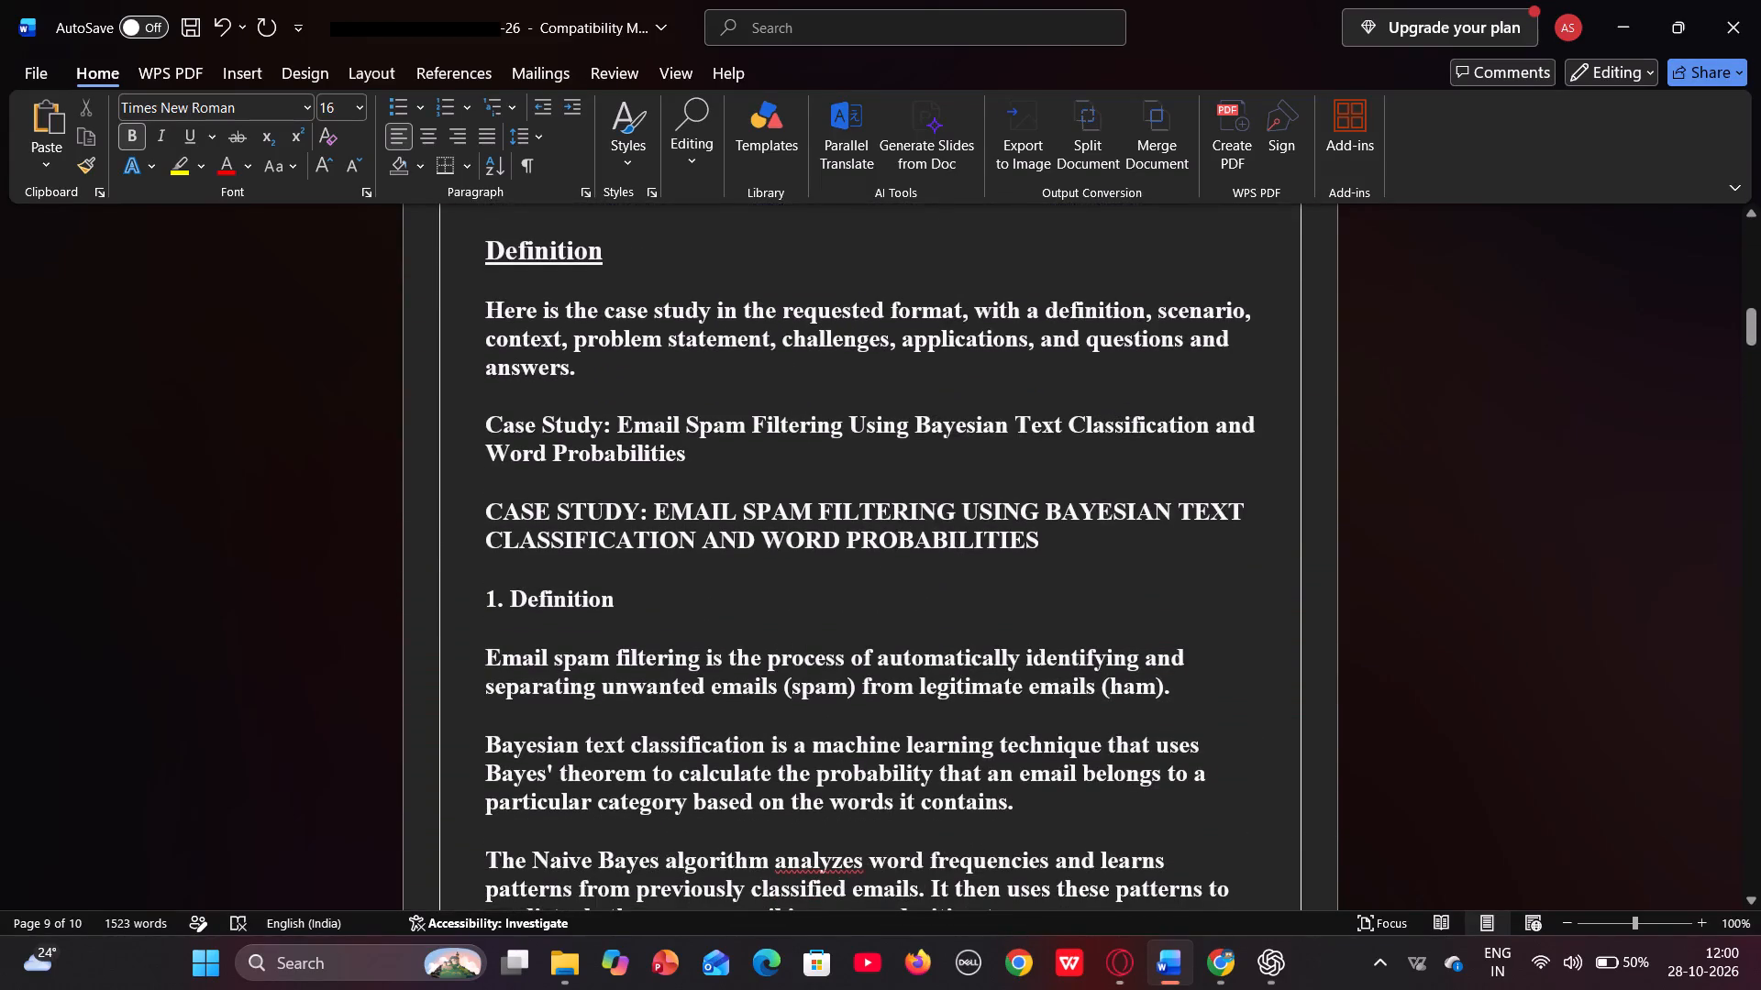
{"action": "left_click_drag", "start_coordinate": [481, 305], "coordinate": [584, 390]}
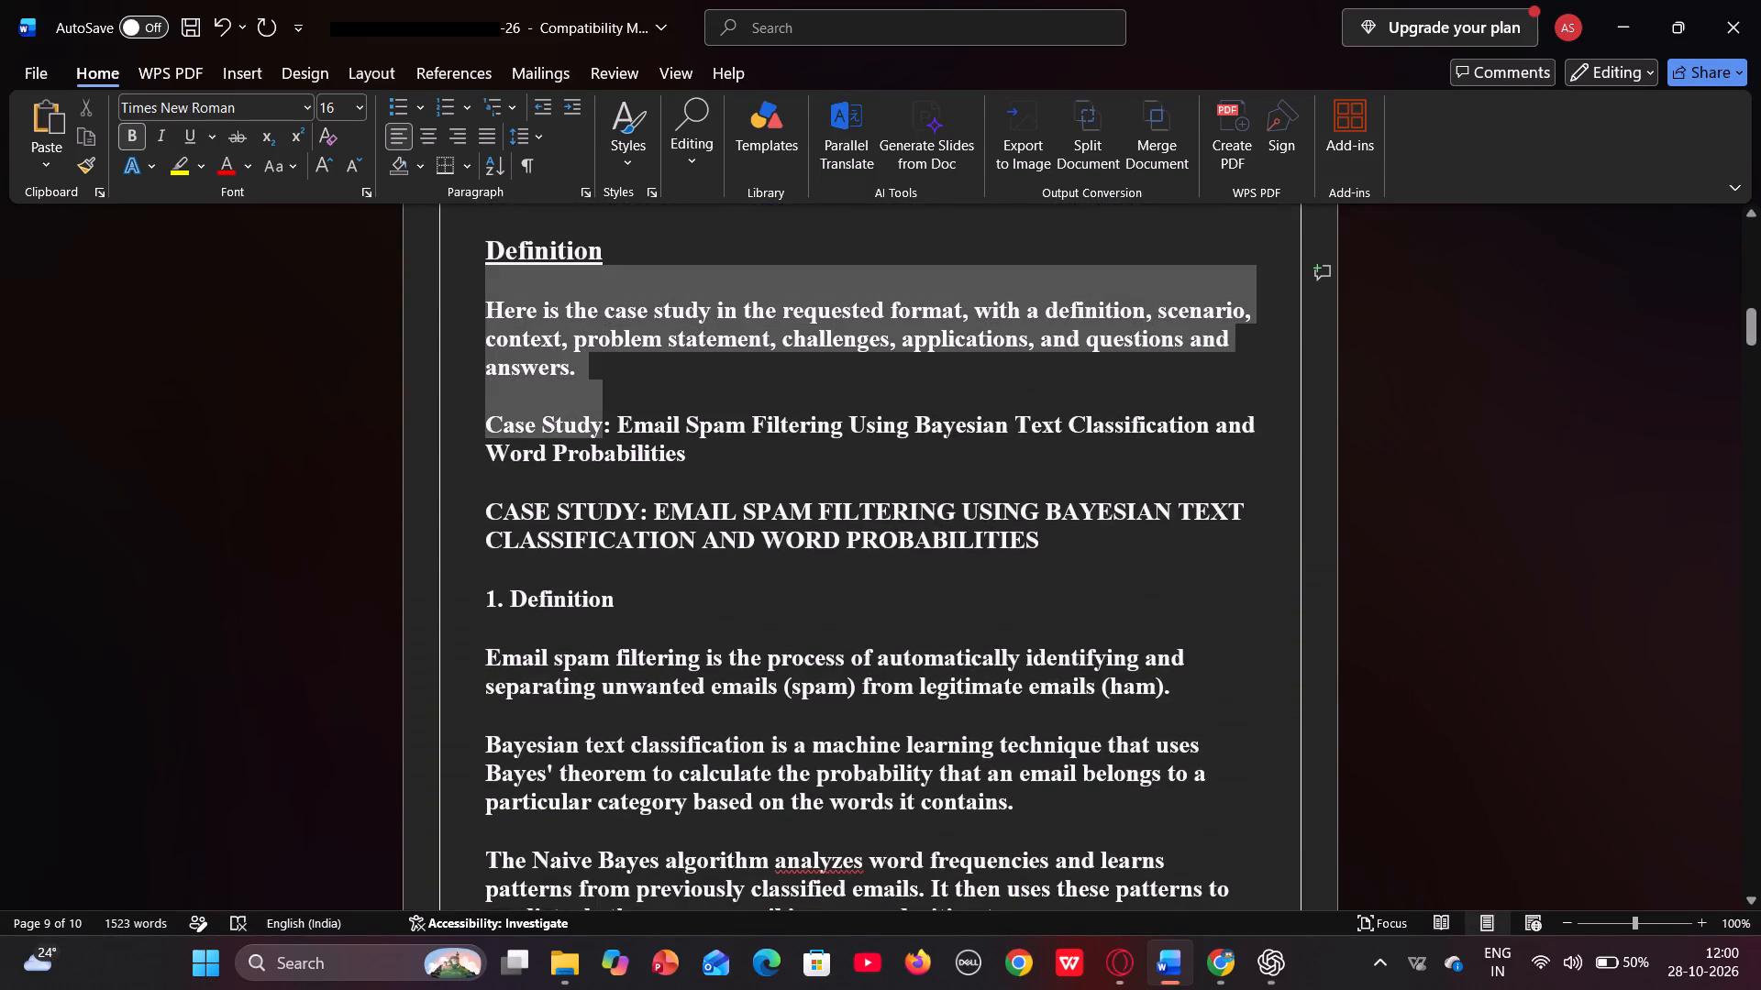
{"action": "left_click_drag", "start_coordinate": [584, 390], "coordinate": [612, 369]}
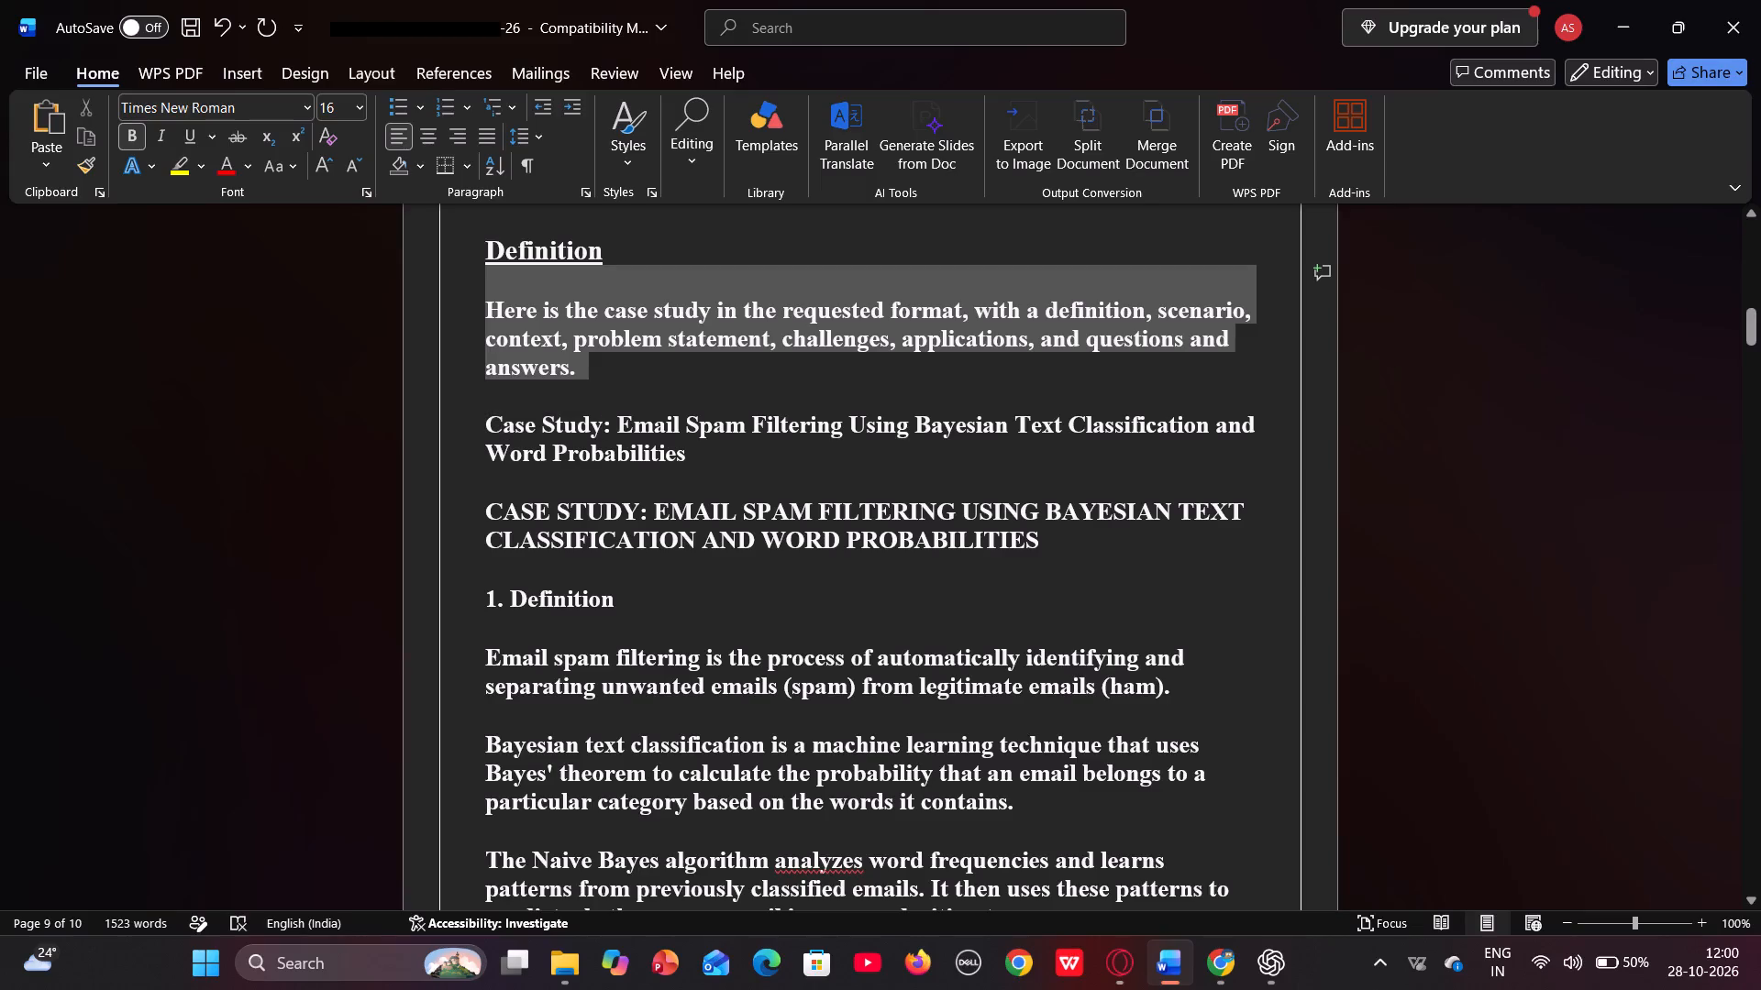
{"action": "left_click_drag", "start_coordinate": [612, 369], "coordinate": [613, 368]}
{"action": "left_click_drag", "start_coordinate": [613, 368], "coordinate": [613, 364]}
{"action": "key", "text": "BackSpace"}
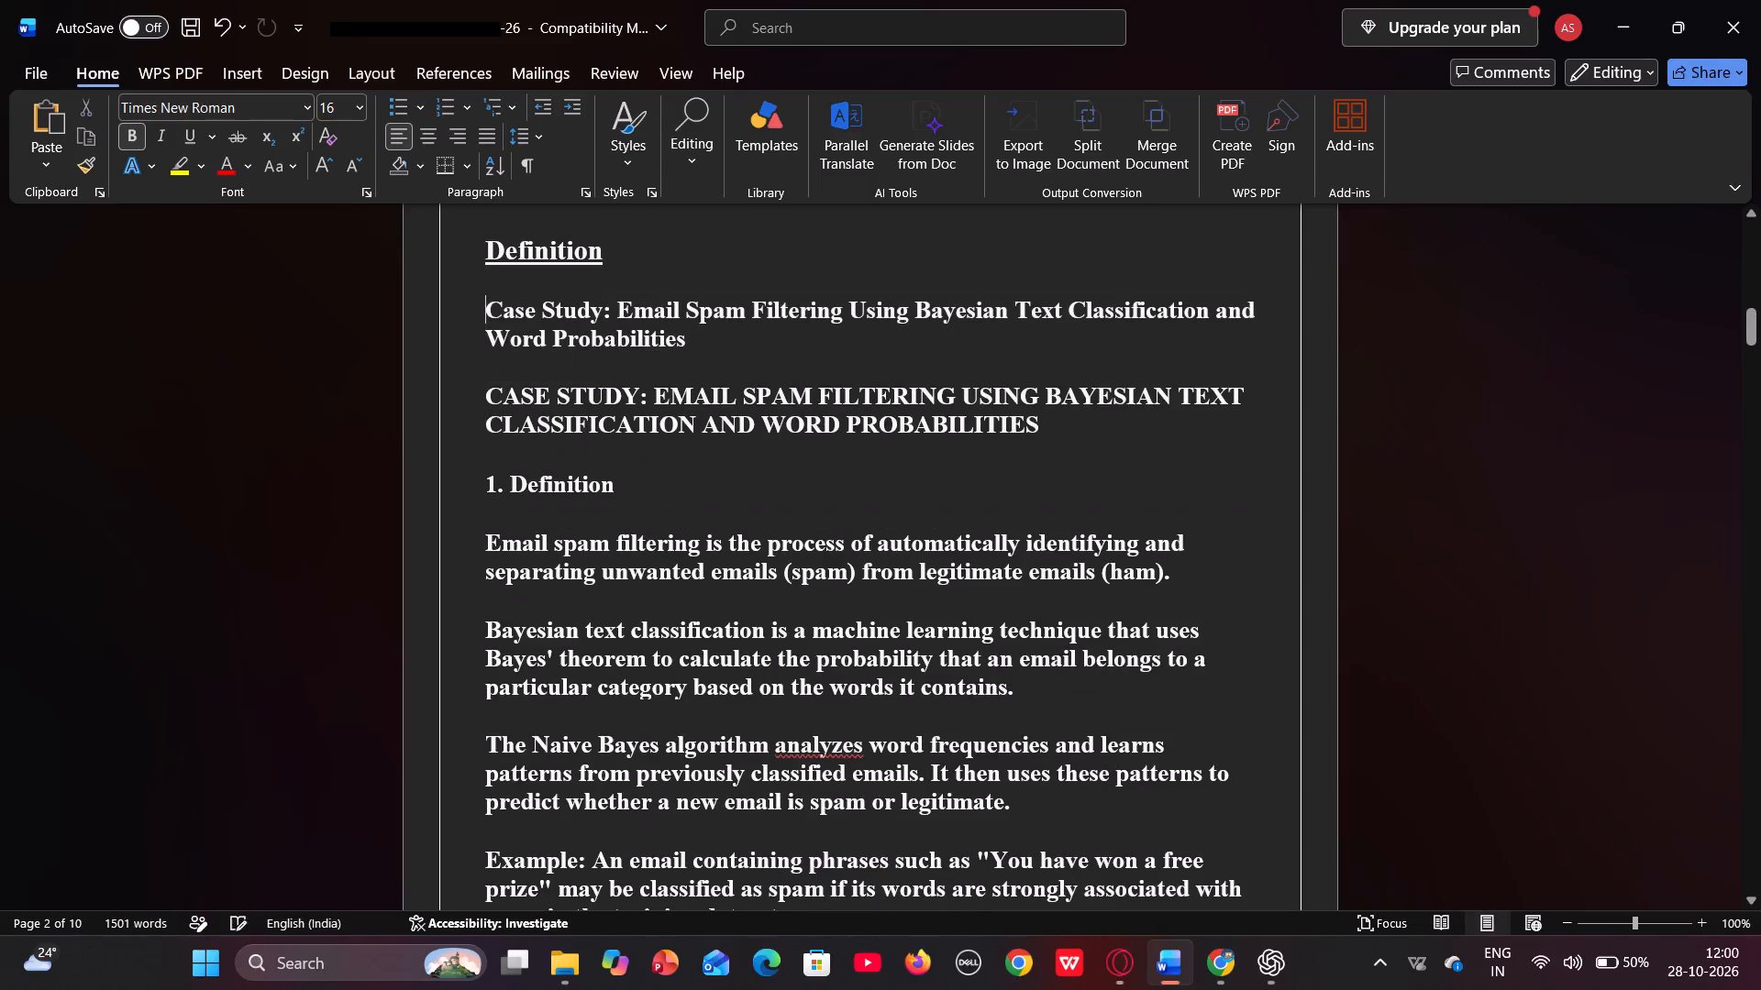
{"action": "scroll", "coordinate": [613, 364], "scroll_direction": "up", "scroll_amount": 4}
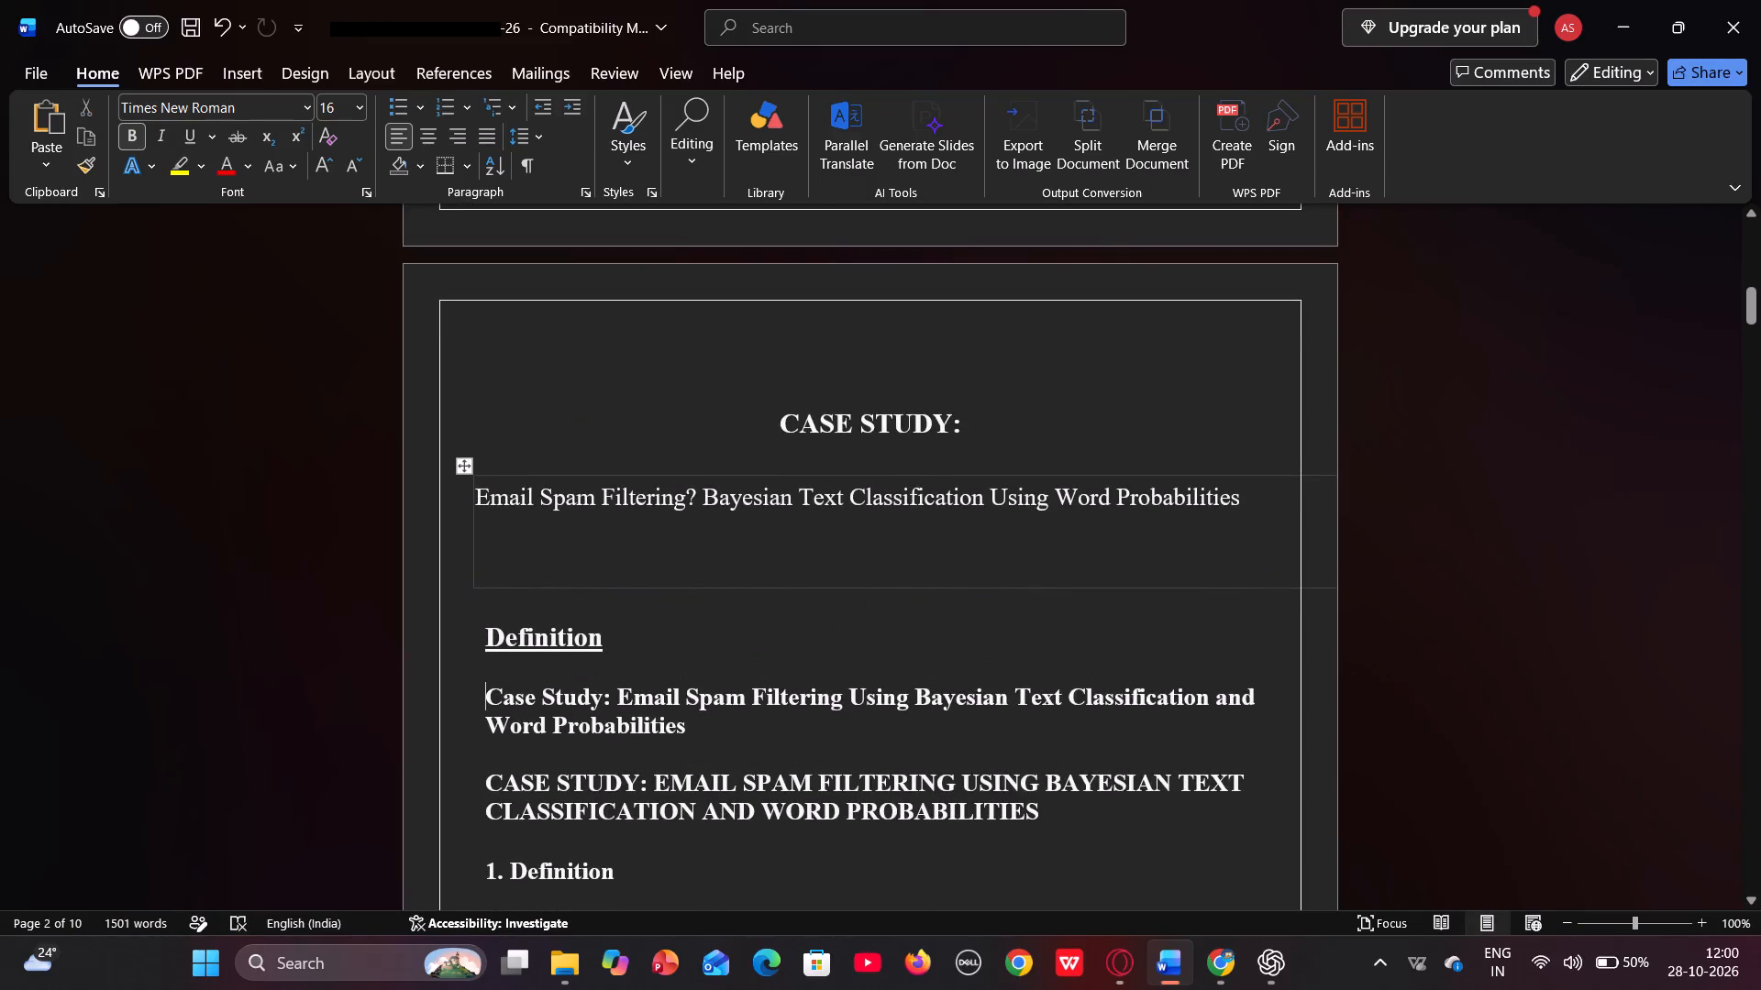
Make the "Email Spam Filtering? Bayesian Text Classification Using Word Probabilities" title under "CASE STUDY:" bold.
{"action": "scroll", "coordinate": [613, 364], "scroll_direction": "down", "scroll_amount": 1}
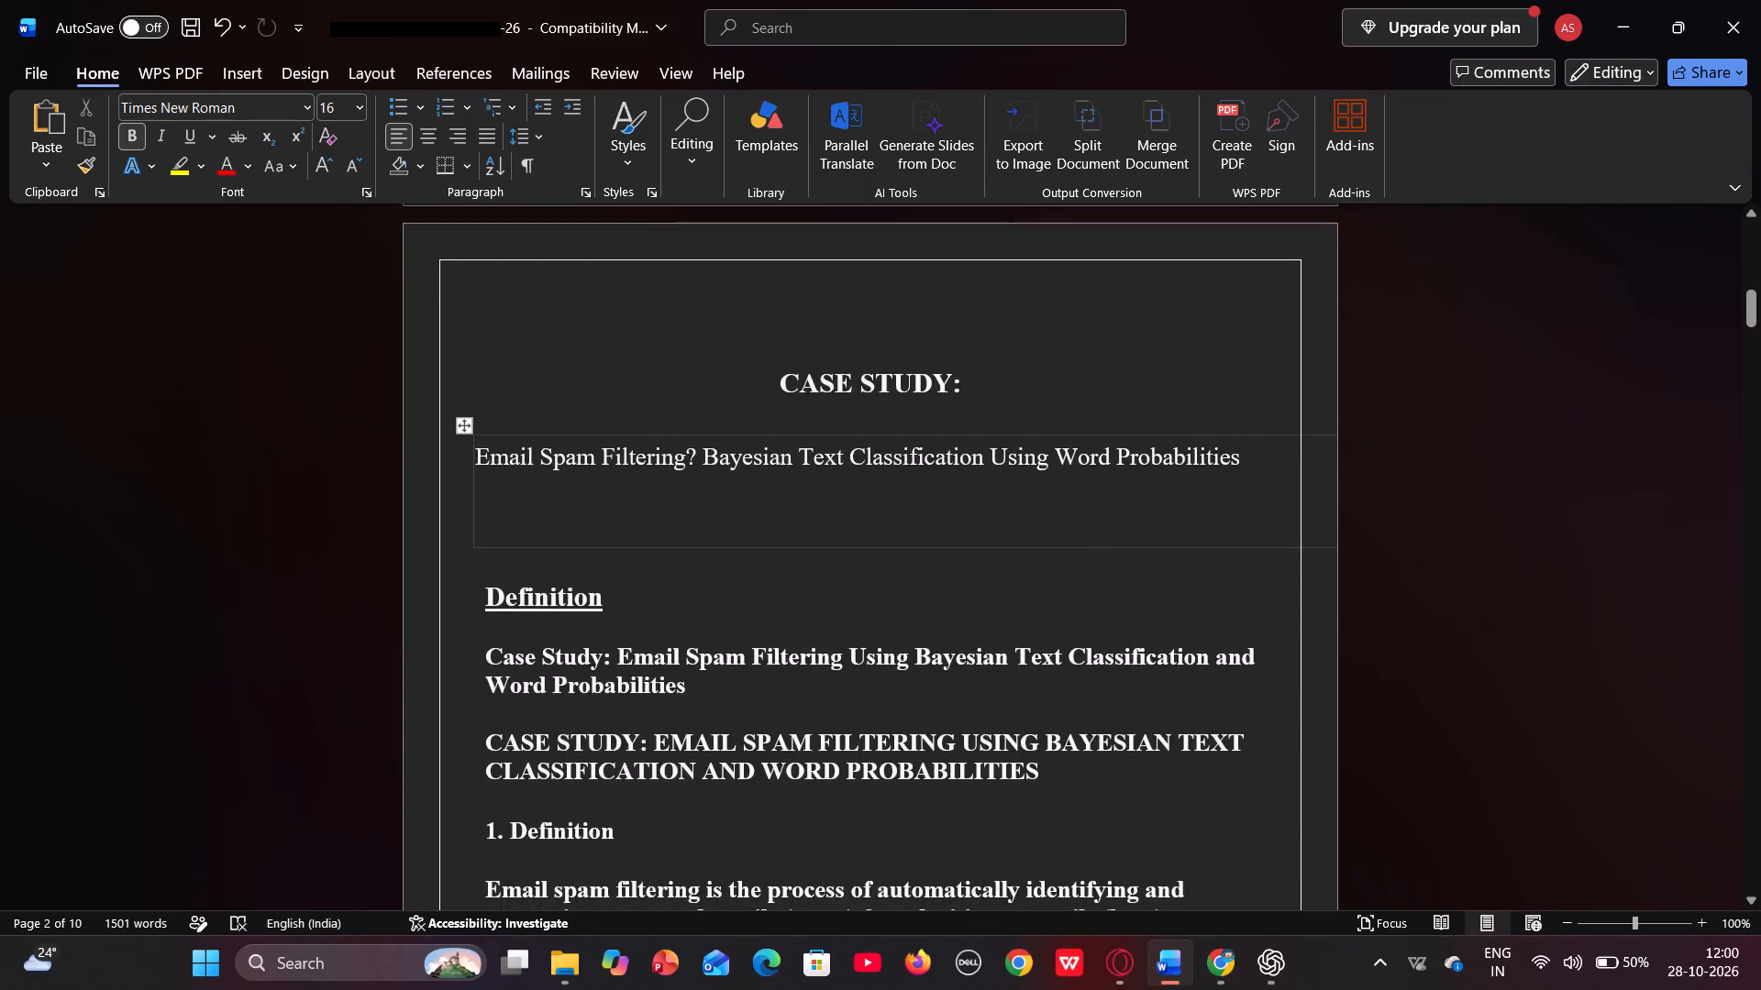
{"action": "left_click_drag", "start_coordinate": [479, 458], "coordinate": [933, 527]}
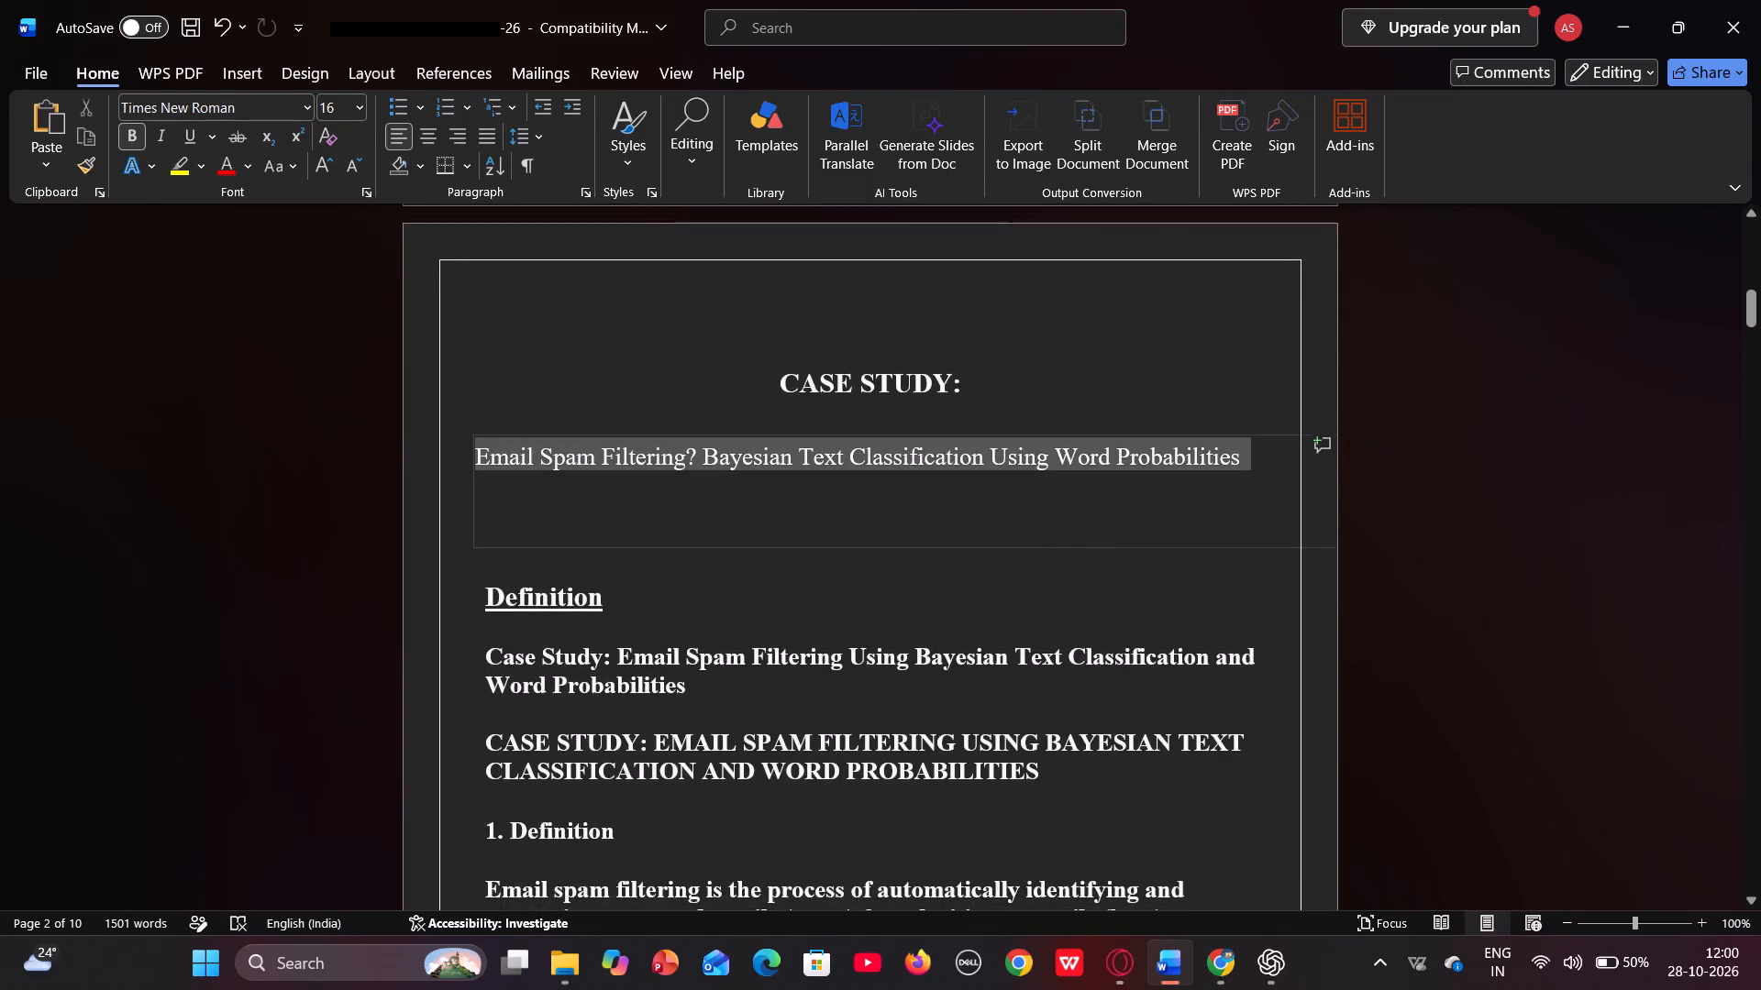
{"action": "left_click_drag", "start_coordinate": [933, 527], "coordinate": [1037, 479]}
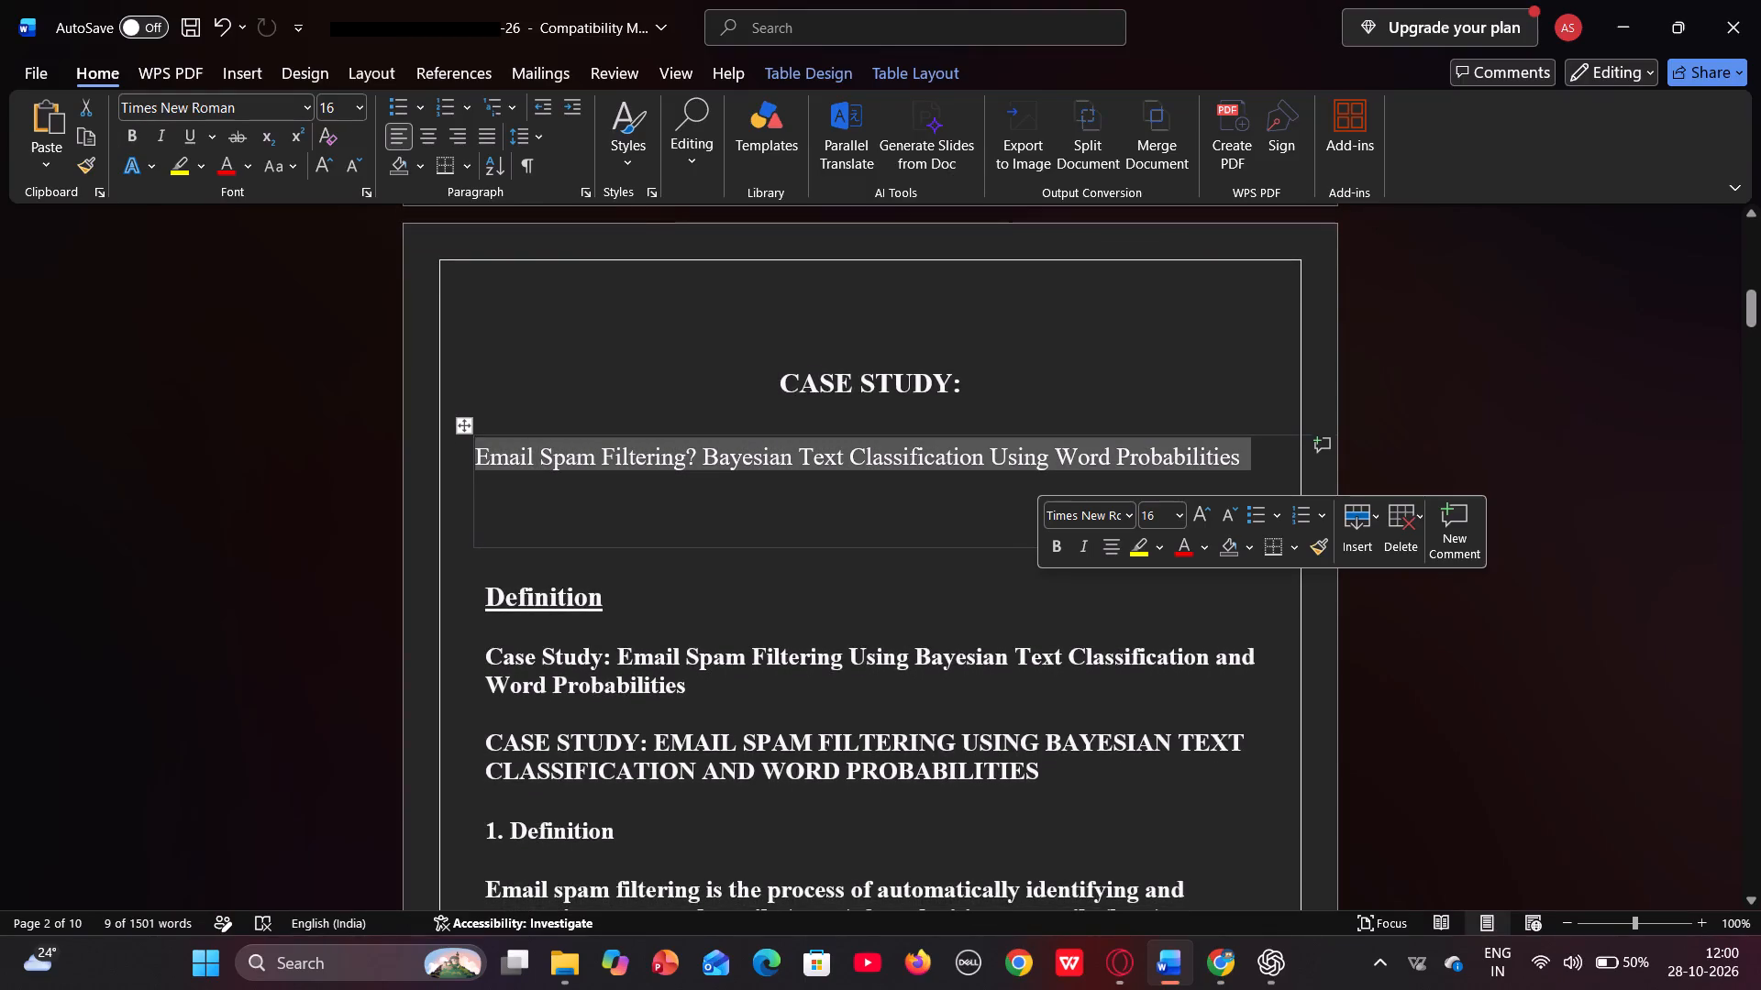
{"action": "left_click", "coordinate": [1049, 541]}
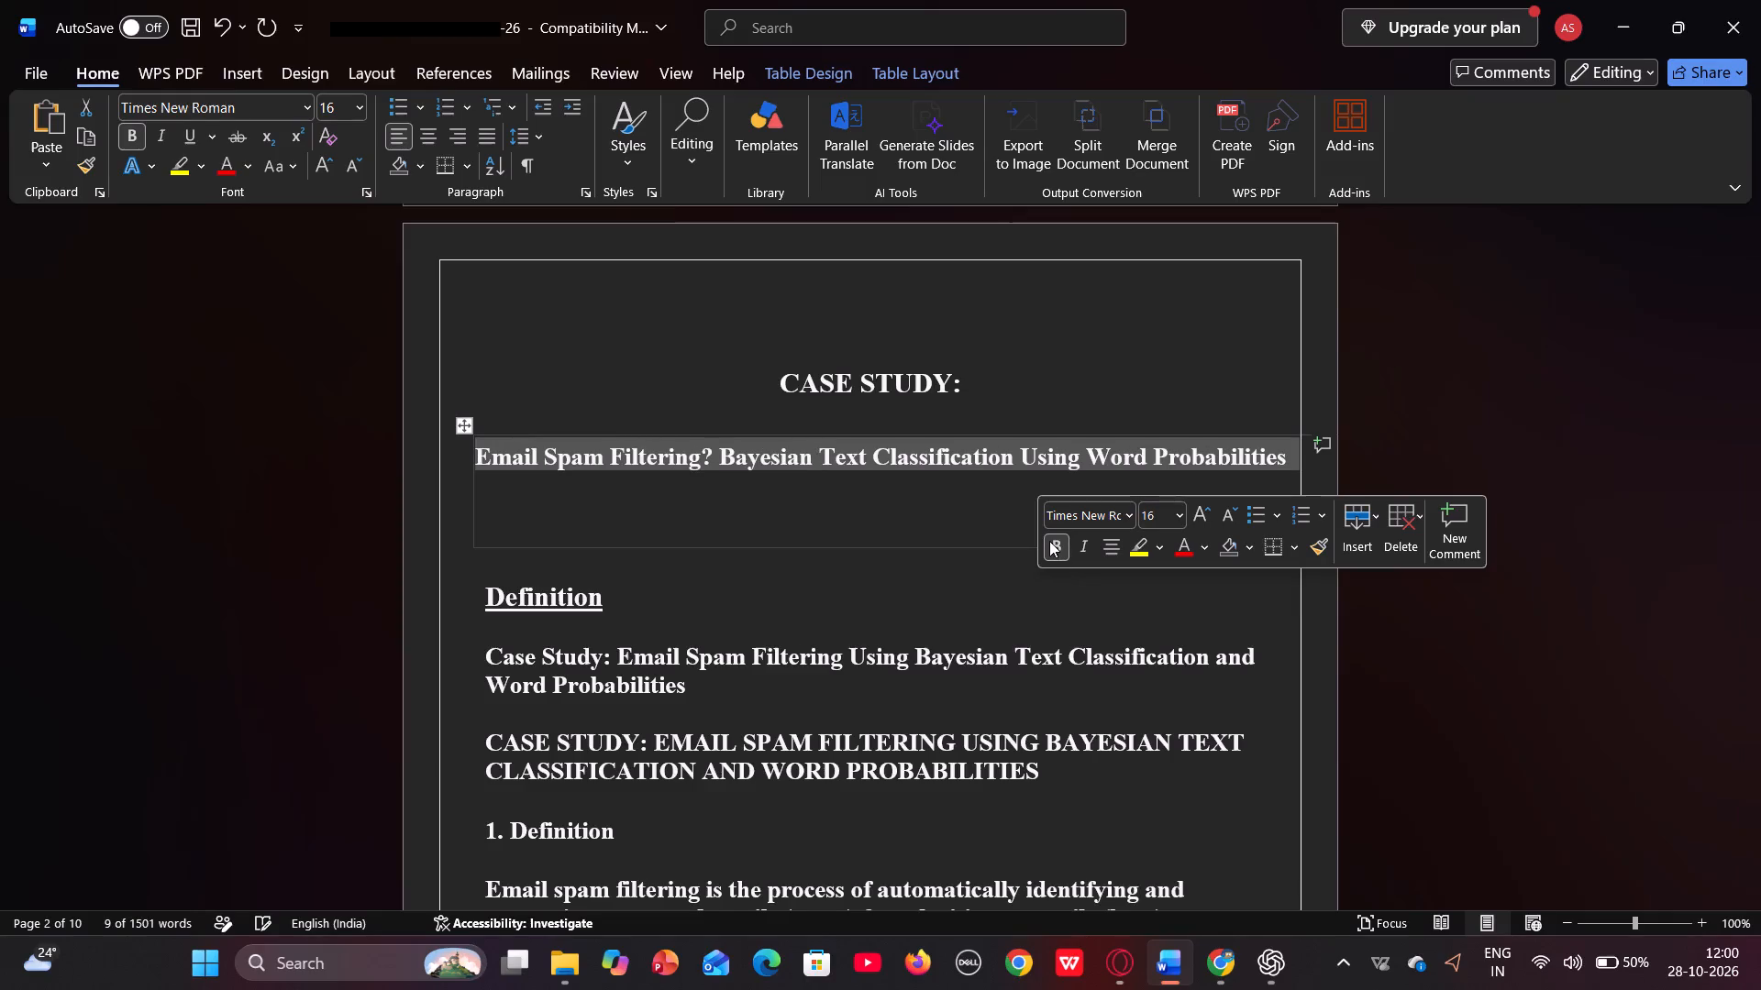
{"action": "left_click", "coordinate": [920, 497]}
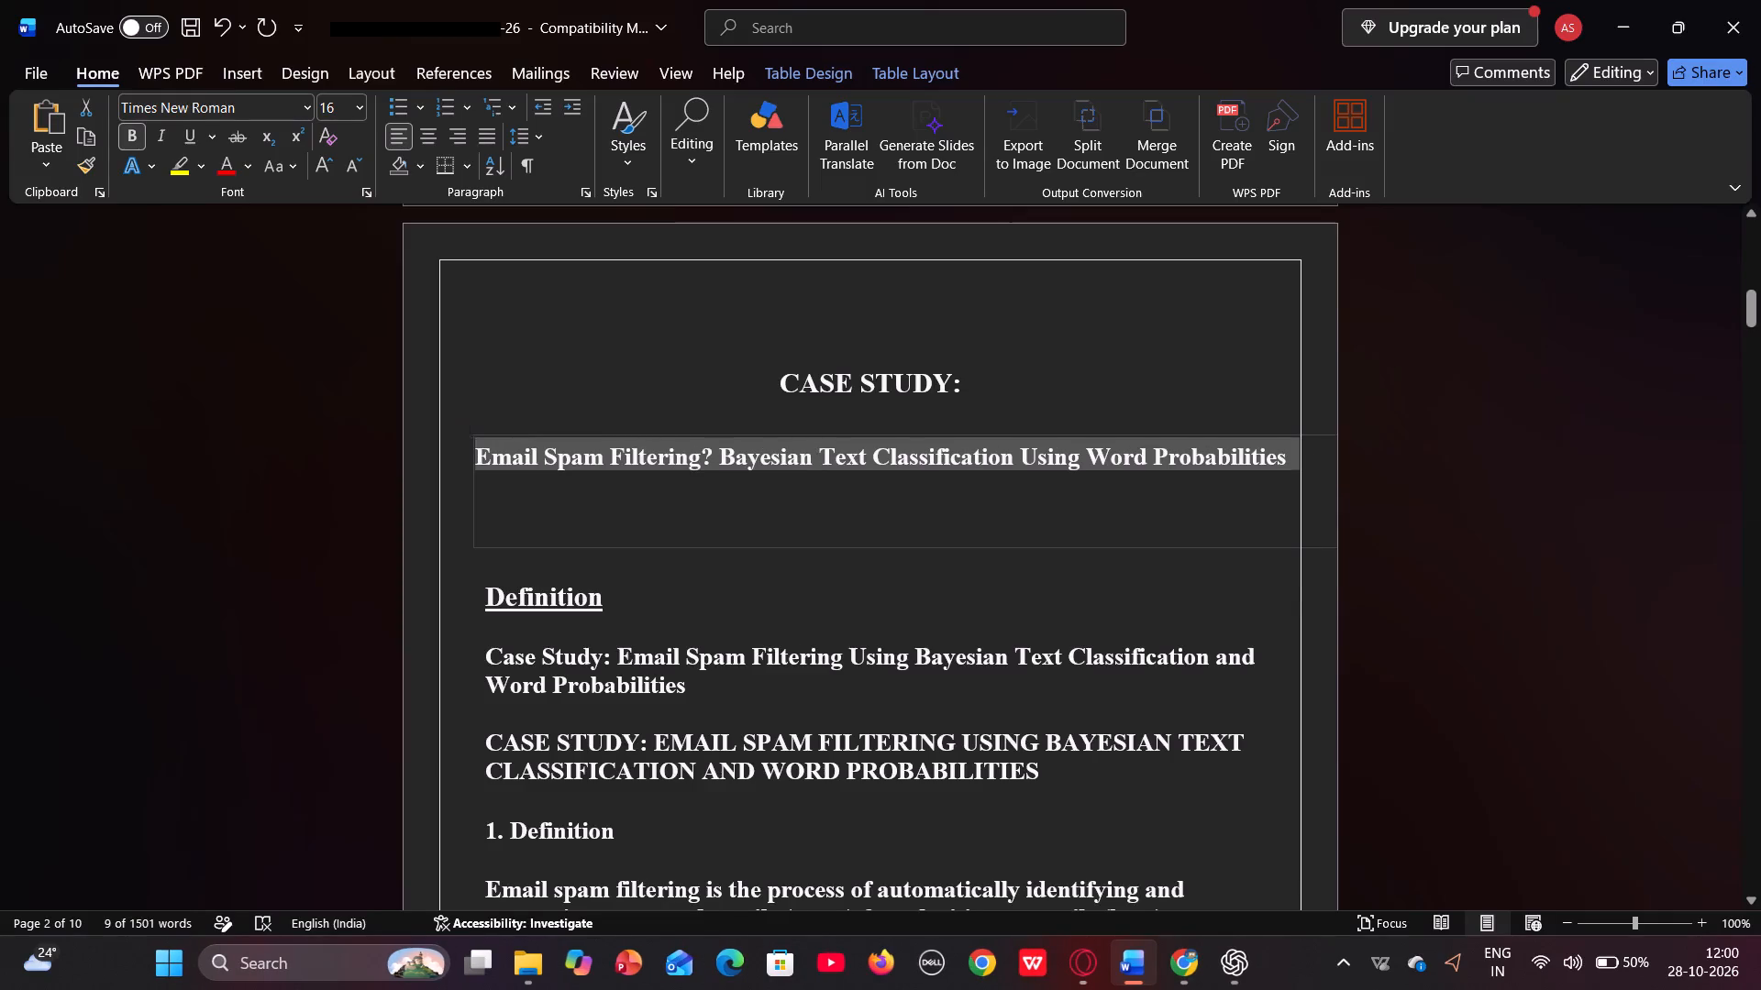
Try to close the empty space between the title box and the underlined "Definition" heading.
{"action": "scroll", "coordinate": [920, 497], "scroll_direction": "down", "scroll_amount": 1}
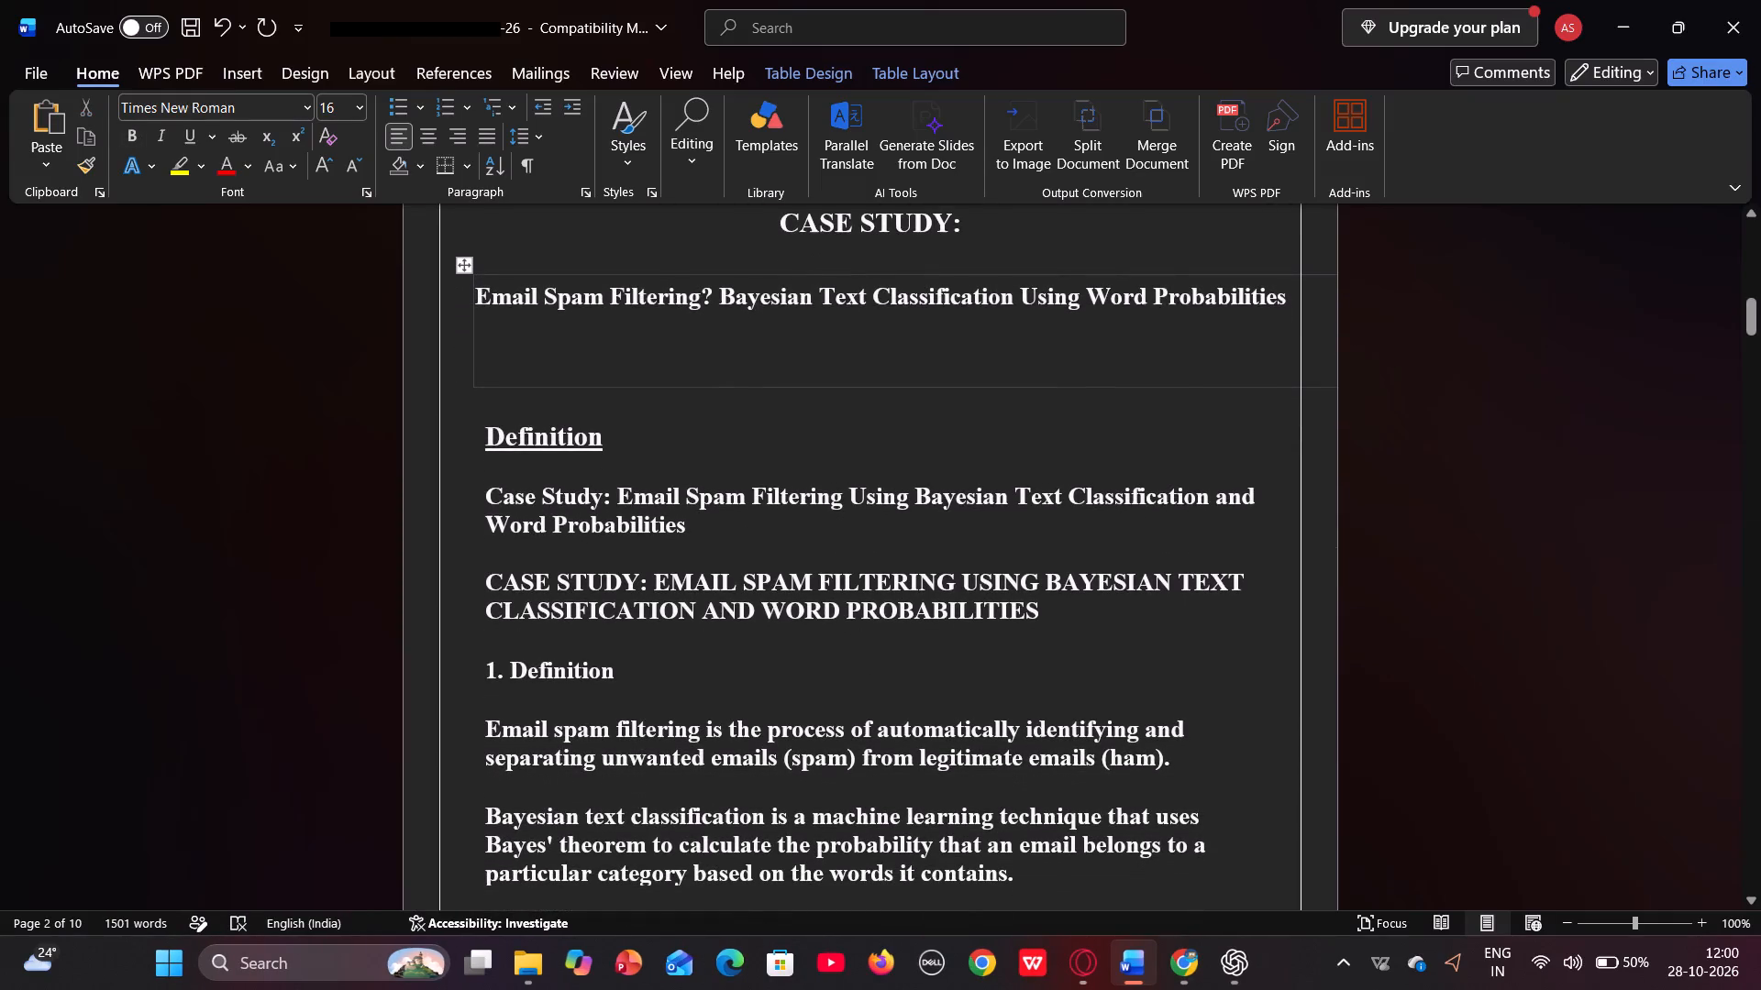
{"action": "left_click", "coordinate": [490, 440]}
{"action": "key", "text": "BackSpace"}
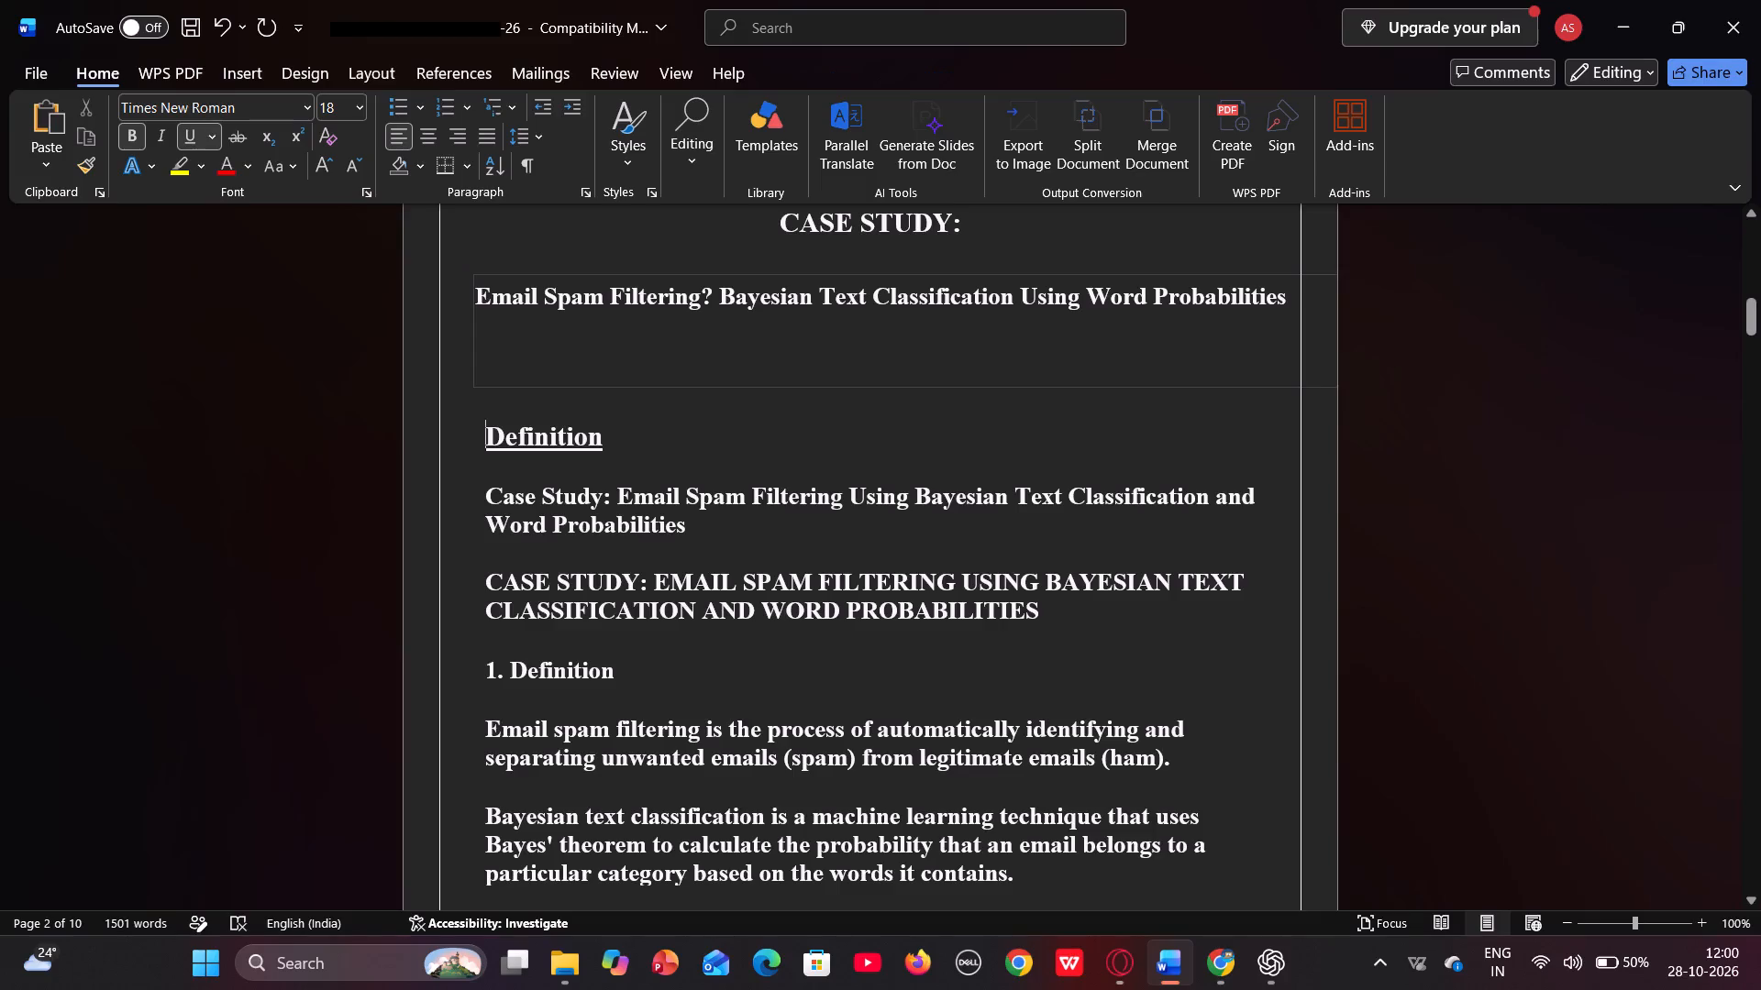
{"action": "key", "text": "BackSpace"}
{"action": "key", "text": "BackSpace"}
Delete both repeated case study title lines and the "1. Definition" line below the underlined "Definition" heading.
{"action": "left_click_drag", "start_coordinate": [477, 489], "coordinate": [497, 490]}
{"action": "left_click_drag", "start_coordinate": [497, 490], "coordinate": [765, 602]}
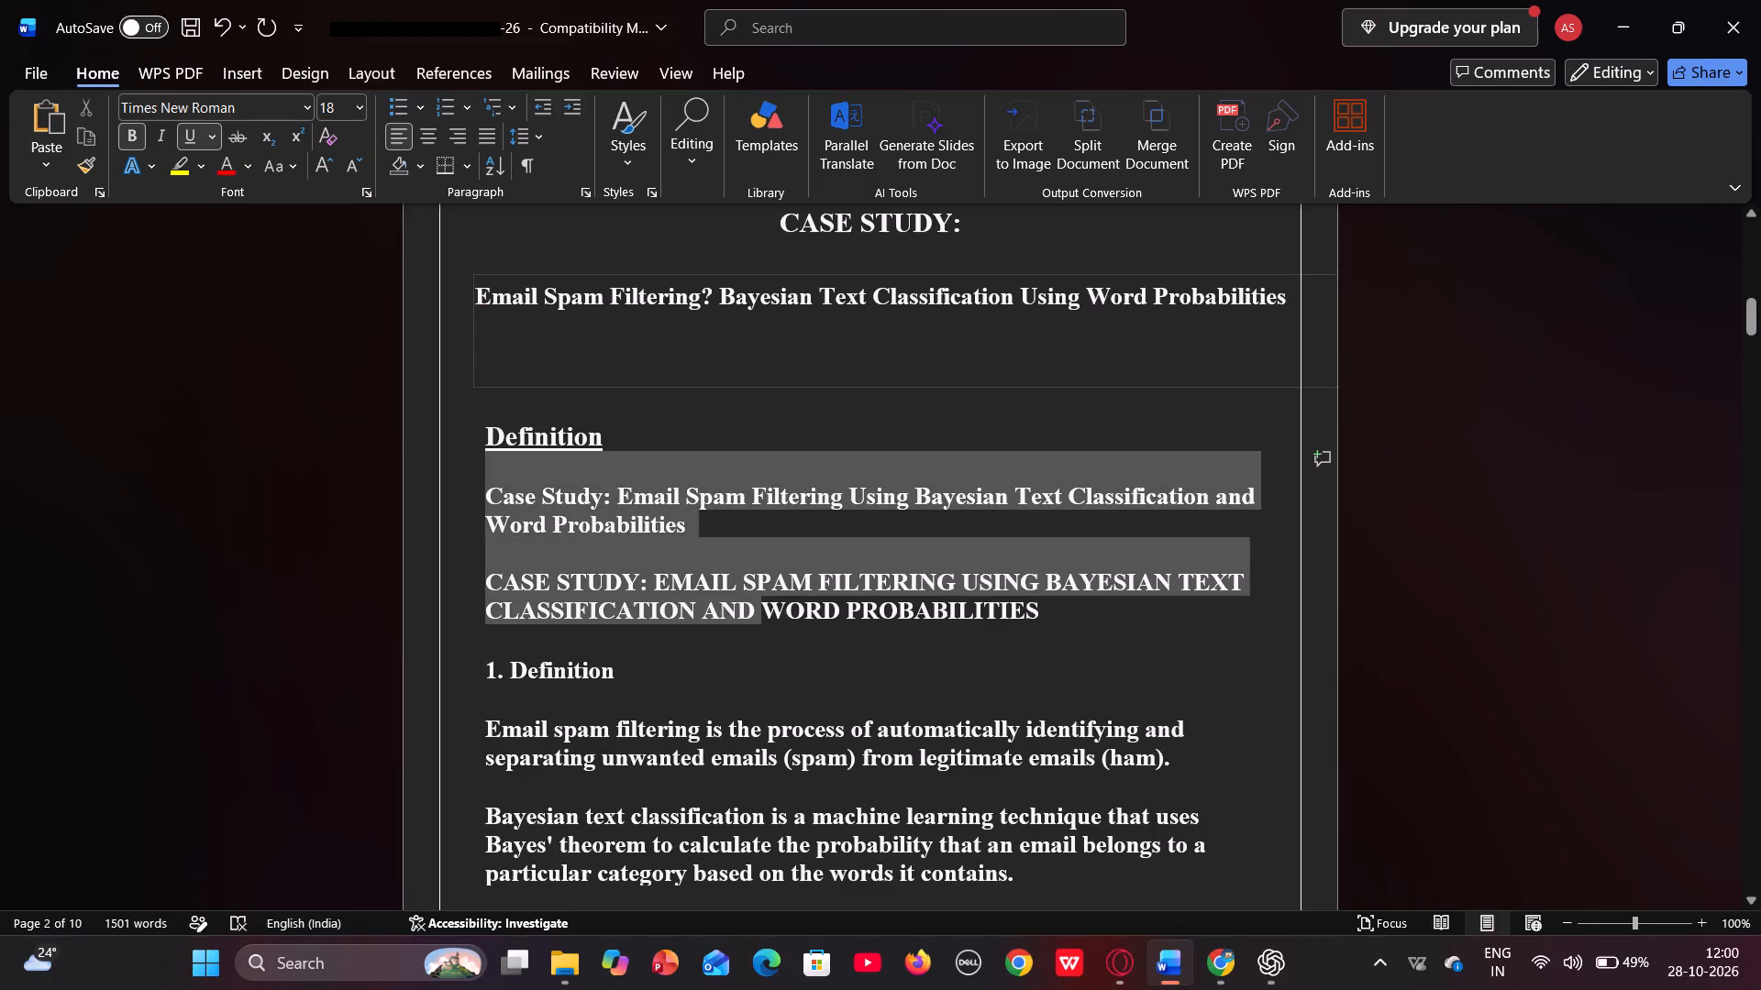
{"action": "left_click_drag", "start_coordinate": [765, 602], "coordinate": [889, 628]}
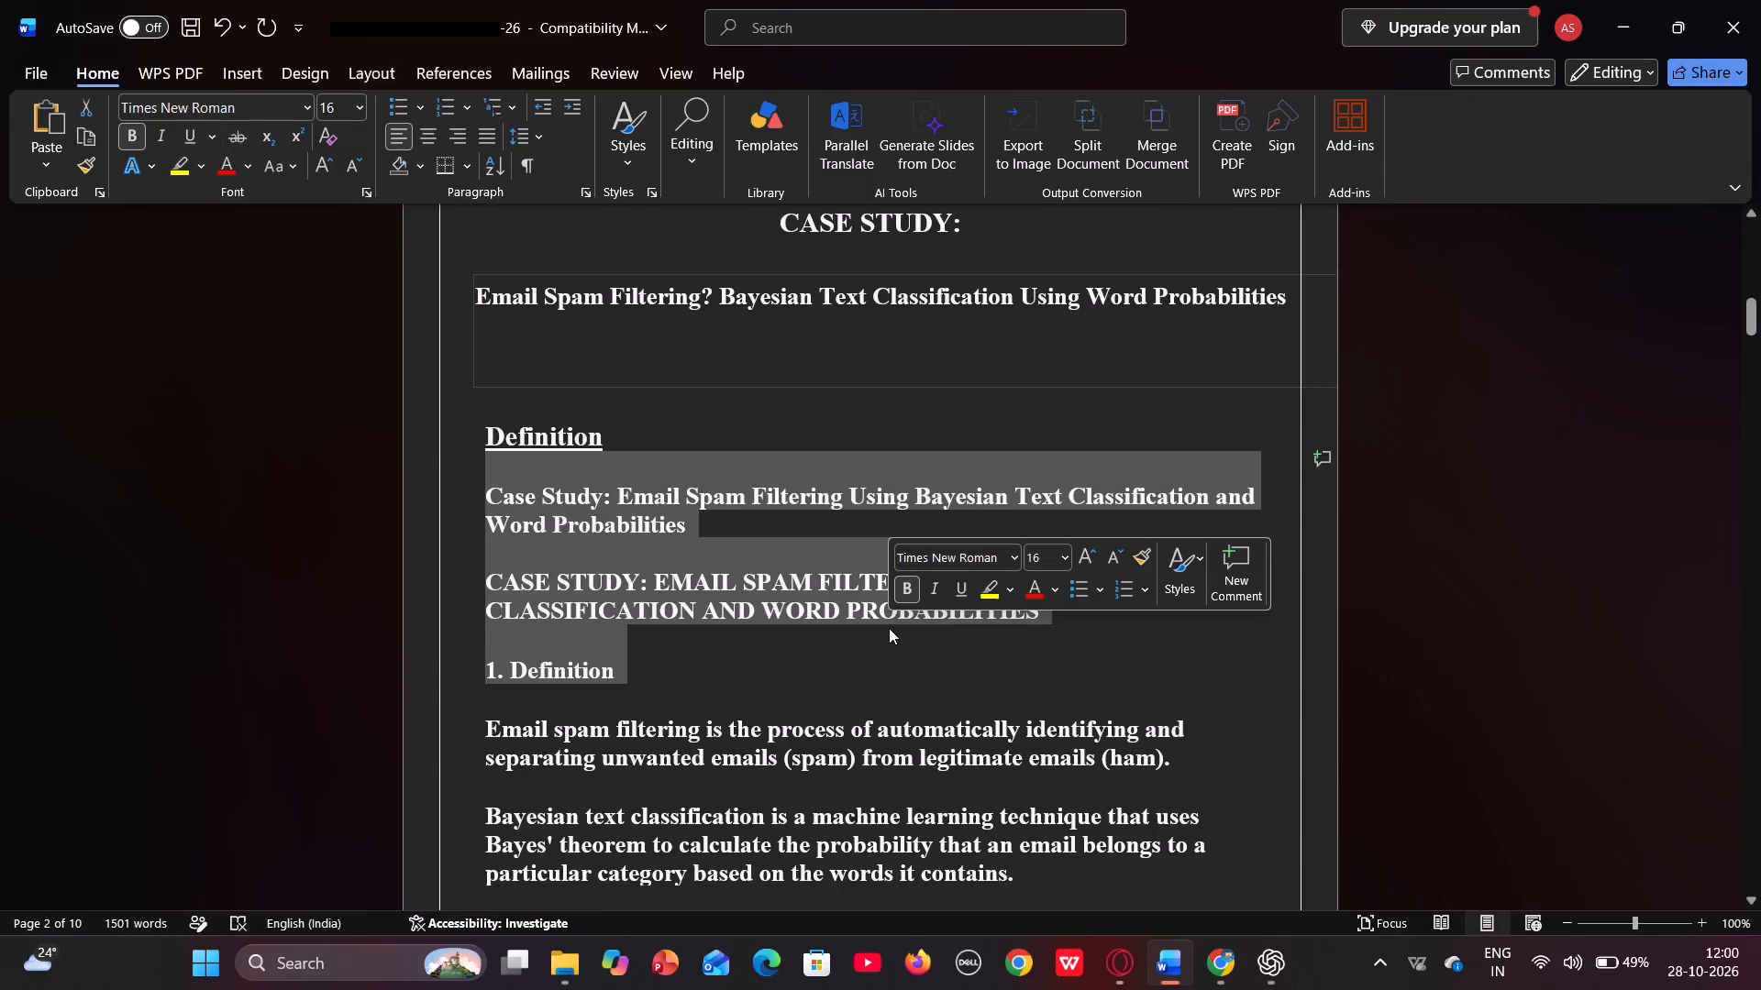
{"action": "key", "text": "BackSpace"}
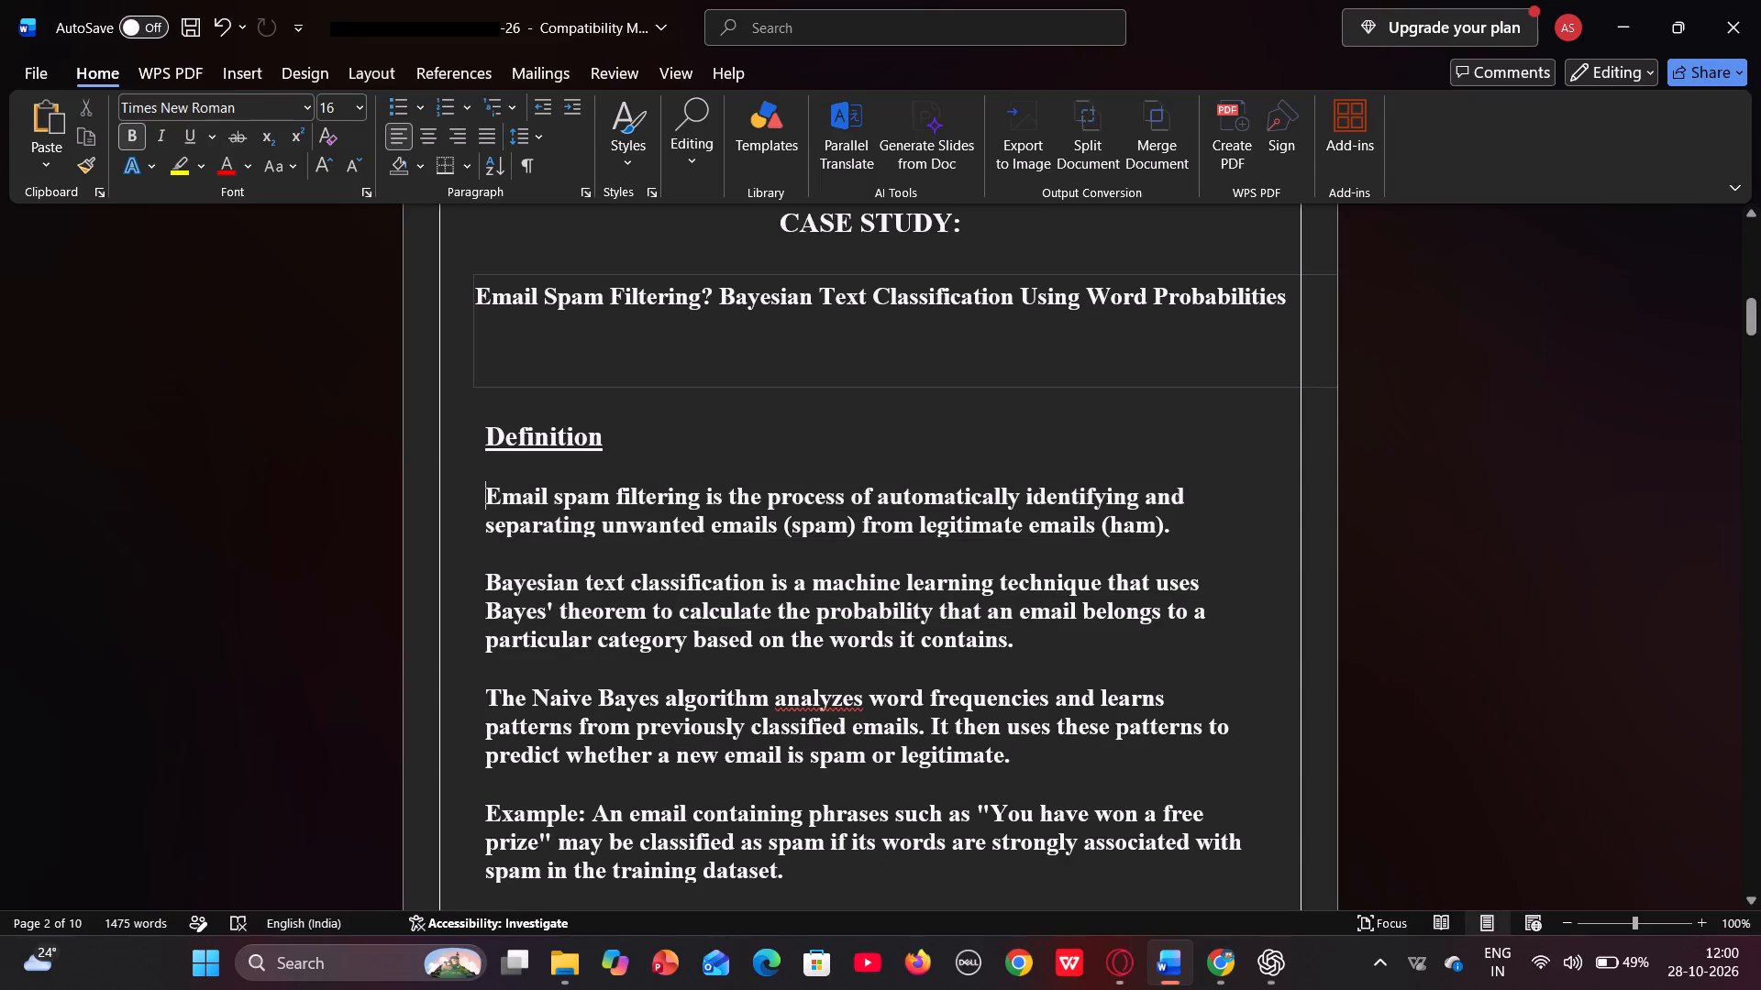
Remove bold from the four Definition paragraphs, from "Email spam filtering is..." through the "Example:" paragraph.
{"action": "left_click_drag", "start_coordinate": [482, 488], "coordinate": [563, 610]}
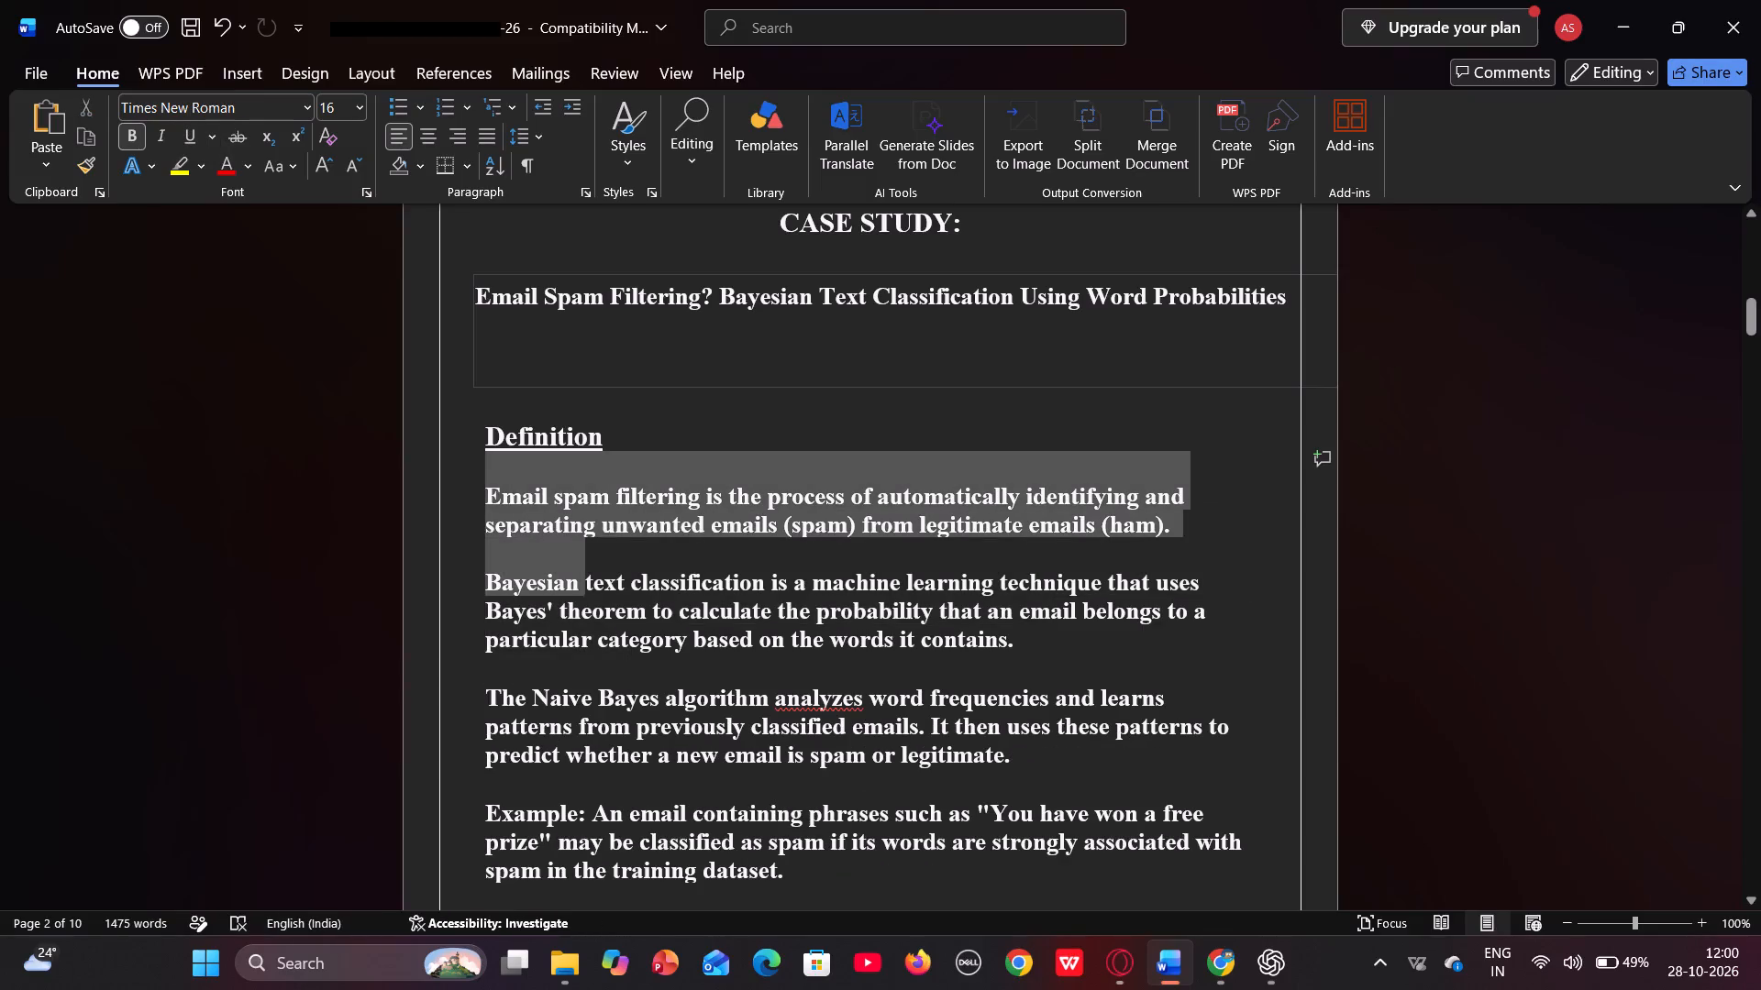
{"action": "left_click_drag", "start_coordinate": [563, 610], "coordinate": [808, 844]}
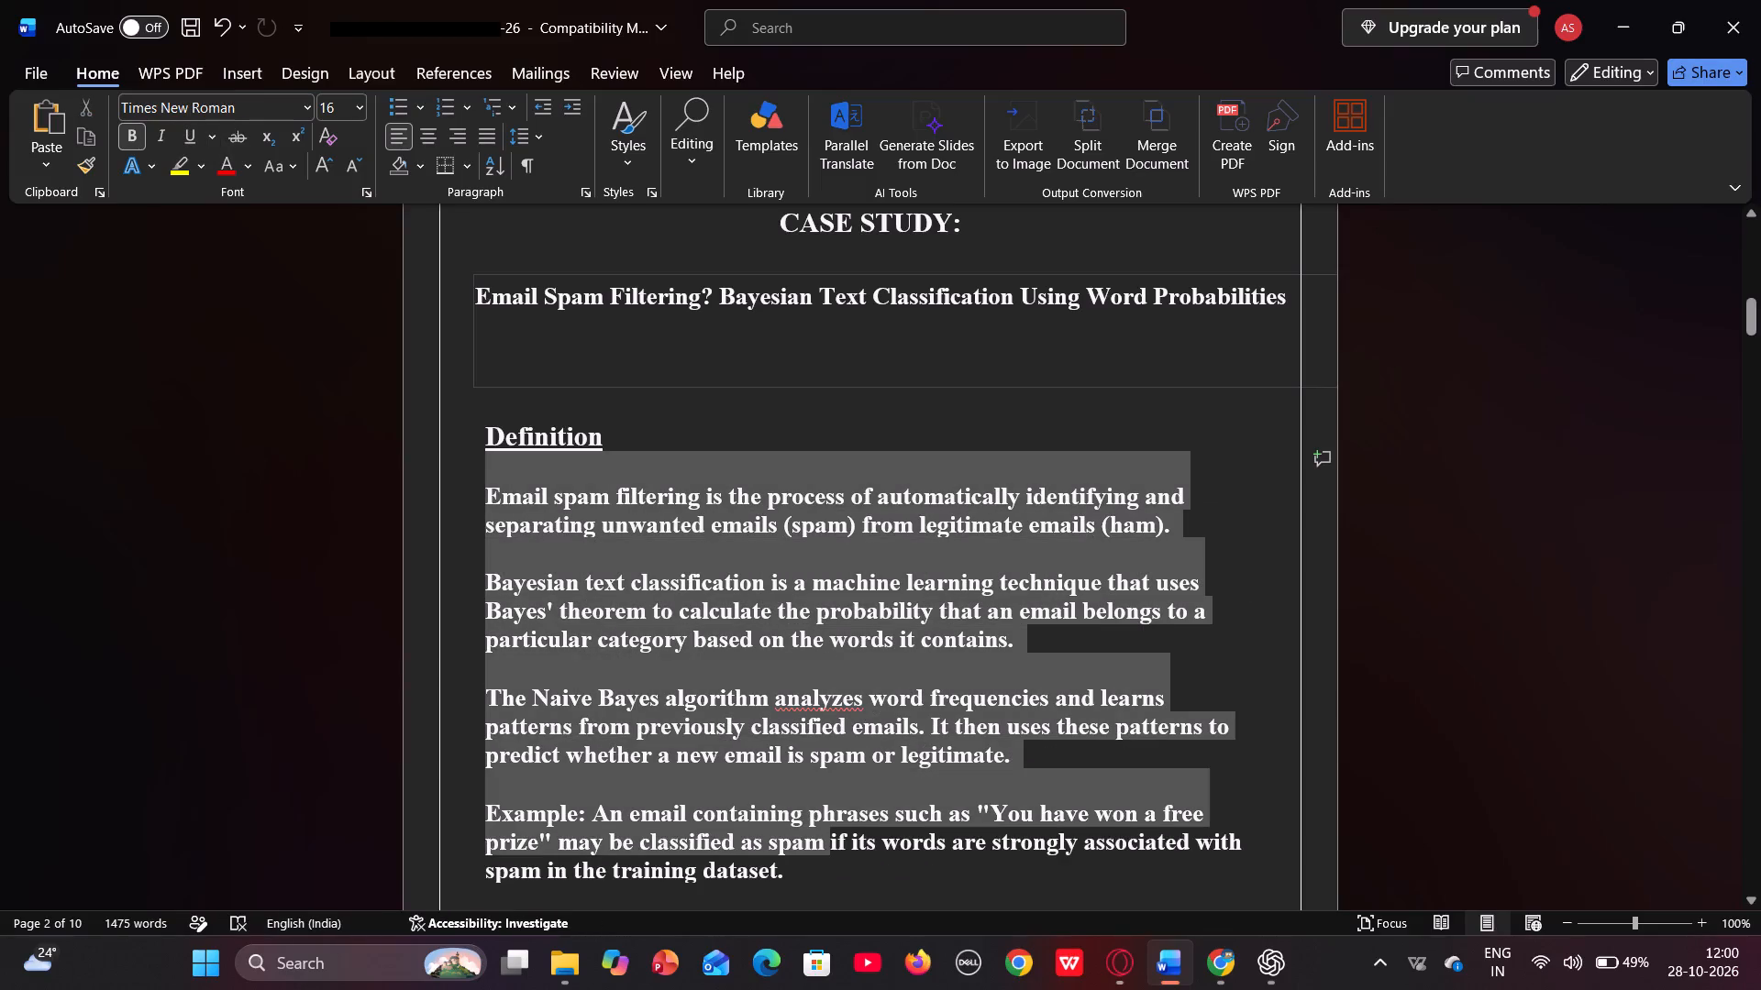
{"action": "left_click_drag", "start_coordinate": [808, 844], "coordinate": [849, 868]}
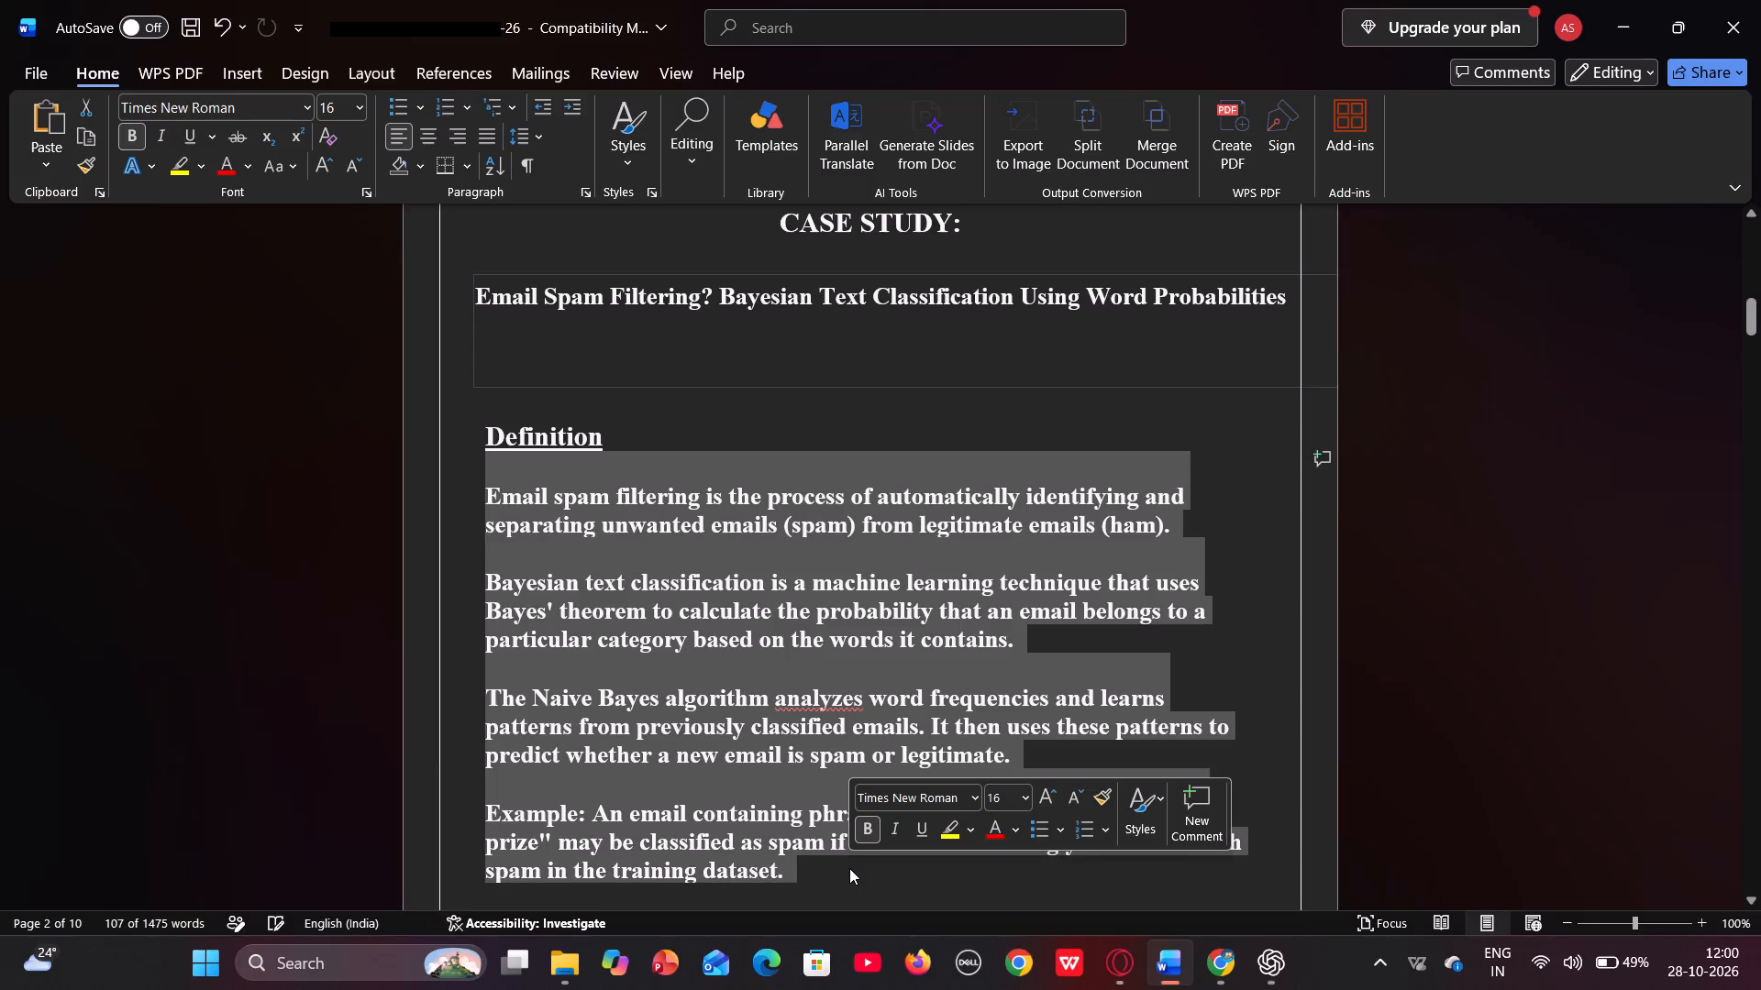
{"action": "left_click", "coordinate": [863, 829]}
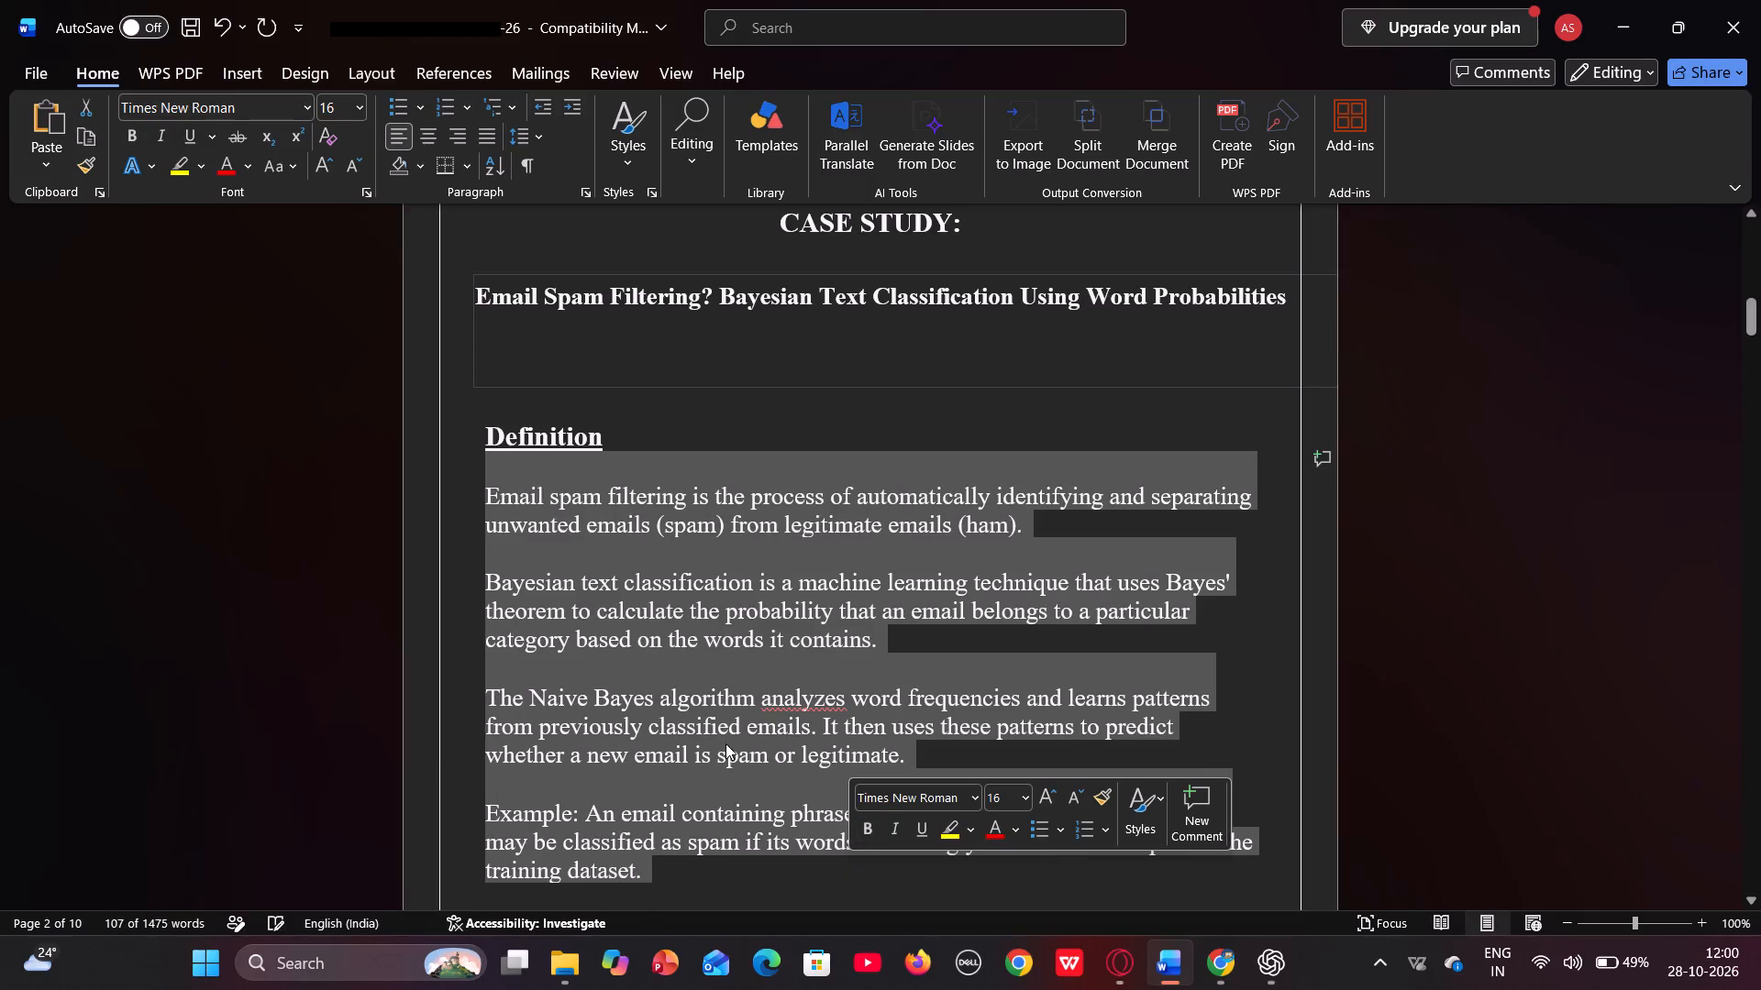
{"action": "left_click", "coordinate": [1112, 530]}
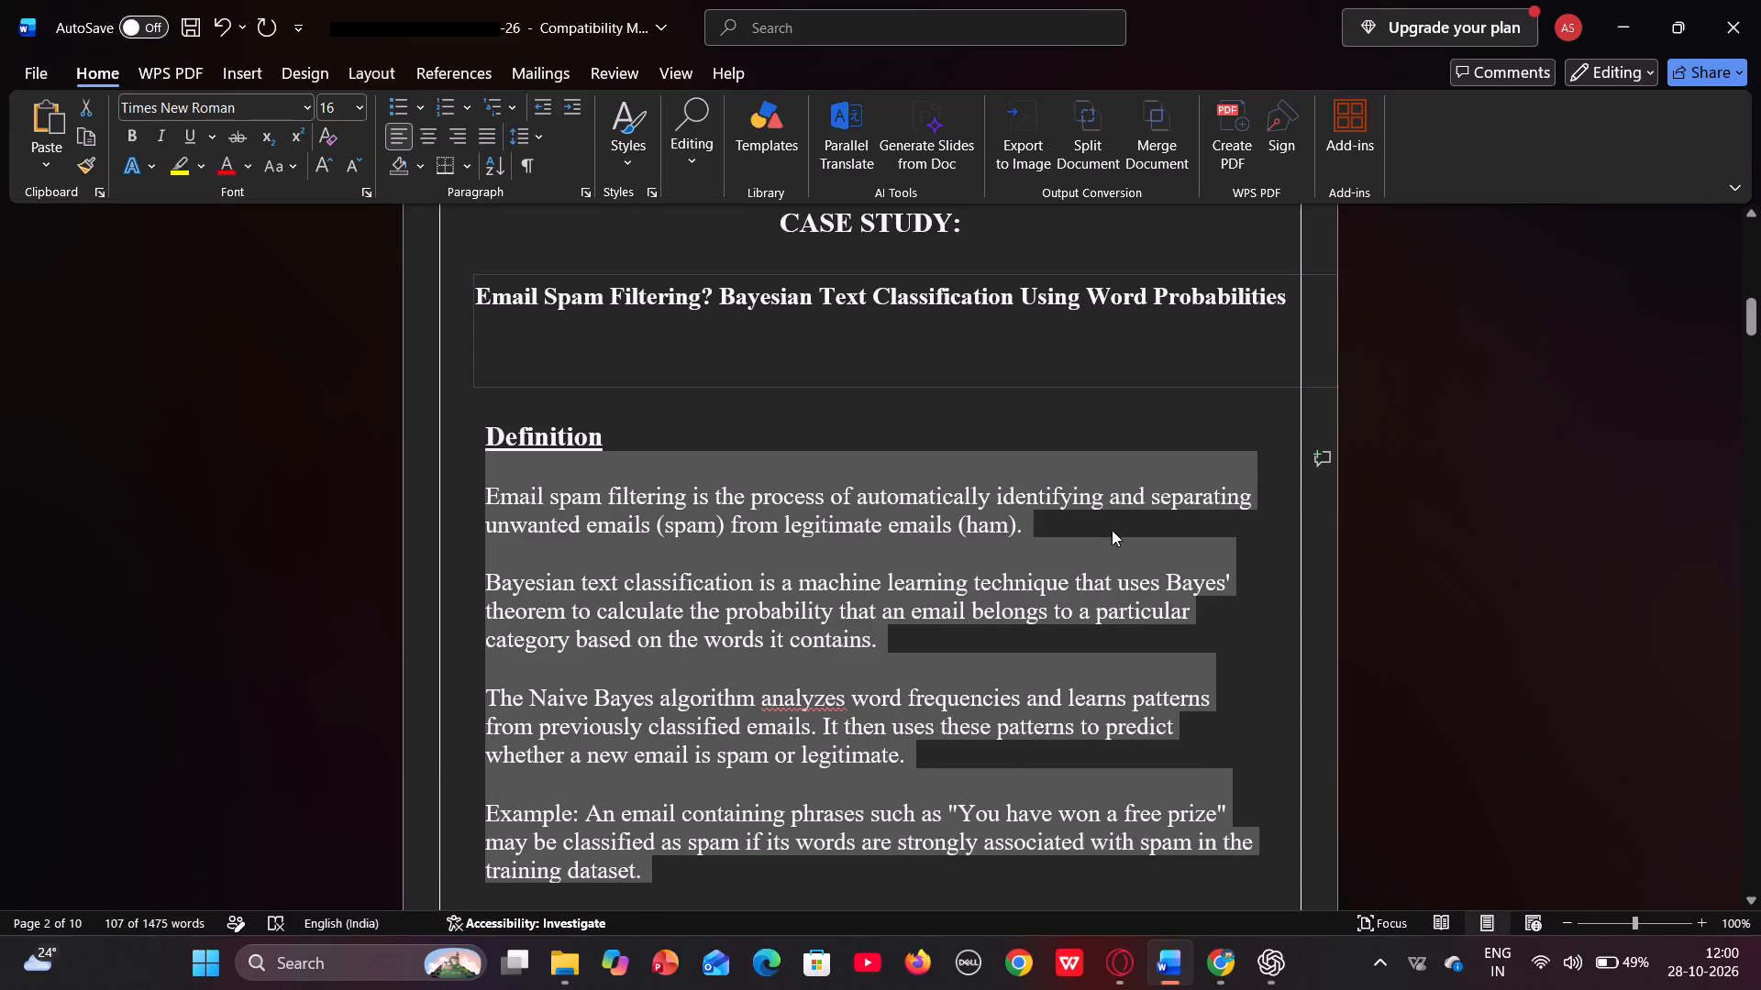
Remove the "2." numbering from the start of the "Scenario" heading.
{"action": "scroll", "coordinate": [1112, 530], "scroll_direction": "down", "scroll_amount": 3}
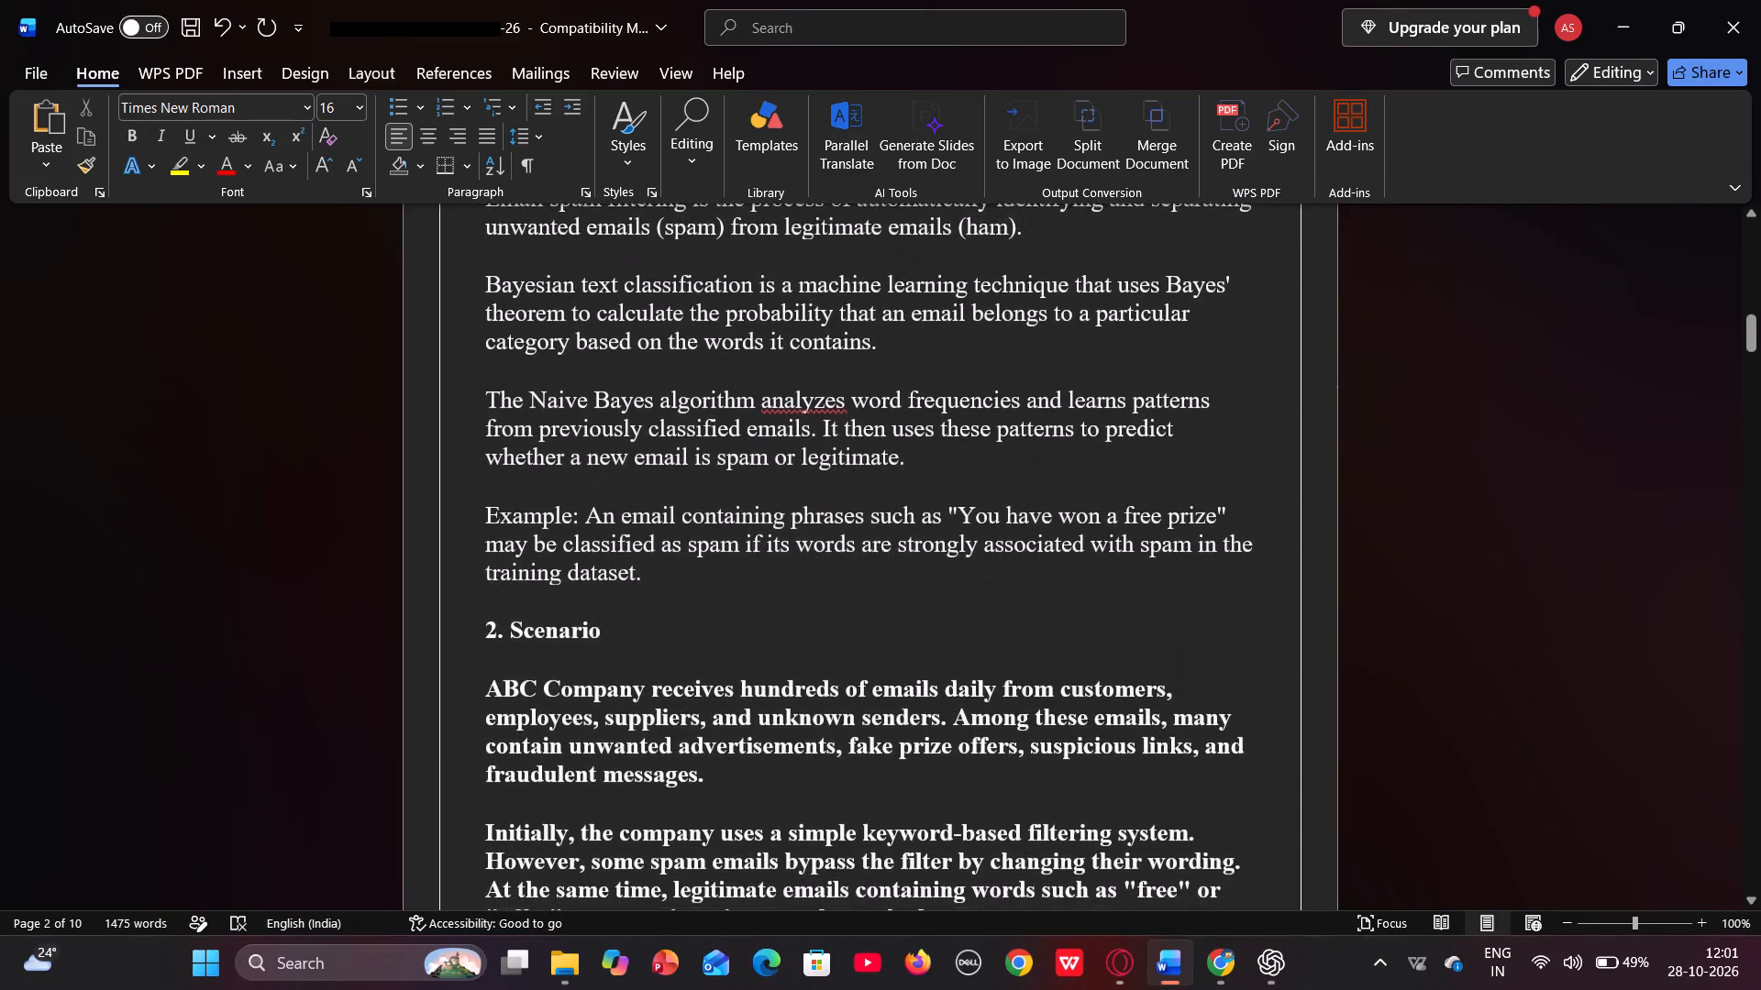
{"action": "scroll", "coordinate": [1112, 530], "scroll_direction": "down", "scroll_amount": 1}
{"action": "scroll", "coordinate": [720, 548], "scroll_direction": "up", "scroll_amount": 1}
{"action": "scroll", "coordinate": [720, 548], "scroll_direction": "right", "scroll_amount": 1}
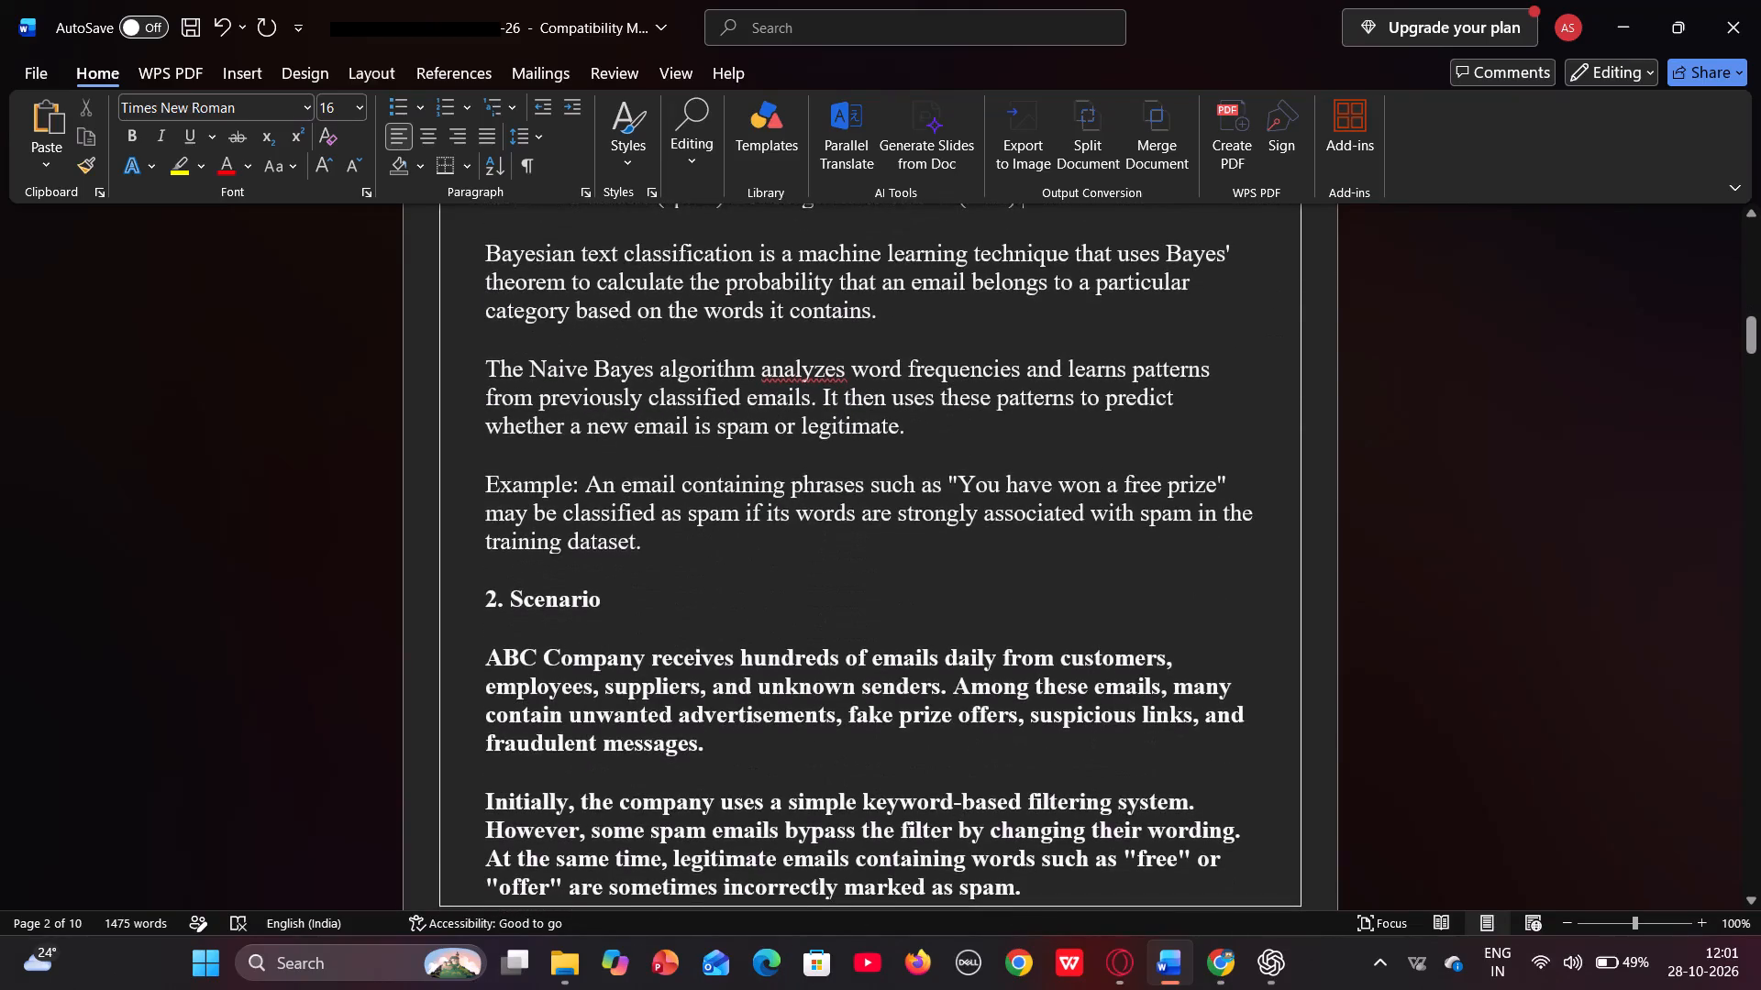
{"action": "left_click", "coordinate": [511, 600]}
{"action": "key", "text": "BackSpace"}
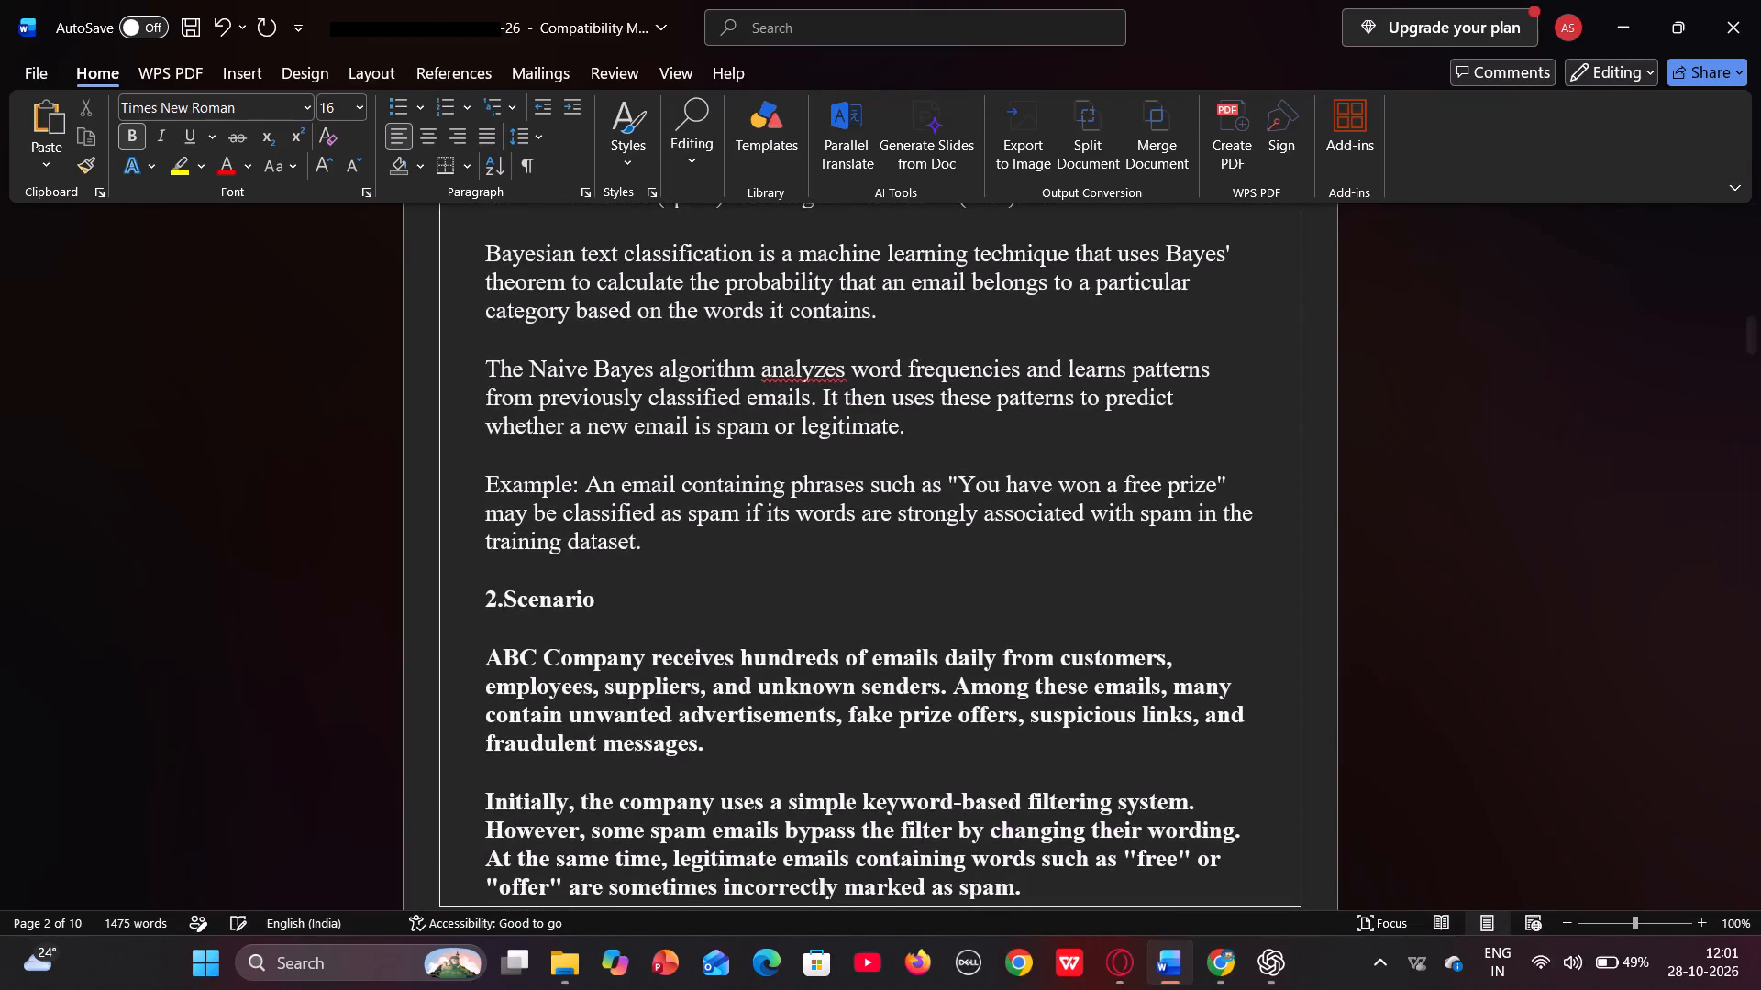
{"action": "key", "text": "BackSpace"}
{"action": "key", "text": "BackSpace"}
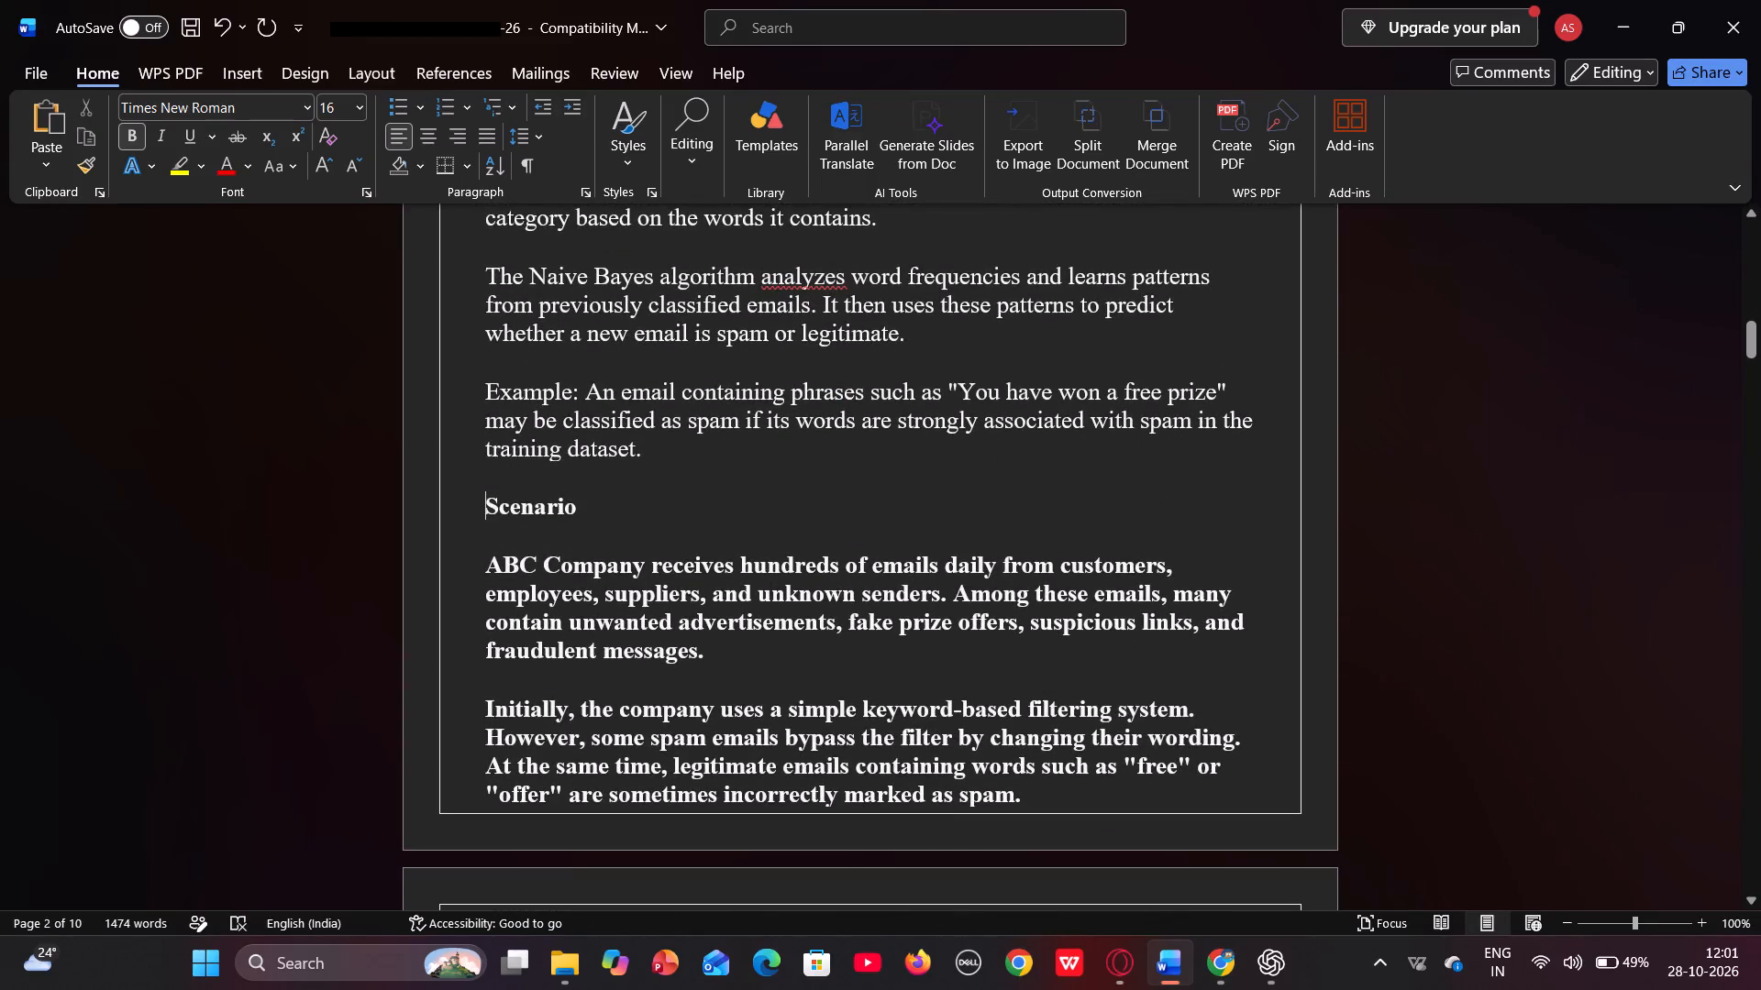
Enlarge the "Scenario" heading to 18 pt to match the "Definition" heading, keeping it bold.
{"action": "scroll", "coordinate": [572, 508], "scroll_direction": "up", "scroll_amount": 1}
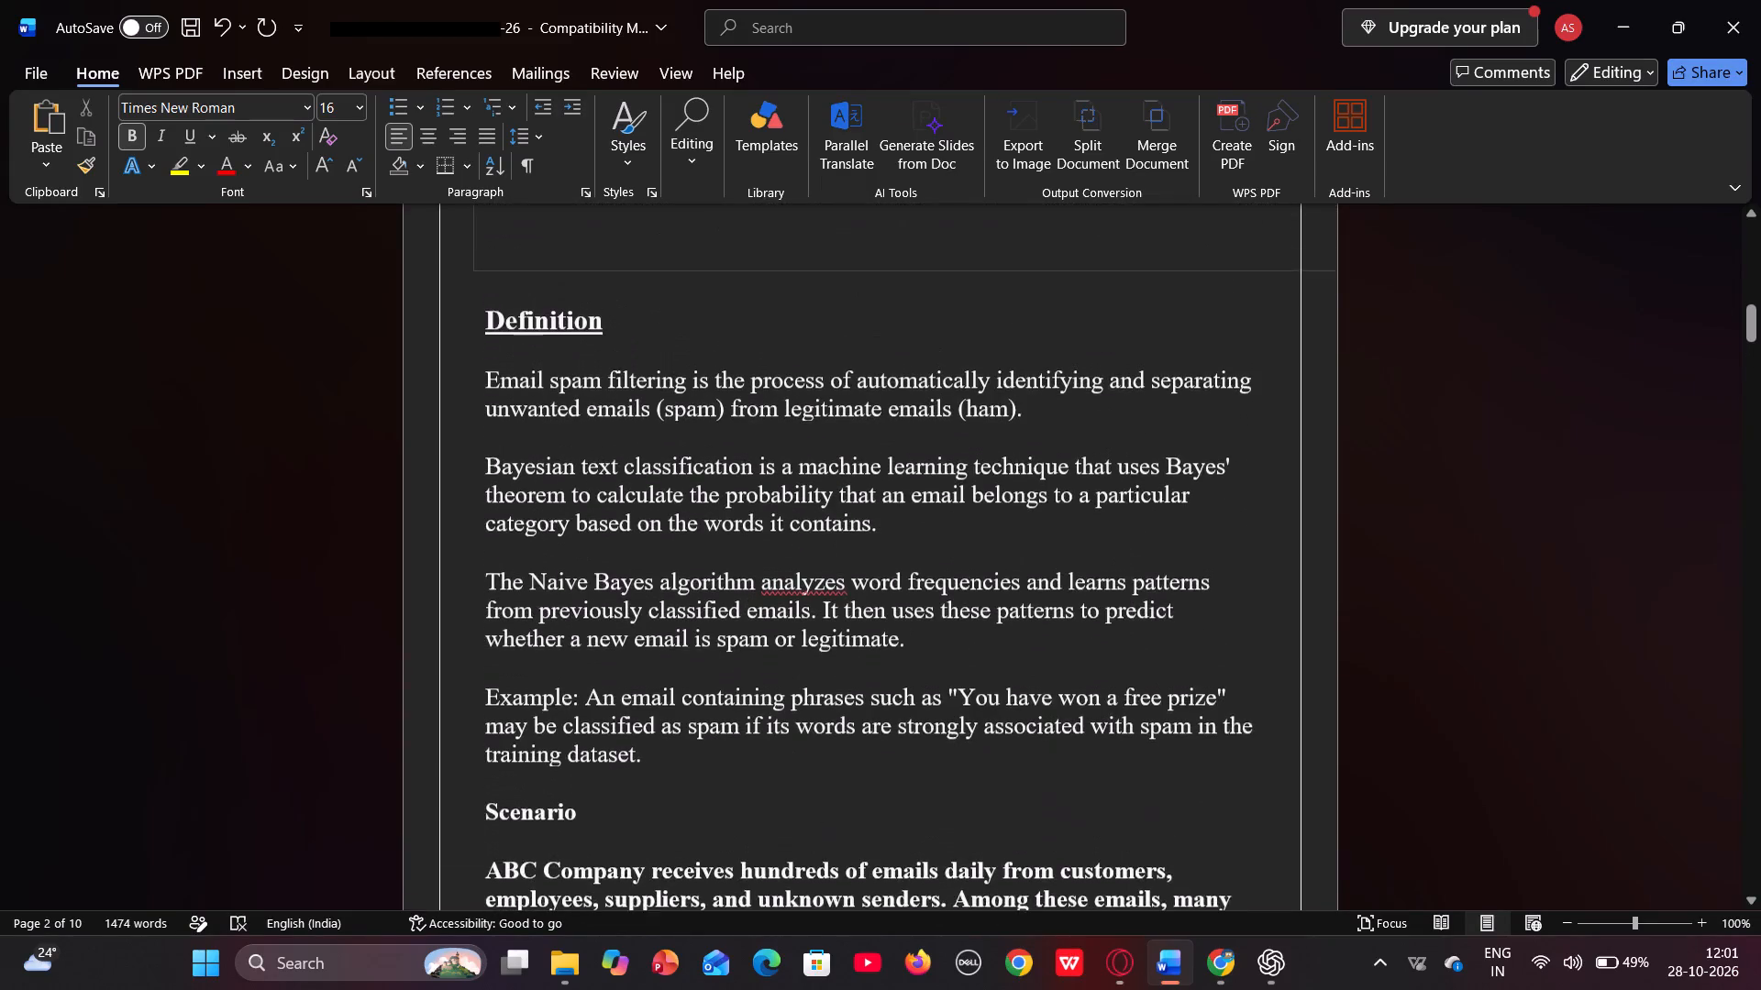
{"action": "scroll", "coordinate": [572, 508], "scroll_direction": "up", "scroll_amount": 1}
{"action": "left_click", "coordinate": [603, 346]}
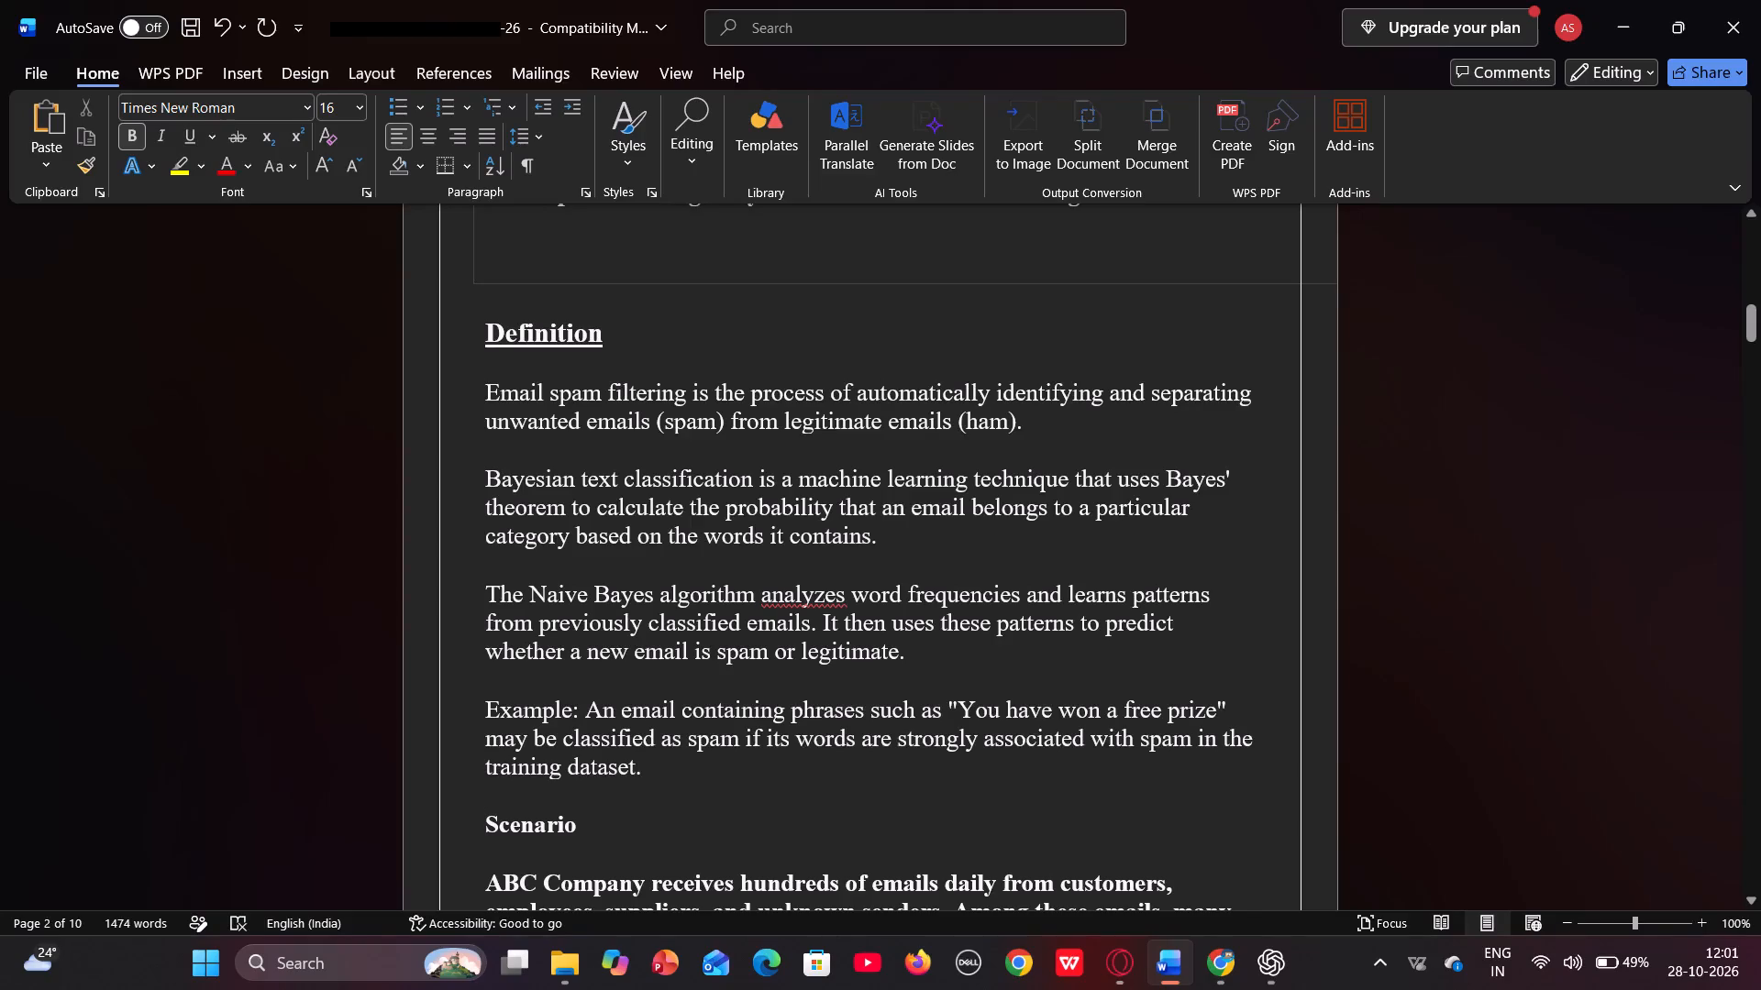
{"action": "scroll", "coordinate": [604, 476], "scroll_direction": "down", "scroll_amount": 1}
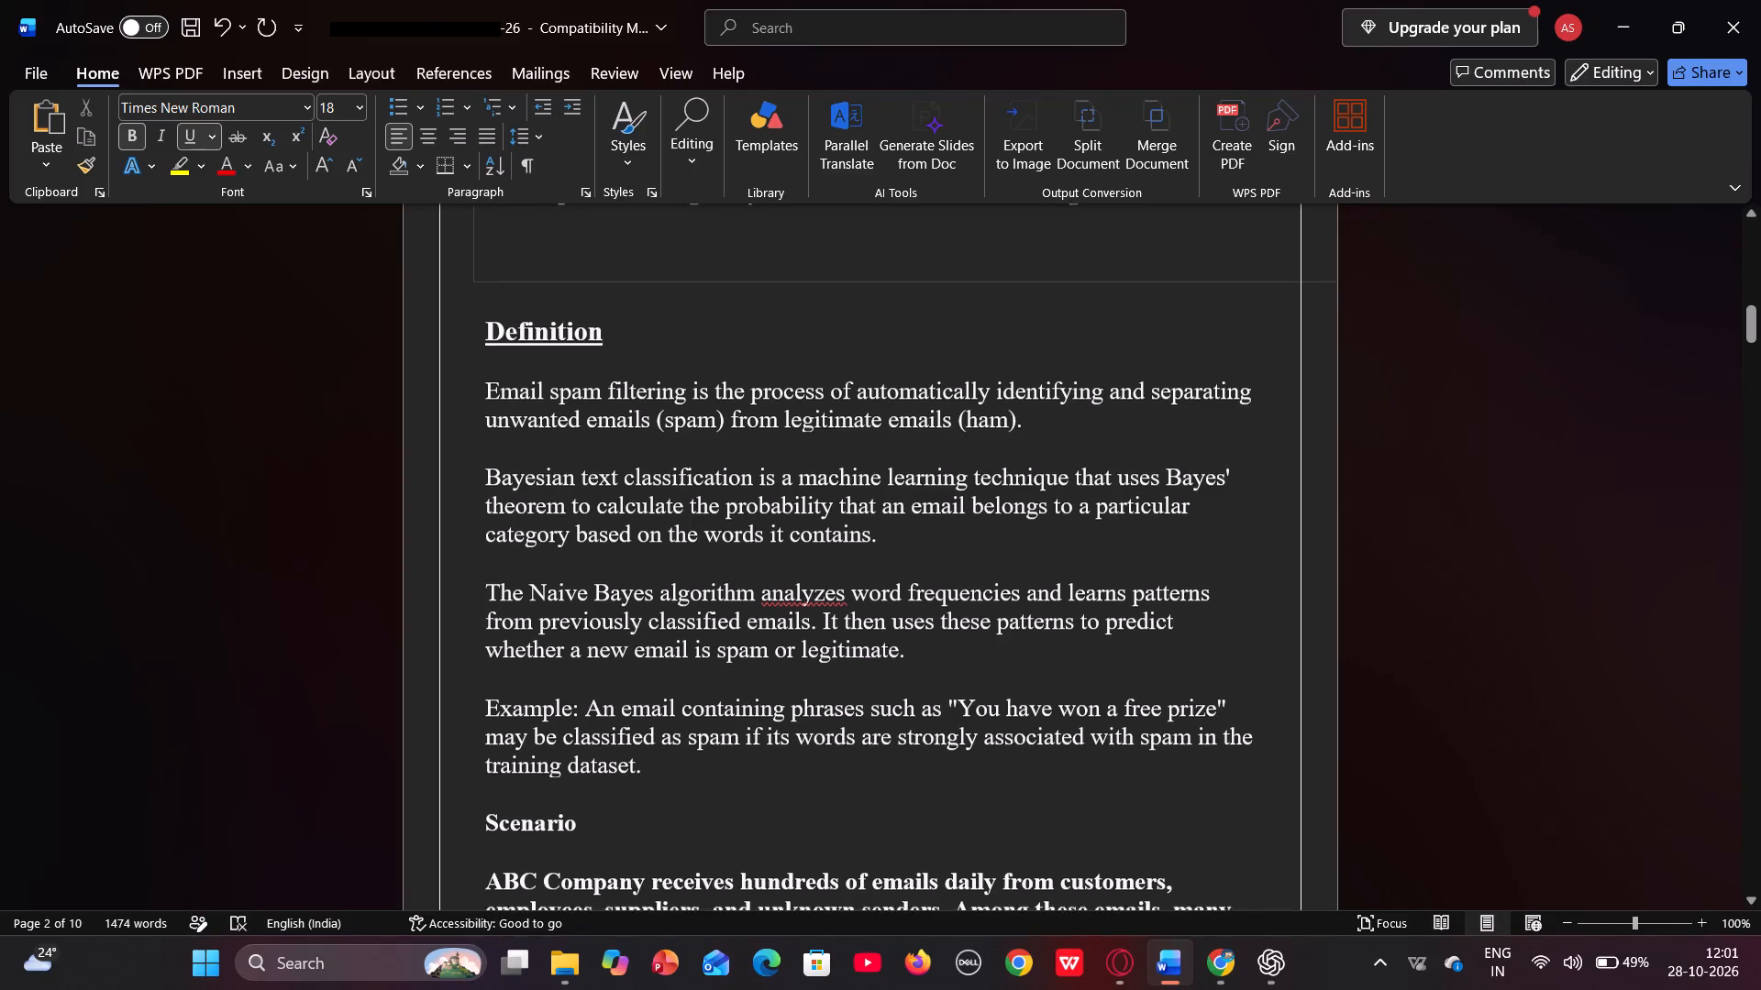
{"action": "scroll", "coordinate": [604, 476], "scroll_direction": "down", "scroll_amount": 1}
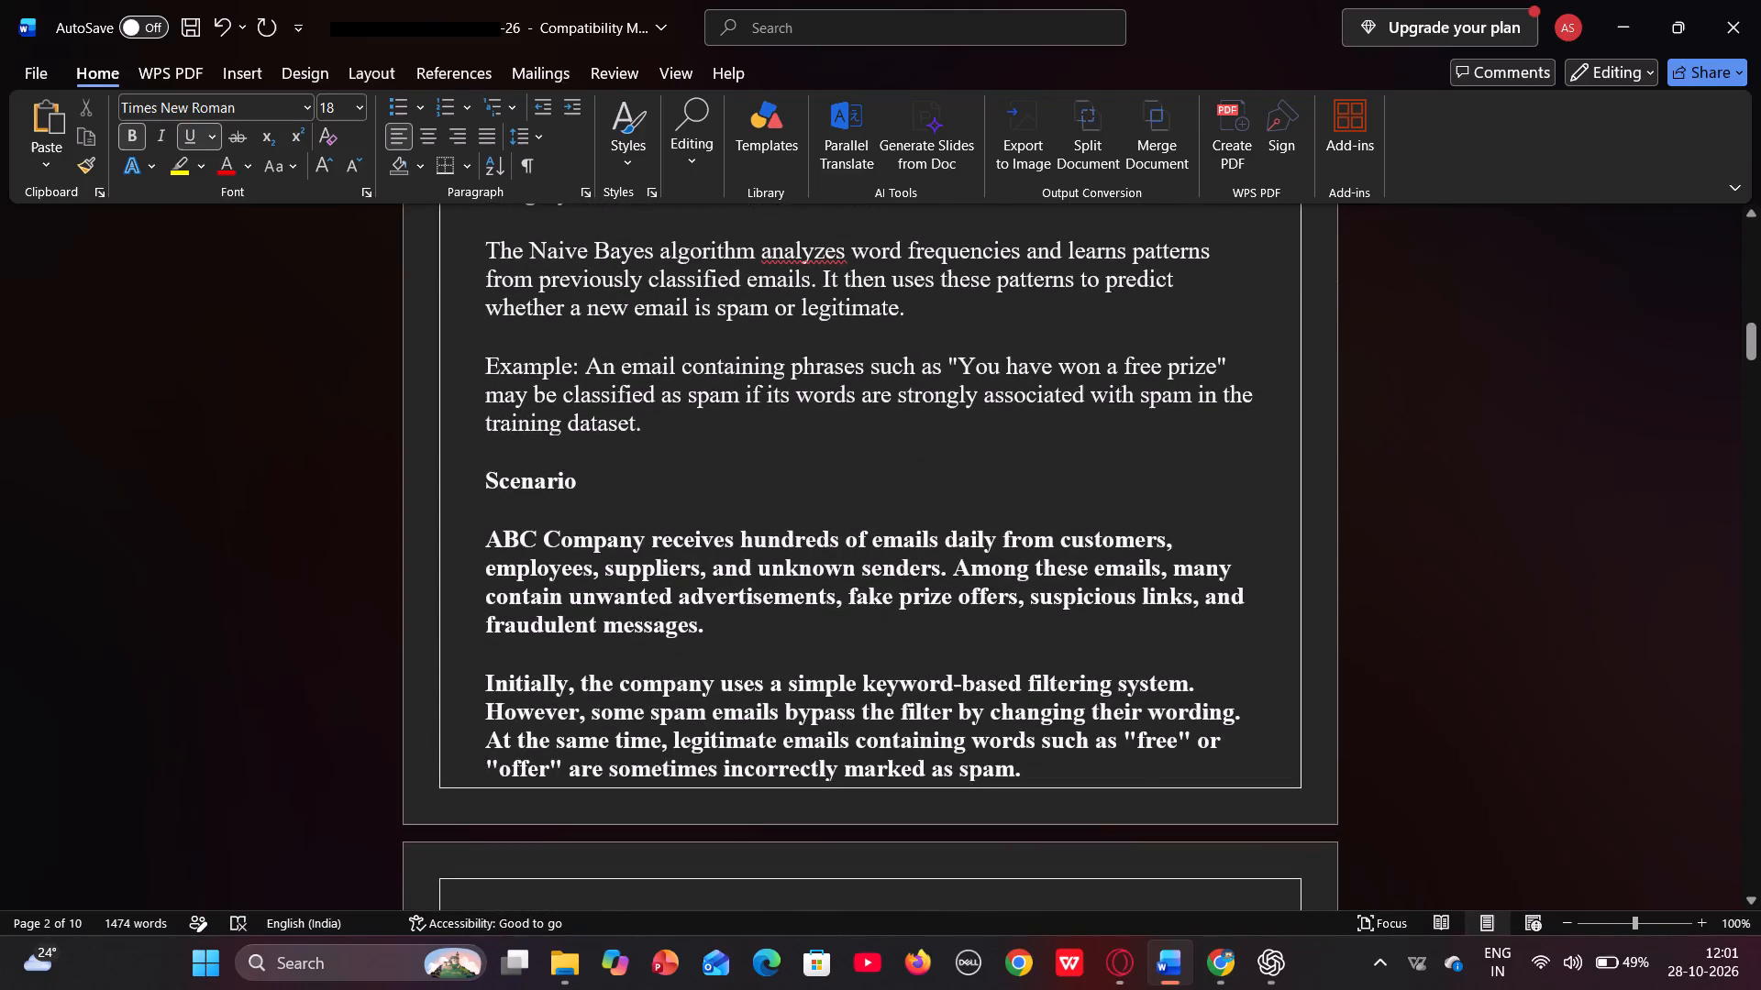
{"action": "left_click", "coordinate": [577, 481]}
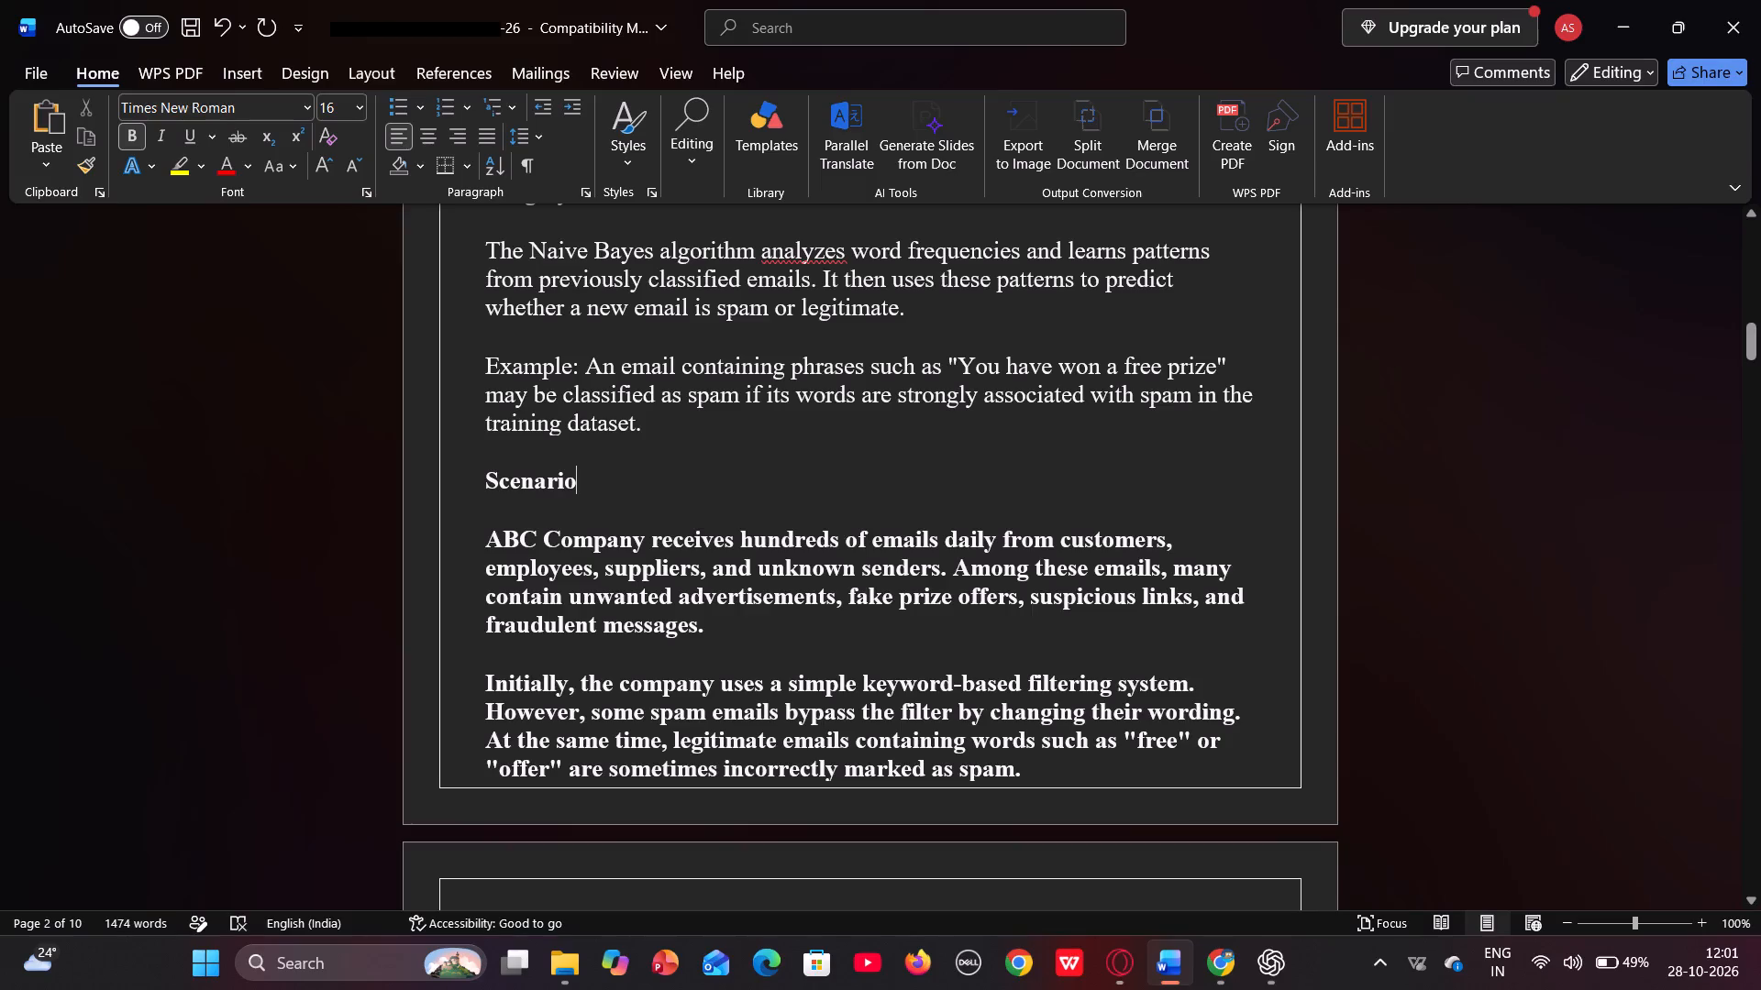
{"action": "left_click_drag", "start_coordinate": [591, 486], "coordinate": [471, 494]}
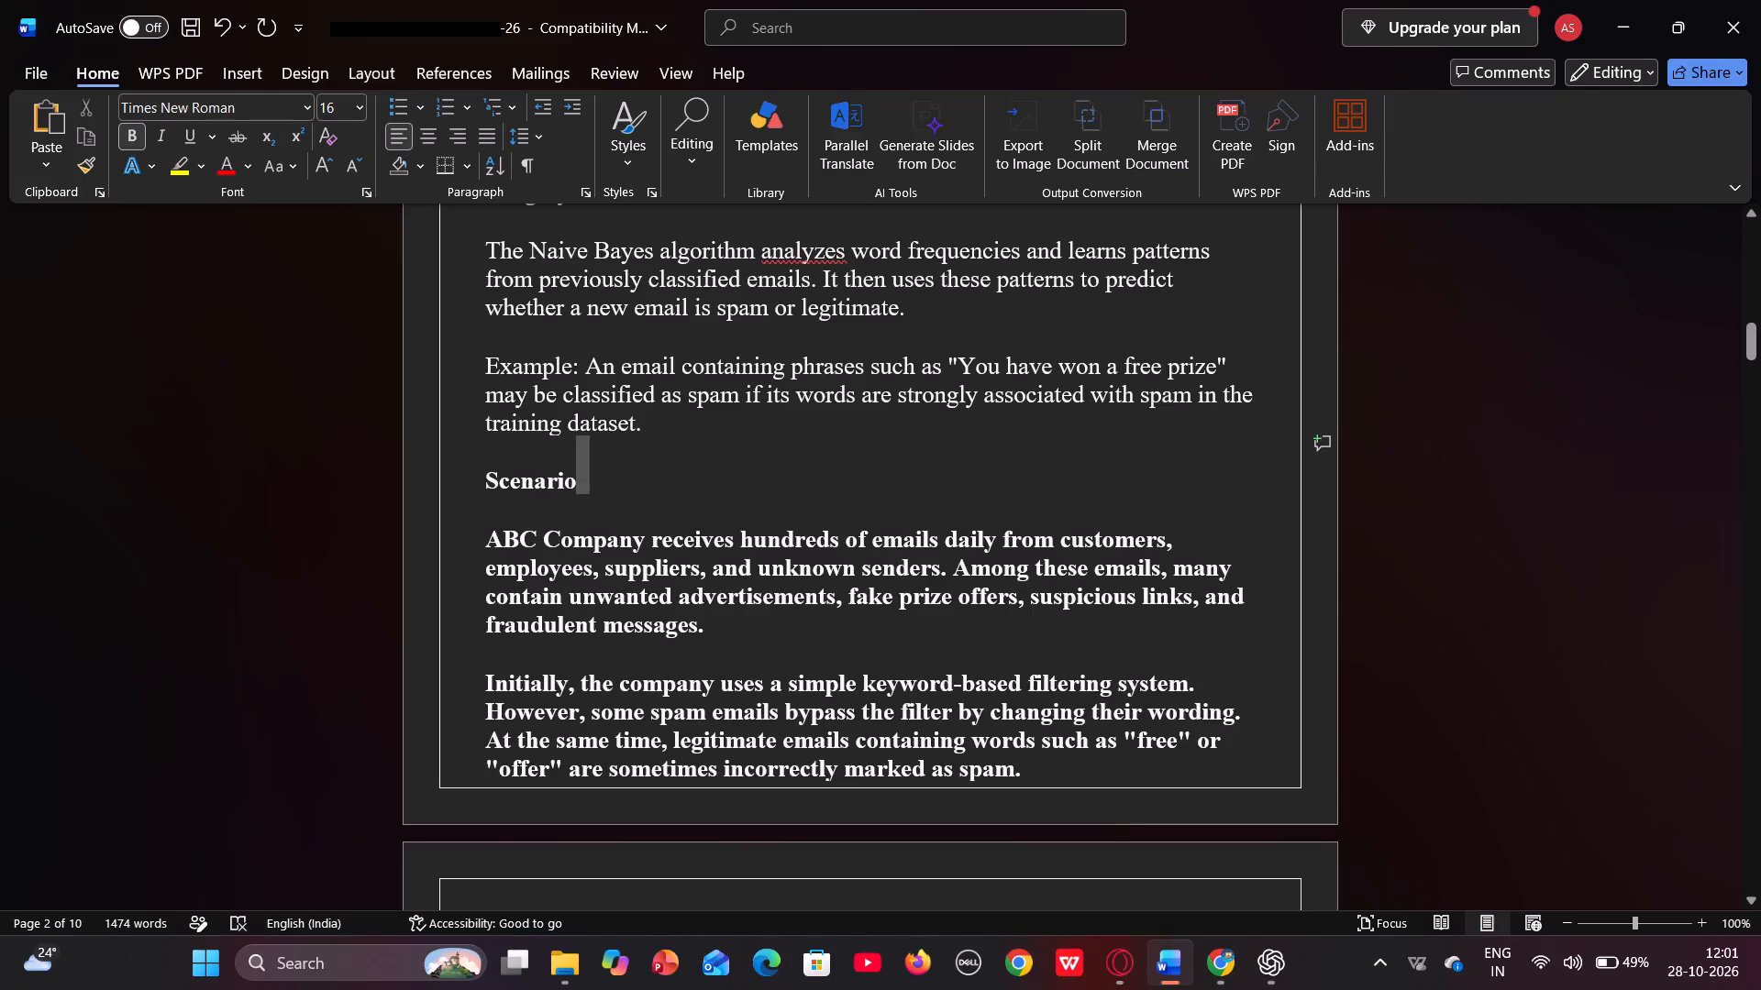
{"action": "left_click_drag", "start_coordinate": [471, 494], "coordinate": [486, 485]}
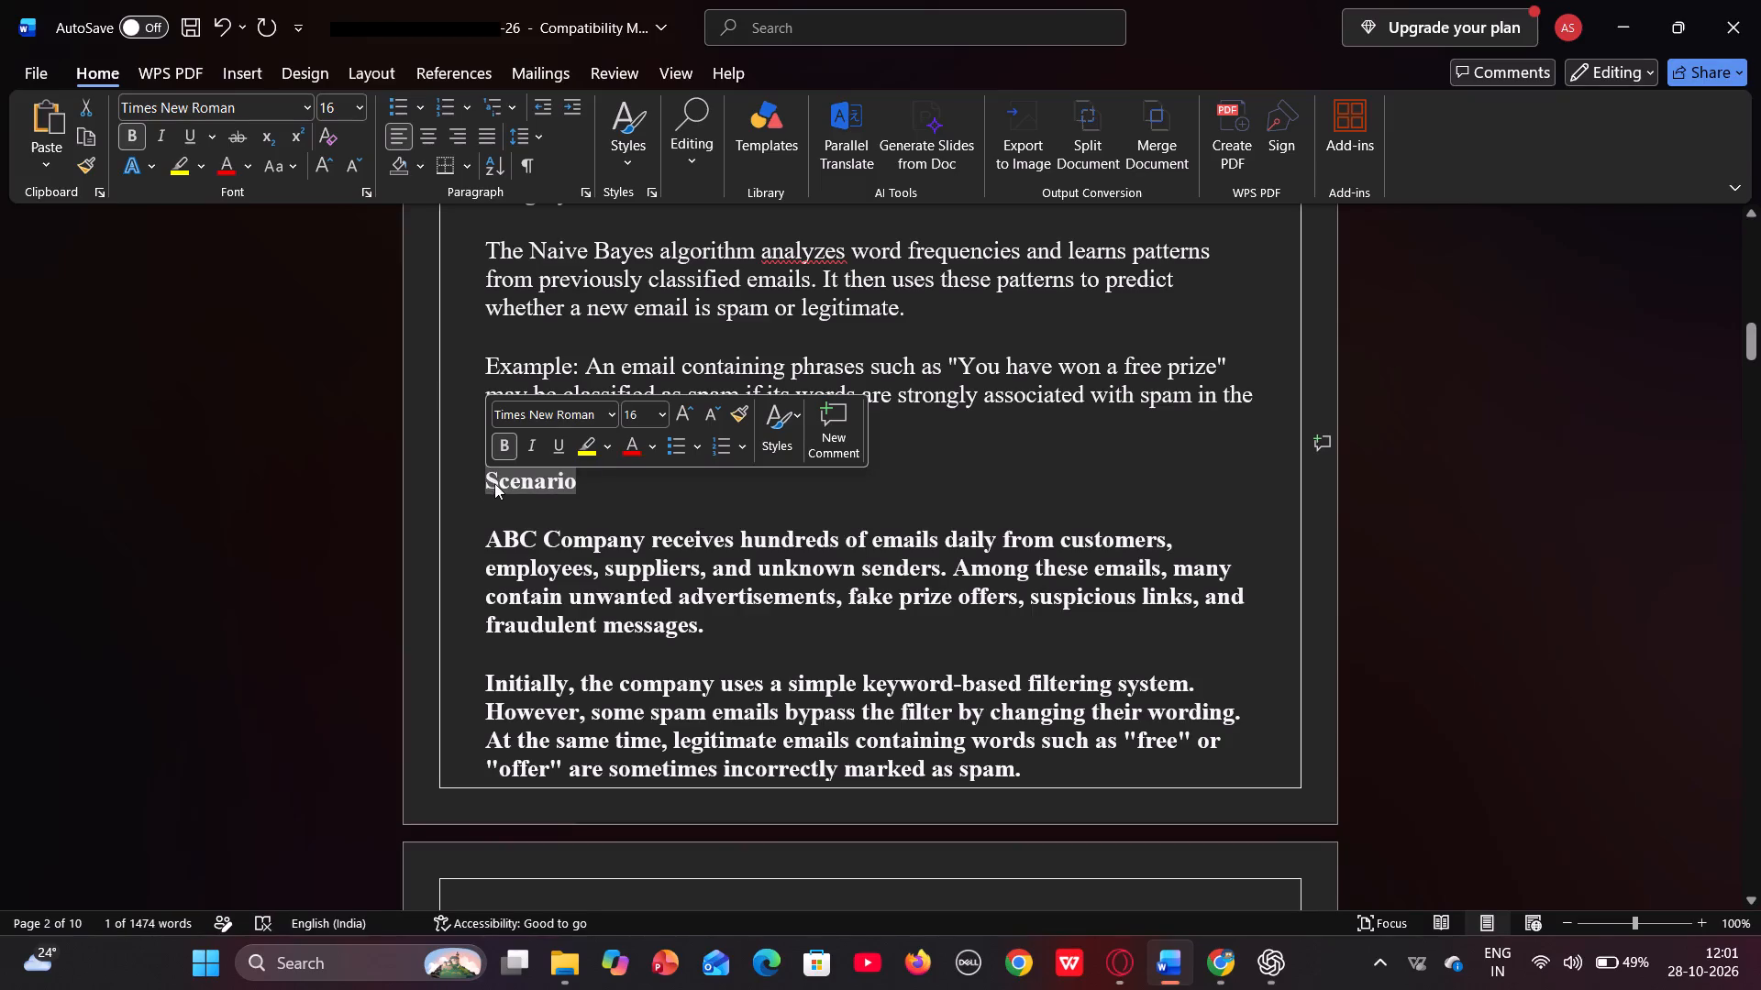
{"action": "left_click", "coordinate": [675, 420]}
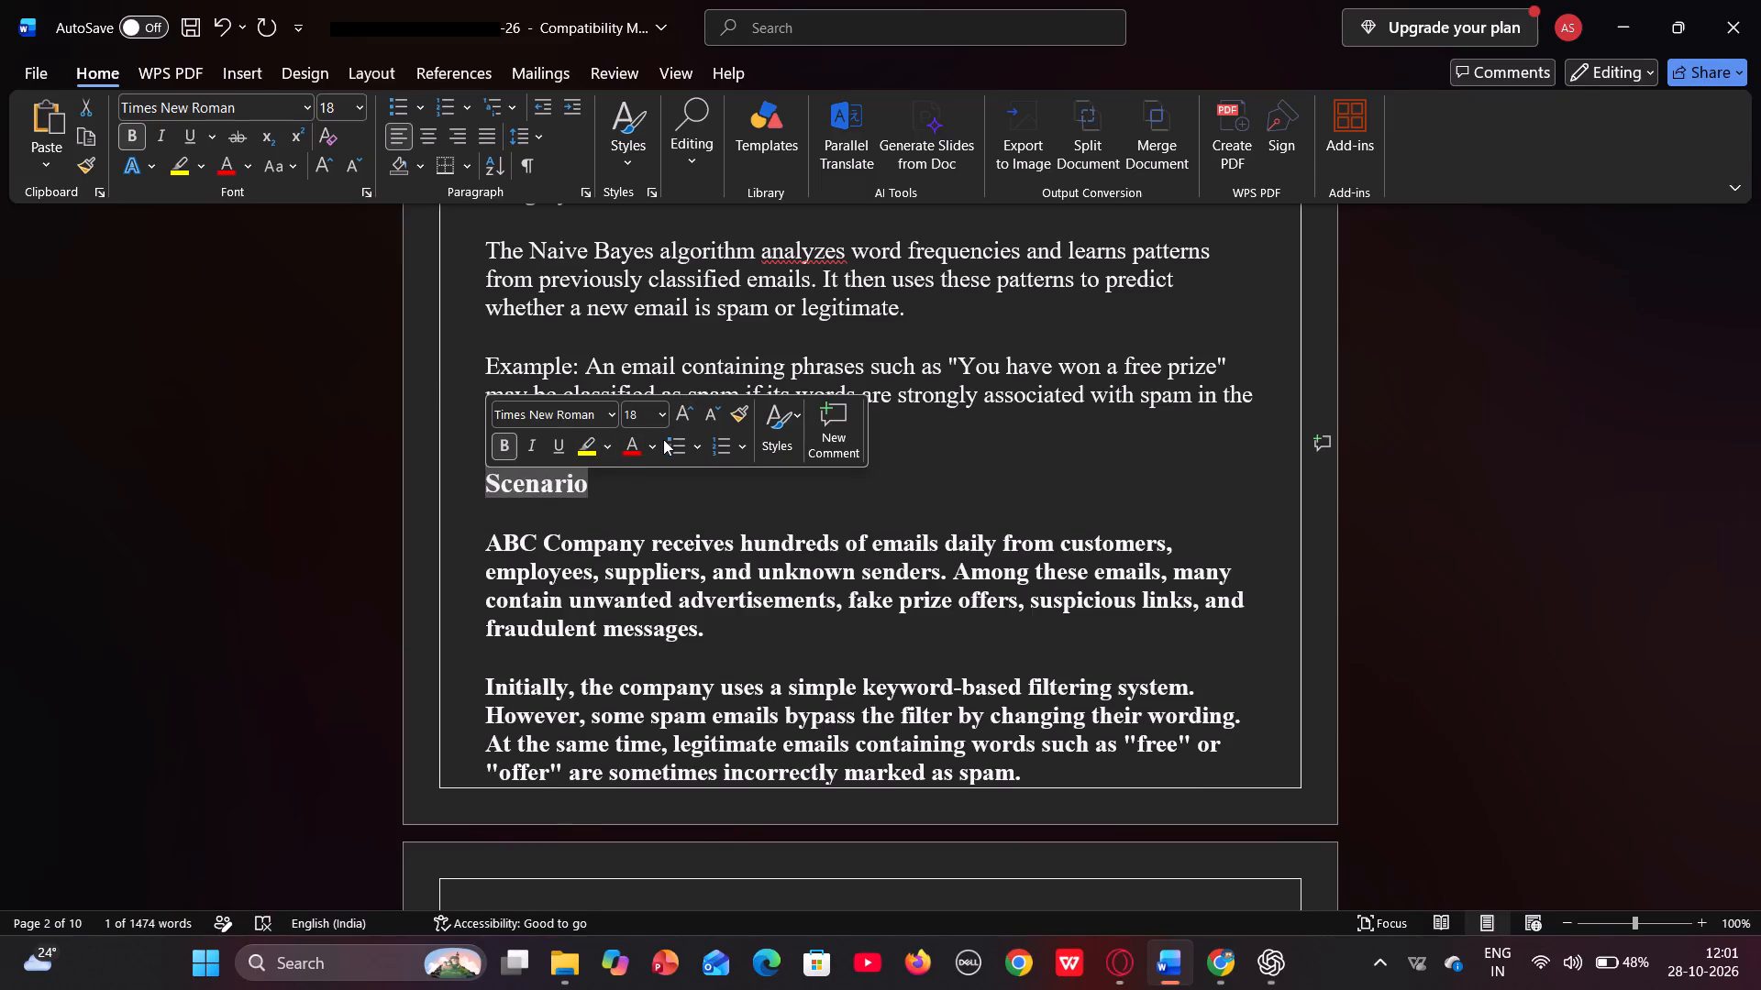
{"action": "left_click", "coordinate": [510, 448]}
{"action": "left_click", "coordinate": [510, 448]}
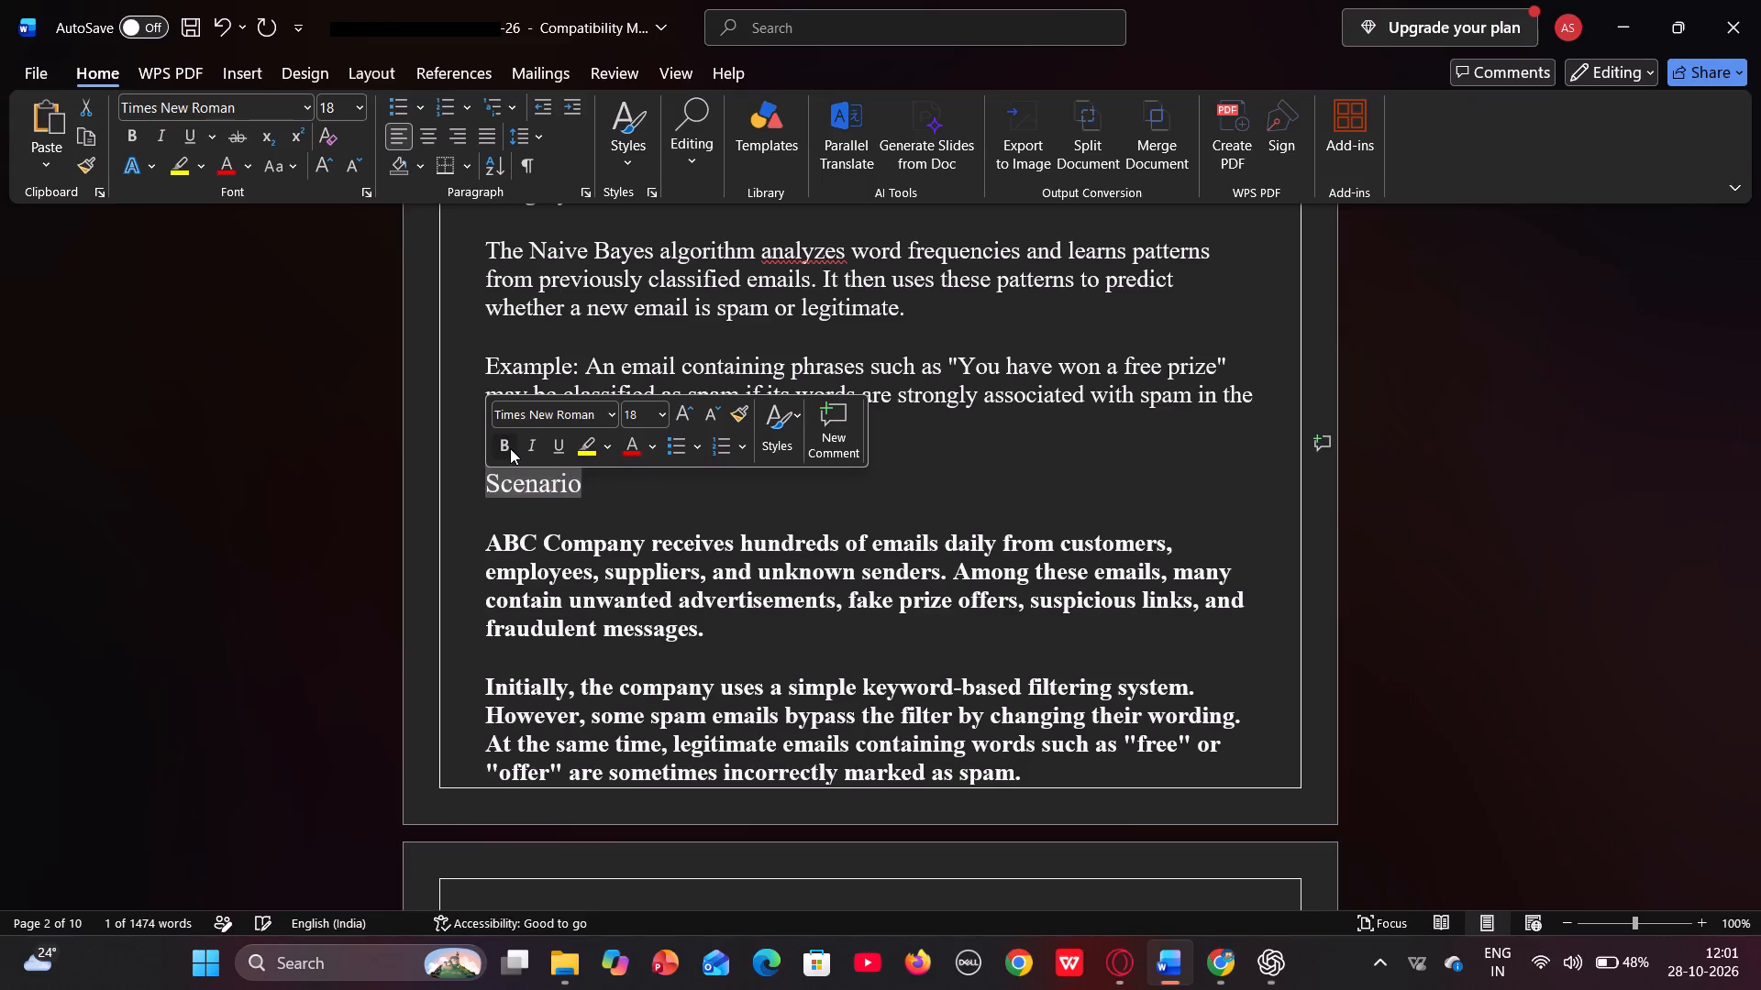
{"action": "left_click", "coordinate": [620, 509]}
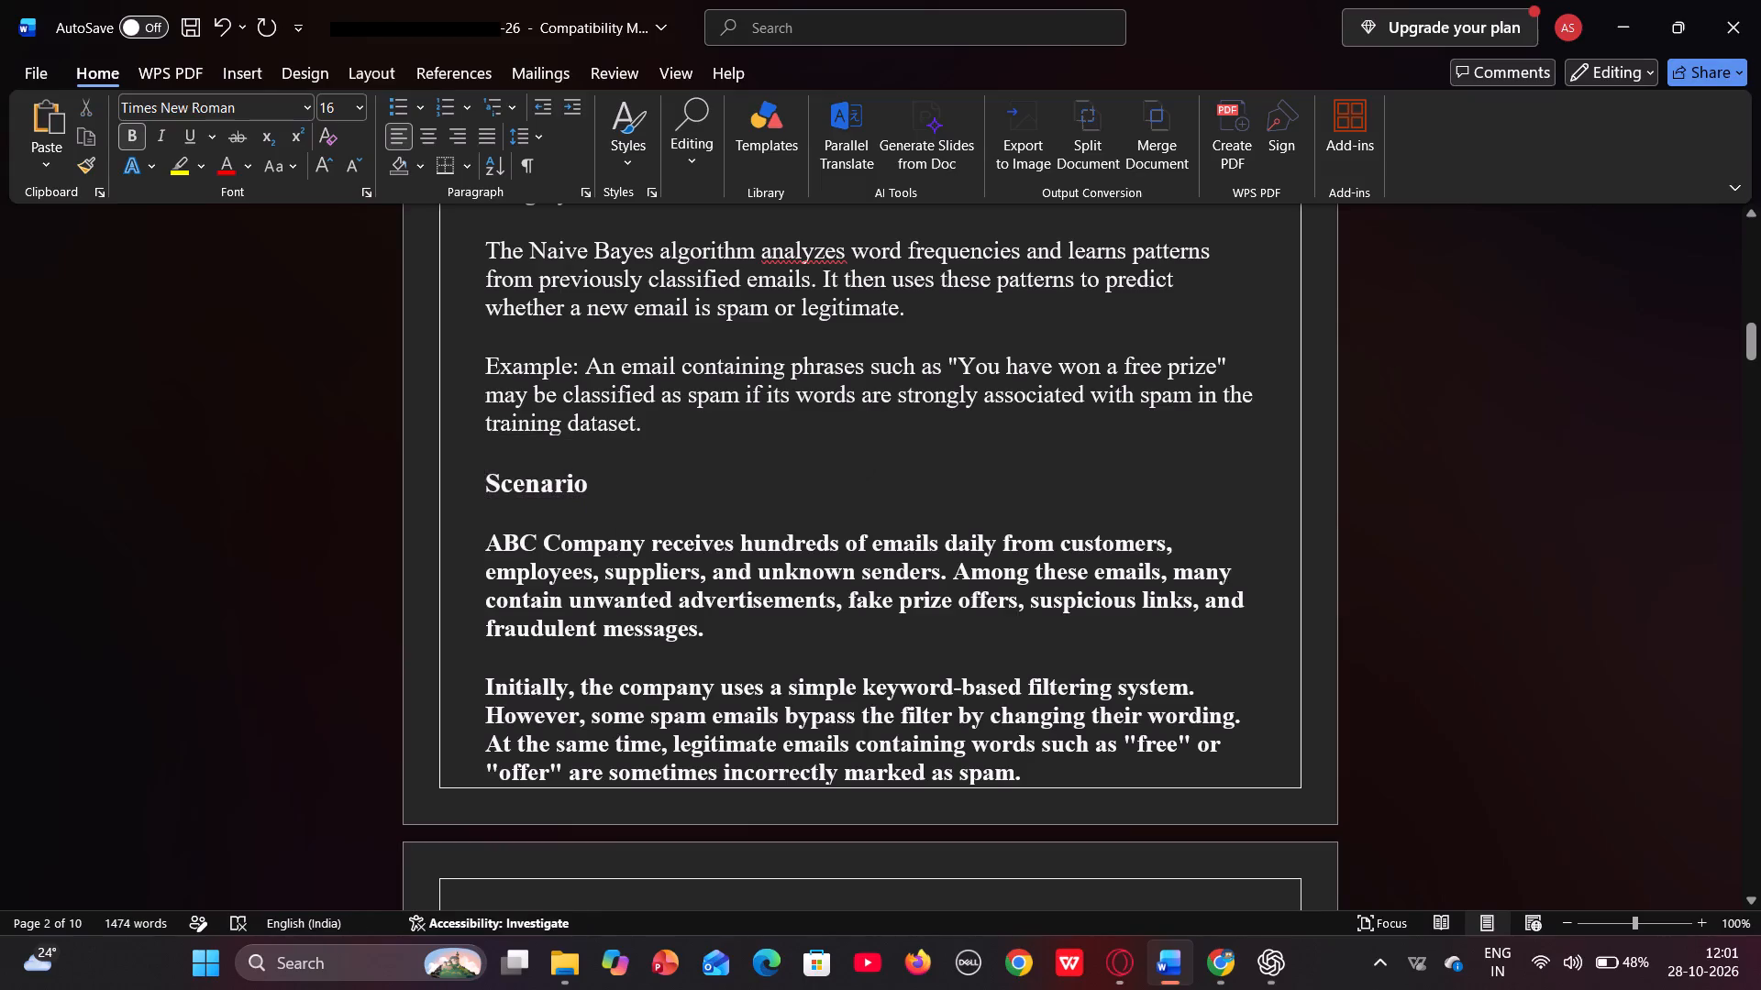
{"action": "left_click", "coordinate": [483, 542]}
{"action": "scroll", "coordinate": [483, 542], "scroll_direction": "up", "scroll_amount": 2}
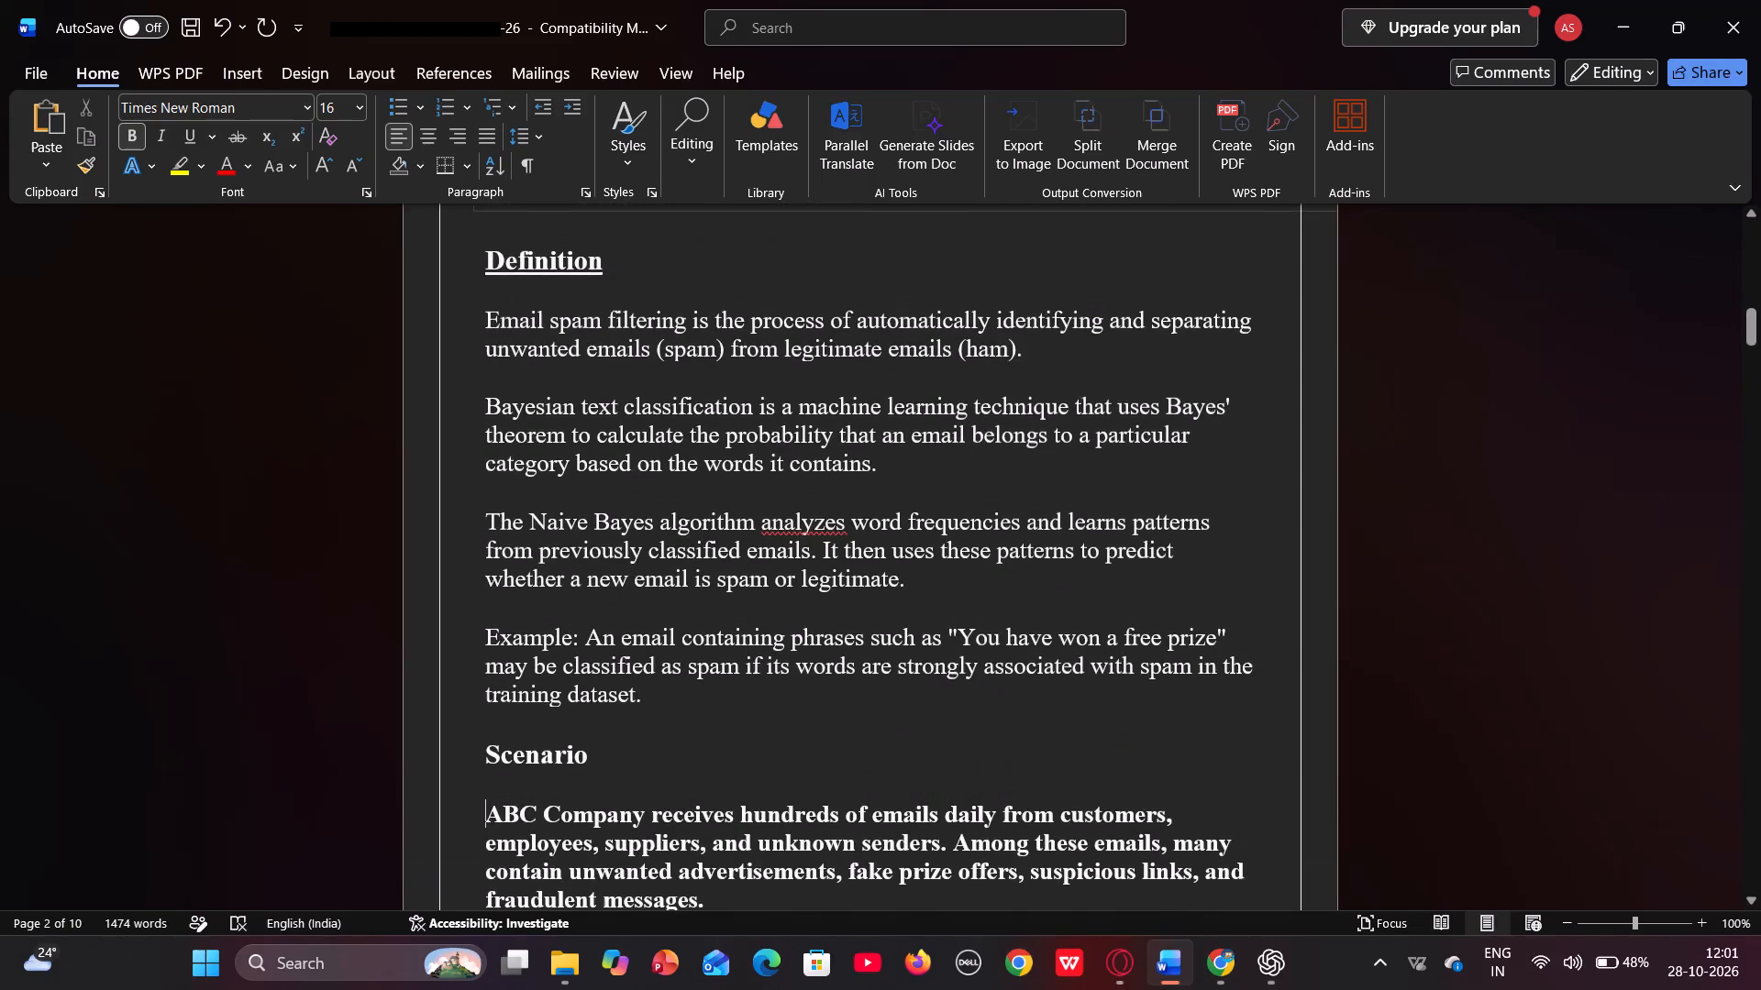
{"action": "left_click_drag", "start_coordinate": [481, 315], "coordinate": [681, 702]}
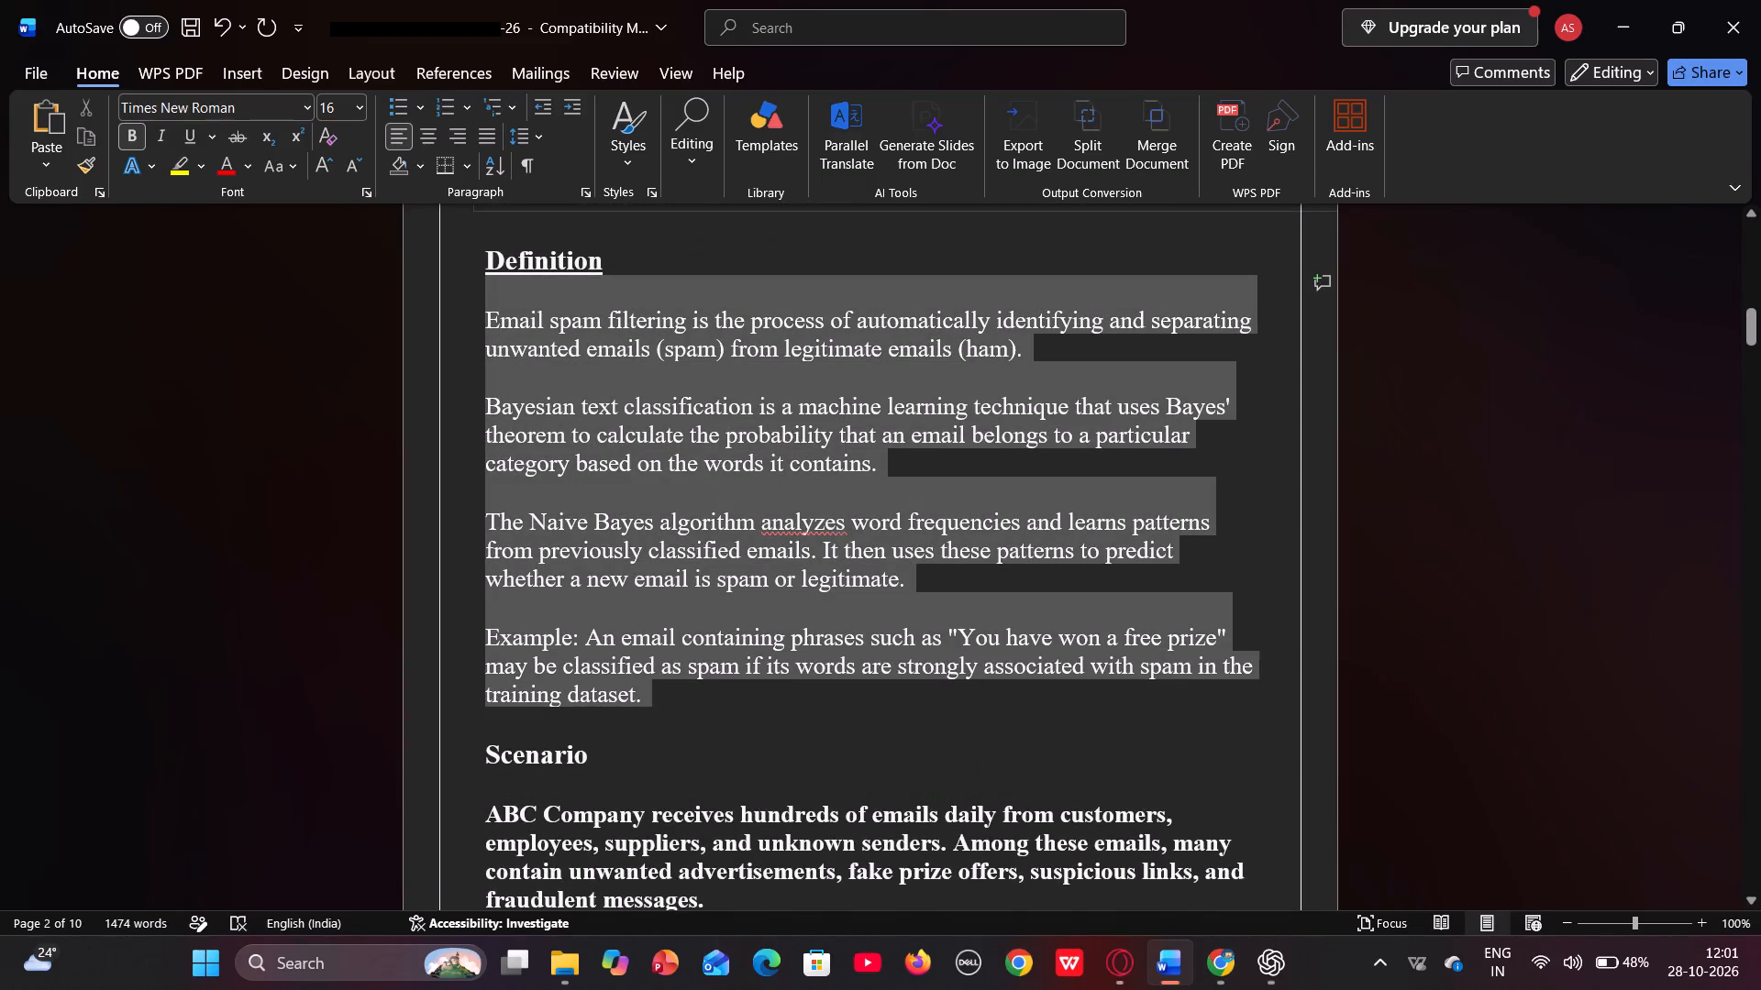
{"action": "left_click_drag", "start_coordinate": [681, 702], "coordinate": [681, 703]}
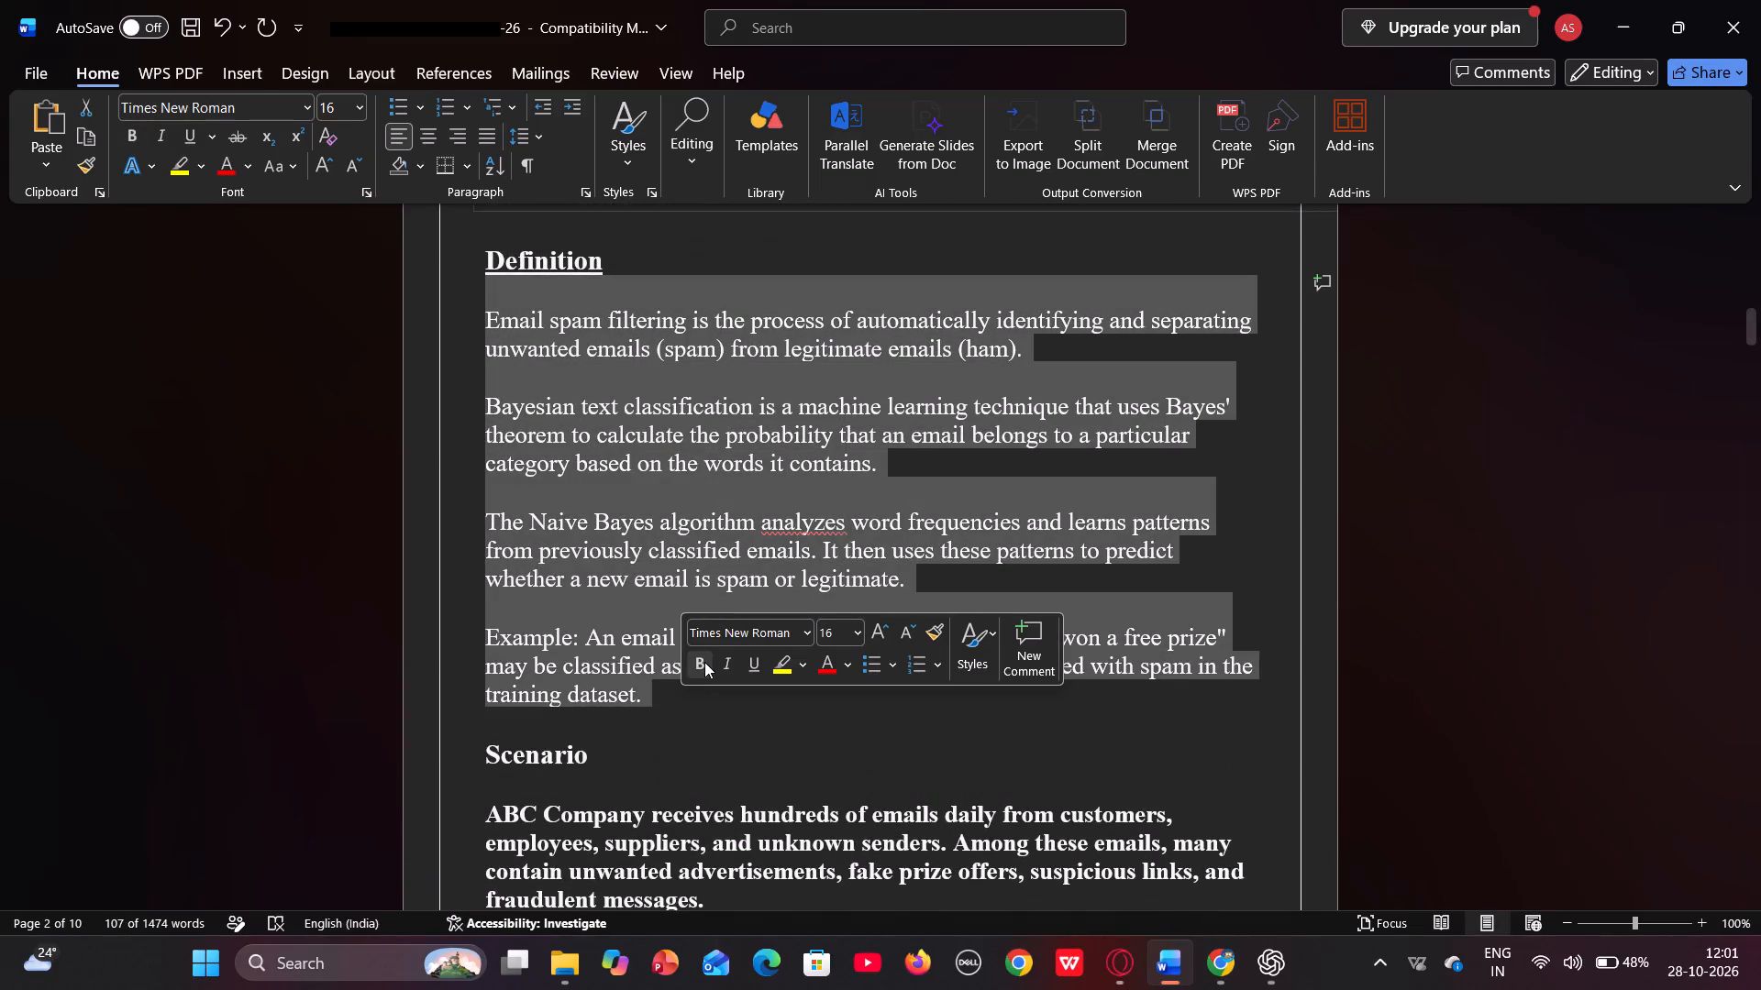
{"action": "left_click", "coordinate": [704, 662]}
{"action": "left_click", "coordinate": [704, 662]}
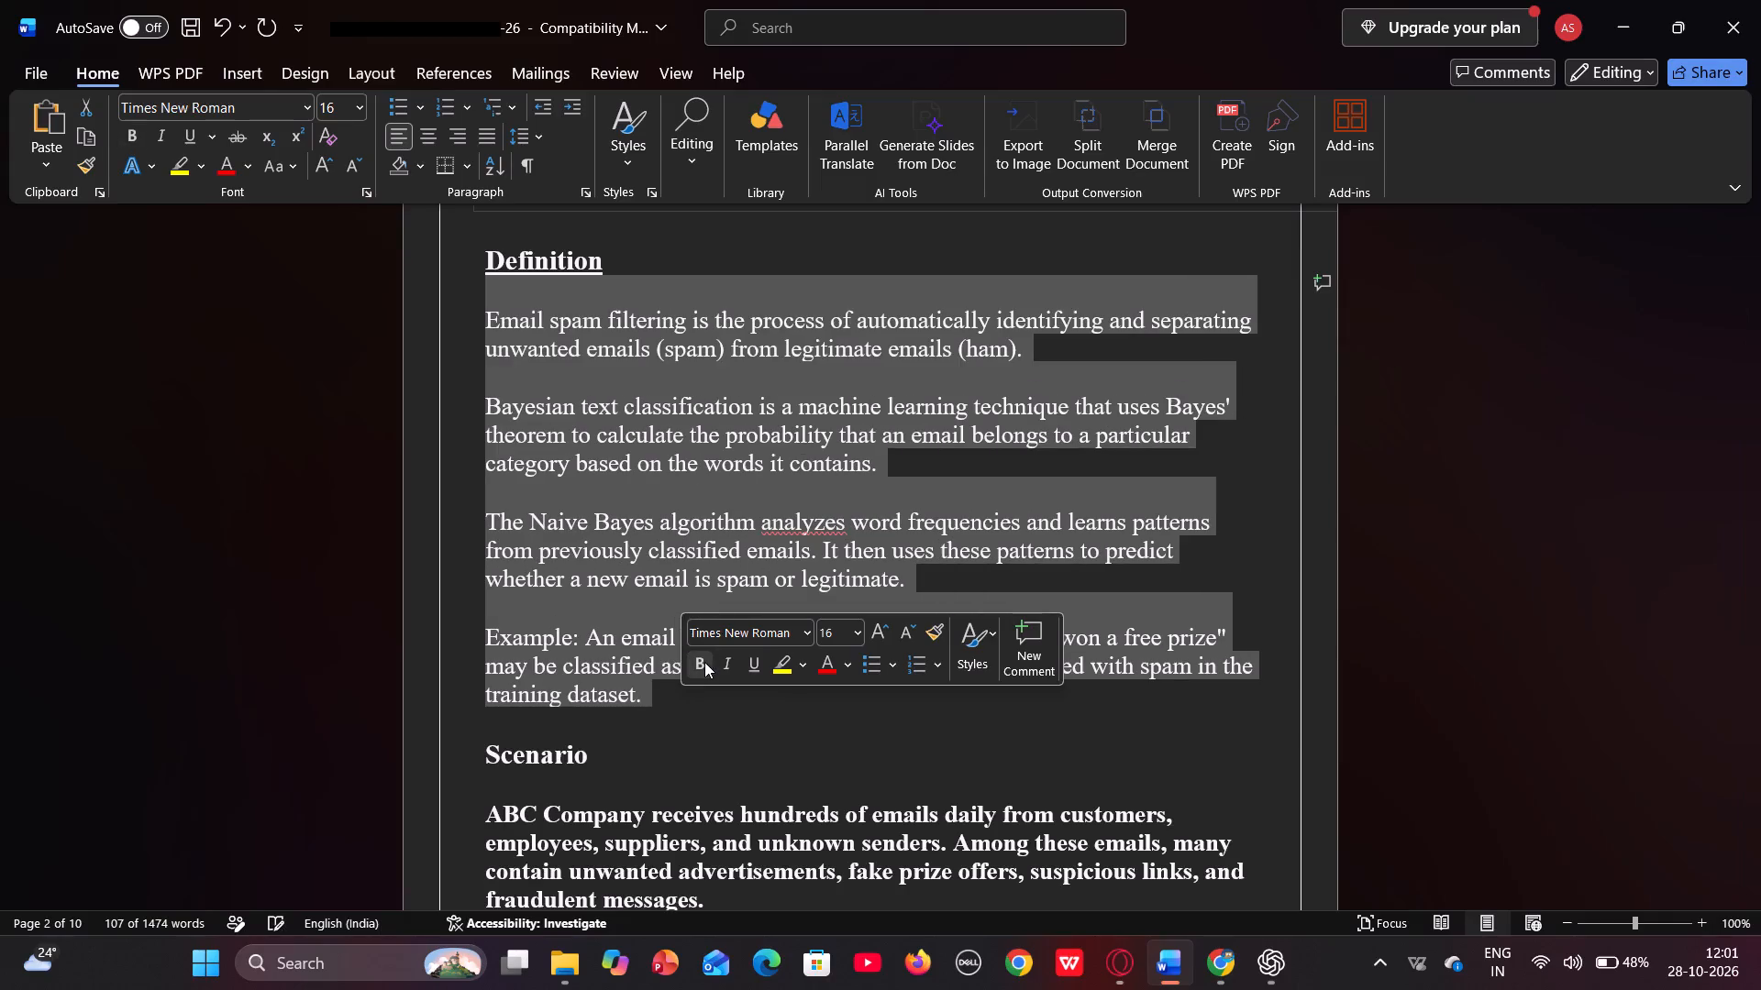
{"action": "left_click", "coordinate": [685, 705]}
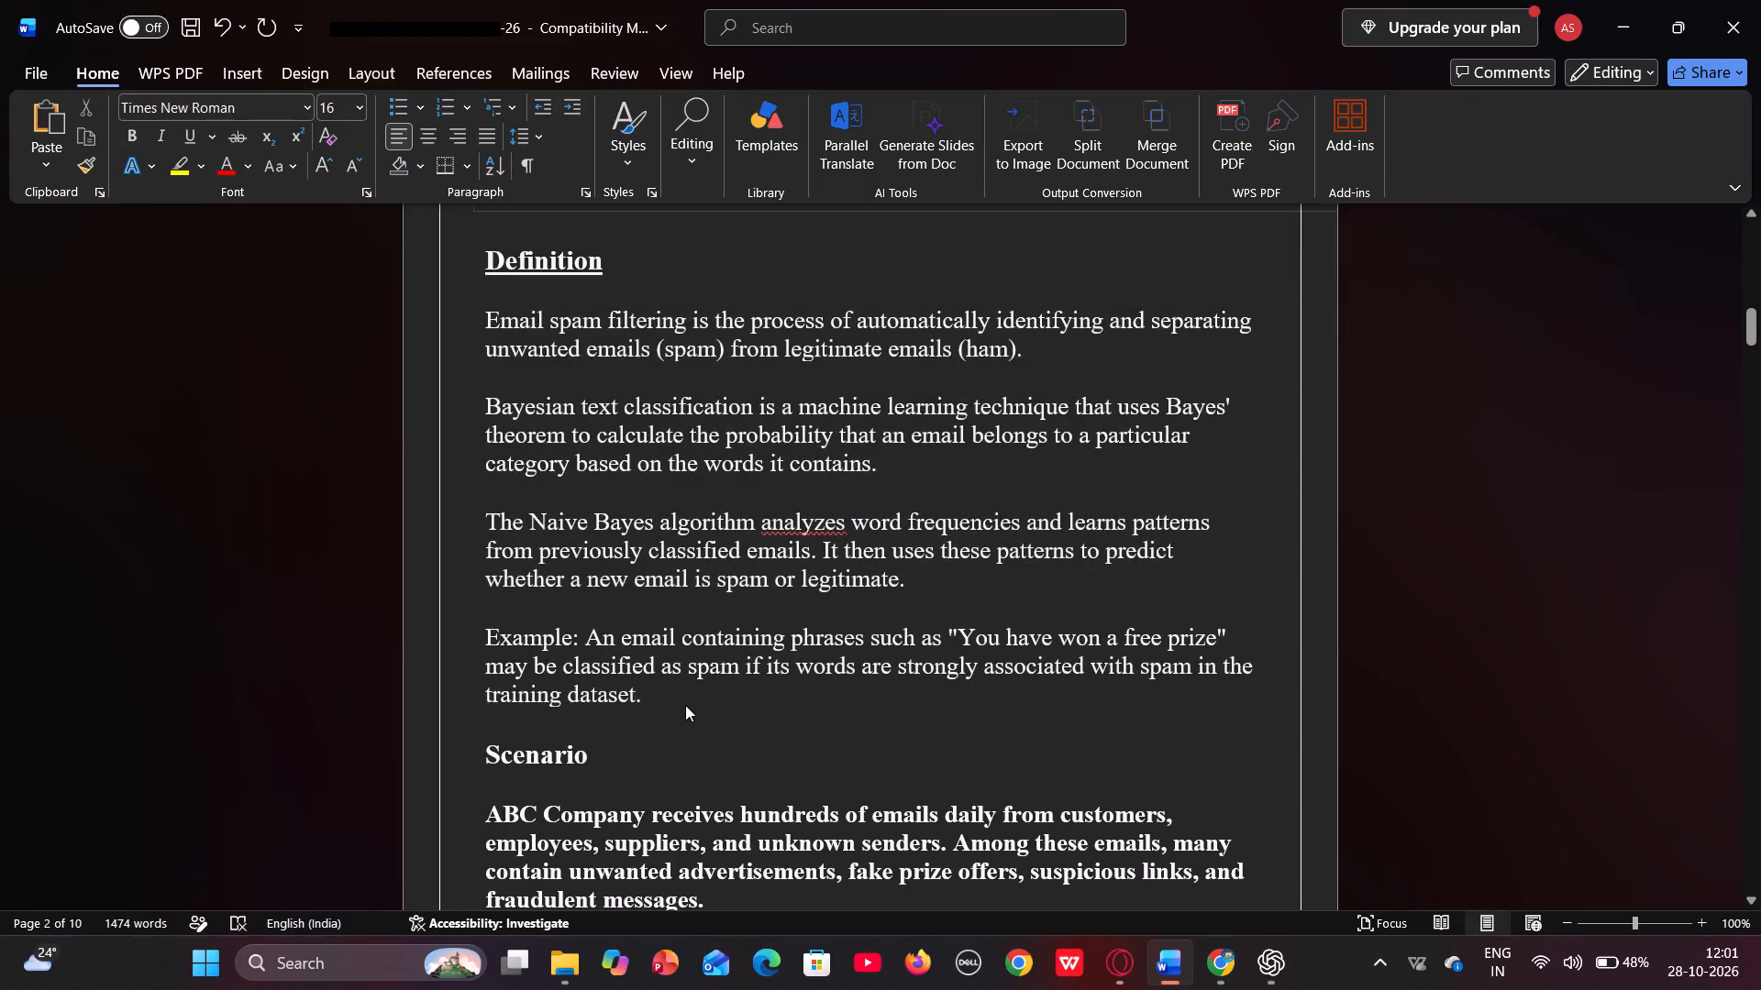
Underline the "Scenario" heading to match the "Definition" heading.
{"action": "scroll", "coordinate": [685, 705], "scroll_direction": "down", "scroll_amount": 2}
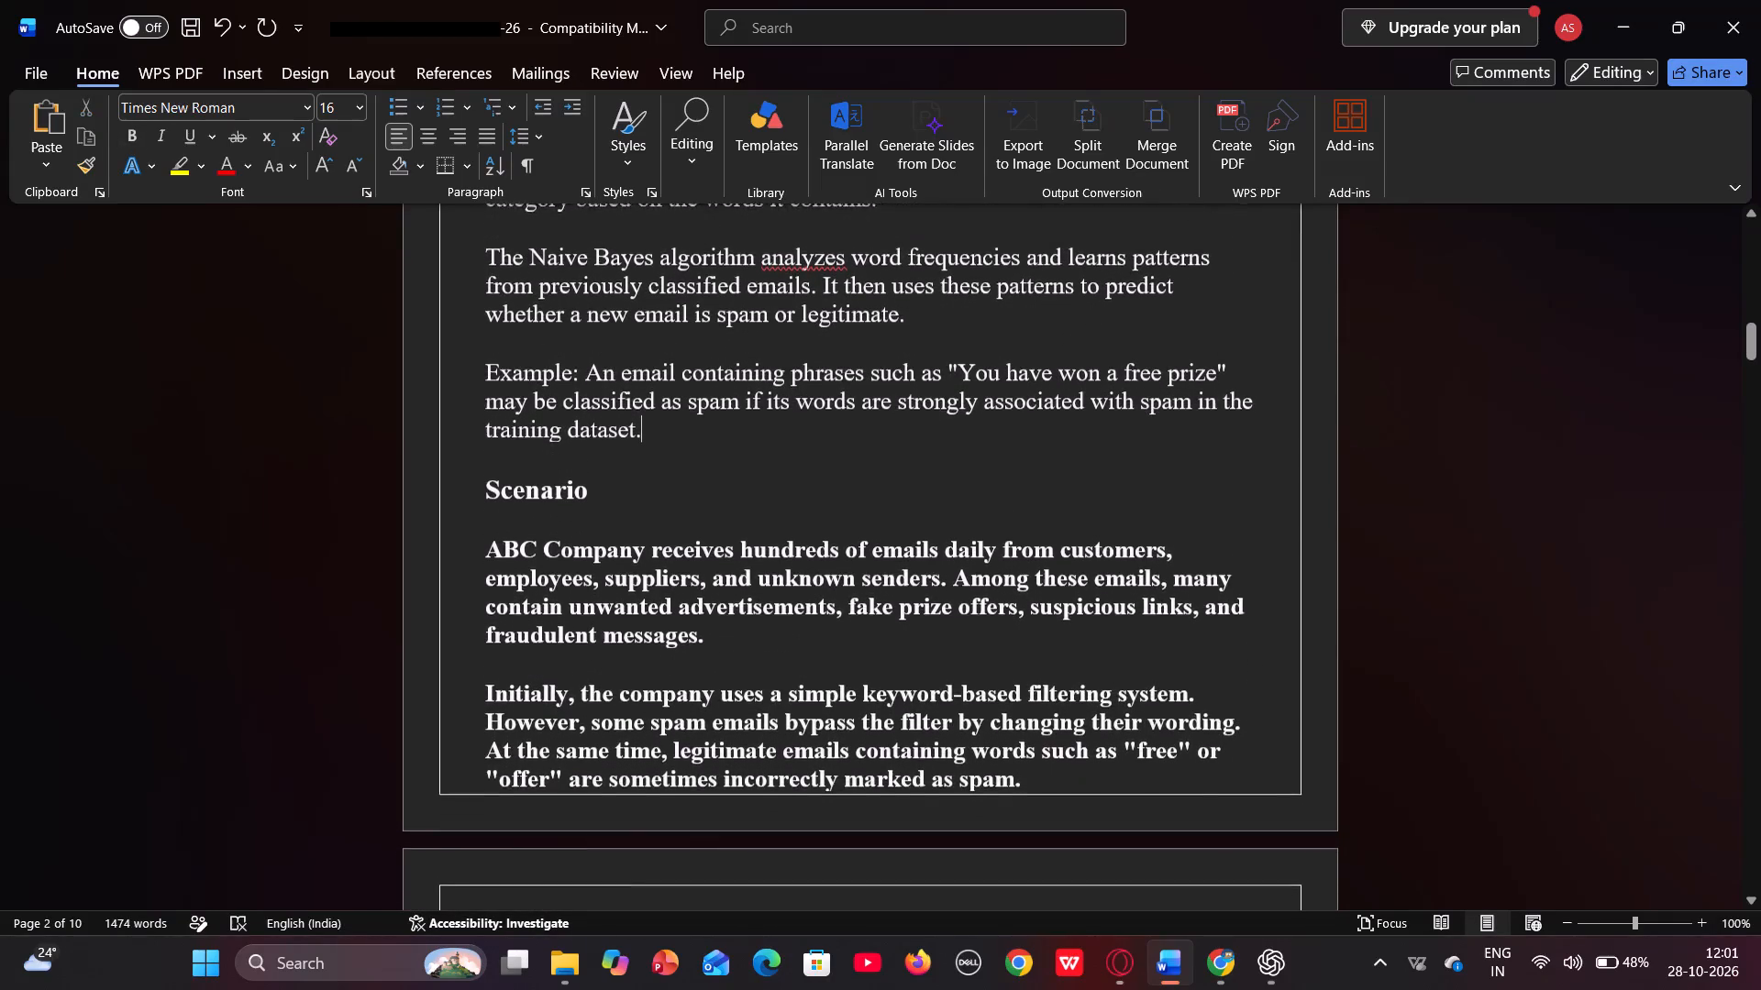
{"action": "scroll", "coordinate": [685, 705], "scroll_direction": "down", "scroll_amount": 2}
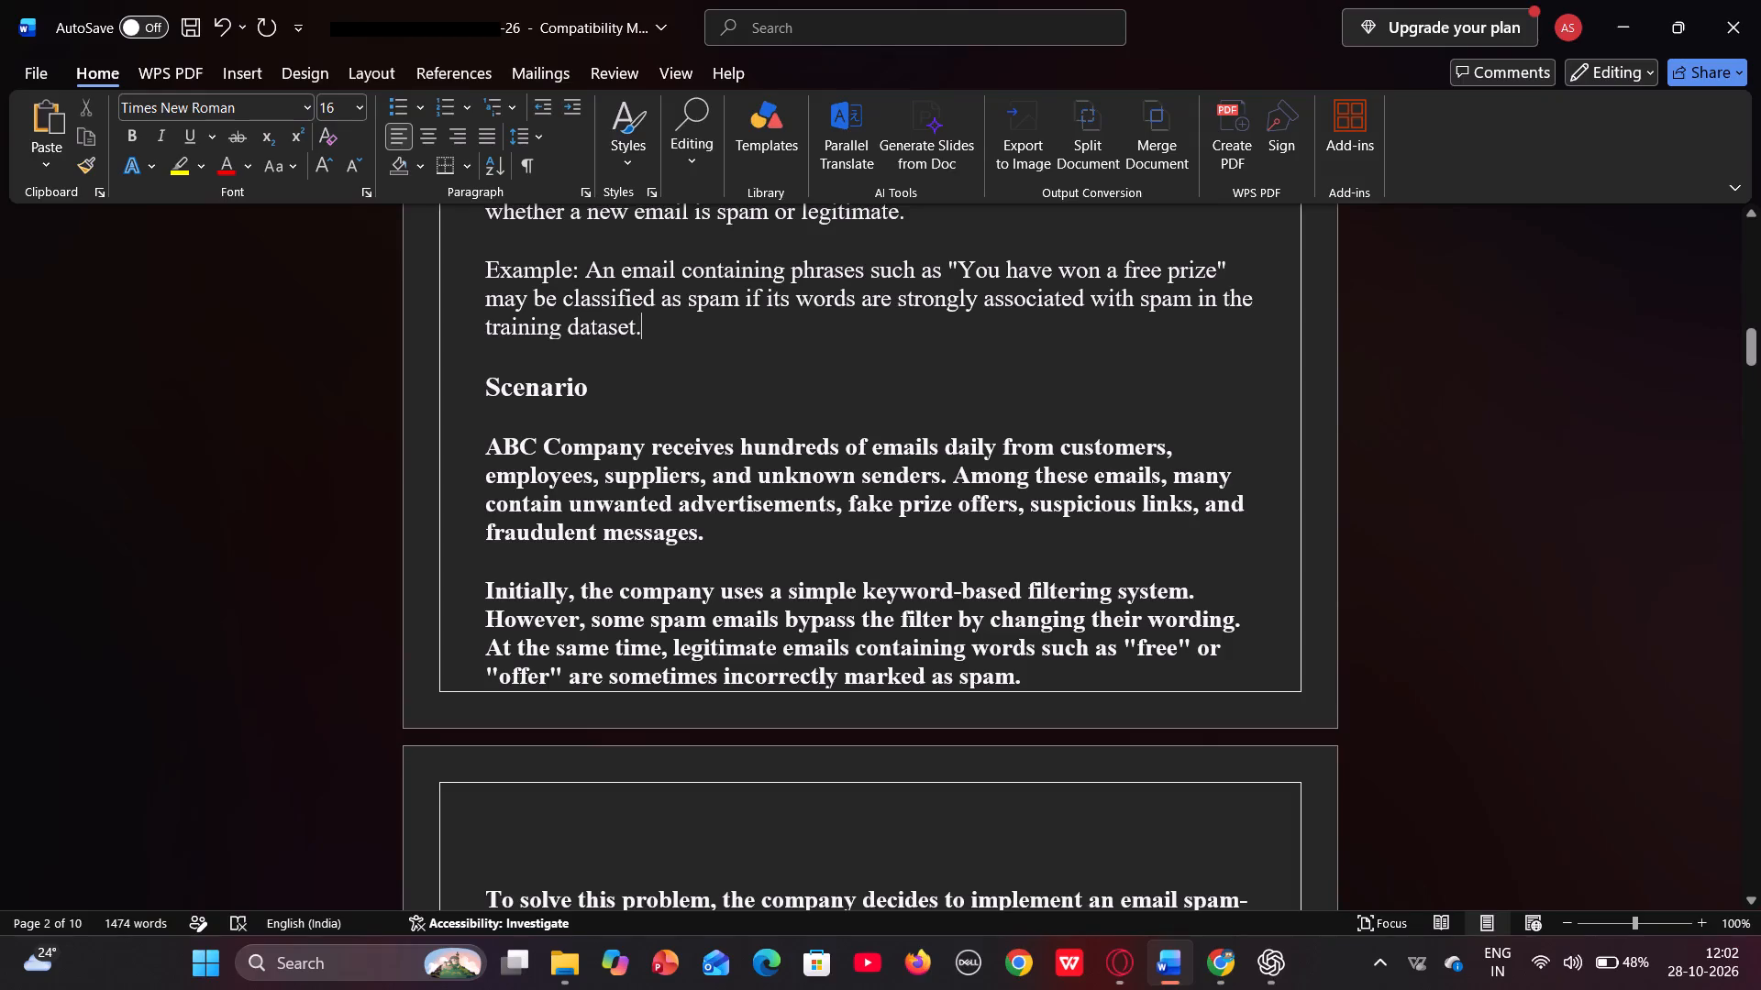
{"action": "left_click_drag", "start_coordinate": [487, 391], "coordinate": [603, 401]}
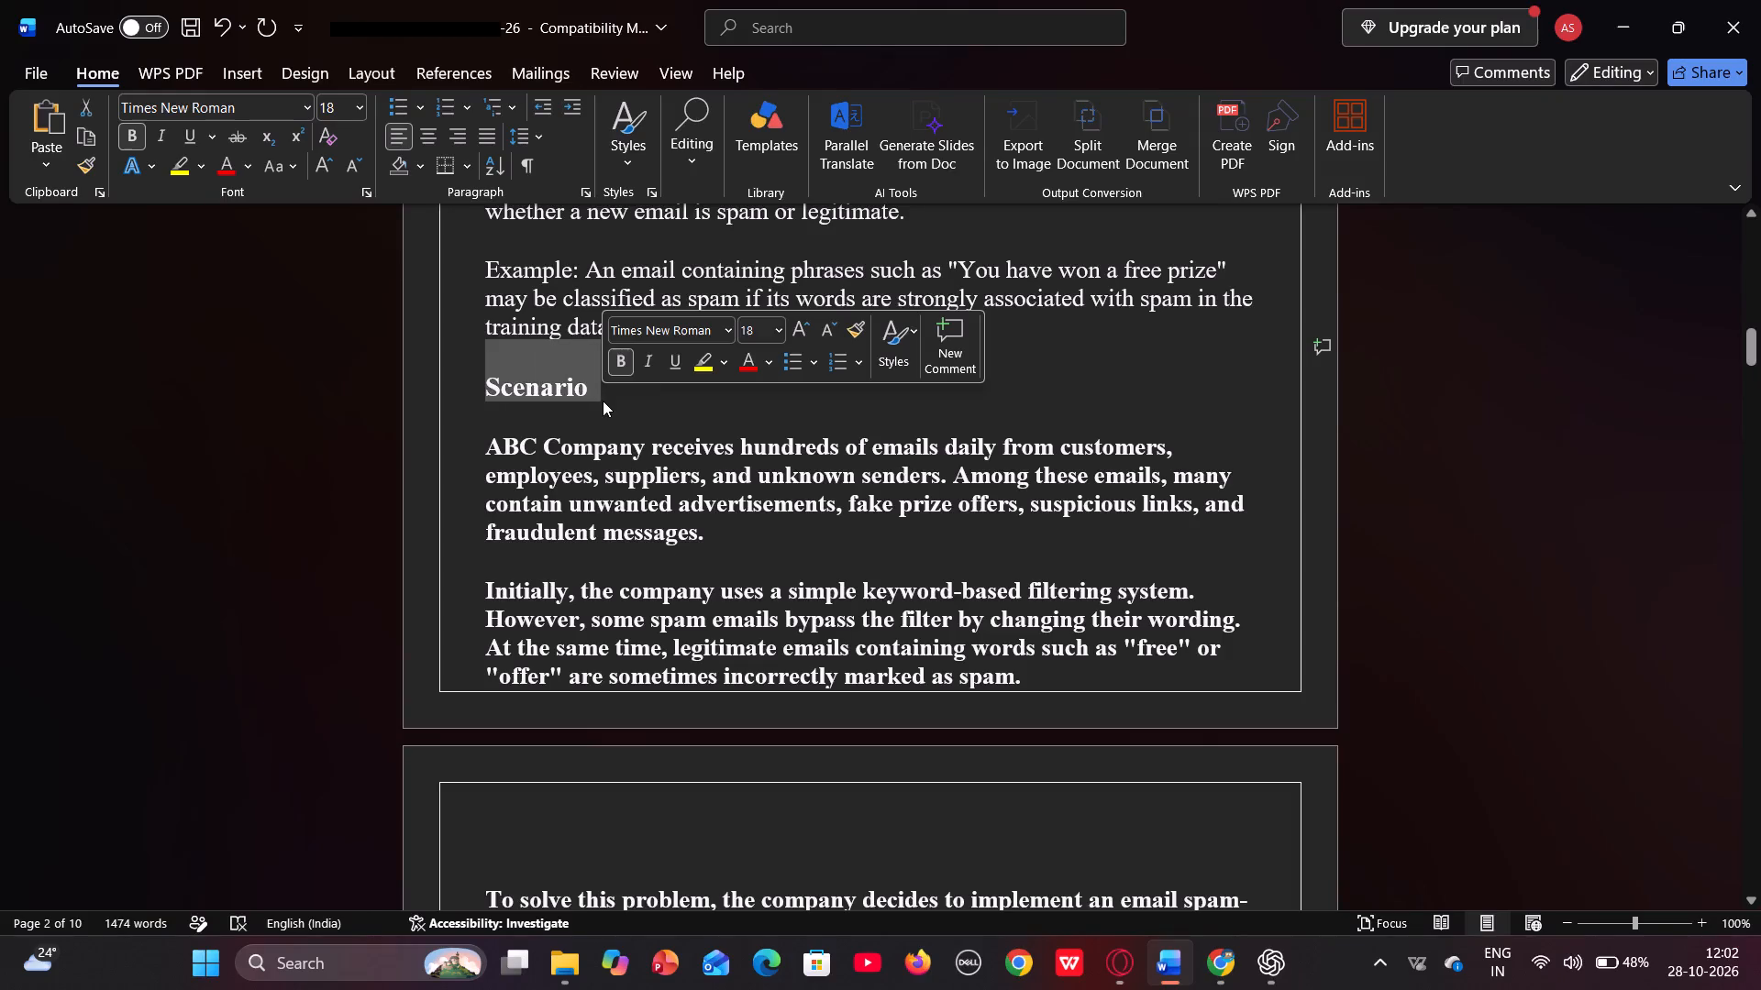
{"action": "left_click", "coordinate": [671, 361]}
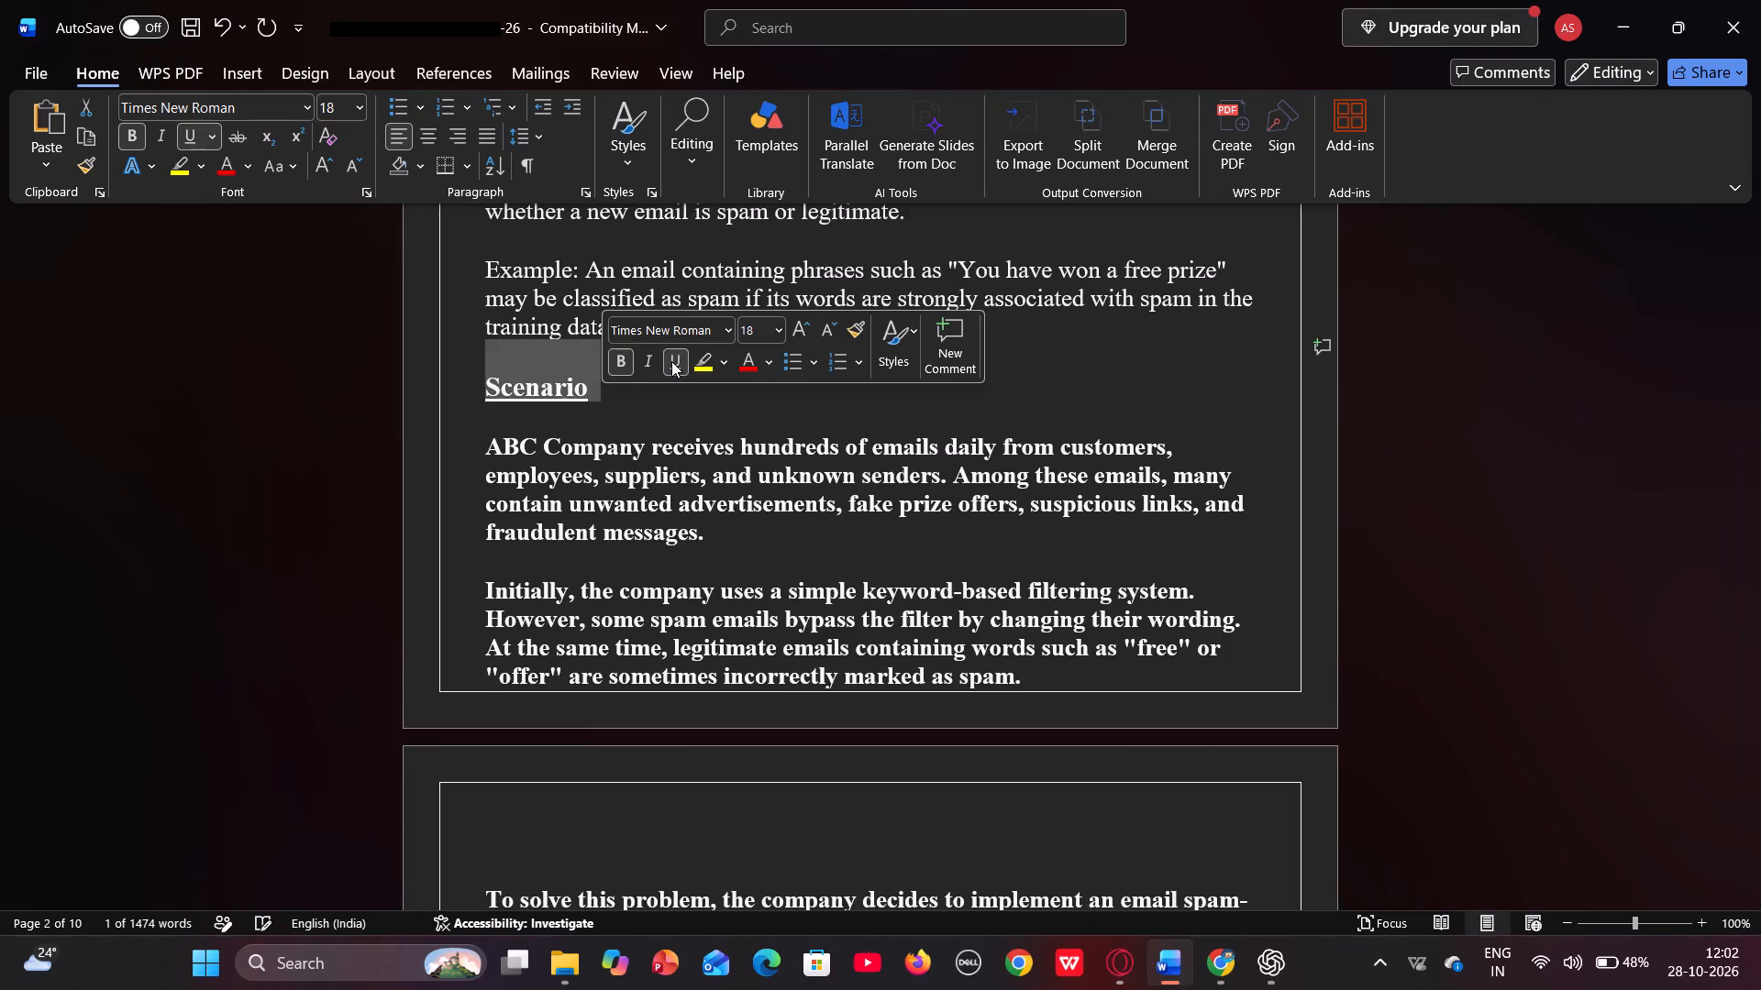
{"action": "left_click", "coordinate": [658, 393]}
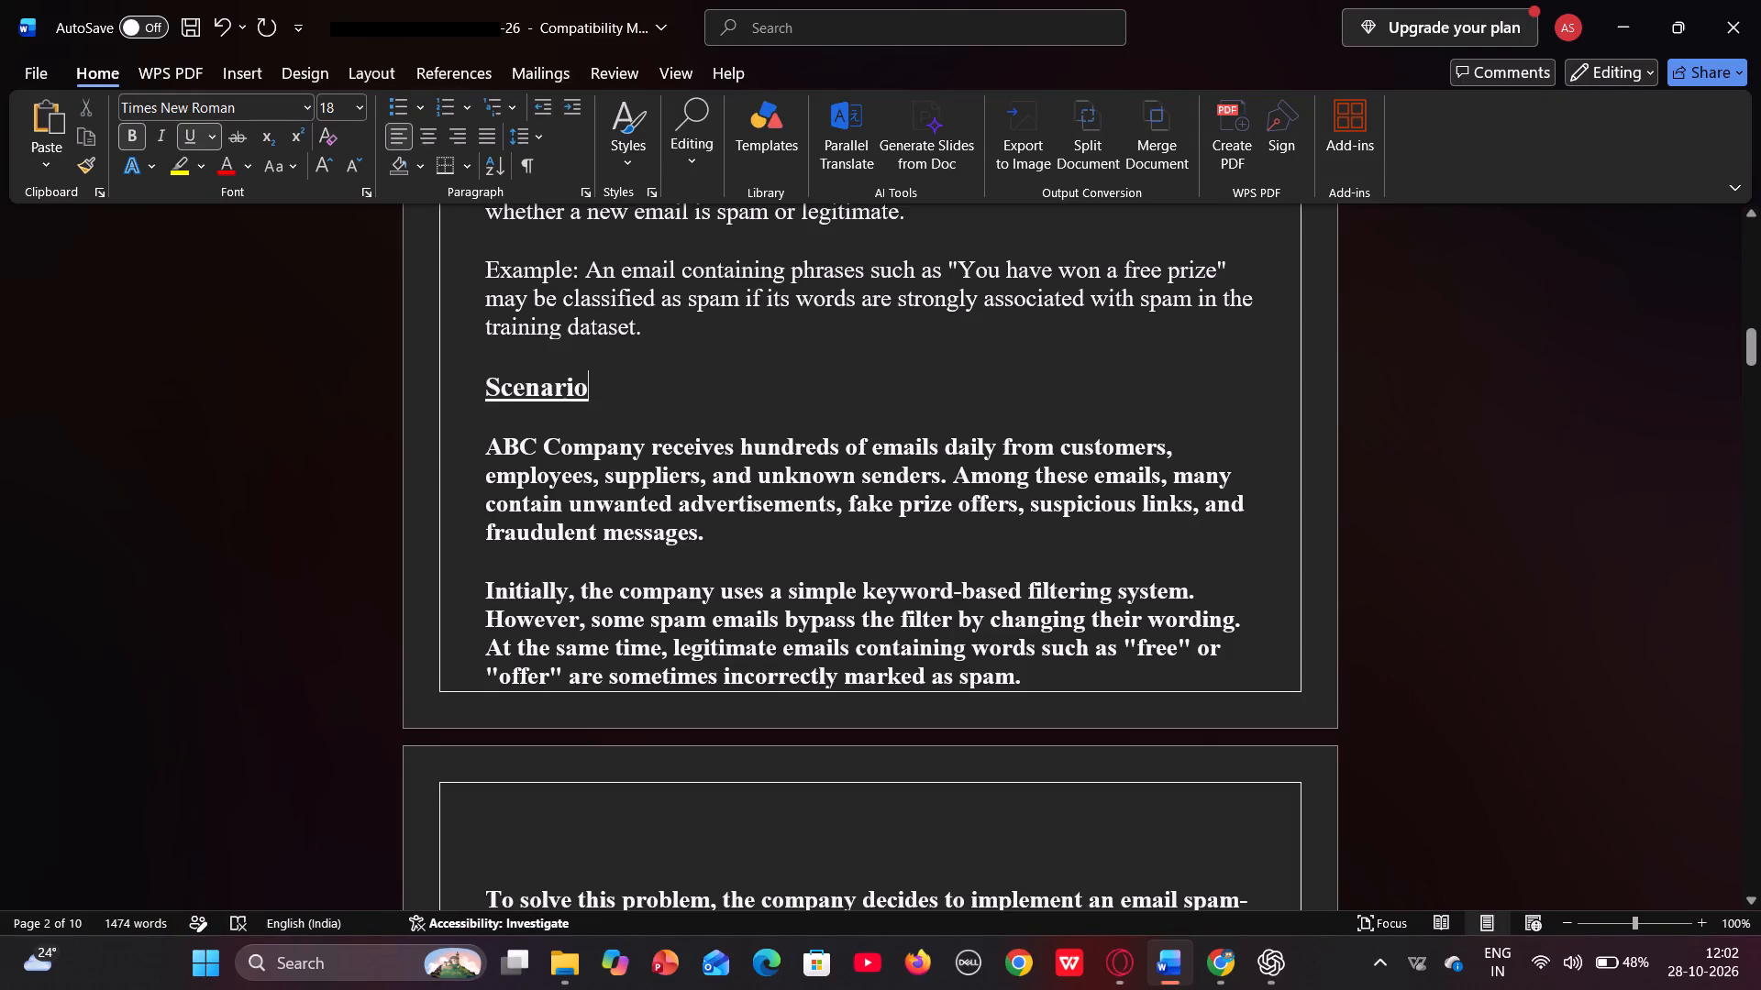
Remove bold from the first two Scenario paragraphs, "ABC Company receives..." and "Initially, the company uses...".
{"action": "scroll", "coordinate": [621, 382], "scroll_direction": "up", "scroll_amount": 1}
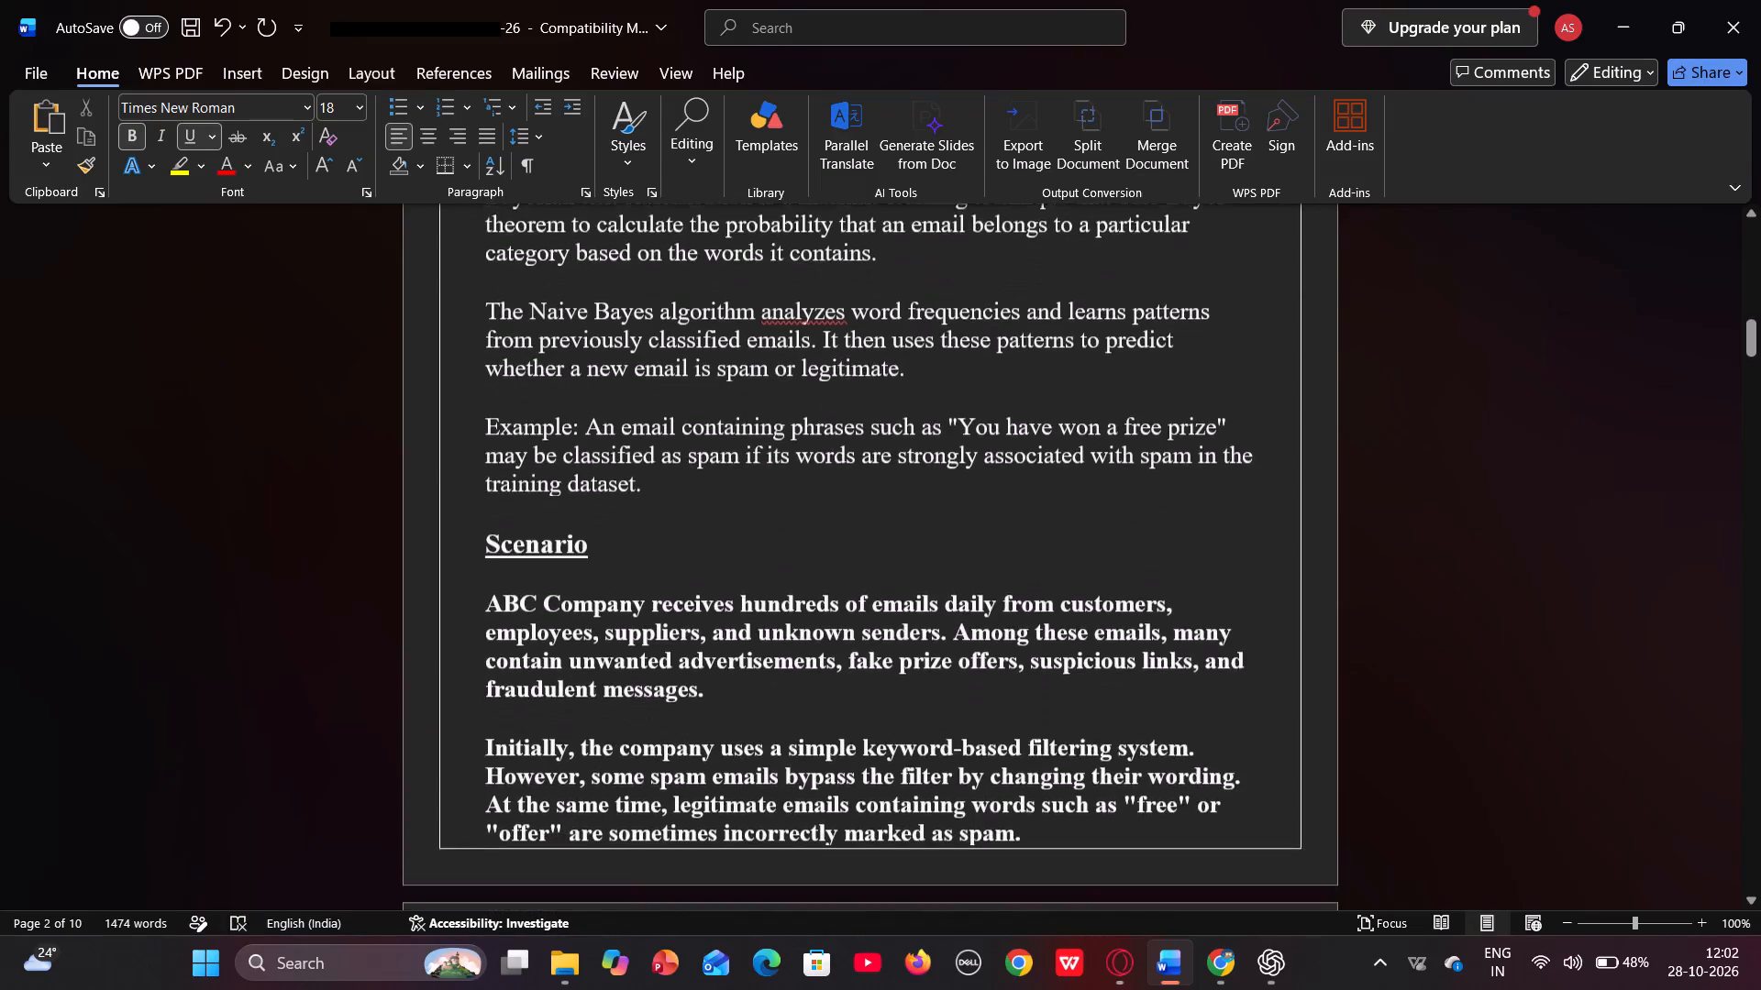
{"action": "scroll", "coordinate": [621, 382], "scroll_direction": "up", "scroll_amount": 1}
{"action": "scroll", "coordinate": [621, 382], "scroll_direction": "down", "scroll_amount": 1}
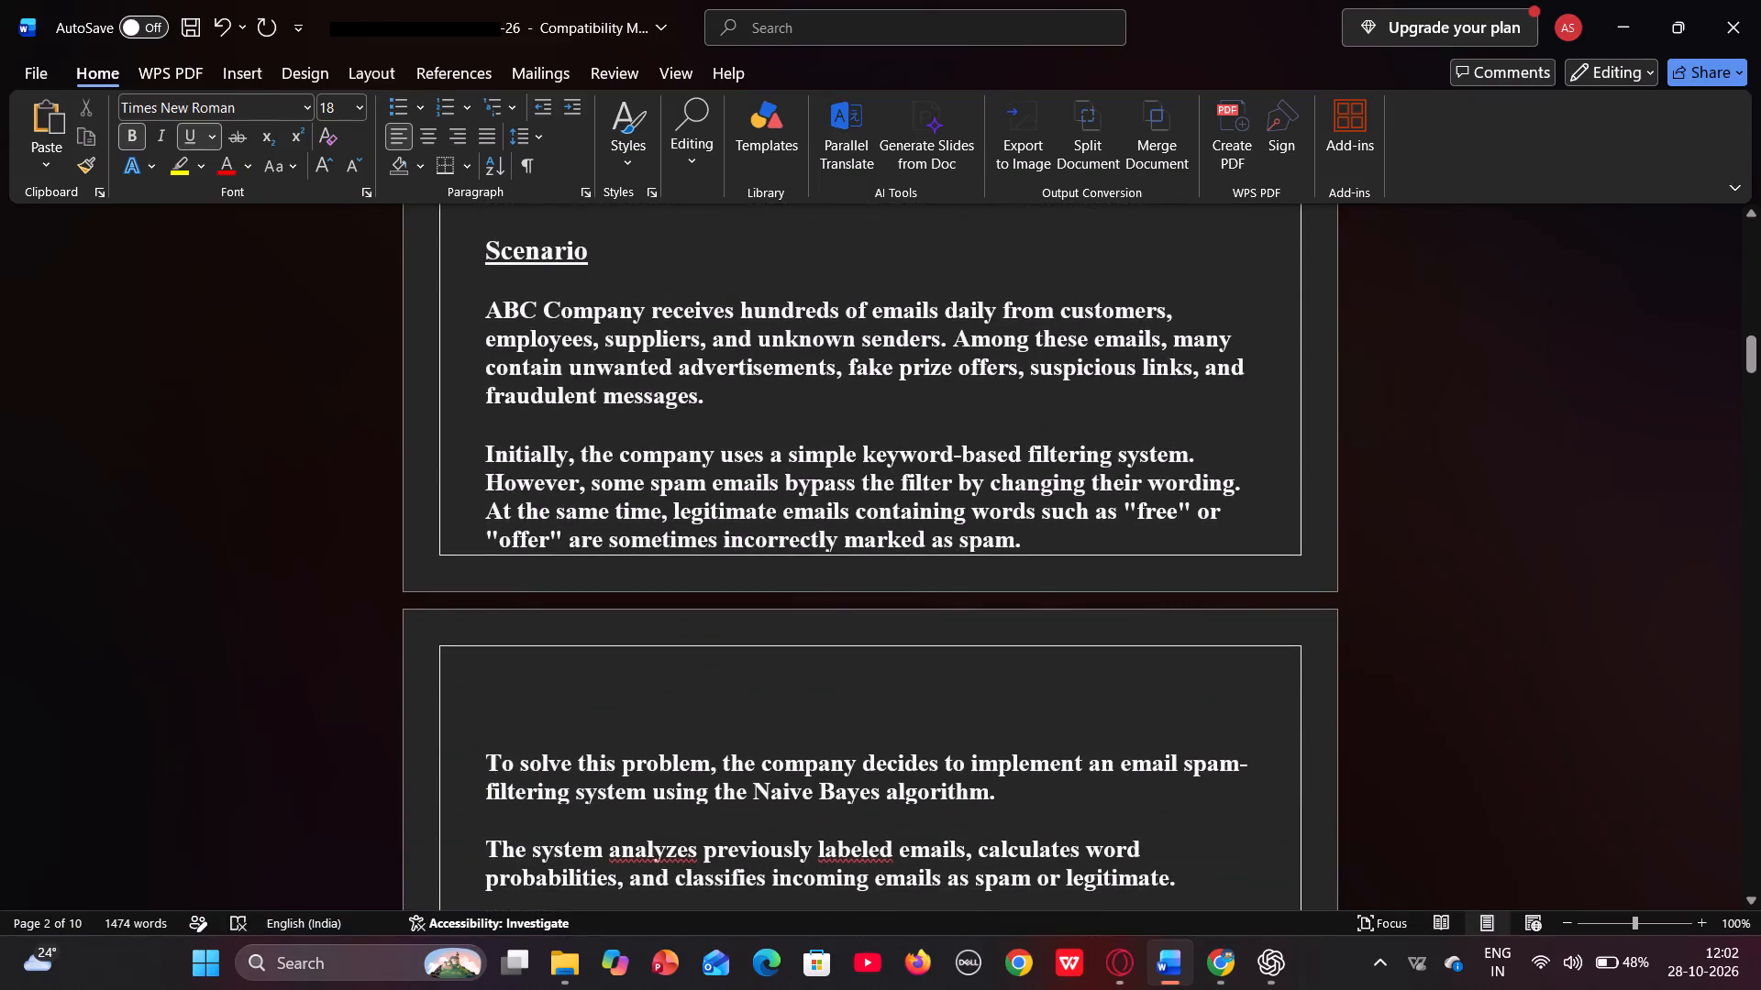
{"action": "left_click_drag", "start_coordinate": [475, 319], "coordinate": [753, 489]}
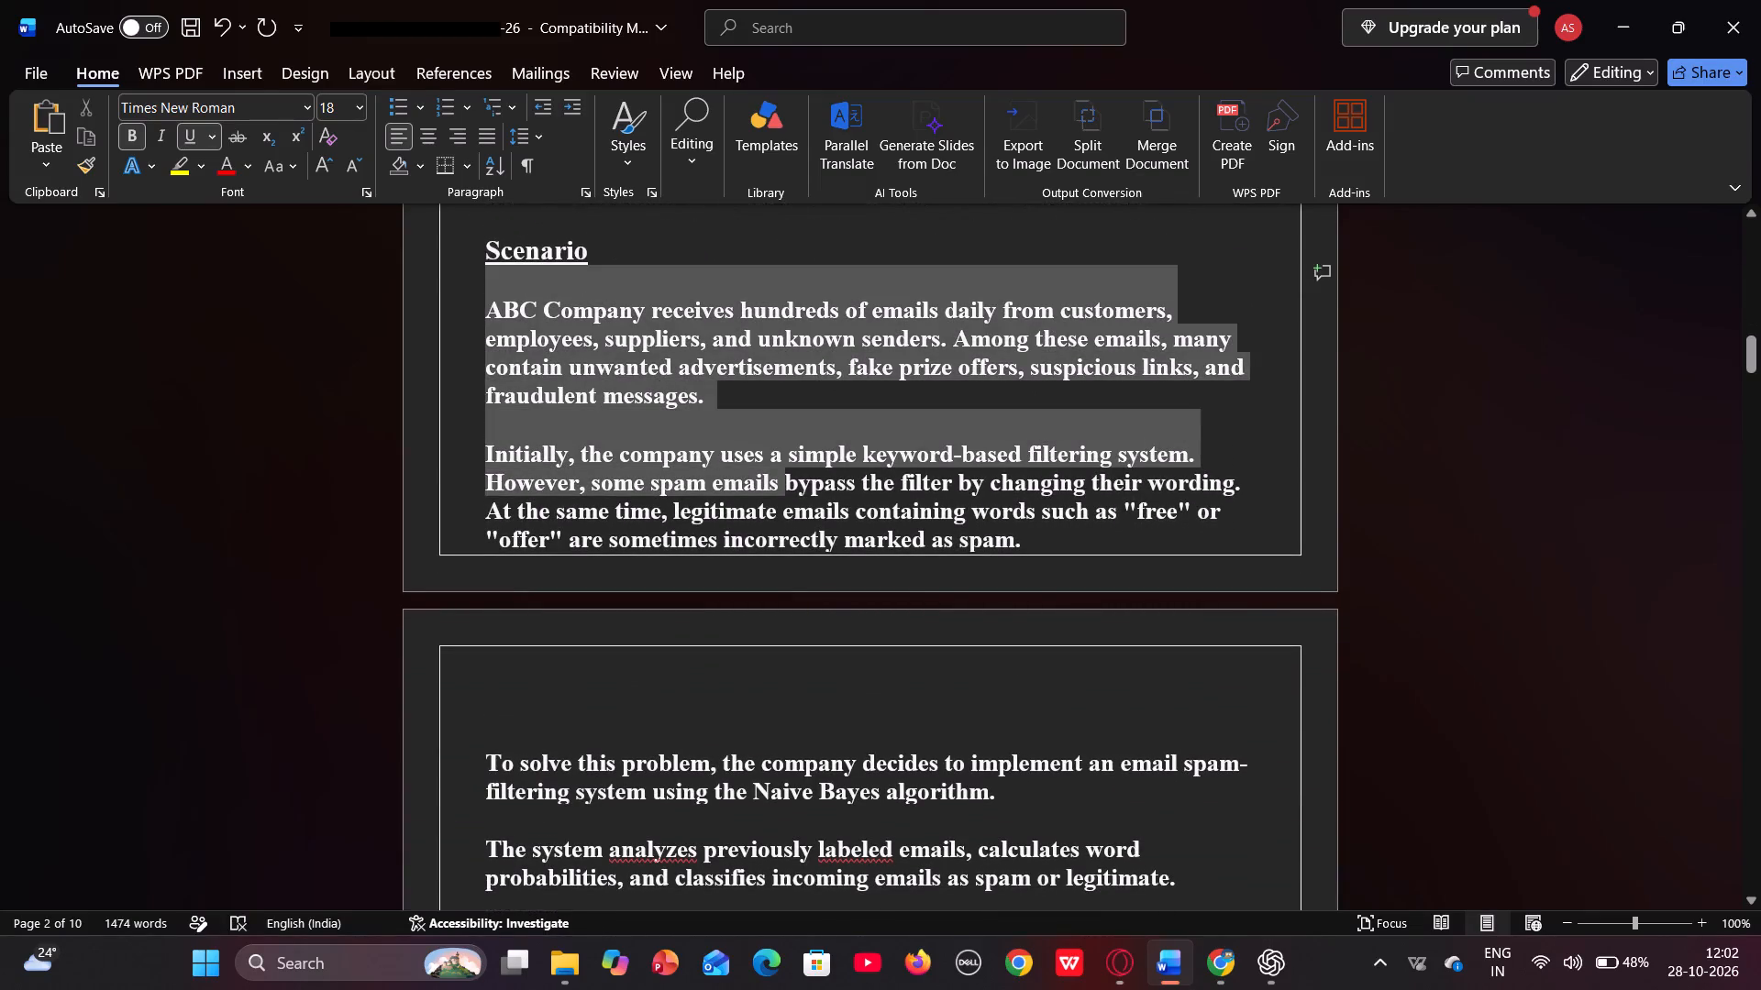
{"action": "left_click_drag", "start_coordinate": [753, 489], "coordinate": [1026, 529]}
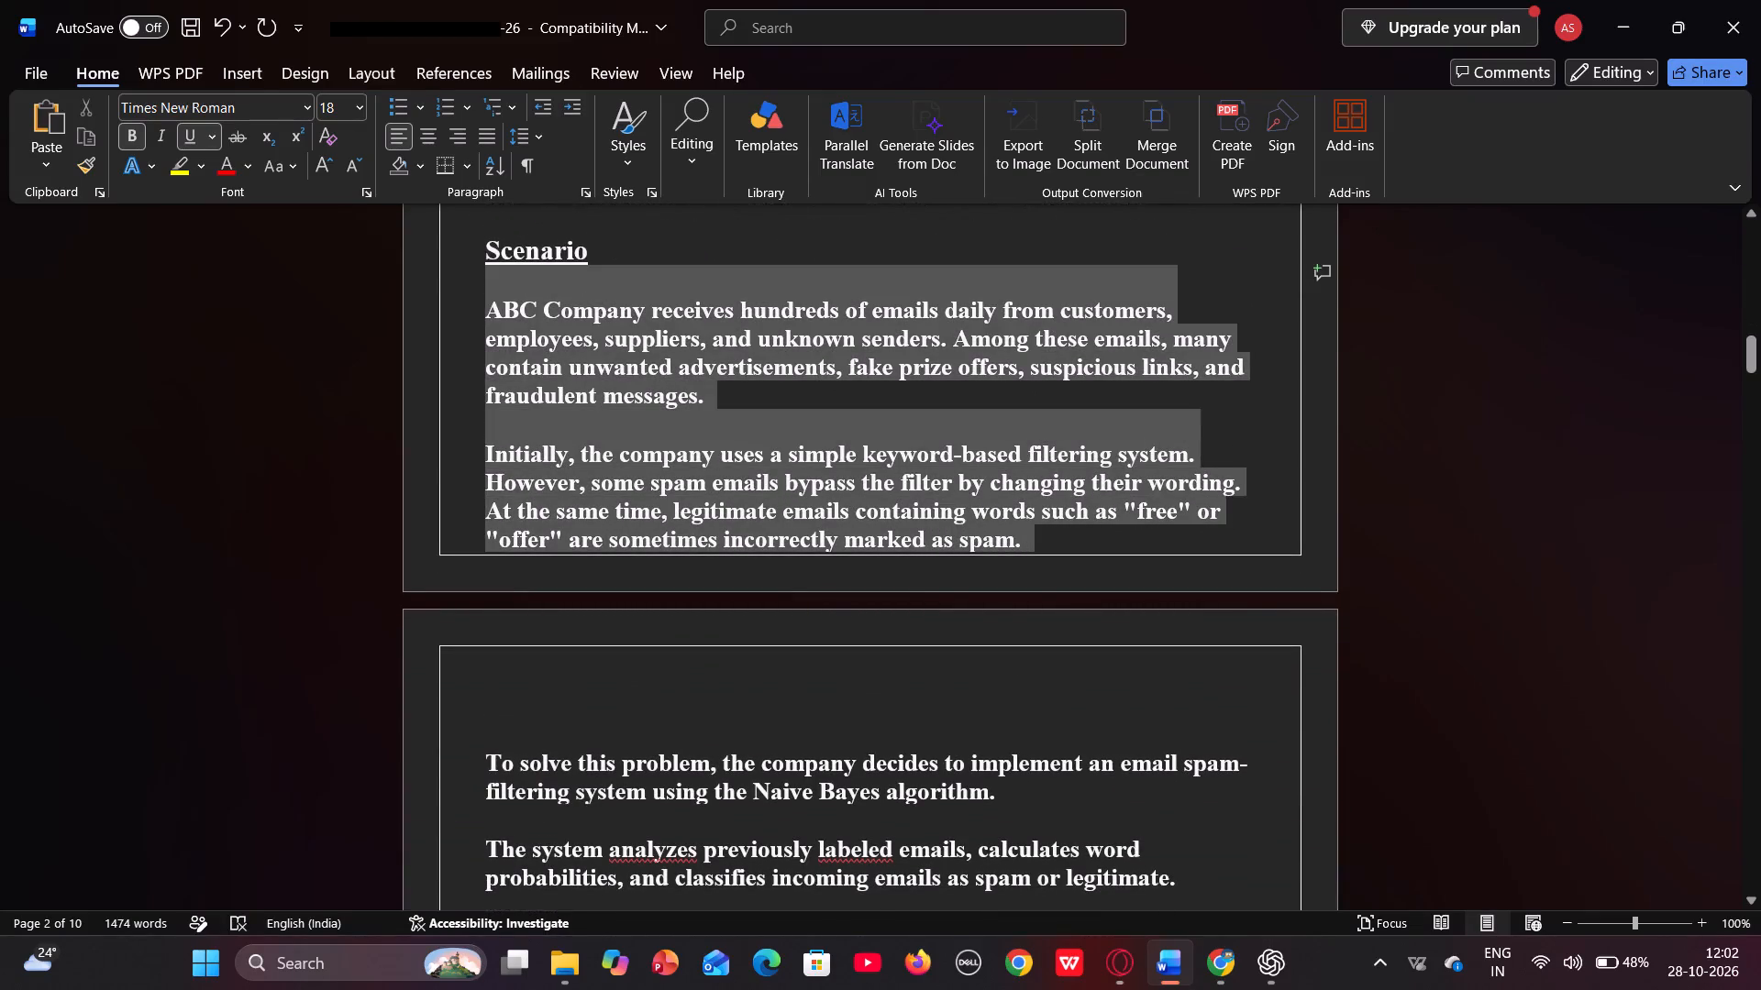
{"action": "left_click_drag", "start_coordinate": [1026, 529], "coordinate": [1027, 529]}
{"action": "left_click", "coordinate": [1045, 488]}
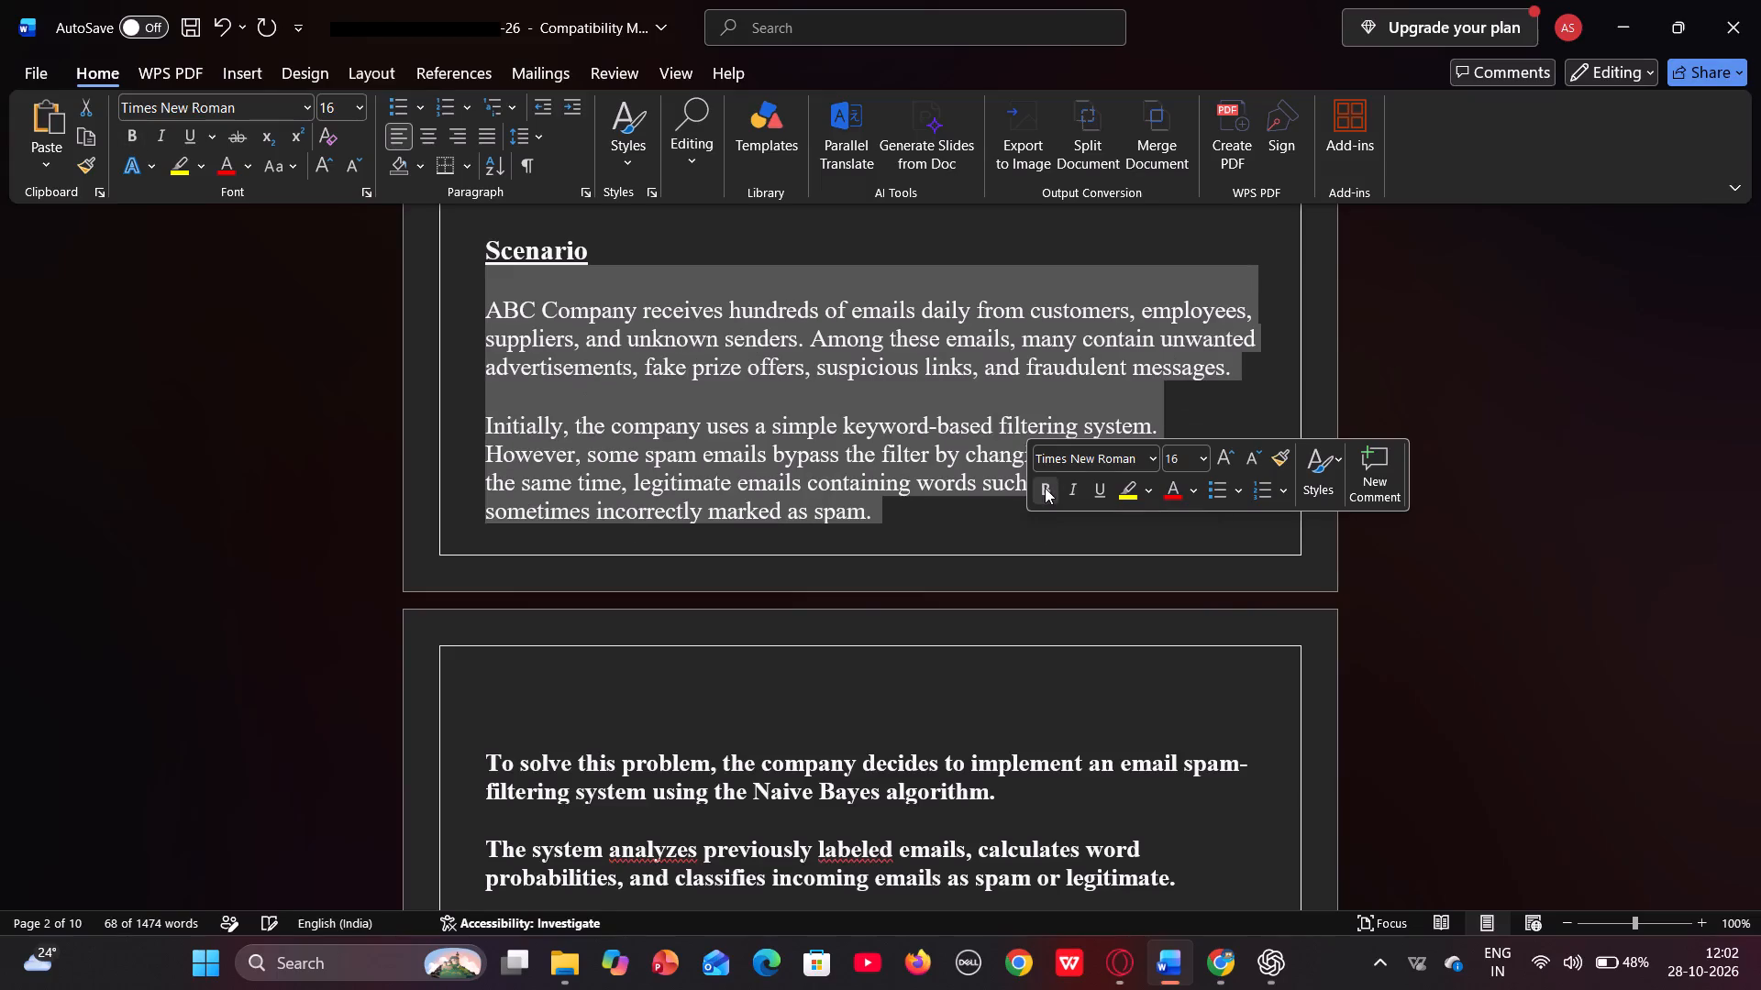
{"action": "left_click", "coordinate": [959, 518]}
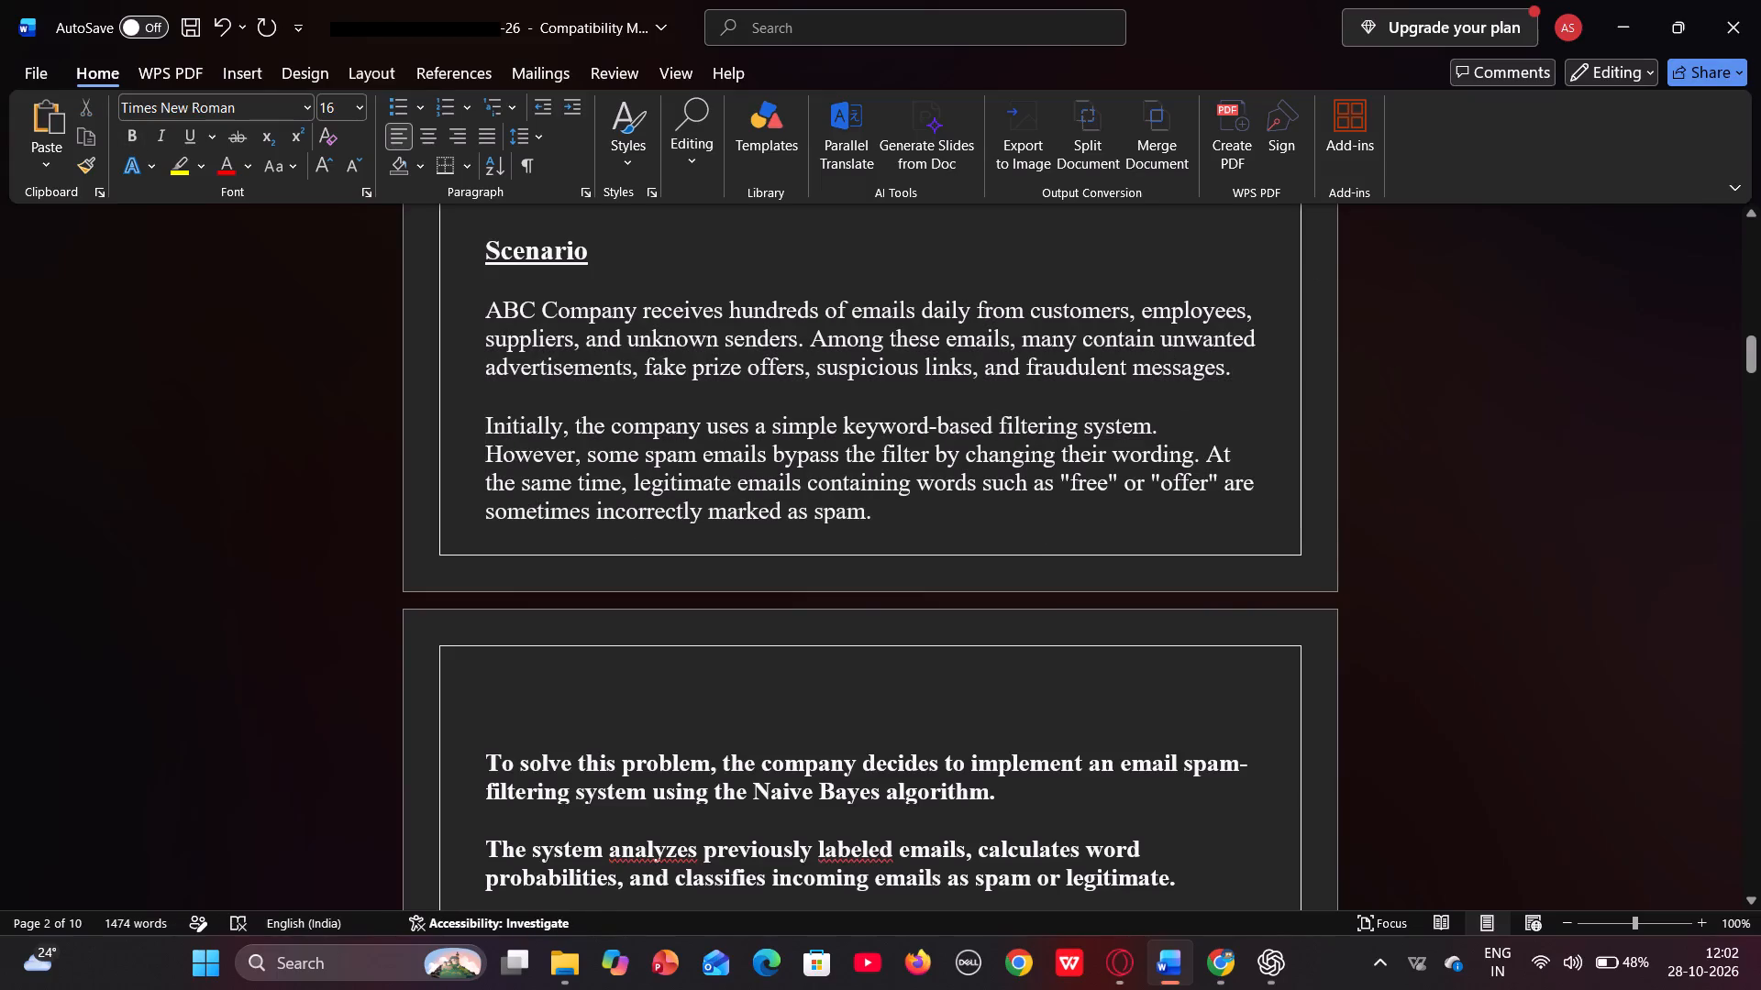
Remove bold from the remaining Scenario text, from "To solve this problem..." through the italic "Note:" line.
{"action": "scroll", "coordinate": [814, 516], "scroll_direction": "down", "scroll_amount": 2}
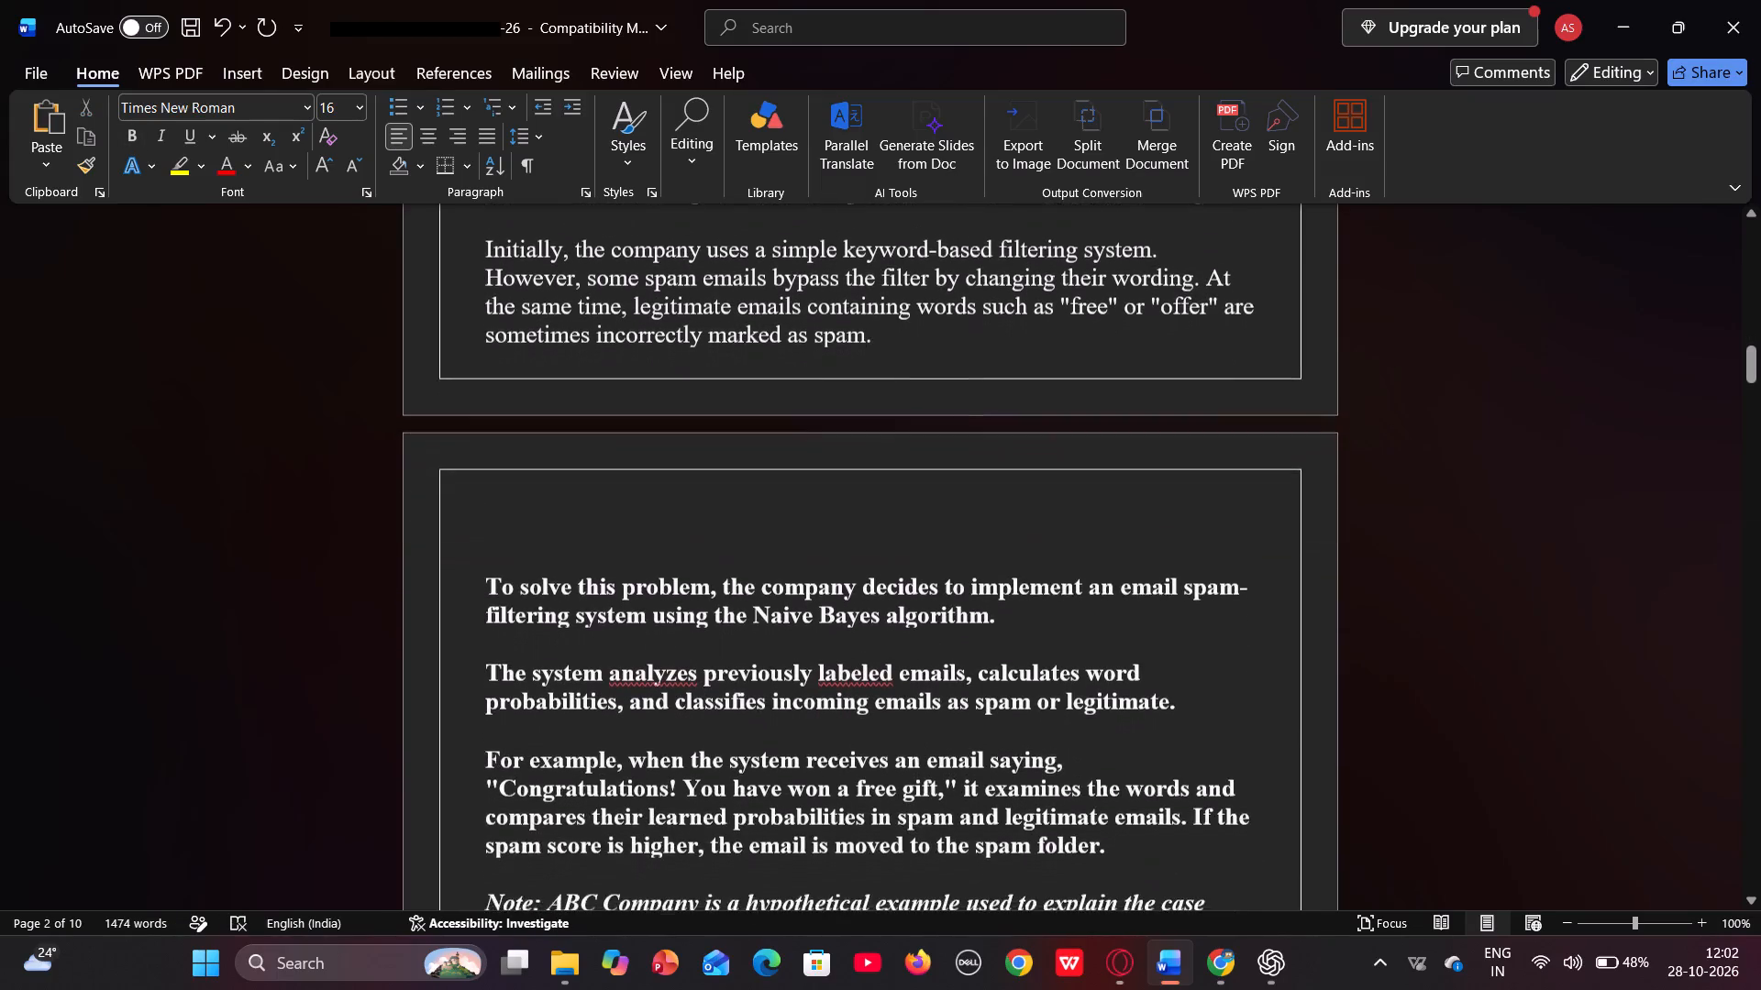
{"action": "scroll", "coordinate": [814, 516], "scroll_direction": "down", "scroll_amount": 3}
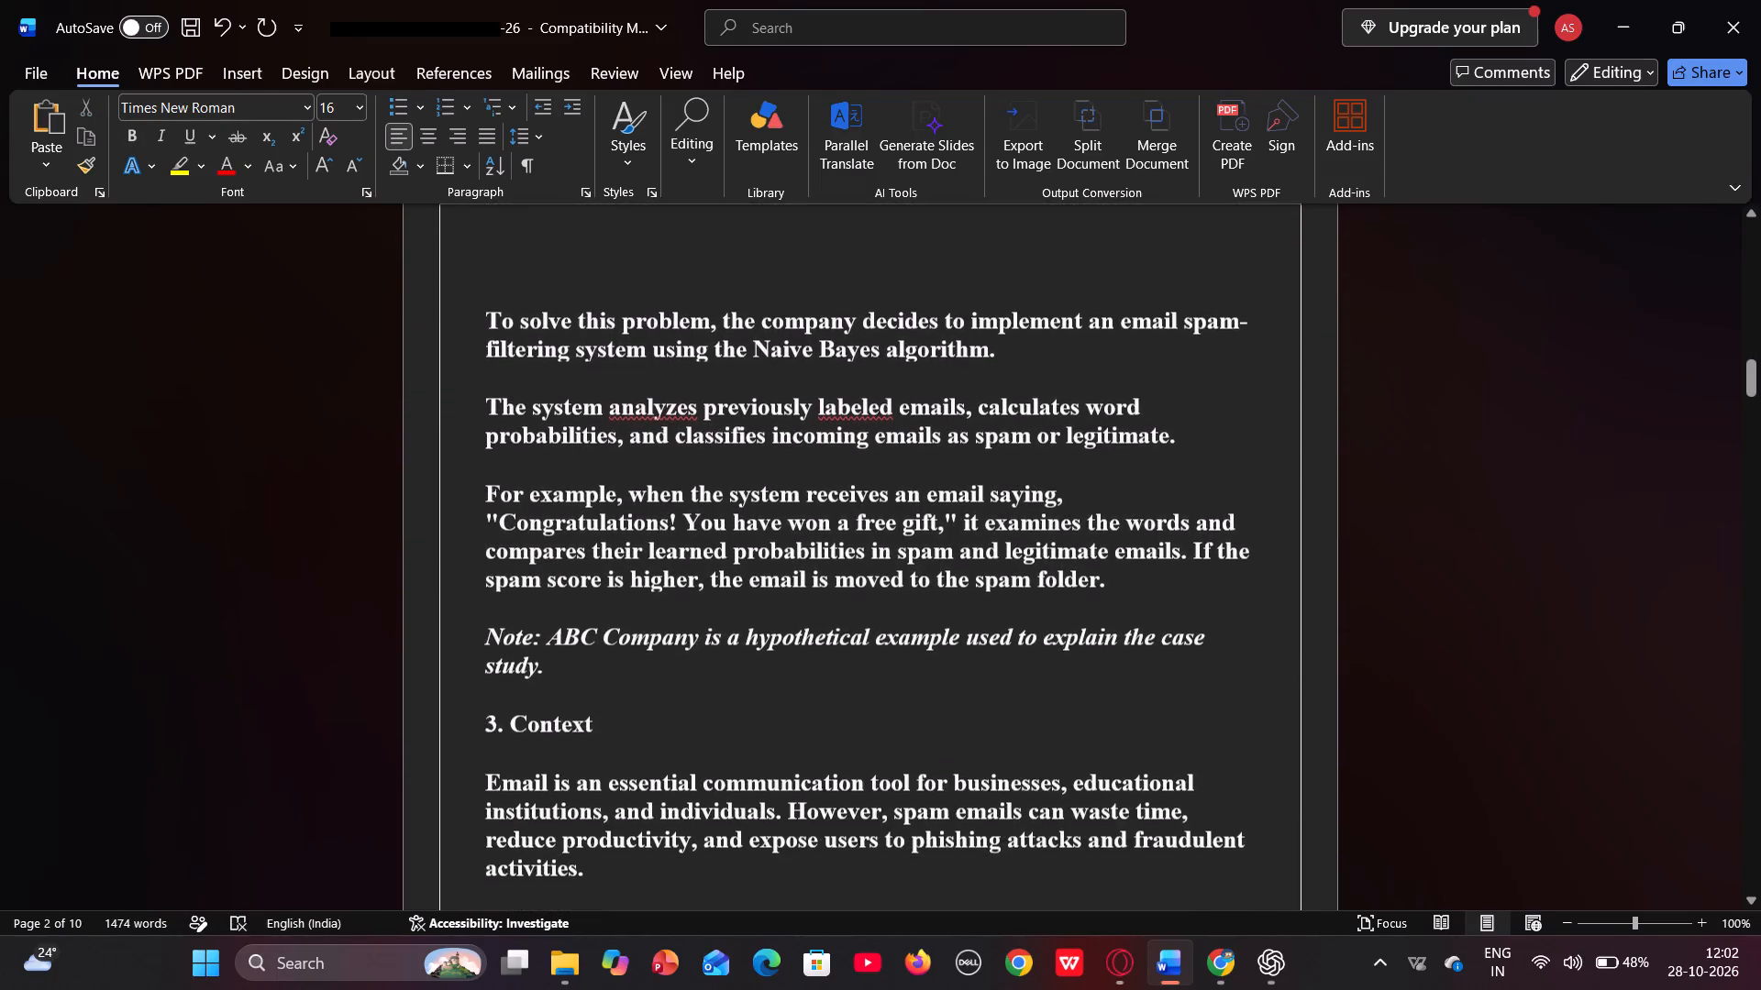
{"action": "scroll", "coordinate": [814, 516], "scroll_direction": "down", "scroll_amount": 1}
{"action": "left_click_drag", "start_coordinate": [481, 322], "coordinate": [858, 650]}
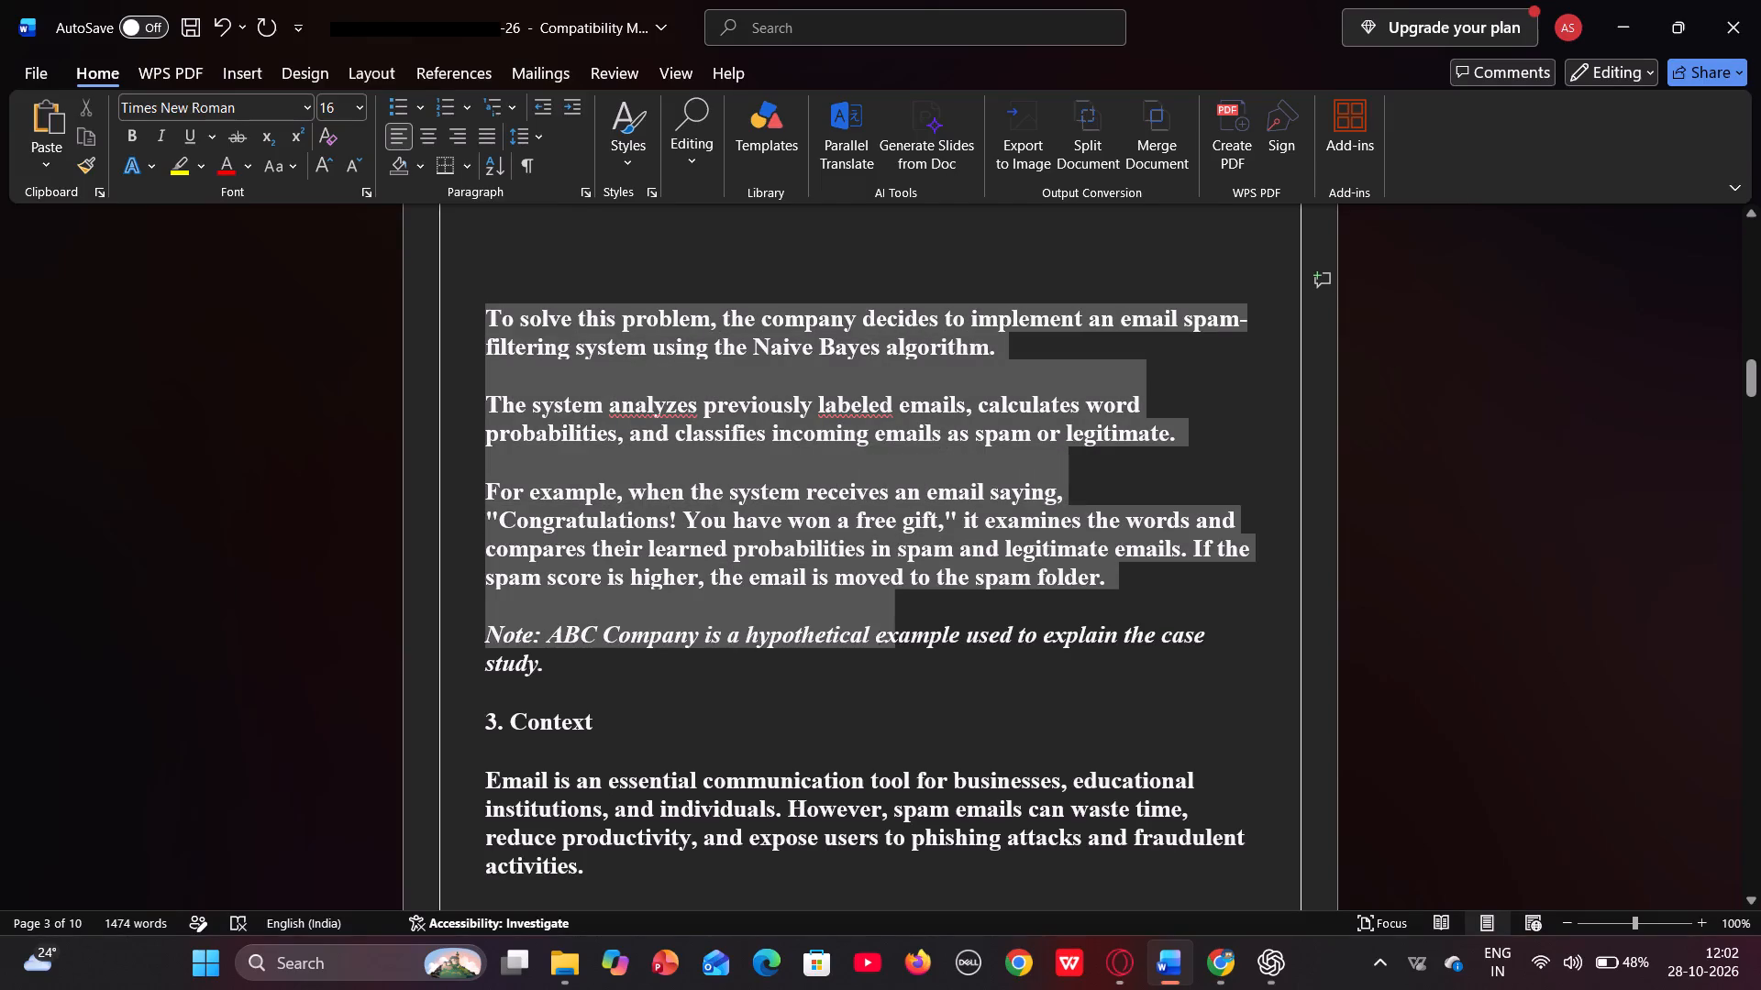
{"action": "left_click_drag", "start_coordinate": [858, 650], "coordinate": [688, 665]}
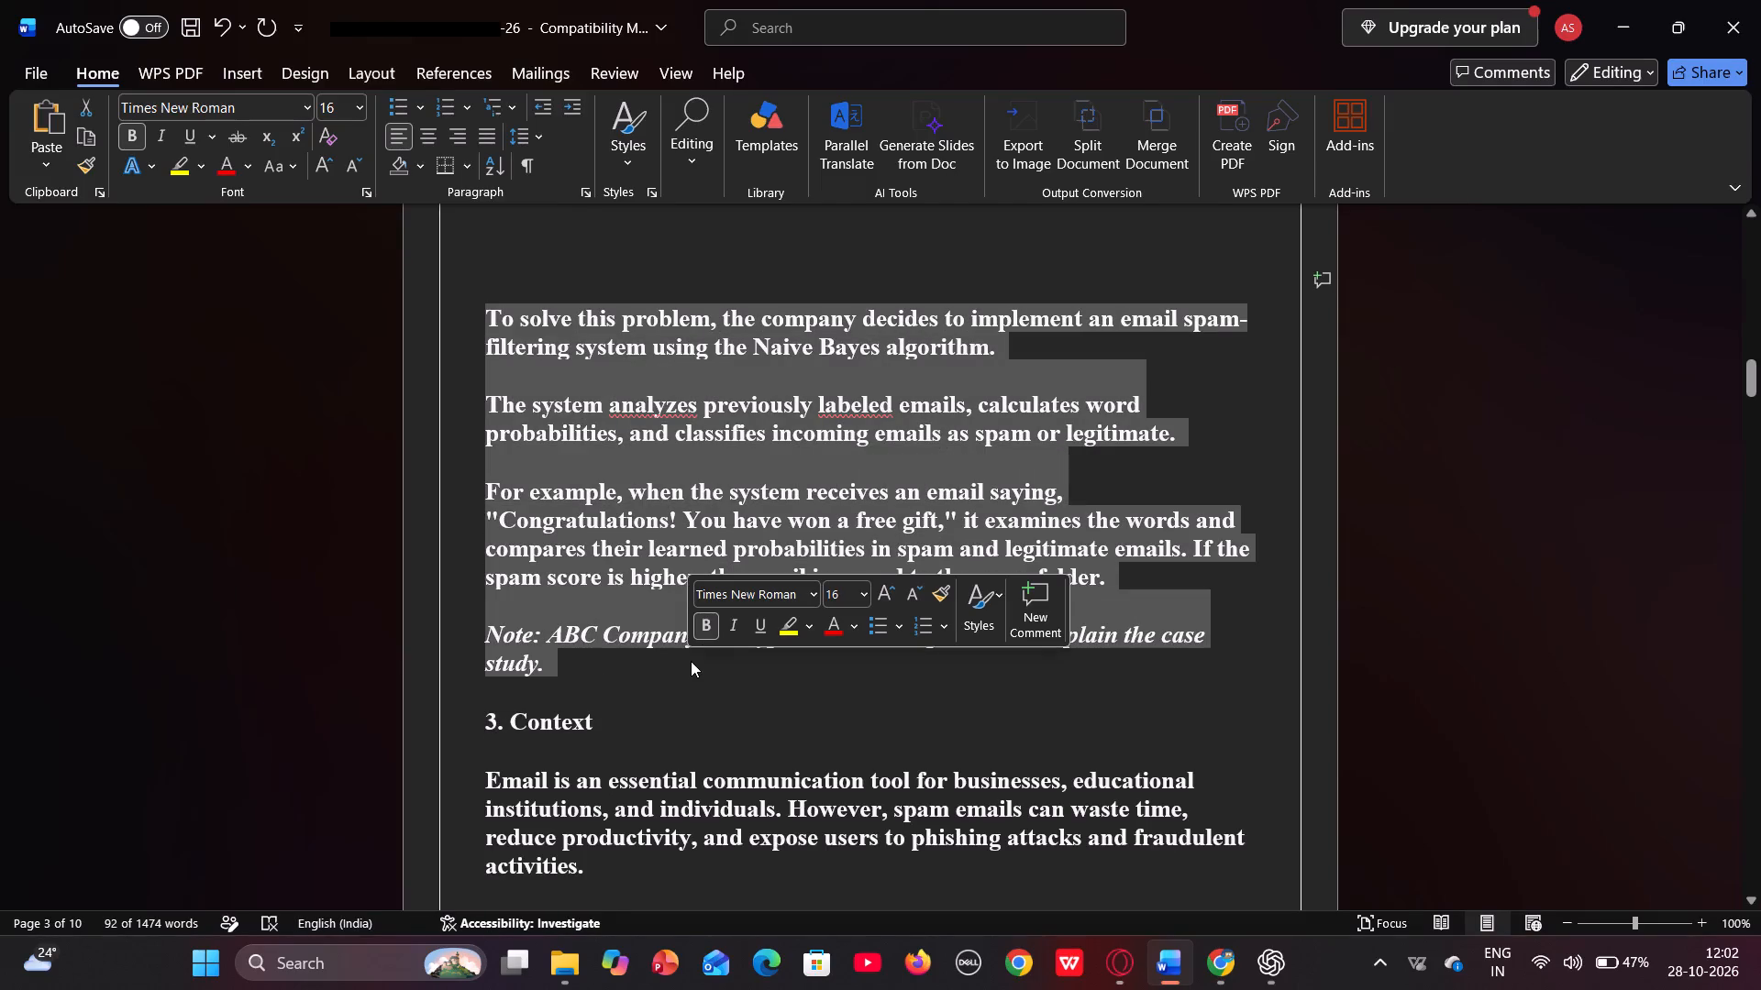
{"action": "left_click", "coordinate": [705, 616]}
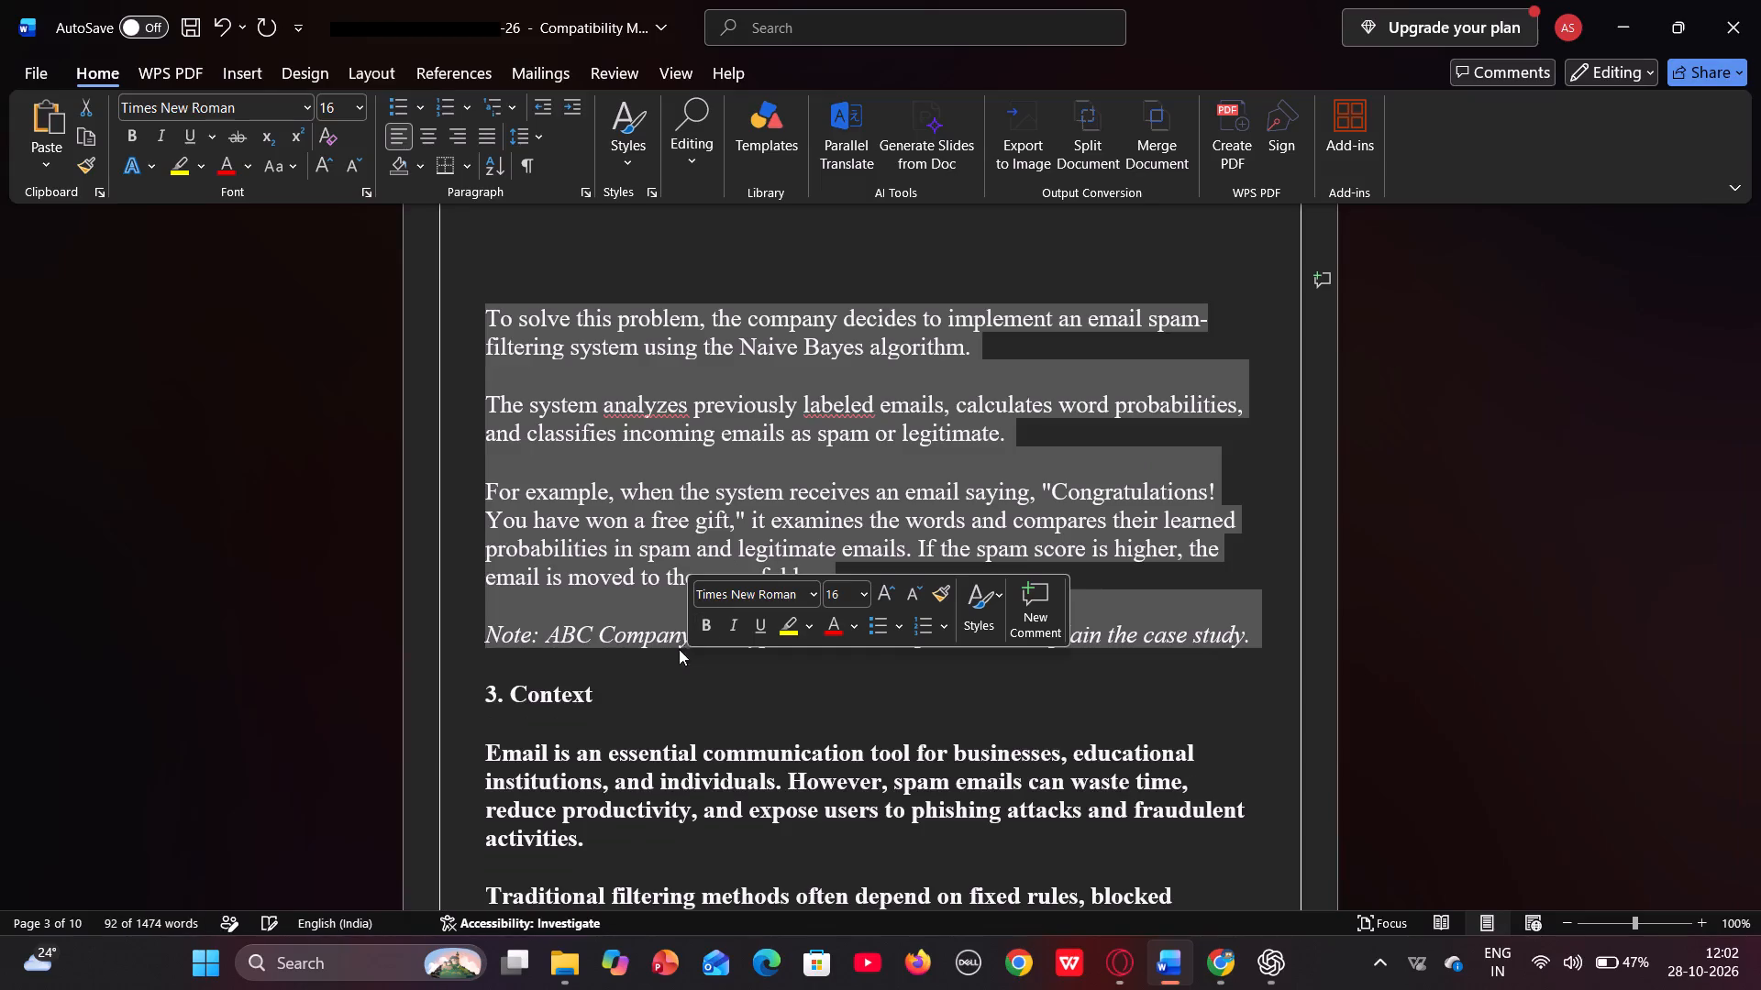
Remove the "3." numbering from the start of the "Context" heading.
{"action": "left_click", "coordinate": [608, 704]}
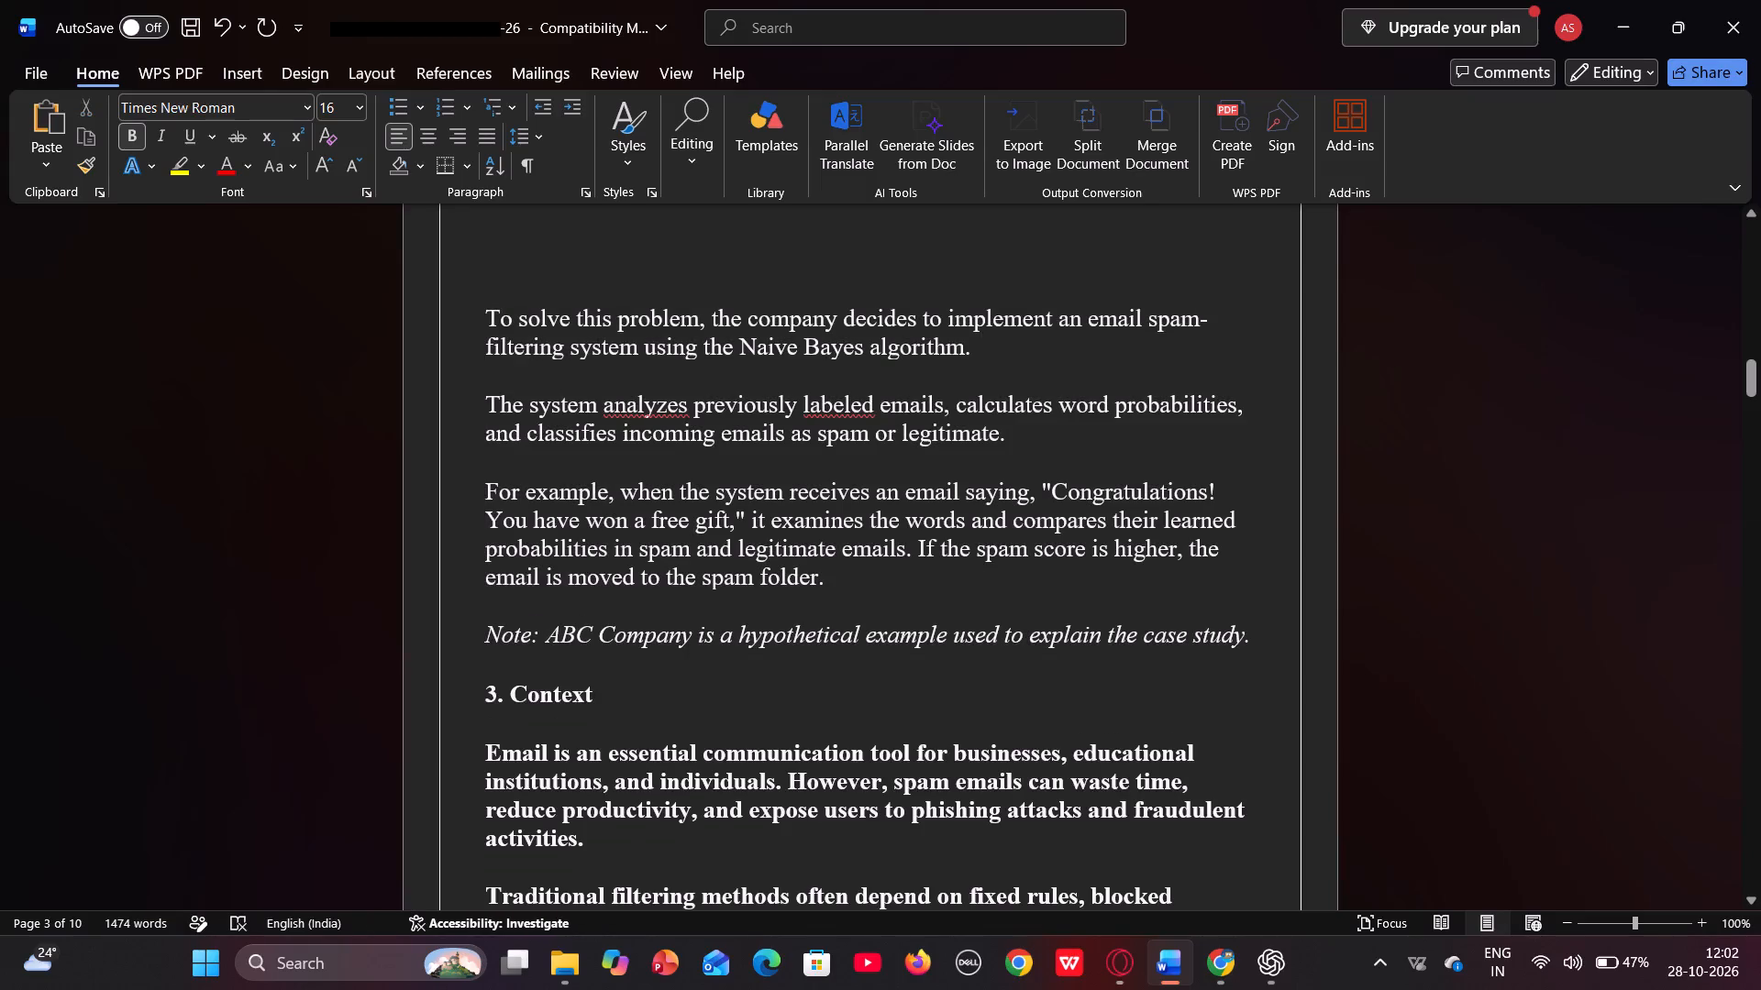
{"action": "left_click", "coordinate": [511, 703]}
{"action": "key", "text": "BackSpace"}
{"action": "key", "text": "BackSpace"}
{"action": "key", "text": "BackSpace"}
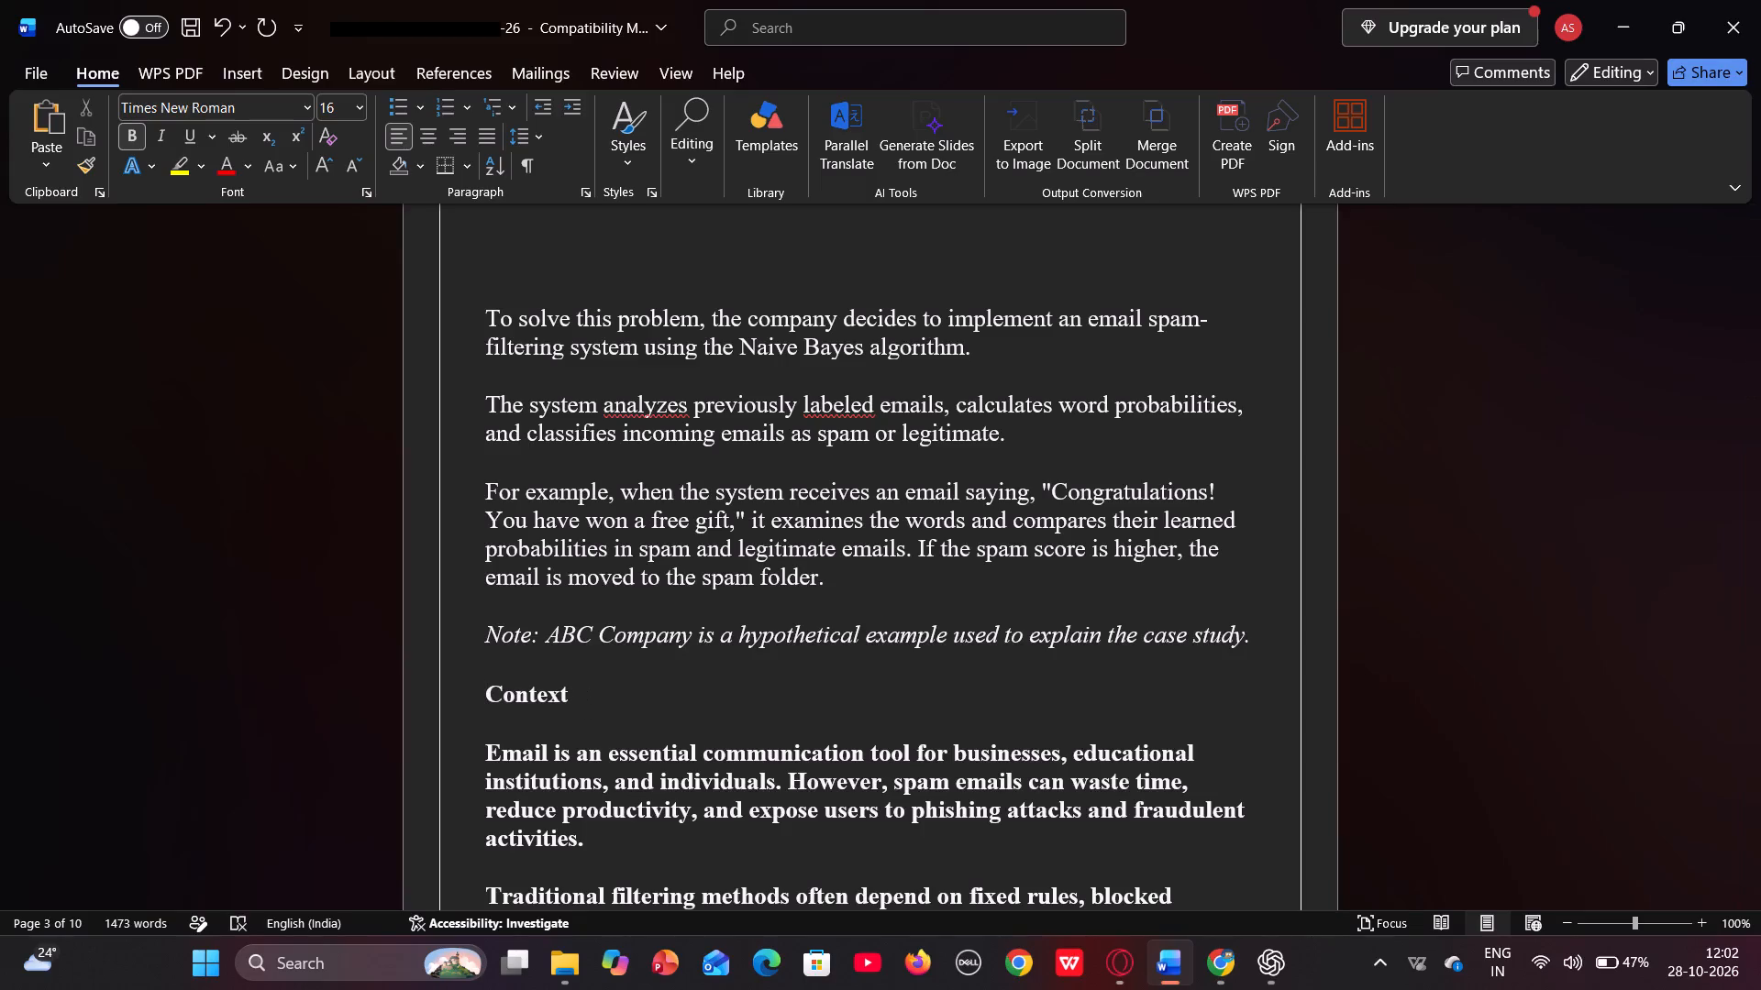
Underline the "Context" heading, keeping it bold like the "Scenario" heading.
{"action": "scroll", "coordinate": [581, 627], "scroll_direction": "up", "scroll_amount": 4}
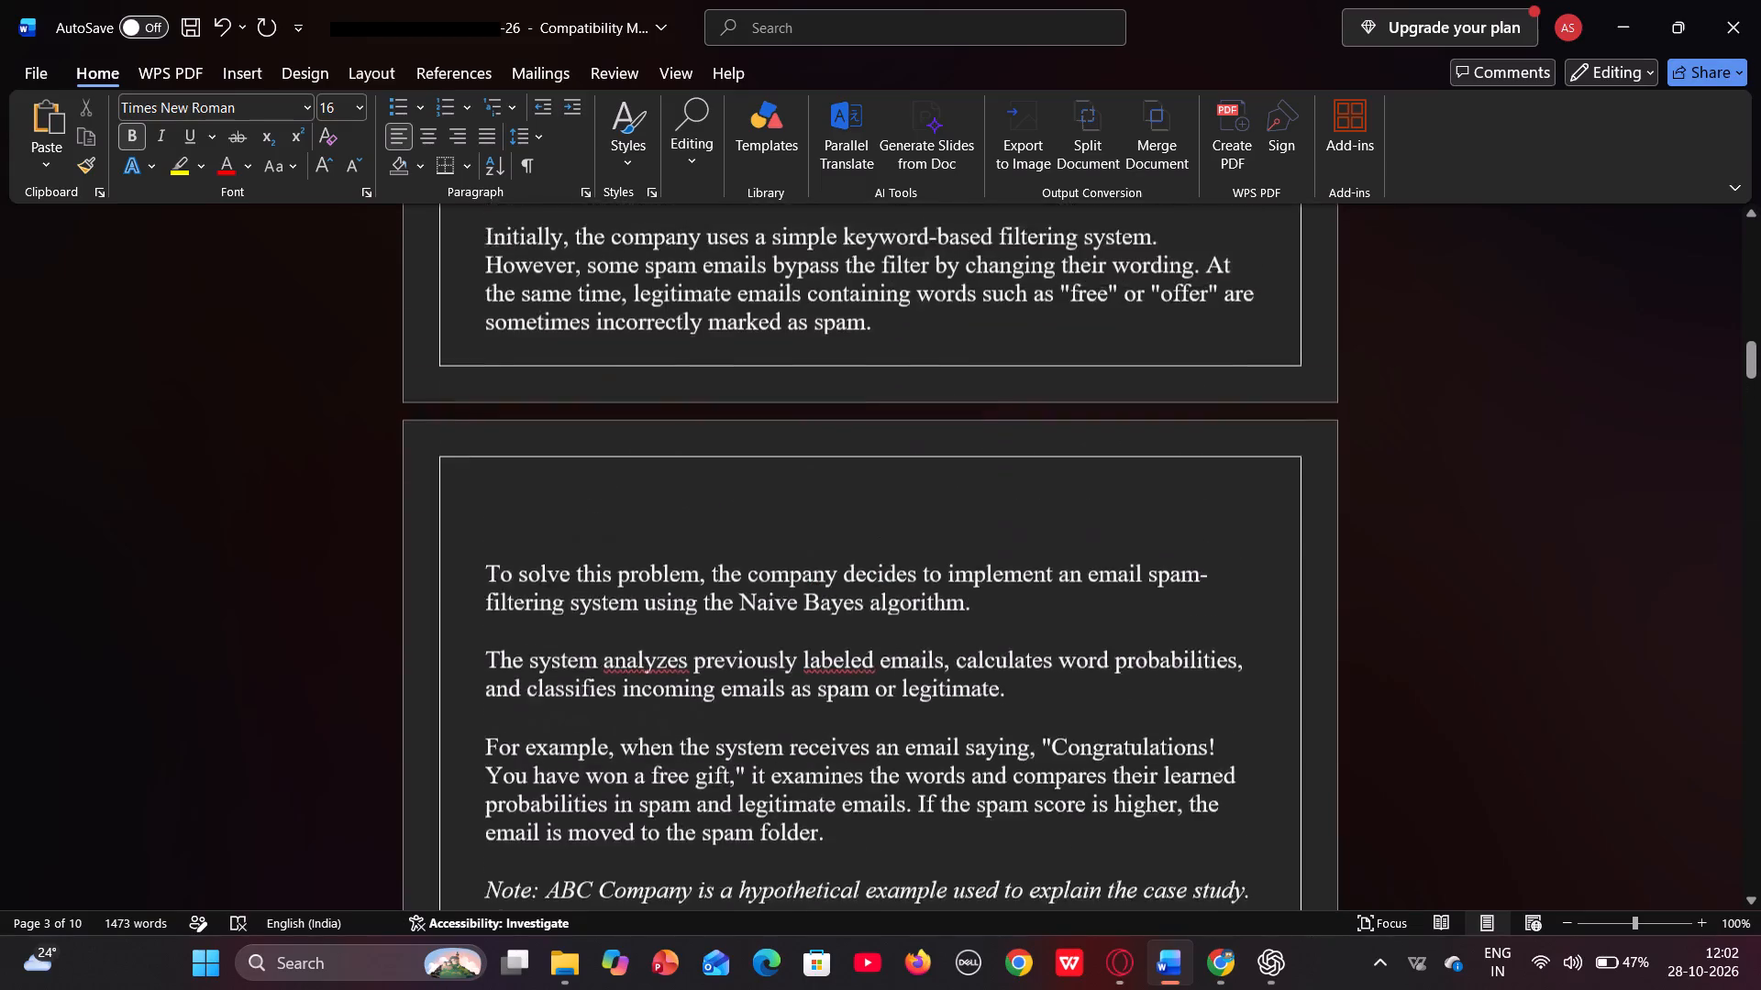
{"action": "scroll", "coordinate": [581, 627], "scroll_direction": "up", "scroll_amount": 3}
{"action": "scroll", "coordinate": [581, 627], "scroll_direction": "down", "scroll_amount": 2}
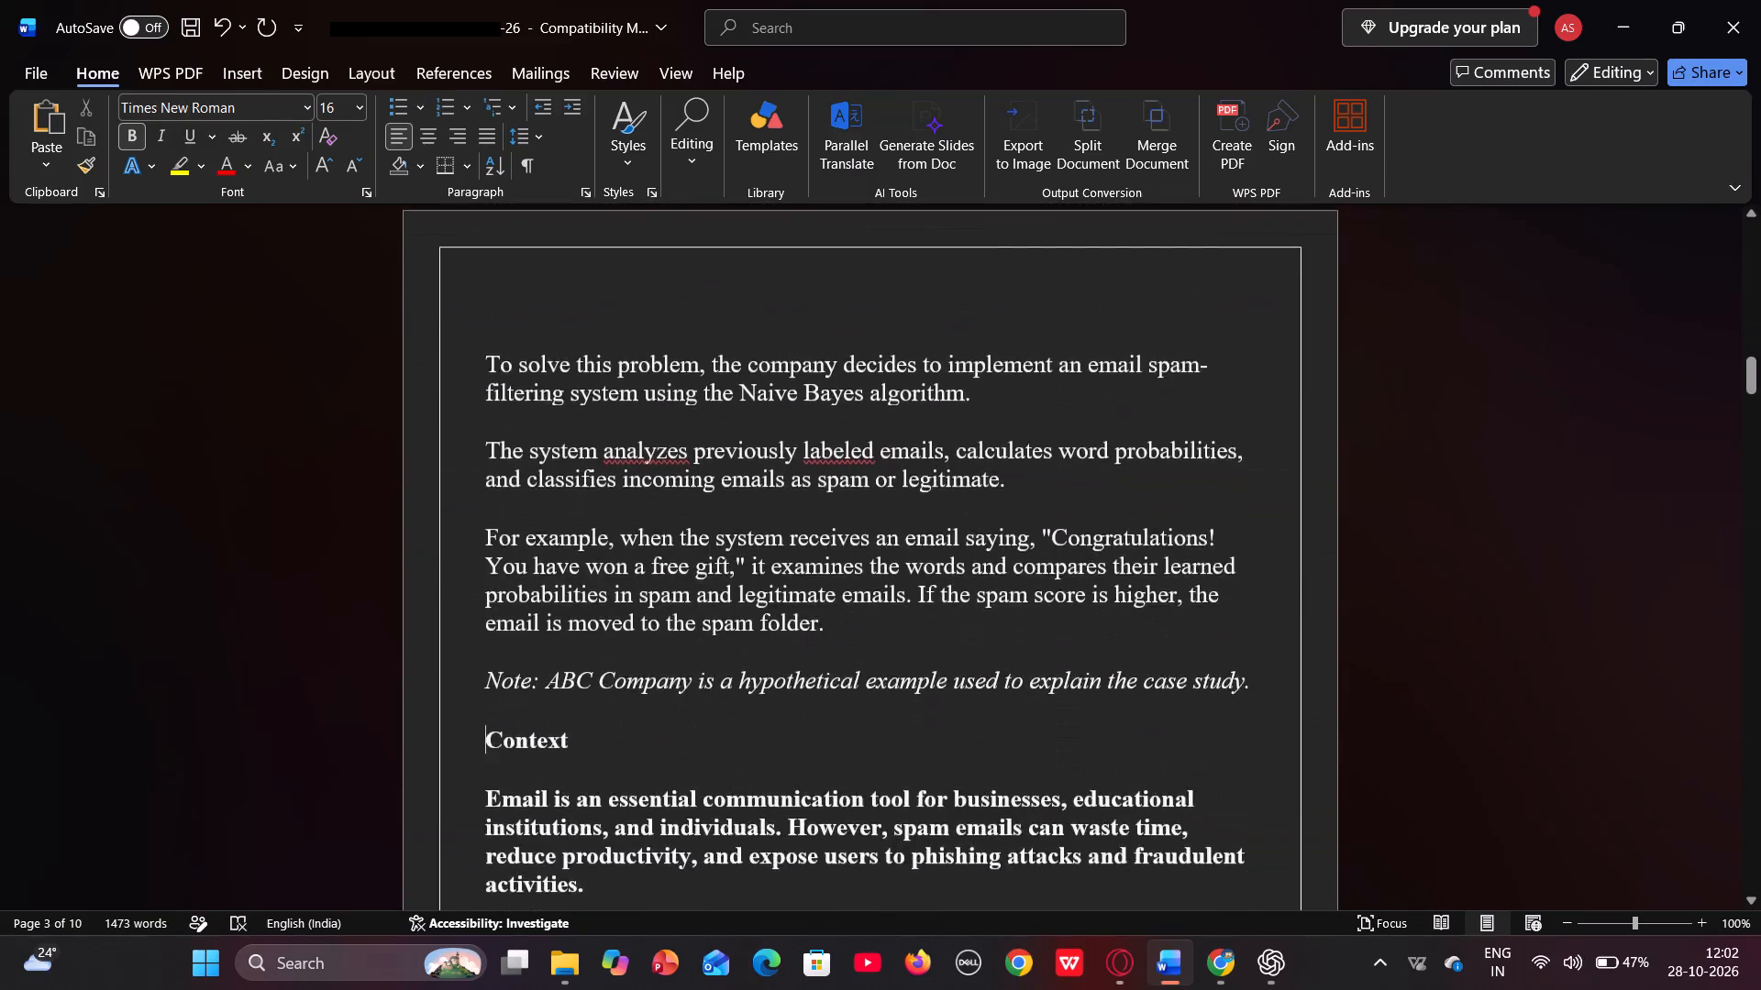
{"action": "scroll", "coordinate": [581, 627], "scroll_direction": "down", "scroll_amount": 1}
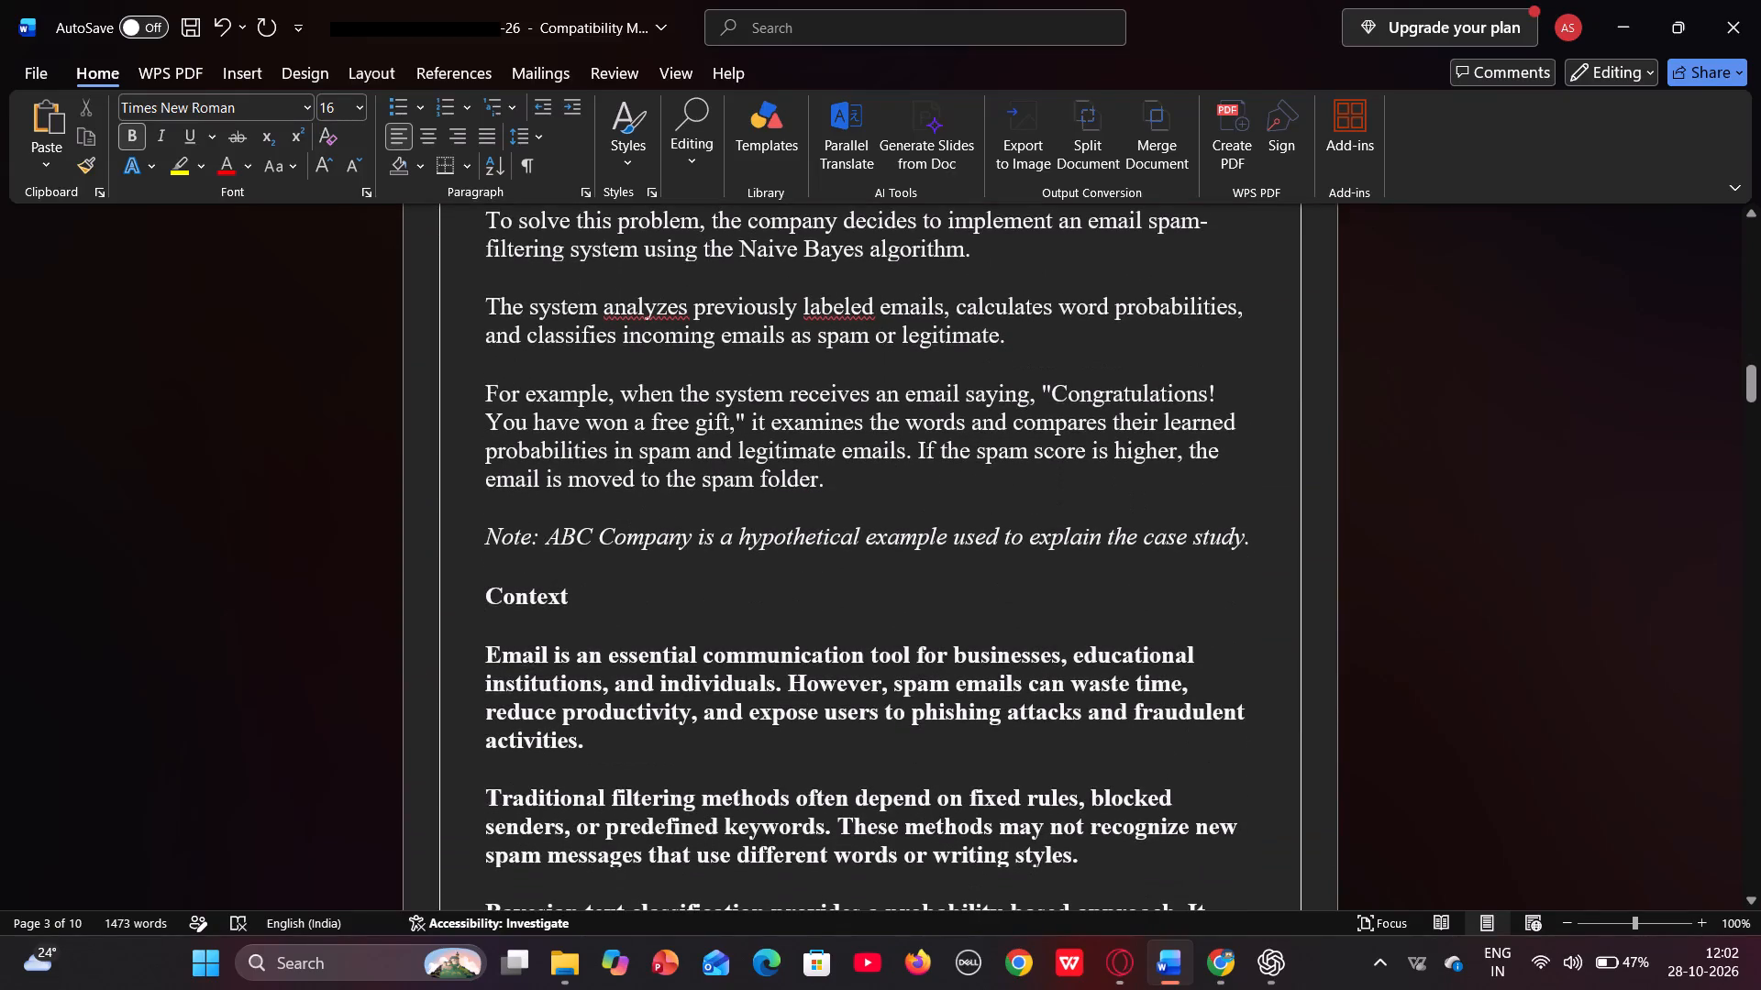
{"action": "left_click_drag", "start_coordinate": [485, 599], "coordinate": [586, 607]}
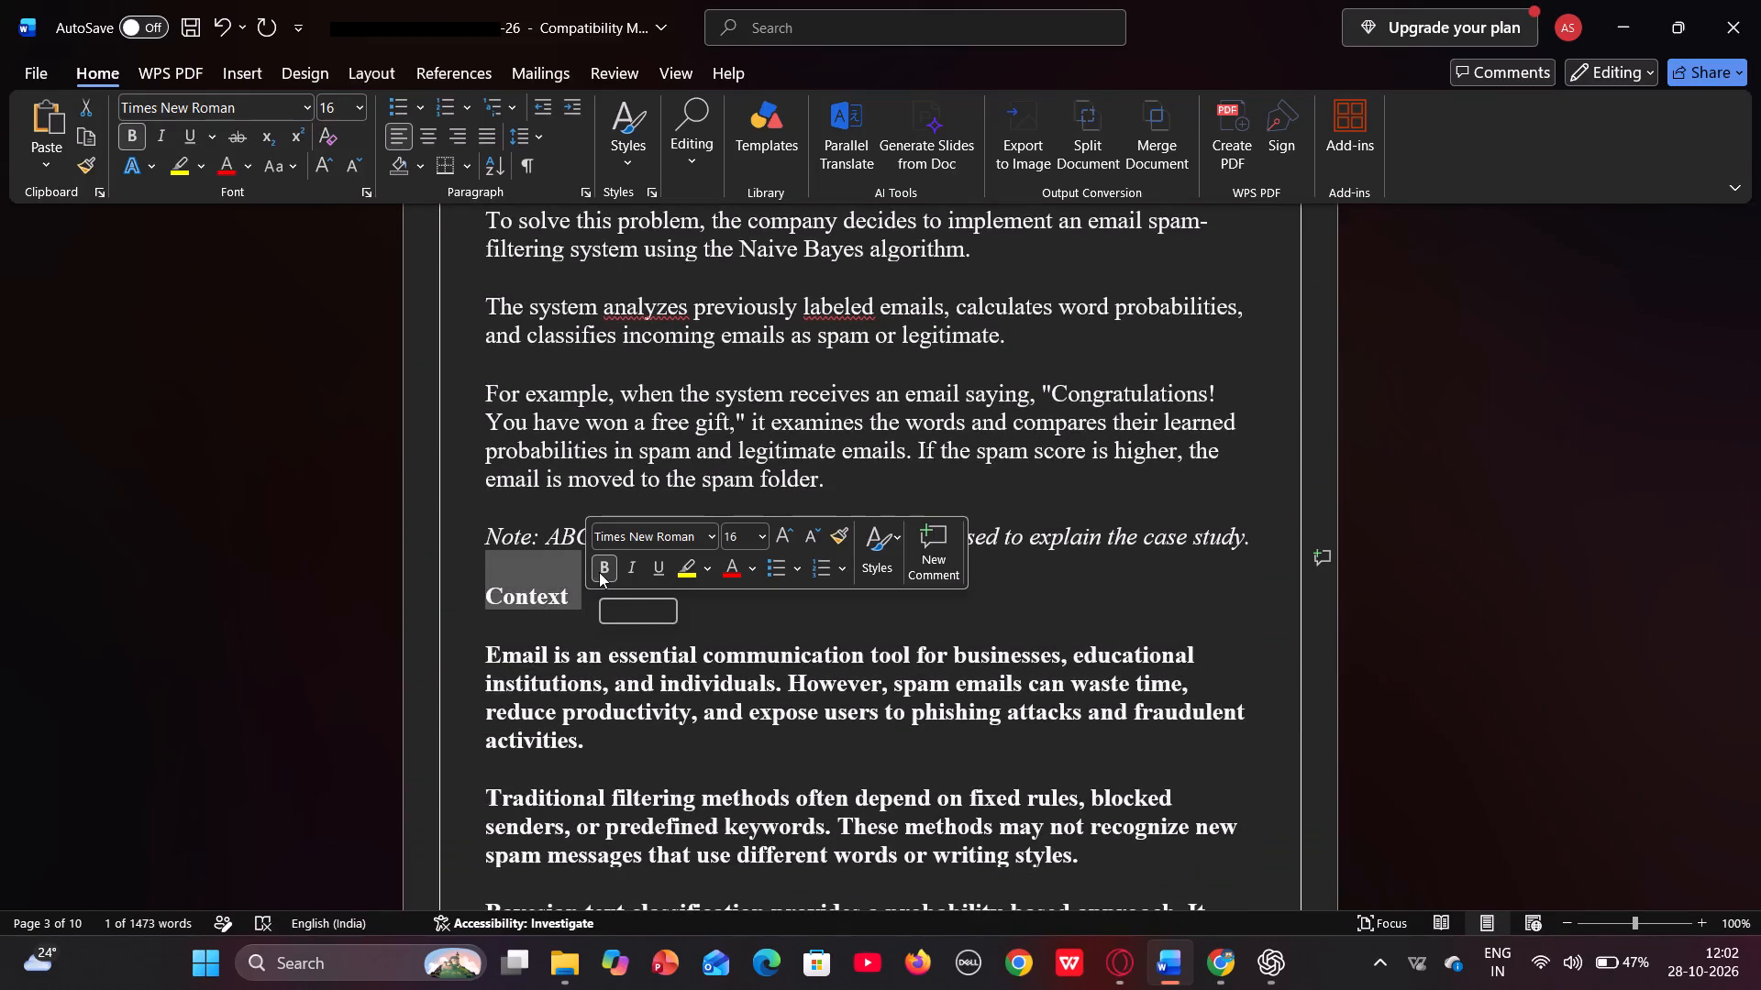
{"action": "left_click", "coordinate": [599, 572]}
{"action": "left_click", "coordinate": [599, 572]}
{"action": "left_click", "coordinate": [648, 570]}
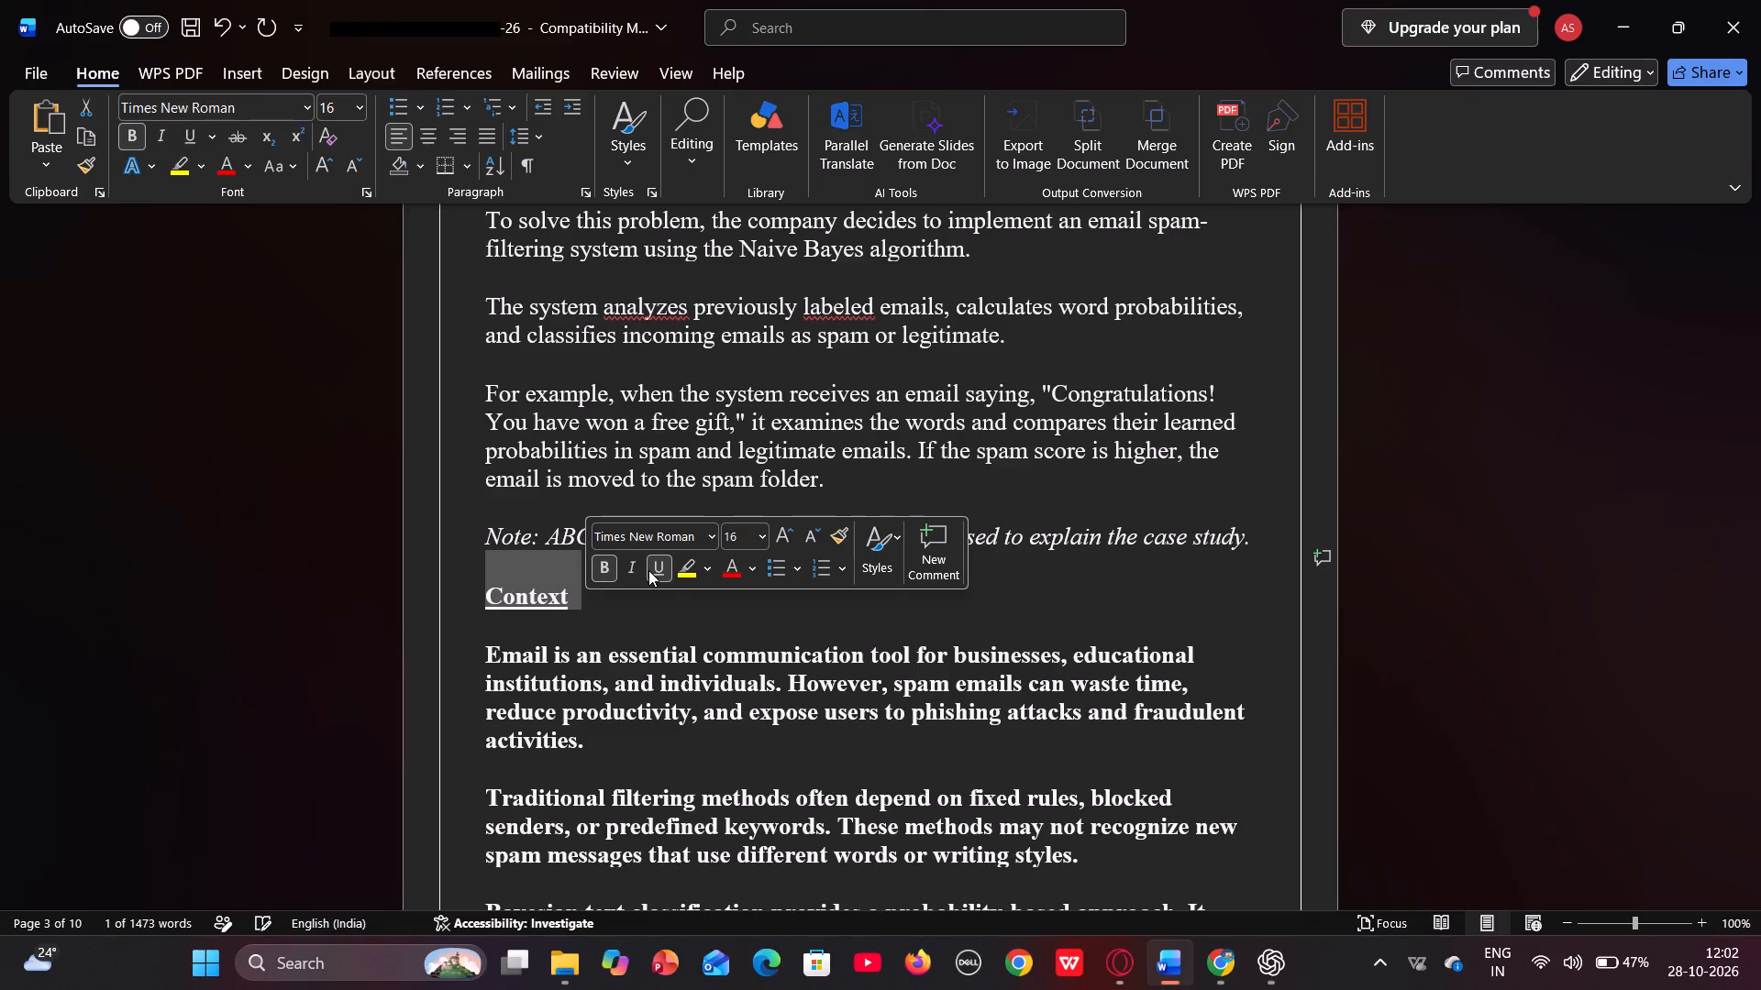
{"action": "left_click", "coordinate": [598, 622]}
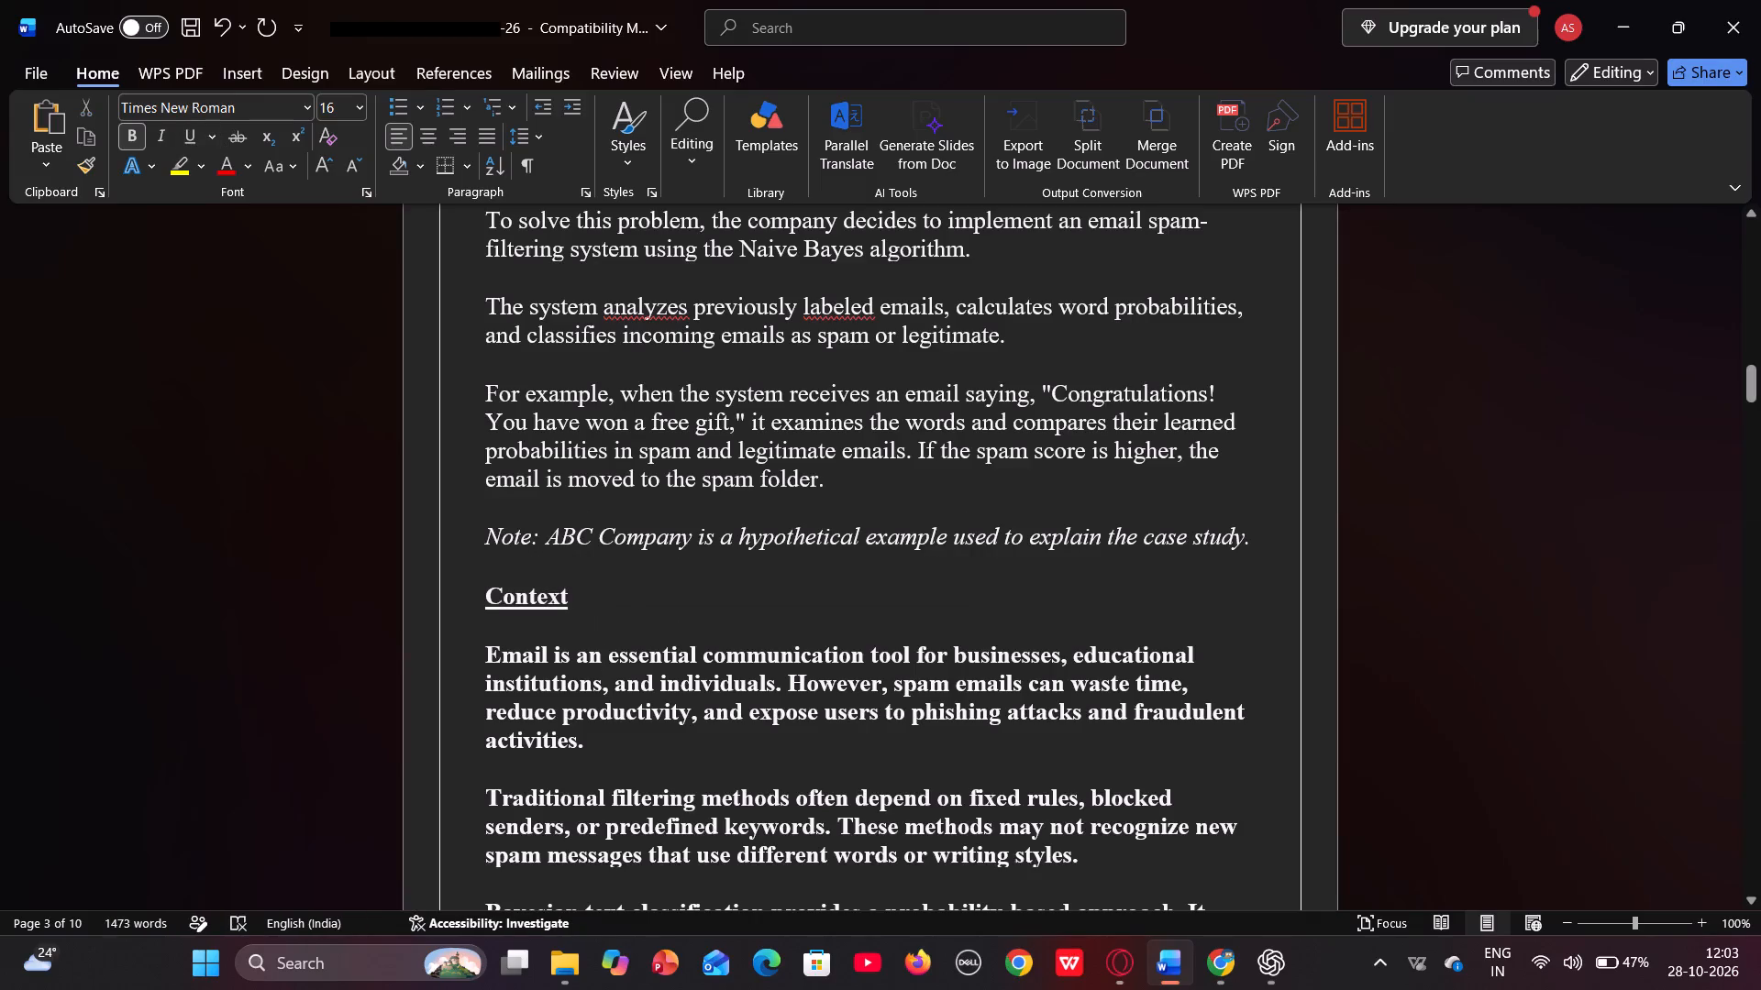
Enlarge the underlined "Context" heading to 18 pt to match the other section headings.
{"action": "left_click_drag", "start_coordinate": [574, 598], "coordinate": [548, 601]}
{"action": "left_click_drag", "start_coordinate": [548, 601], "coordinate": [481, 598]}
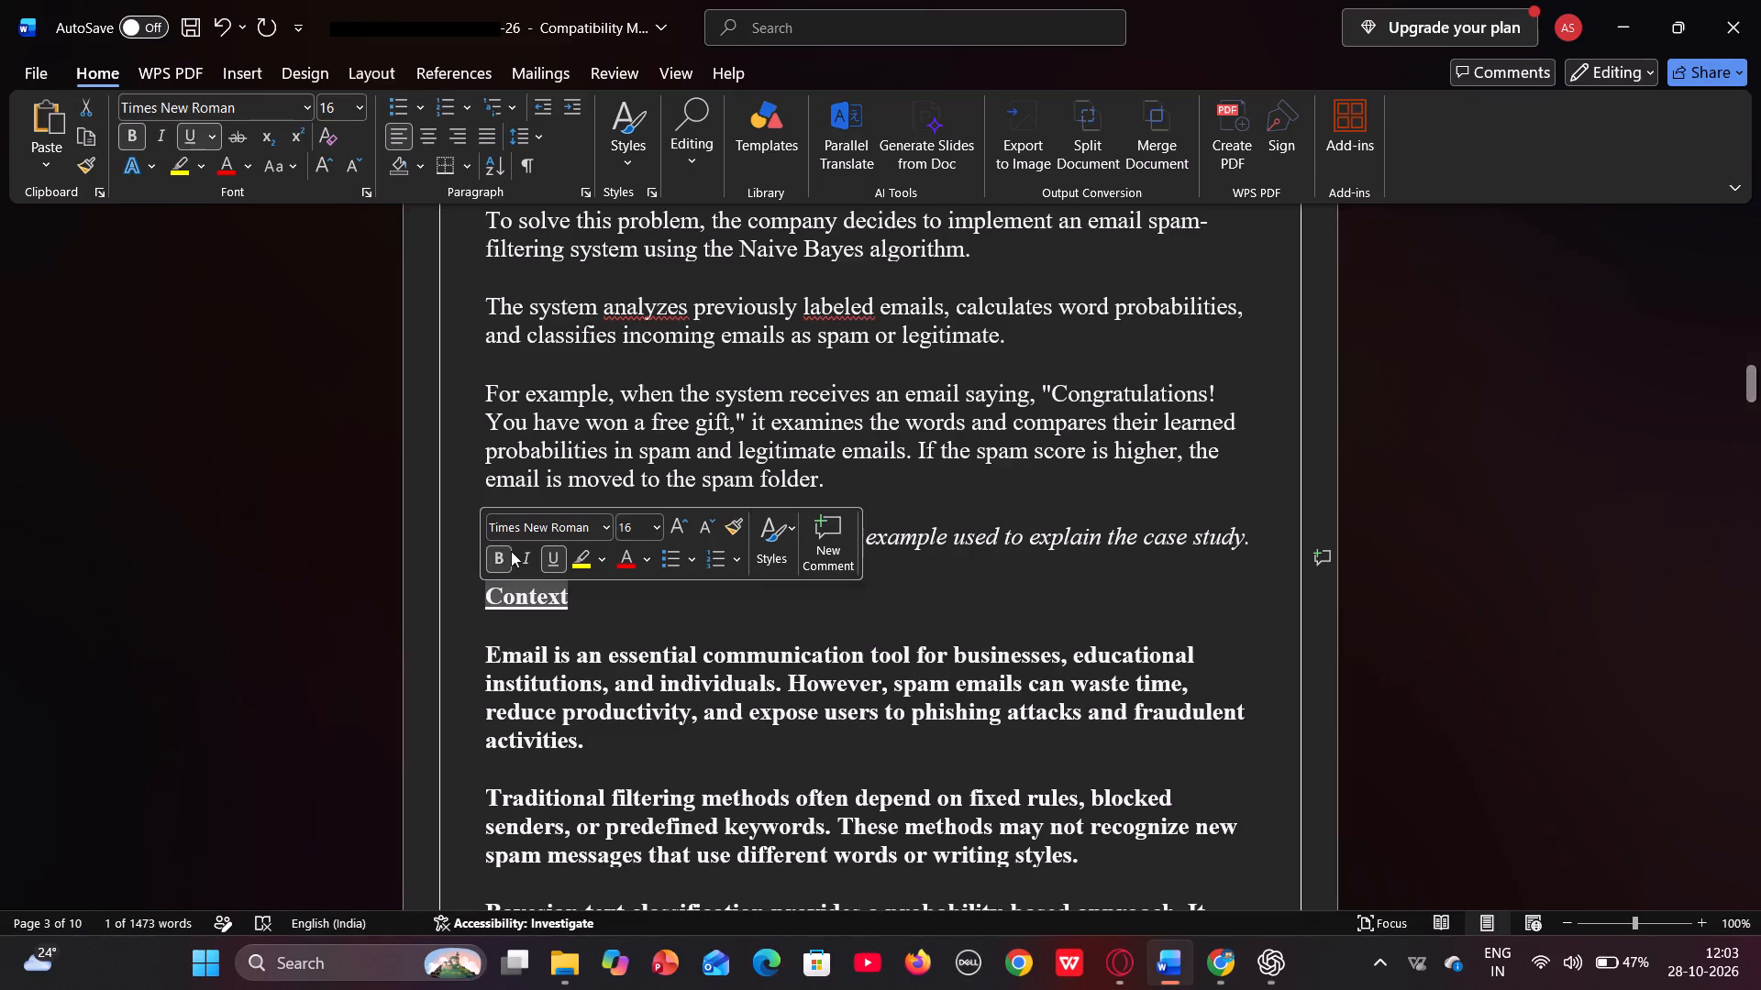
{"action": "left_click", "coordinate": [674, 533]}
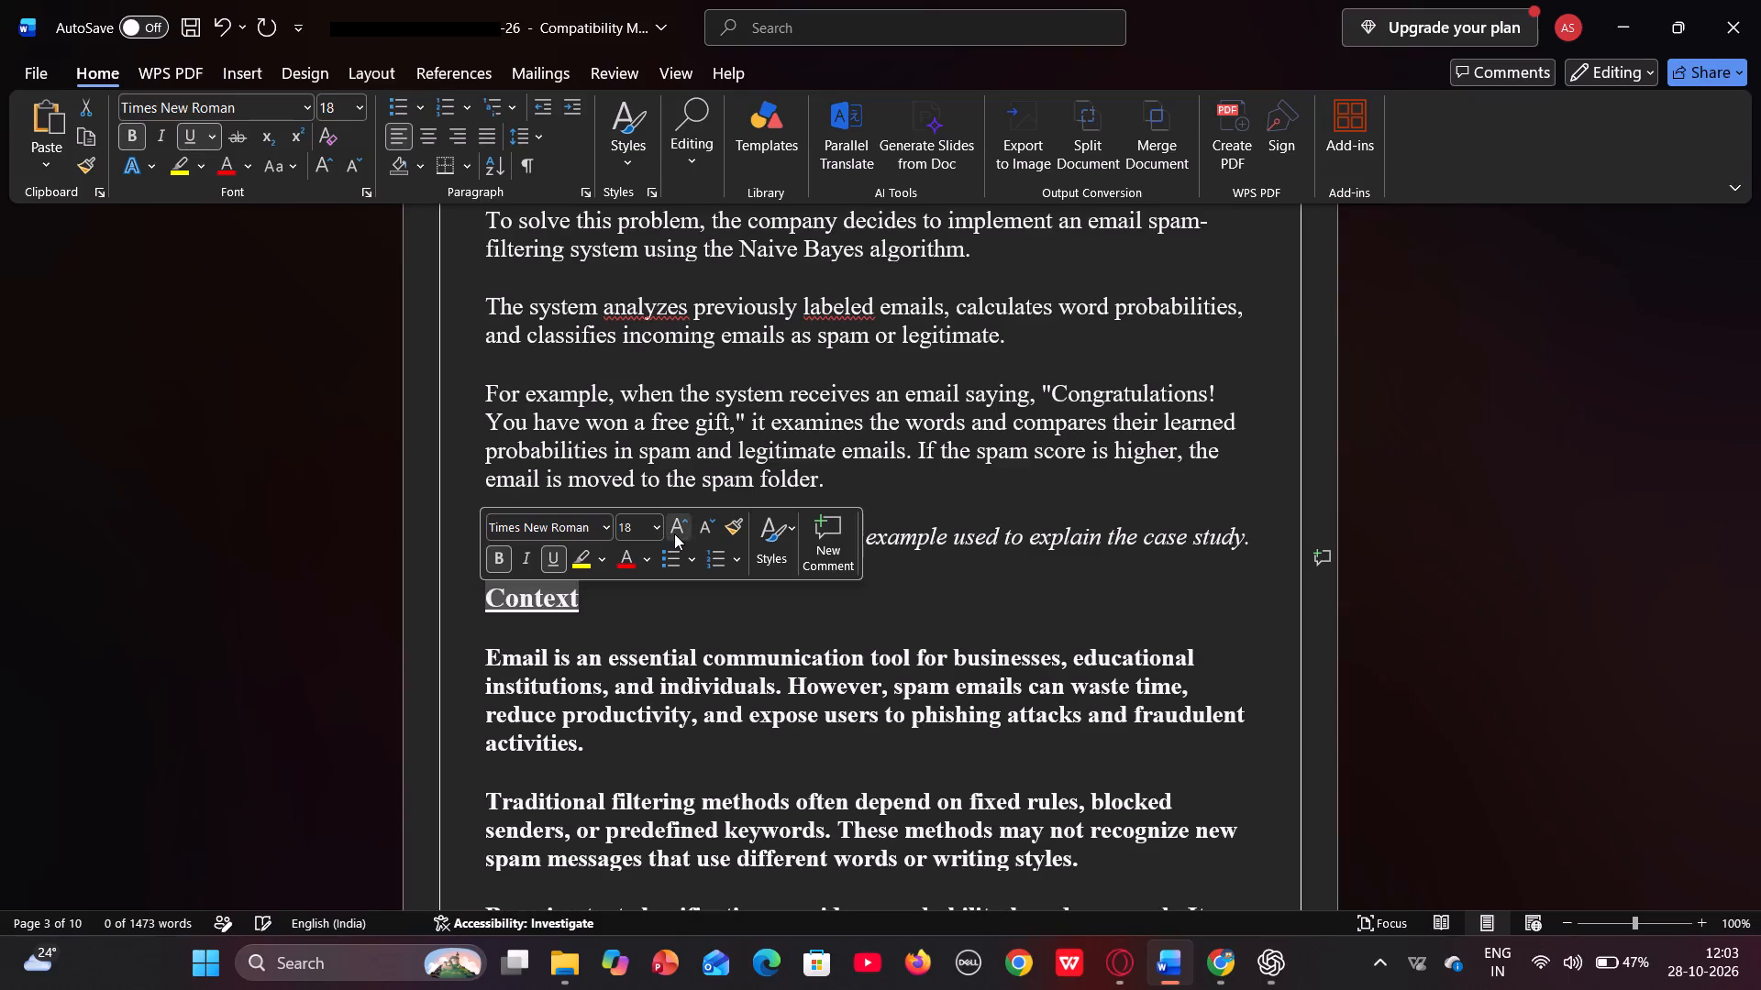
{"action": "left_click", "coordinate": [616, 613]}
{"action": "scroll", "coordinate": [616, 613], "scroll_direction": "up", "scroll_amount": 1}
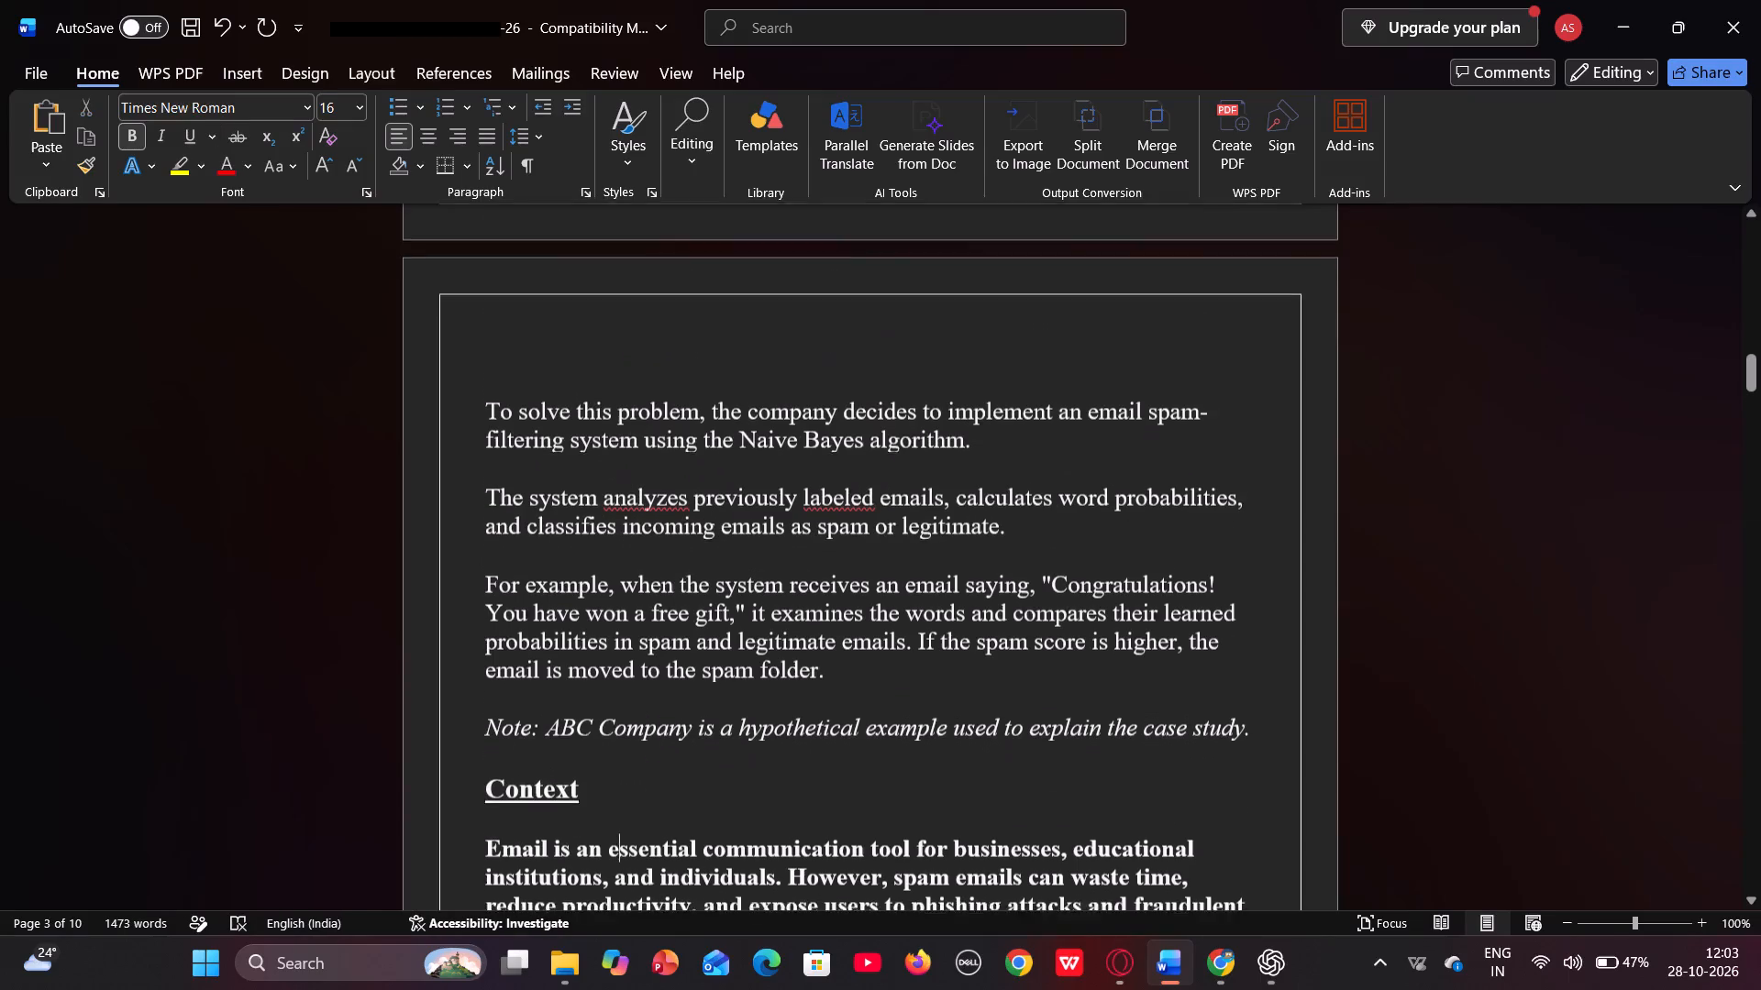
Check the font size and formatting of the "Scenario" heading for comparison with the "Context" heading.
{"action": "scroll", "coordinate": [593, 558], "scroll_direction": "up", "scroll_amount": 1}
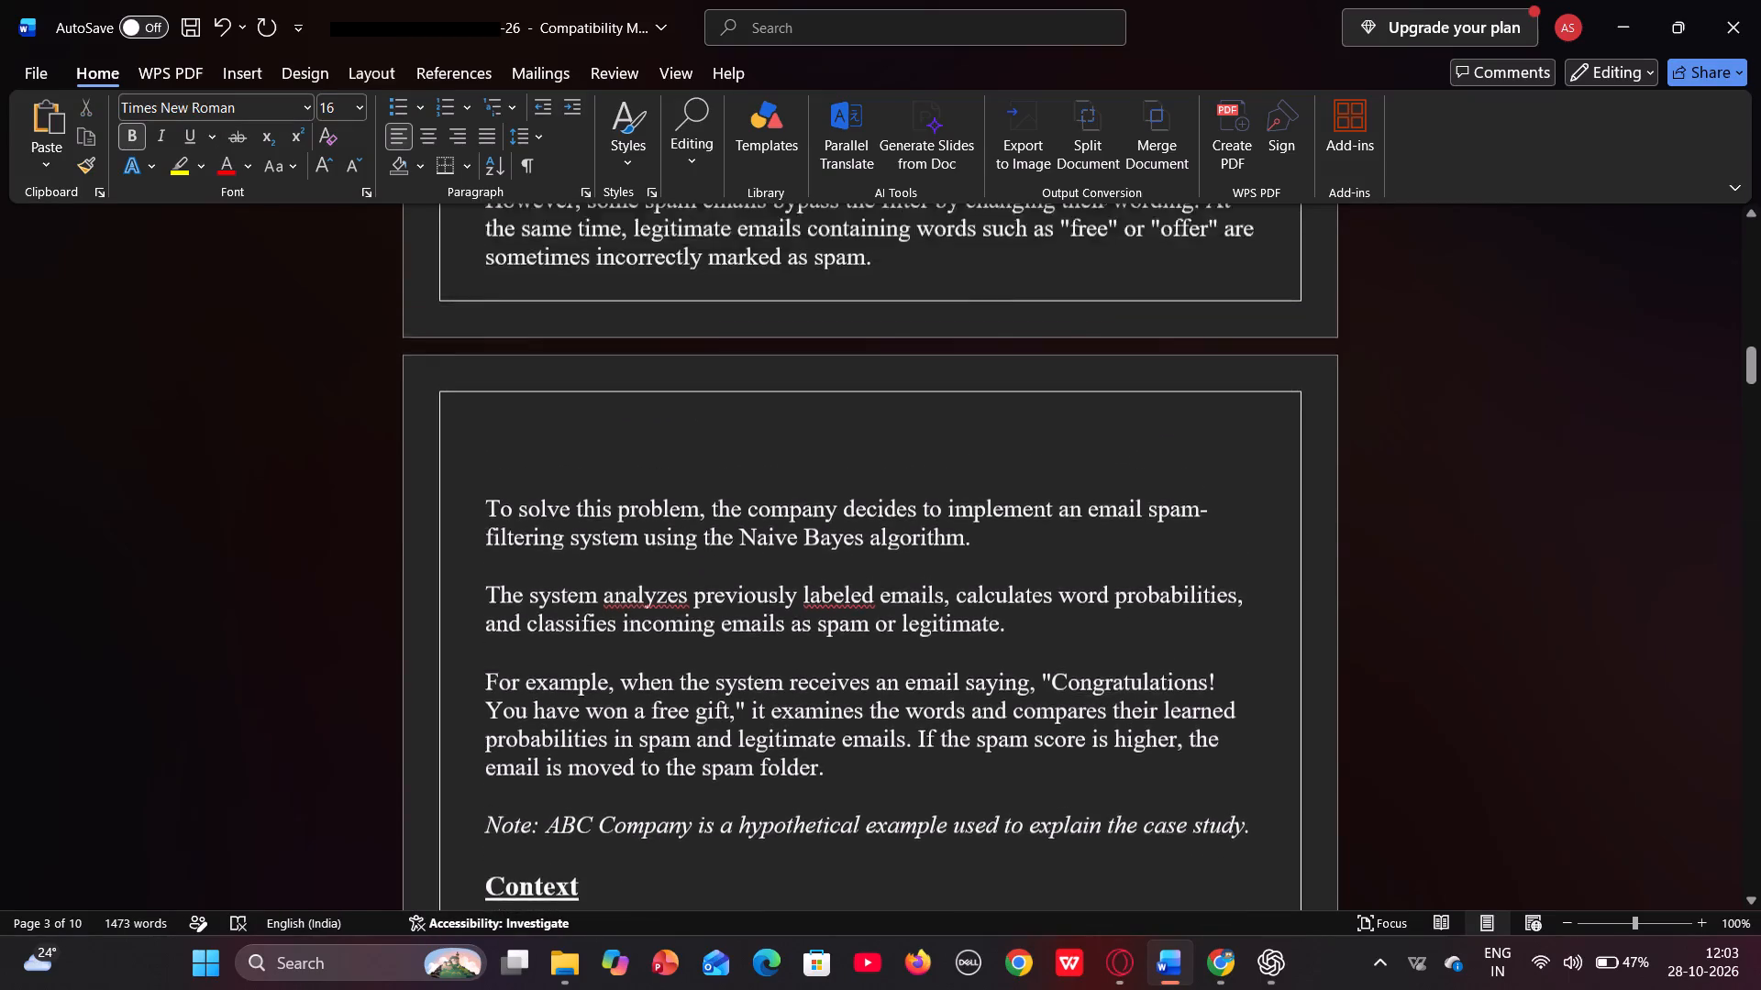
{"action": "scroll", "coordinate": [593, 558], "scroll_direction": "up", "scroll_amount": 2}
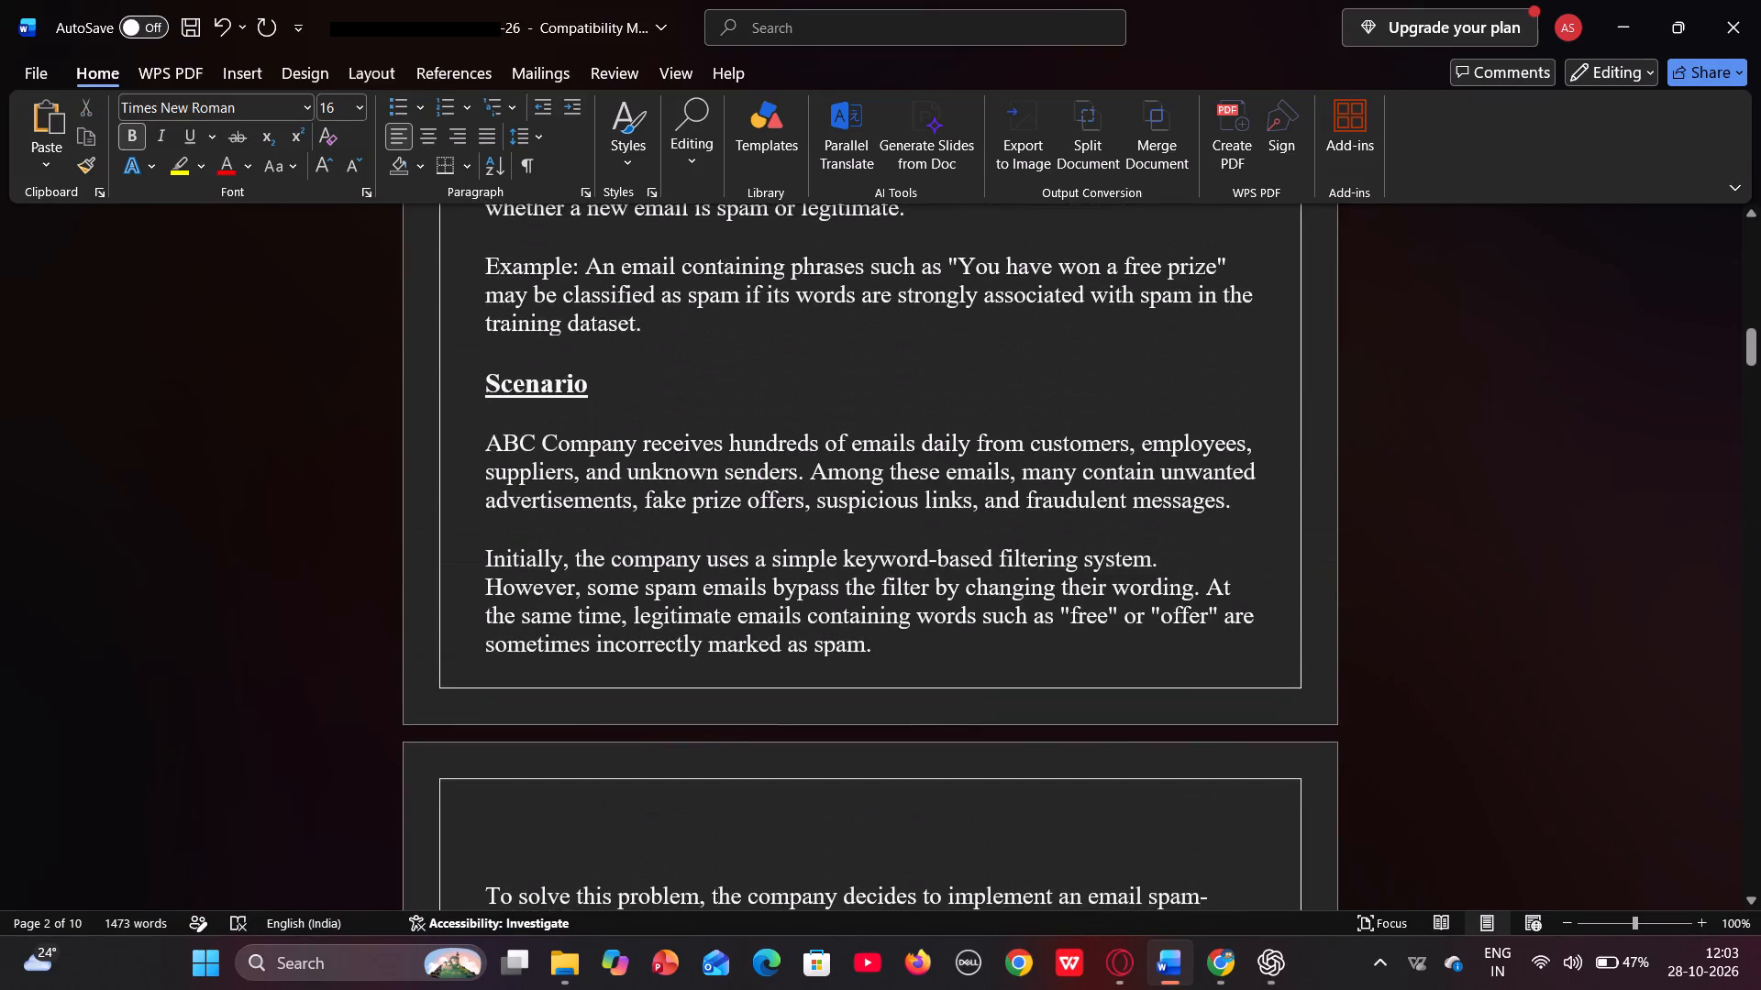
{"action": "left_click_drag", "start_coordinate": [605, 383], "coordinate": [535, 399]}
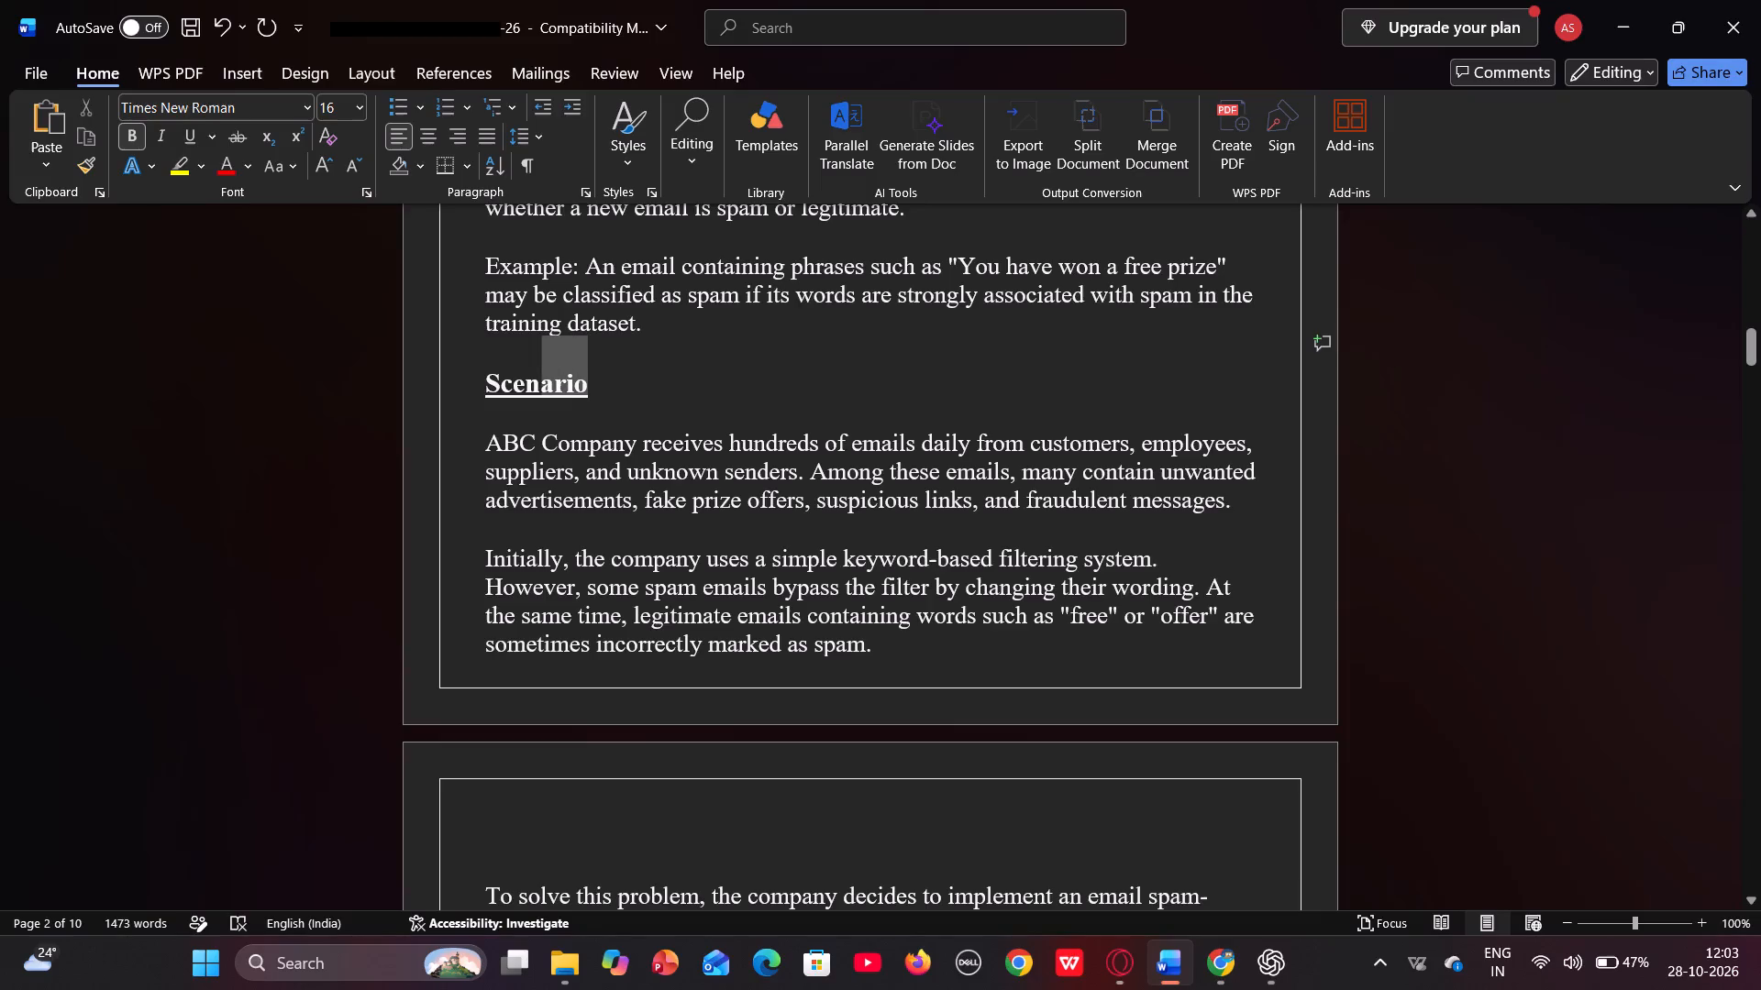
{"action": "left_click_drag", "start_coordinate": [535, 399], "coordinate": [526, 390]}
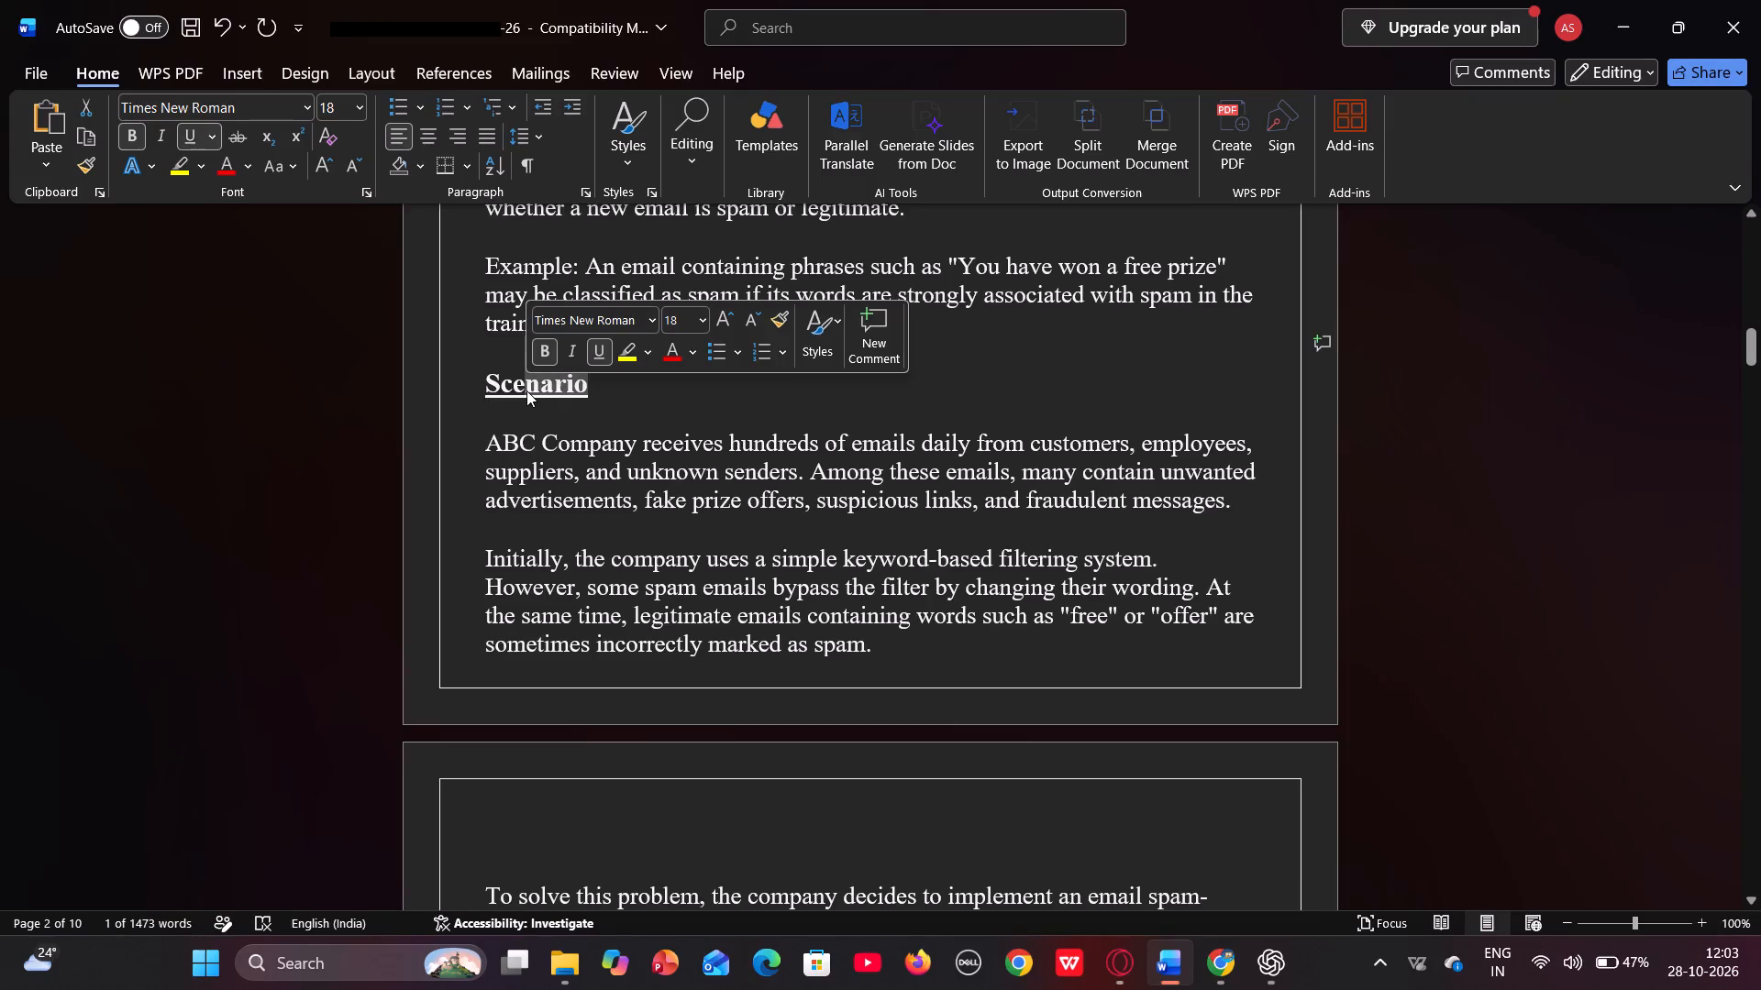
{"action": "left_click", "coordinate": [637, 396]}
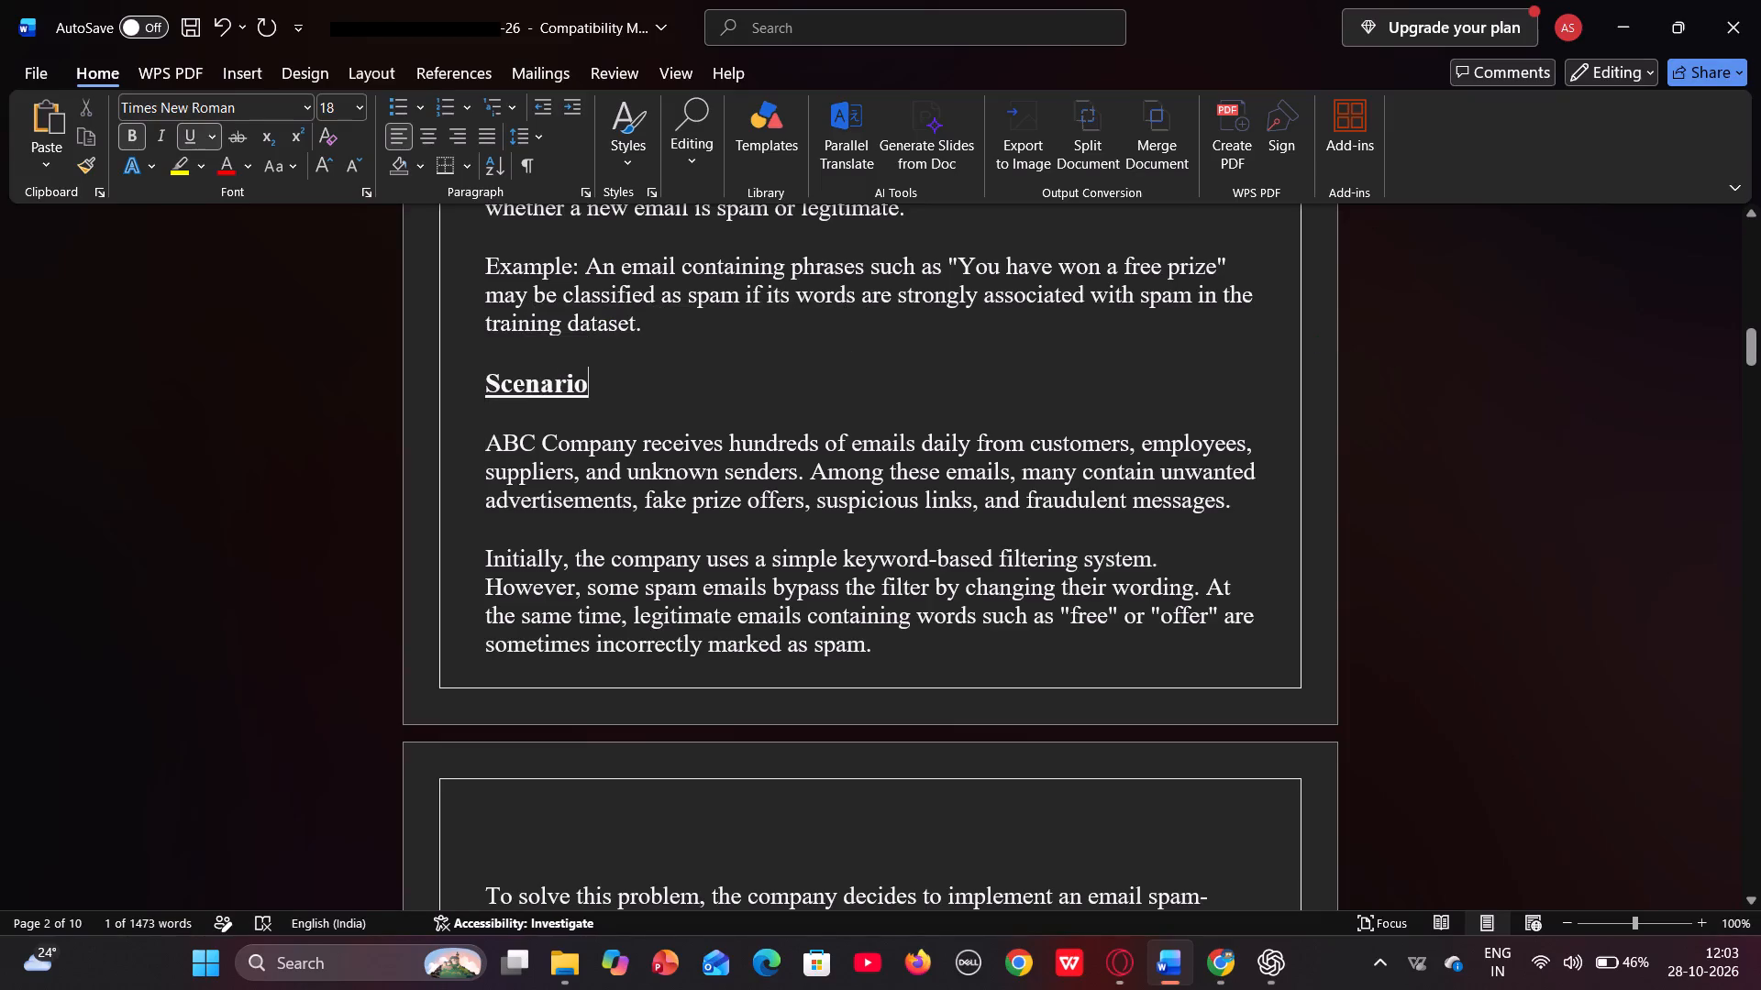
Remove bold from the Context text, from "Email is an essential..." through "appearing in spam and" in process item 3.
{"action": "scroll", "coordinate": [637, 396], "scroll_direction": "down", "scroll_amount": 5}
{"action": "scroll", "coordinate": [637, 396], "scroll_direction": "up", "scroll_amount": 1}
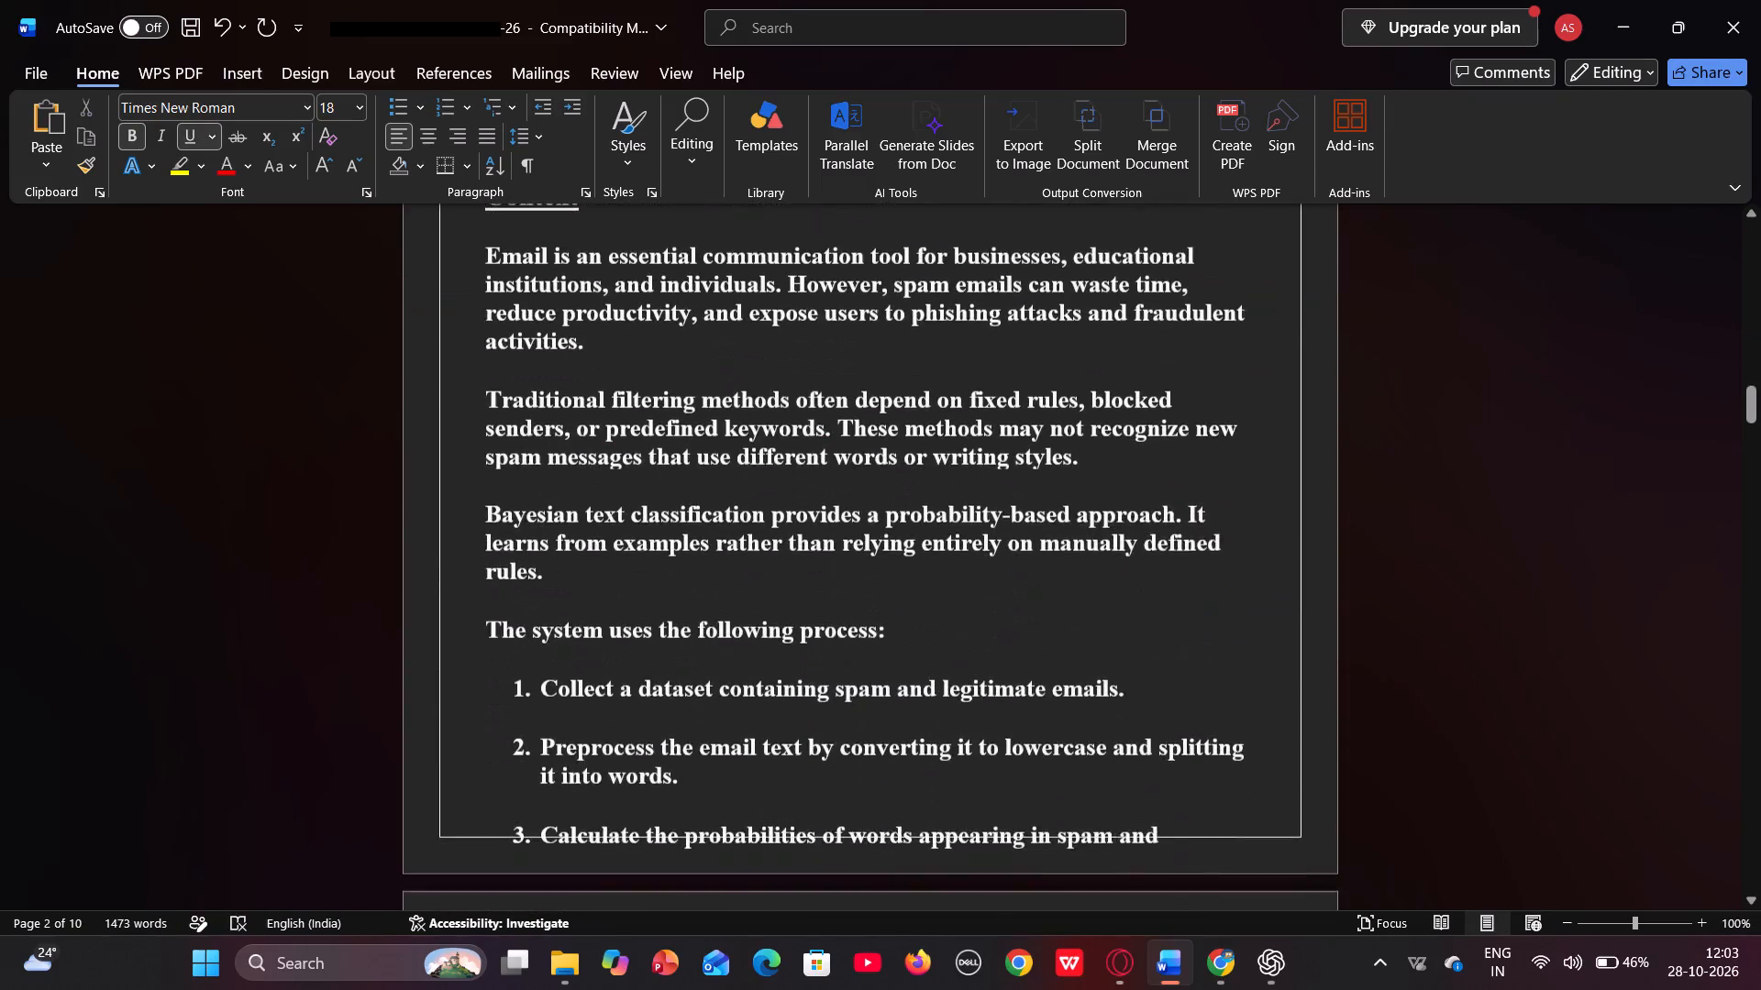
{"action": "scroll", "coordinate": [637, 396], "scroll_direction": "up", "scroll_amount": 1}
{"action": "scroll", "coordinate": [637, 396], "scroll_direction": "down", "scroll_amount": 1}
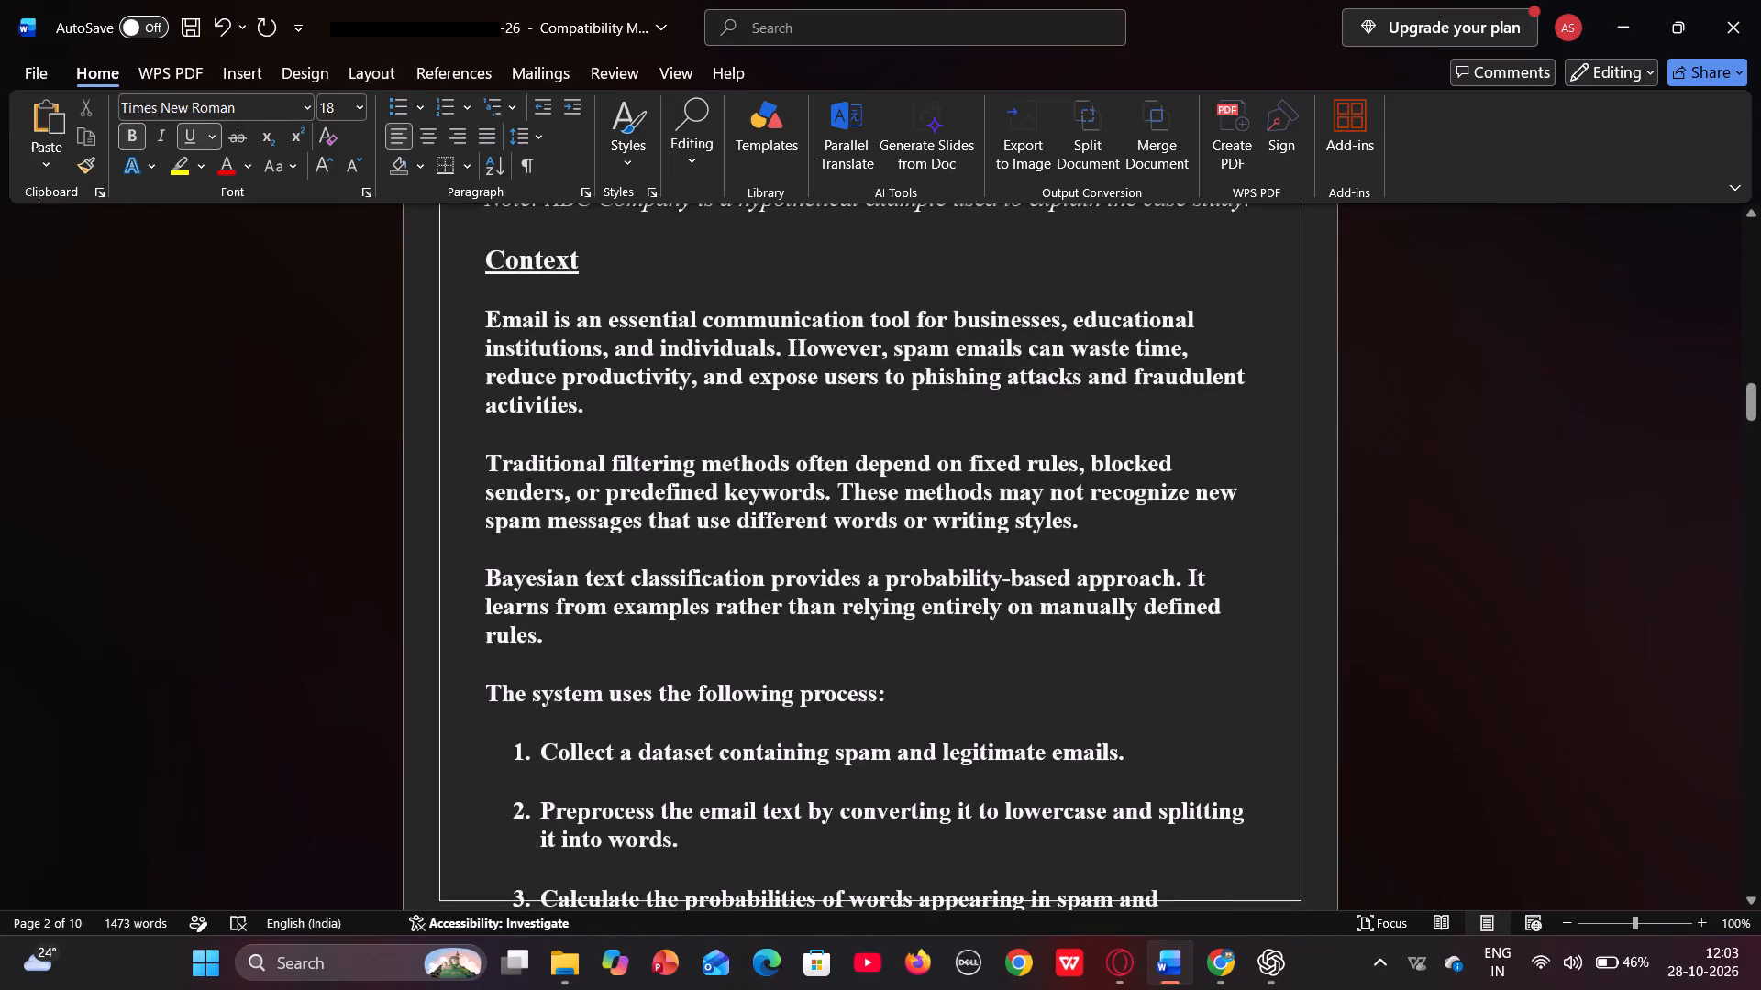
{"action": "scroll", "coordinate": [637, 396], "scroll_direction": "down", "scroll_amount": 1}
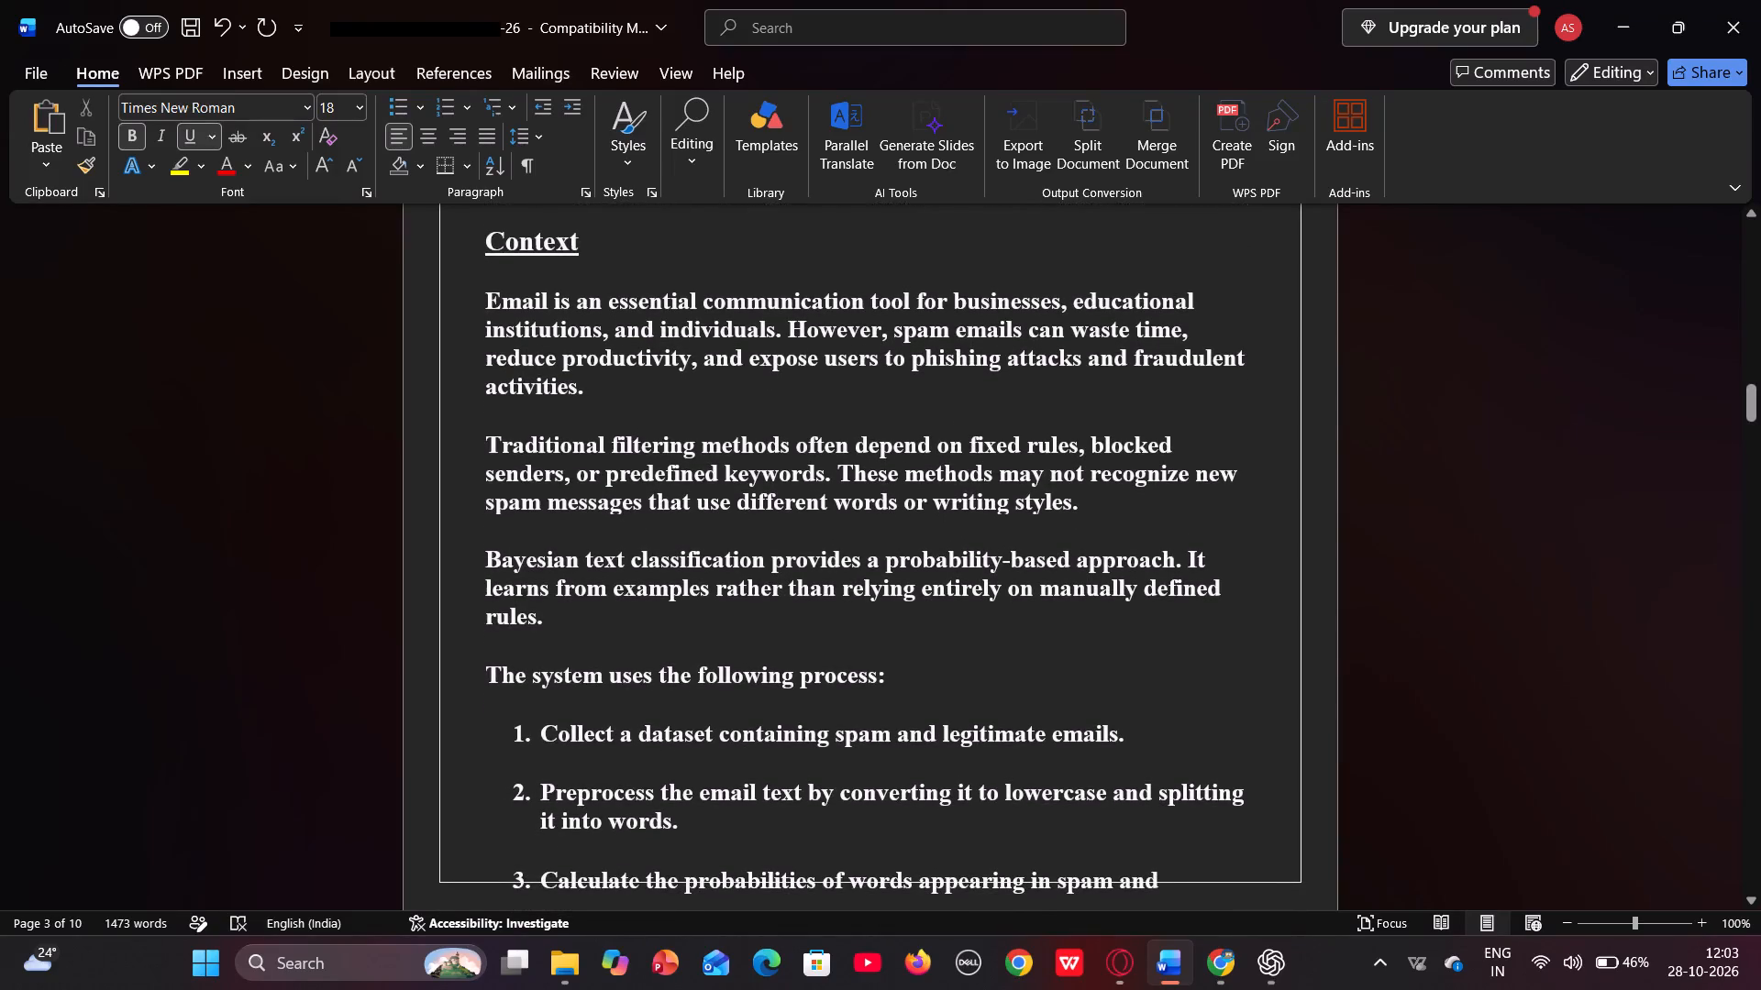
{"action": "left_click_drag", "start_coordinate": [482, 294], "coordinate": [748, 619]}
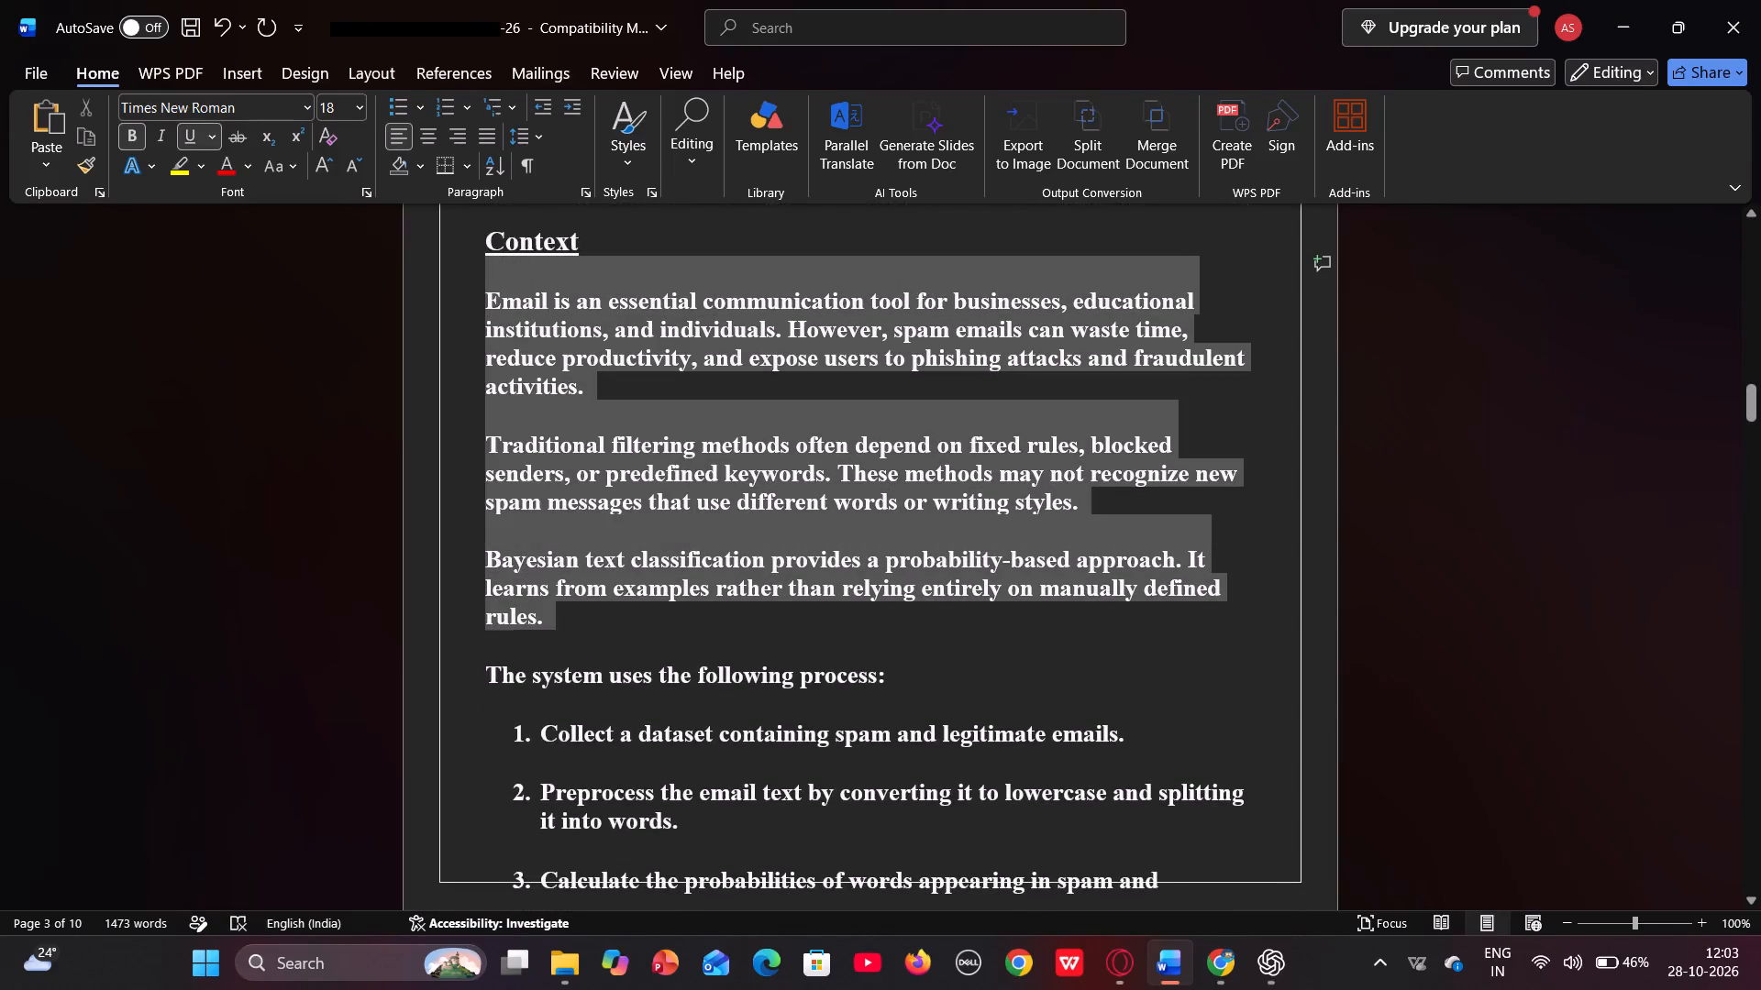
{"action": "left_click_drag", "start_coordinate": [748, 619], "coordinate": [897, 803]}
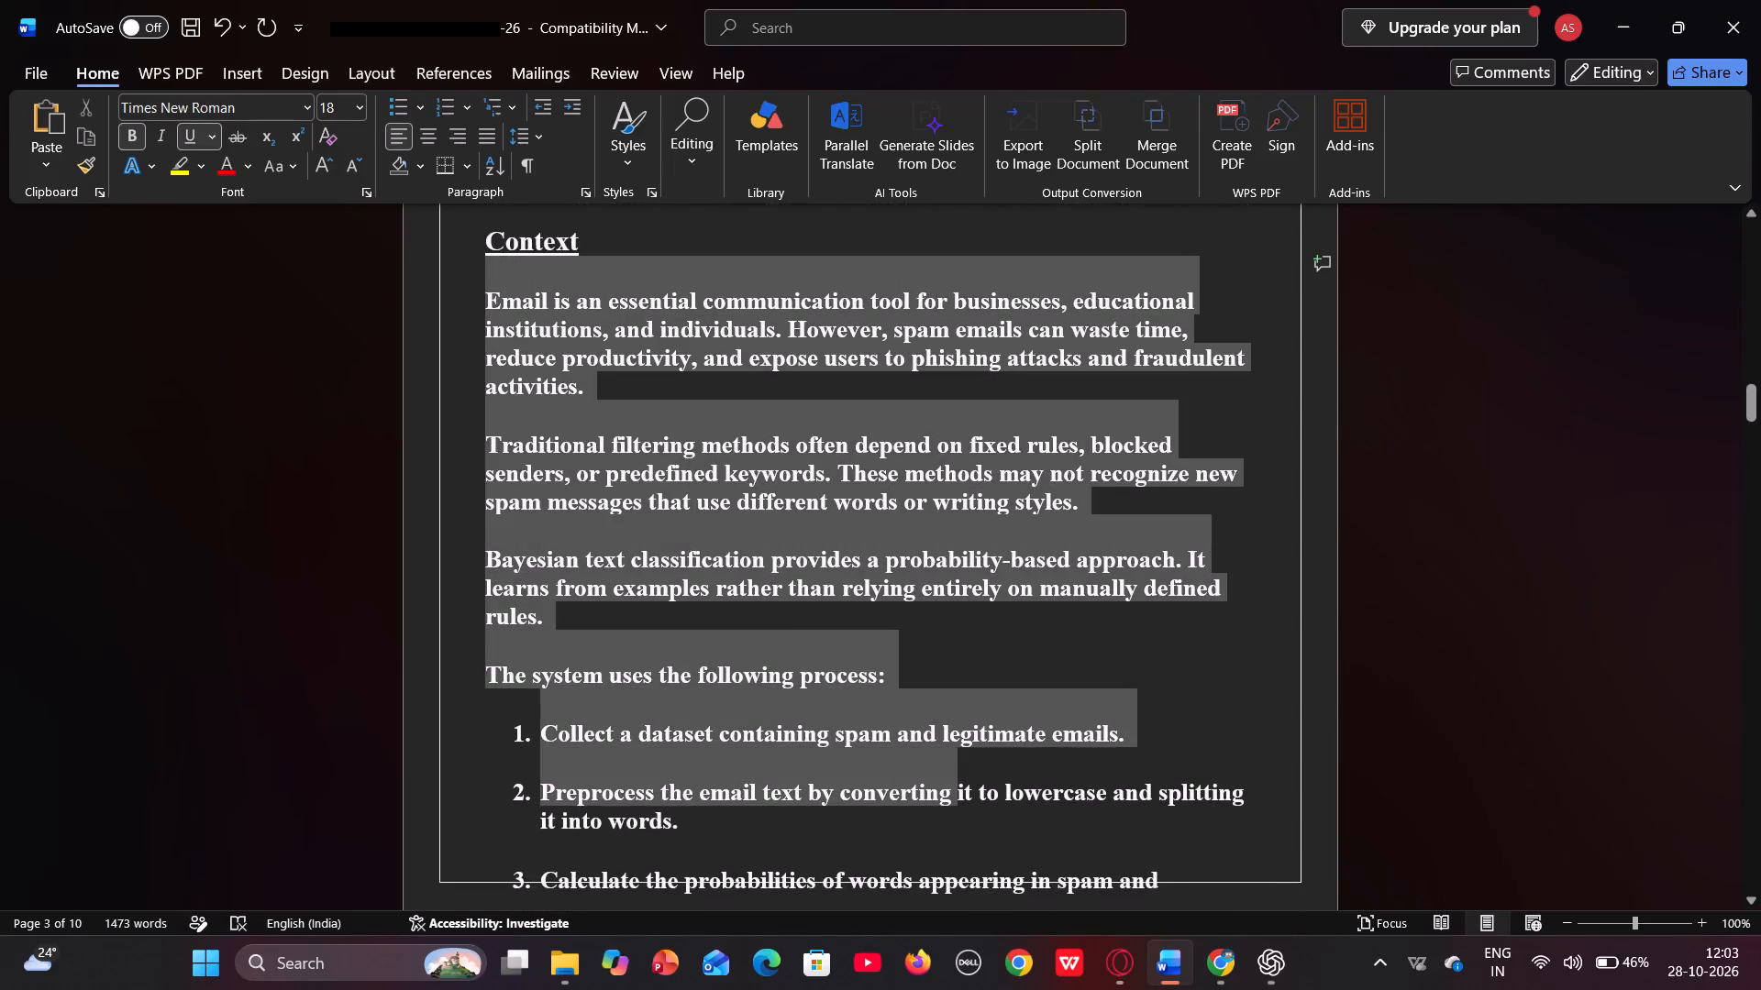
{"action": "left_click_drag", "start_coordinate": [897, 803], "coordinate": [990, 786]}
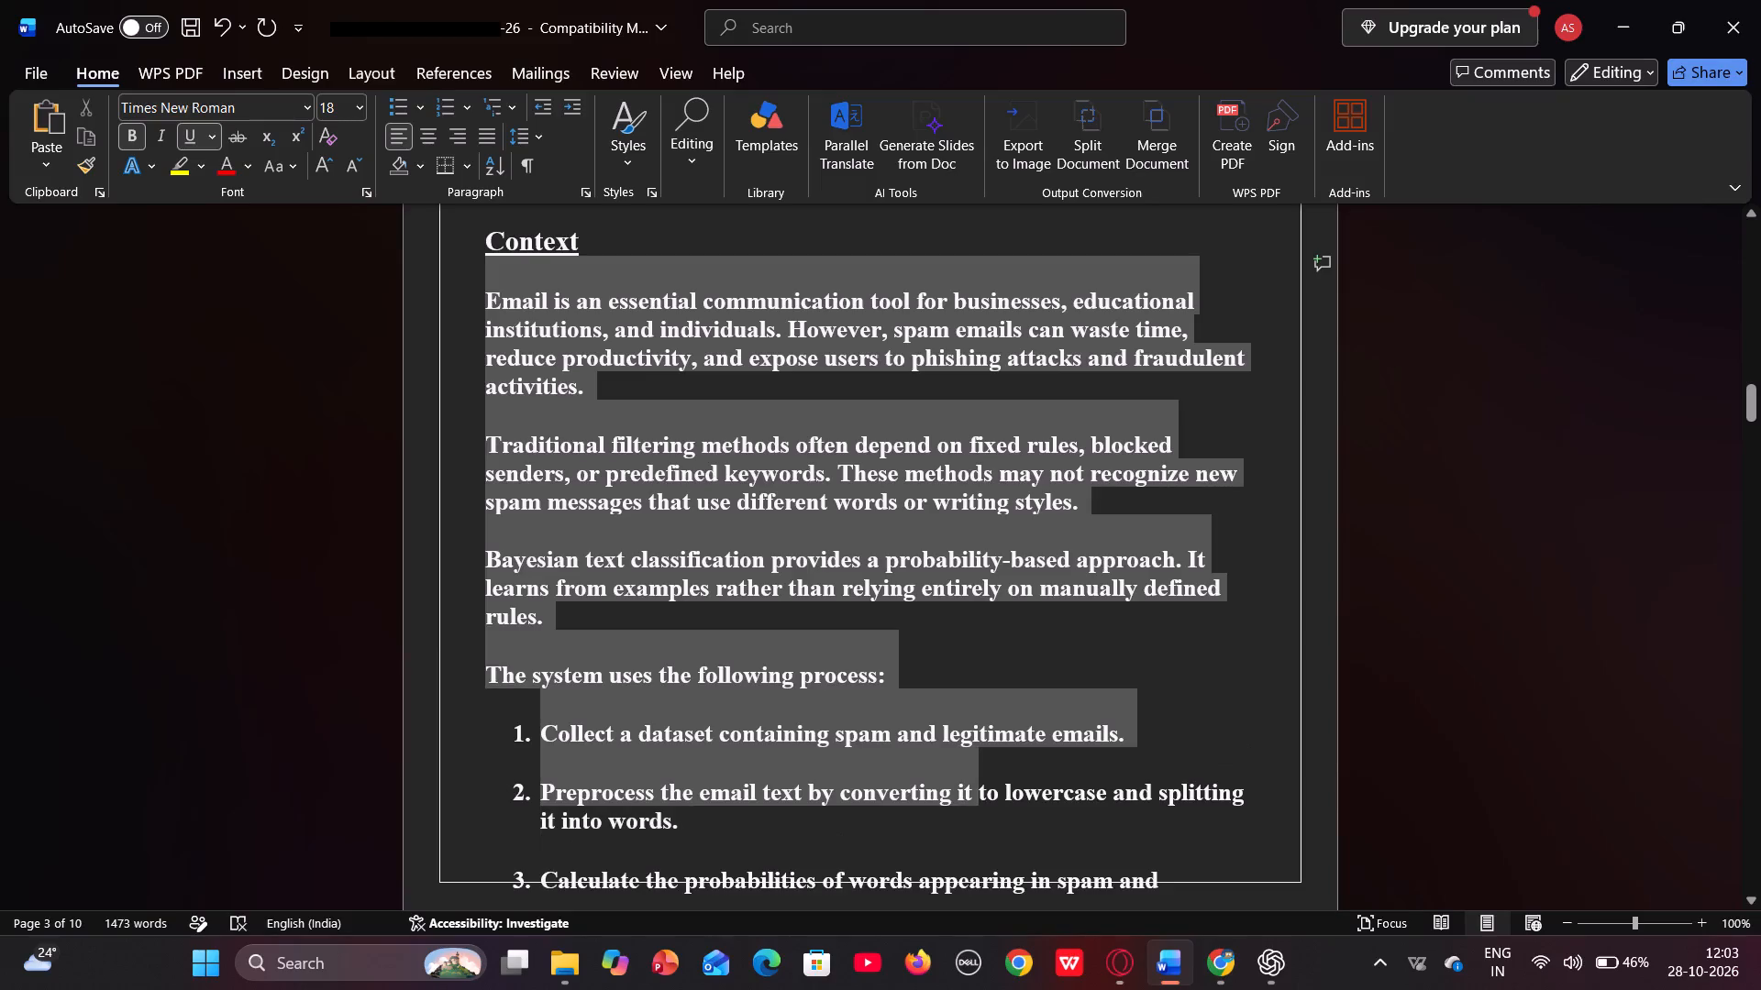
{"action": "left_click_drag", "start_coordinate": [990, 786], "coordinate": [1172, 877]}
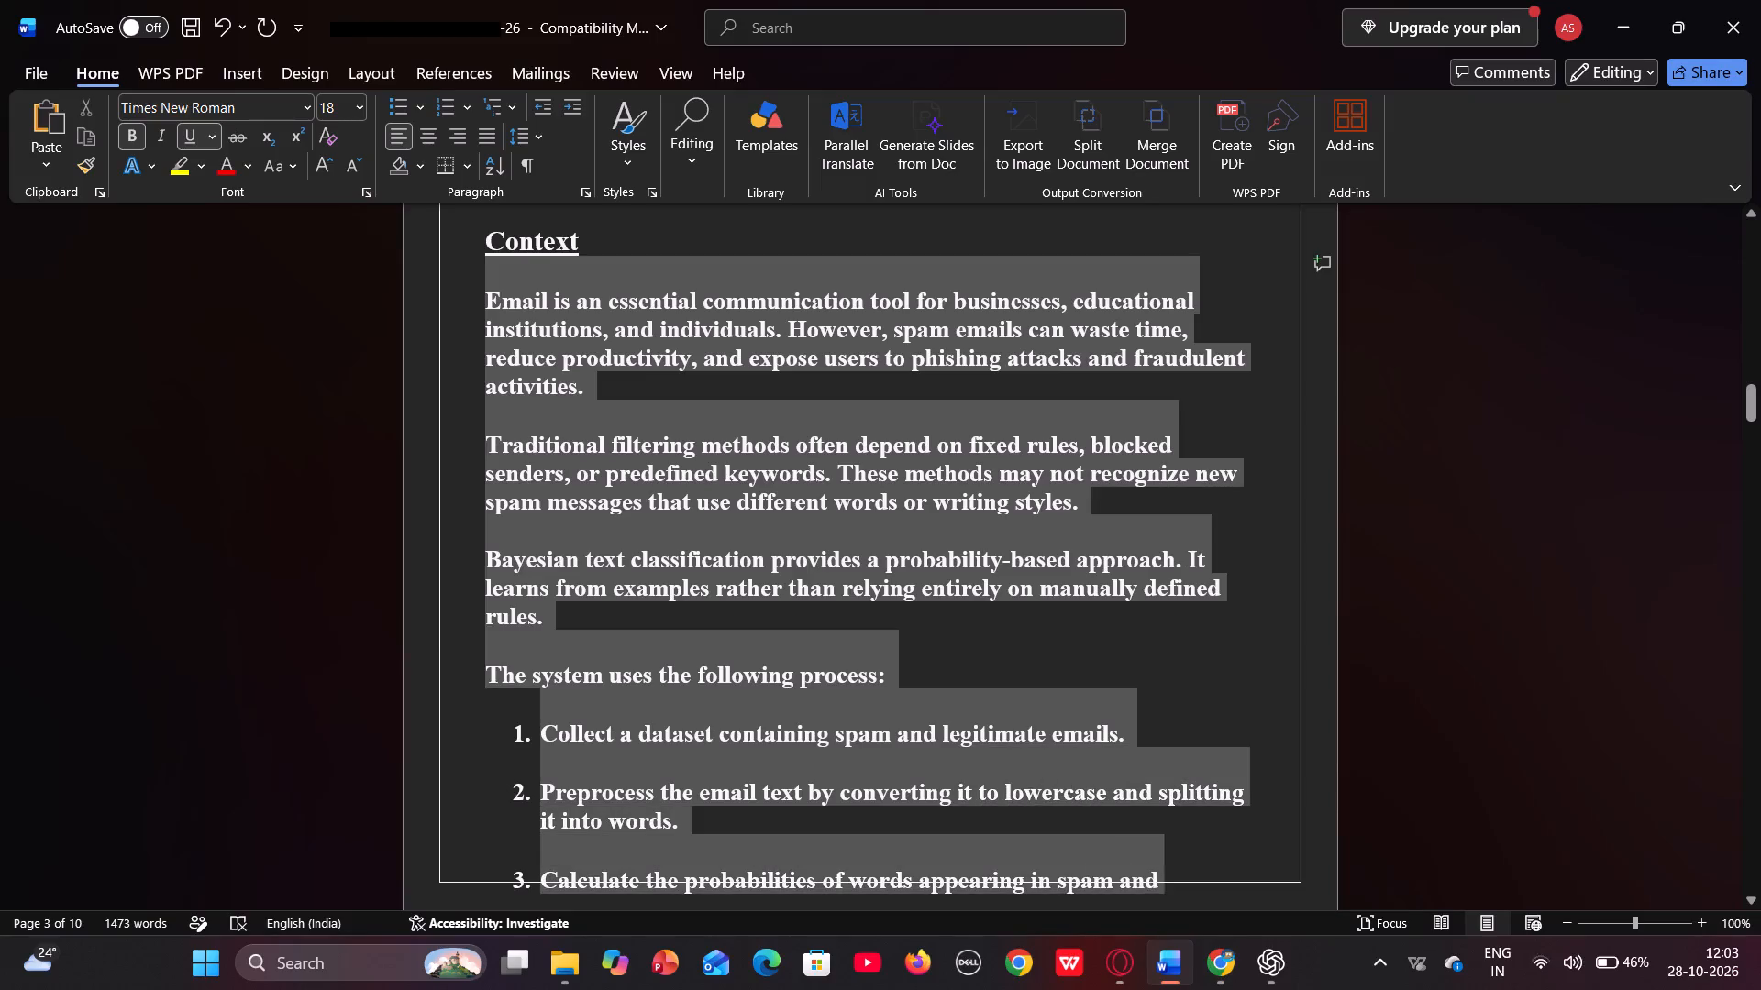
{"action": "left_click_drag", "start_coordinate": [1172, 877], "coordinate": [1252, 843]}
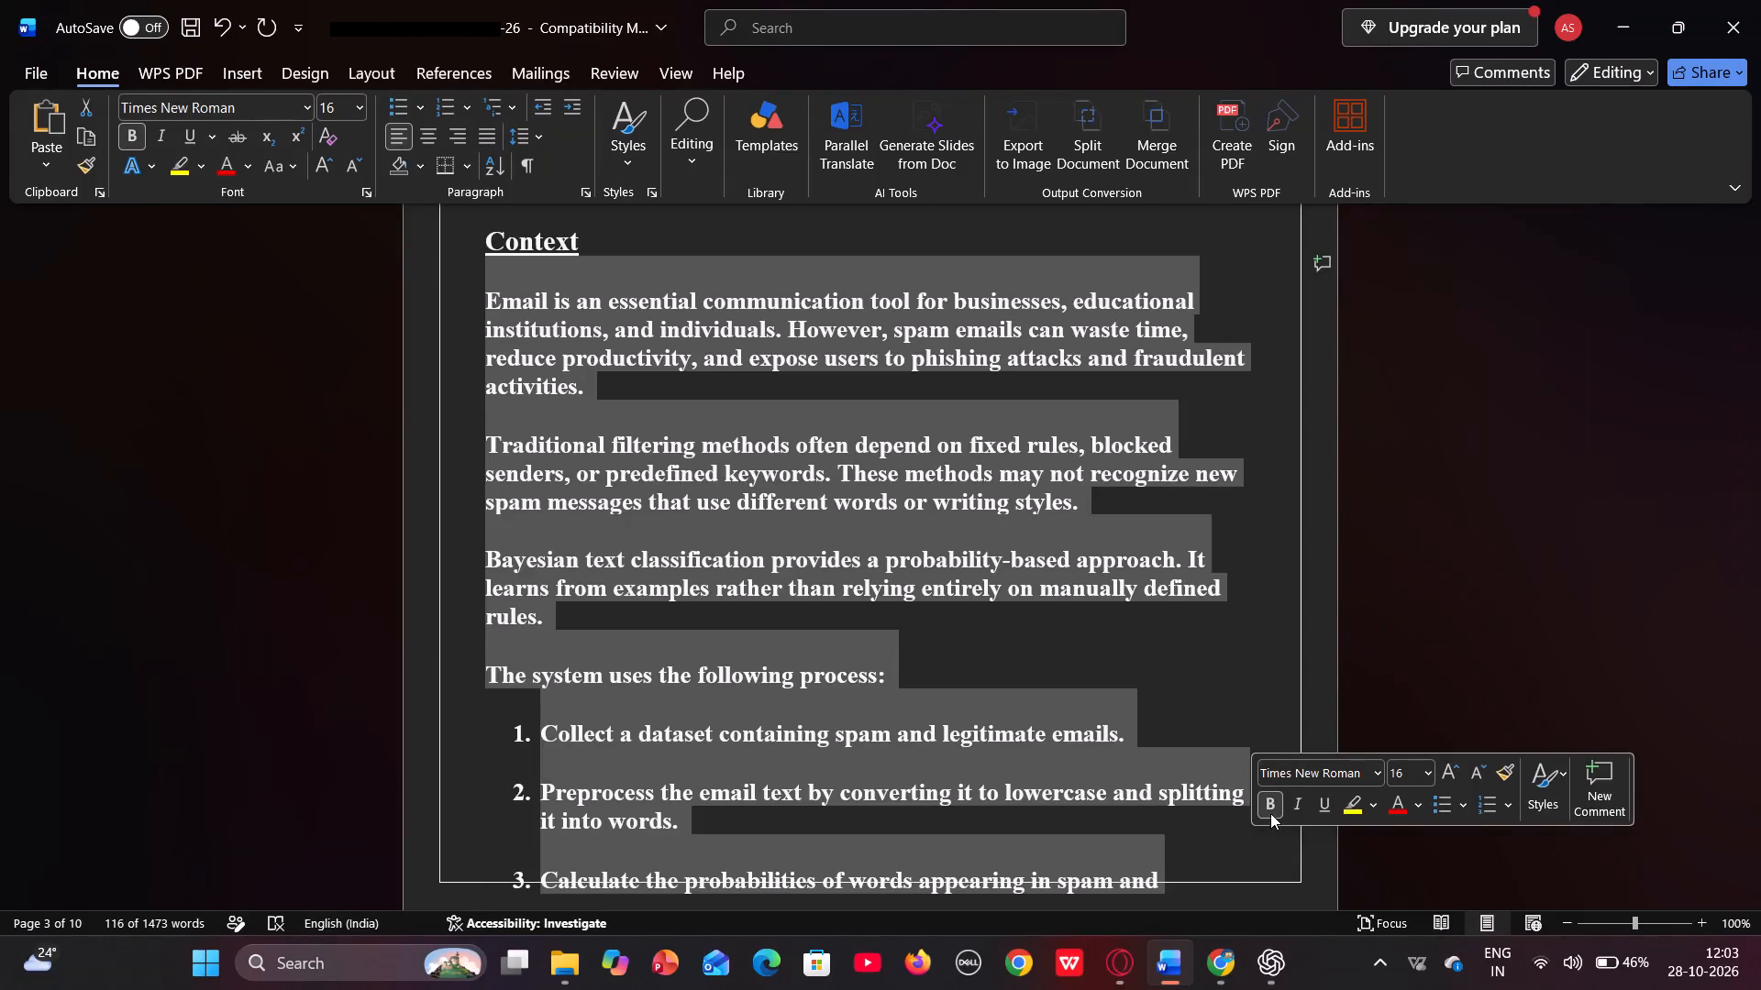
{"action": "left_click", "coordinate": [1271, 808]}
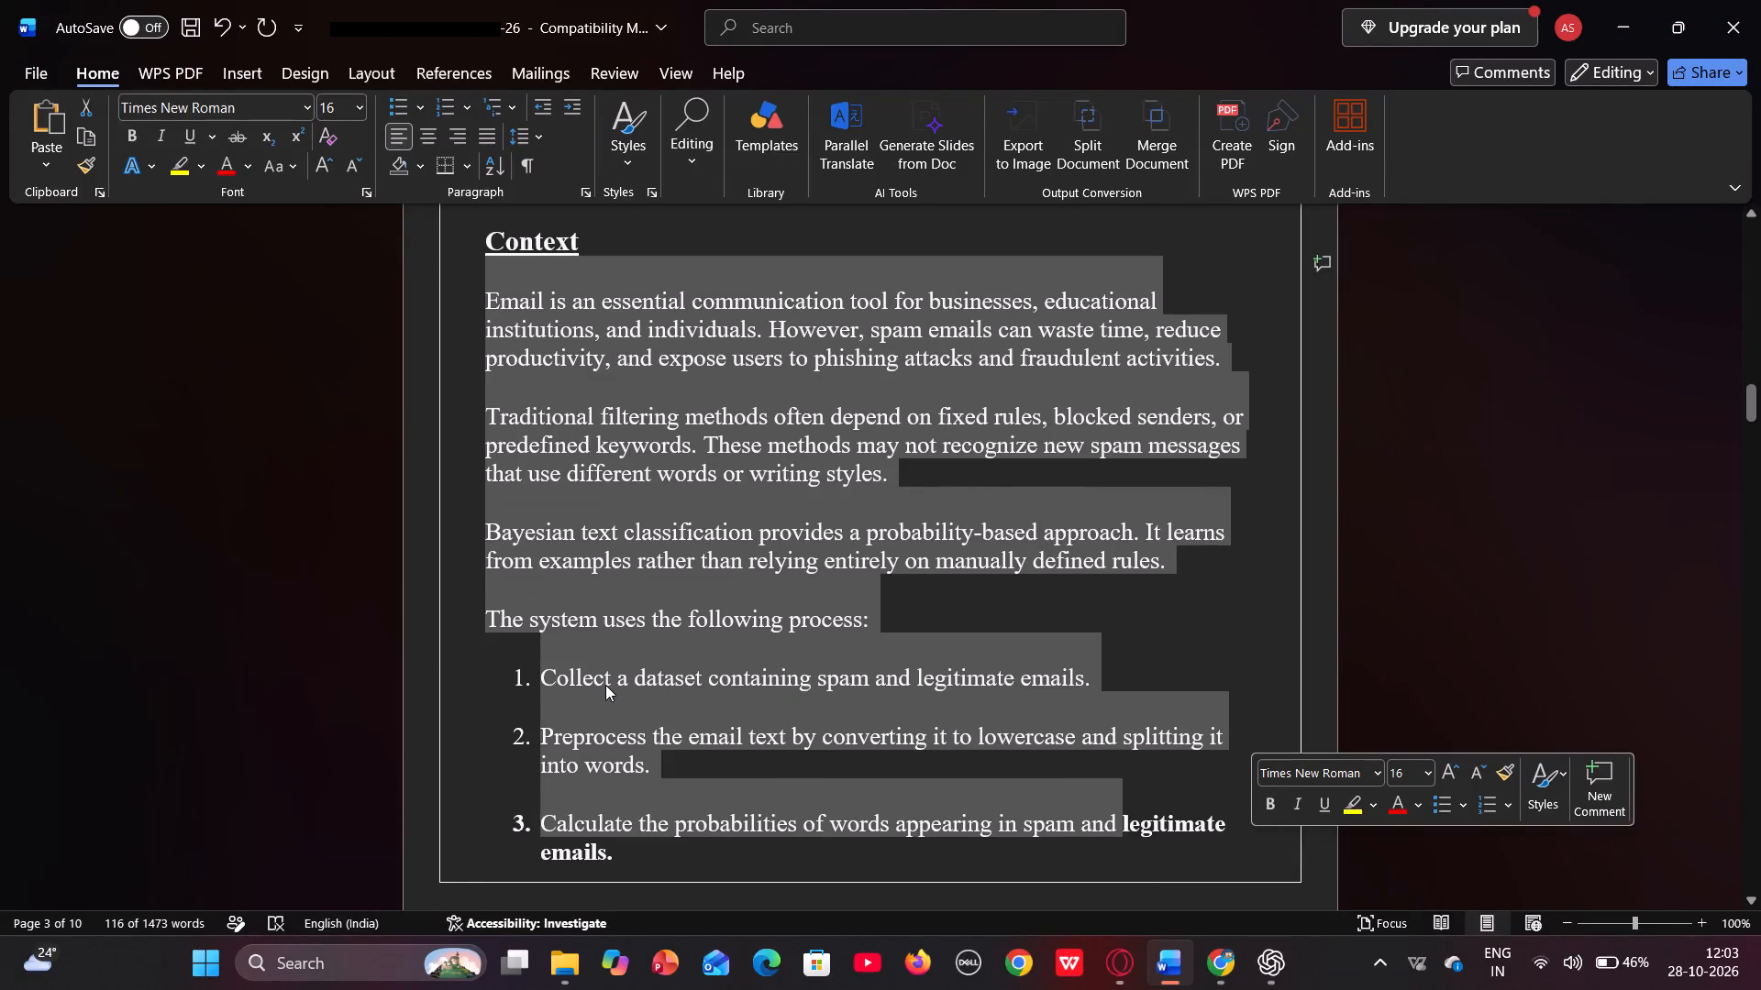
Remove the remaining bold from process item 3, "Calculate the probabilities of words...", including its number.
{"action": "scroll", "coordinate": [605, 685], "scroll_direction": "down", "scroll_amount": 1}
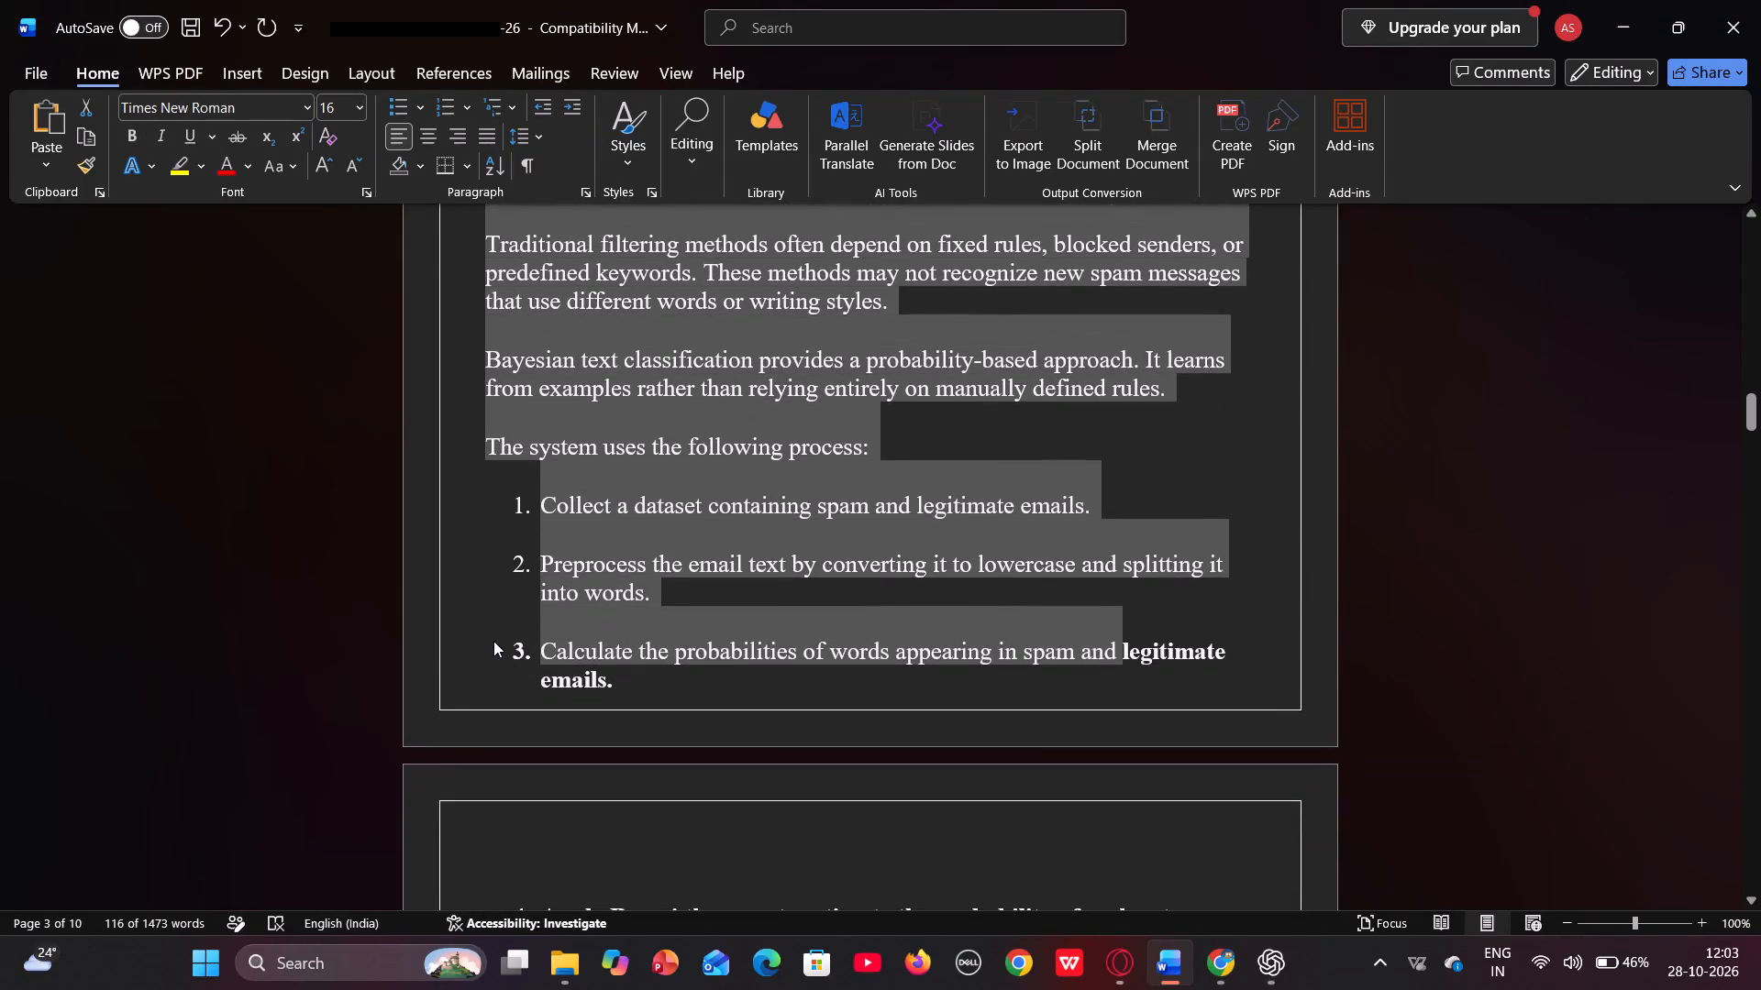
{"action": "left_click", "coordinate": [493, 618]}
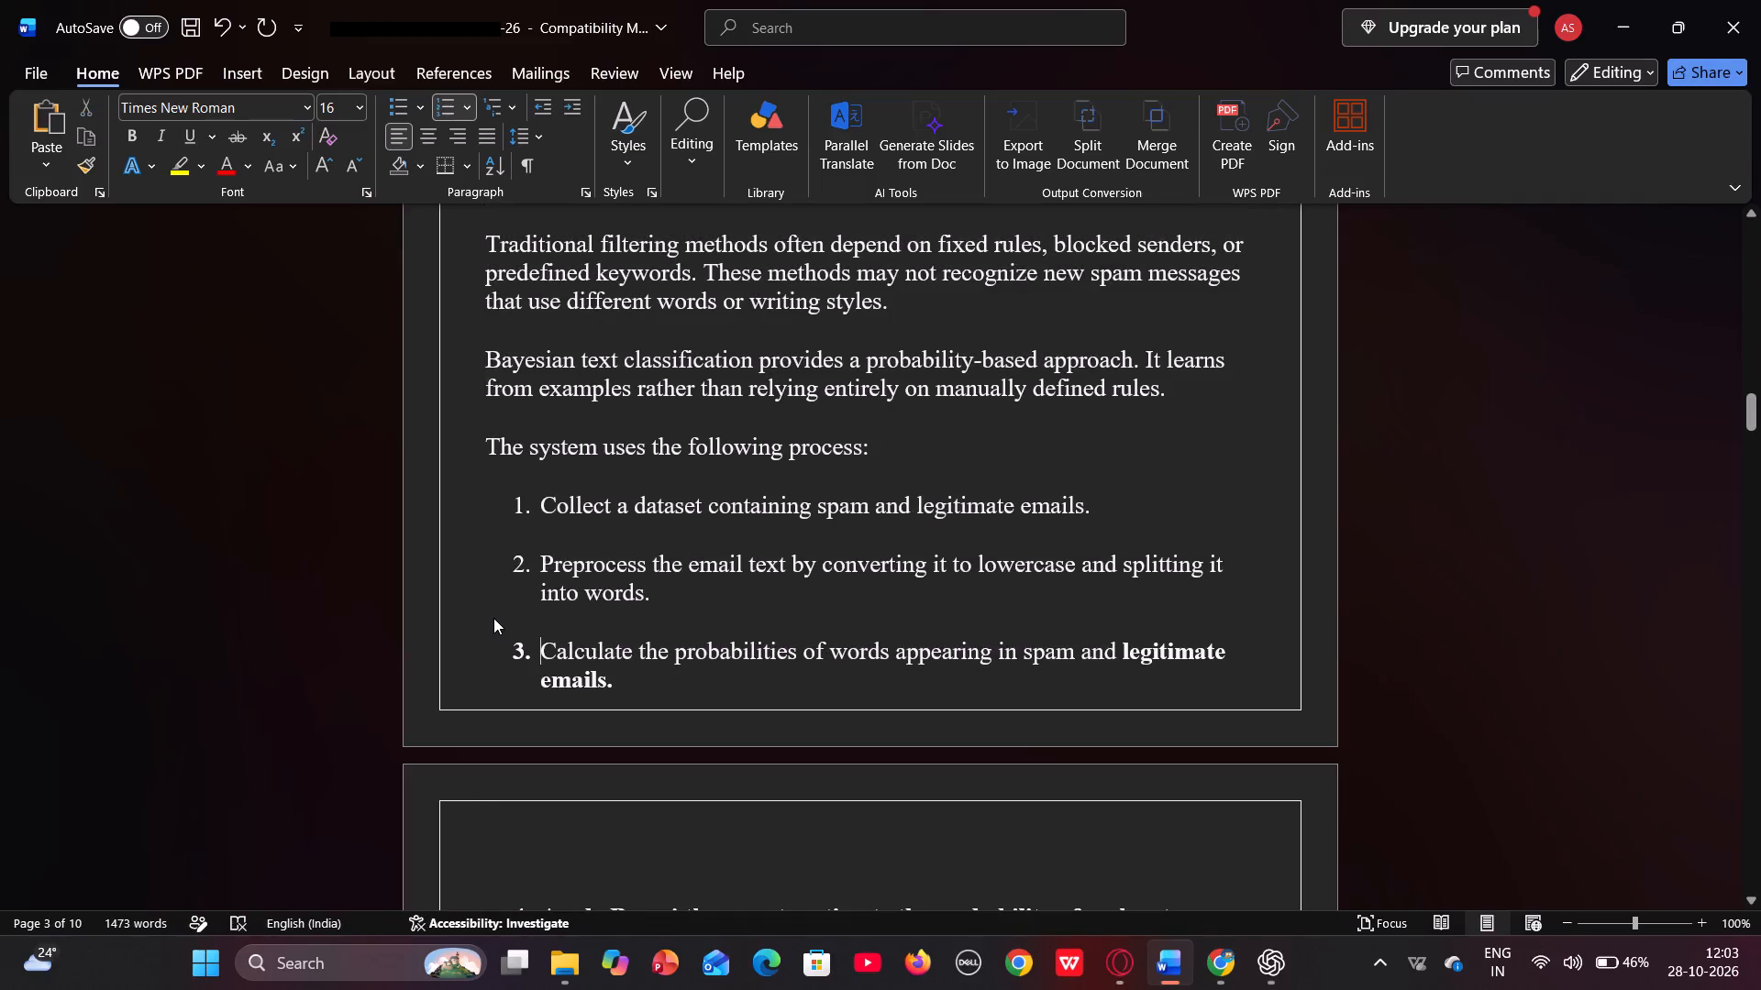
{"action": "left_click_drag", "start_coordinate": [537, 654], "coordinate": [740, 706]}
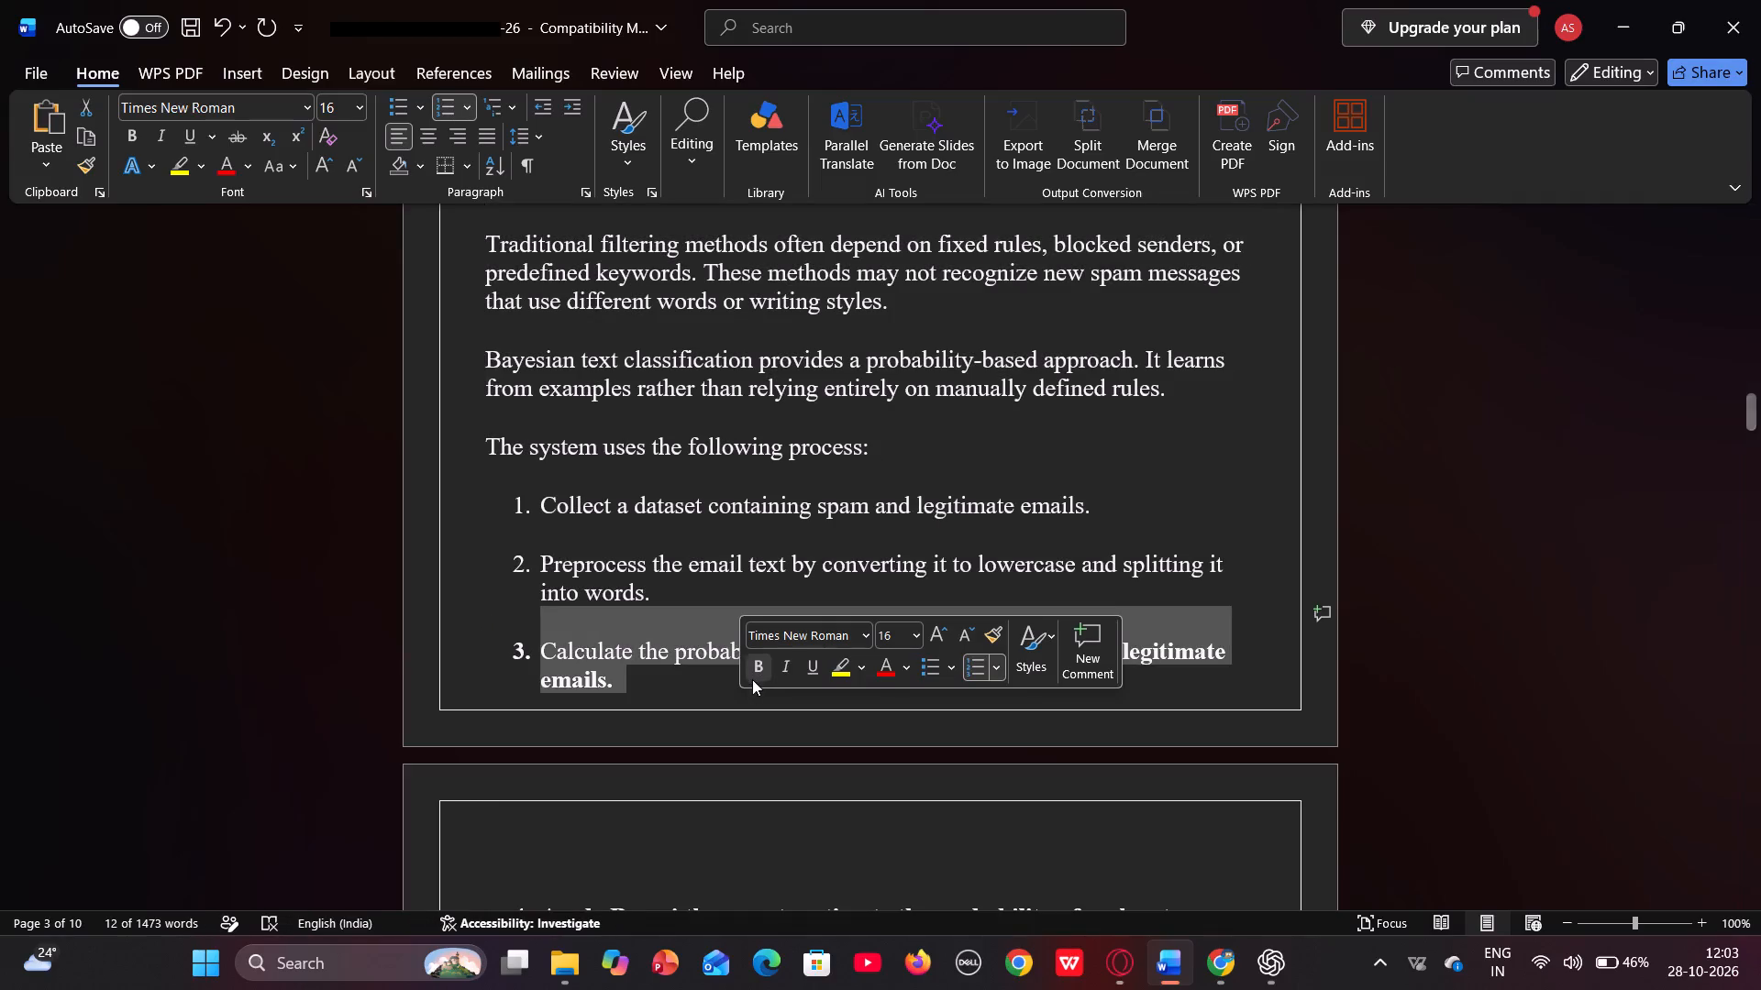
{"action": "left_click", "coordinate": [752, 672]}
{"action": "left_click", "coordinate": [752, 672]}
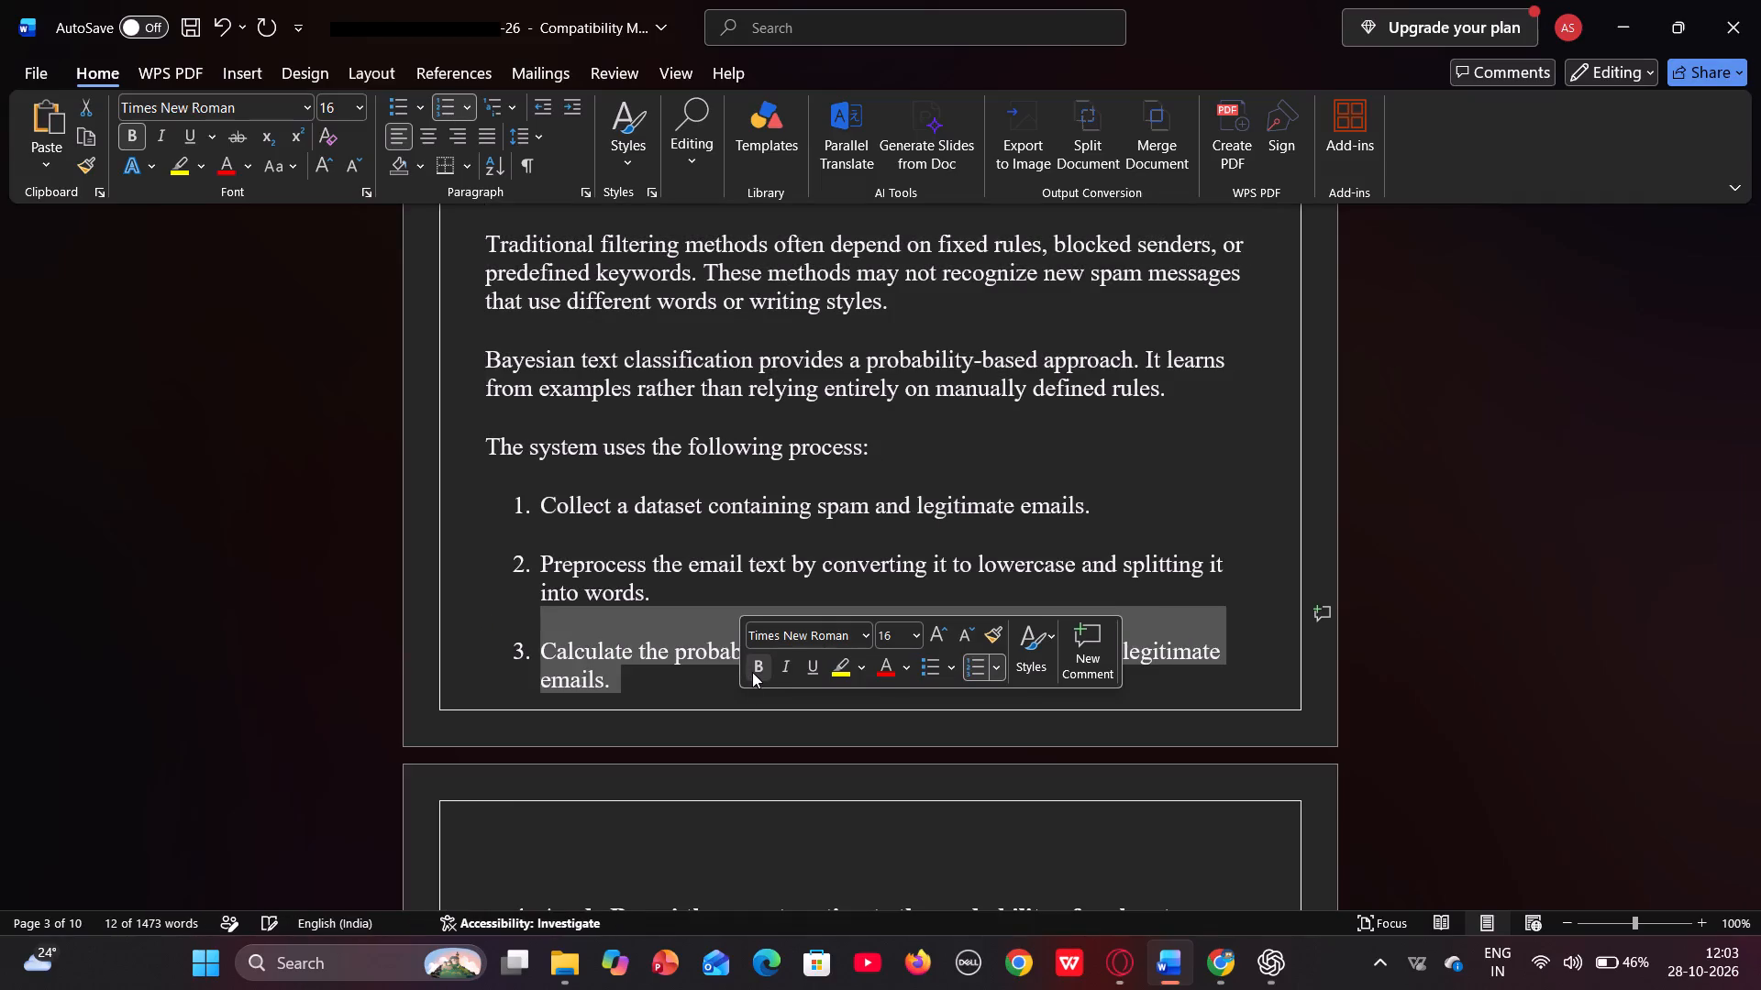
{"action": "left_click", "coordinate": [674, 682]}
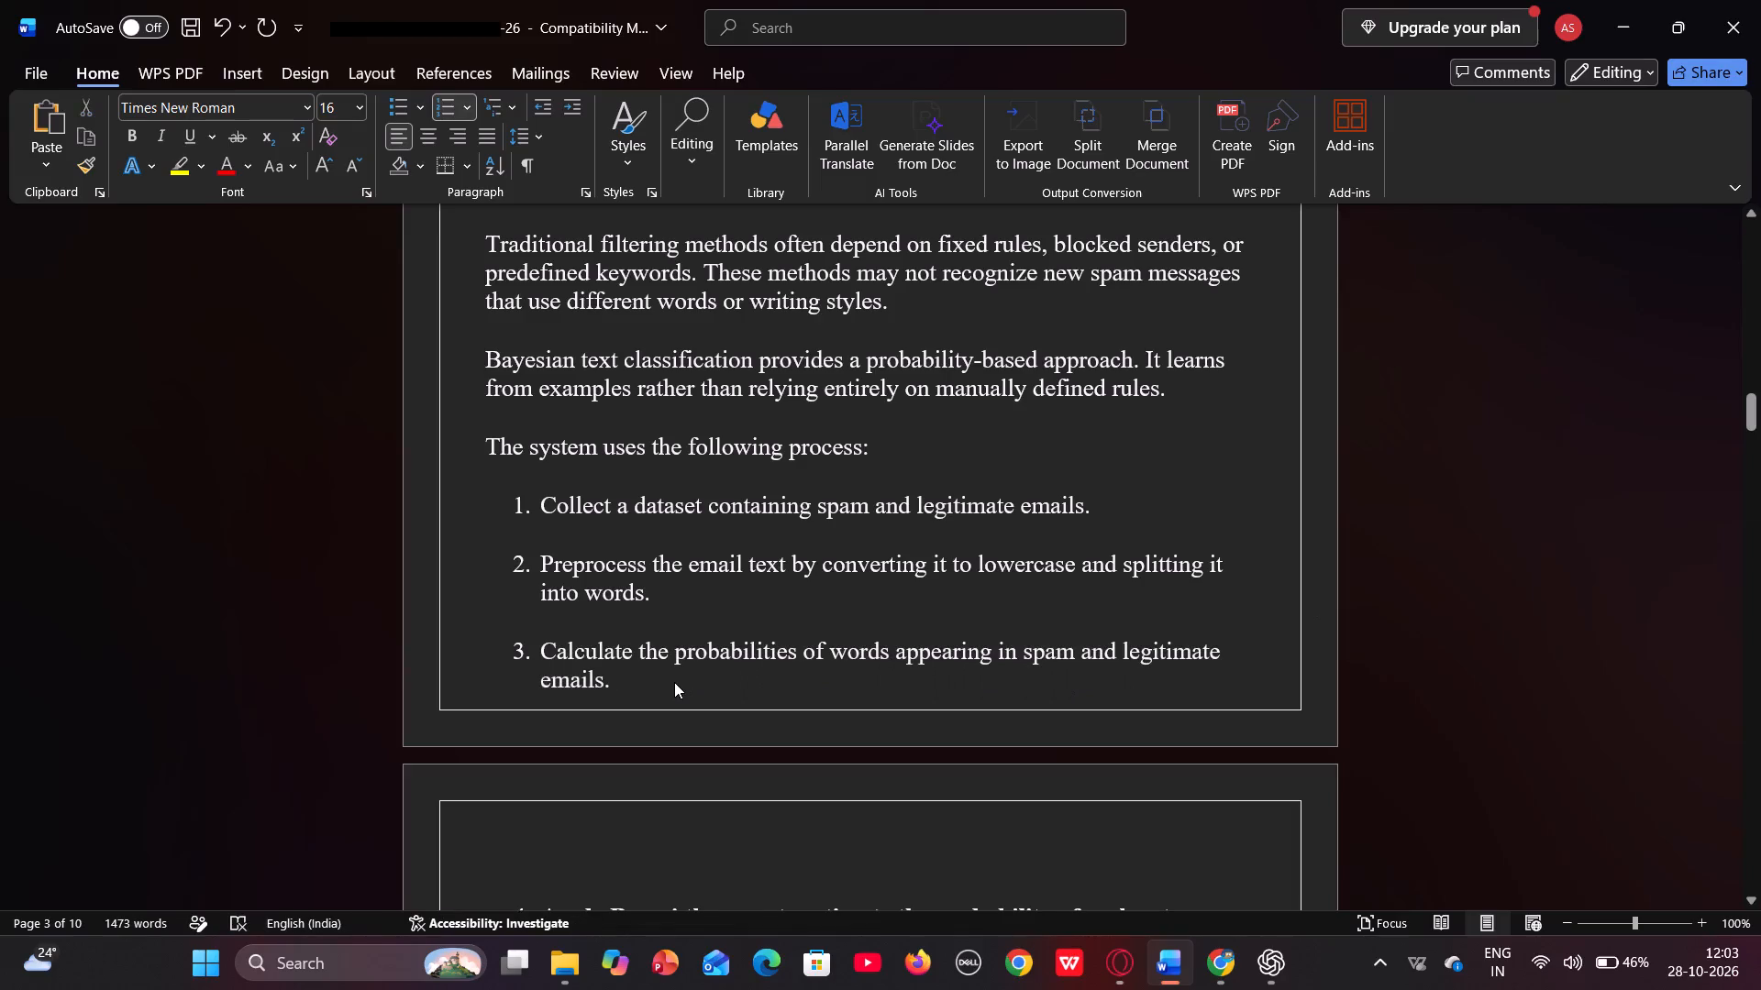
Review the formatting of the Definition, Scenario and Context sections, starting back at the case study title.
{"action": "scroll", "coordinate": [674, 682], "scroll_direction": "up", "scroll_amount": 1}
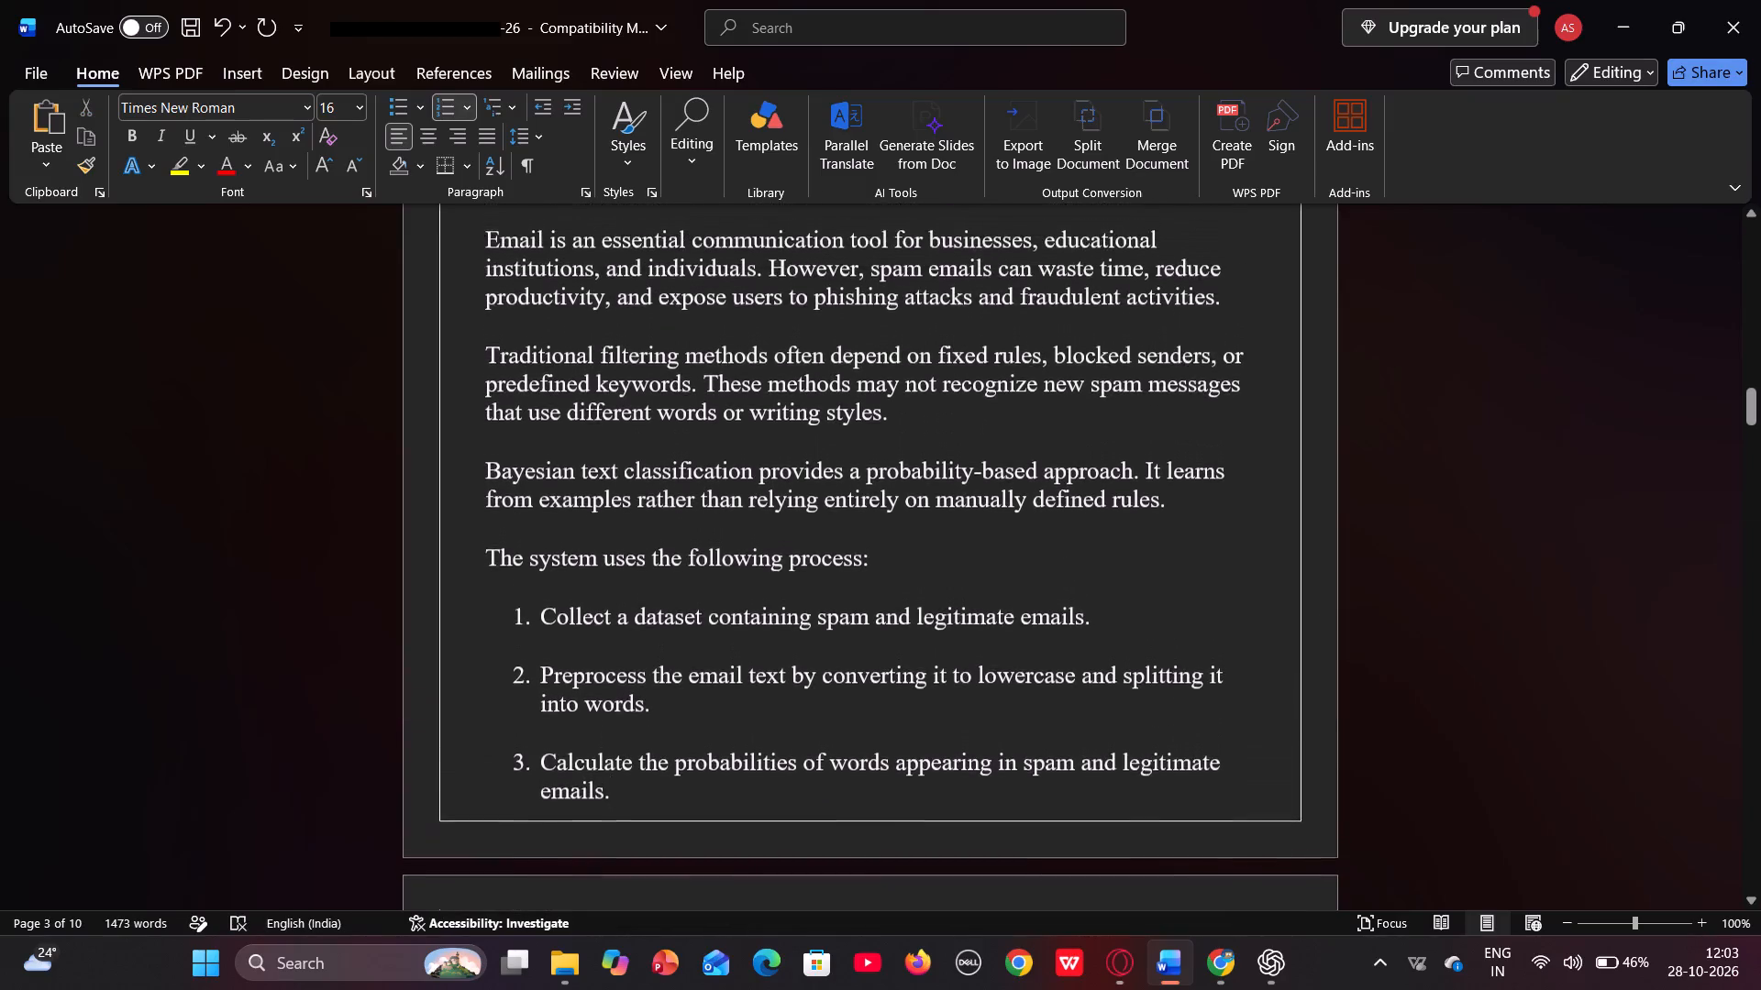
{"action": "scroll", "coordinate": [674, 682], "scroll_direction": "up", "scroll_amount": 11}
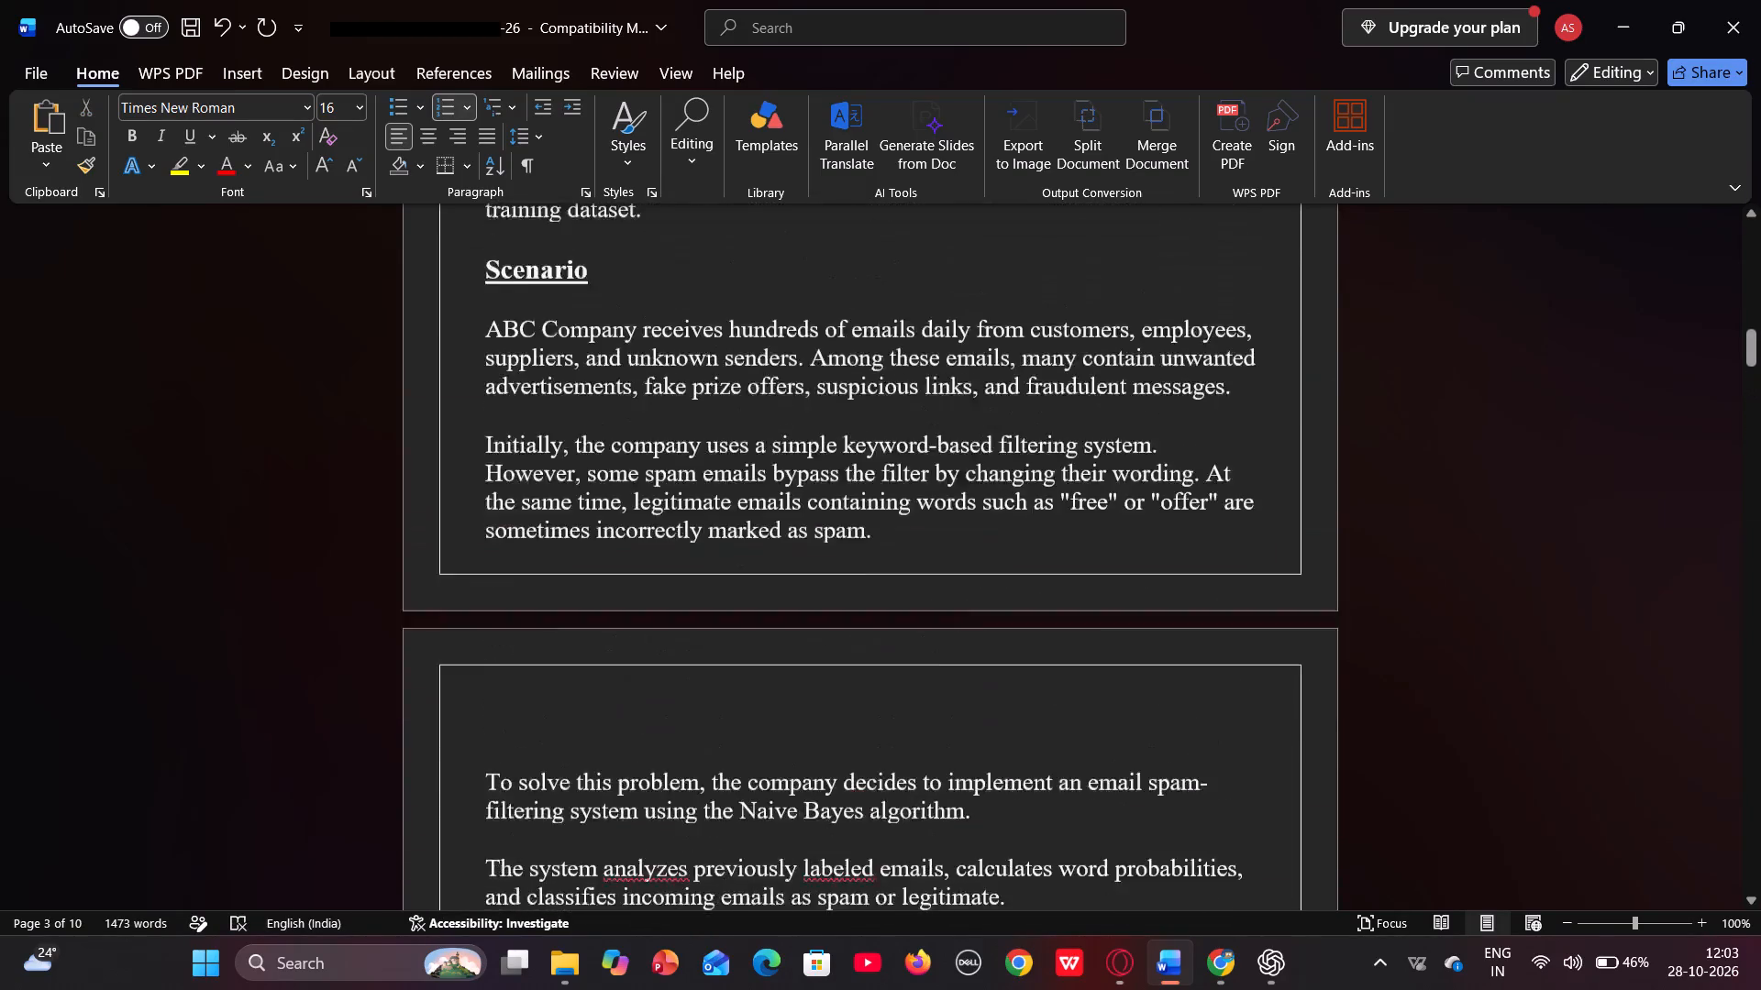
{"action": "scroll", "coordinate": [674, 682], "scroll_direction": "up", "scroll_amount": 5}
{"action": "scroll", "coordinate": [674, 682], "scroll_direction": "down", "scroll_amount": 5}
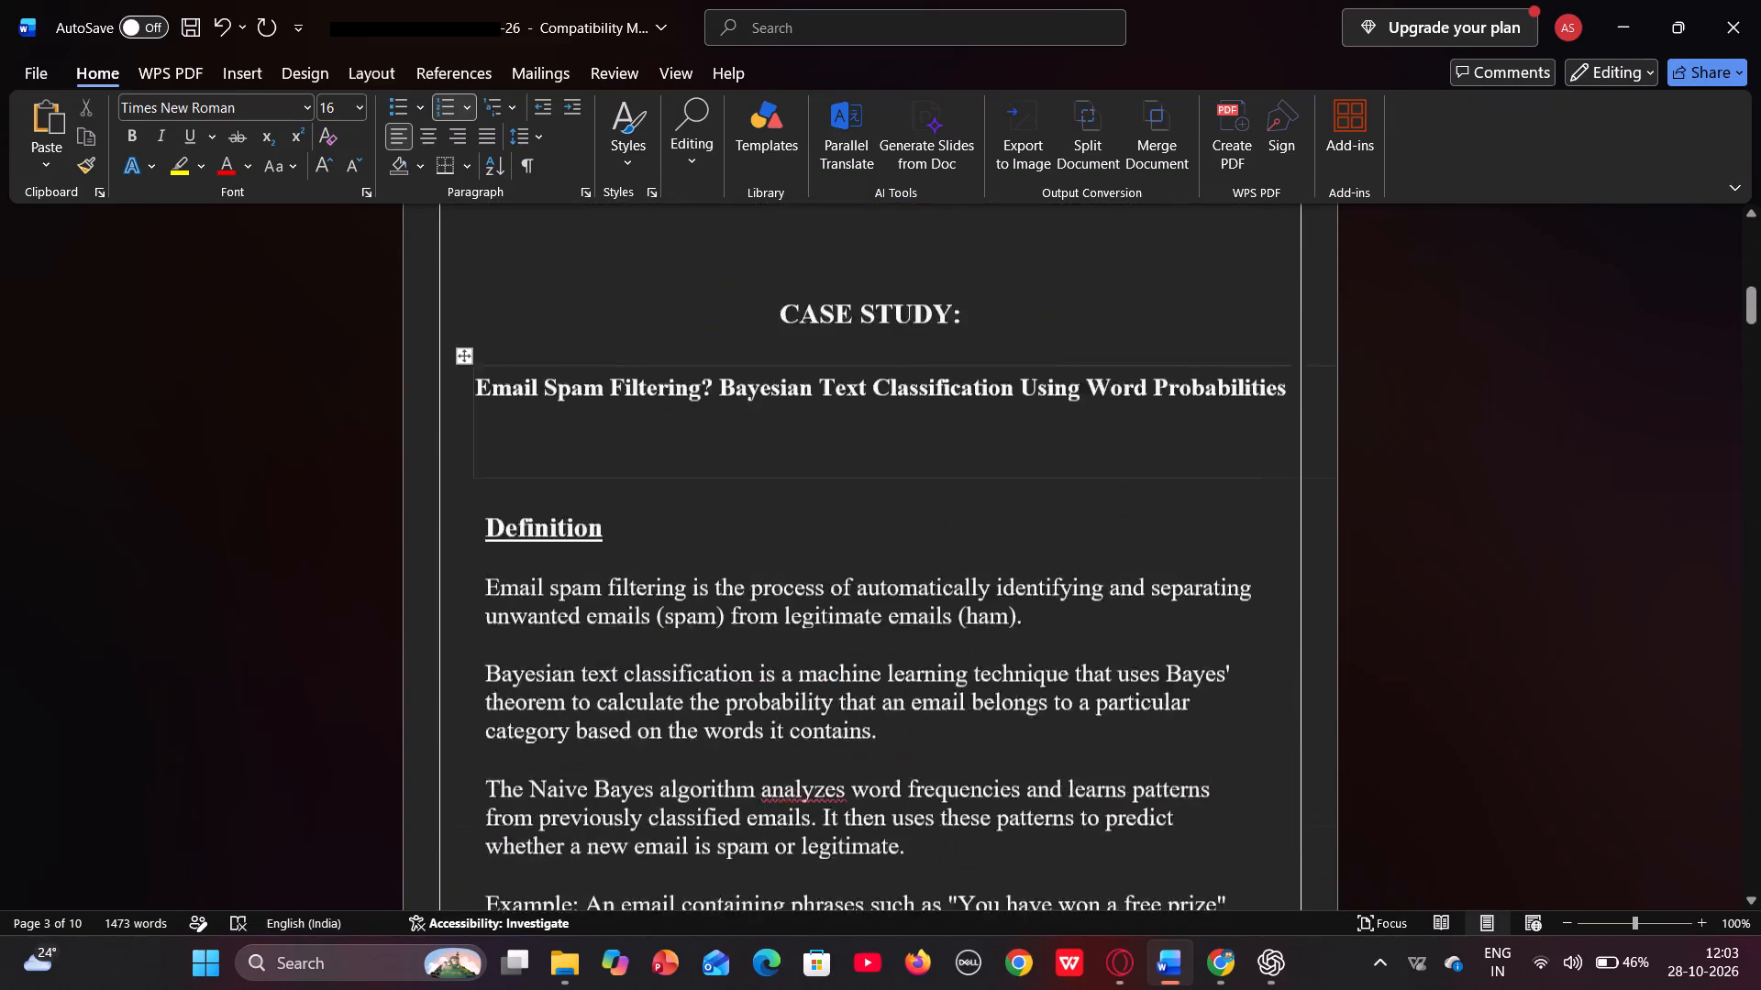
{"action": "scroll", "coordinate": [674, 682], "scroll_direction": "down", "scroll_amount": 1}
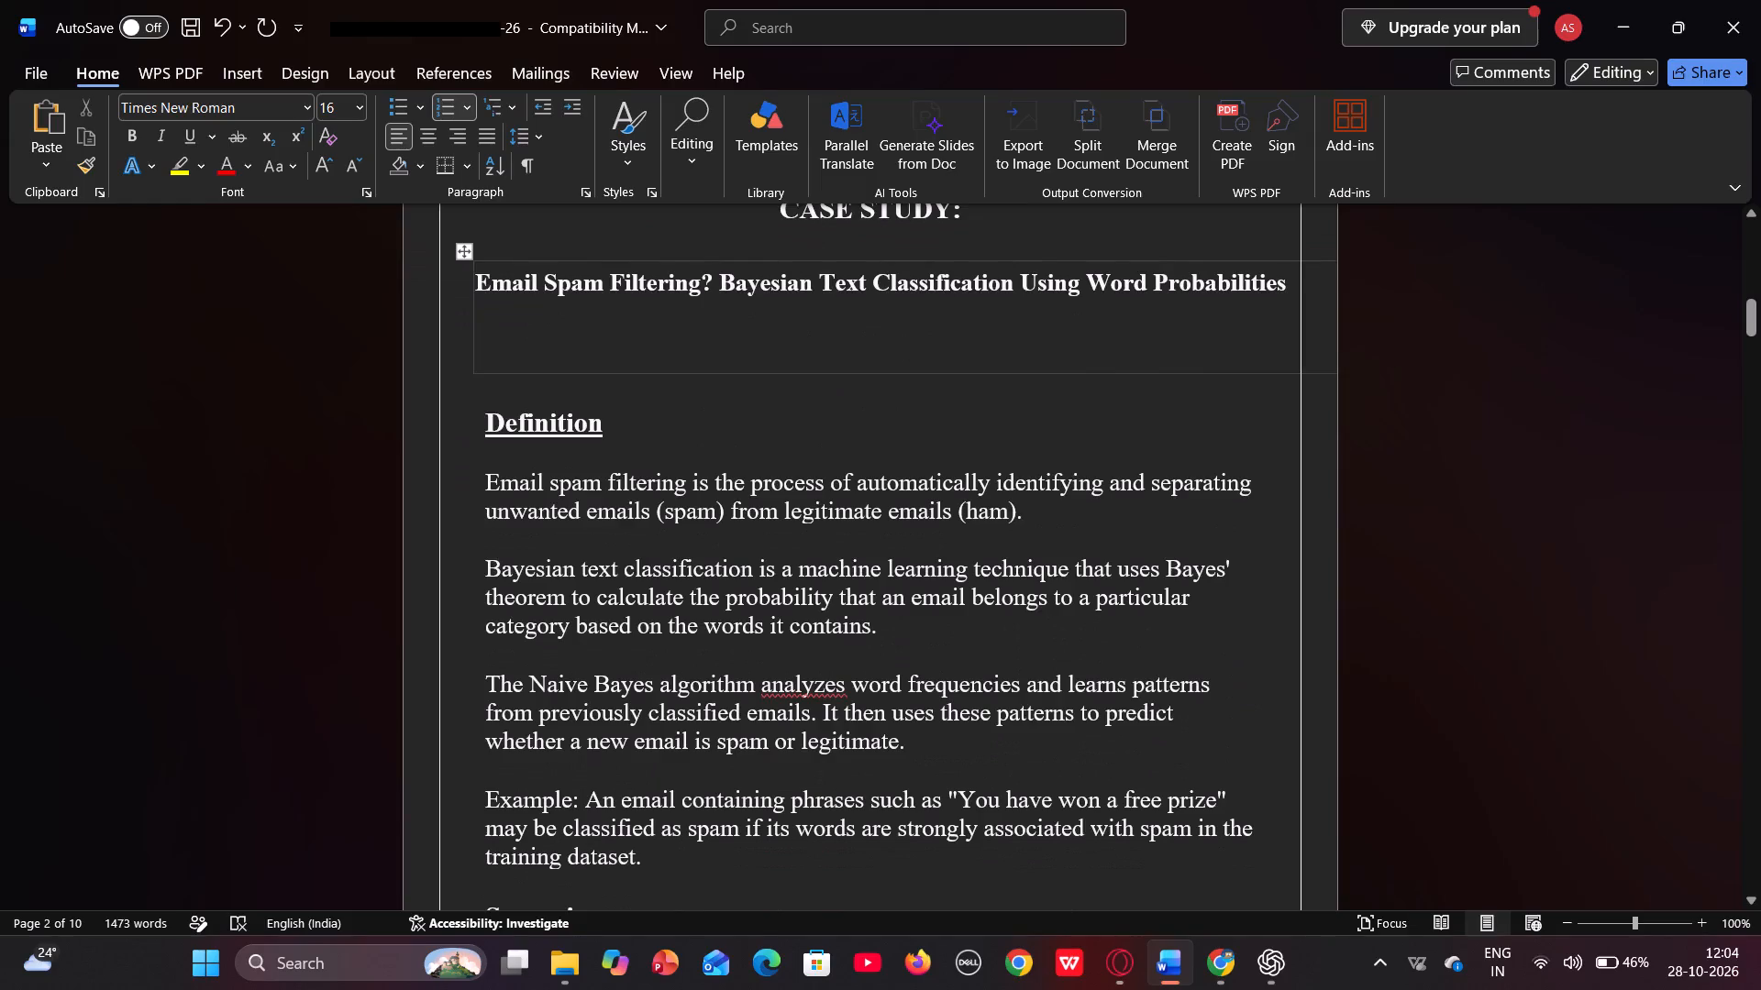
{"action": "scroll", "coordinate": [674, 682], "scroll_direction": "down", "scroll_amount": 1}
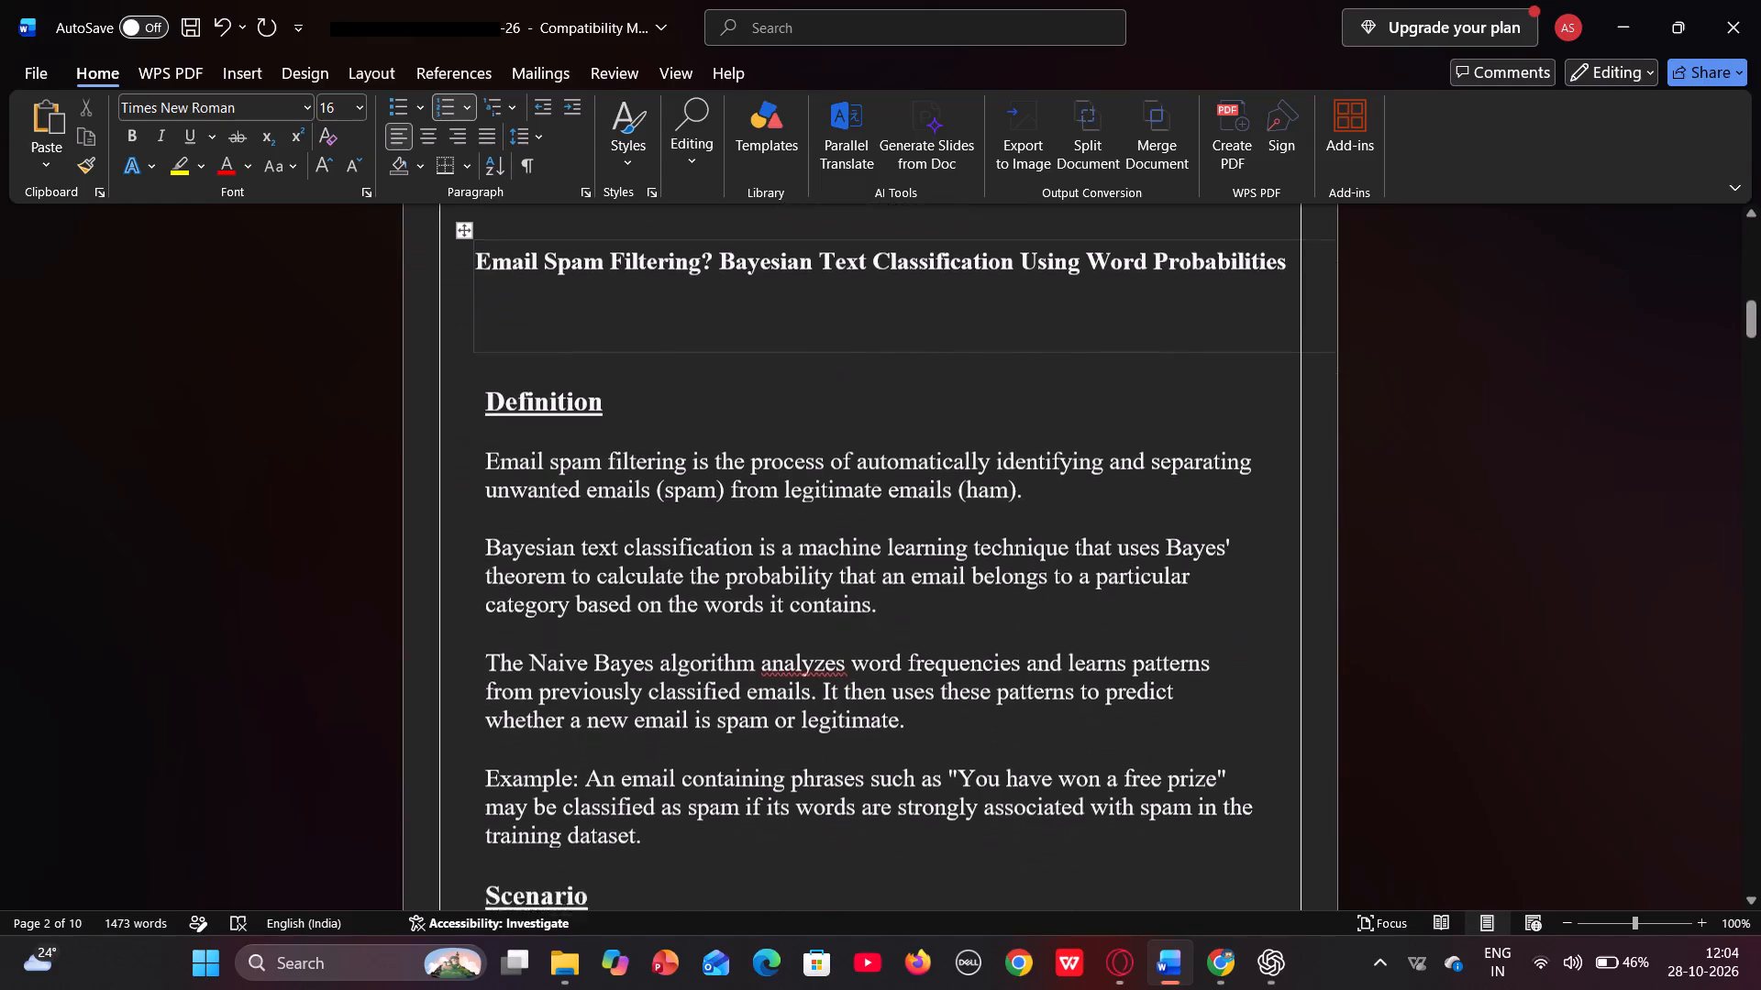
{"action": "scroll", "coordinate": [674, 682], "scroll_direction": "down", "scroll_amount": 4}
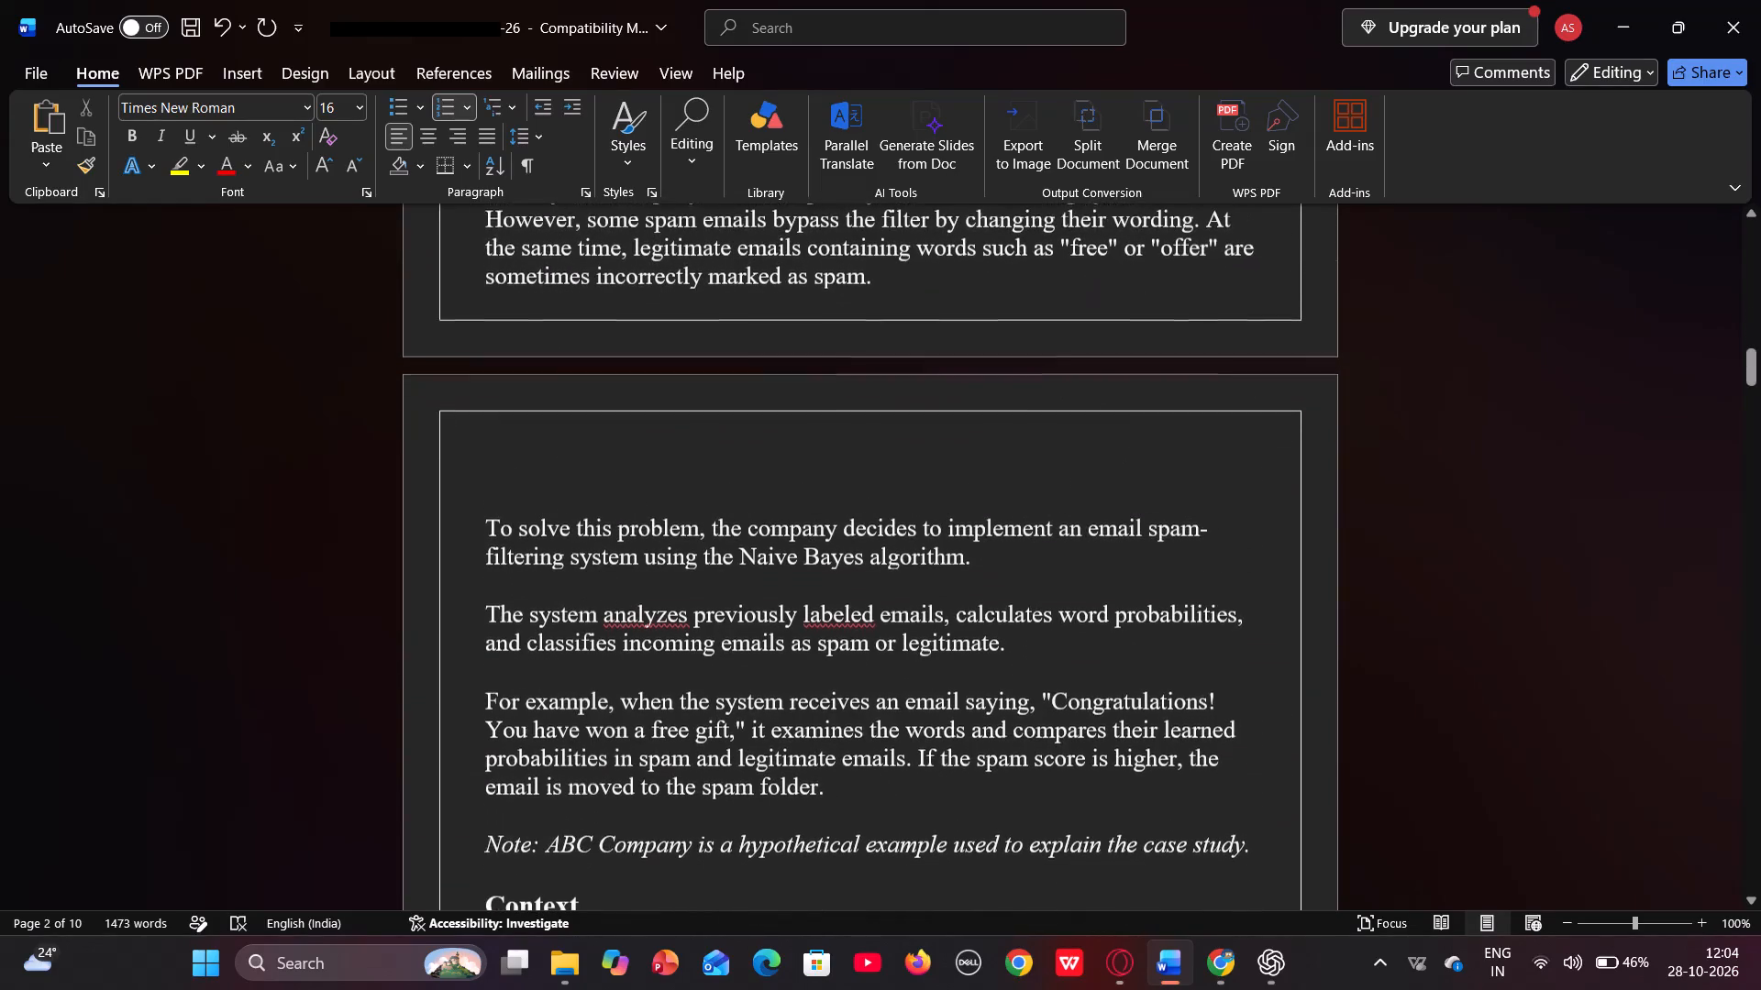
{"action": "scroll", "coordinate": [674, 682], "scroll_direction": "down", "scroll_amount": 3}
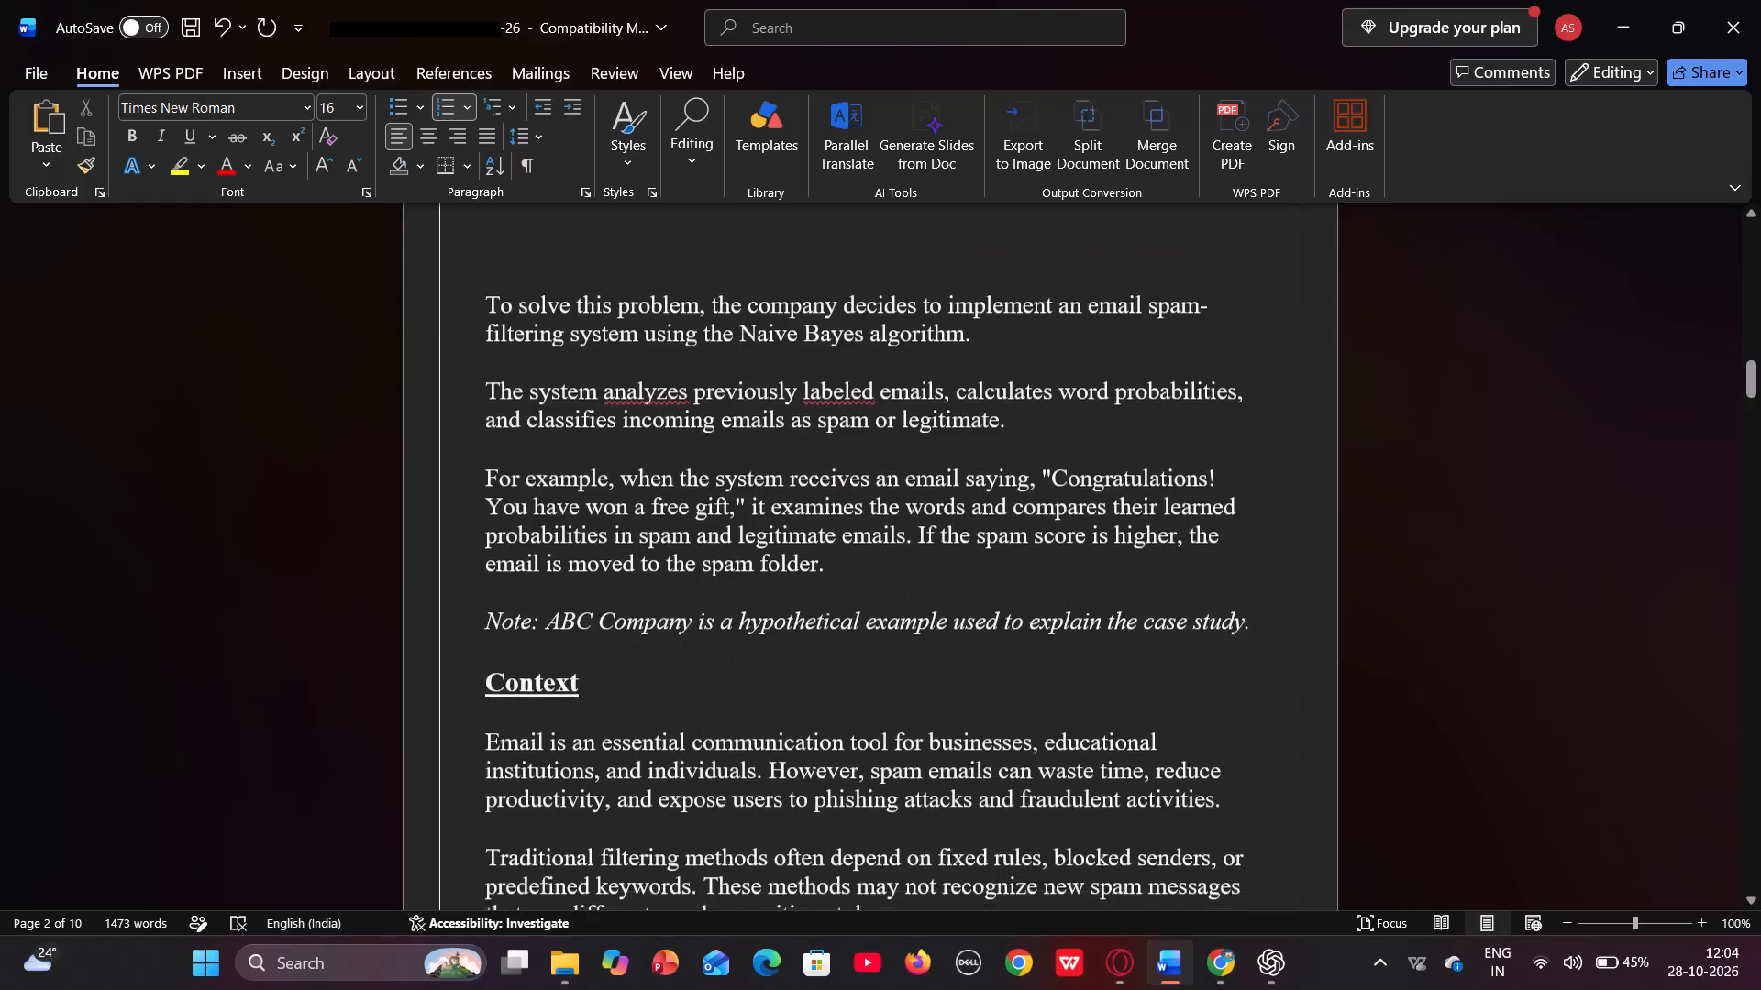
Remove bold from process items 4 to 6 and the closing Context paragraph, "Bayesian classification is useful...".
{"action": "scroll", "coordinate": [674, 682], "scroll_direction": "down", "scroll_amount": 3}
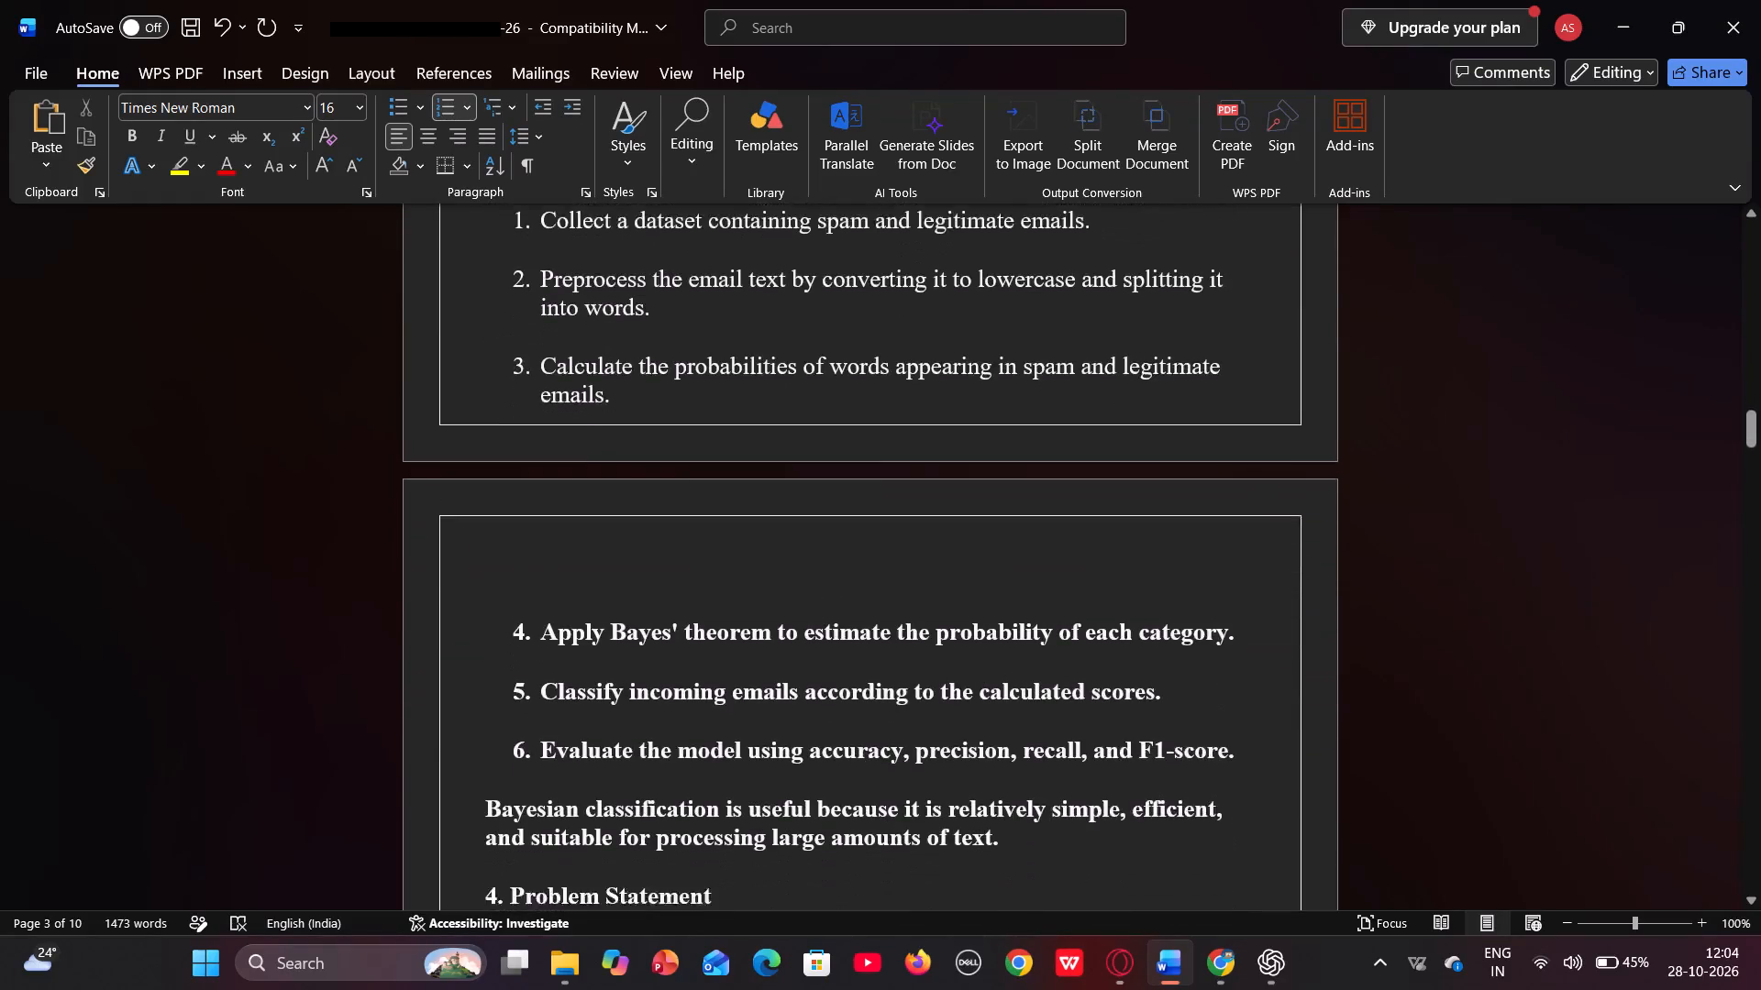
{"action": "scroll", "coordinate": [674, 682], "scroll_direction": "down", "scroll_amount": 2}
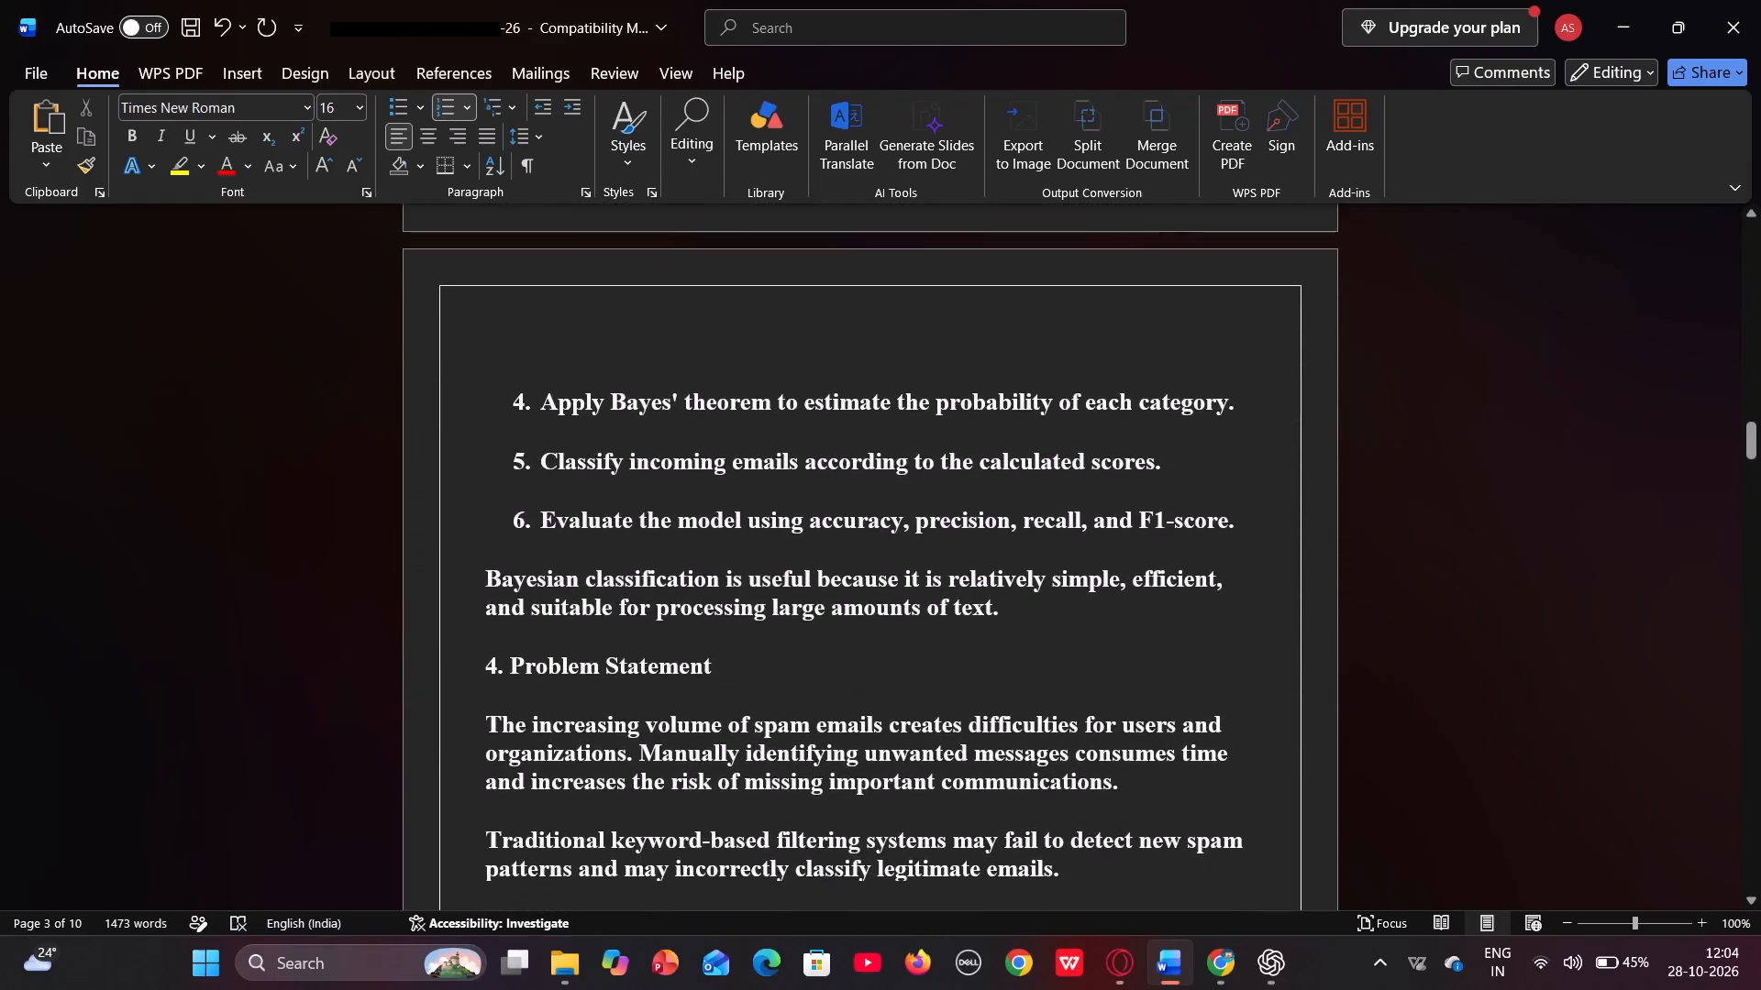
{"action": "left_click_drag", "start_coordinate": [512, 345], "coordinate": [585, 414]}
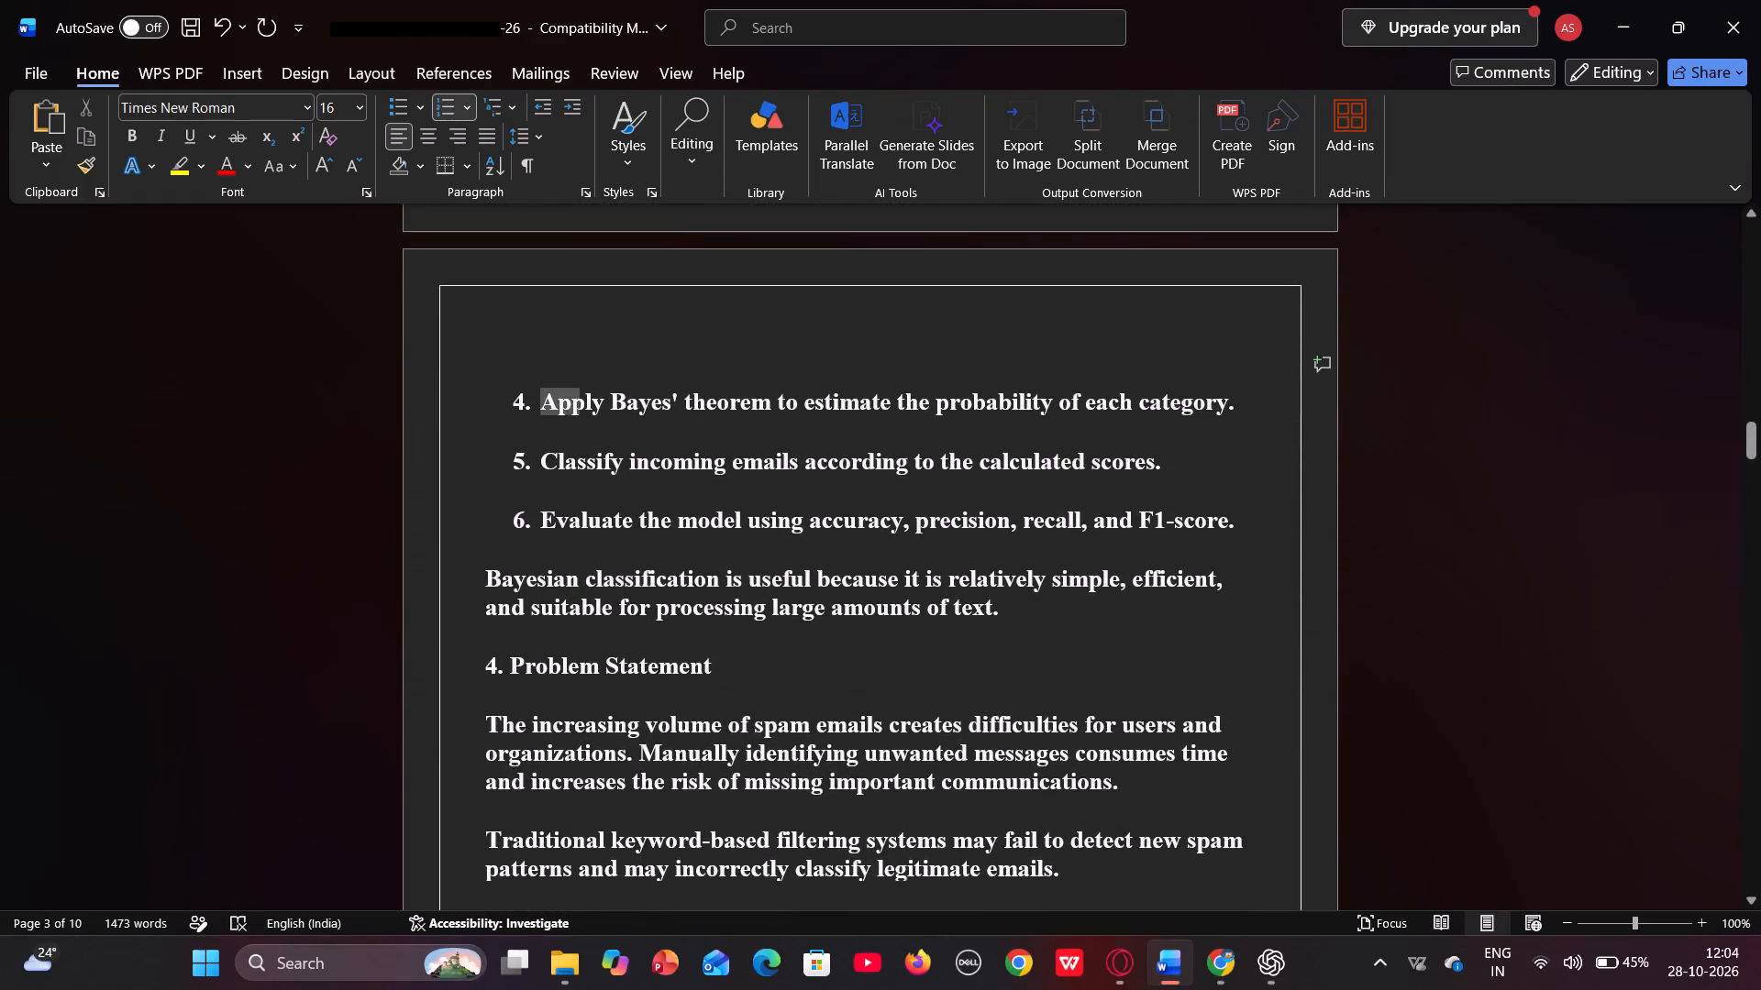
{"action": "left_click_drag", "start_coordinate": [585, 414], "coordinate": [935, 542]}
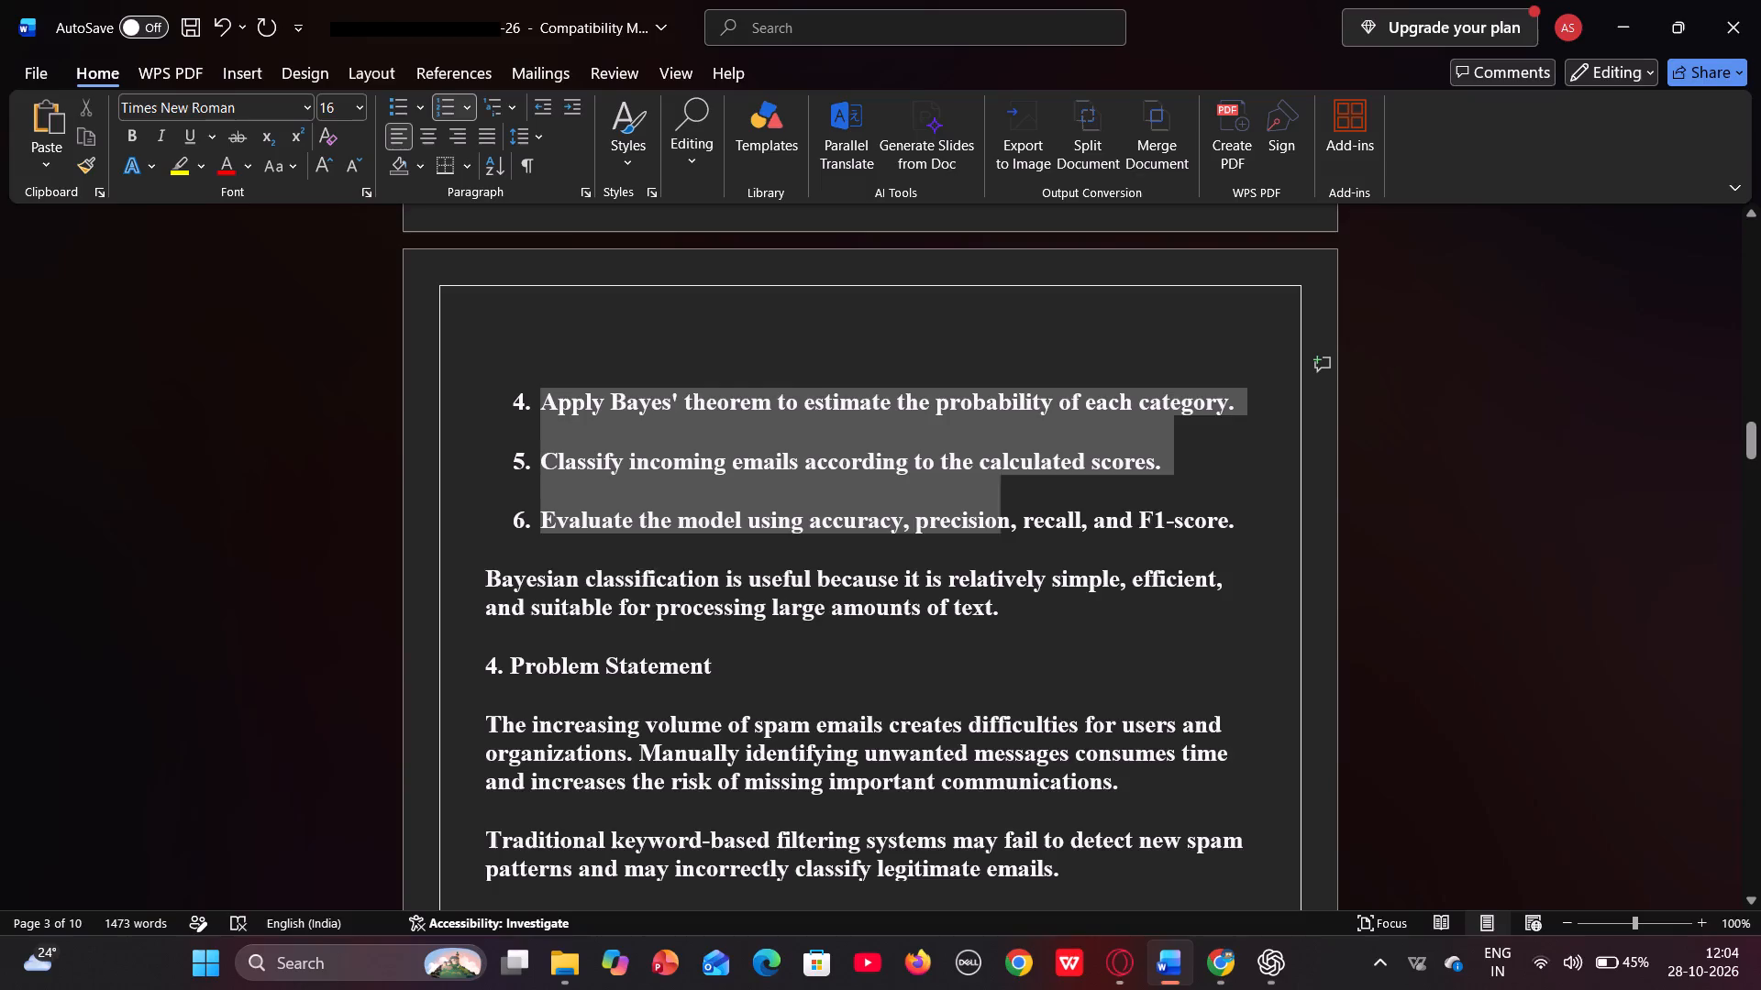
{"action": "left_click_drag", "start_coordinate": [935, 542], "coordinate": [1019, 620]}
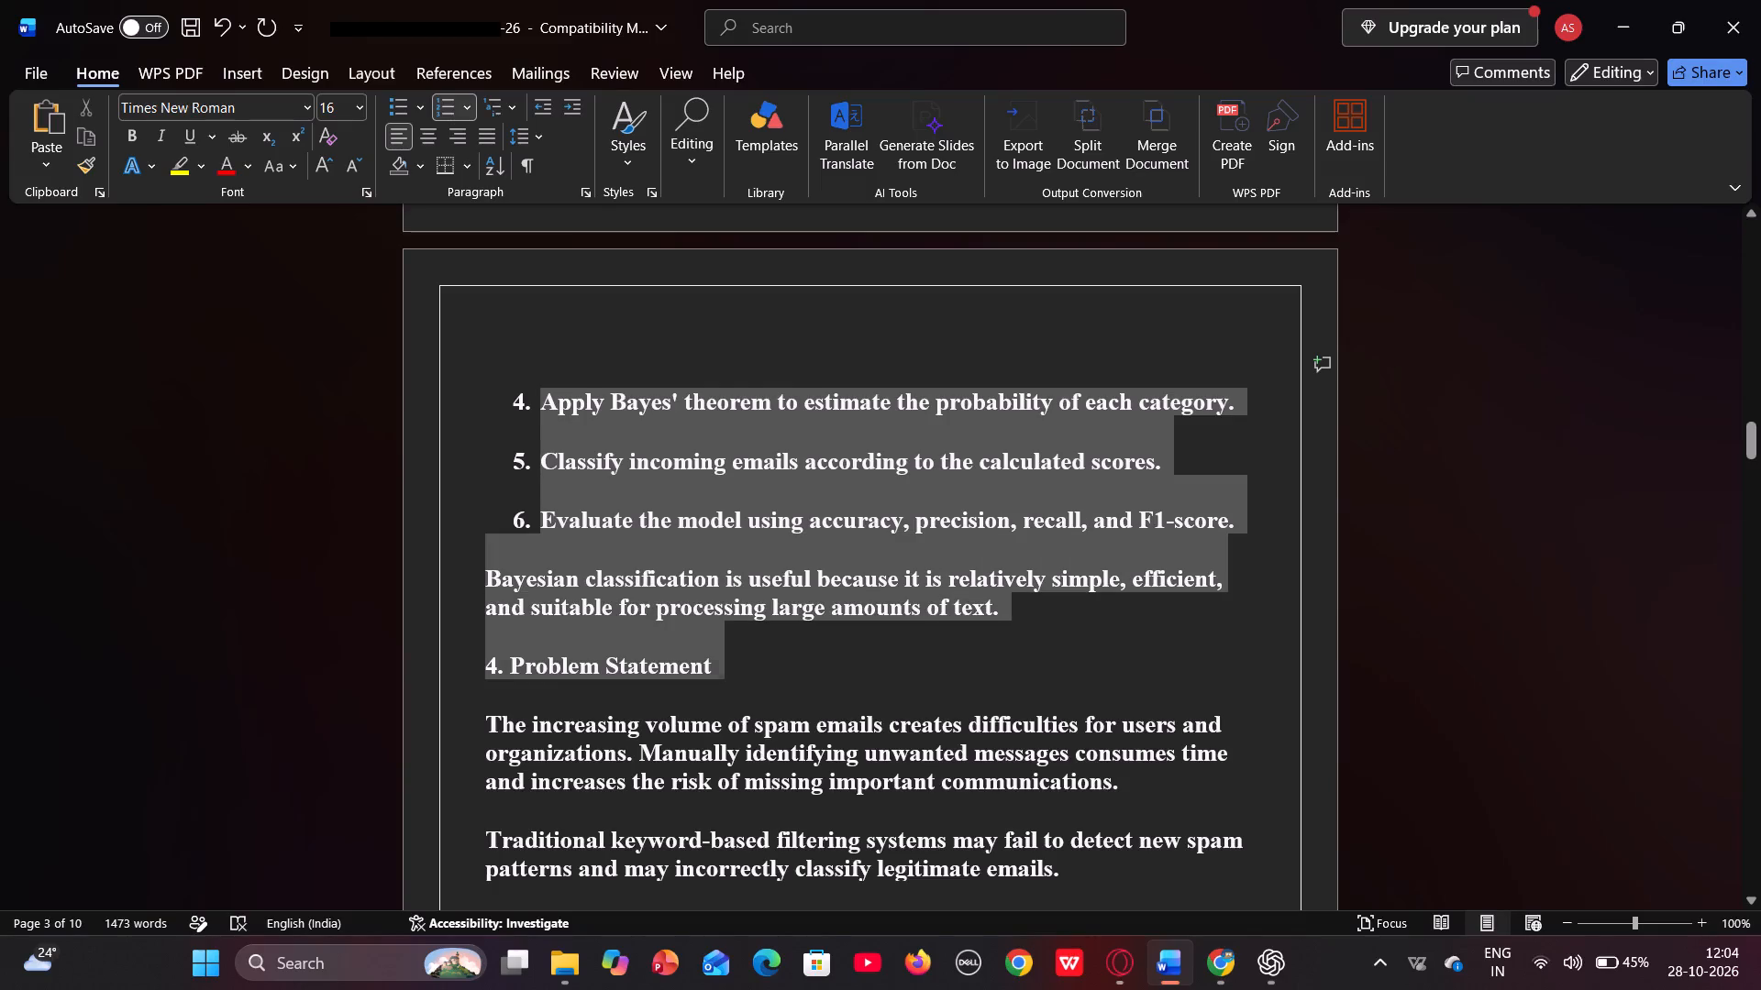
{"action": "left_click_drag", "start_coordinate": [1019, 620], "coordinate": [1020, 610]}
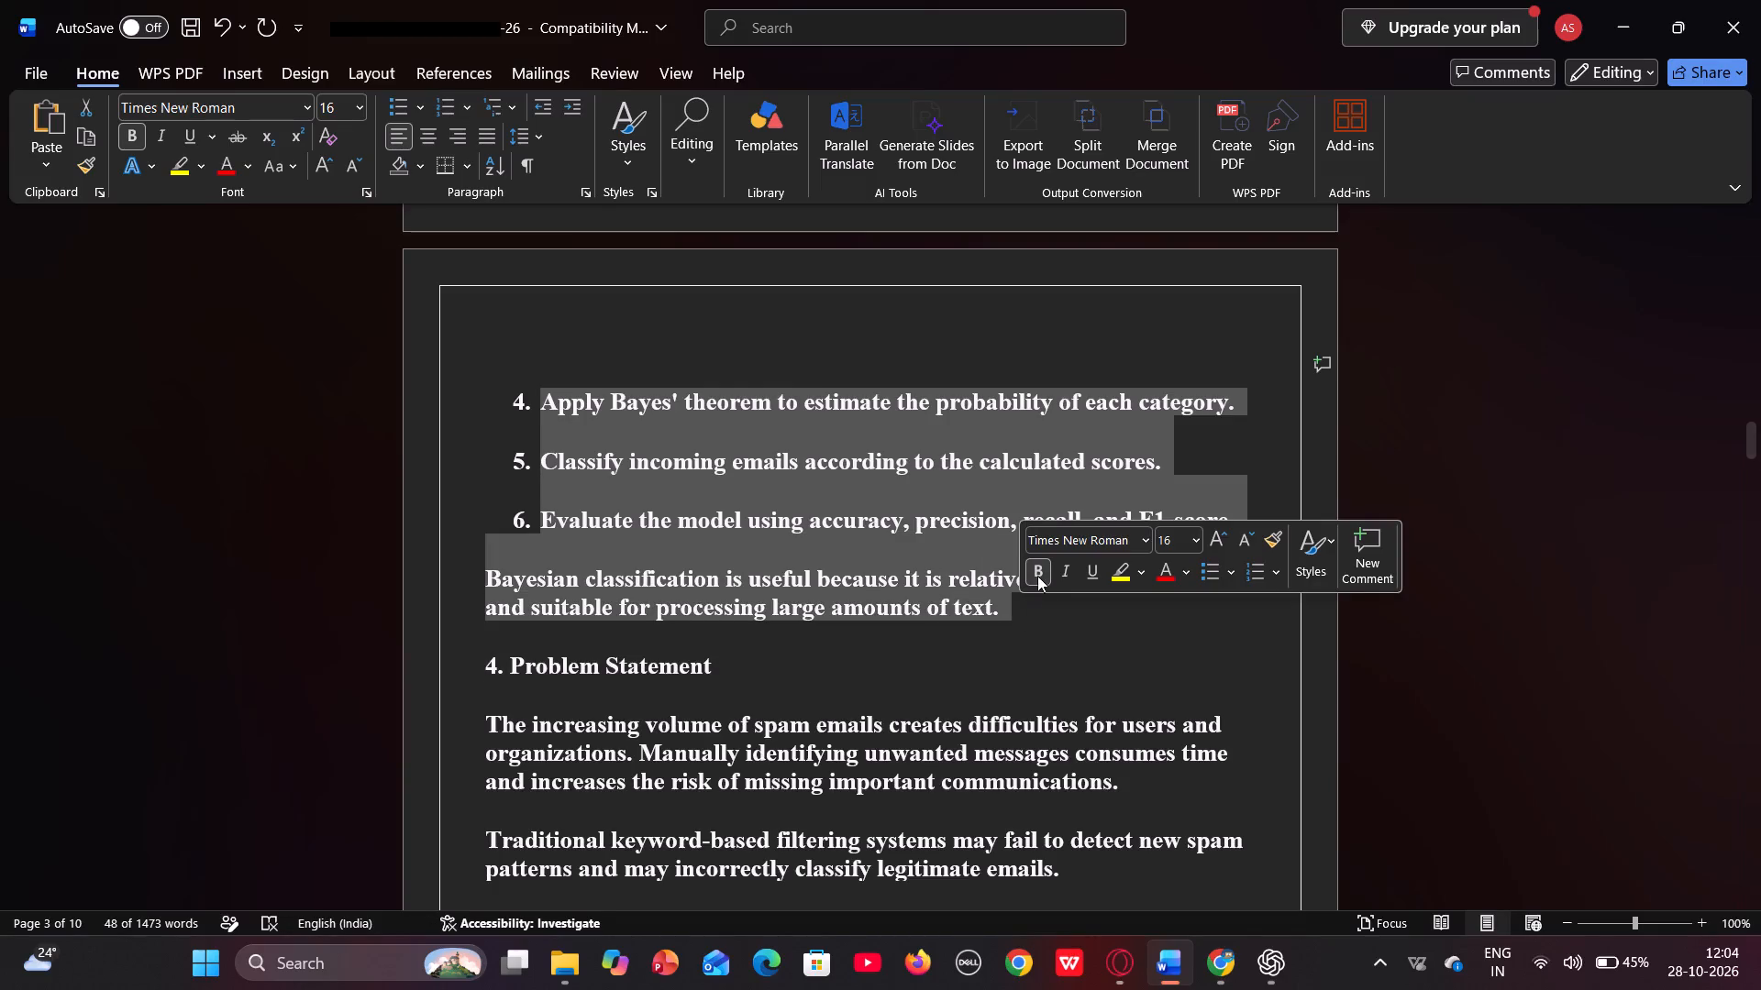
{"action": "left_click", "coordinate": [1039, 567]}
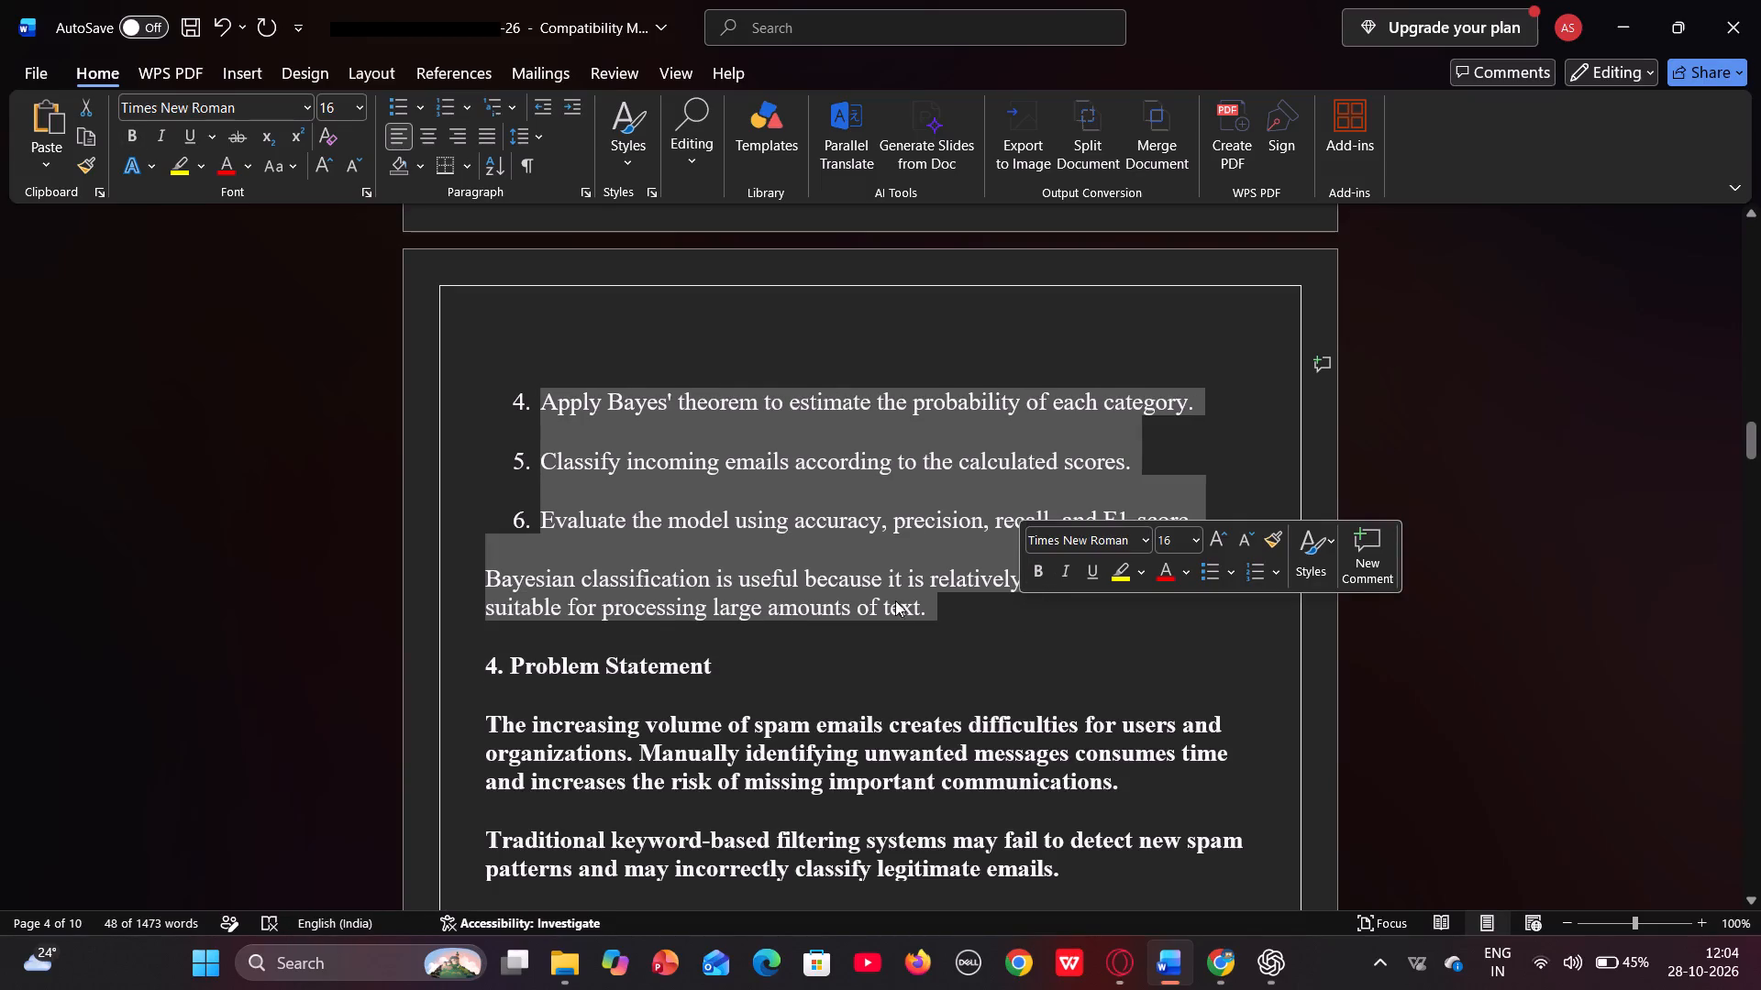
{"action": "left_click", "coordinate": [979, 653]}
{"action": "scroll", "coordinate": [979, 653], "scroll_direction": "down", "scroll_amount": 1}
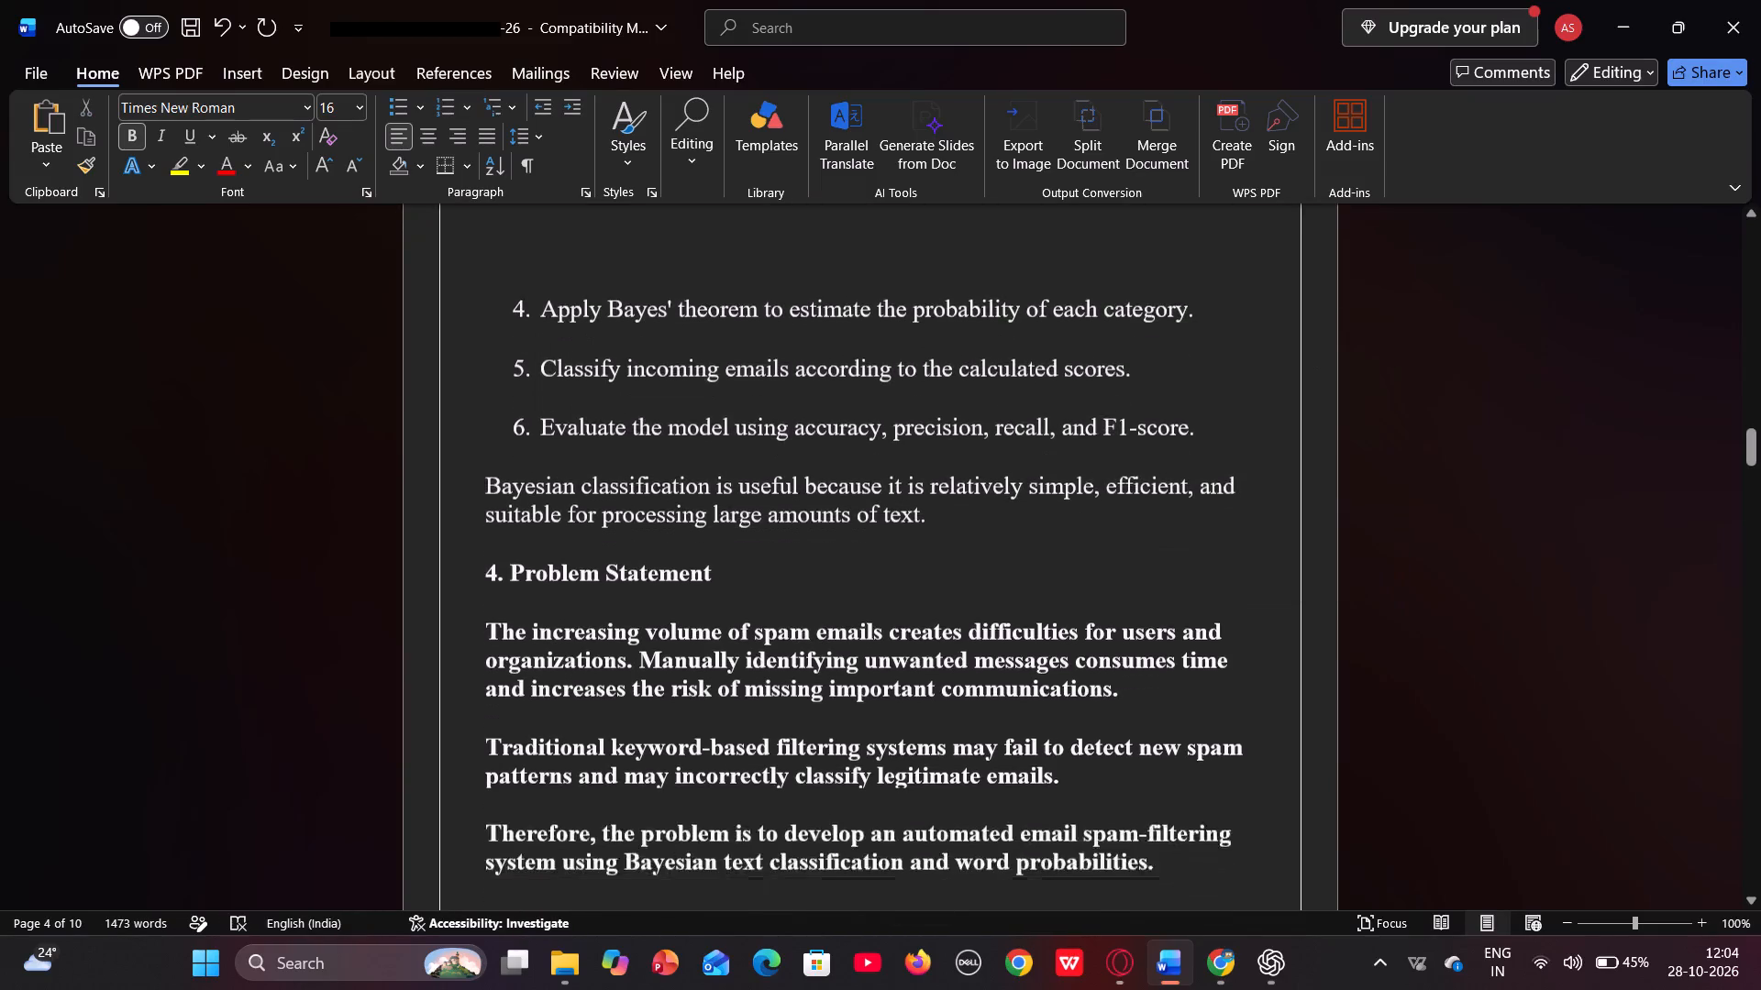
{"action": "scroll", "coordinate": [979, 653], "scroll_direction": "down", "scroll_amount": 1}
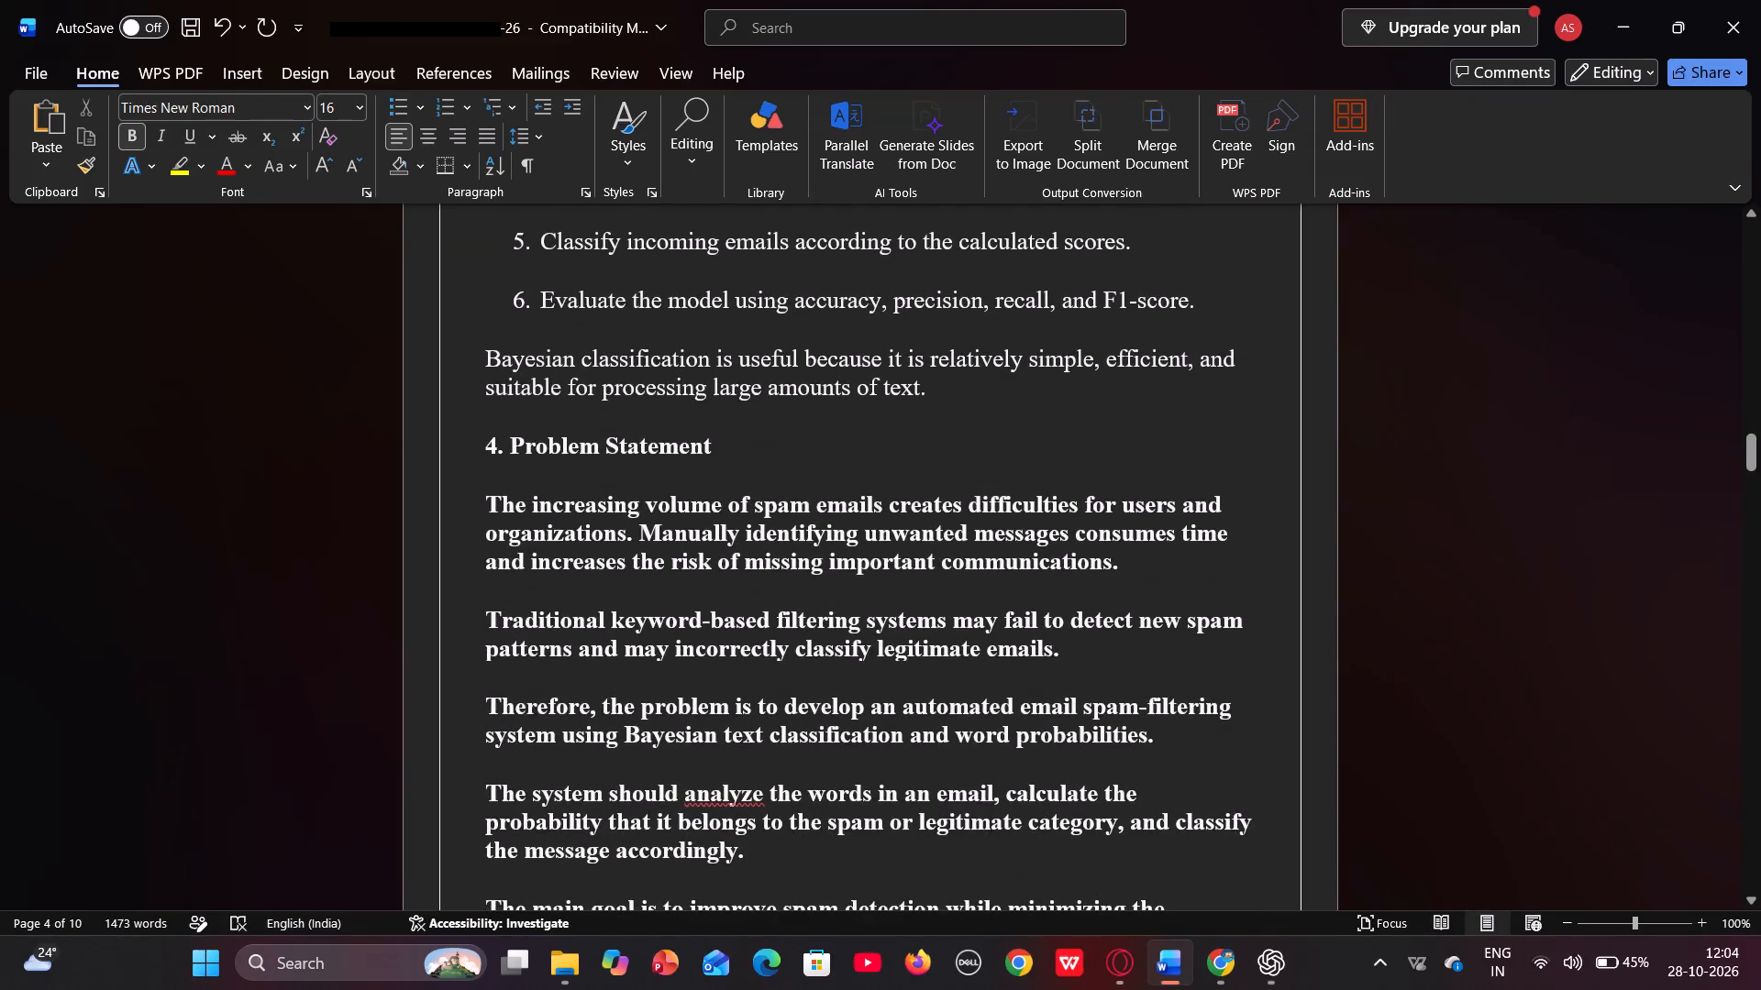
Remove the number "4." from the Problem Statement heading.
{"action": "left_click", "coordinate": [509, 443]}
{"action": "key", "text": "BackSpace"}
{"action": "key", "text": "BackSpace"}
{"action": "key", "text": "BackSpace"}
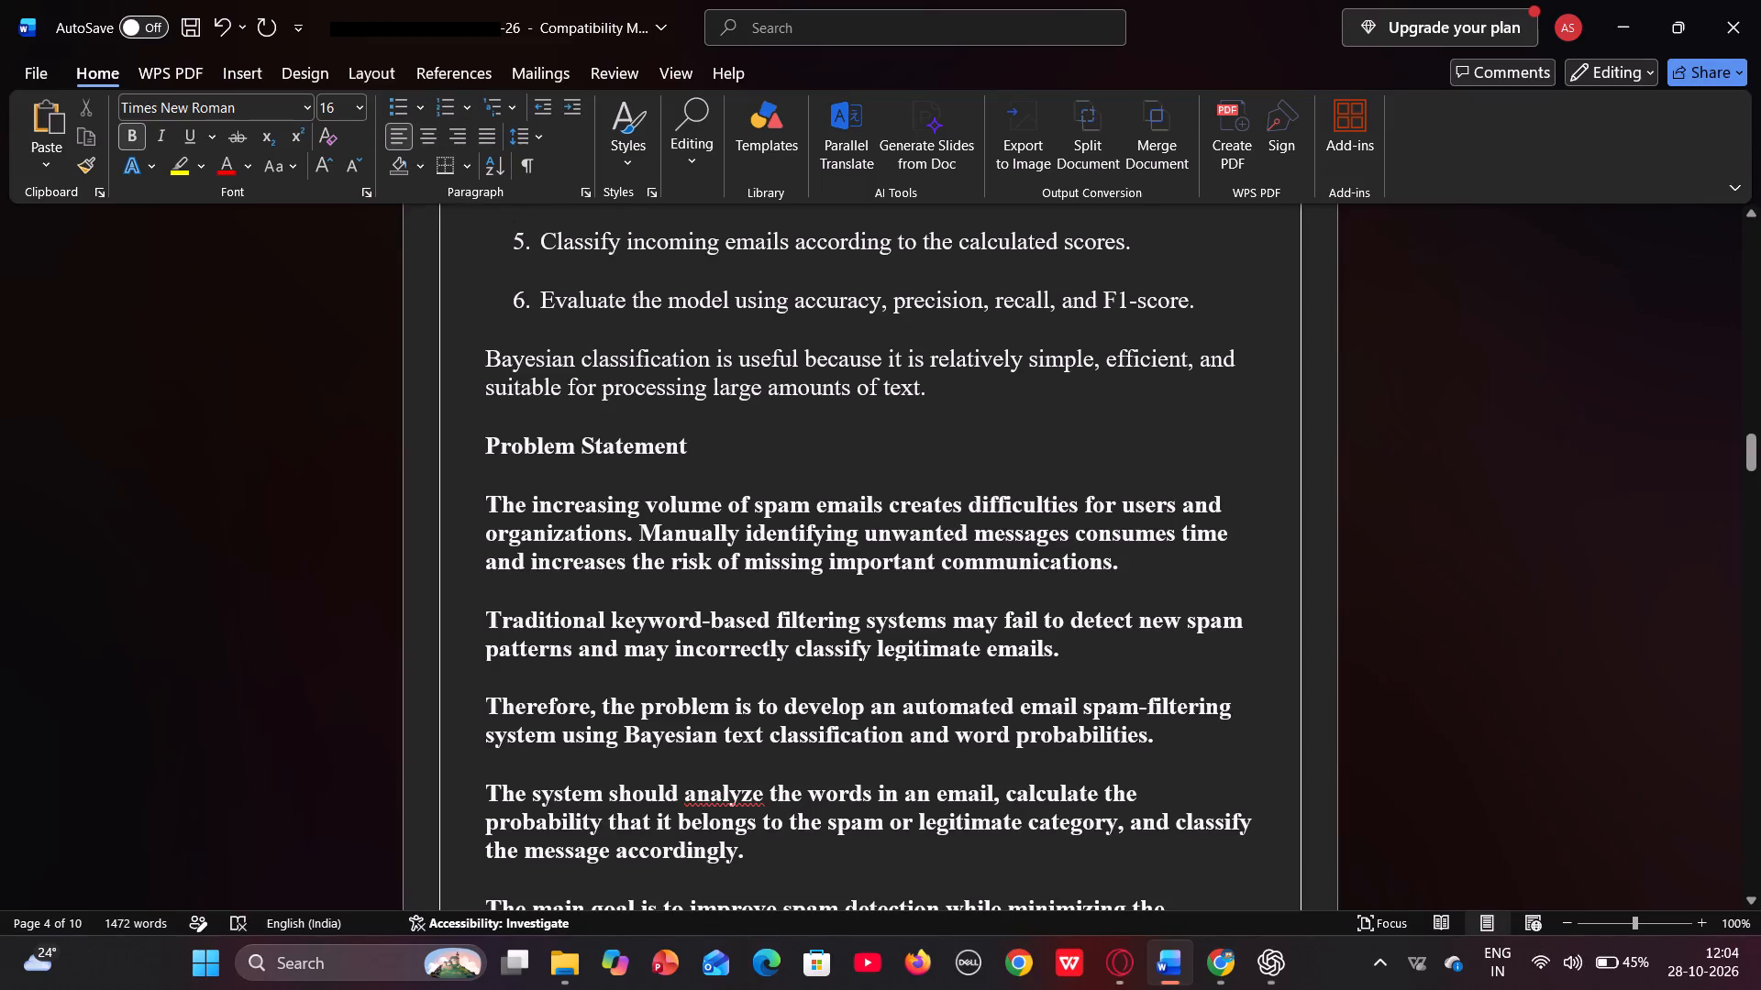
Enlarge the Problem Statement heading to 18 pt and underline it.
{"action": "left_click_drag", "start_coordinate": [700, 438], "coordinate": [520, 445]}
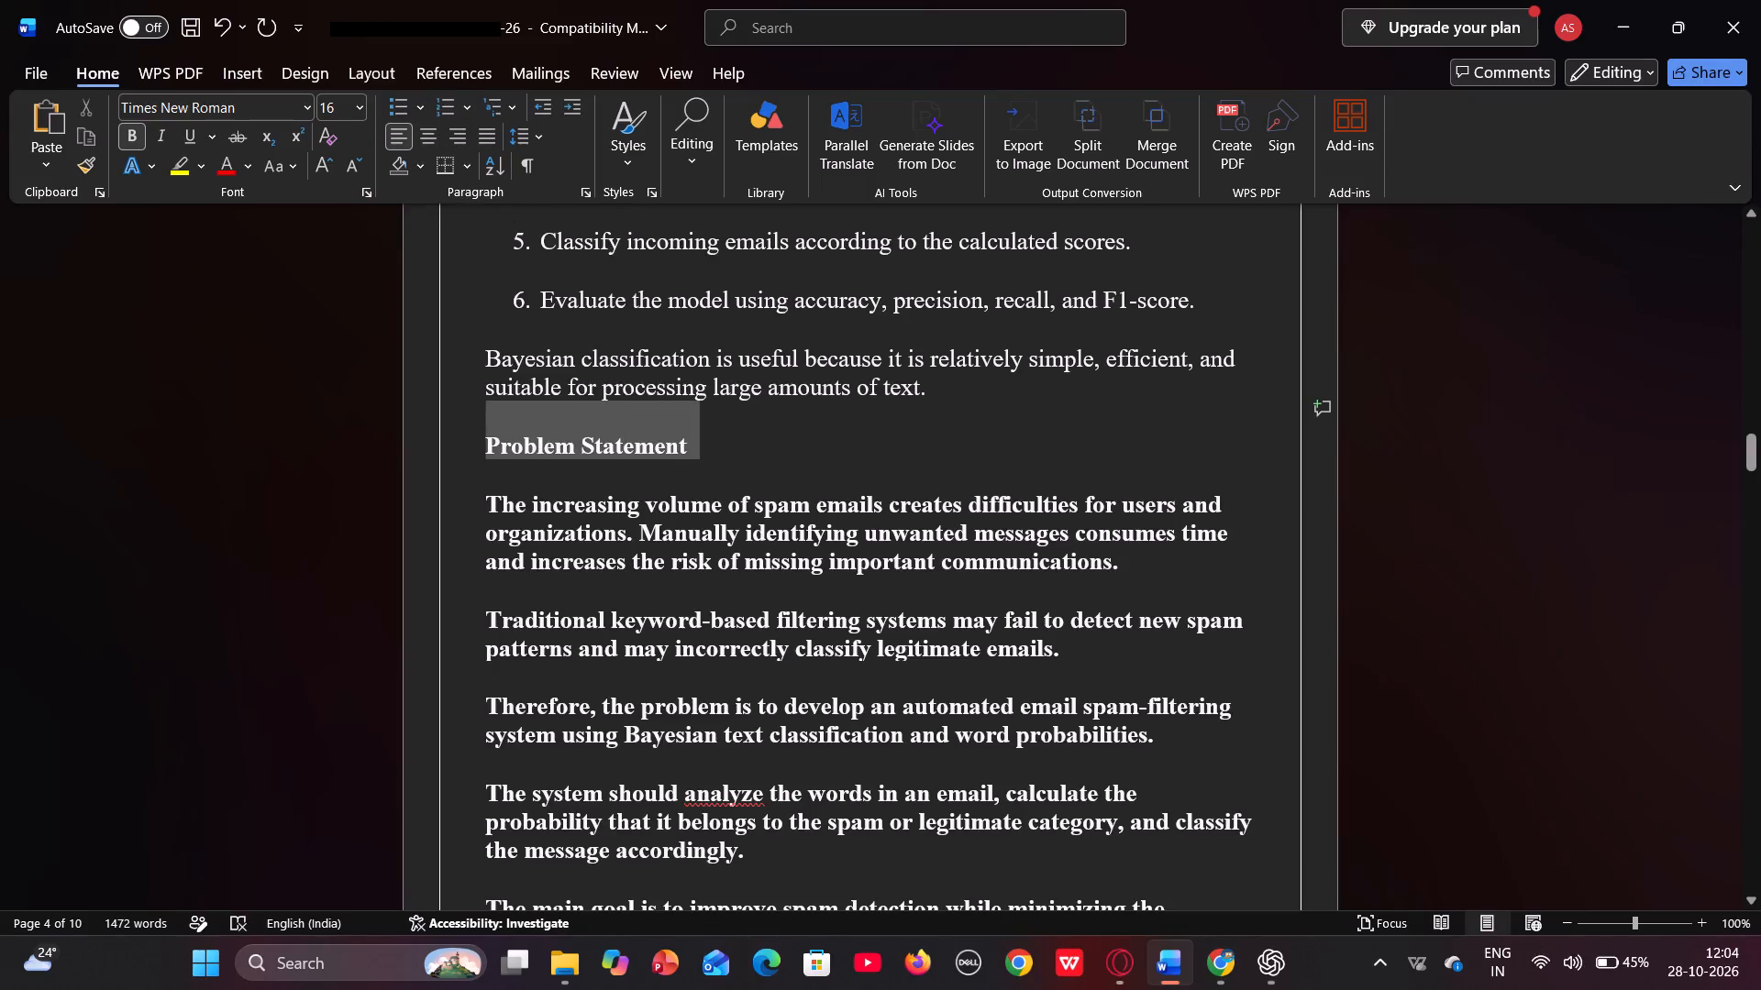
{"action": "left_click_drag", "start_coordinate": [520, 445], "coordinate": [520, 445]}
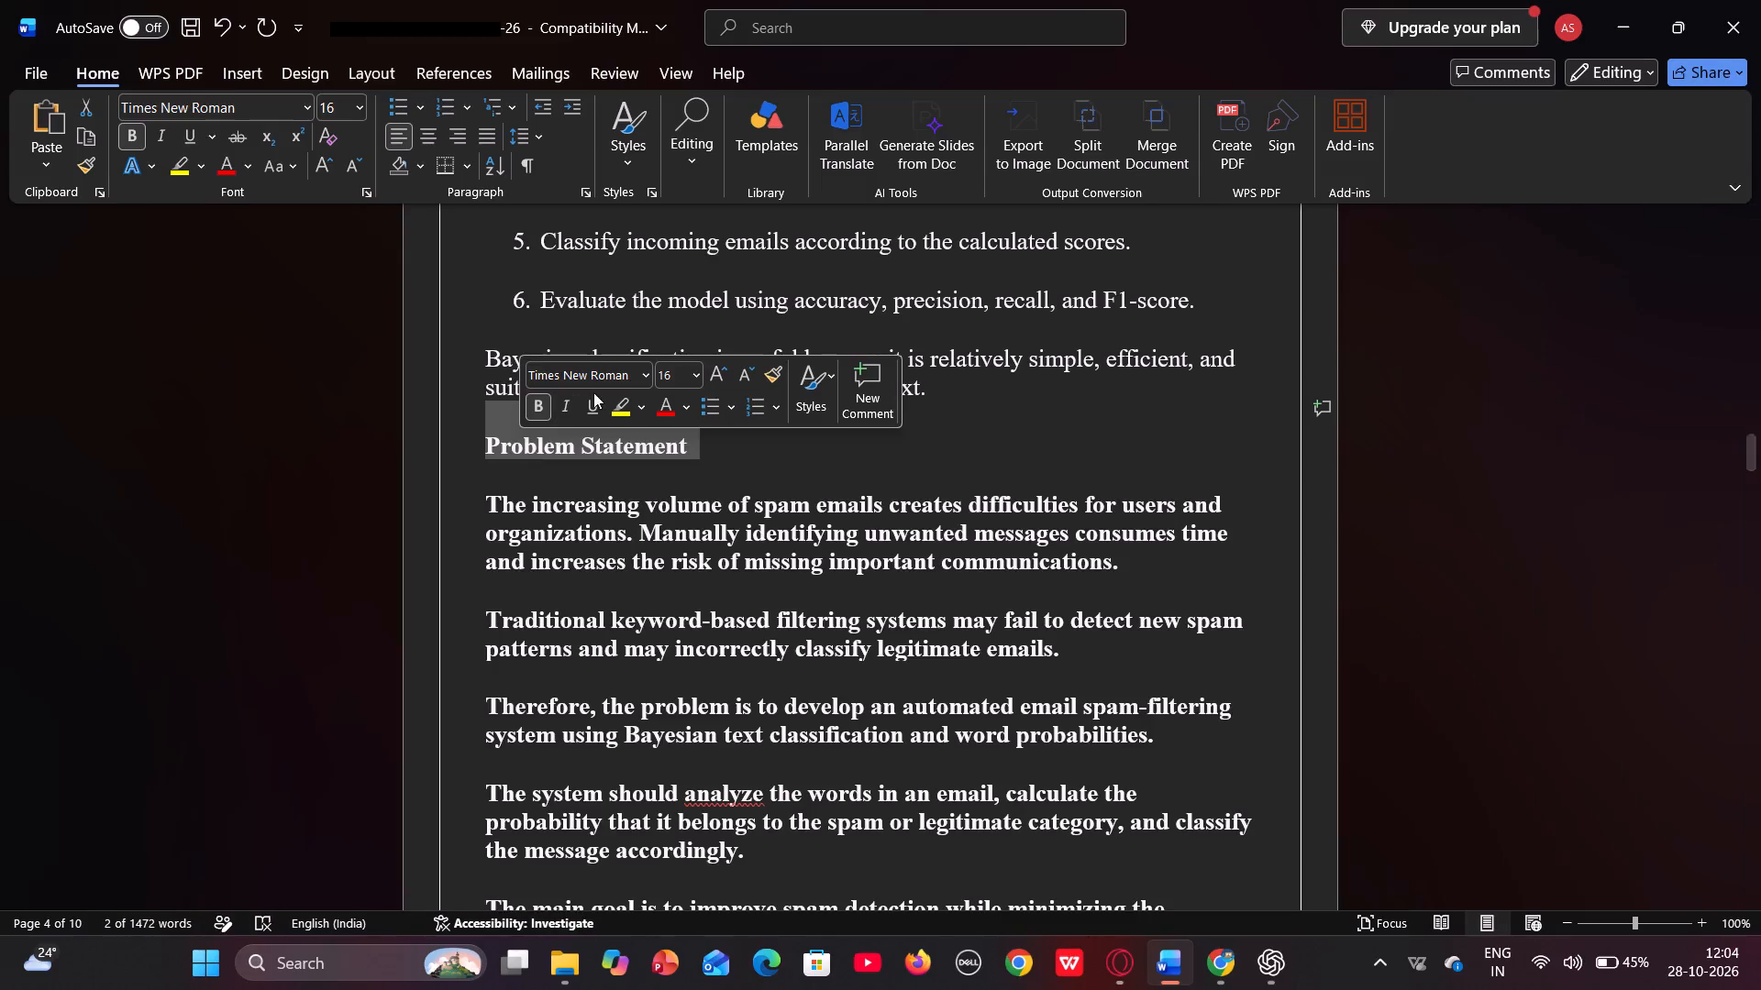
{"action": "left_click", "coordinate": [718, 379]}
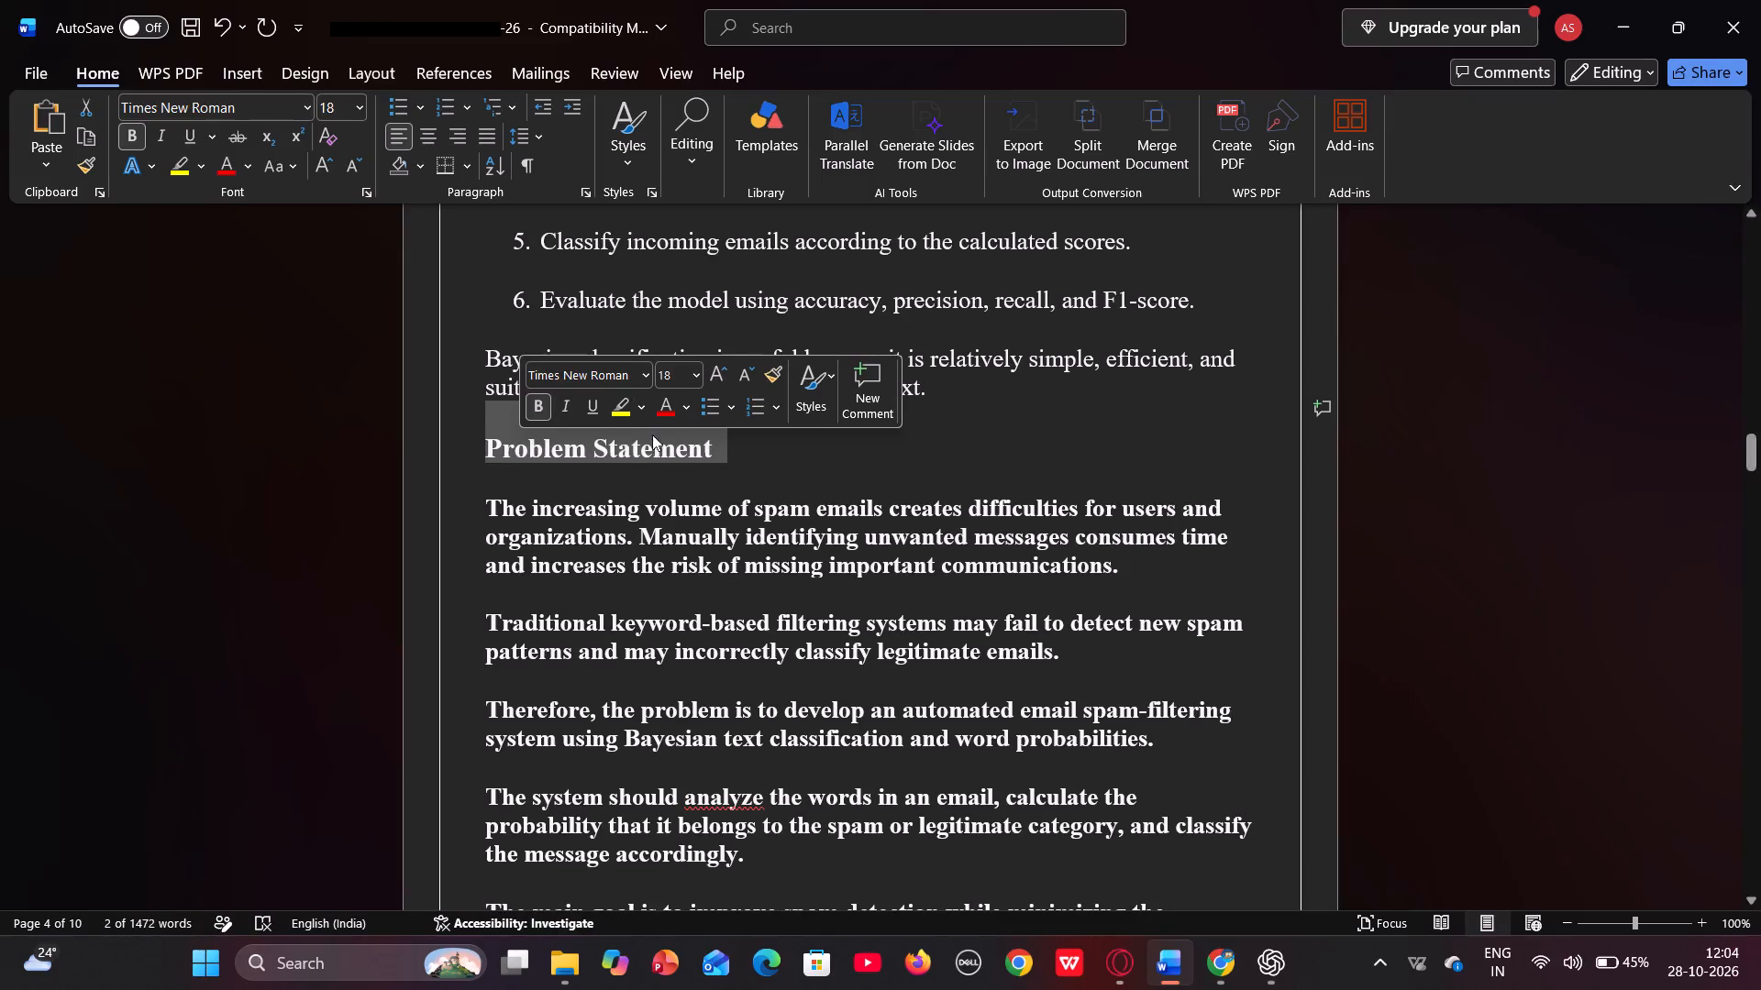
{"action": "left_click", "coordinate": [596, 411]}
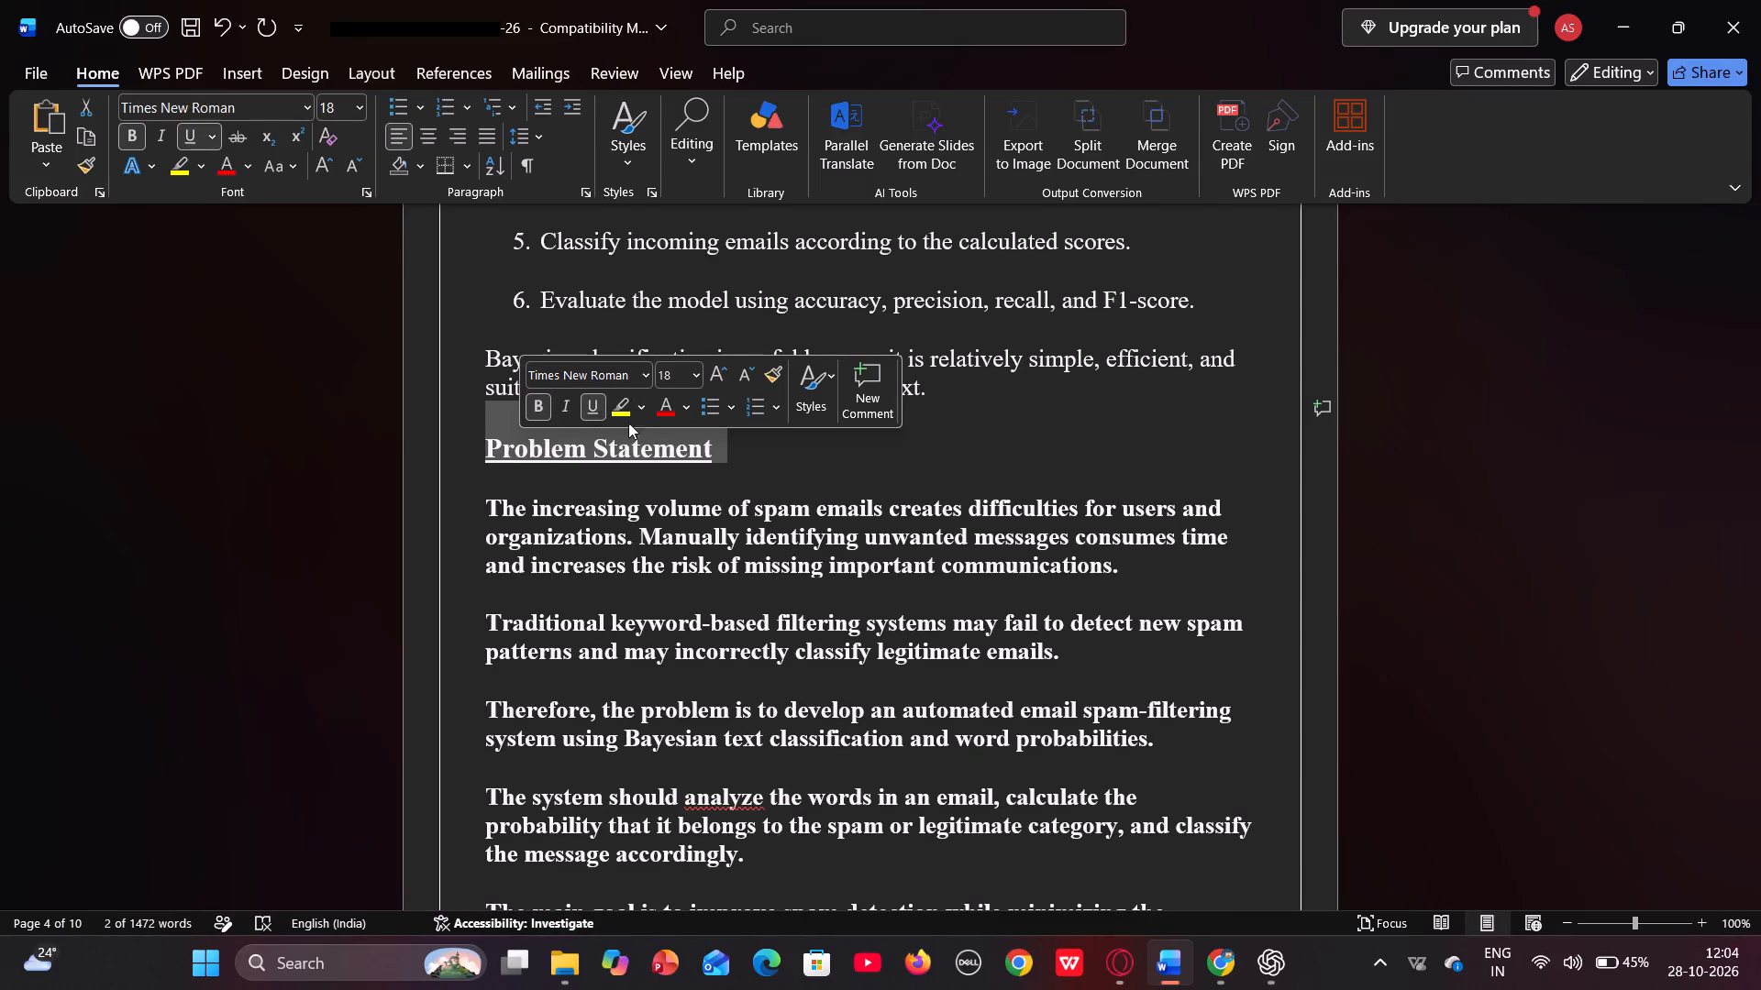
{"action": "left_click", "coordinate": [743, 456]}
Remove bold from the Problem Statement body text, from "The increasing volume of spam emails" through "classification of legitimate emails.".
{"action": "scroll", "coordinate": [743, 456], "scroll_direction": "down", "scroll_amount": 1}
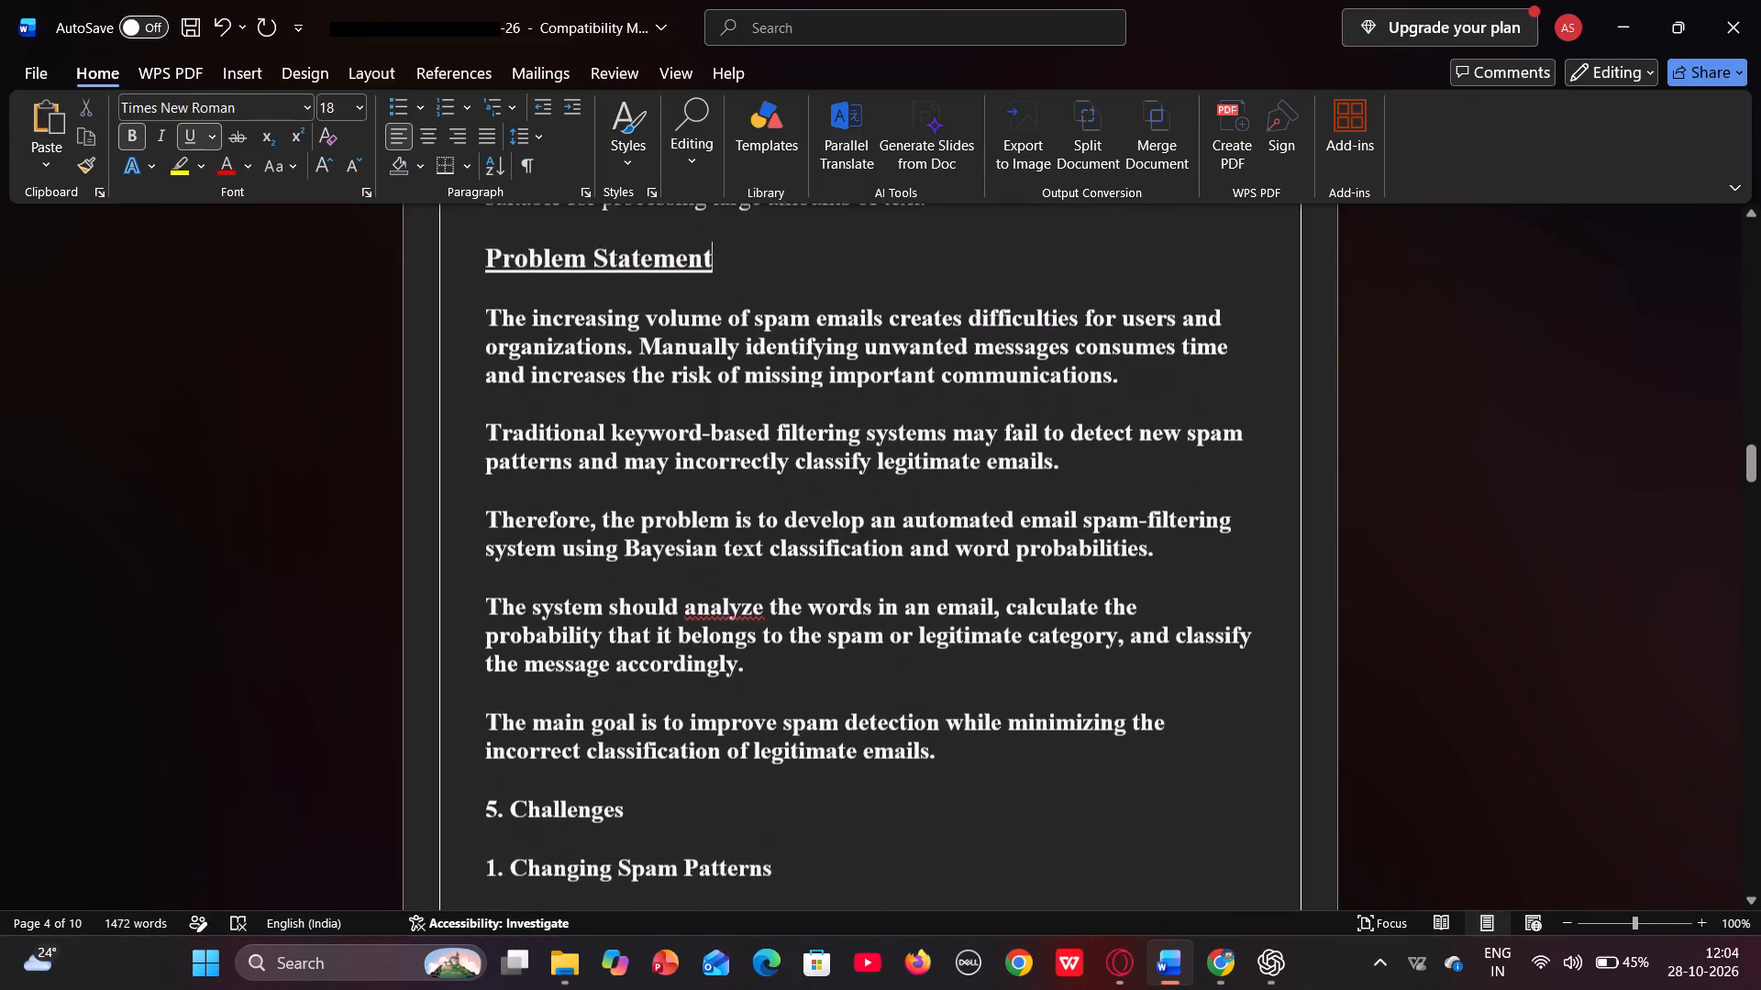
{"action": "scroll", "coordinate": [743, 456], "scroll_direction": "down", "scroll_amount": 1}
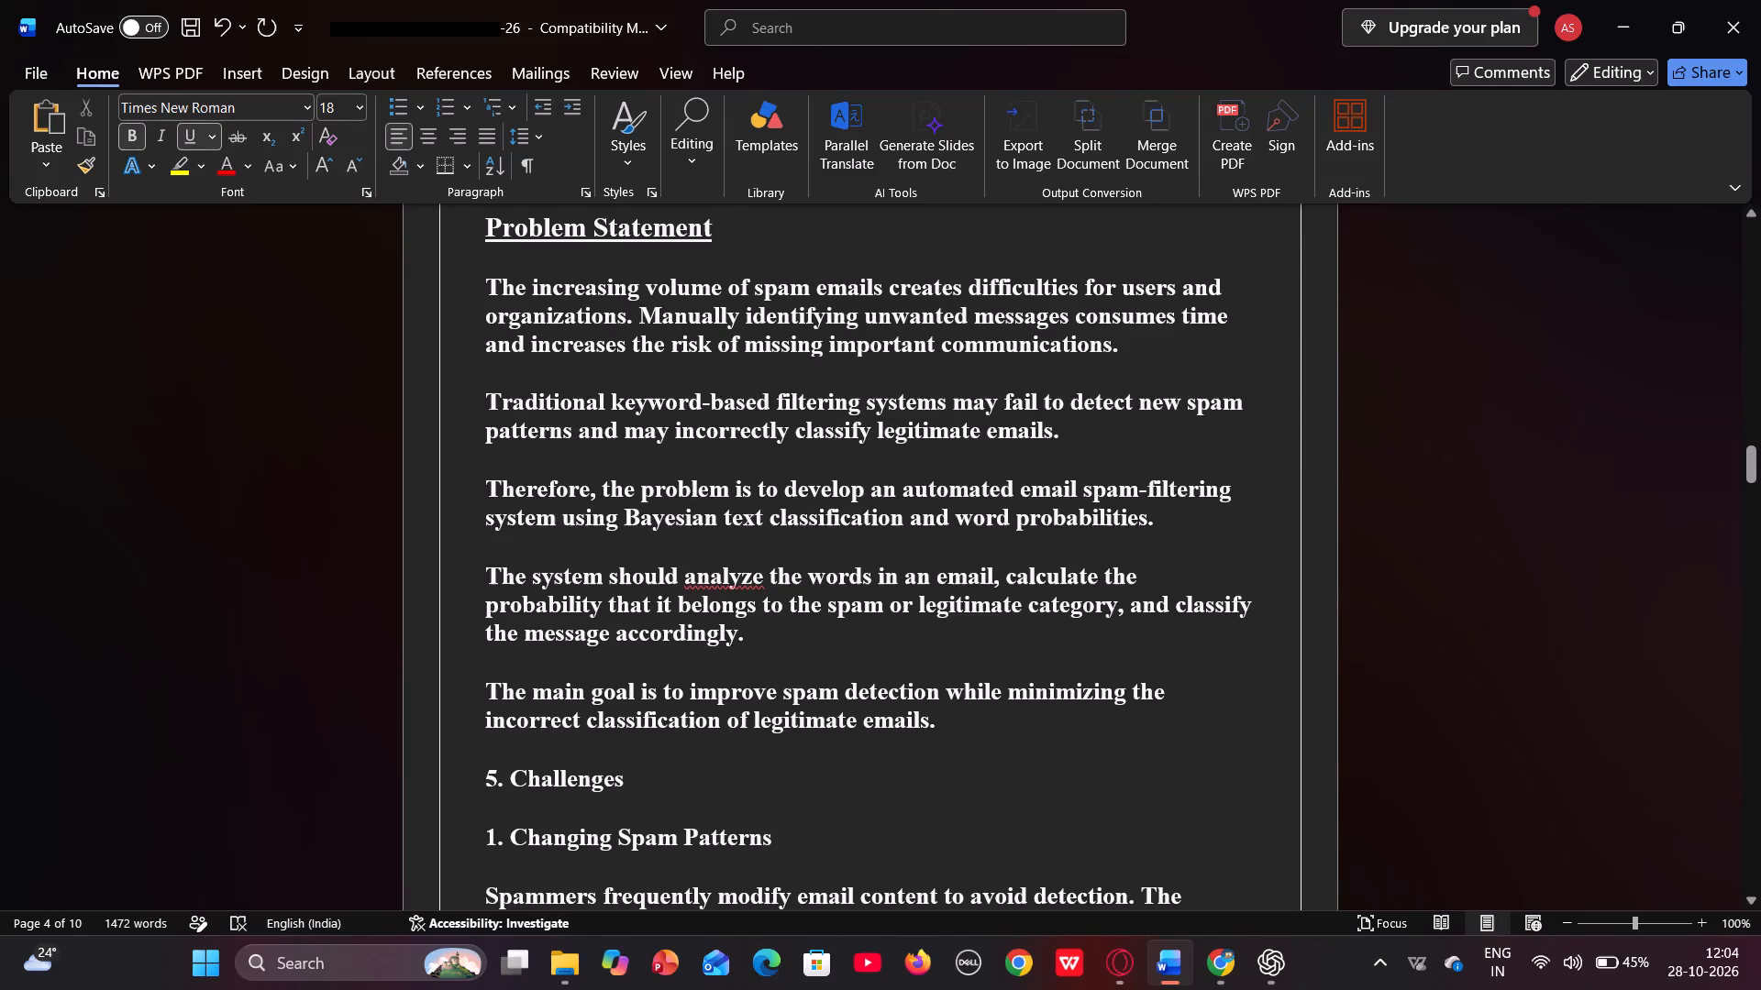
{"action": "left_click_drag", "start_coordinate": [485, 278], "coordinate": [797, 675]}
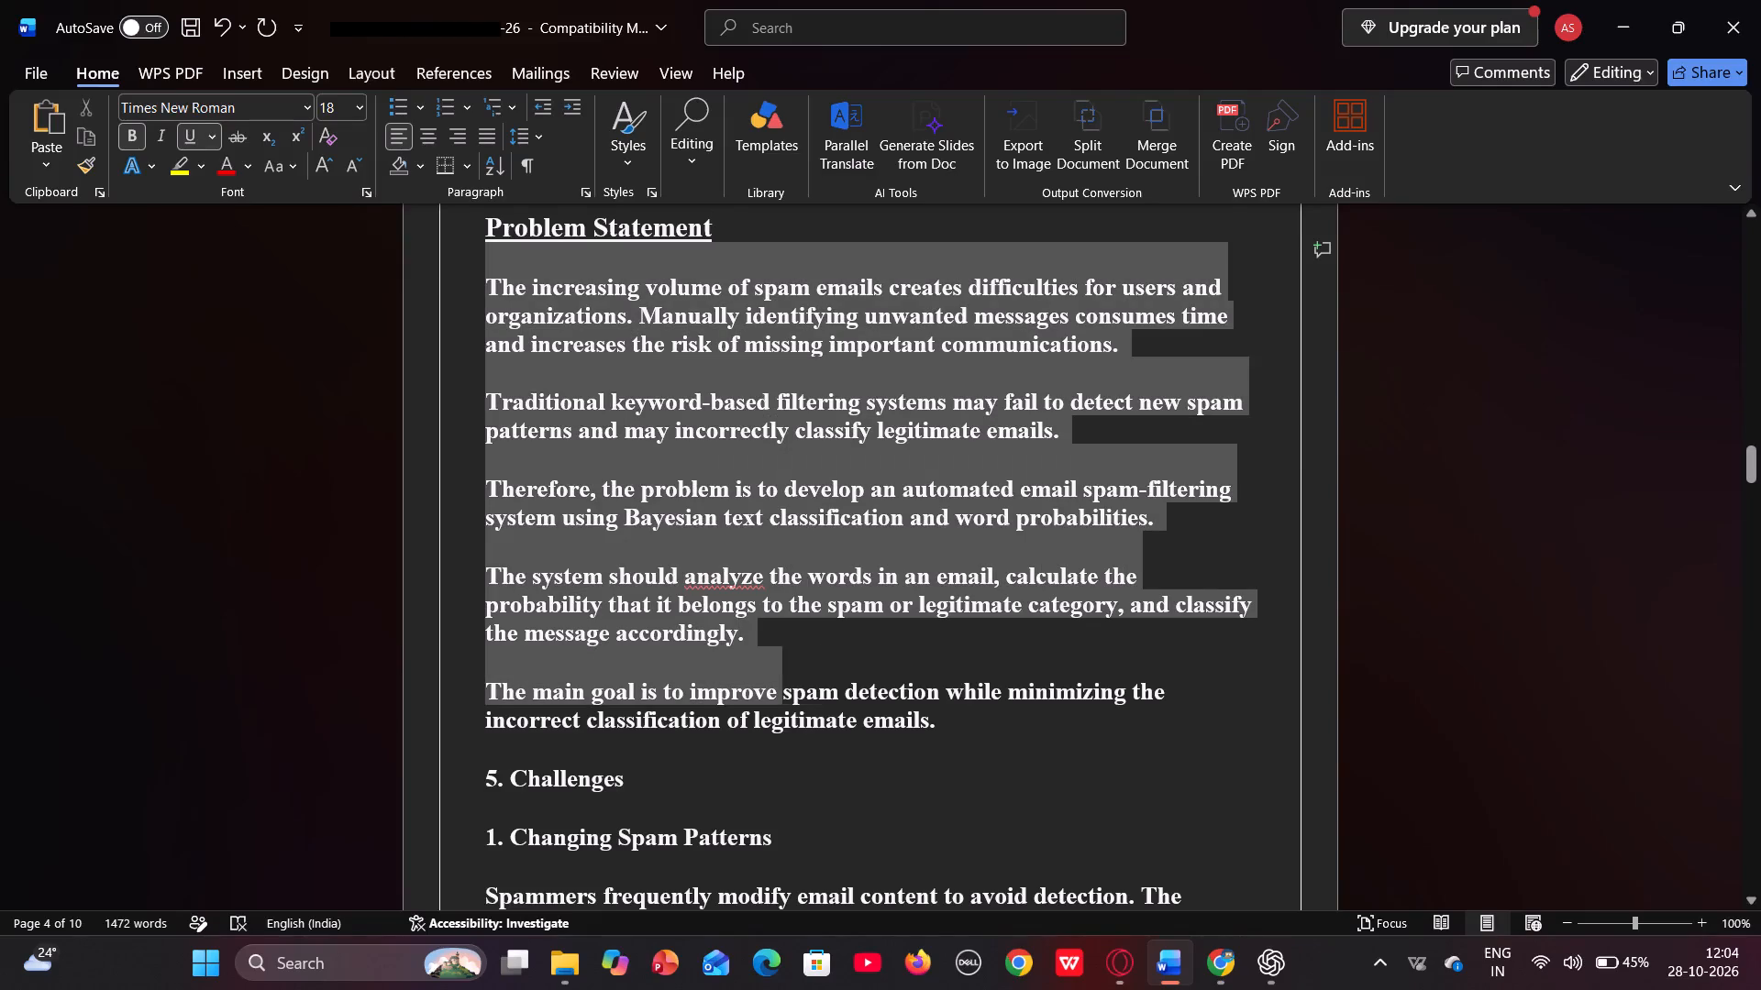
{"action": "left_click_drag", "start_coordinate": [797, 675], "coordinate": [946, 735]}
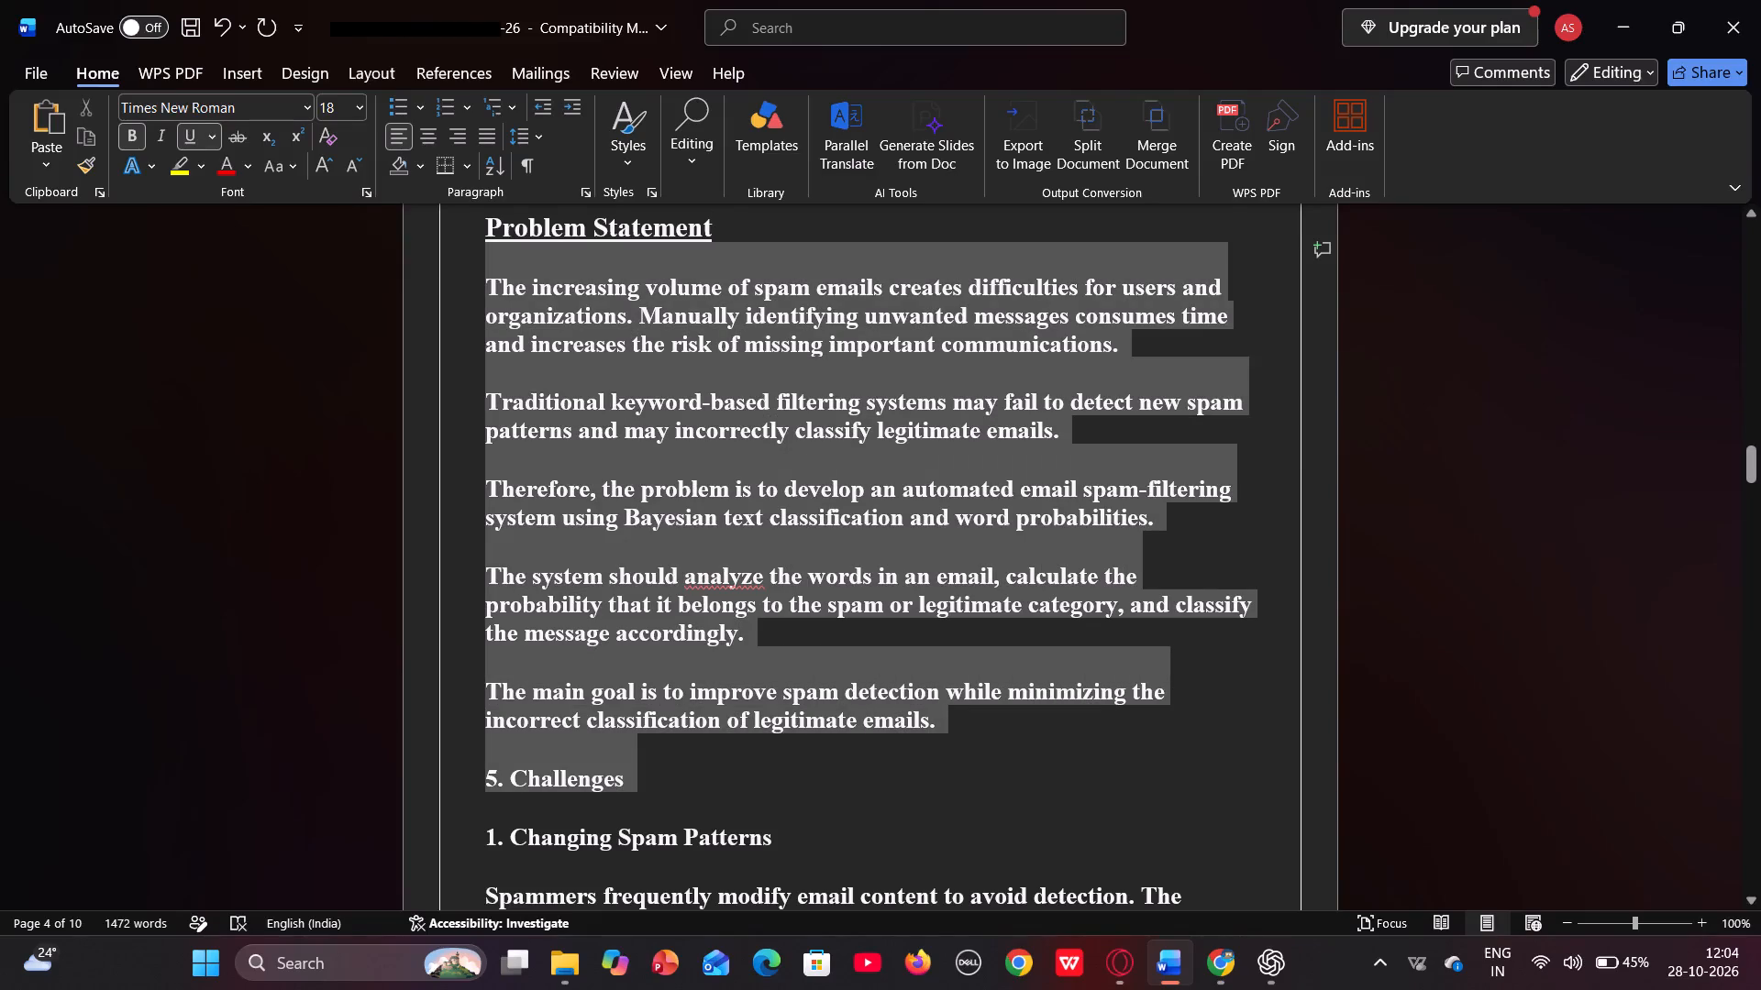
{"action": "left_click_drag", "start_coordinate": [946, 735], "coordinate": [946, 728]}
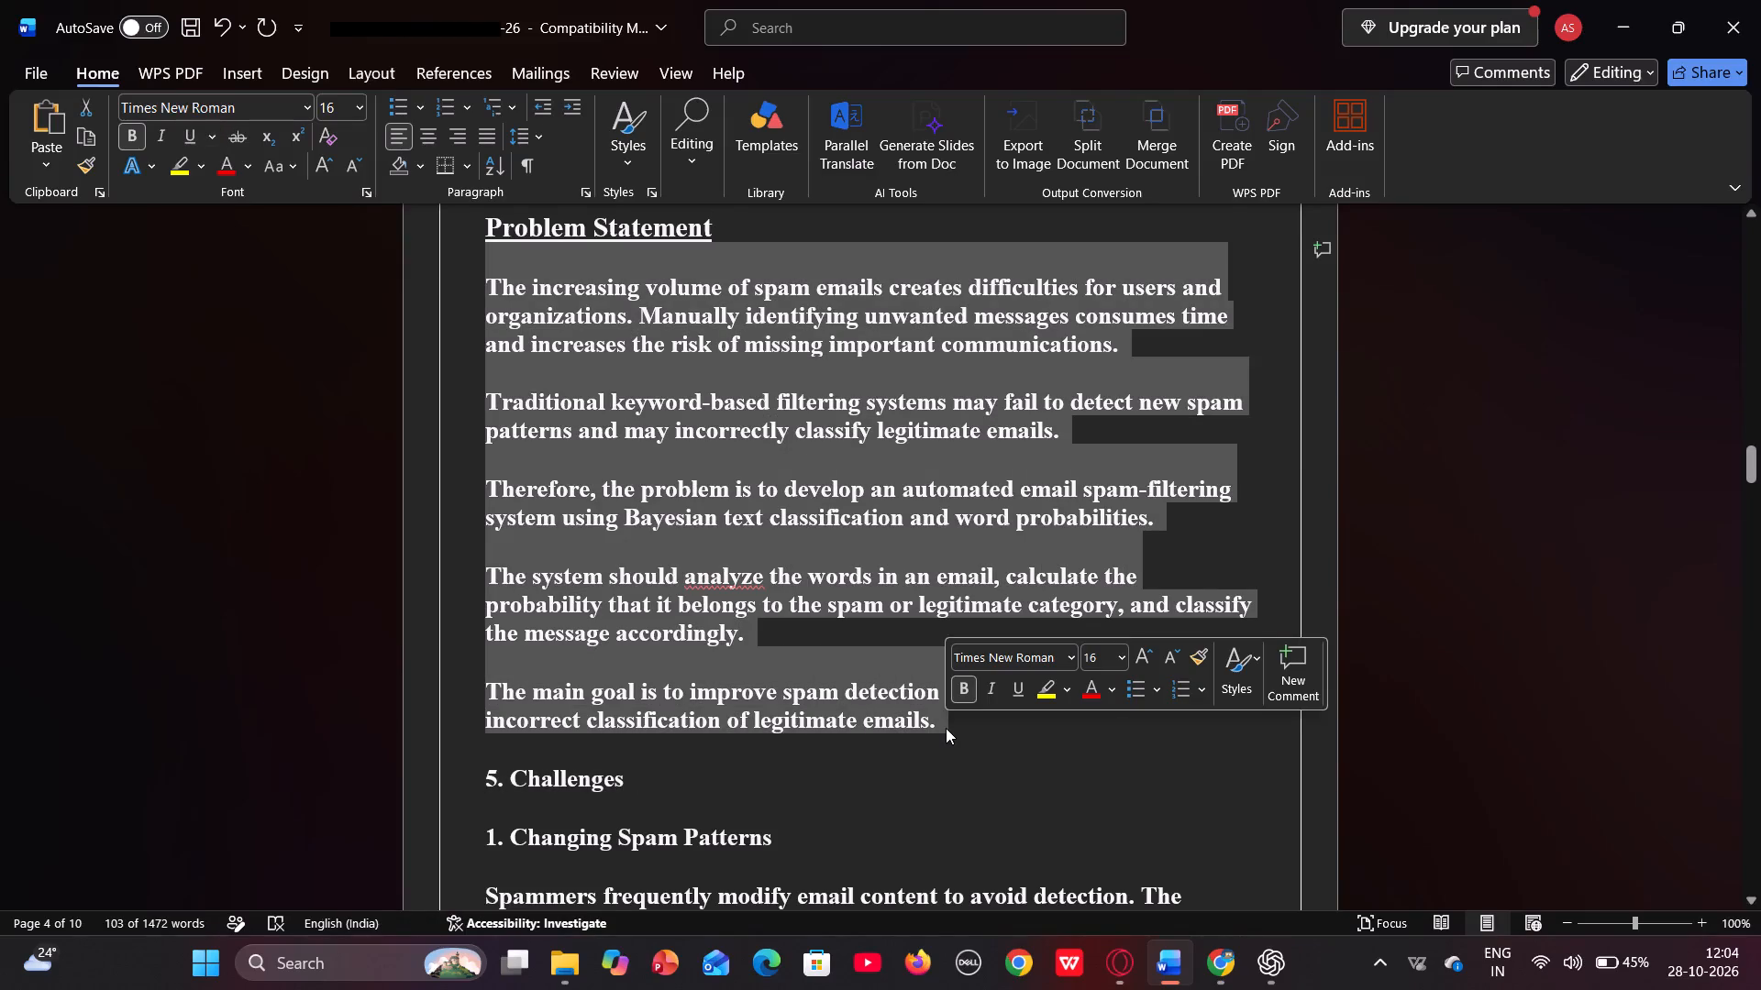
{"action": "left_click", "coordinate": [958, 682]}
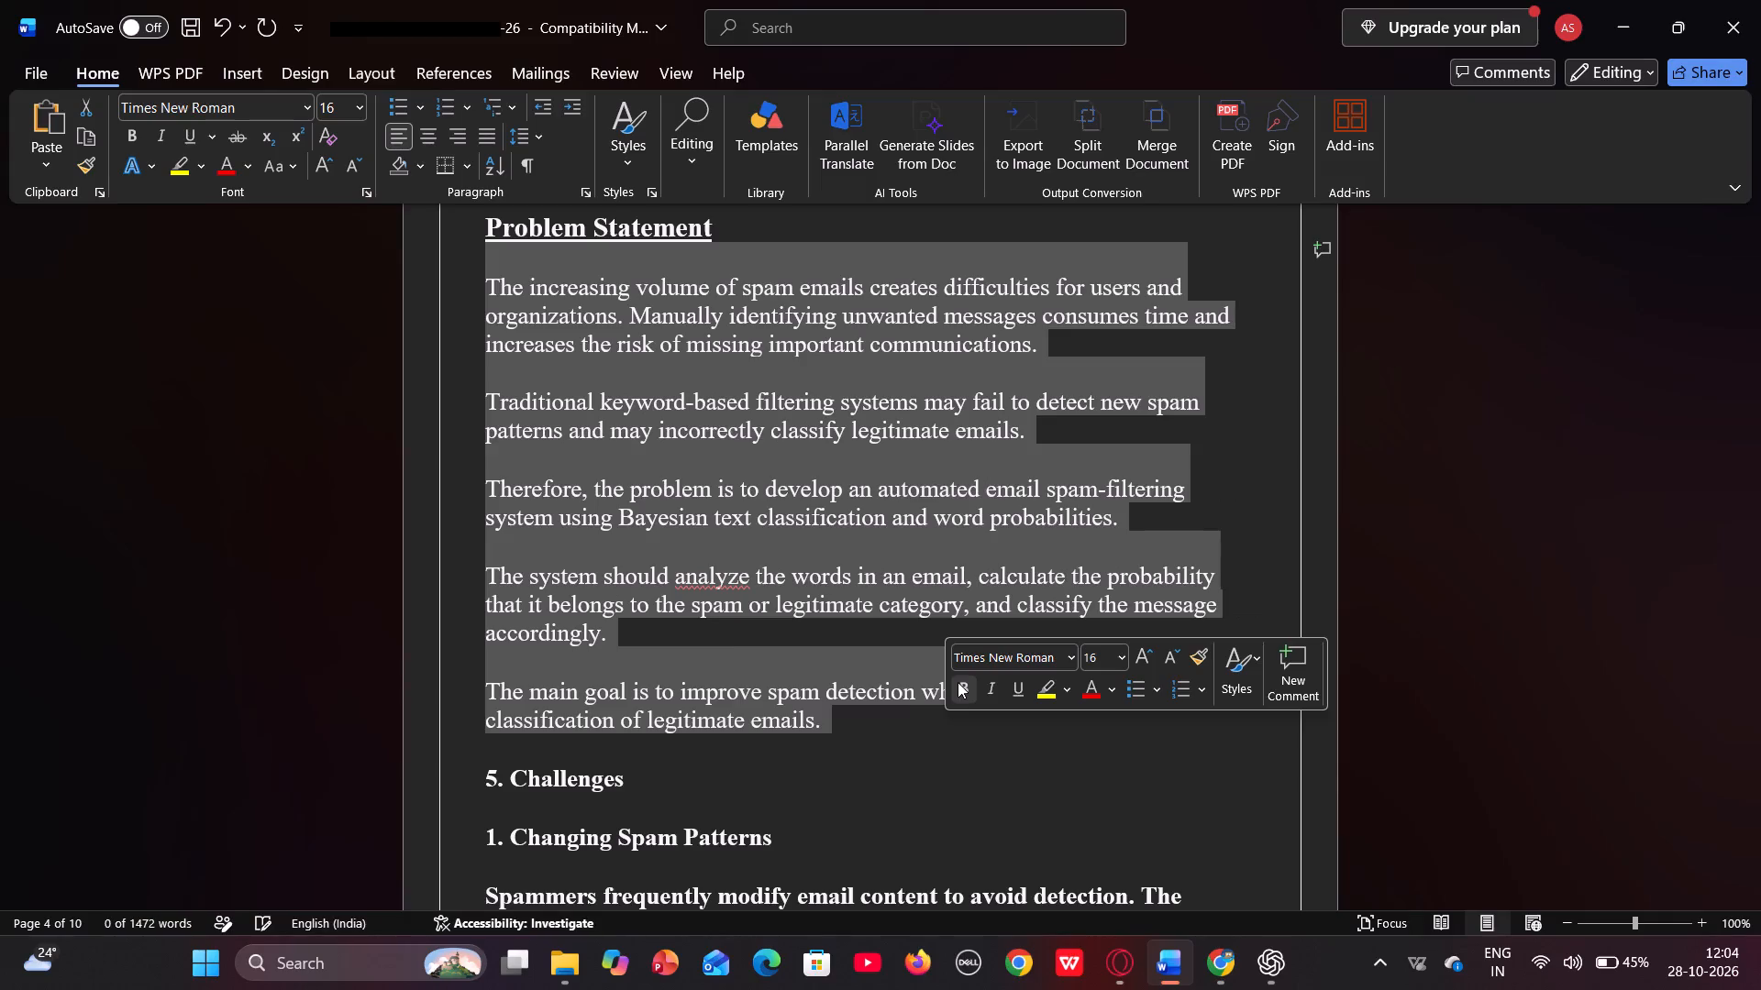
{"action": "left_click", "coordinate": [867, 731]}
Remove the number "5." from the Challenges heading.
{"action": "scroll", "coordinate": [867, 731], "scroll_direction": "down", "scroll_amount": 1}
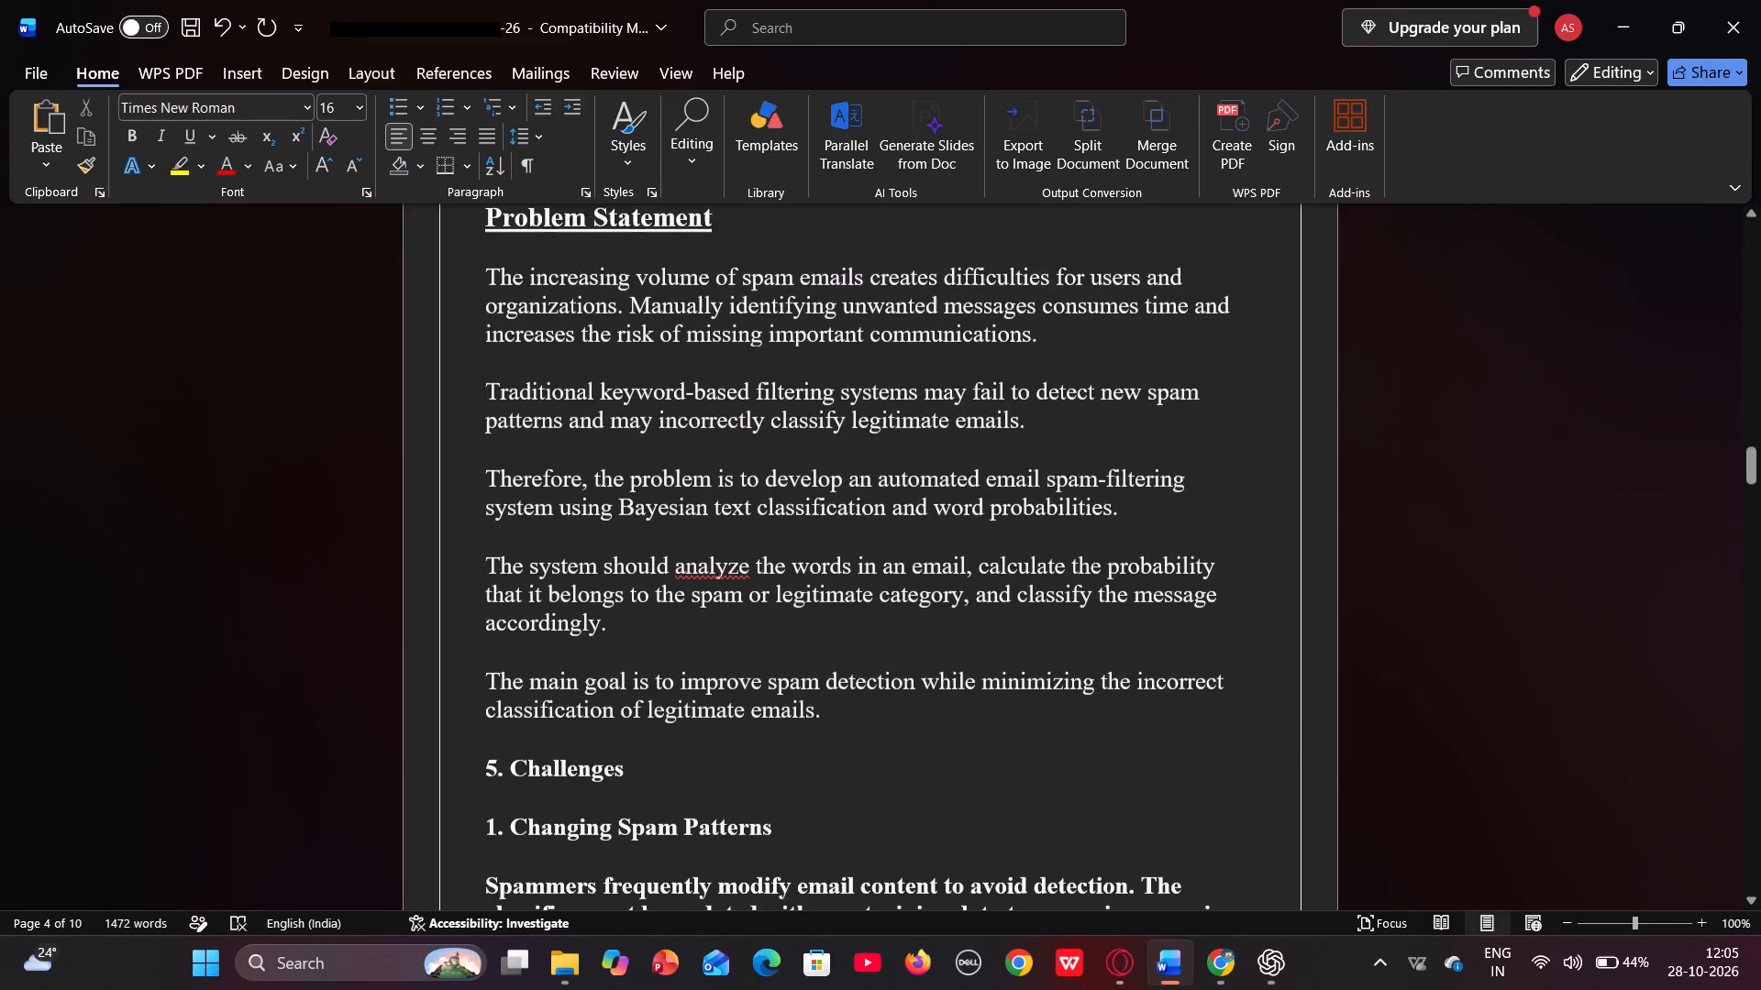
{"action": "scroll", "coordinate": [867, 731], "scroll_direction": "down", "scroll_amount": 2}
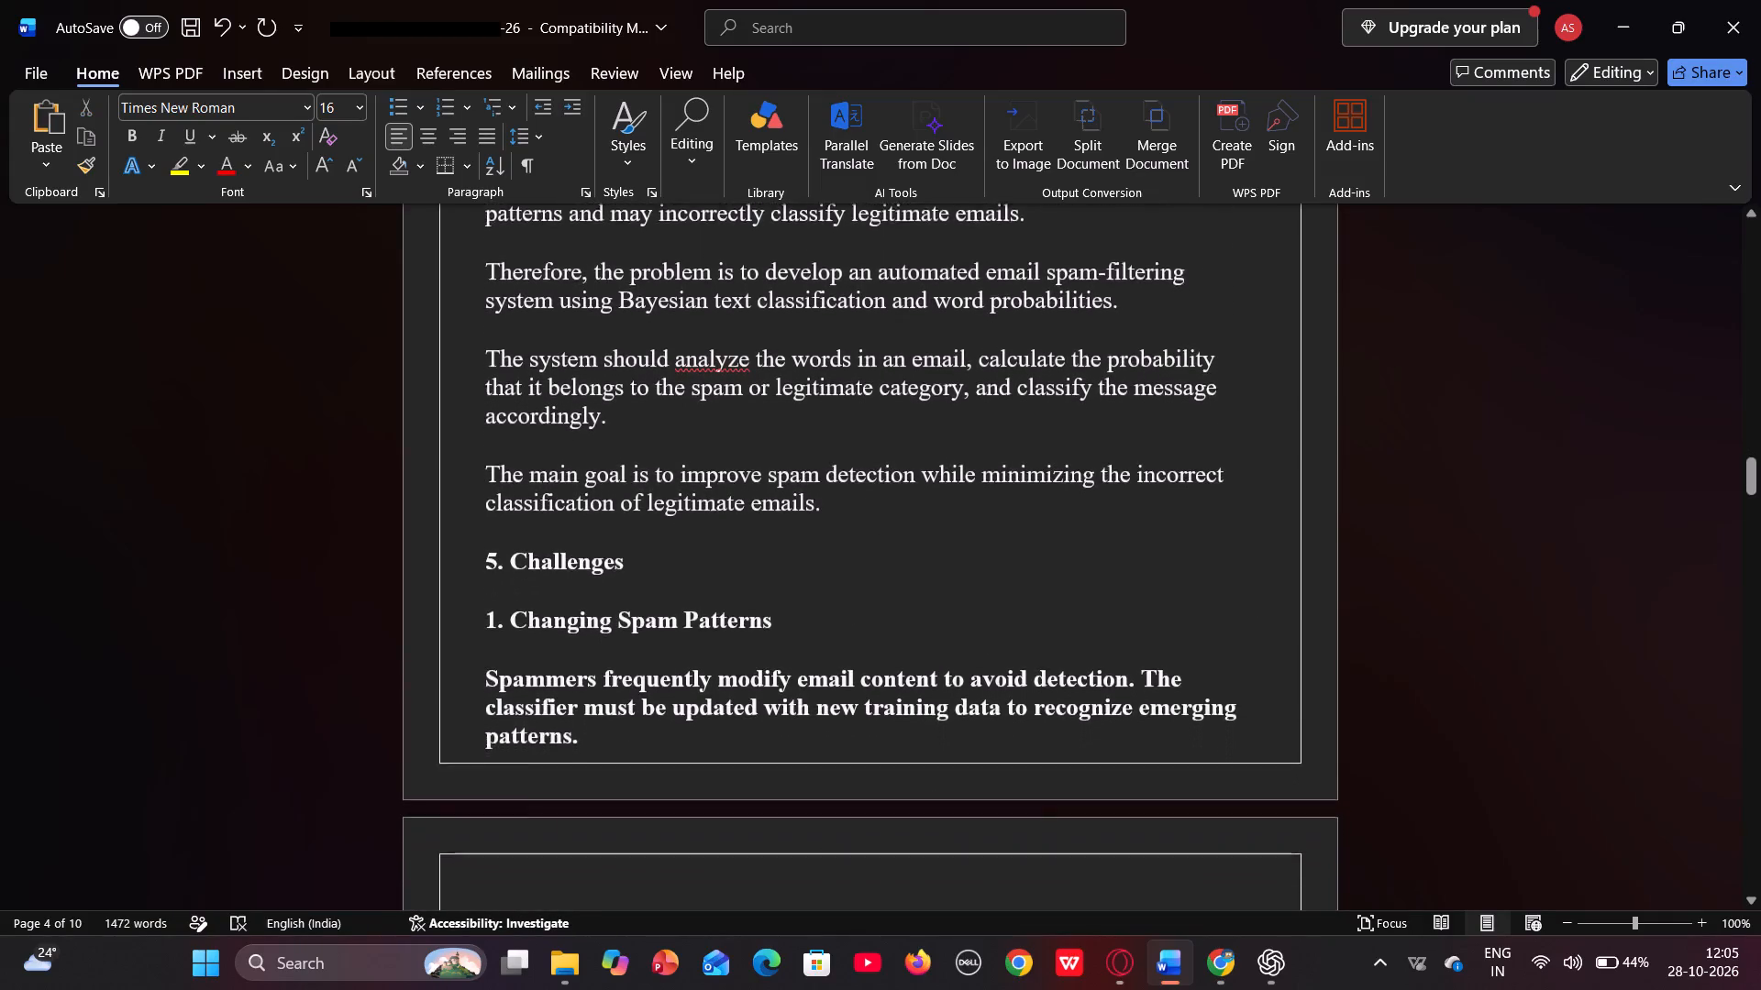
{"action": "scroll", "coordinate": [867, 731], "scroll_direction": "down", "scroll_amount": 1}
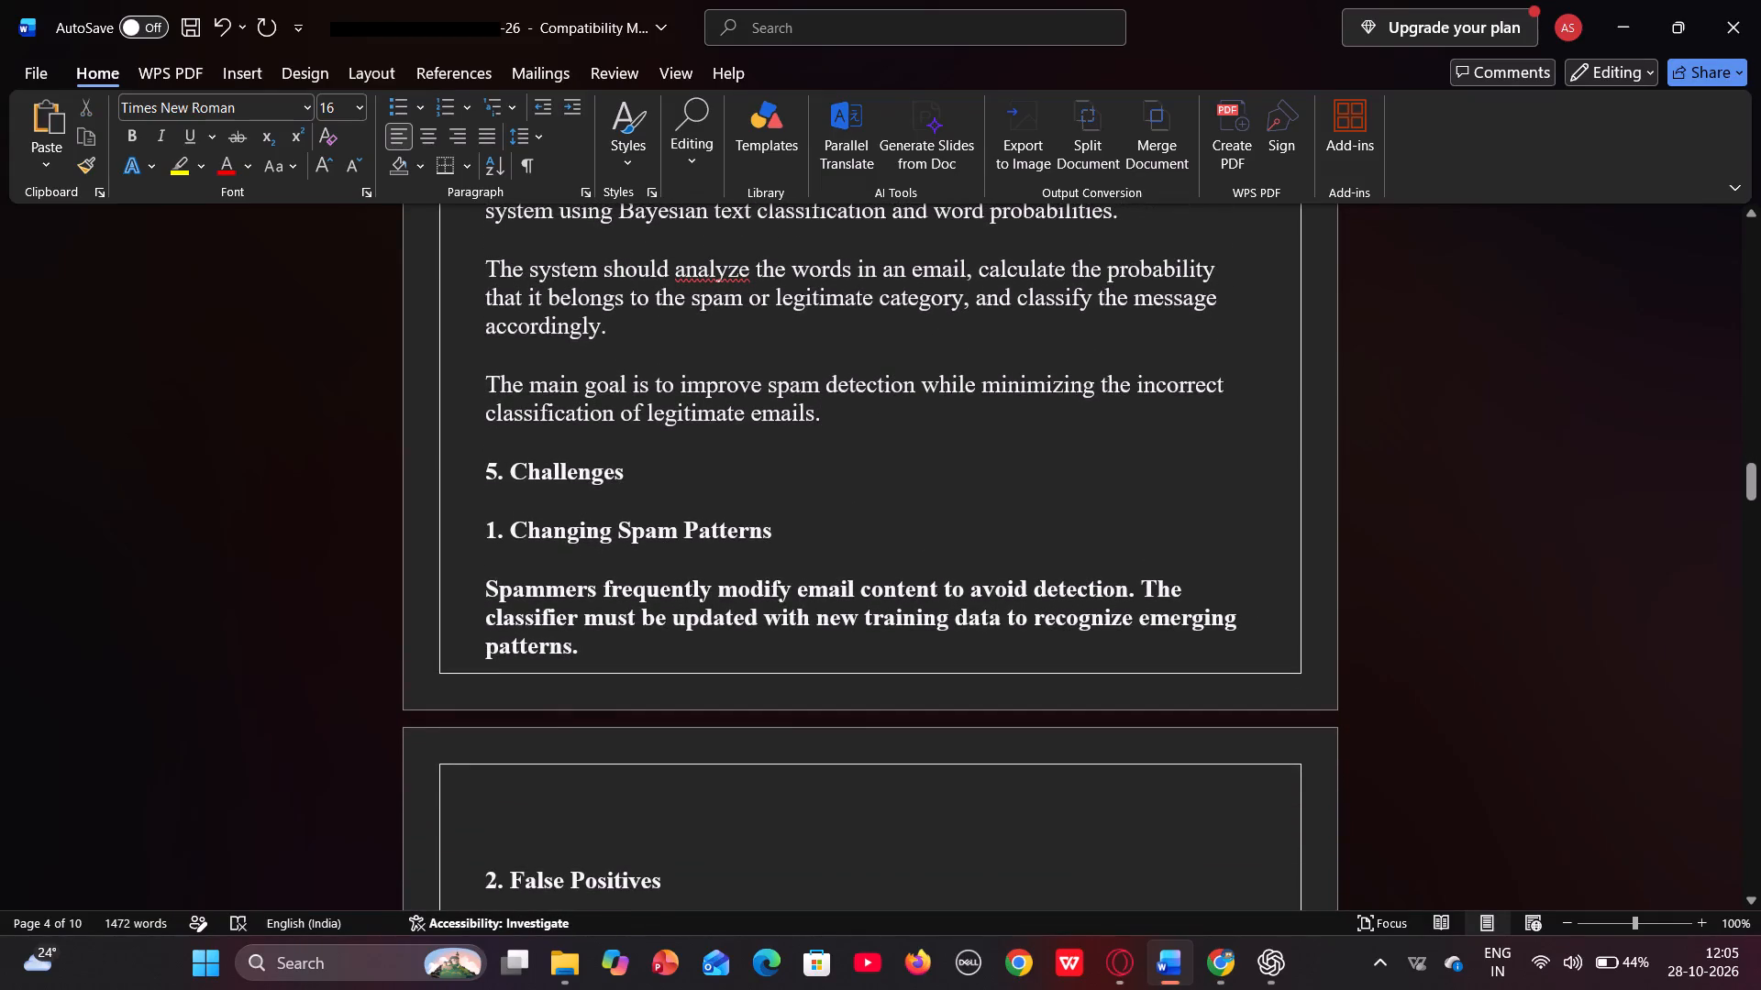
{"action": "left_click", "coordinate": [512, 462]}
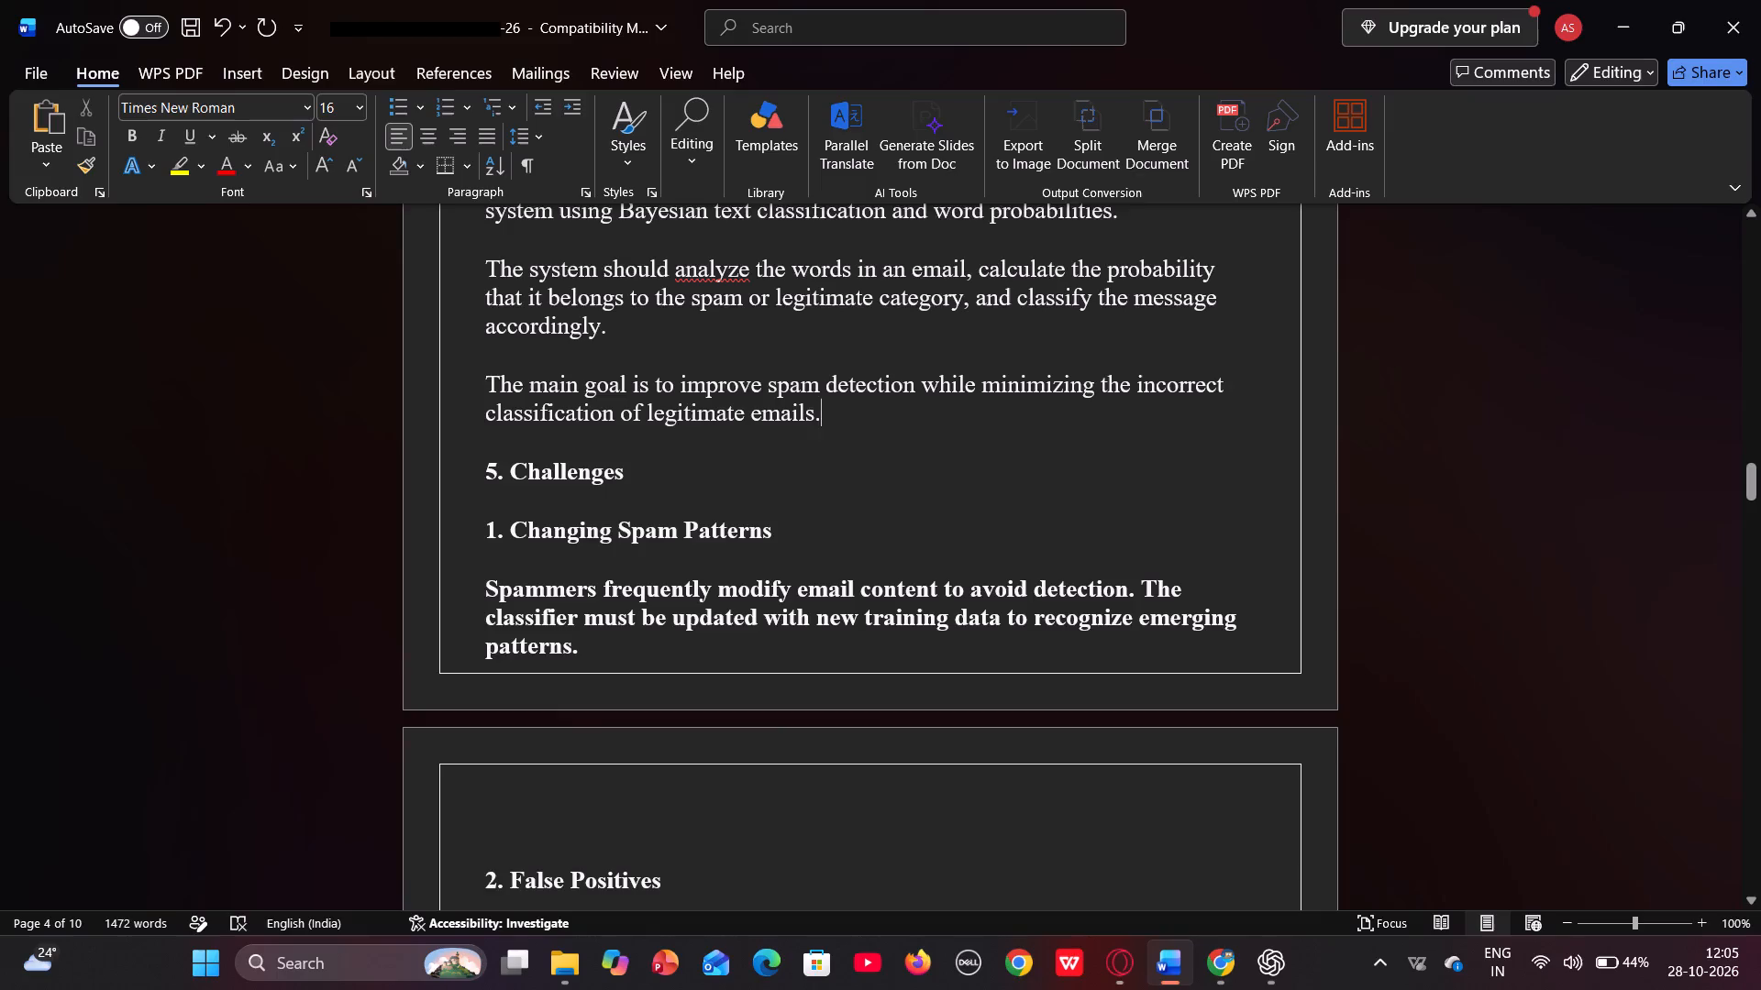
{"action": "key", "text": "BackSpace"}
{"action": "key", "text": "BackSpace"}
{"action": "key", "text": "BackSpace"}
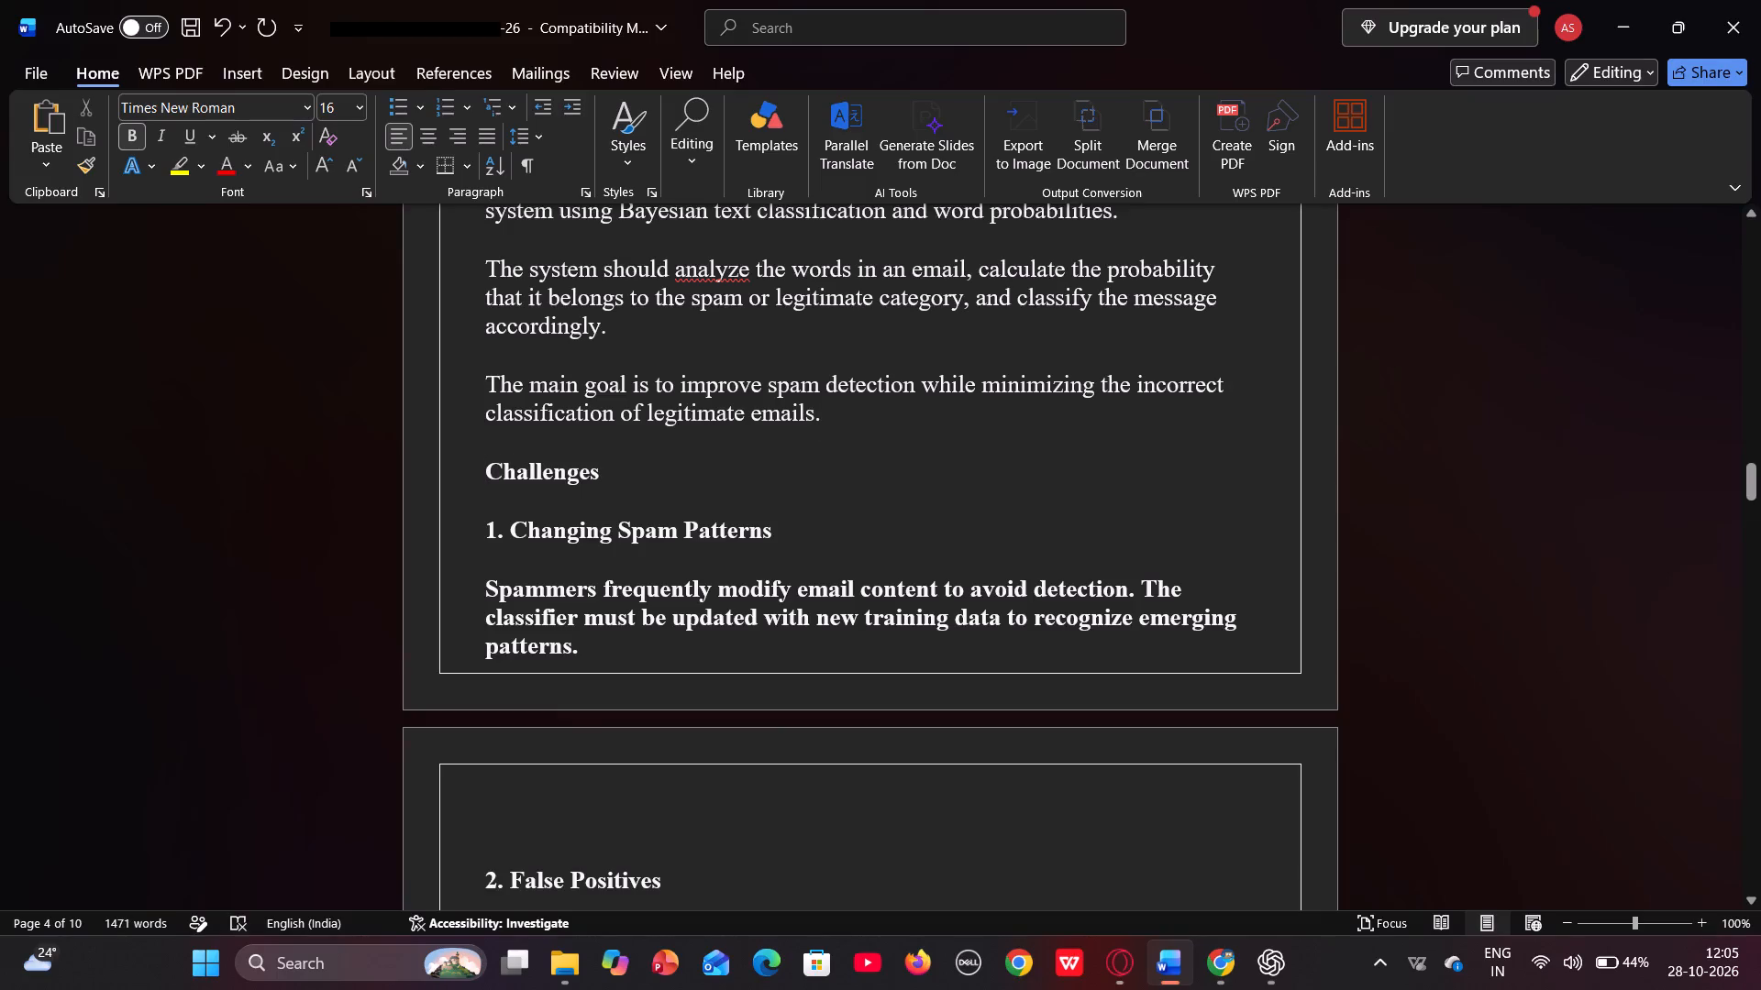
Enlarge the Challenges heading to 18 pt and underline it, keeping it bold.
{"action": "left_click_drag", "start_coordinate": [605, 474], "coordinate": [539, 469]}
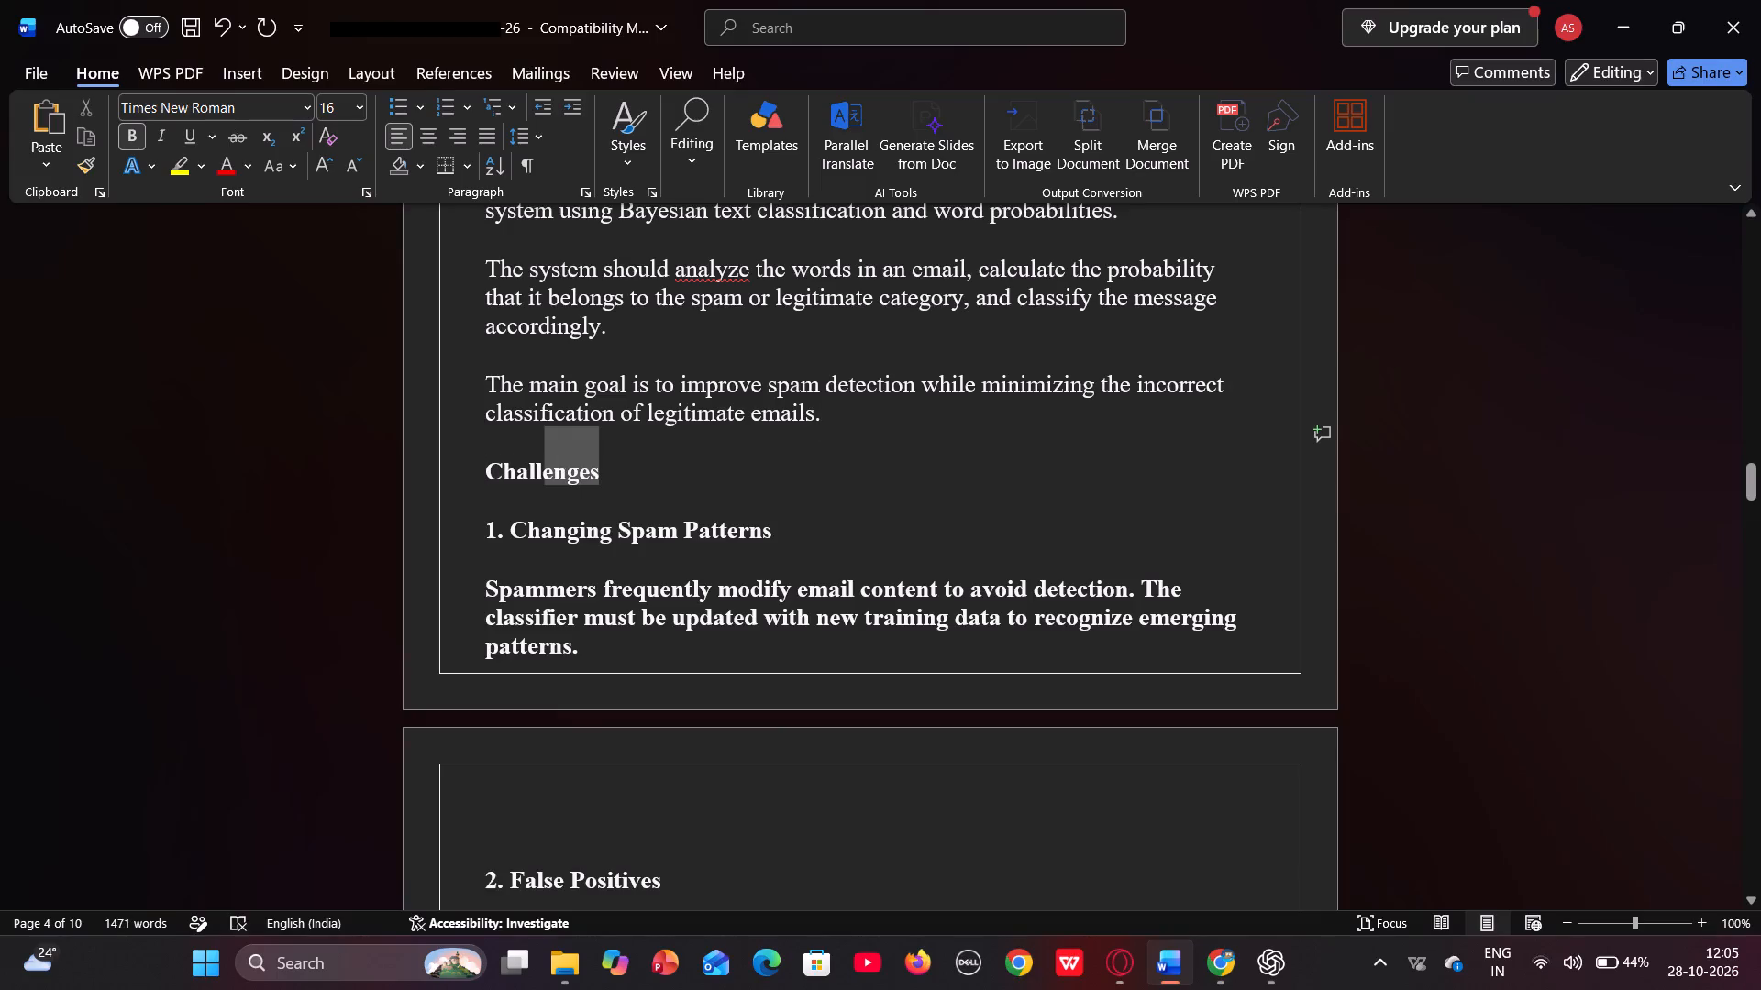
{"action": "left_click_drag", "start_coordinate": [539, 469], "coordinate": [480, 483]}
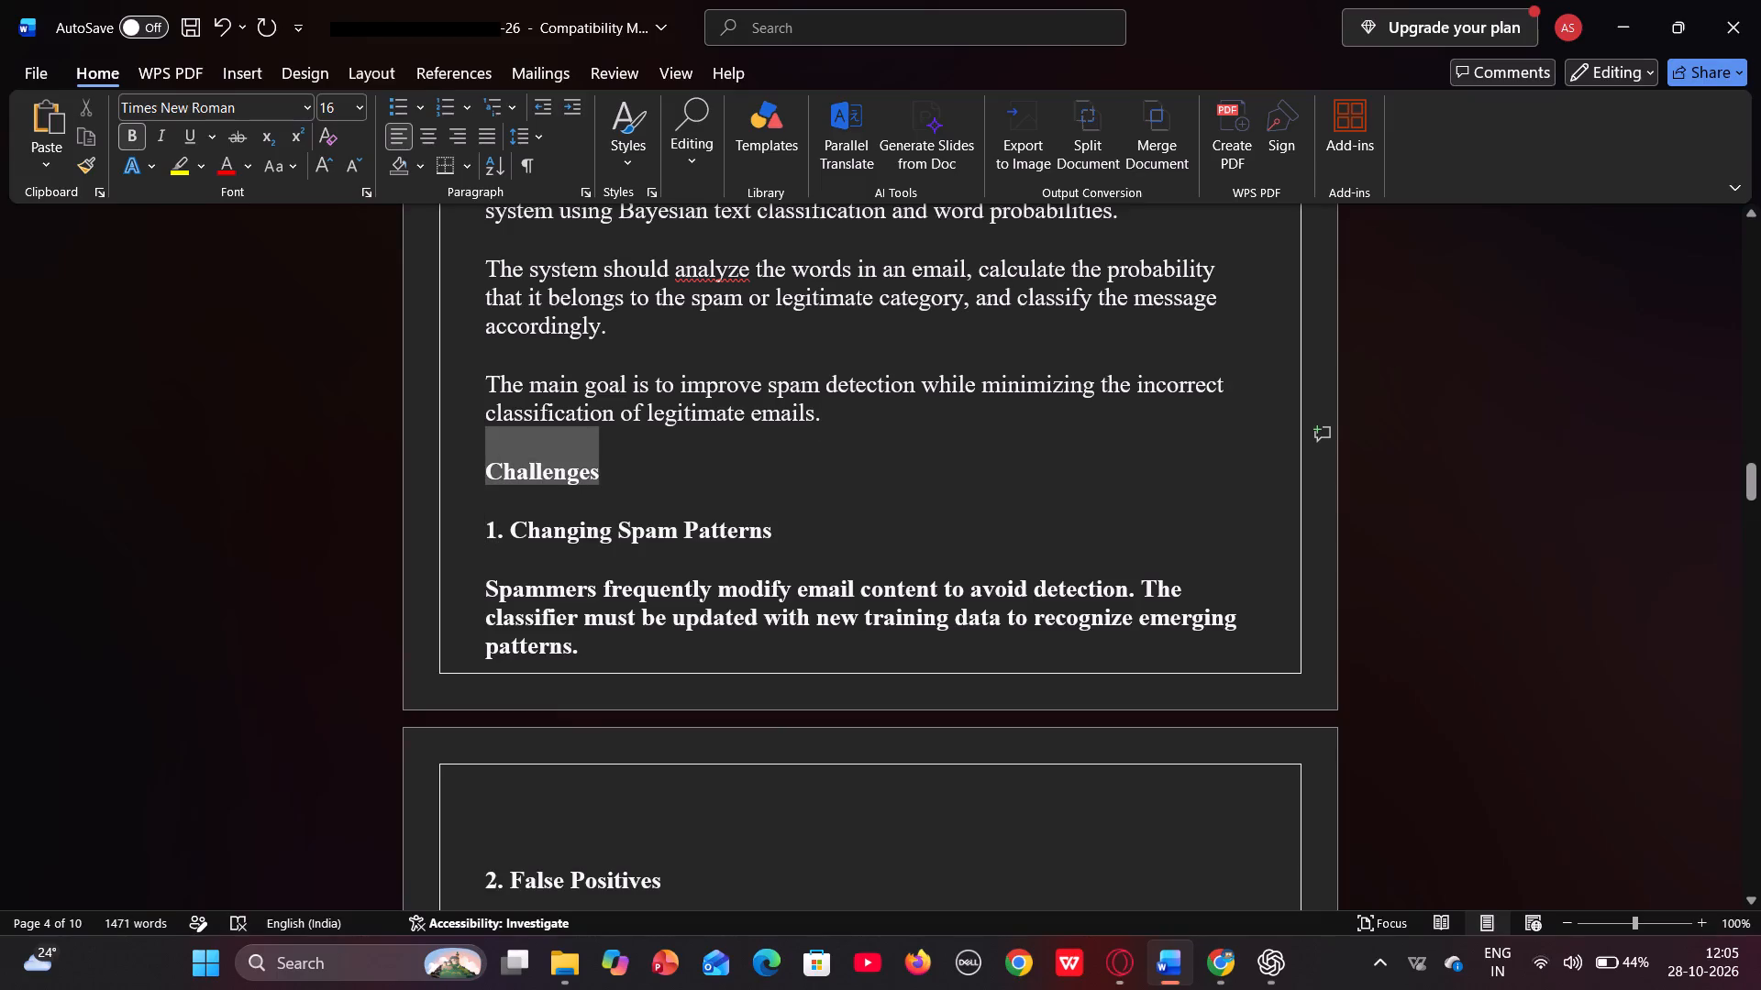
{"action": "left_click_drag", "start_coordinate": [480, 483], "coordinate": [478, 479]}
{"action": "left_click", "coordinate": [499, 435]}
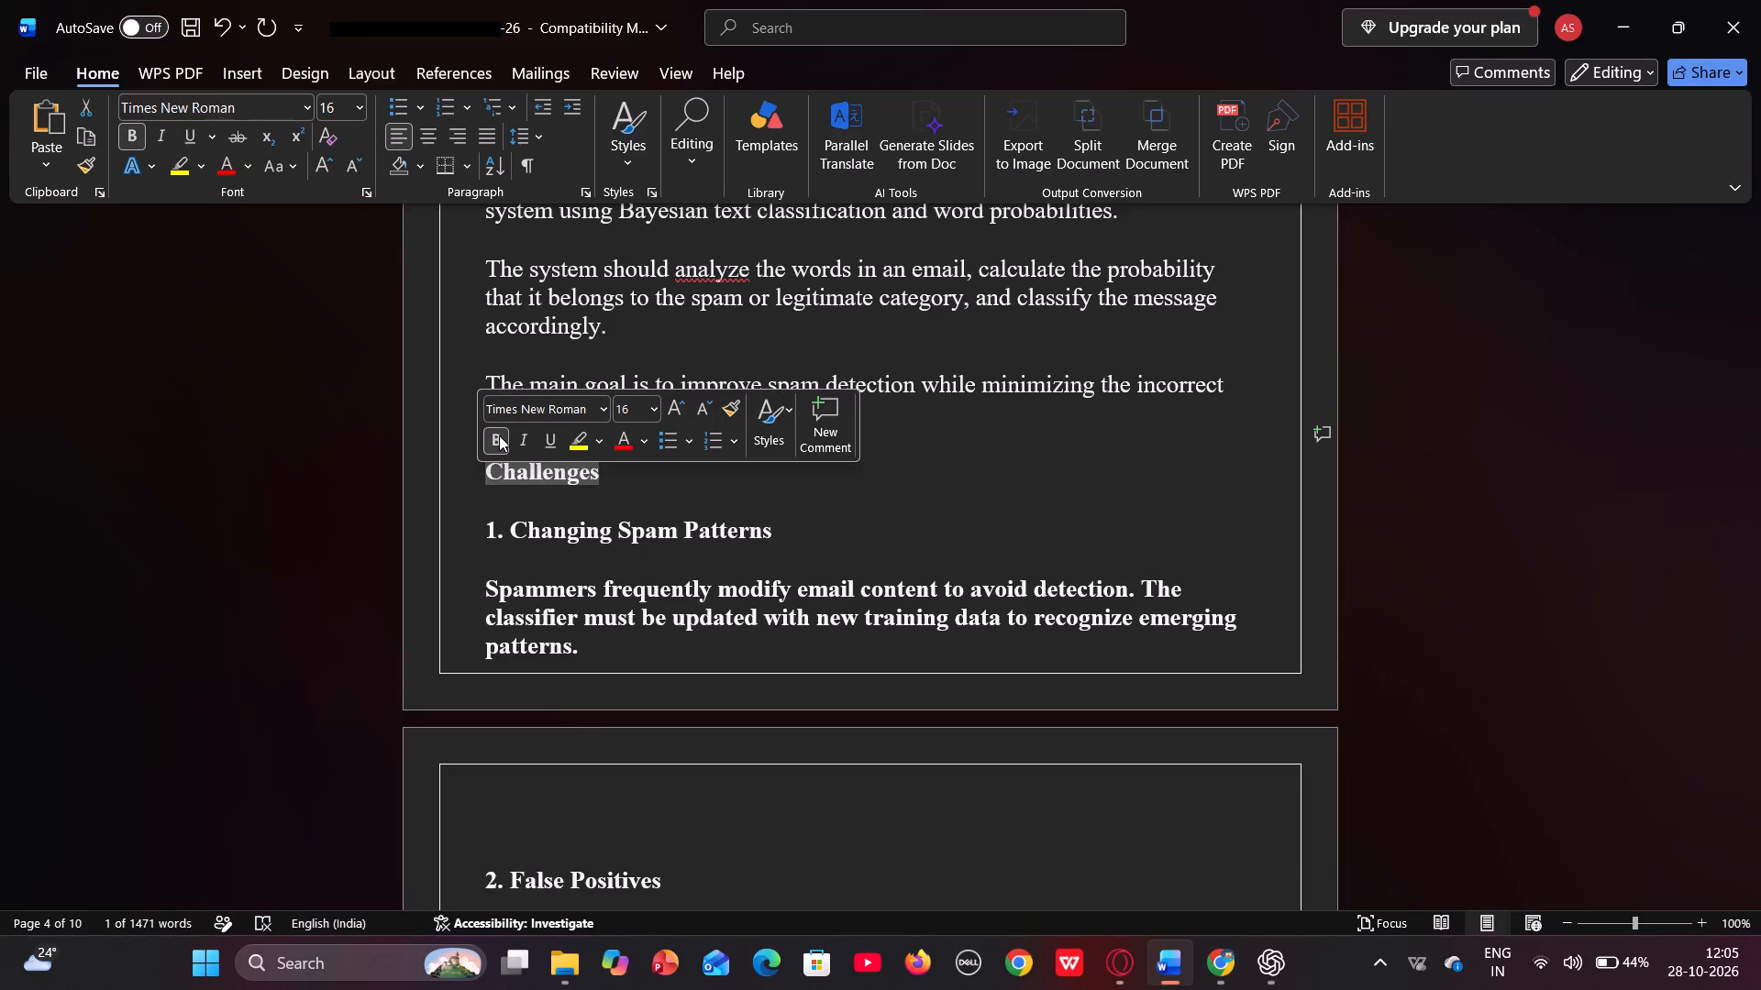
{"action": "left_click", "coordinate": [499, 435]}
{"action": "left_click", "coordinate": [671, 404]}
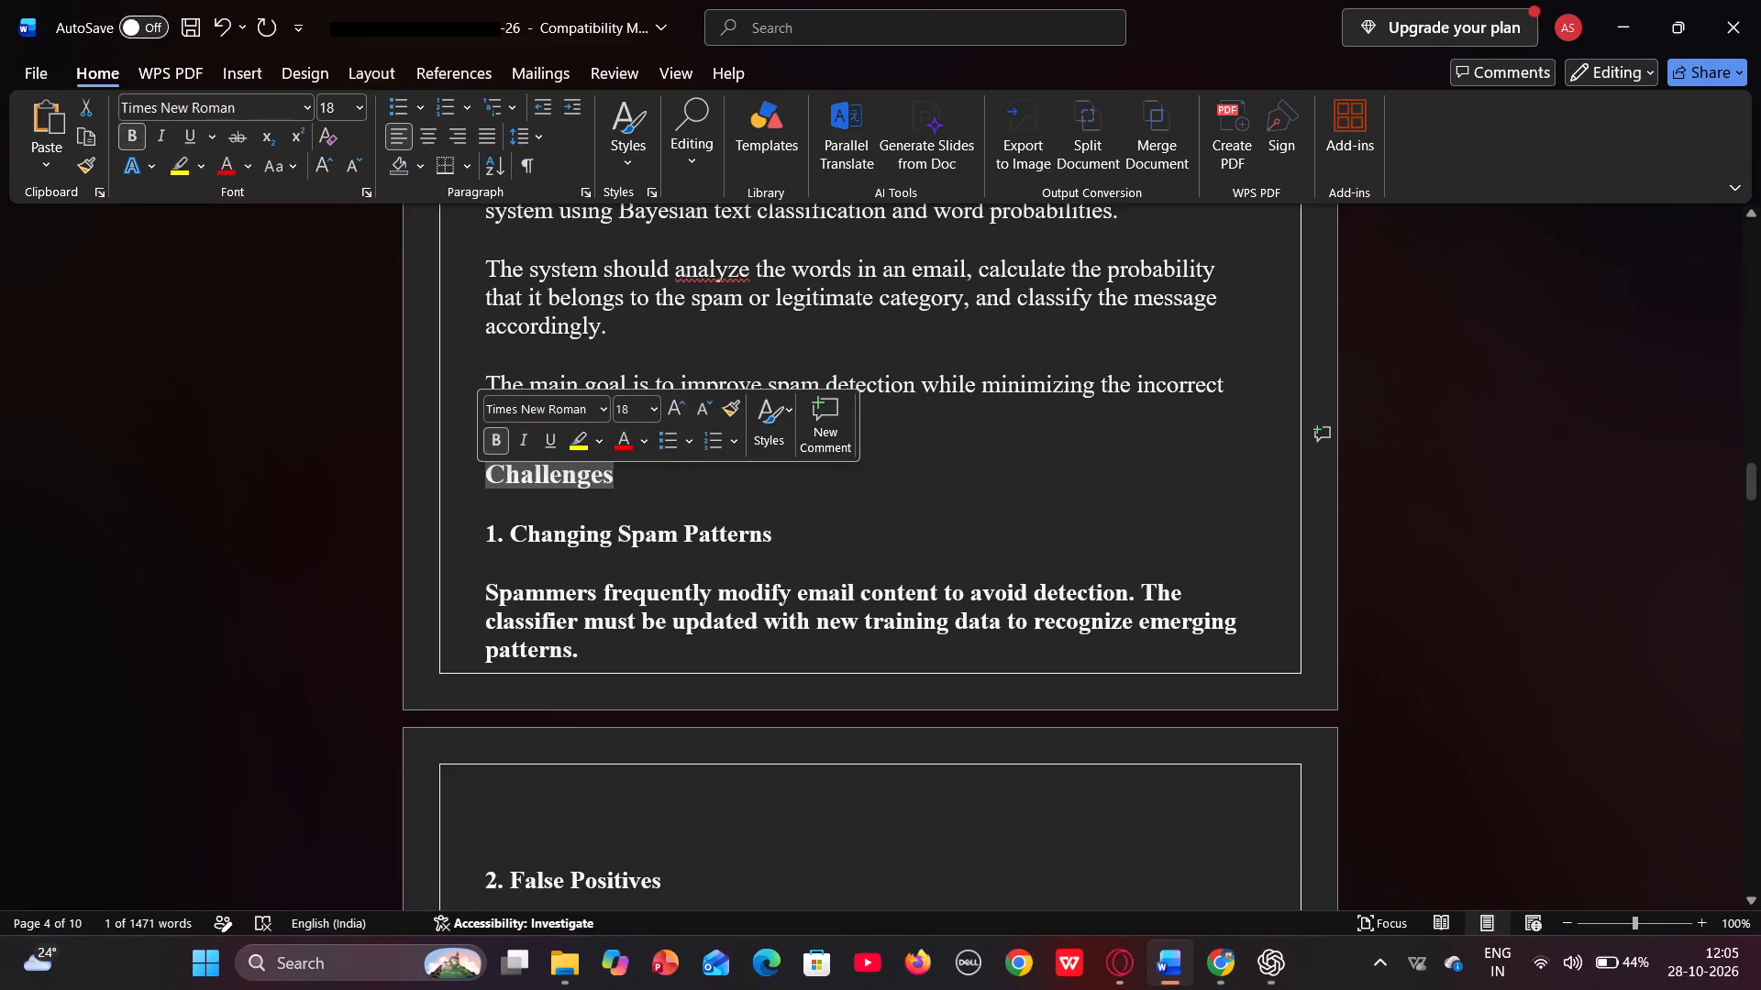
{"action": "left_click", "coordinate": [554, 441]}
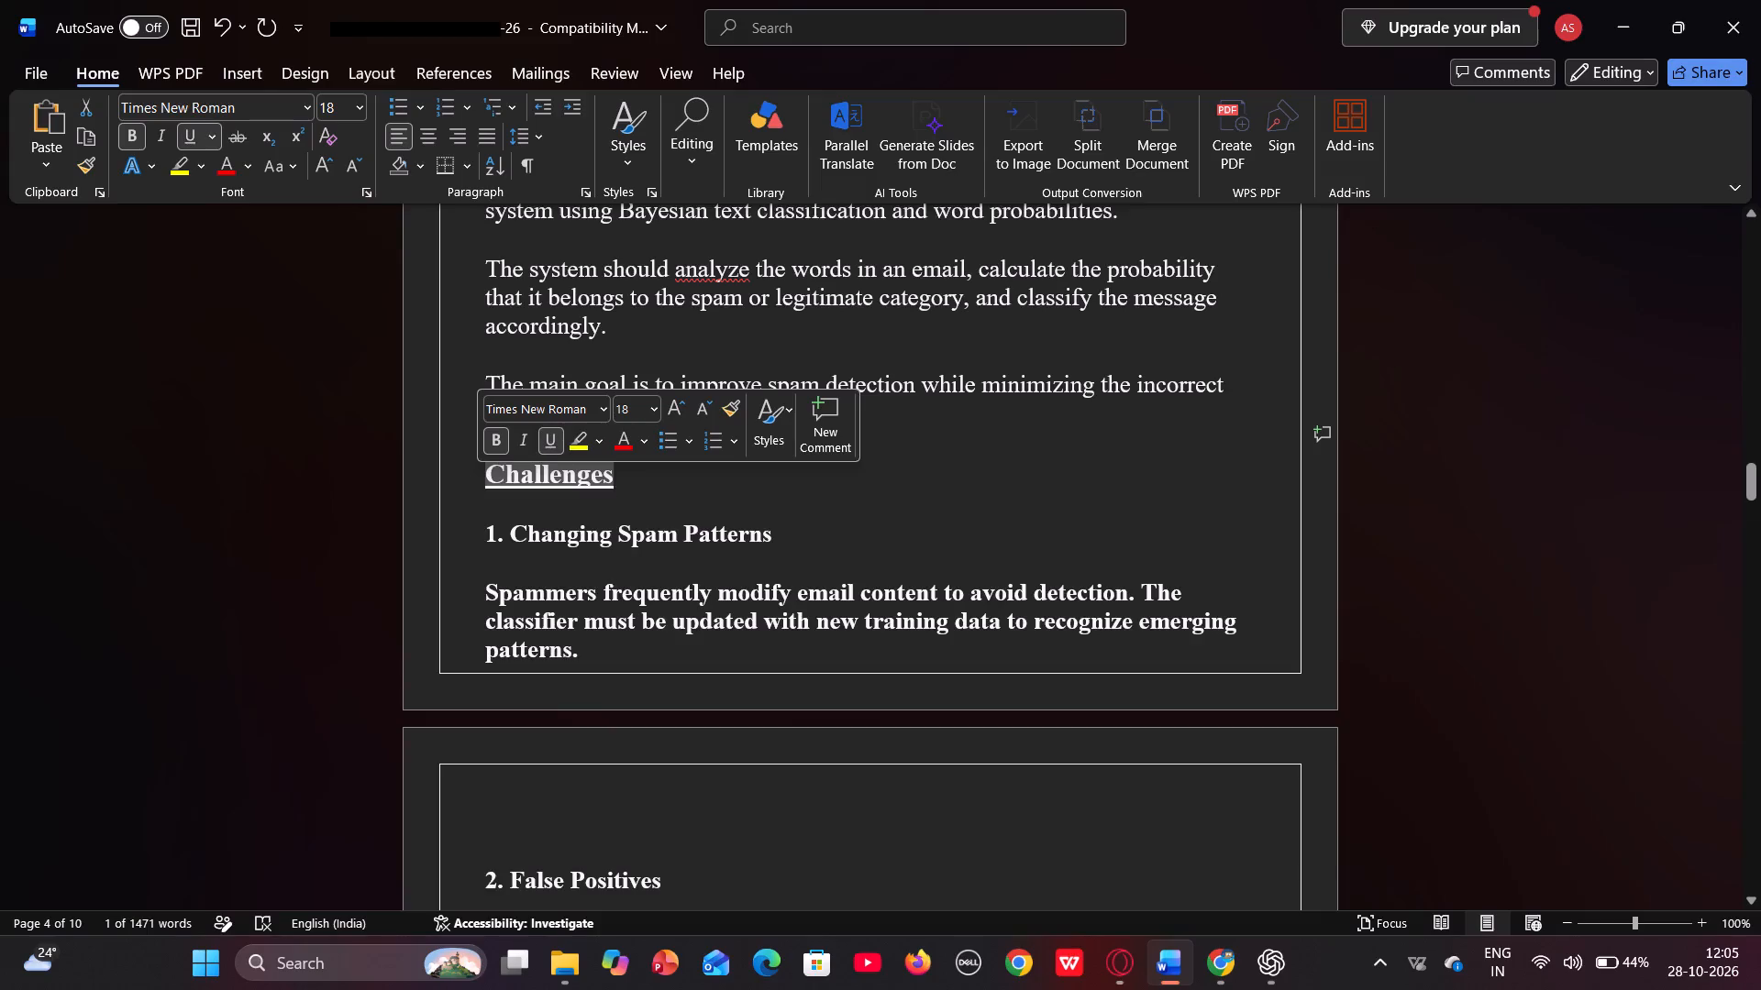
{"action": "left_click", "coordinate": [673, 506]}
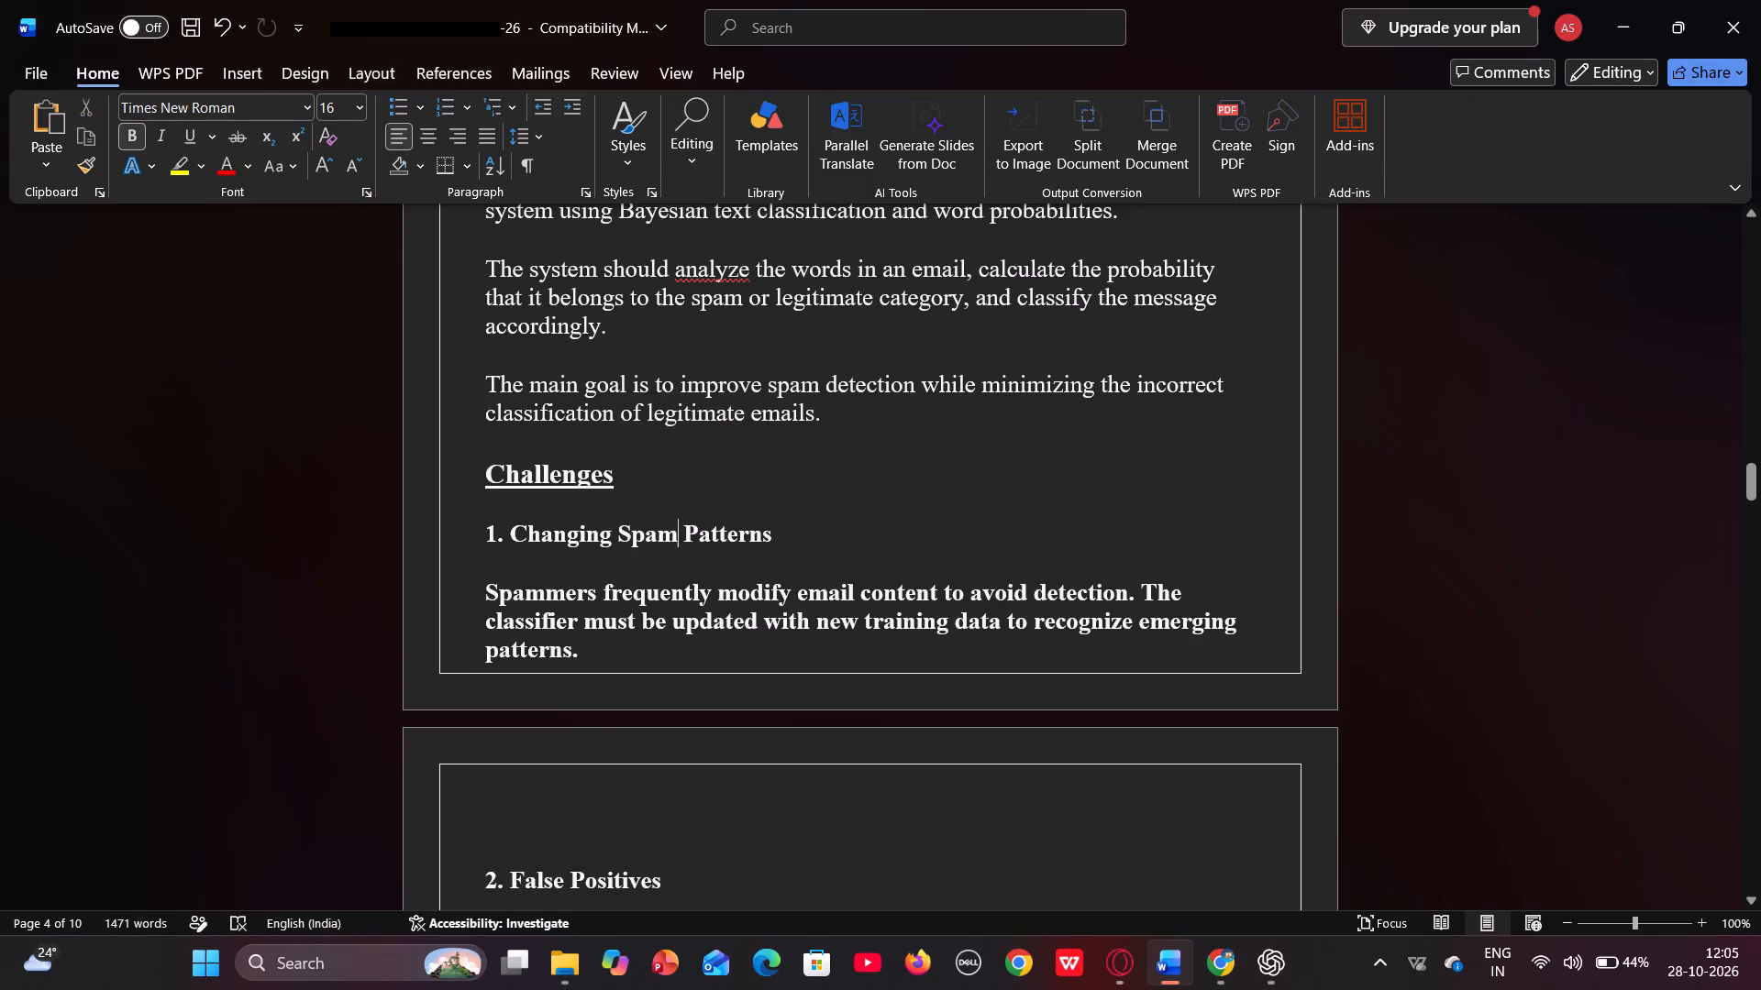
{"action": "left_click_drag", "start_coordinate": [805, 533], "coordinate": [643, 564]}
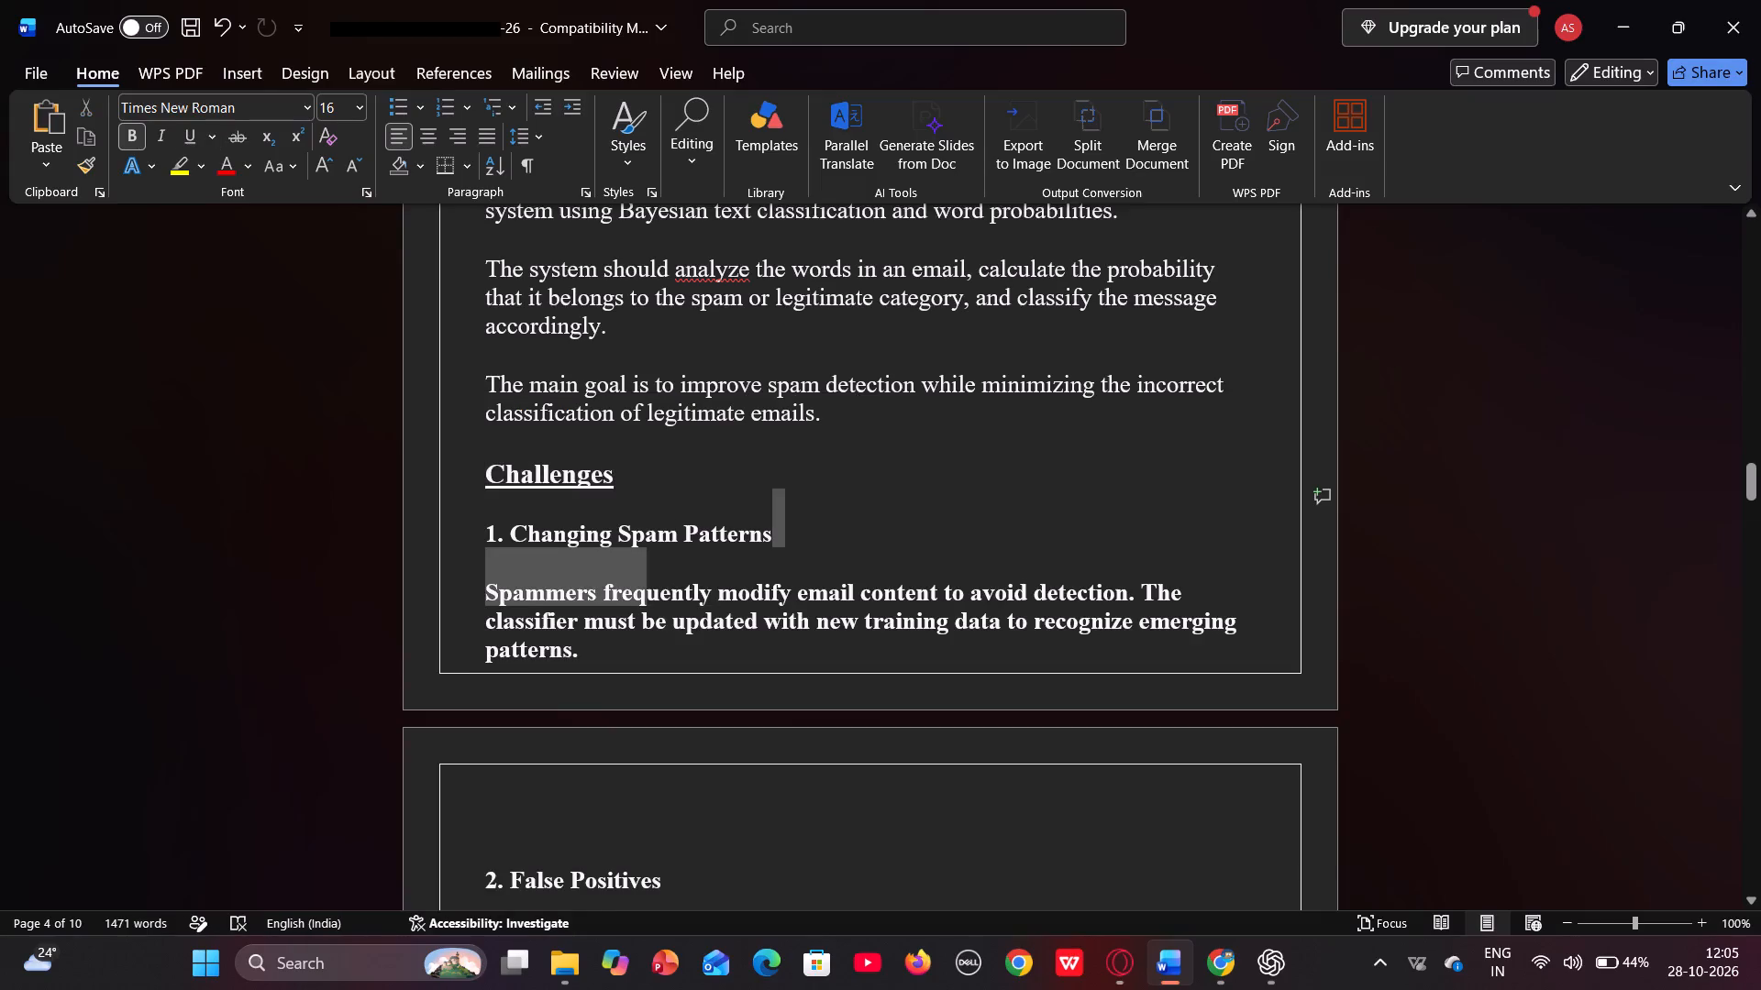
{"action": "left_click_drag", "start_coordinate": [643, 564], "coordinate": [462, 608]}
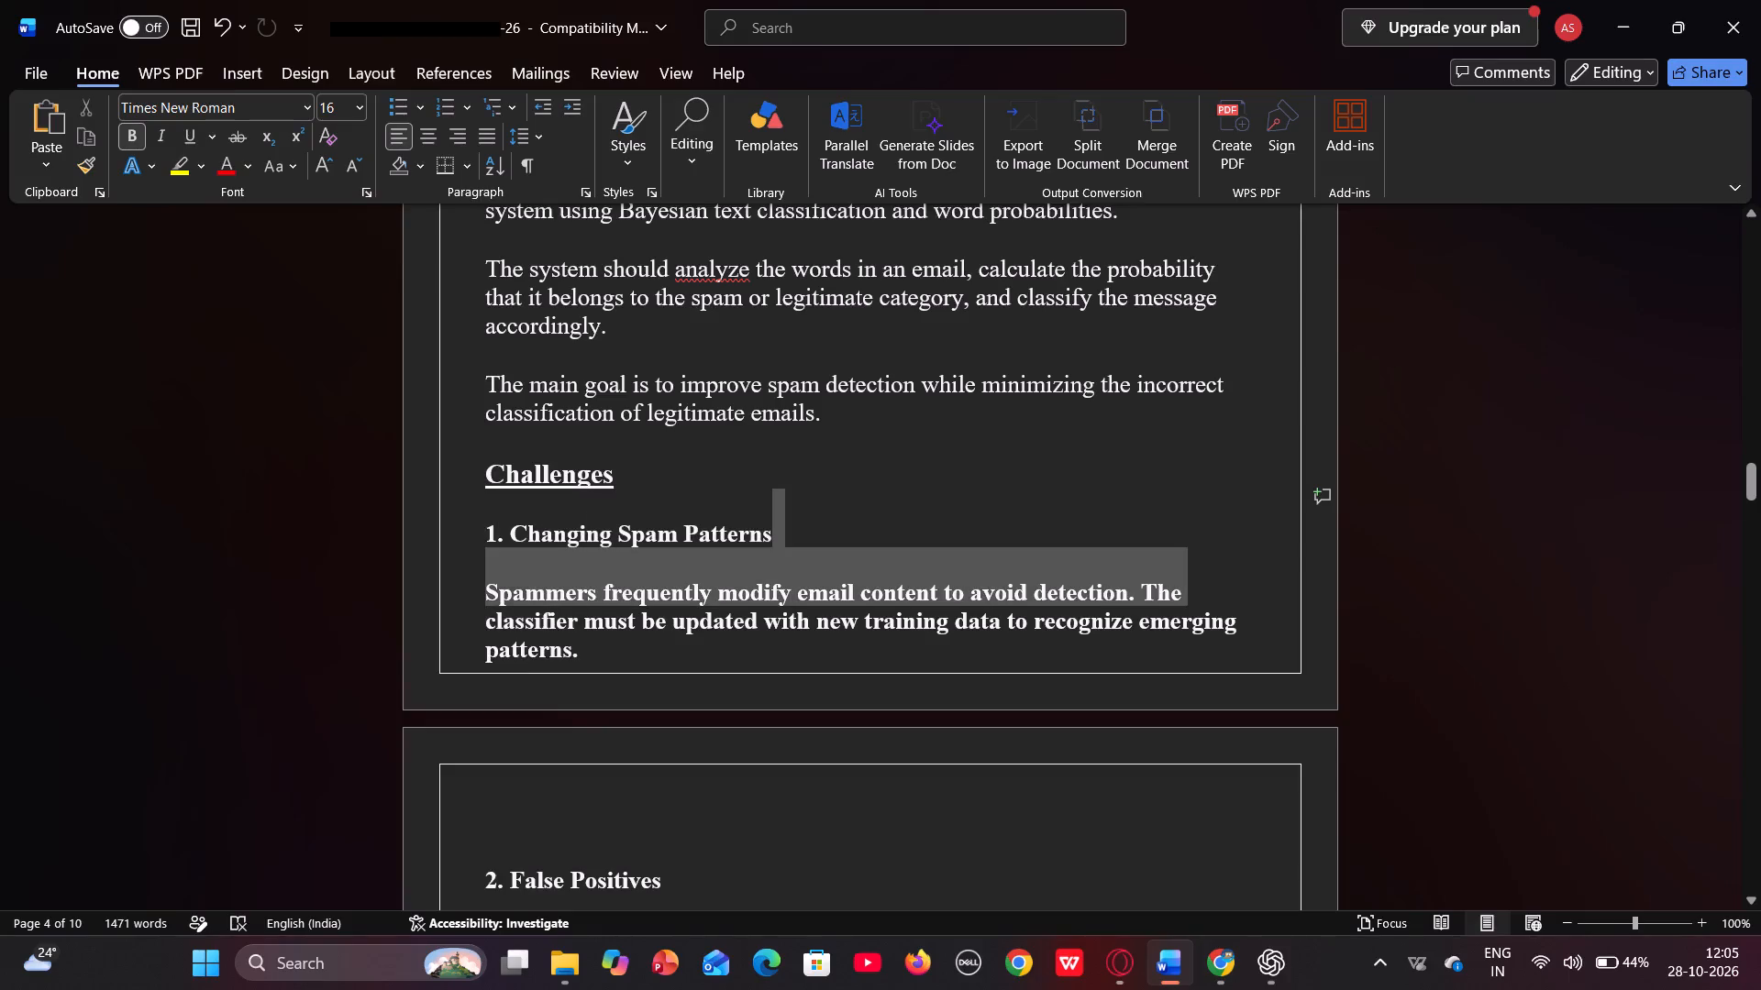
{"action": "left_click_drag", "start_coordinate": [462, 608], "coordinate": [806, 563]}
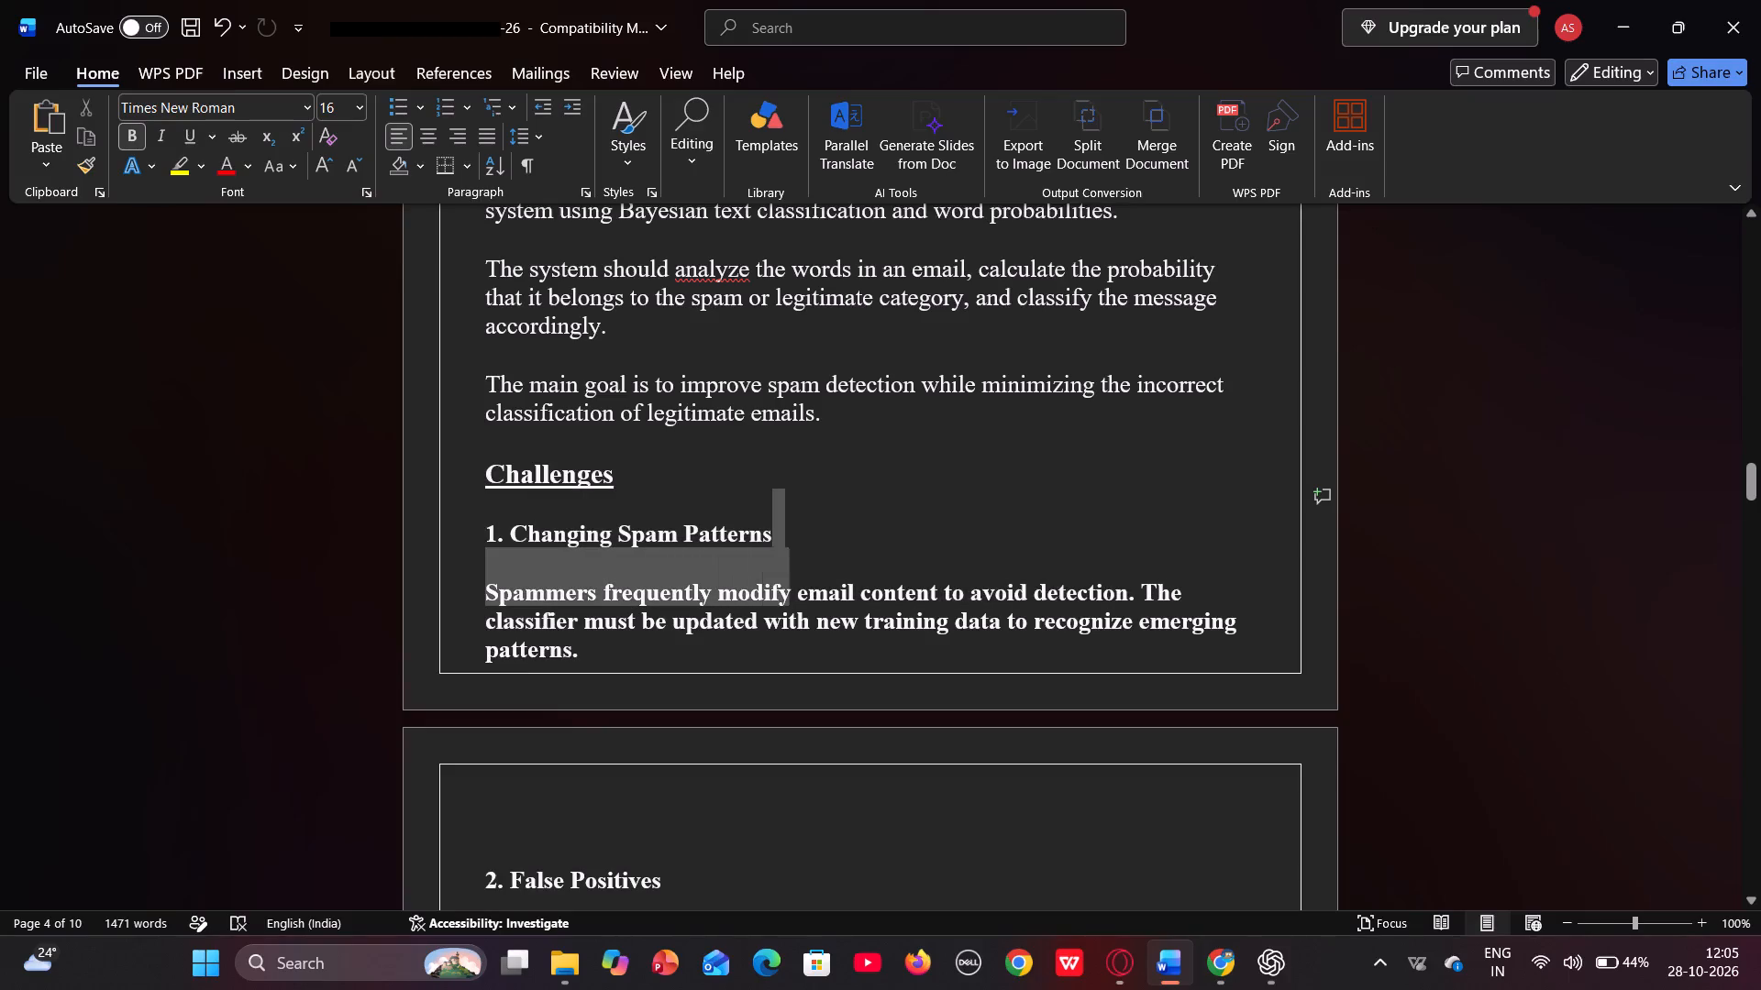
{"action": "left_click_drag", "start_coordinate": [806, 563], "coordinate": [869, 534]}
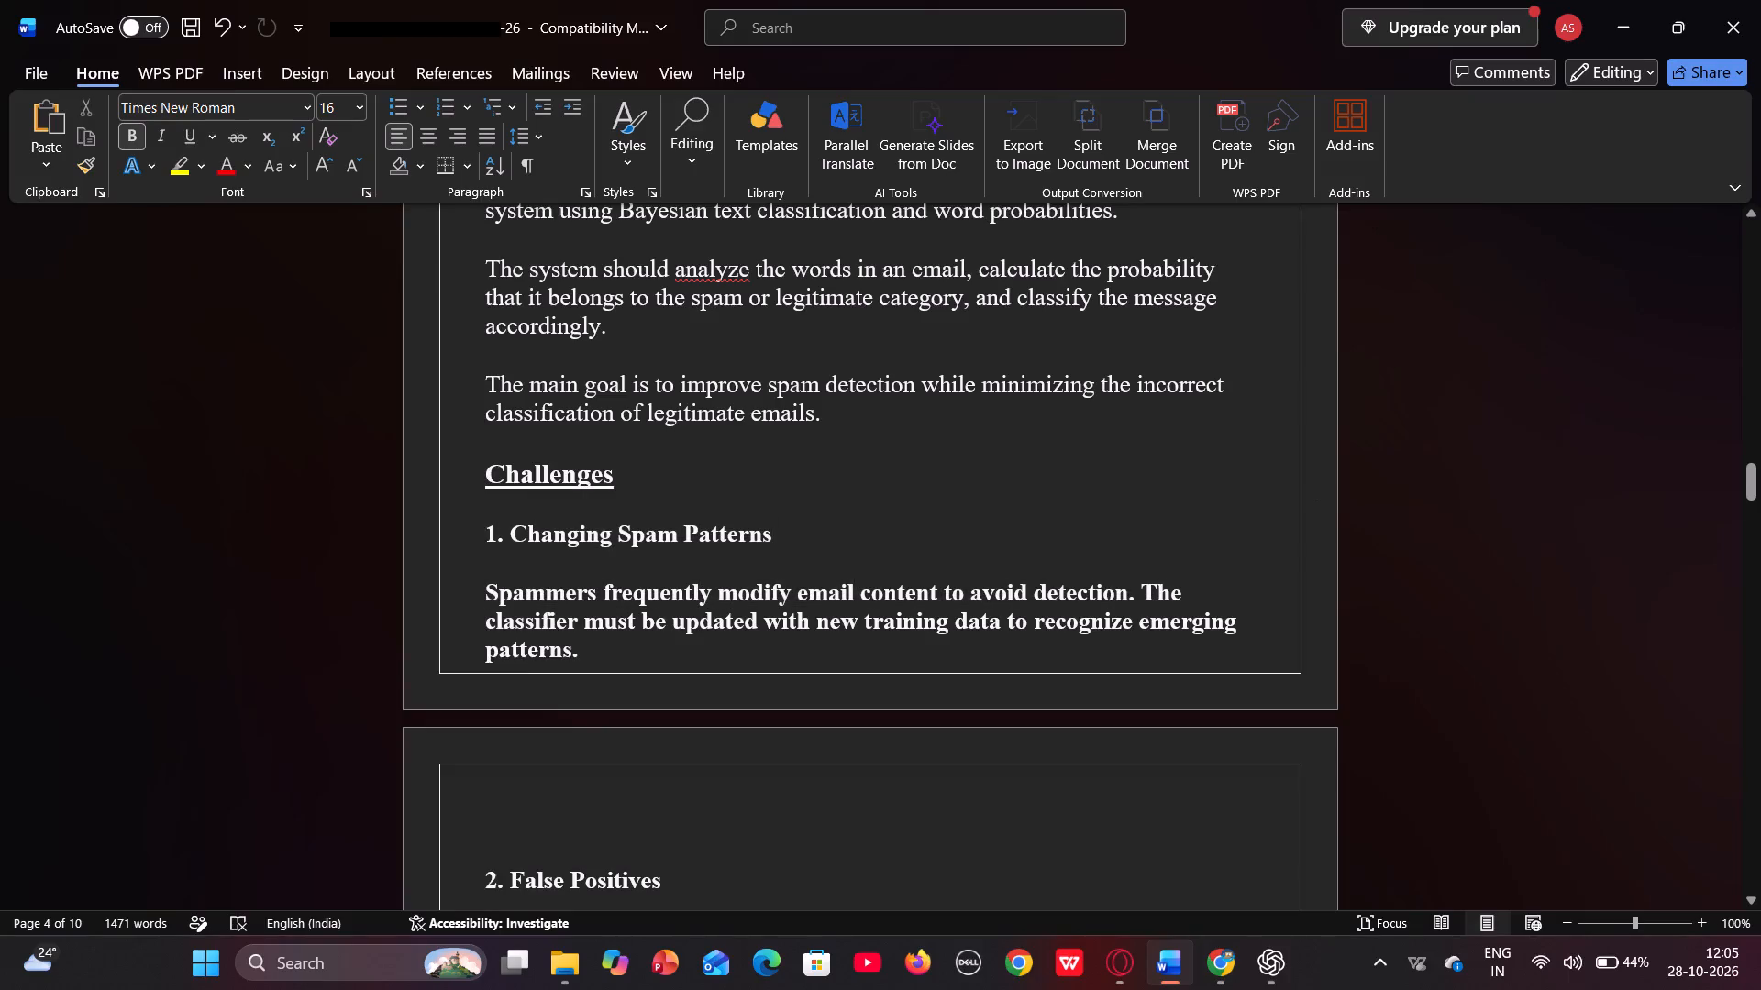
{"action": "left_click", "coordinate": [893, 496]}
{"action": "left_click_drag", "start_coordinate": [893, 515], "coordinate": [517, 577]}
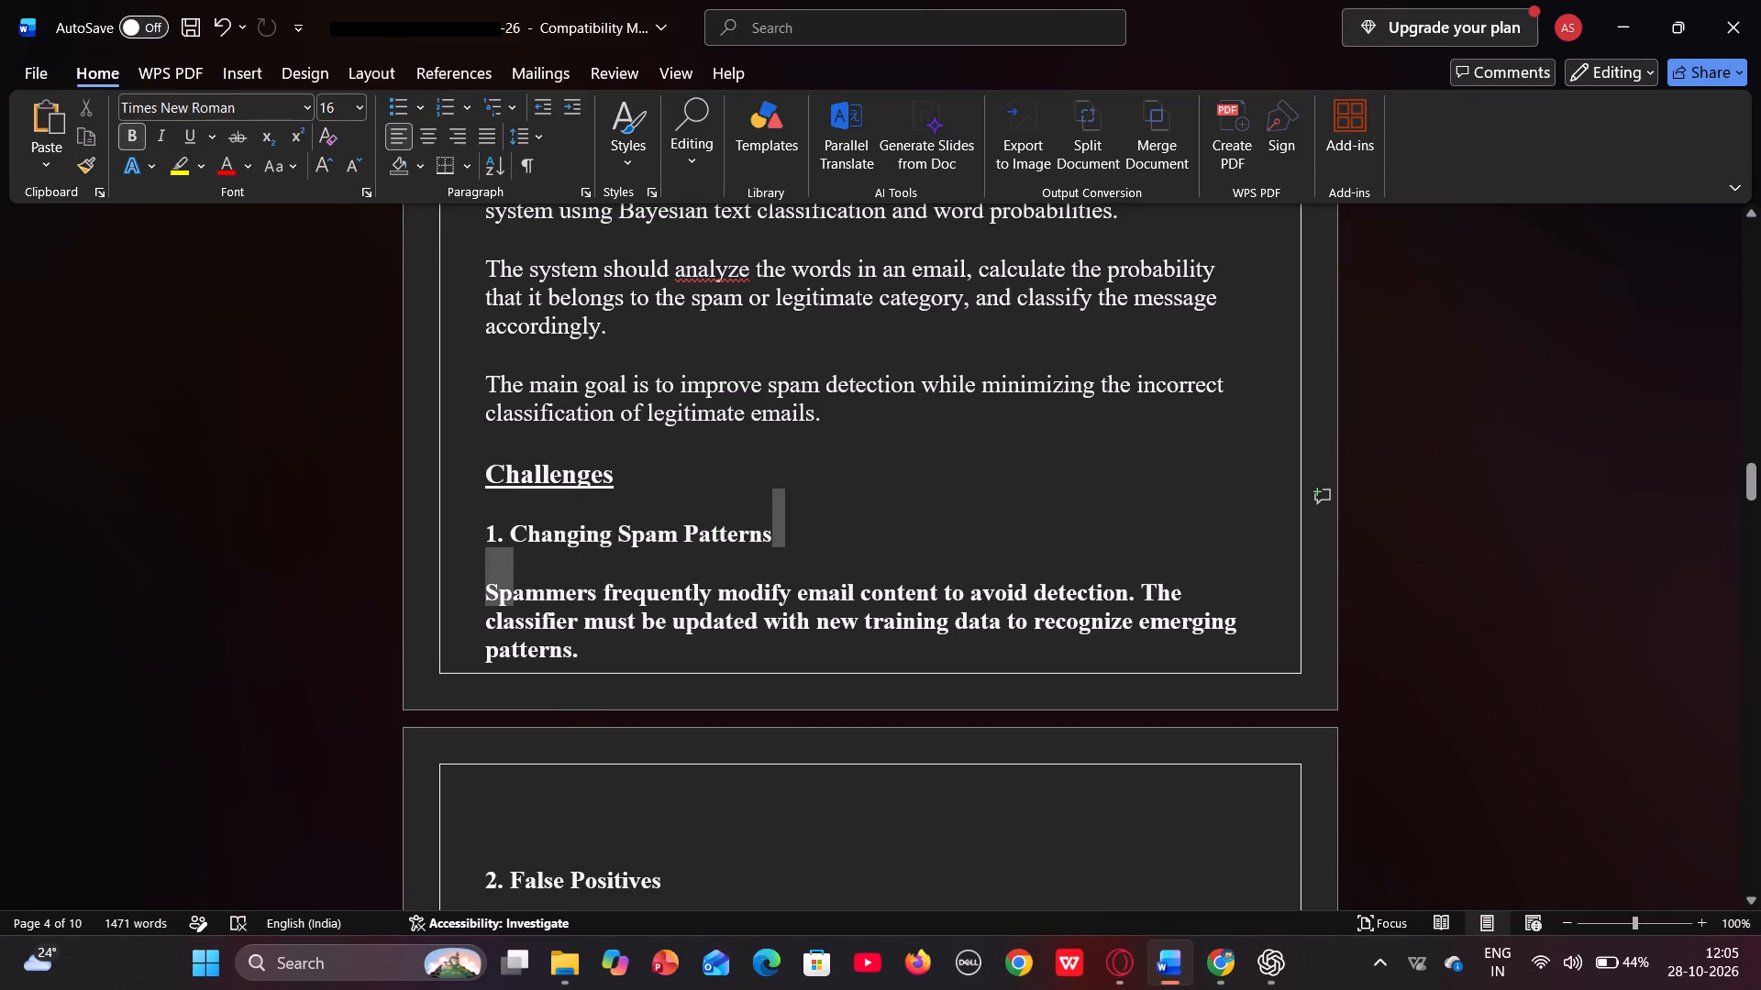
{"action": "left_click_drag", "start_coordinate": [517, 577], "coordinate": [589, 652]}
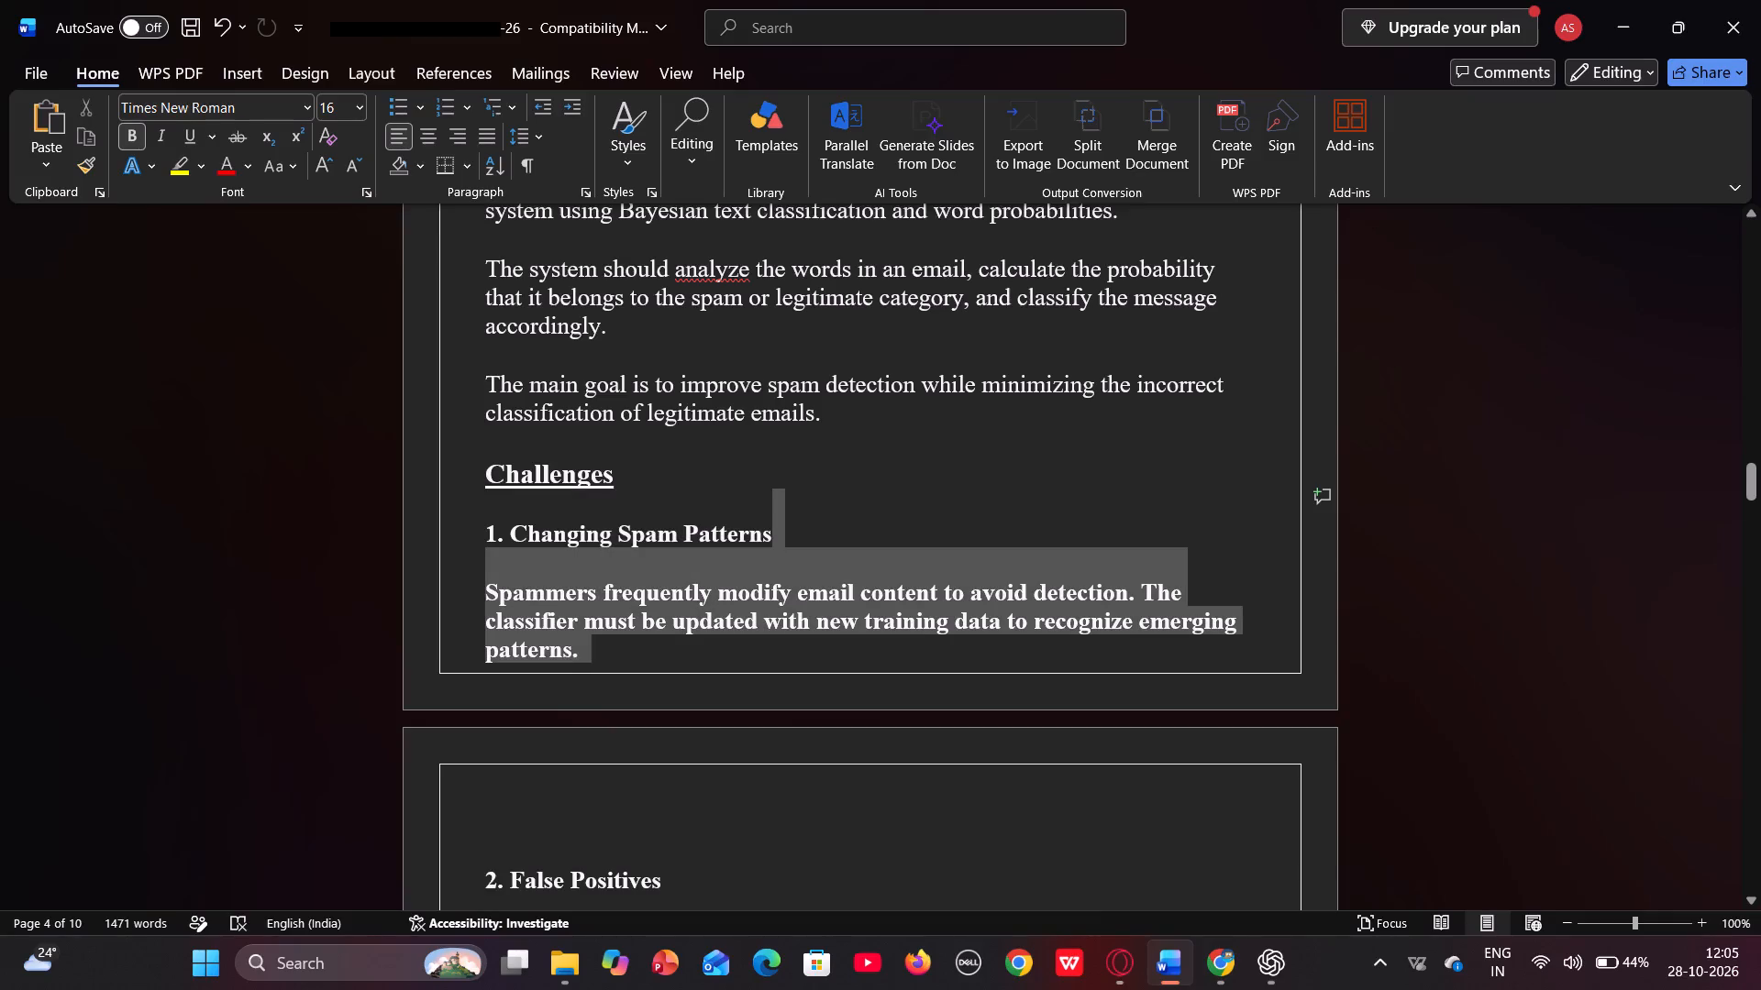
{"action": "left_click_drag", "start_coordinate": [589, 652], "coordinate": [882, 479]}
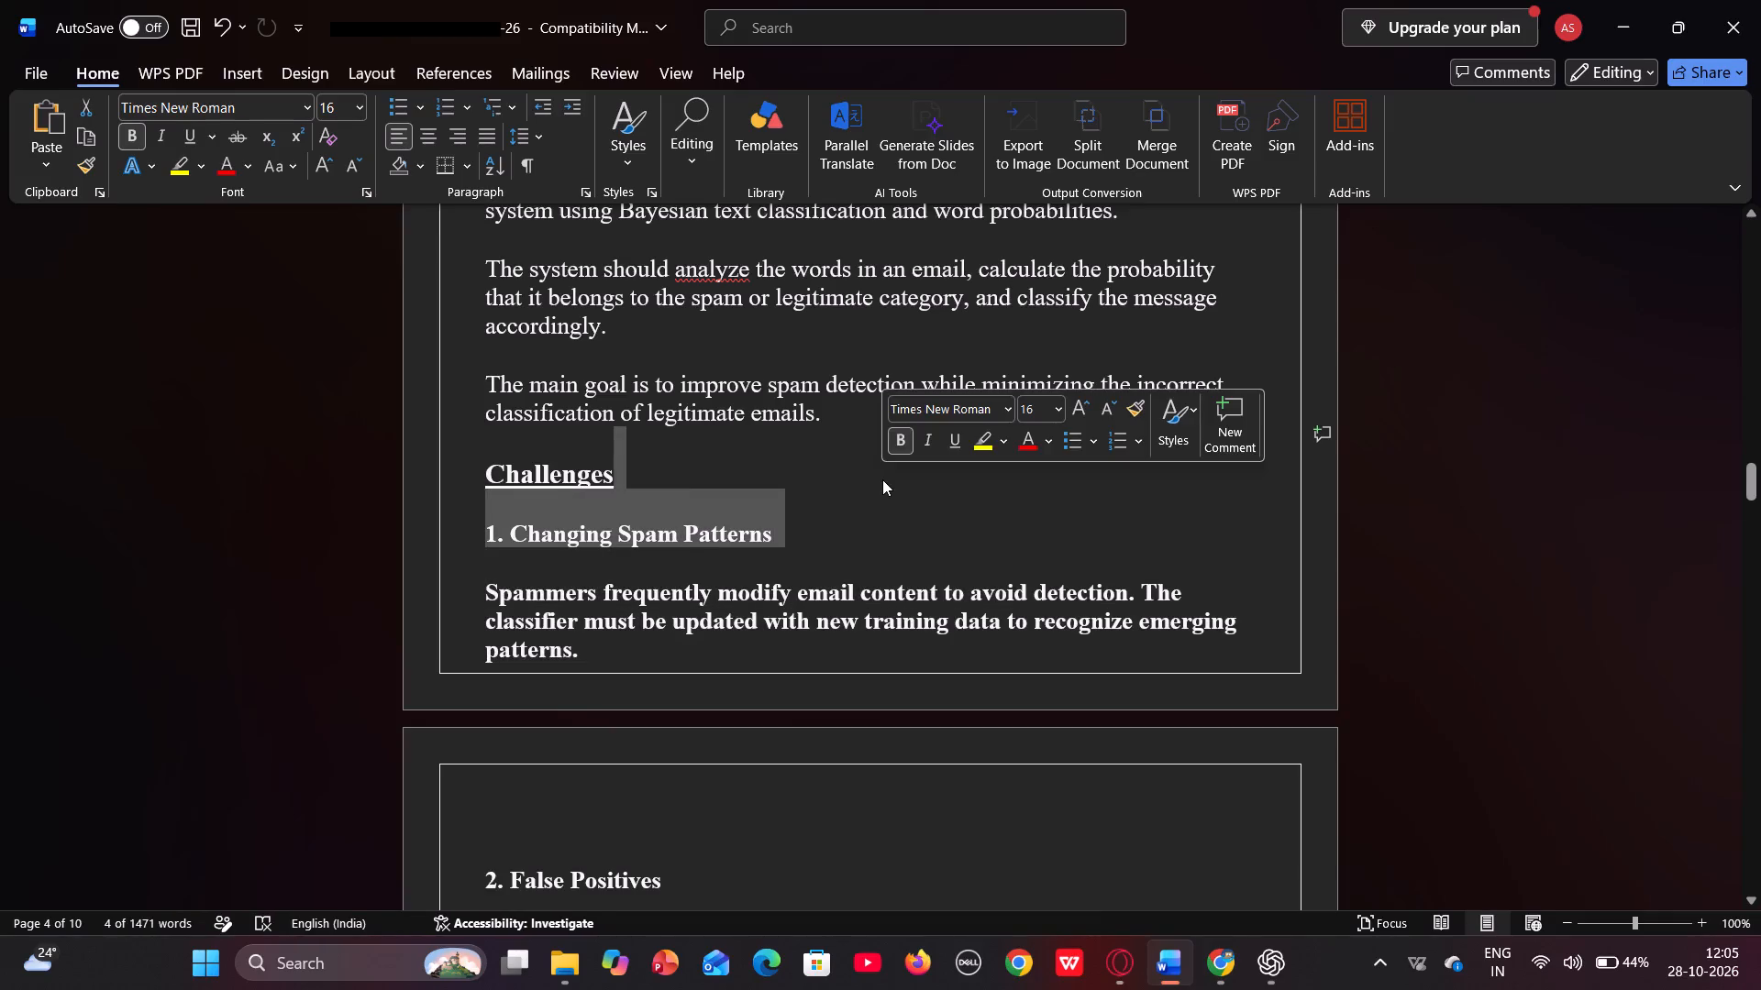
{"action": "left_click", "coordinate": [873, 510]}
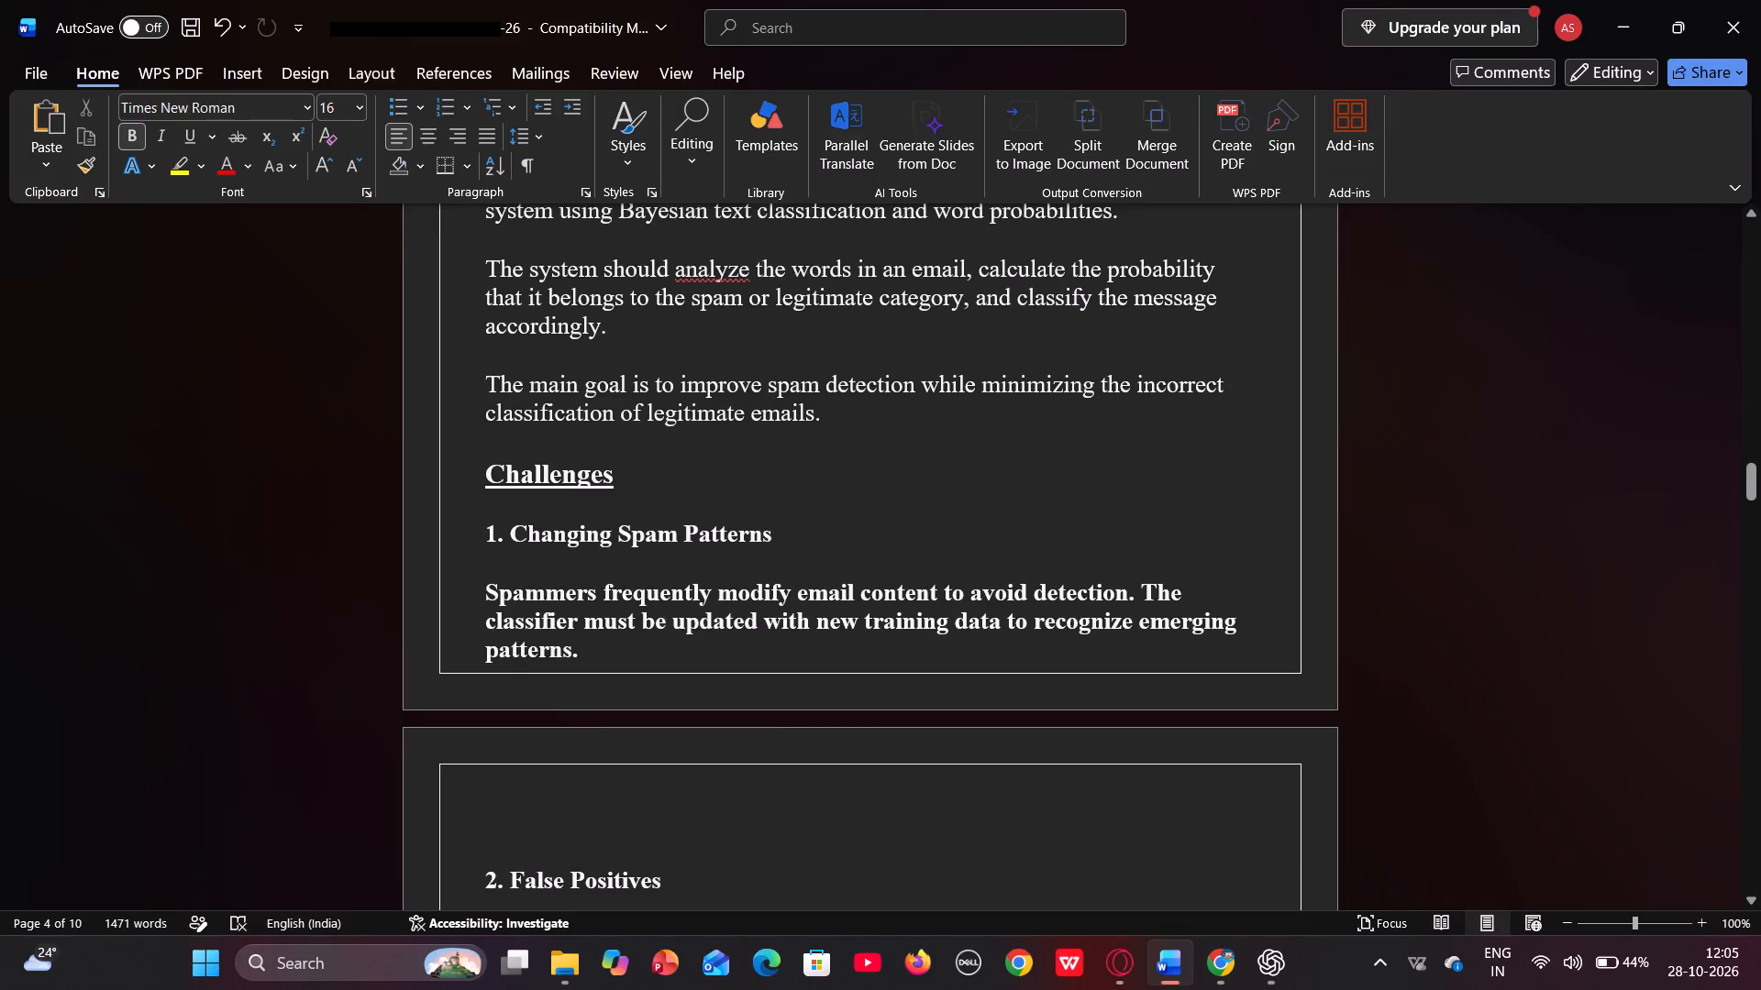
Remove bold from the first challenge's title text "Changing Spam Patterns" and its paragraph "Spammers frequently modify email content...", excluding the number.
{"action": "left_click_drag", "start_coordinate": [507, 530], "coordinate": [712, 673]}
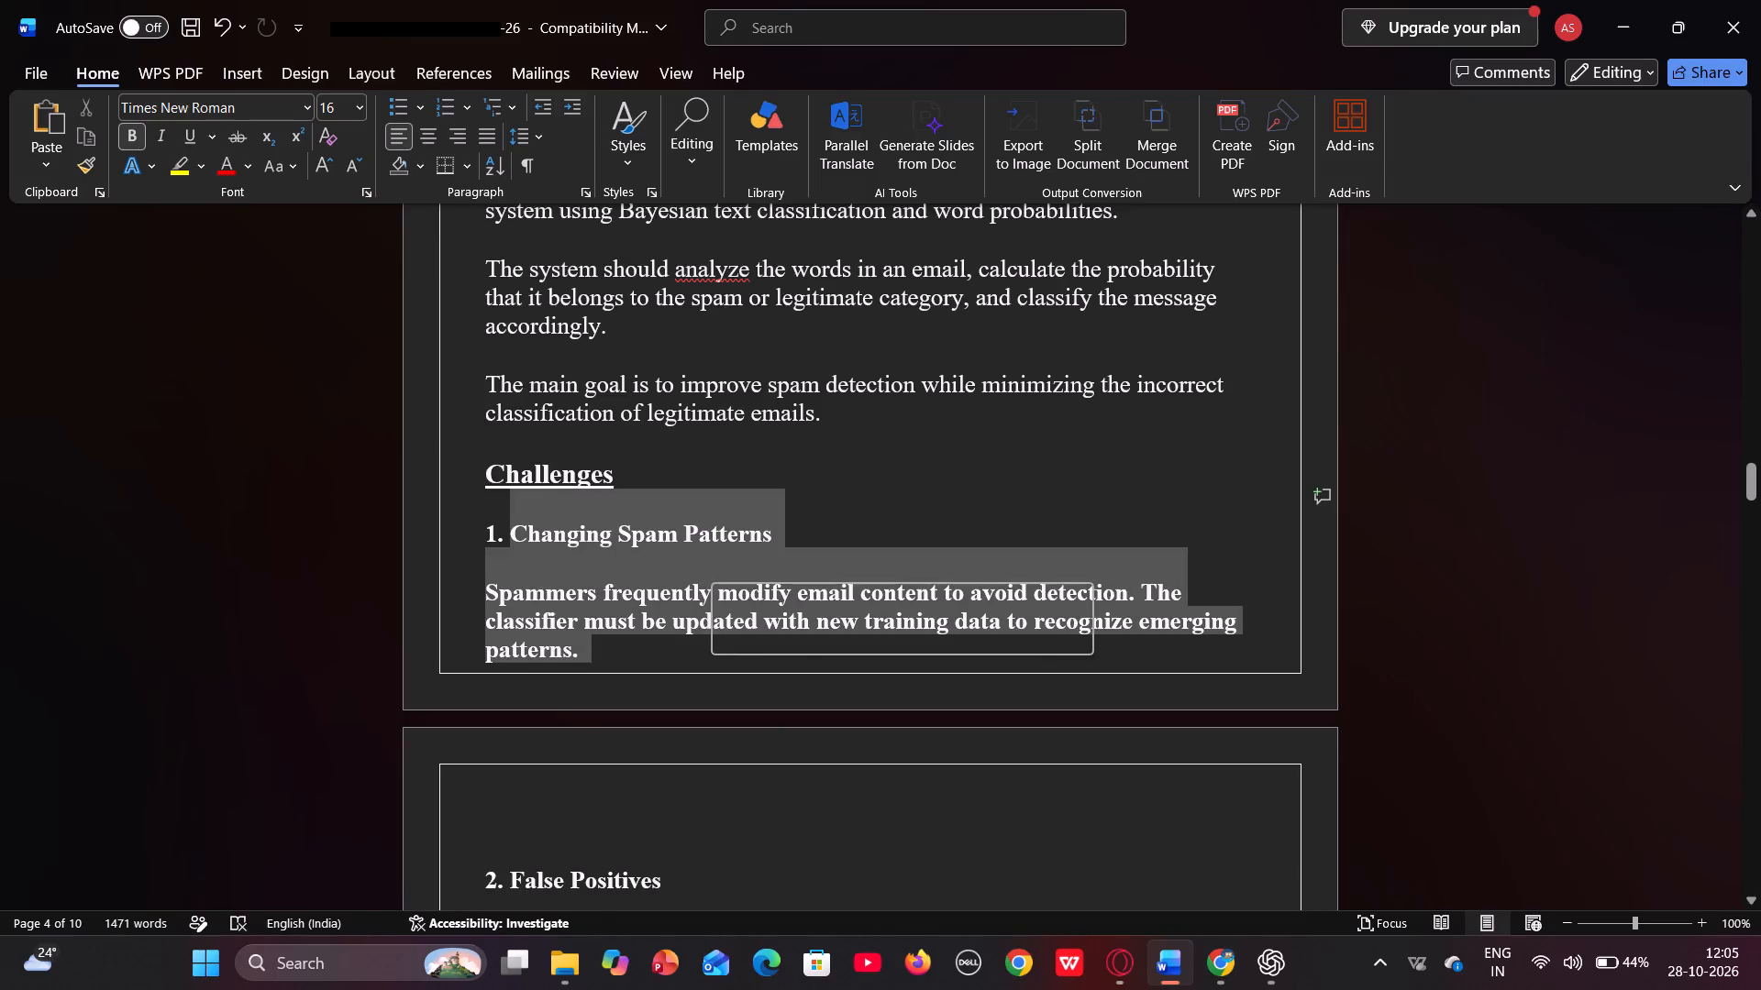
{"action": "left_click", "coordinate": [725, 632]}
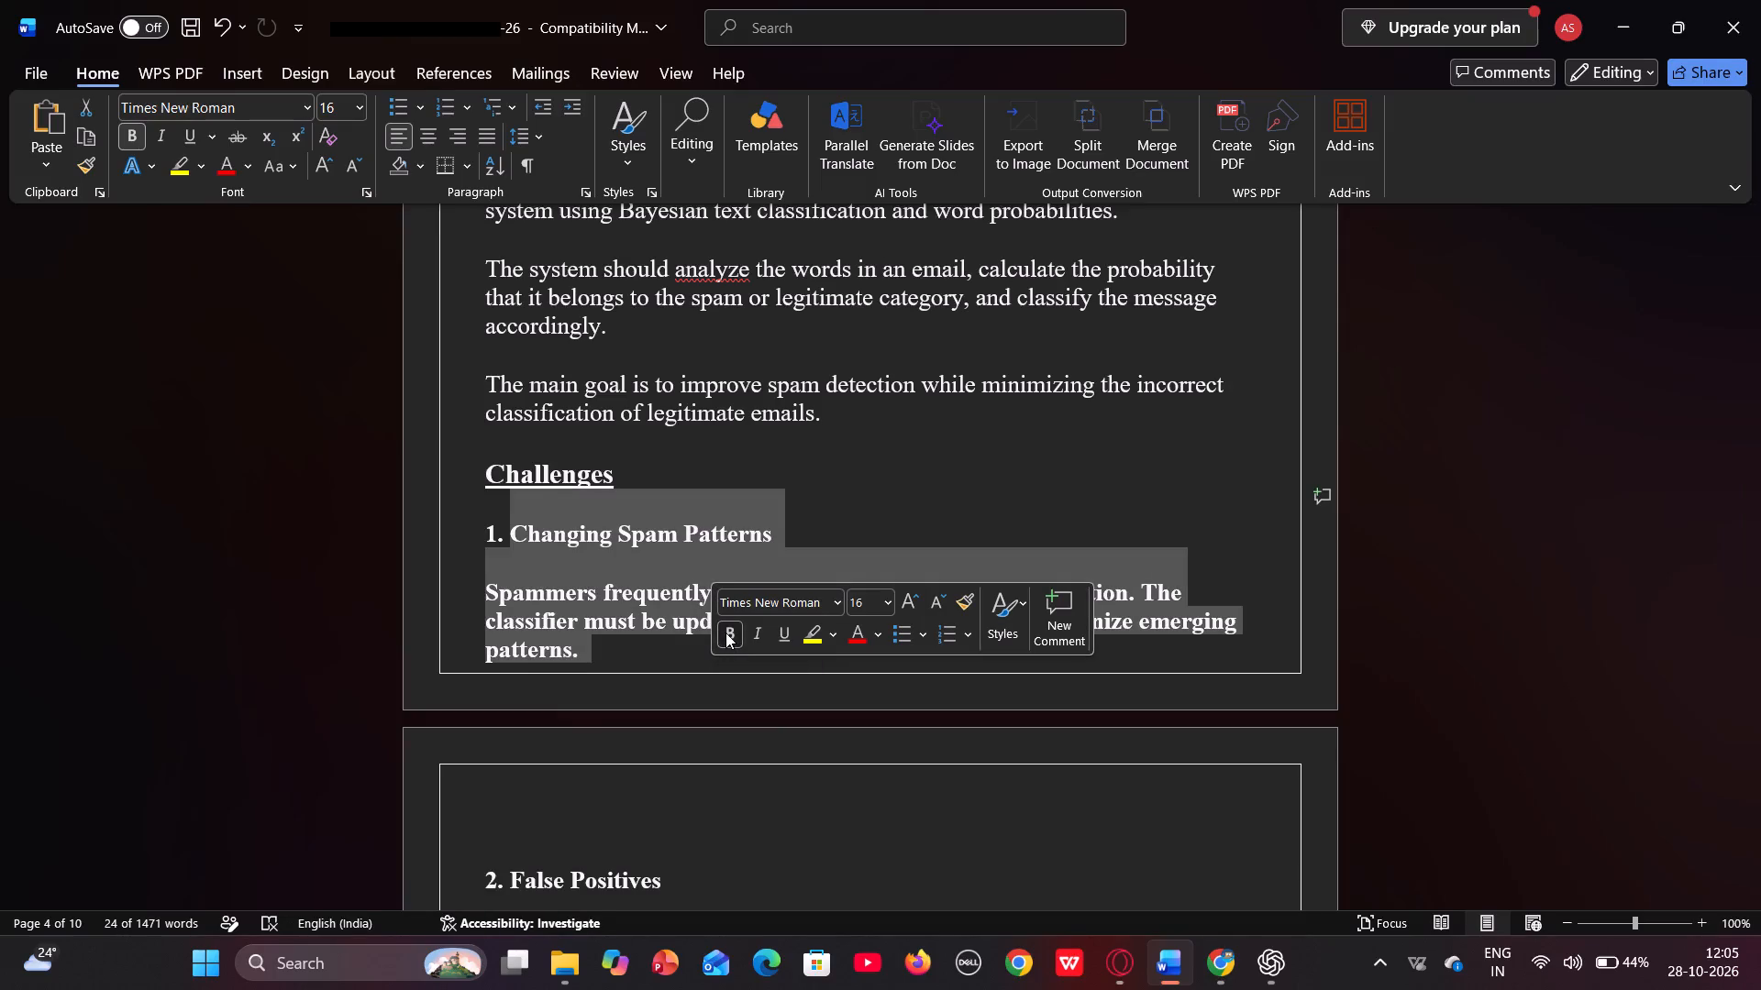
{"action": "left_click", "coordinate": [801, 511]}
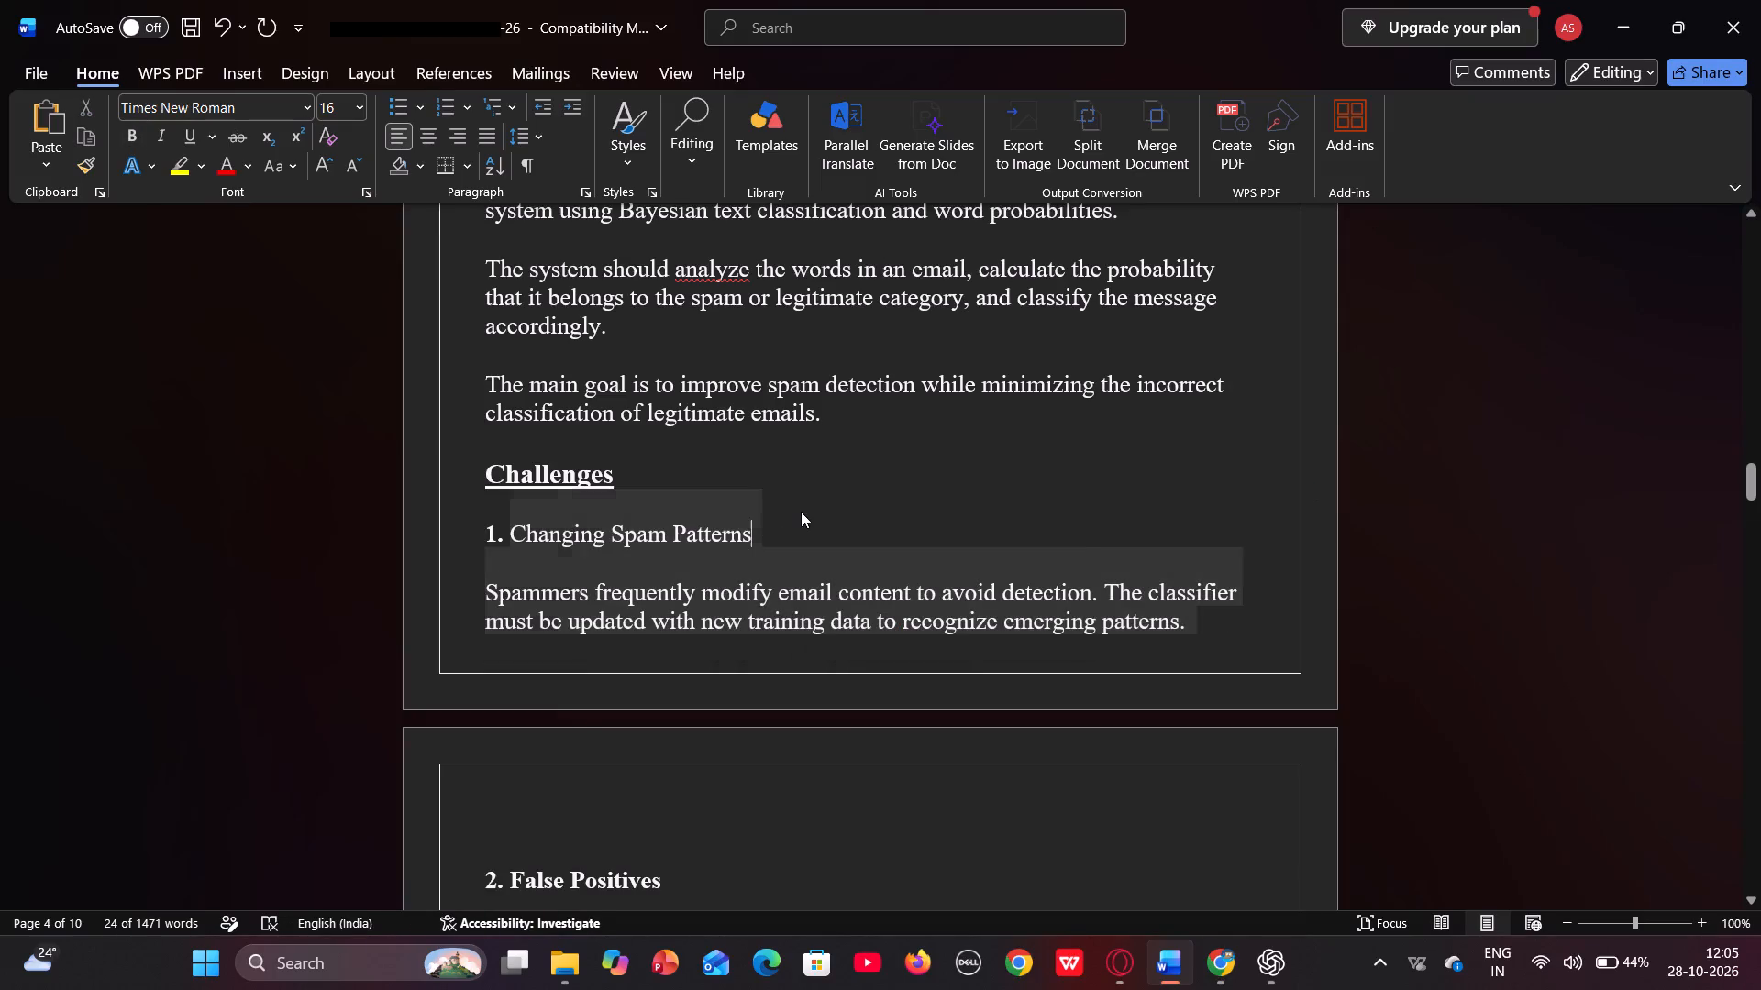
Review the formatting of the Challenges section, from "Changing Spam Patterns" through the numbered challenges on the following page.
{"action": "scroll", "coordinate": [801, 511], "scroll_direction": "up", "scroll_amount": 2}
{"action": "scroll", "coordinate": [801, 511], "scroll_direction": "down", "scroll_amount": 1}
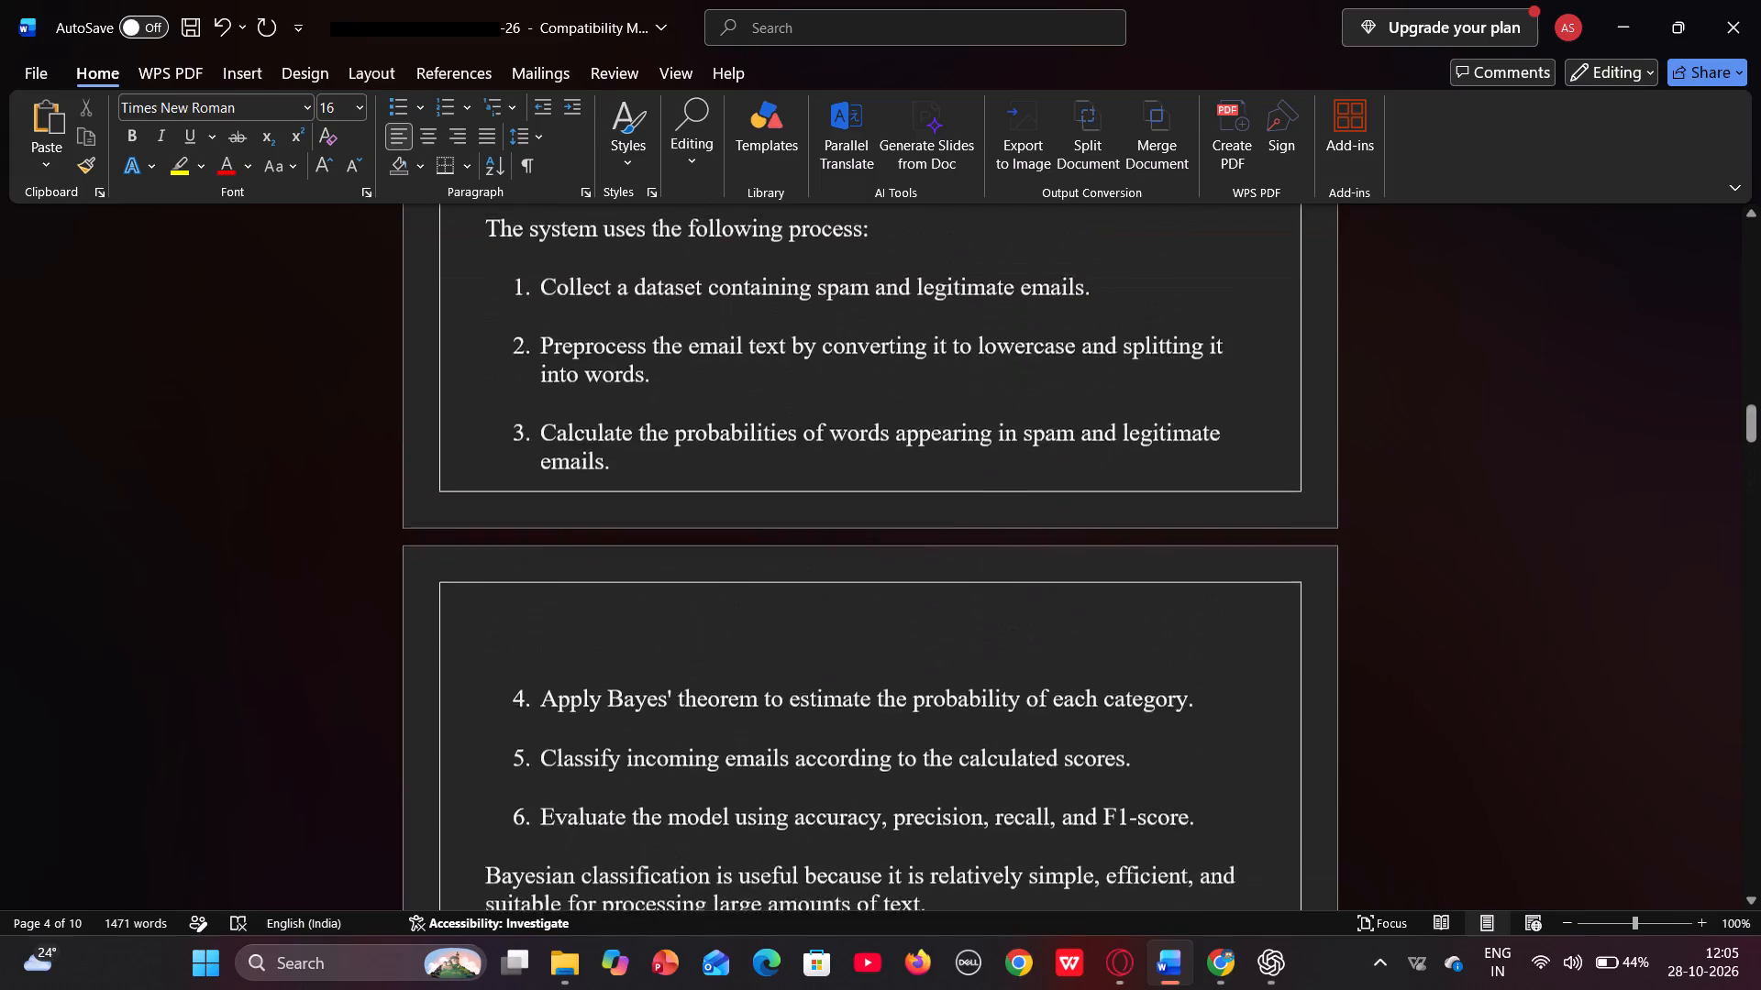
{"action": "scroll", "coordinate": [801, 511], "scroll_direction": "down", "scroll_amount": 2}
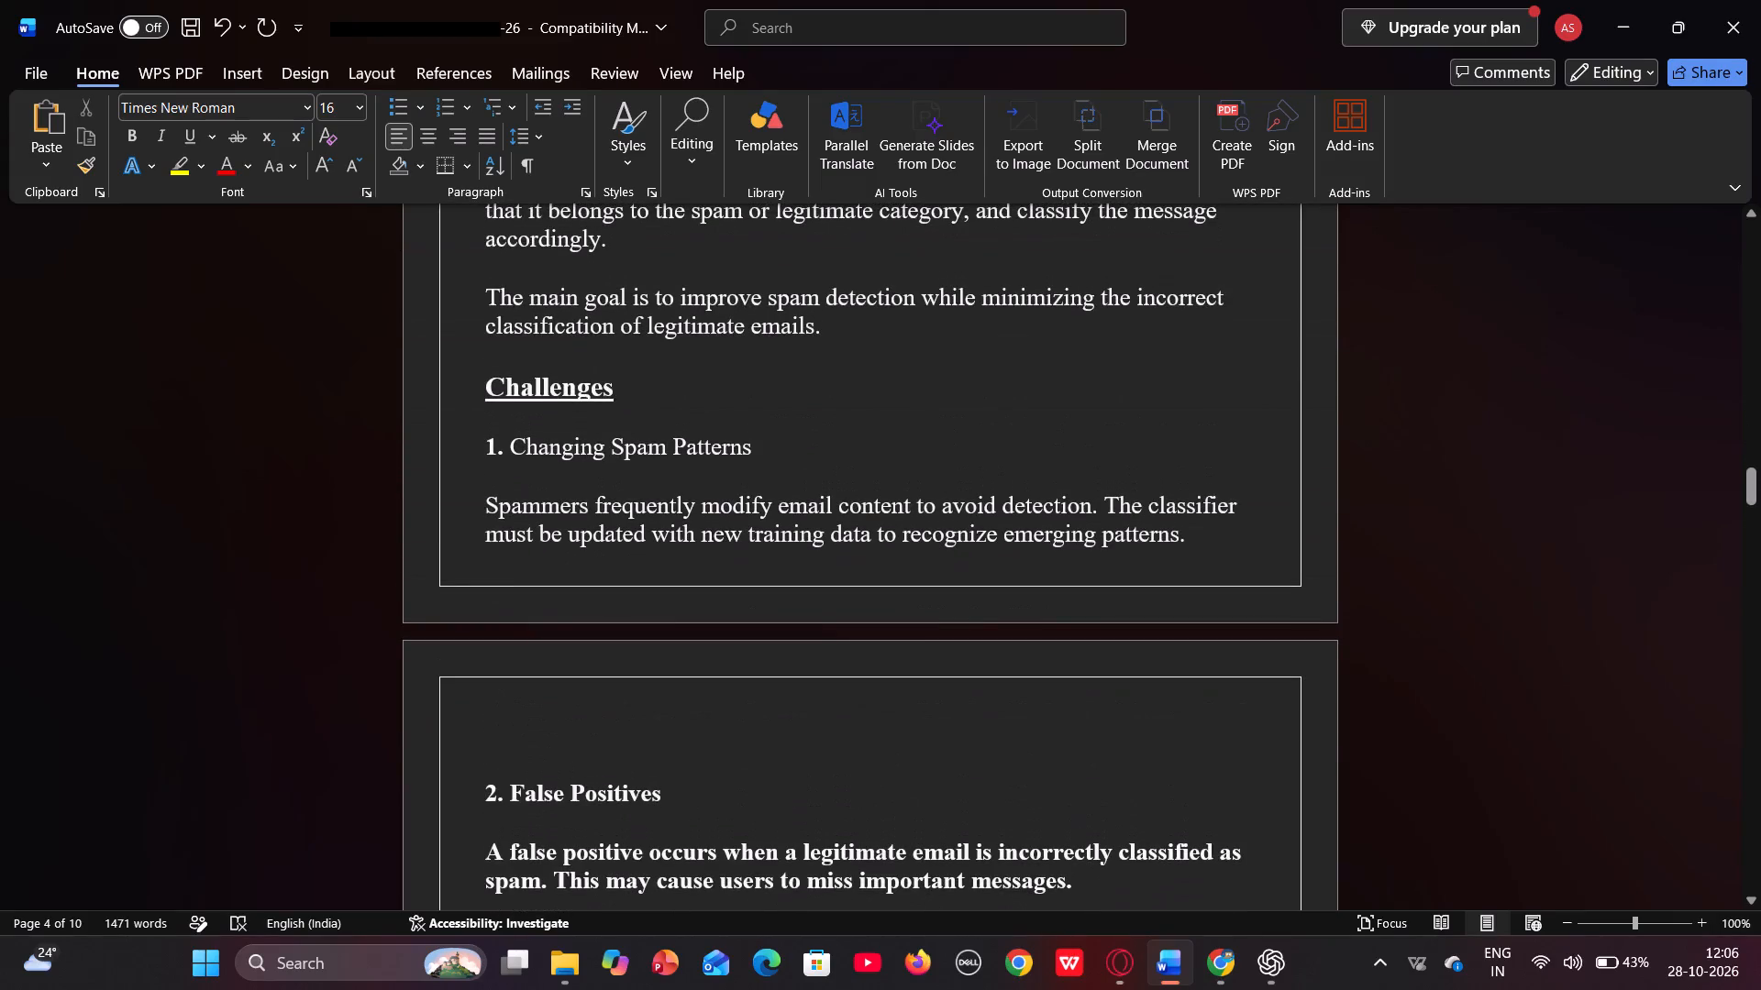
{"action": "scroll", "coordinate": [801, 511], "scroll_direction": "down", "scroll_amount": 2}
{"action": "scroll", "coordinate": [801, 511], "scroll_direction": "up", "scroll_amount": 4}
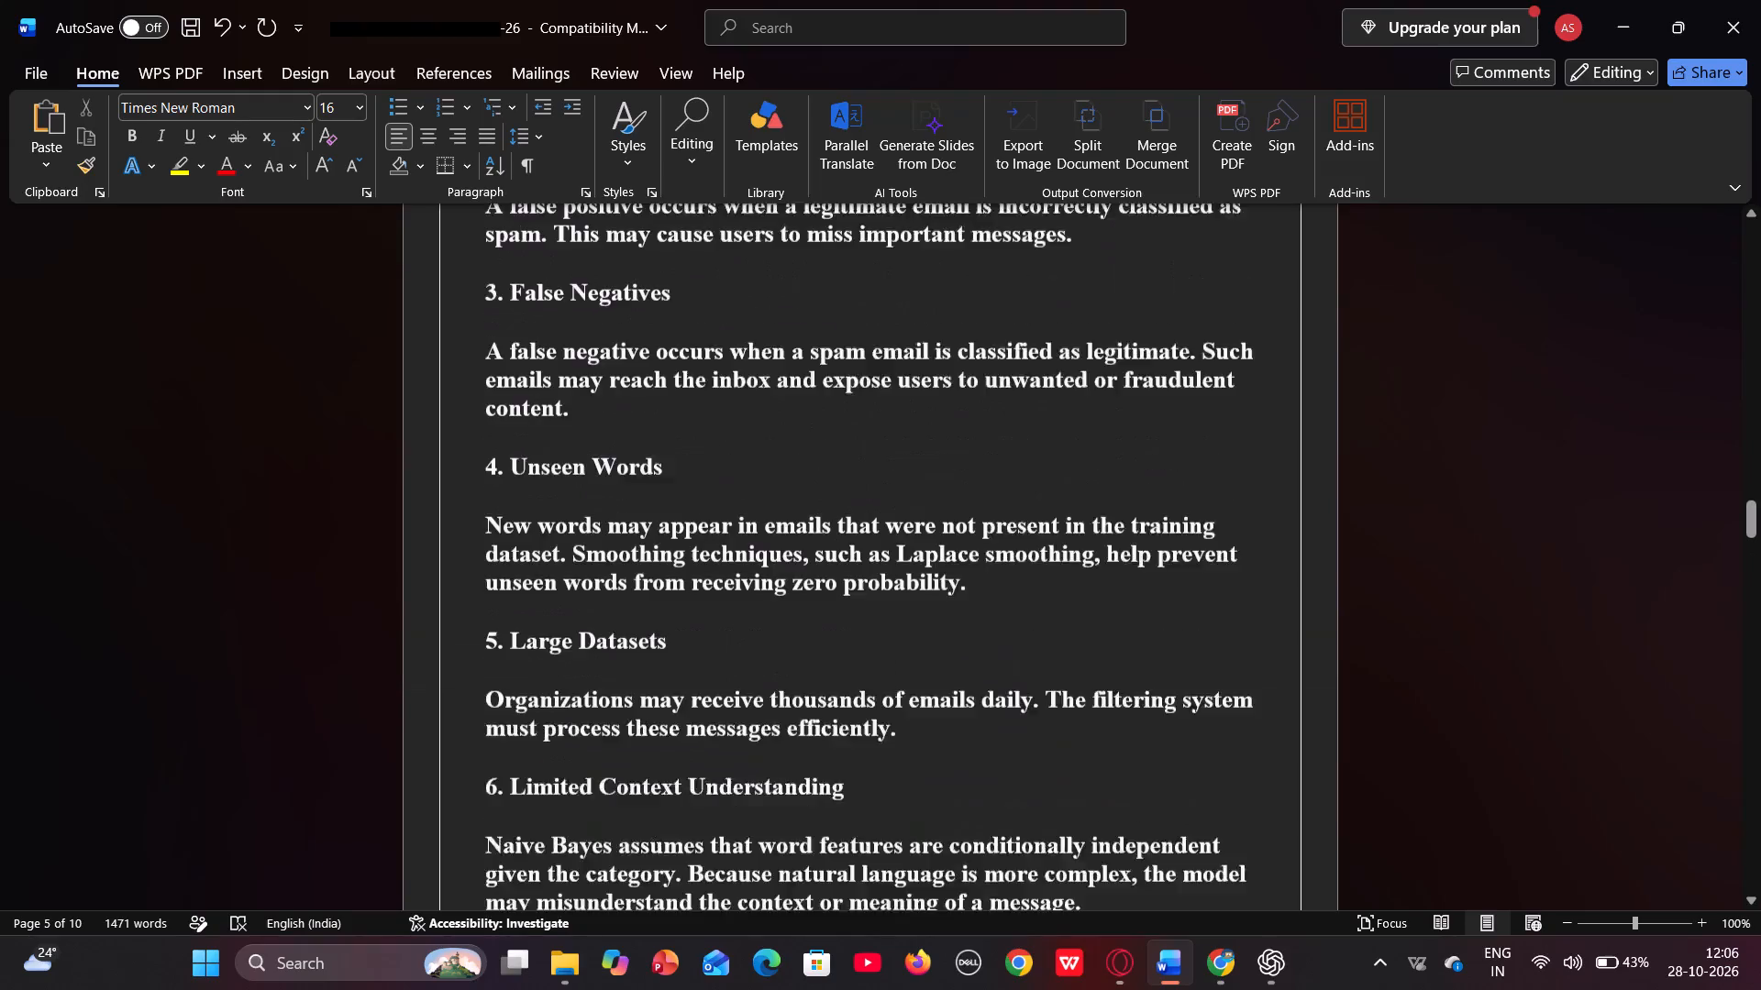
{"action": "scroll", "coordinate": [801, 511], "scroll_direction": "up", "scroll_amount": 3}
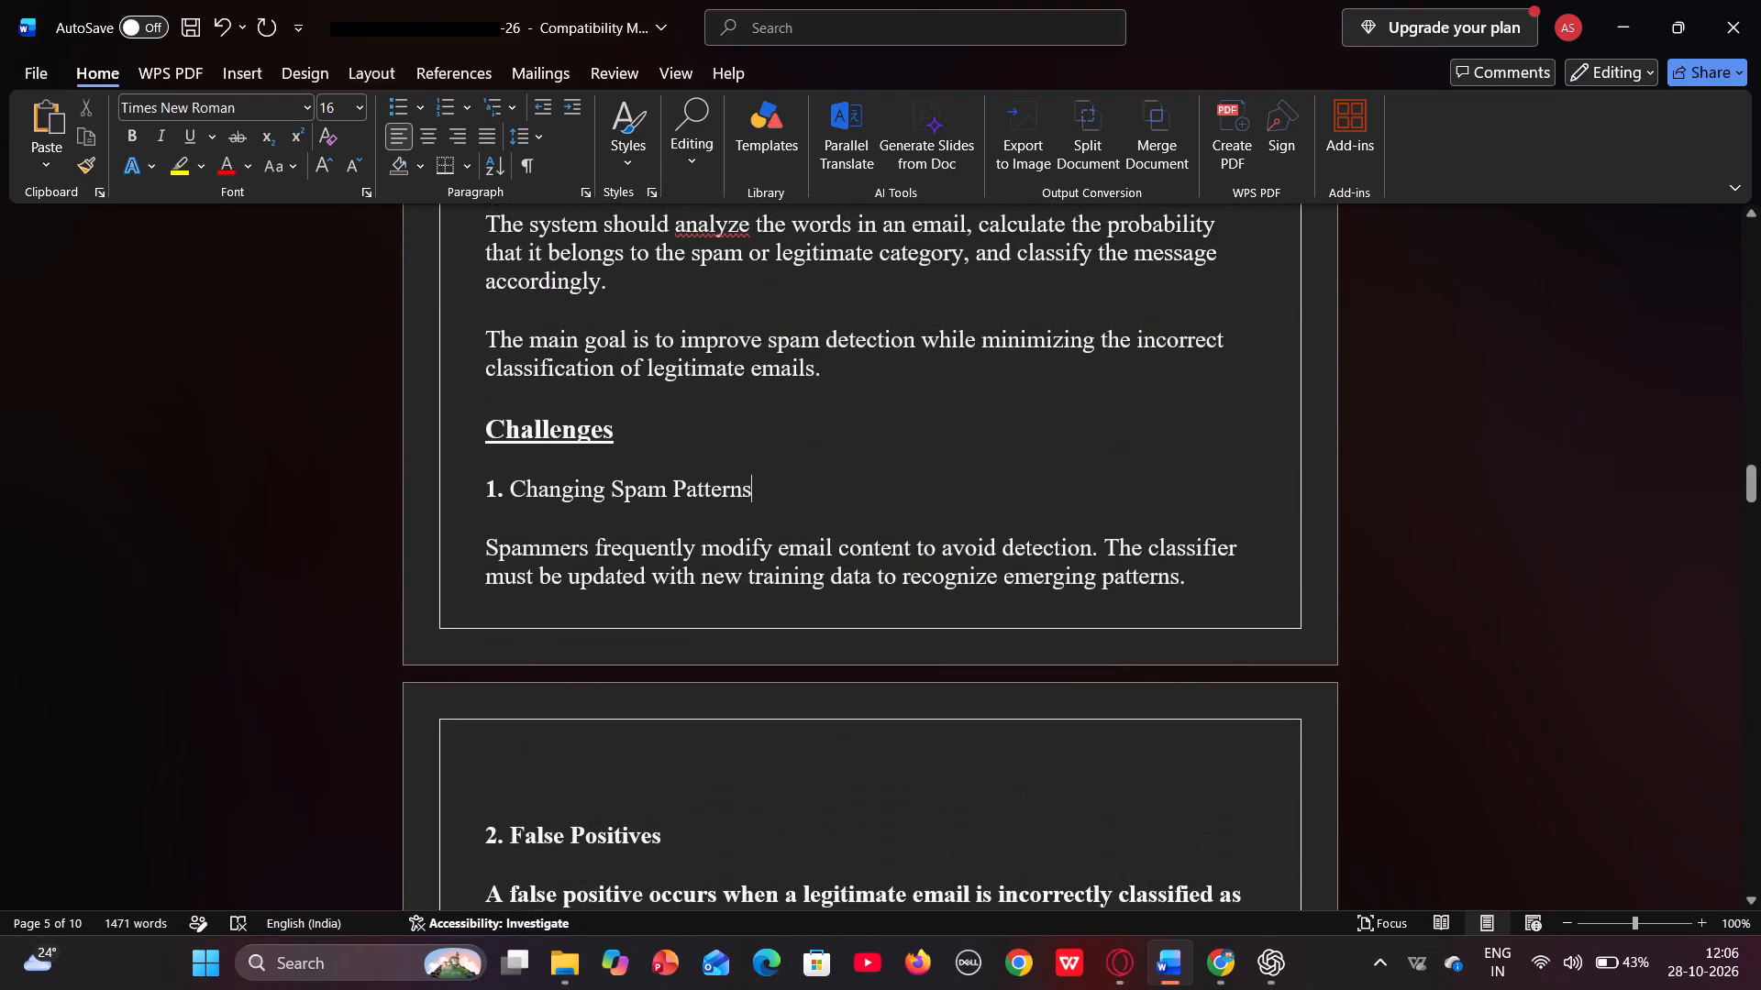
{"action": "scroll", "coordinate": [801, 511], "scroll_direction": "down", "scroll_amount": 3}
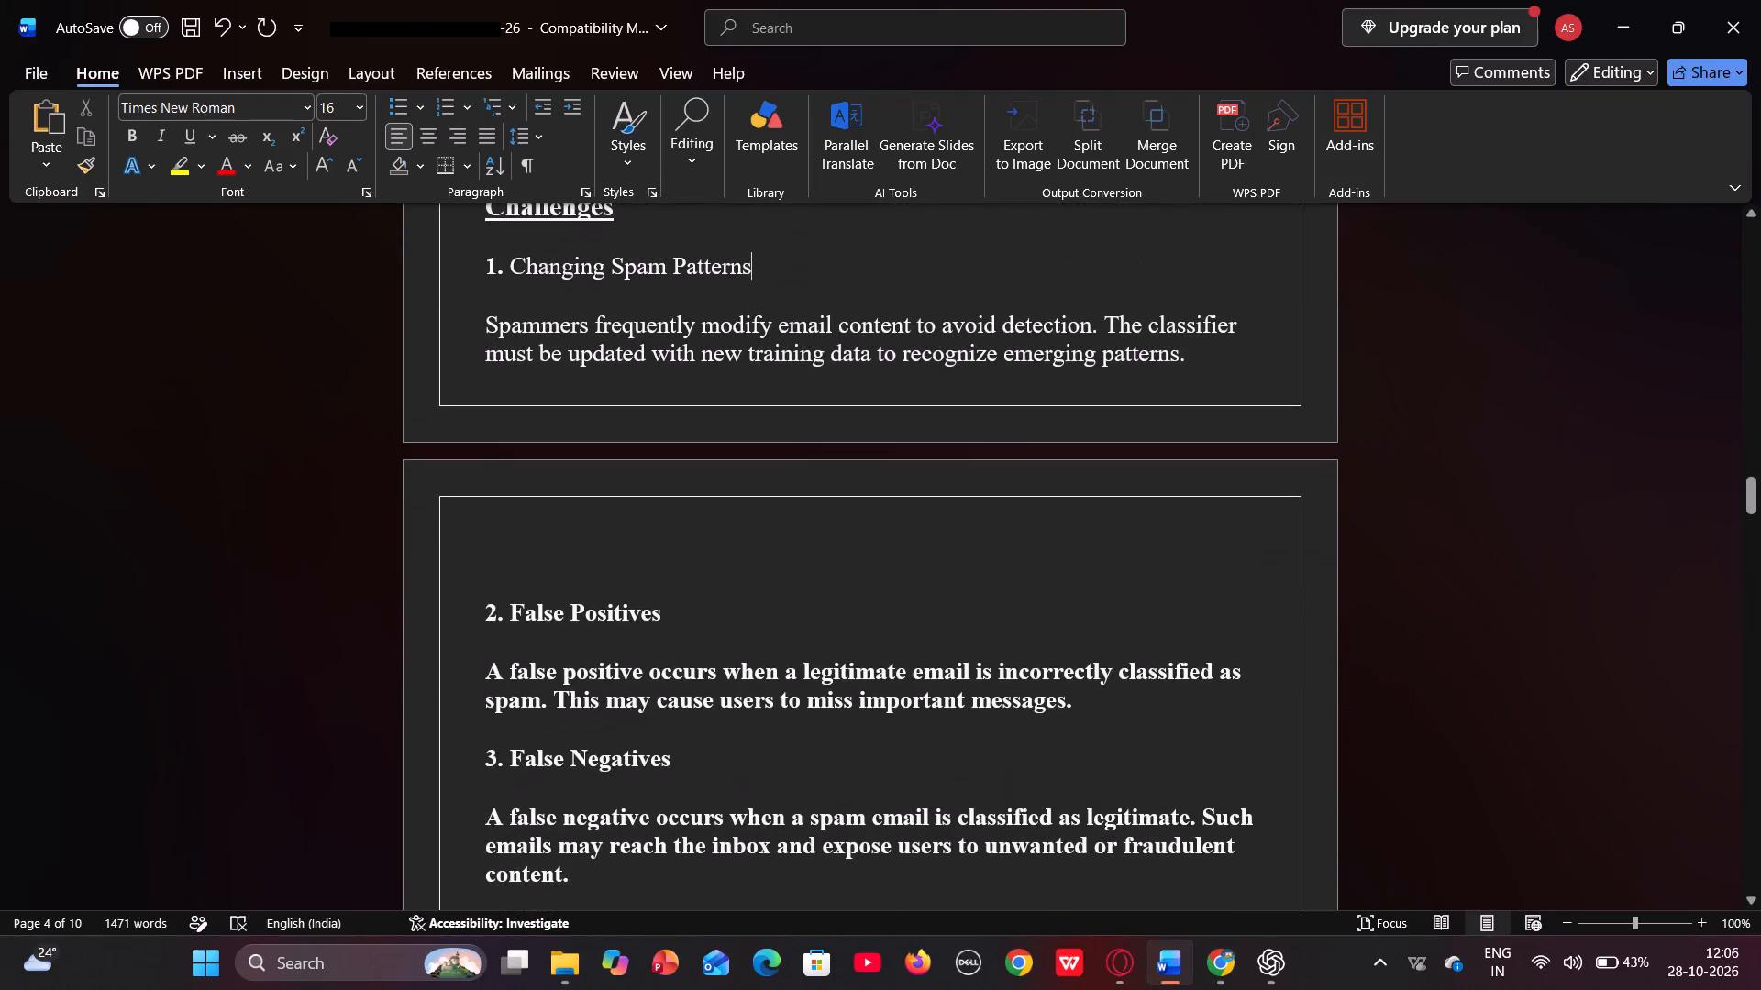
{"action": "scroll", "coordinate": [473, 584], "scroll_direction": "down", "scroll_amount": 1}
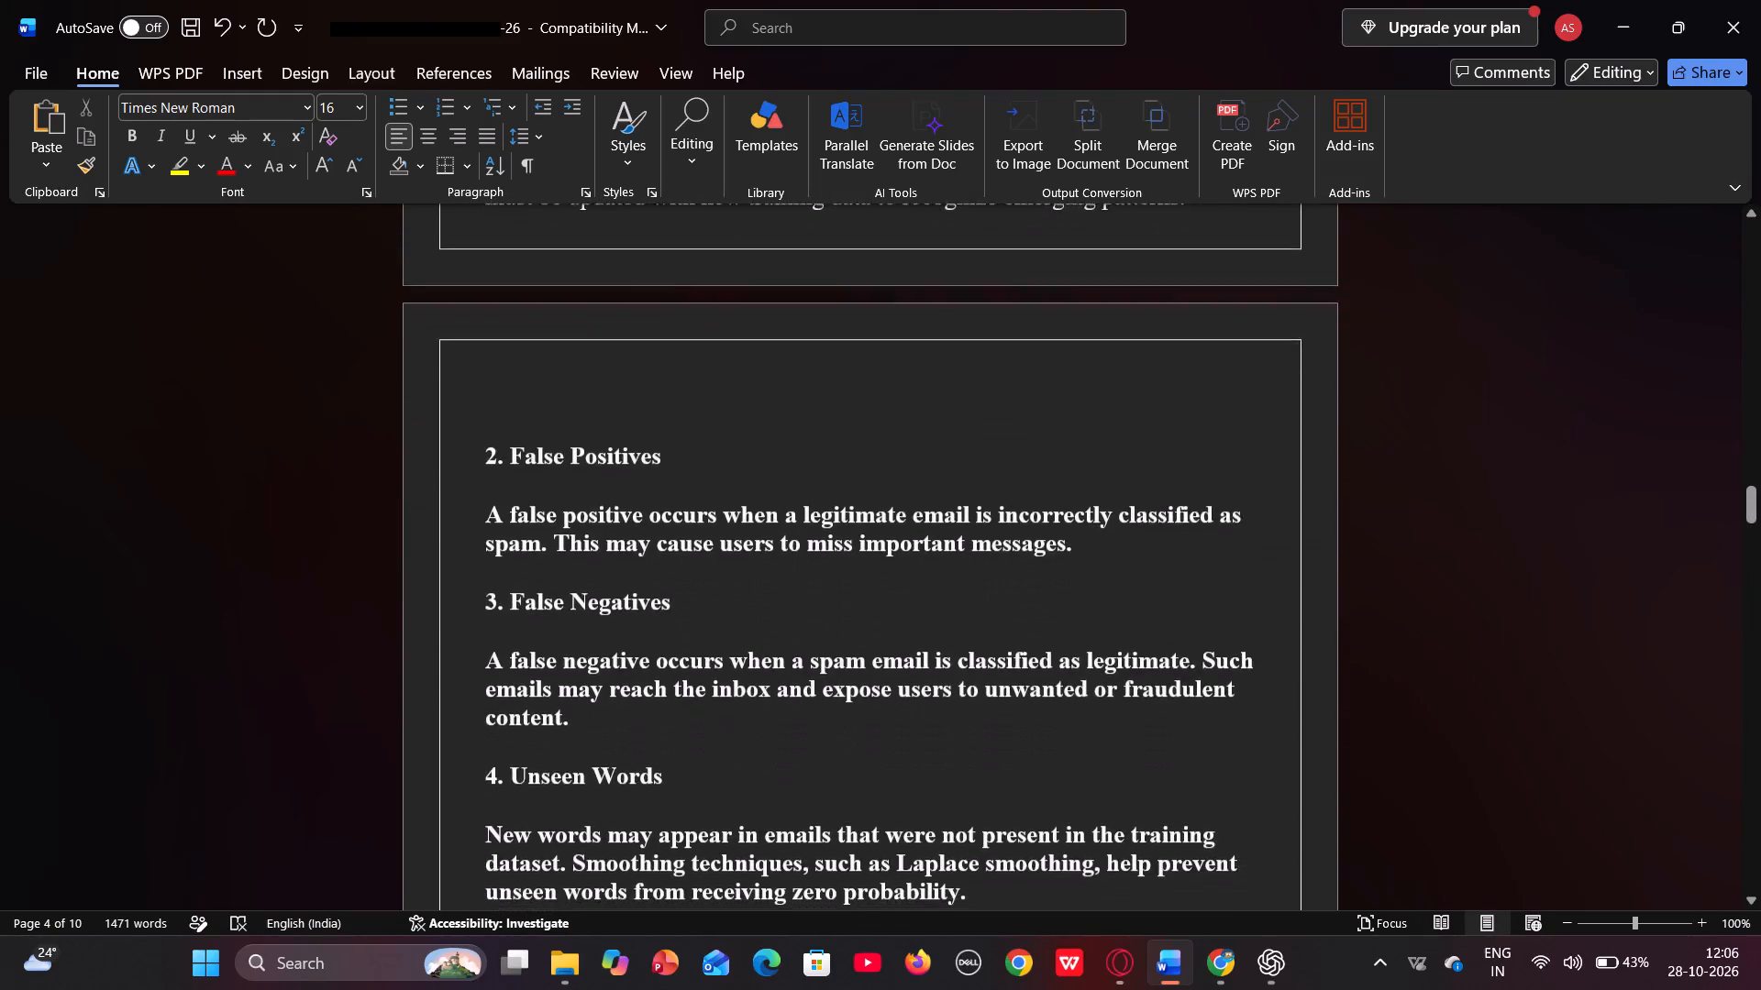
{"action": "scroll", "coordinate": [473, 584], "scroll_direction": "down", "scroll_amount": 1}
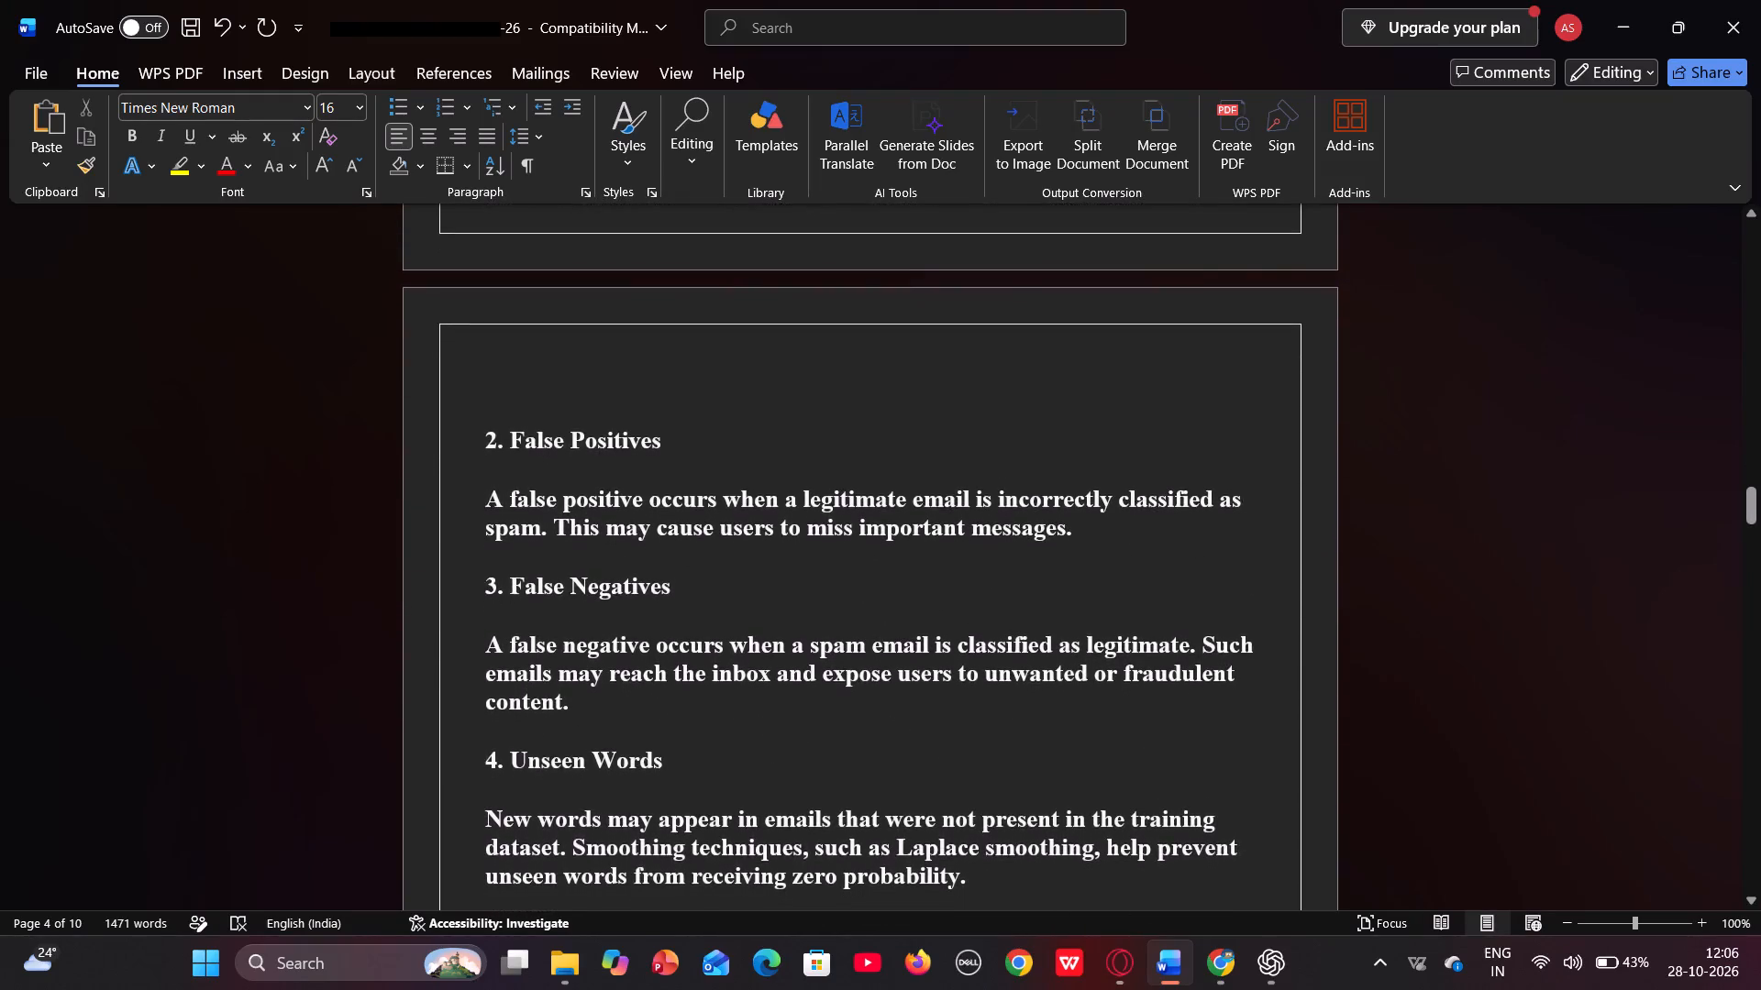
{"action": "scroll", "coordinate": [475, 374], "scroll_direction": "down", "scroll_amount": 1}
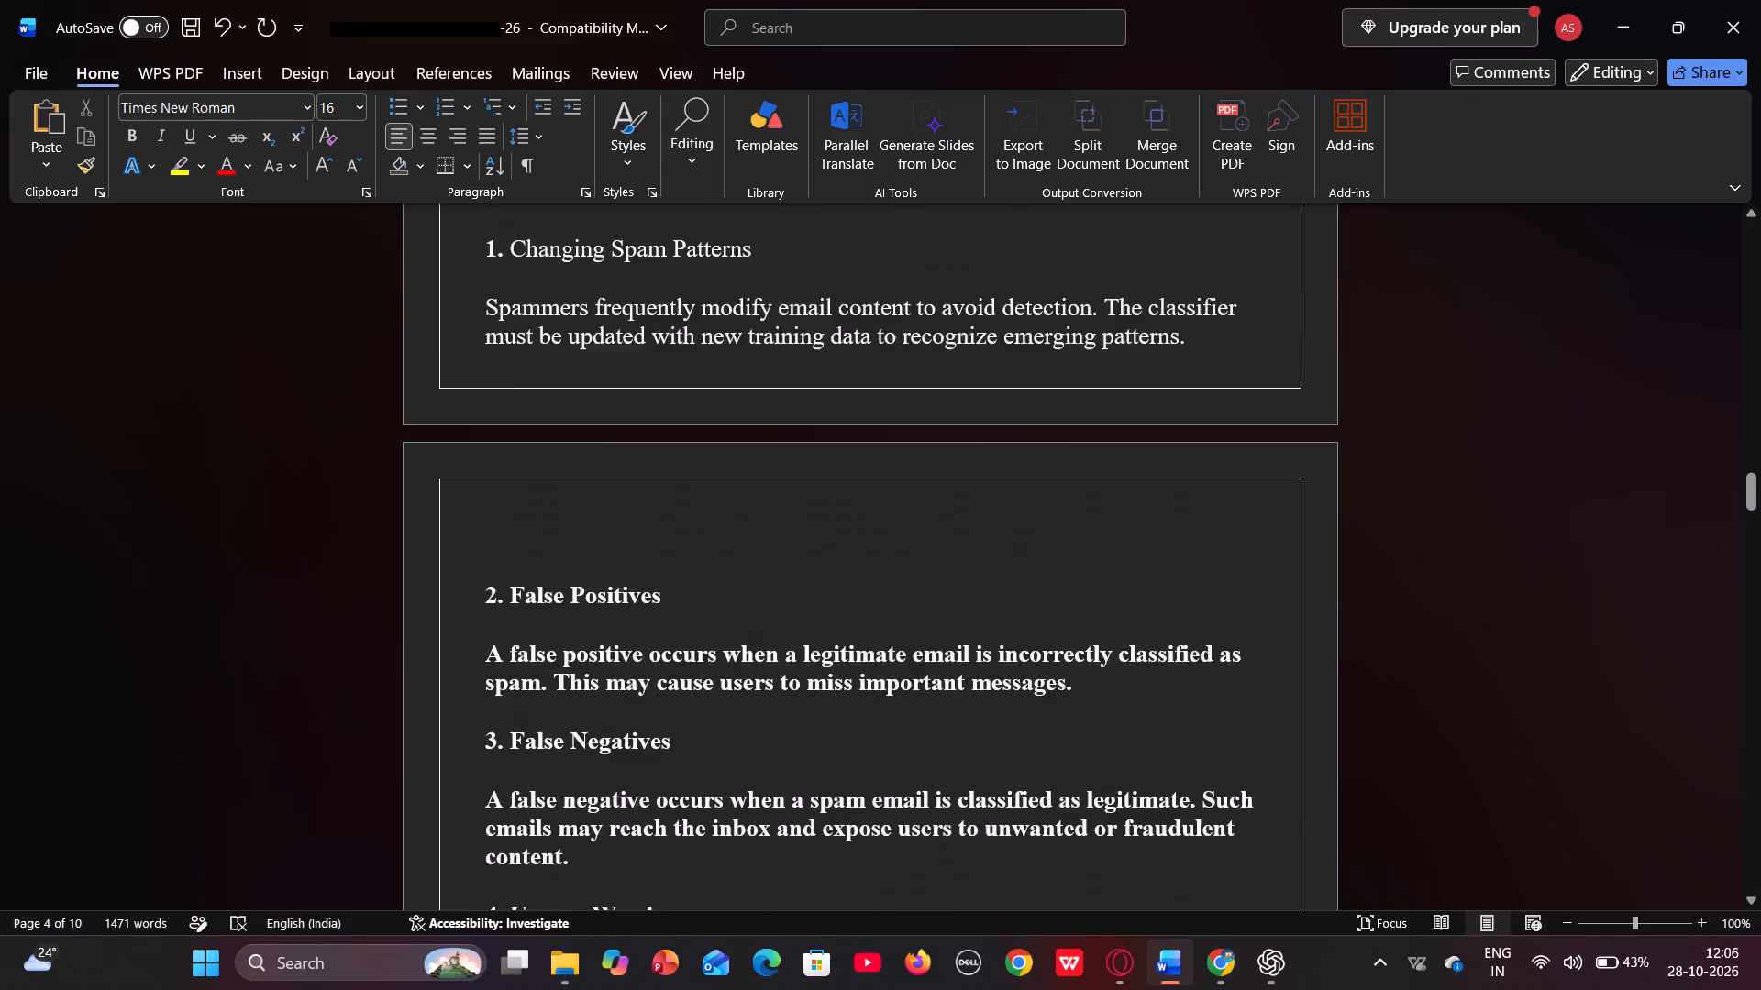
{"action": "scroll", "coordinate": [475, 374], "scroll_direction": "down", "scroll_amount": 1}
{"action": "scroll", "coordinate": [475, 374], "scroll_direction": "up", "scroll_amount": 2}
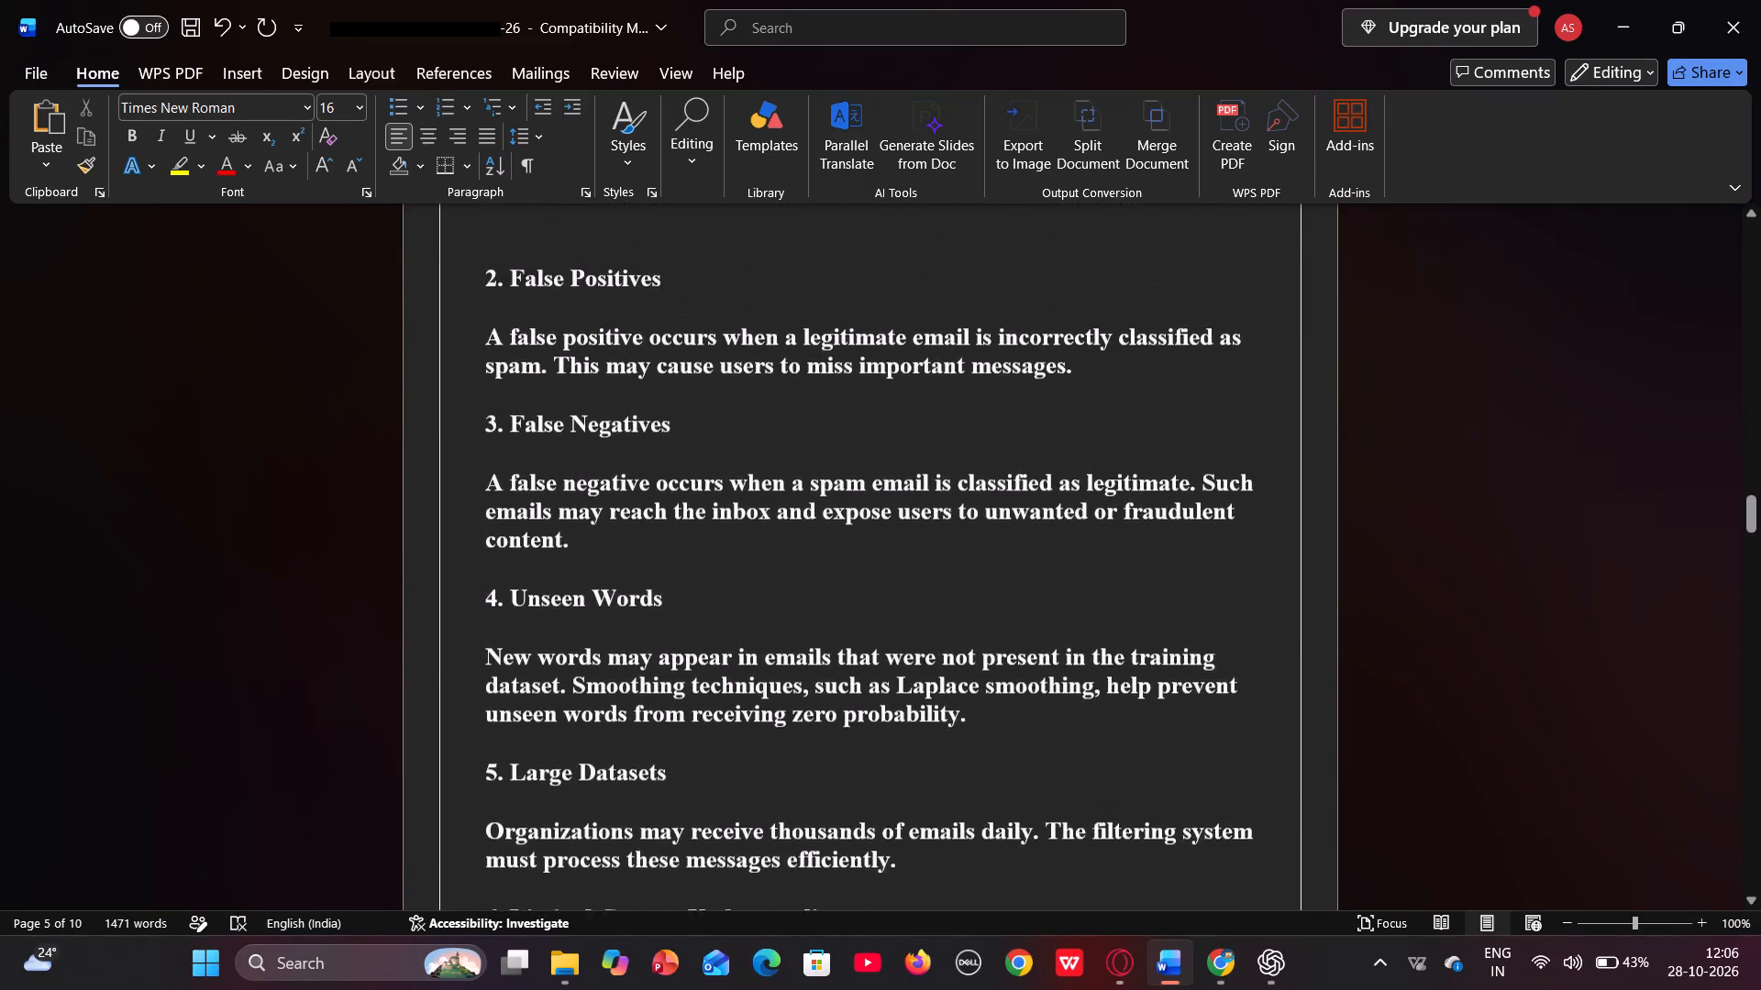
{"action": "scroll", "coordinate": [475, 374], "scroll_direction": "up", "scroll_amount": 1}
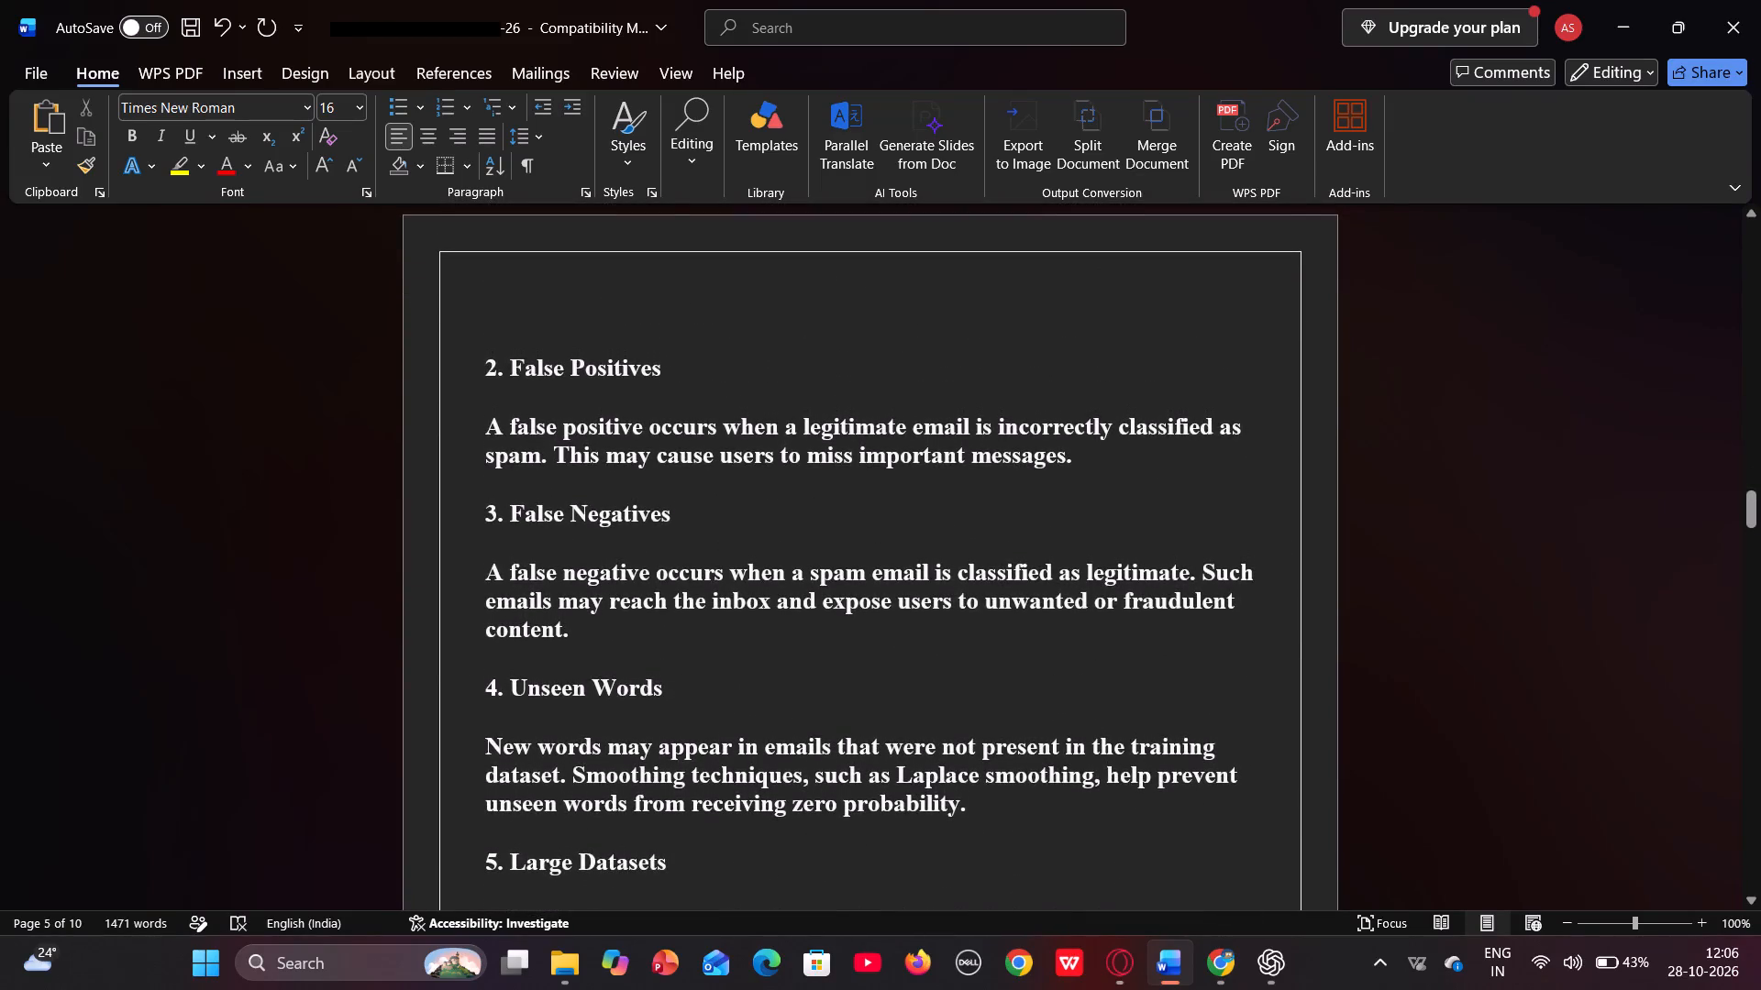
Remove bold from "2. False Positives" through the Applications introduction's words "can be applied in several", including all challenge titles and paragraphs between.
{"action": "left_click_drag", "start_coordinate": [482, 329], "coordinate": [703, 797]}
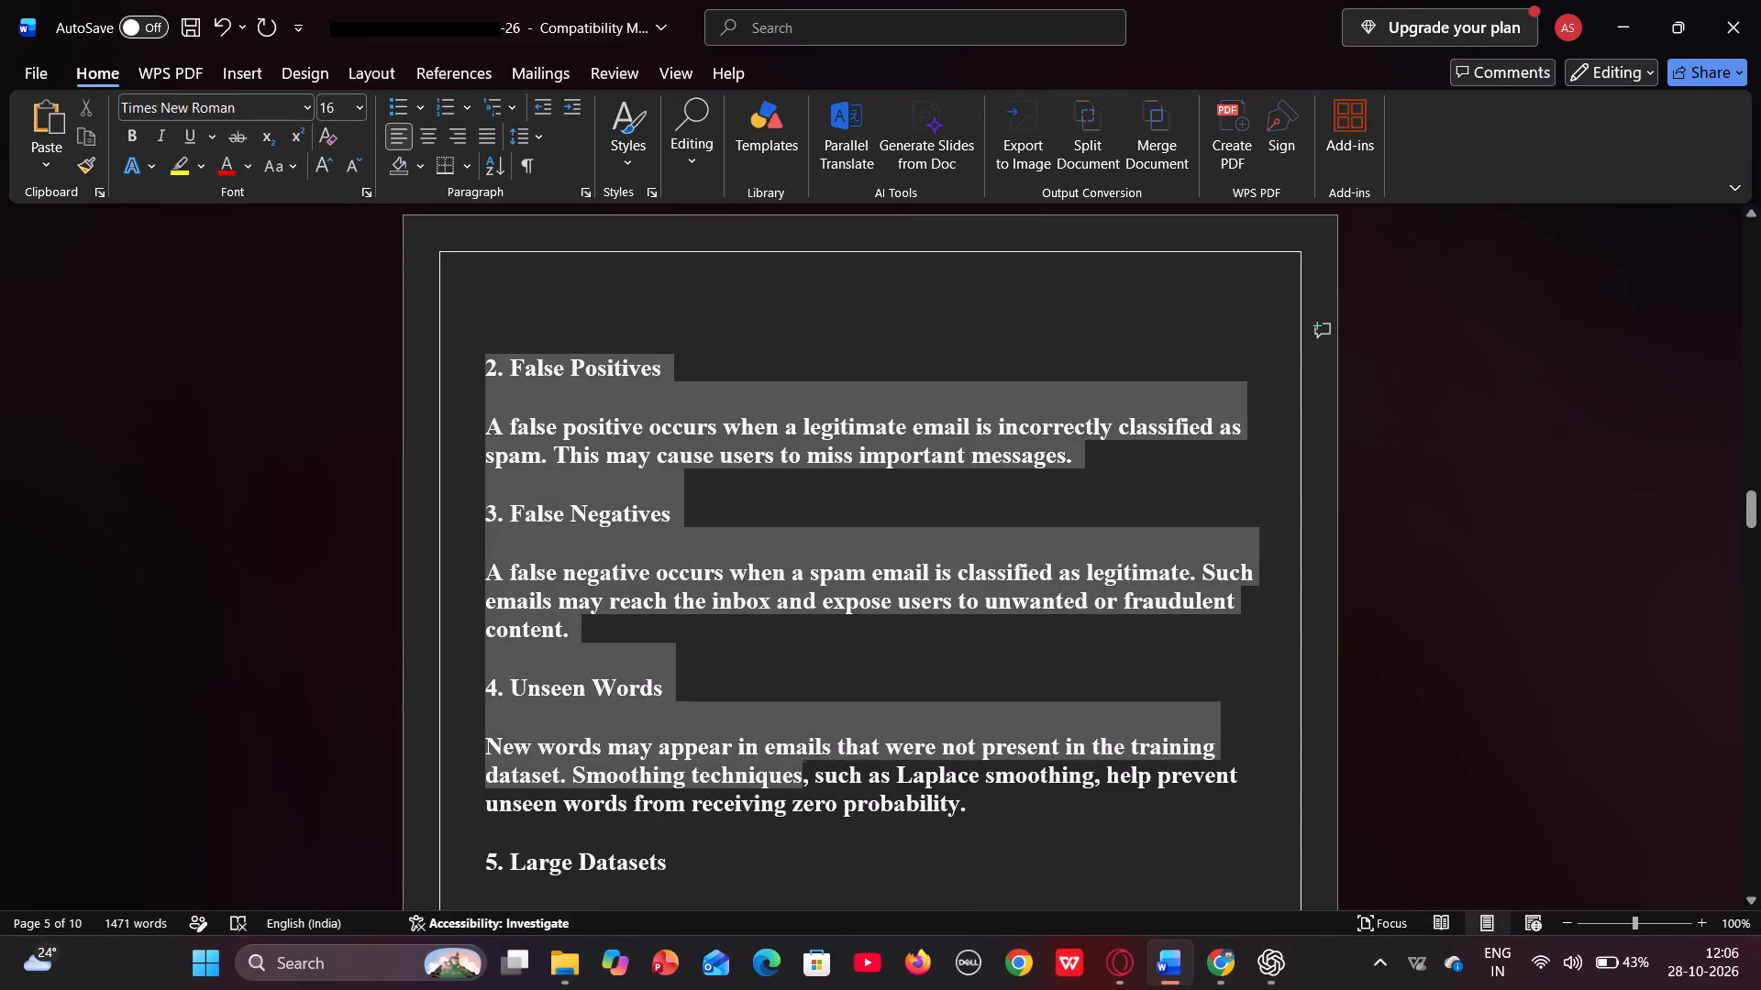
{"action": "left_click_drag", "start_coordinate": [703, 797], "coordinate": [738, 896]}
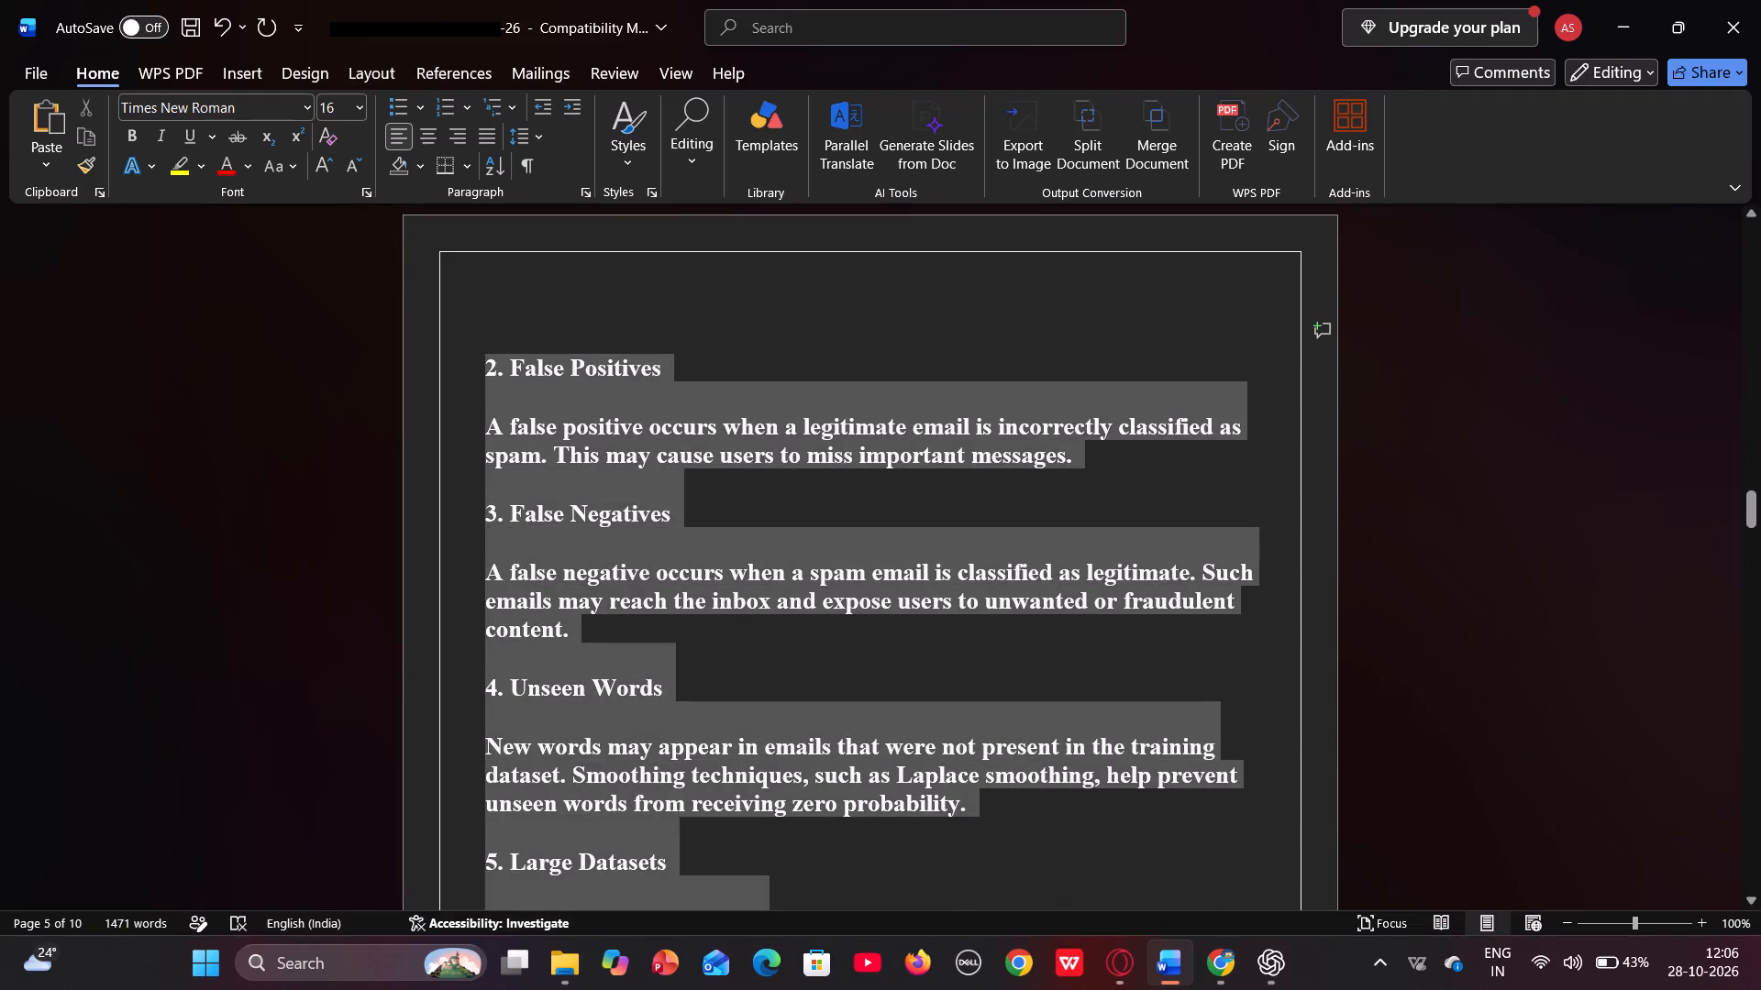
{"action": "left_click_drag", "start_coordinate": [738, 896], "coordinate": [757, 925]}
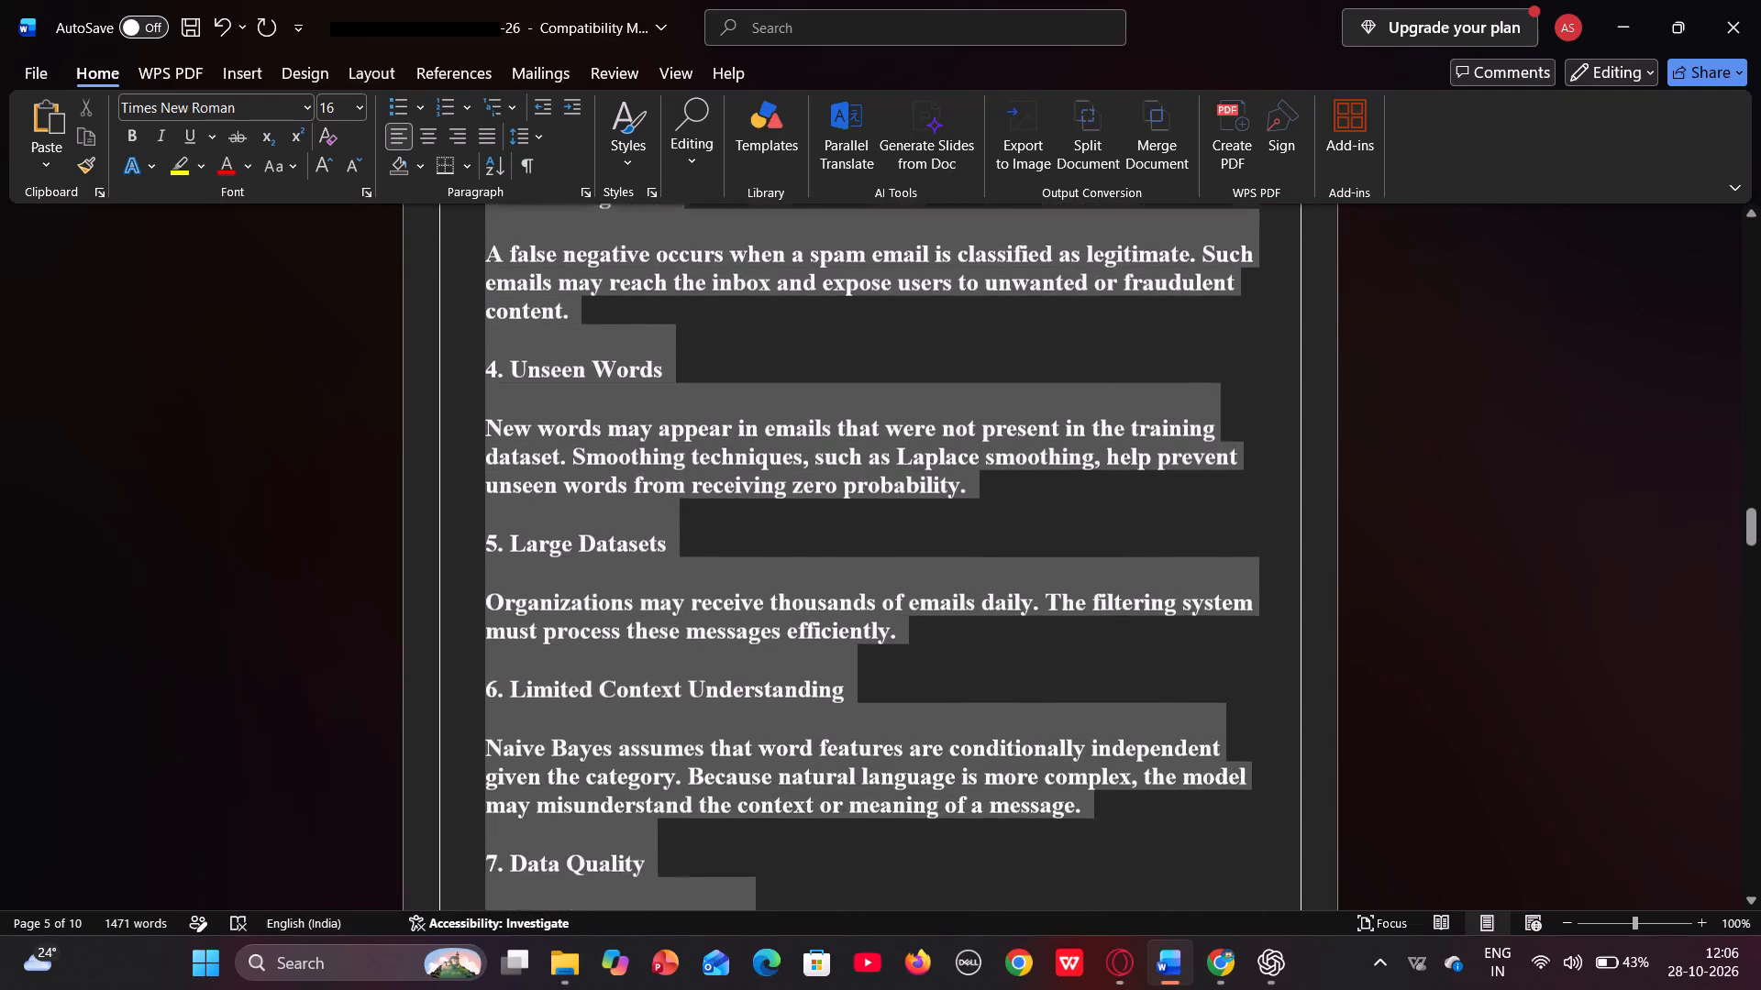
{"action": "left_click_drag", "start_coordinate": [757, 925], "coordinate": [747, 851]}
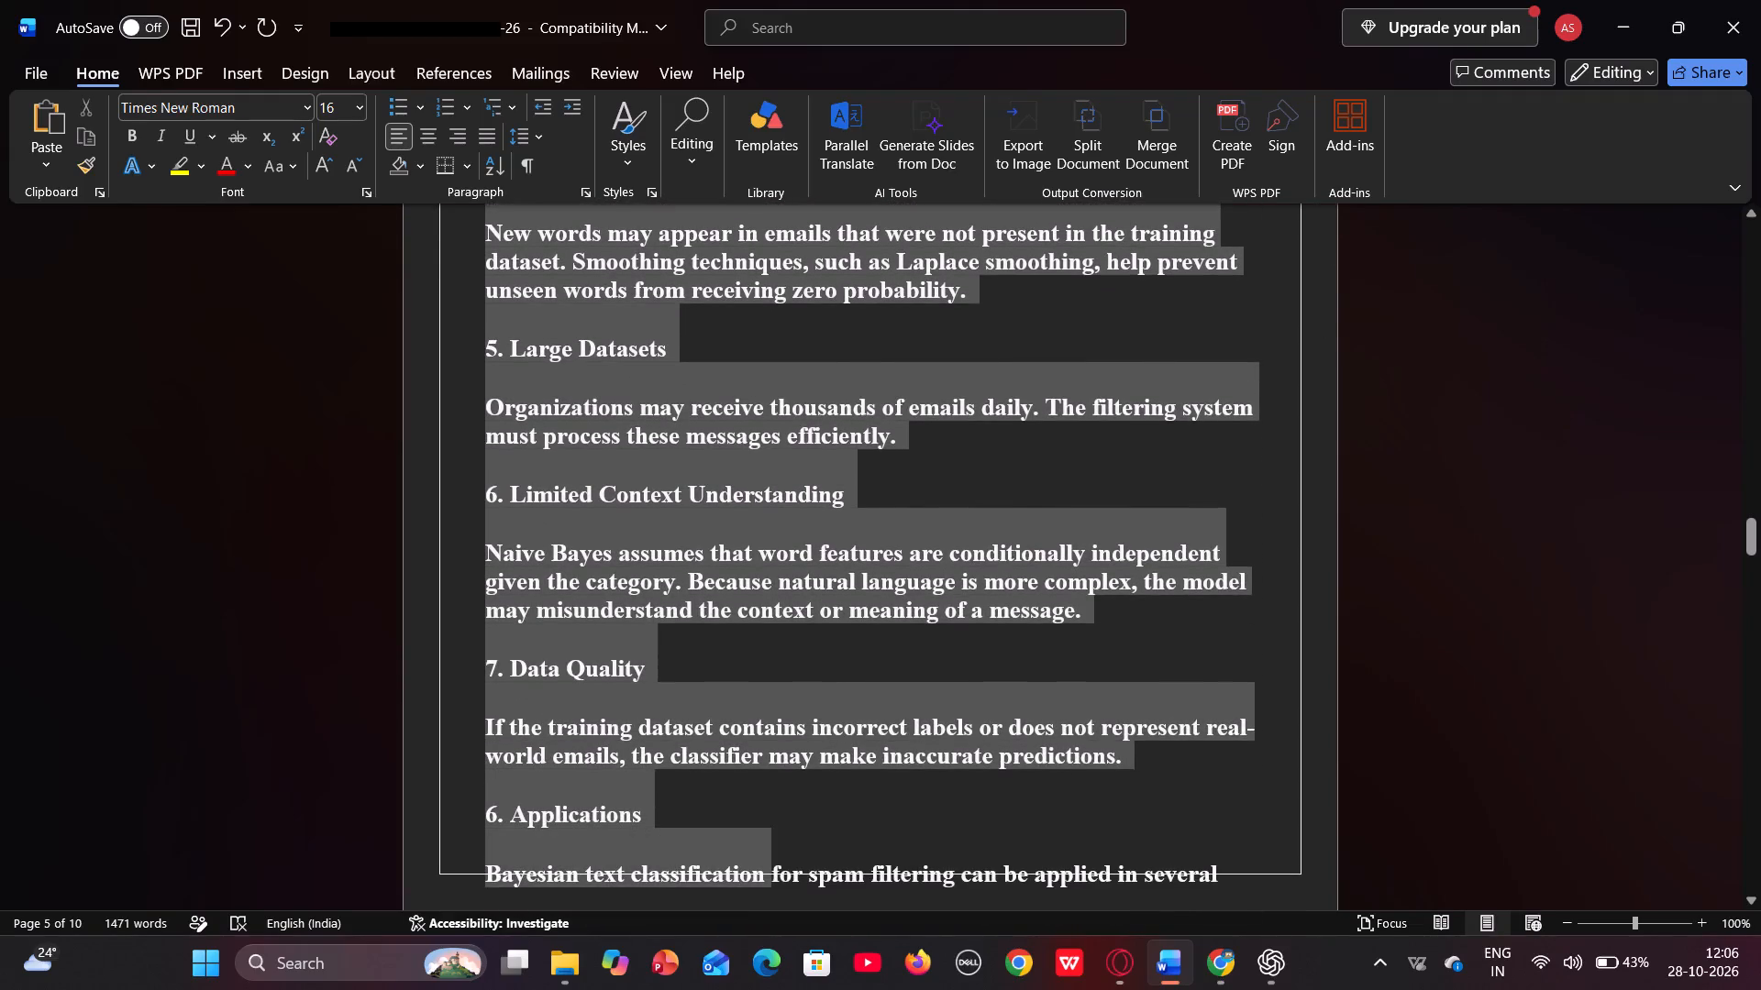
{"action": "left_click_drag", "start_coordinate": [747, 851], "coordinate": [844, 879]}
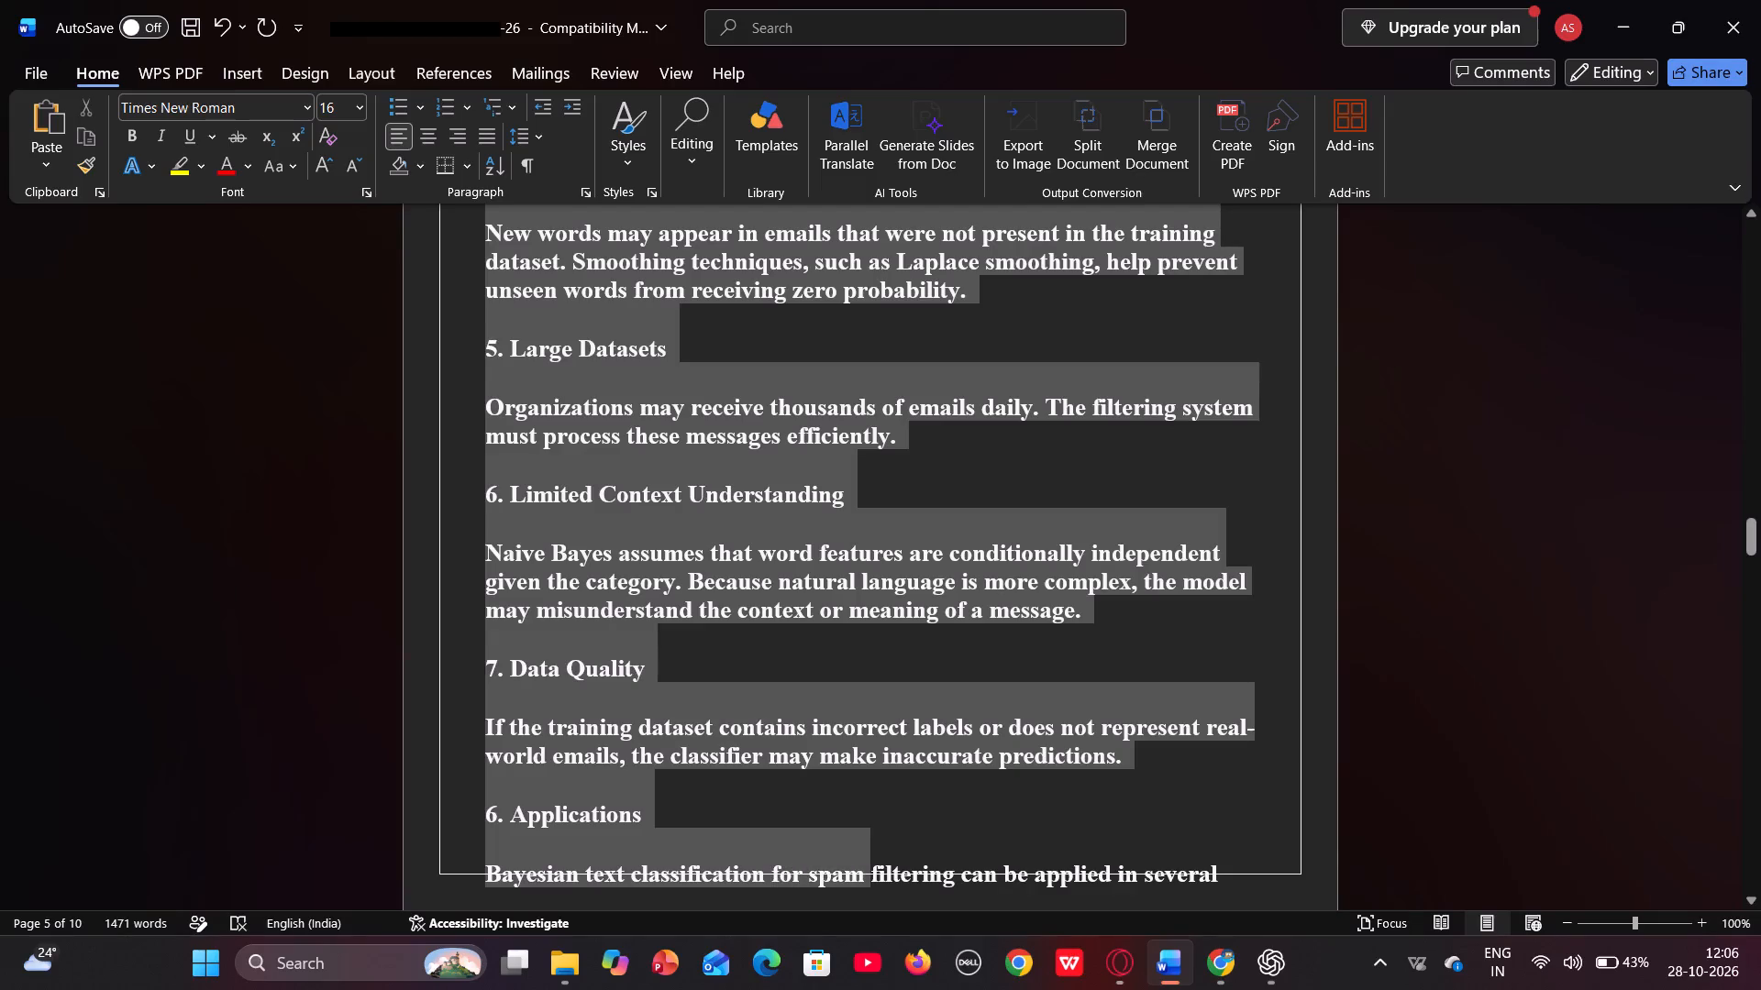
{"action": "left_click_drag", "start_coordinate": [844, 879], "coordinate": [1047, 893]}
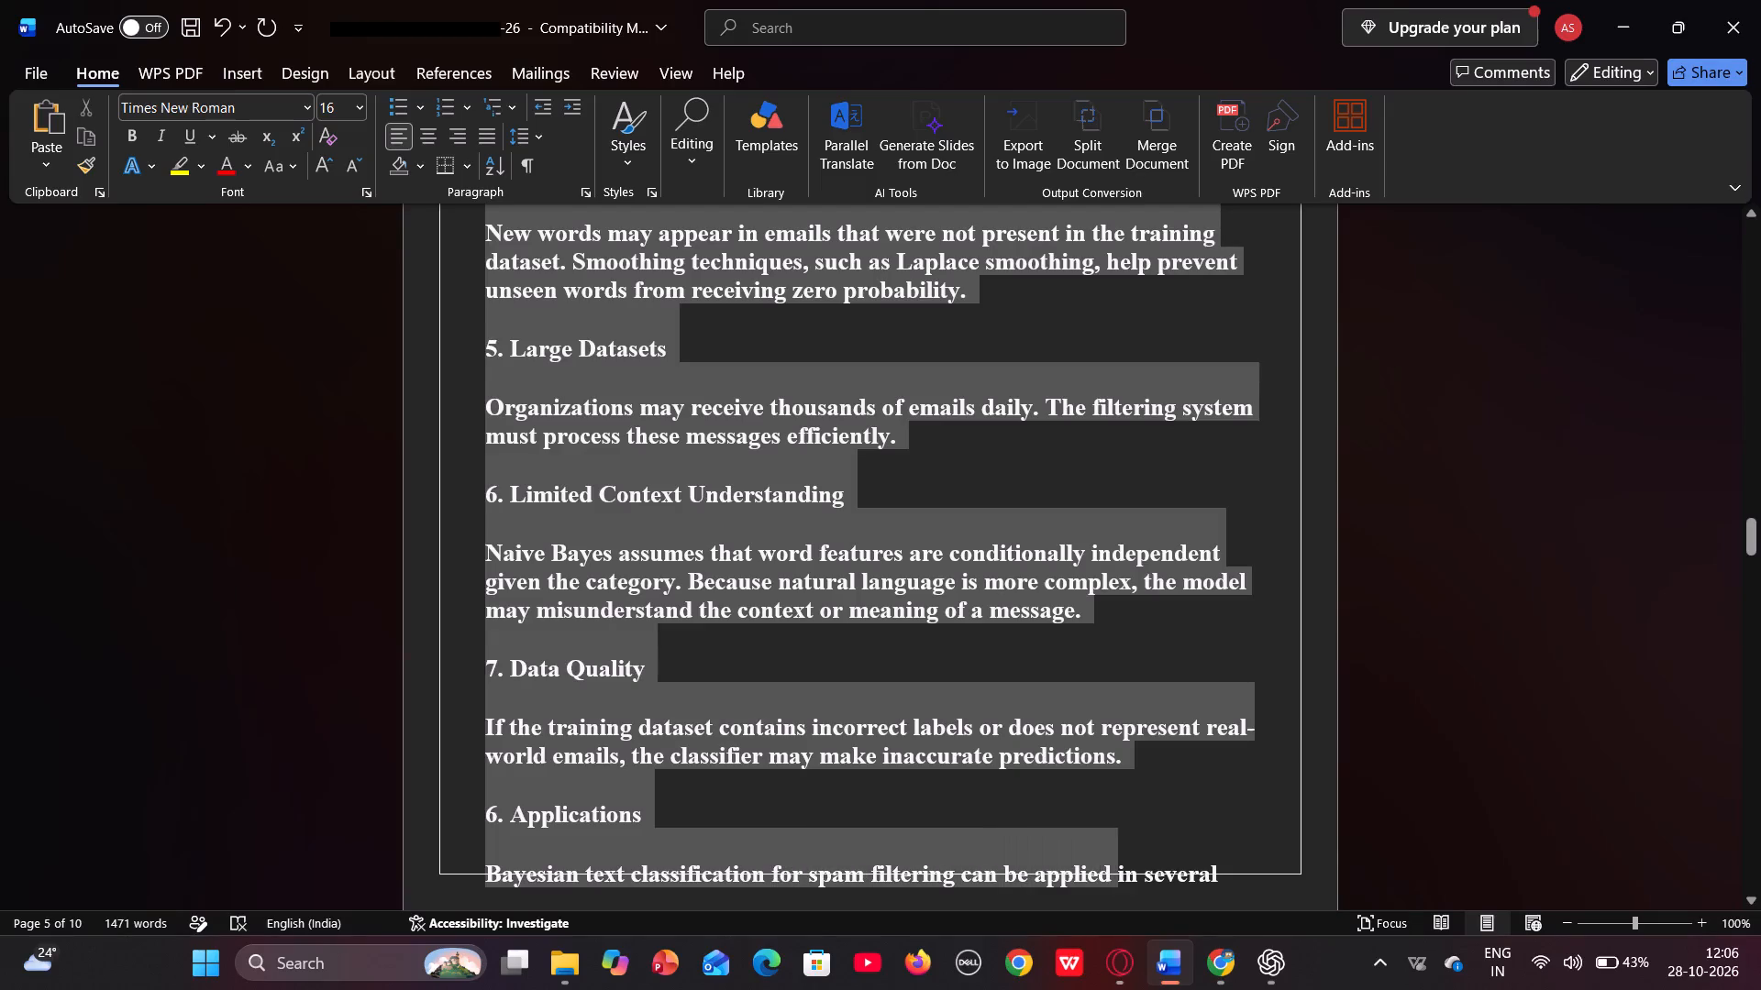
{"action": "left_click_drag", "start_coordinate": [1047, 893], "coordinate": [1321, 882]}
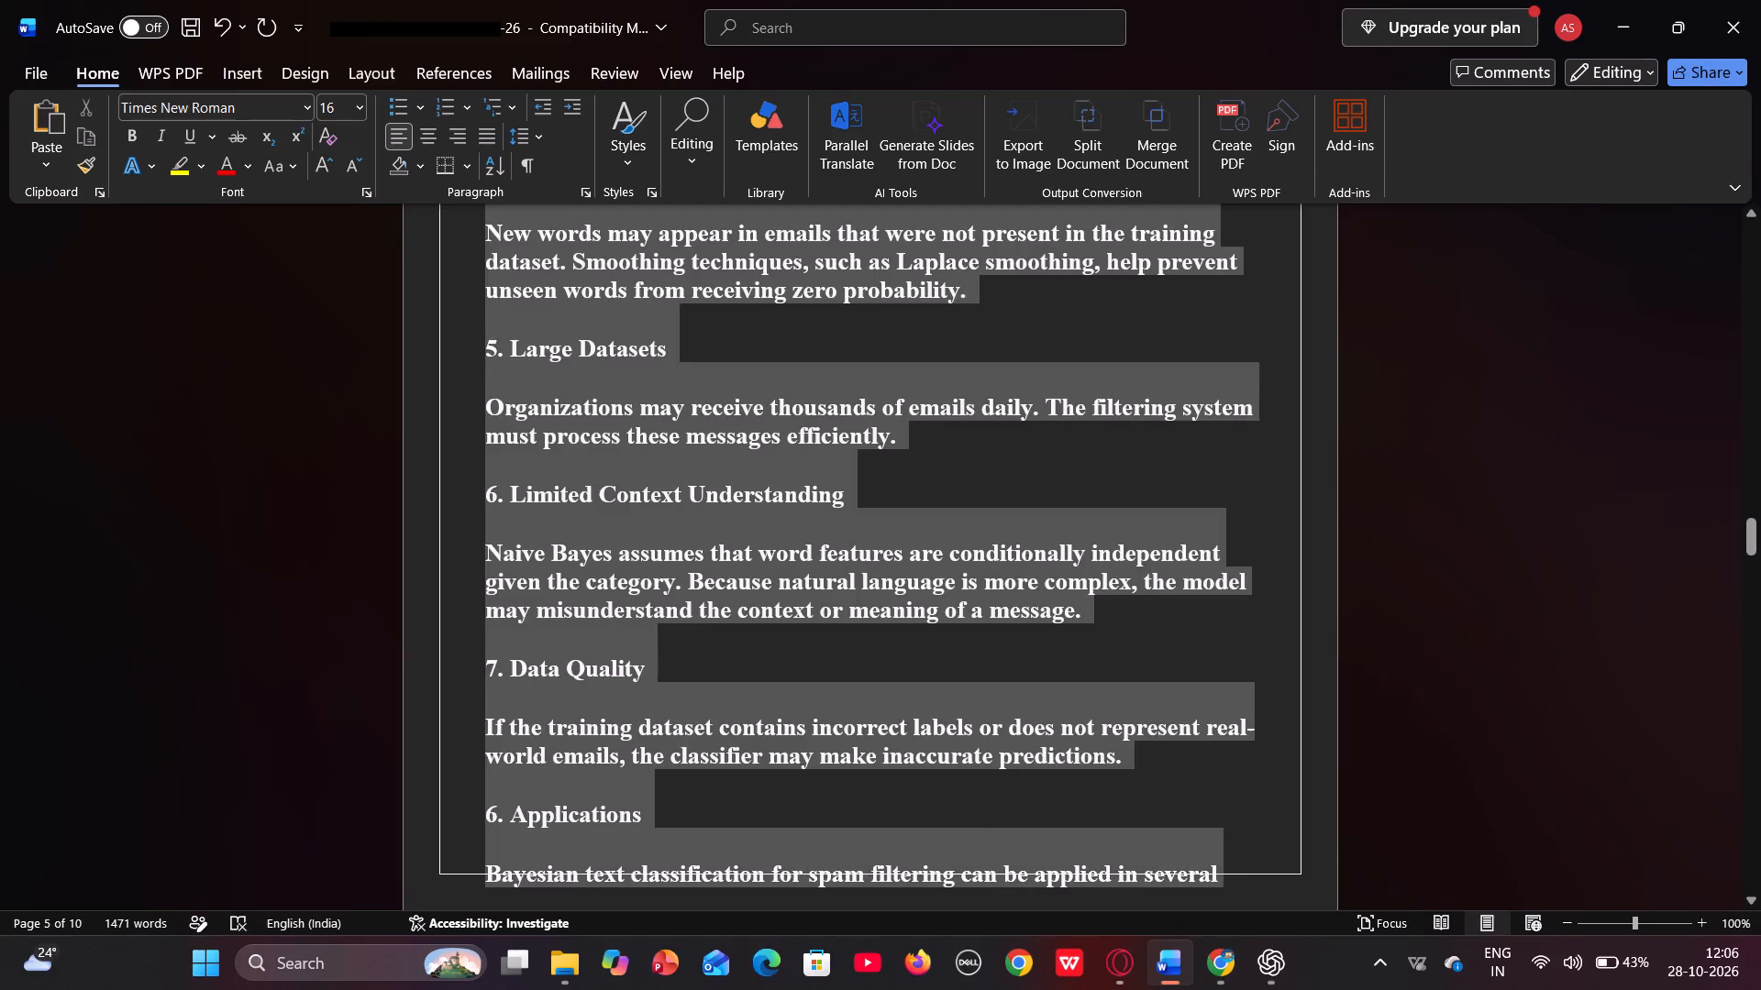
{"action": "left_click_drag", "start_coordinate": [1321, 882], "coordinate": [1279, 876]}
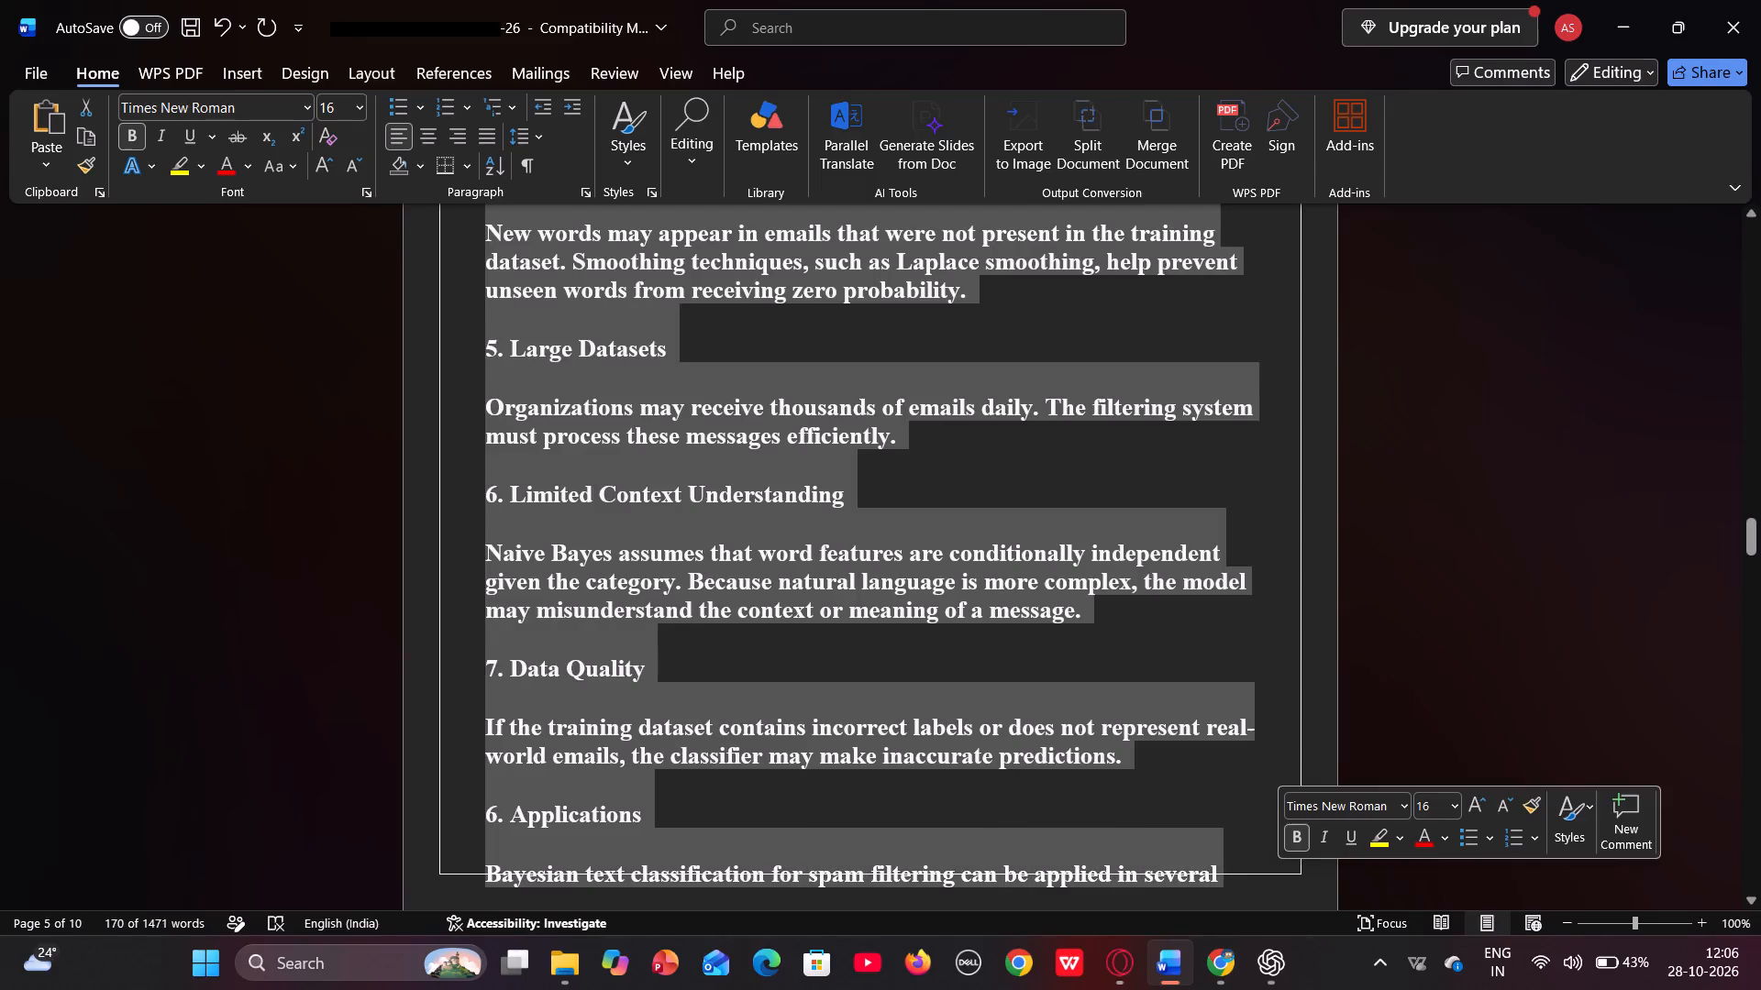
{"action": "left_click", "coordinate": [1293, 833]}
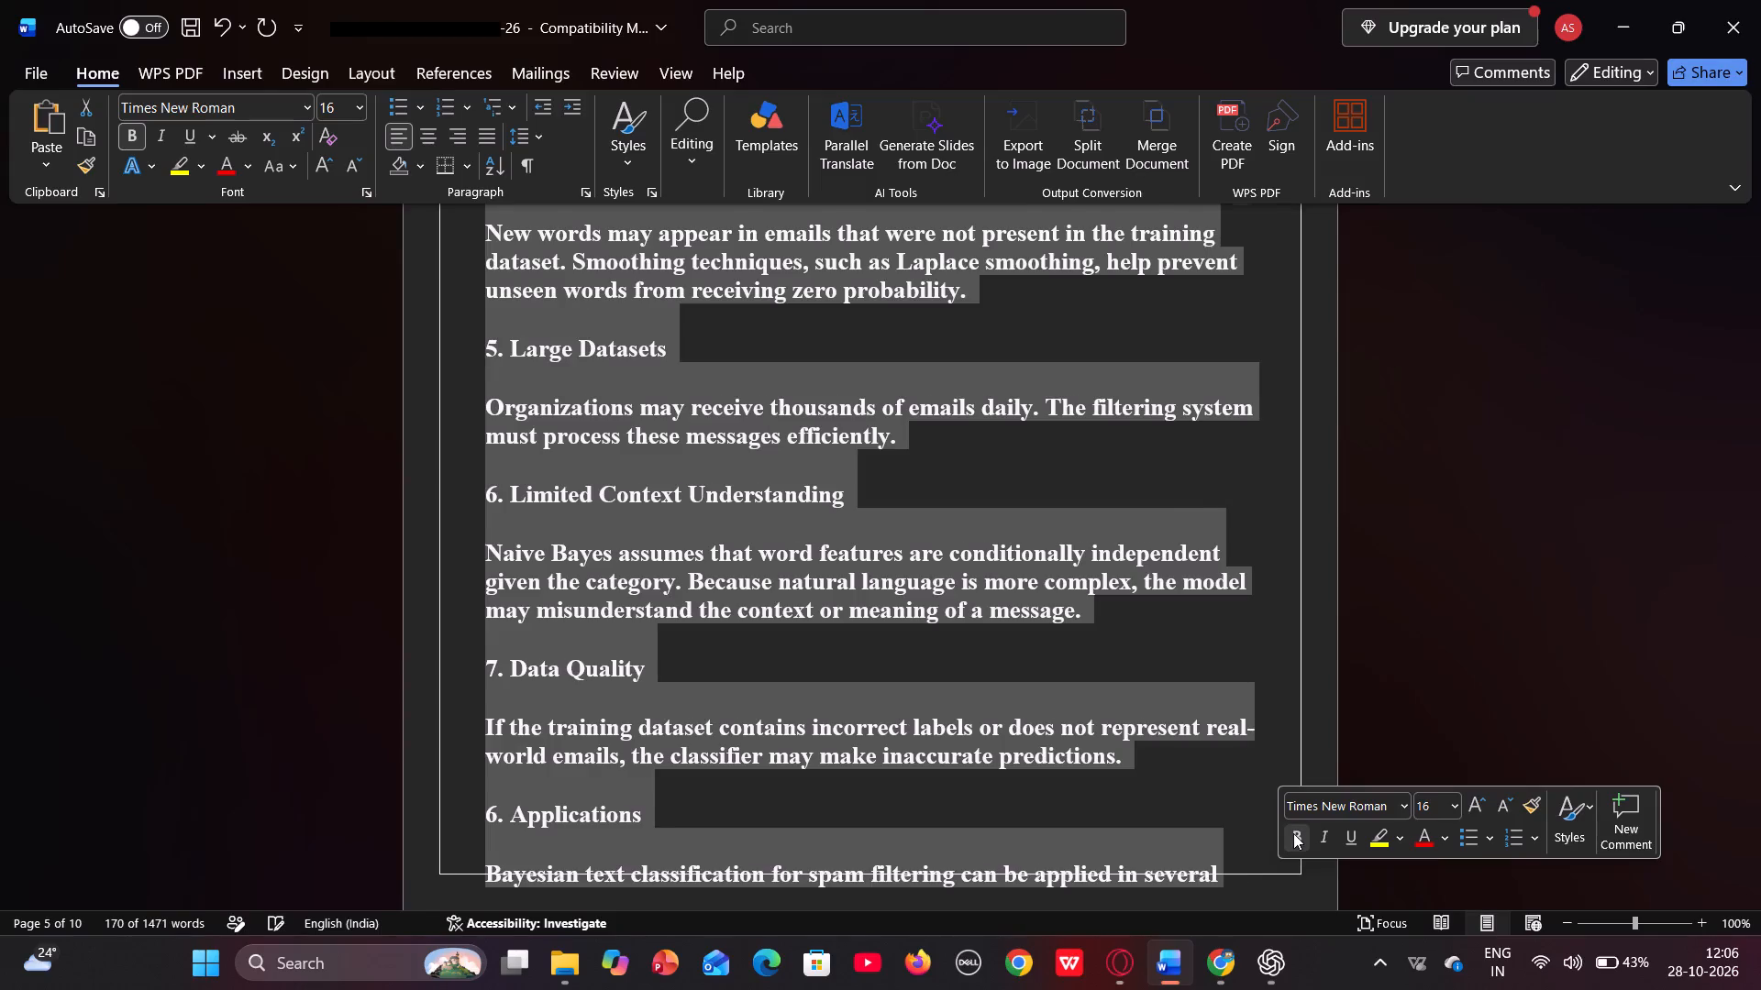
{"action": "left_click", "coordinate": [1011, 788]}
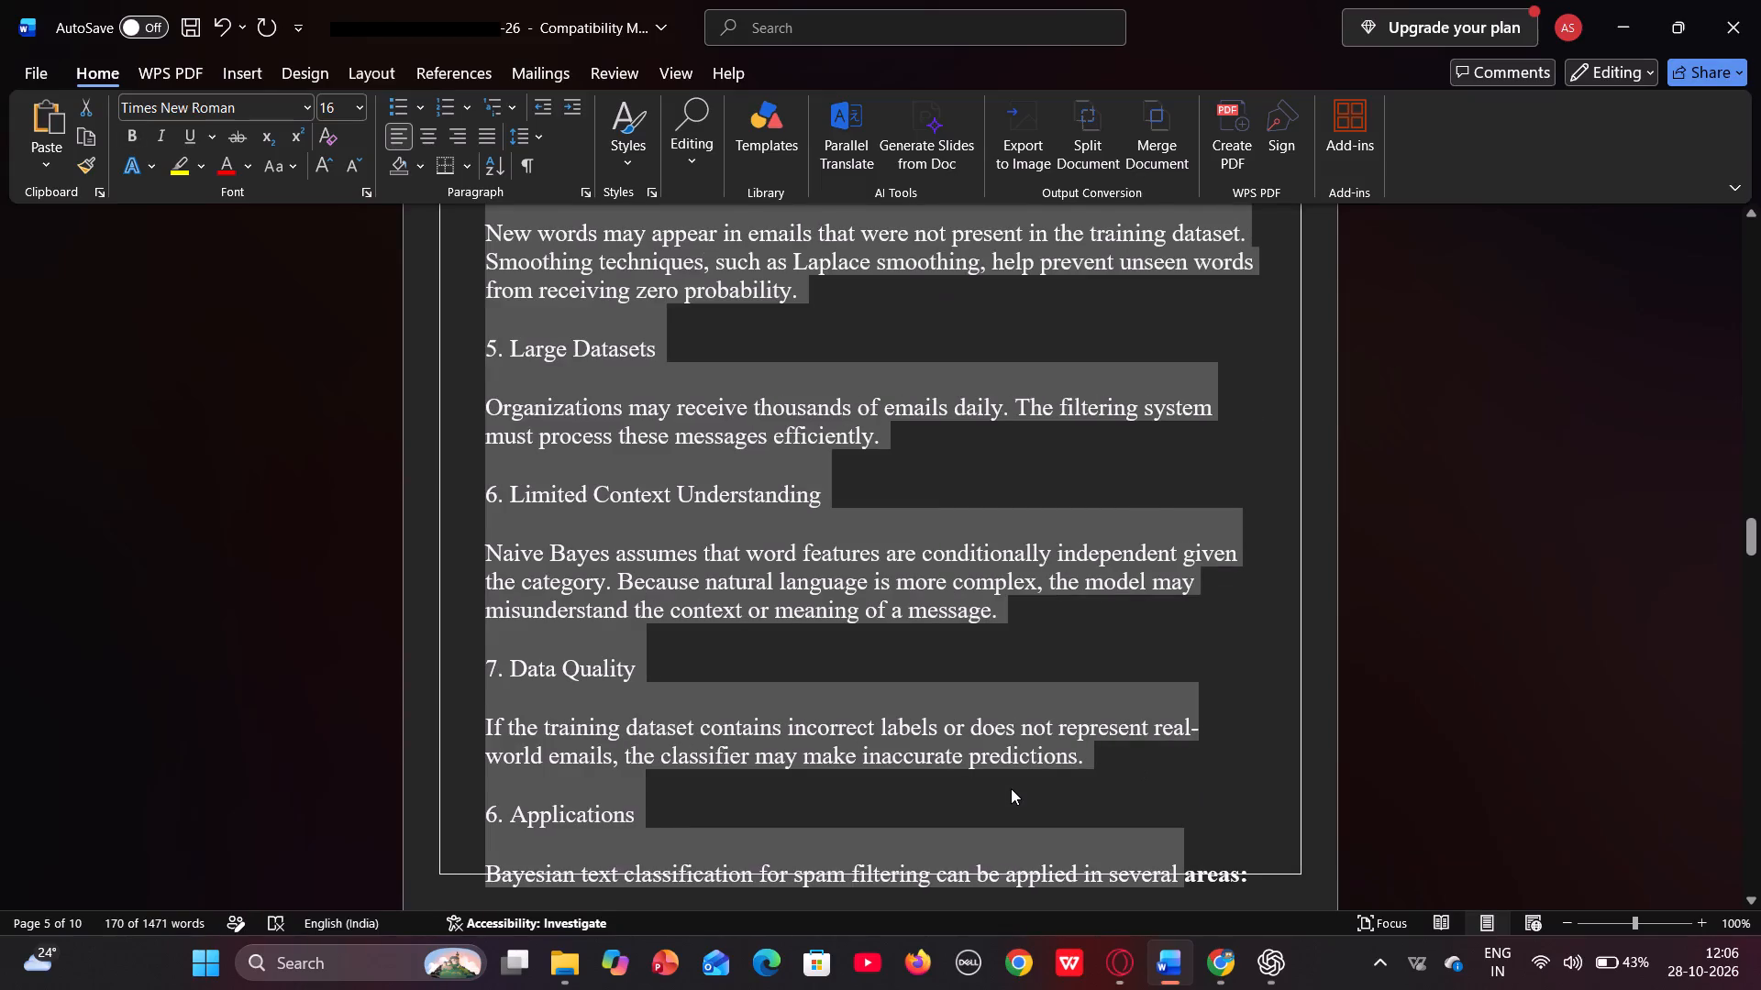
Delete the "6. Applications" heading and its introductory sentence "Bayesian text classification for spam filtering can be applied in several areas:", including their empty lines.
{"action": "scroll", "coordinate": [1011, 788], "scroll_direction": "down", "scroll_amount": 2}
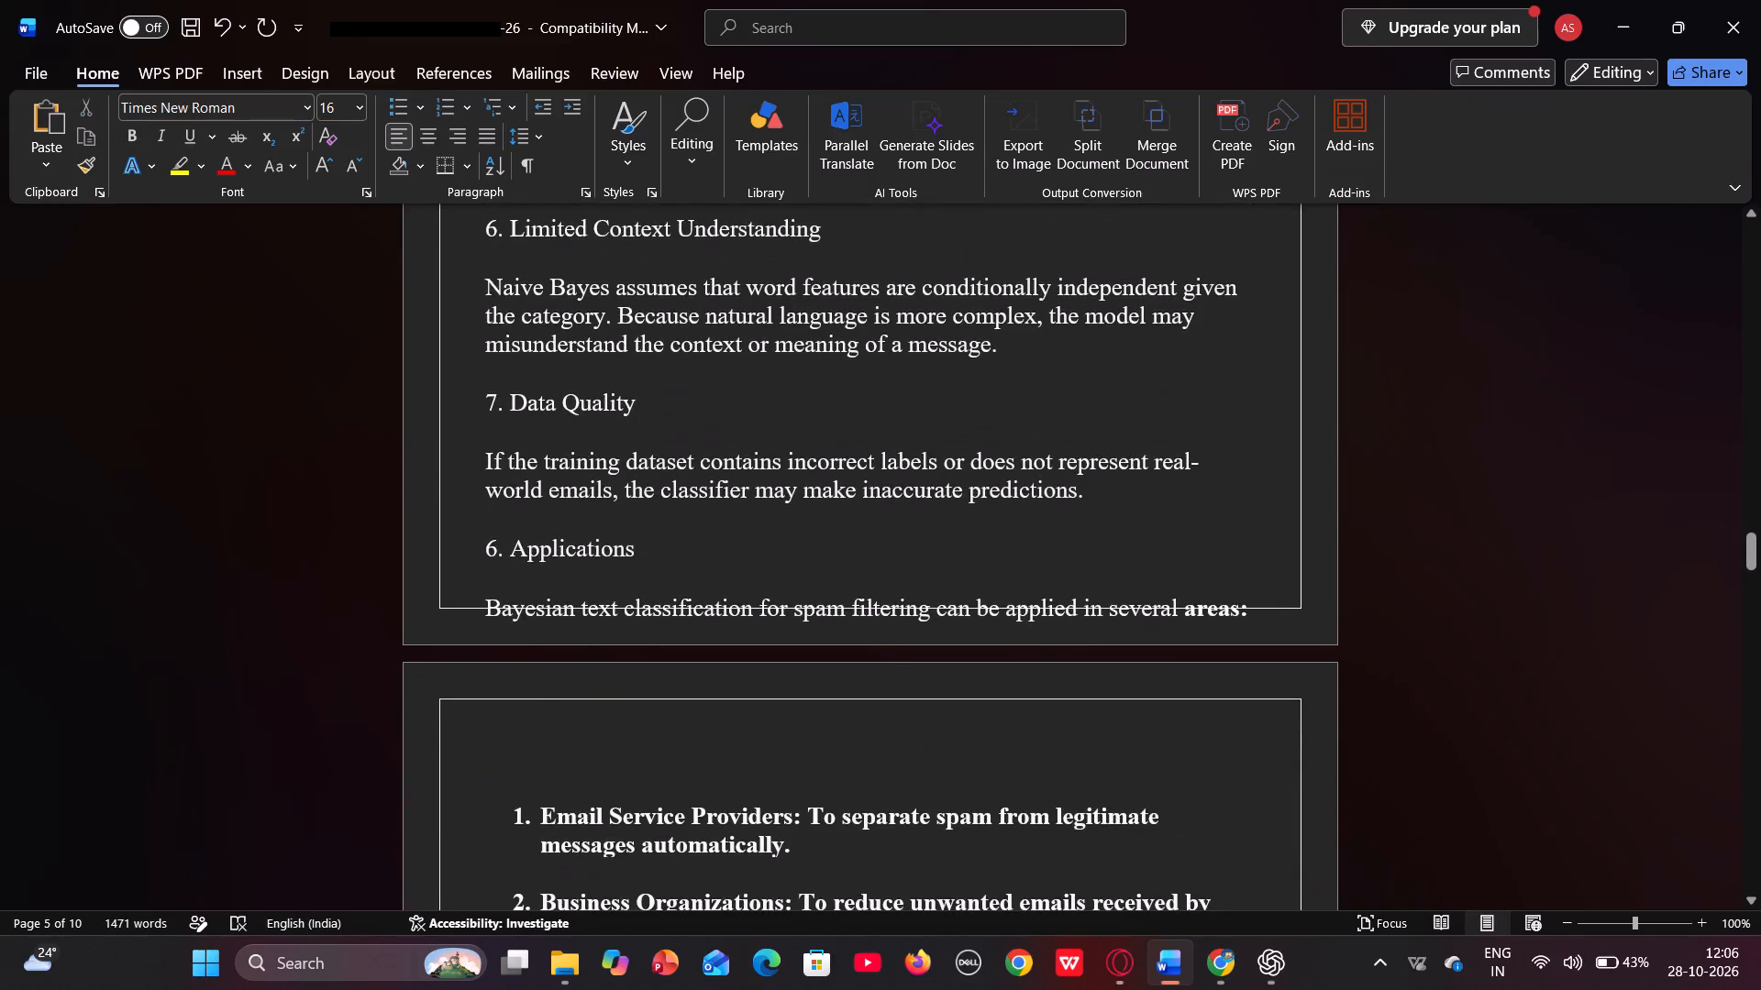
{"action": "left_click", "coordinate": [1240, 604]}
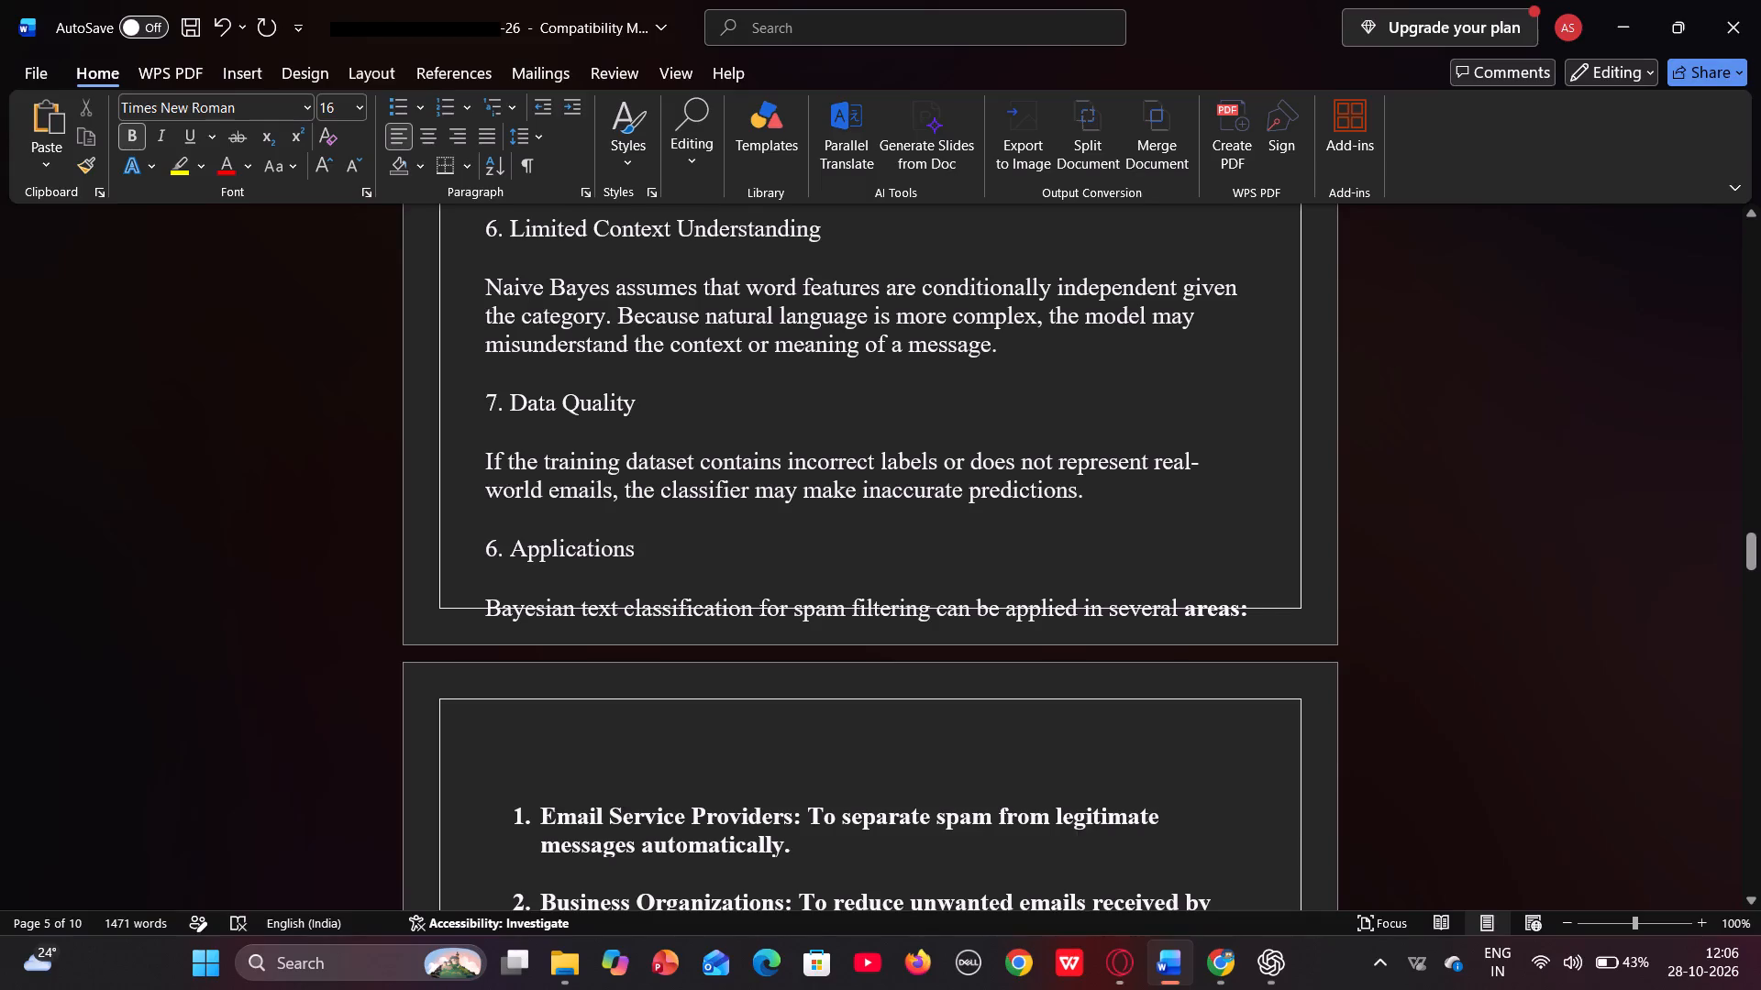
{"action": "left_click", "coordinate": [1252, 602]}
{"action": "key", "text": "BackSpace"}
{"action": "key", "text": "BackSpace"}
{"action": "key", "text": "BackSpace"}
{"action": "key", "text": "BackSpace"}
{"action": "key", "text": "BackSpace"}
{"action": "key", "text": "BackSpace"}
{"action": "key", "text": "BackSpace"}
{"action": "key", "text": "BackSpace"}
{"action": "key", "text": "BackSpace"}
{"action": "key", "text": "BackSpace"}
{"action": "key", "text": "BackSpace"}
{"action": "key", "text": "BackSpace"}
{"action": "key", "text": "BackSpace"}
{"action": "key", "text": "BackSpace"}
{"action": "key", "text": "BackSpace"}
{"action": "key", "text": "BackSpace"}
{"action": "key", "text": "BackSpace"}
{"action": "key", "text": "BackSpace"}
{"action": "key", "text": "BackSpace"}
{"action": "key", "text": "BackSpace"}
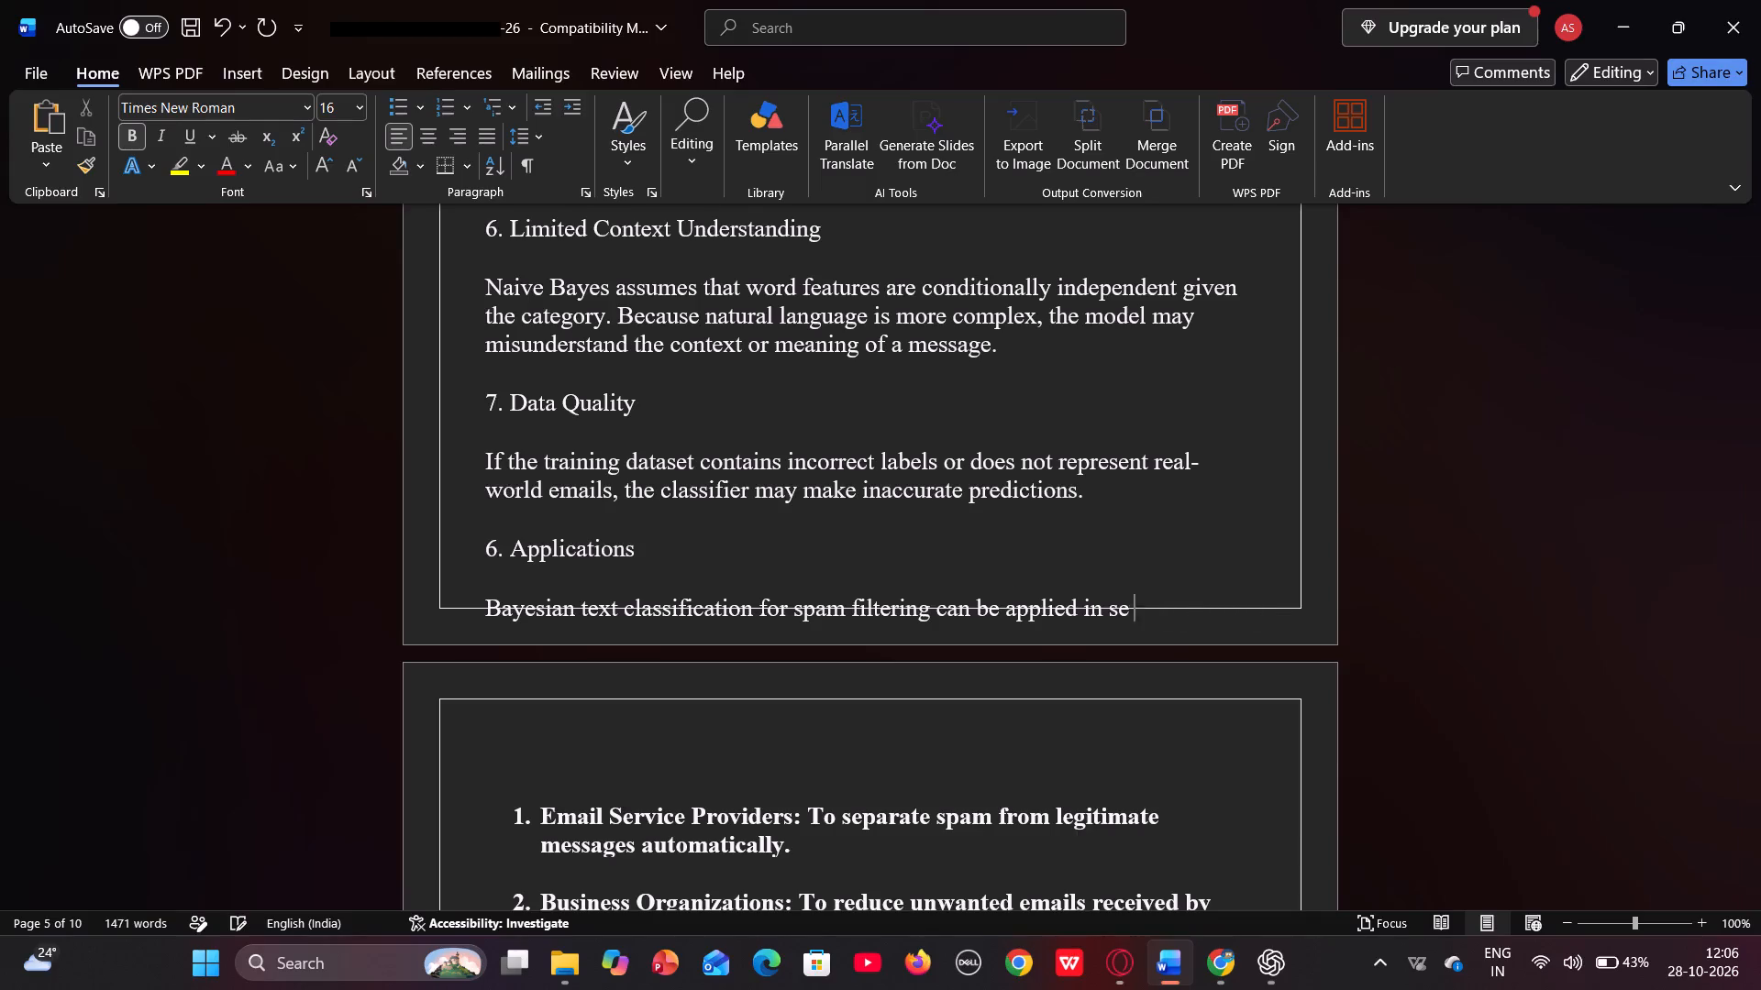
{"action": "key", "text": "BackSpace"}
{"action": "key", "text": "BackSpace"}
{"action": "key", "text": "BackSpace"}
{"action": "key", "text": "BackSpace"}
{"action": "key", "text": "BackSpace"}
{"action": "key", "text": "BackSpace"}
{"action": "key", "text": "BackSpace"}
{"action": "key", "text": "BackSpace"}
{"action": "key", "text": "BackSpace"}
{"action": "key", "text": "BackSpace"}
{"action": "key", "text": "BackSpace"}
{"action": "key", "text": "BackSpace"}
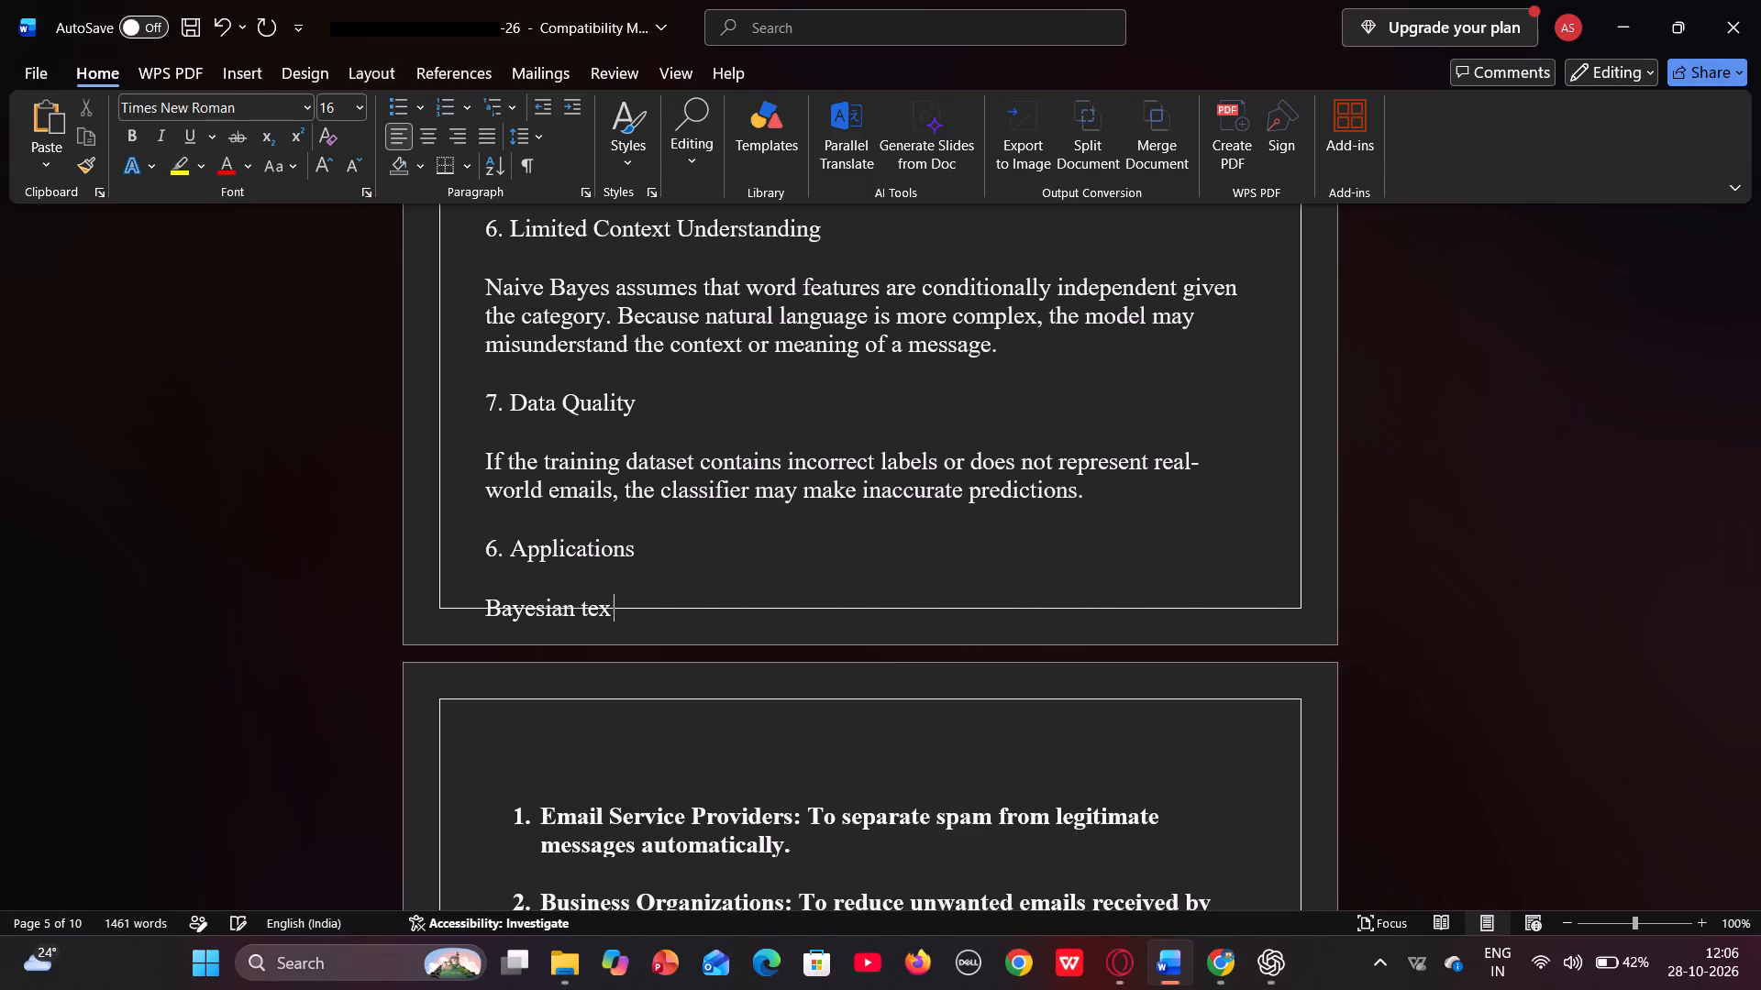
{"action": "key", "text": "BackSpace"}
{"action": "key", "text": "BackSpace"}
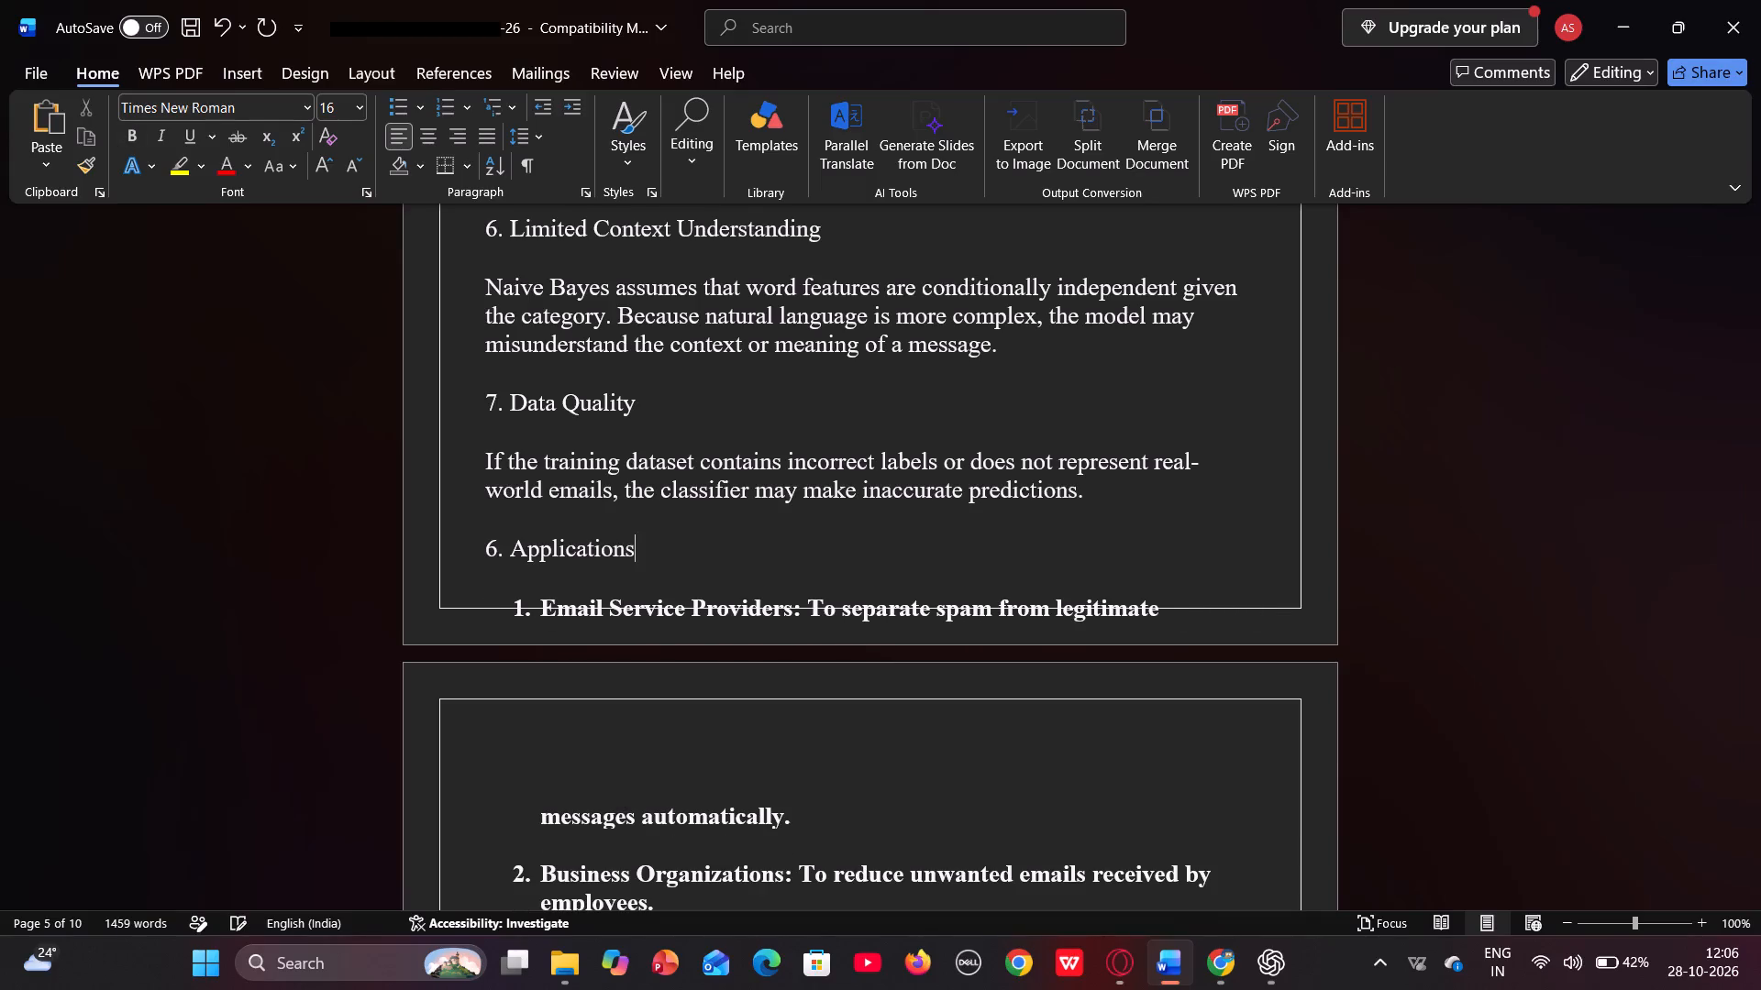
{"action": "key", "text": "BackSpace"}
{"action": "key", "text": "BackSpace"}
{"action": "key", "text": "BackSpace"}
{"action": "key", "text": "BackSpace"}
{"action": "key", "text": "BackSpace"}
{"action": "key", "text": "BackSpace"}
{"action": "key", "text": "BackSpace"}
{"action": "key", "text": "BackSpace"}
{"action": "key", "text": "BackSpace"}
{"action": "key", "text": "BackSpace"}
{"action": "key", "text": "BackSpace"}
{"action": "key", "text": "BackSpace"}
{"action": "key", "text": "BackSpace"}
{"action": "key", "text": "BackSpace"}
{"action": "key", "text": "BackSpace"}
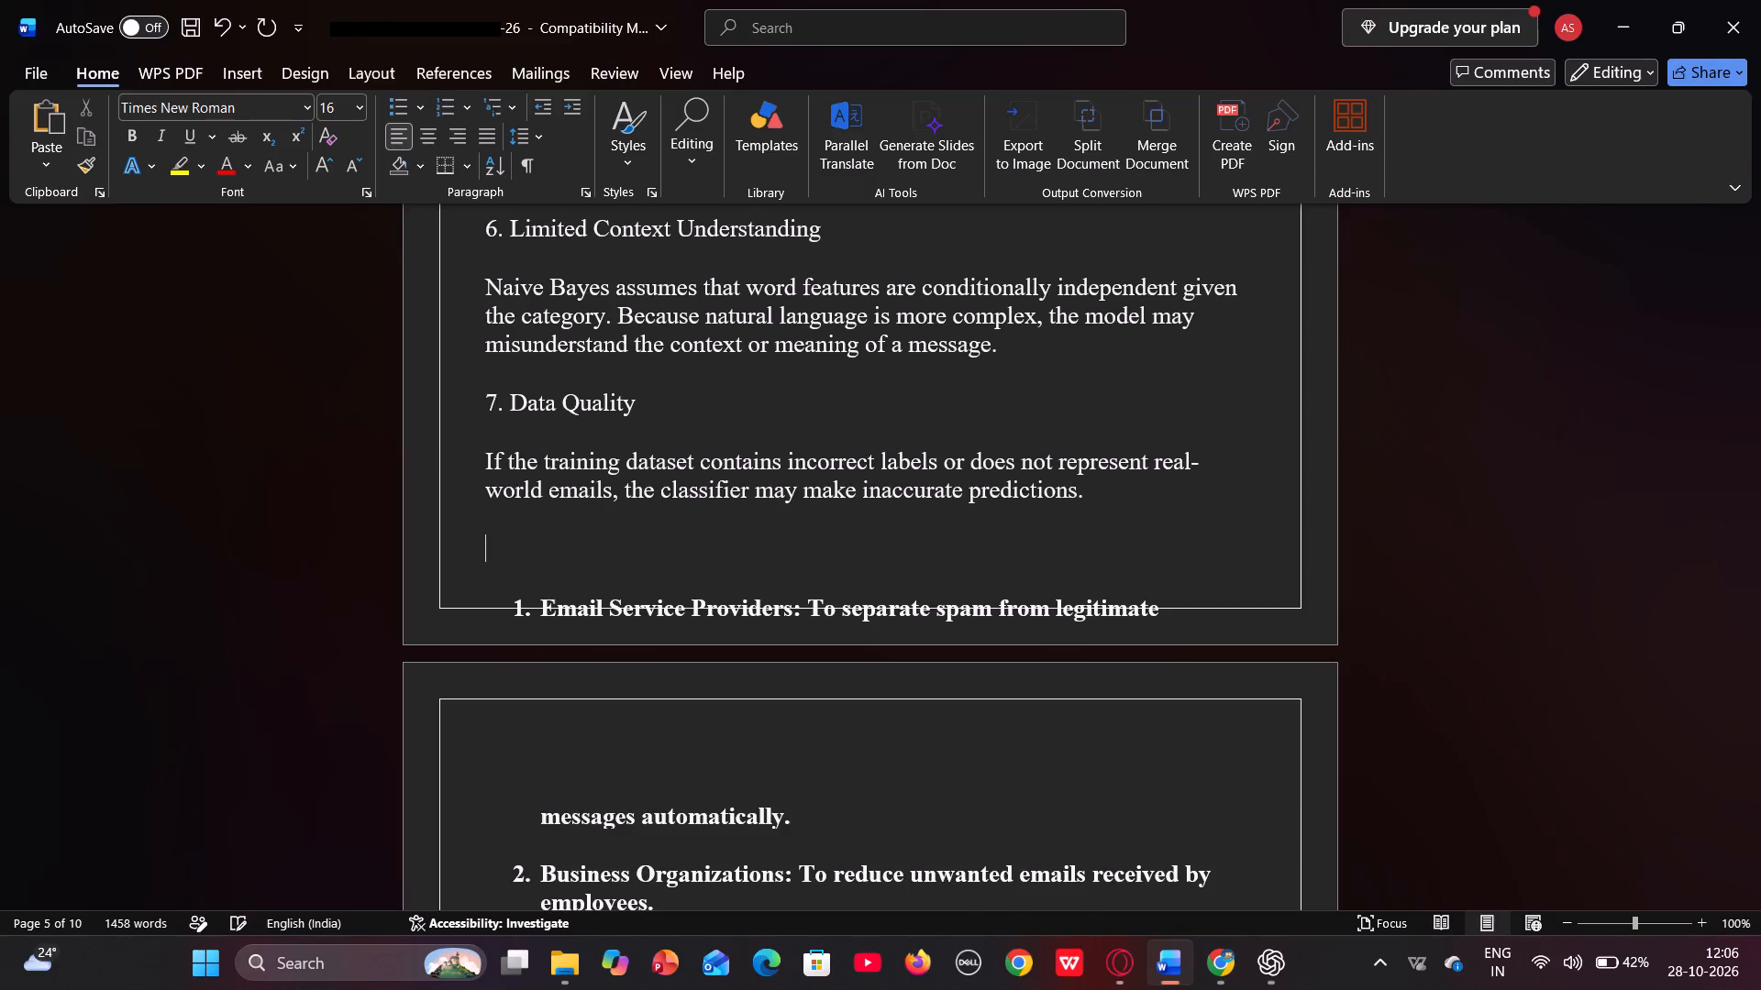
{"action": "key", "text": "BackSpace"}
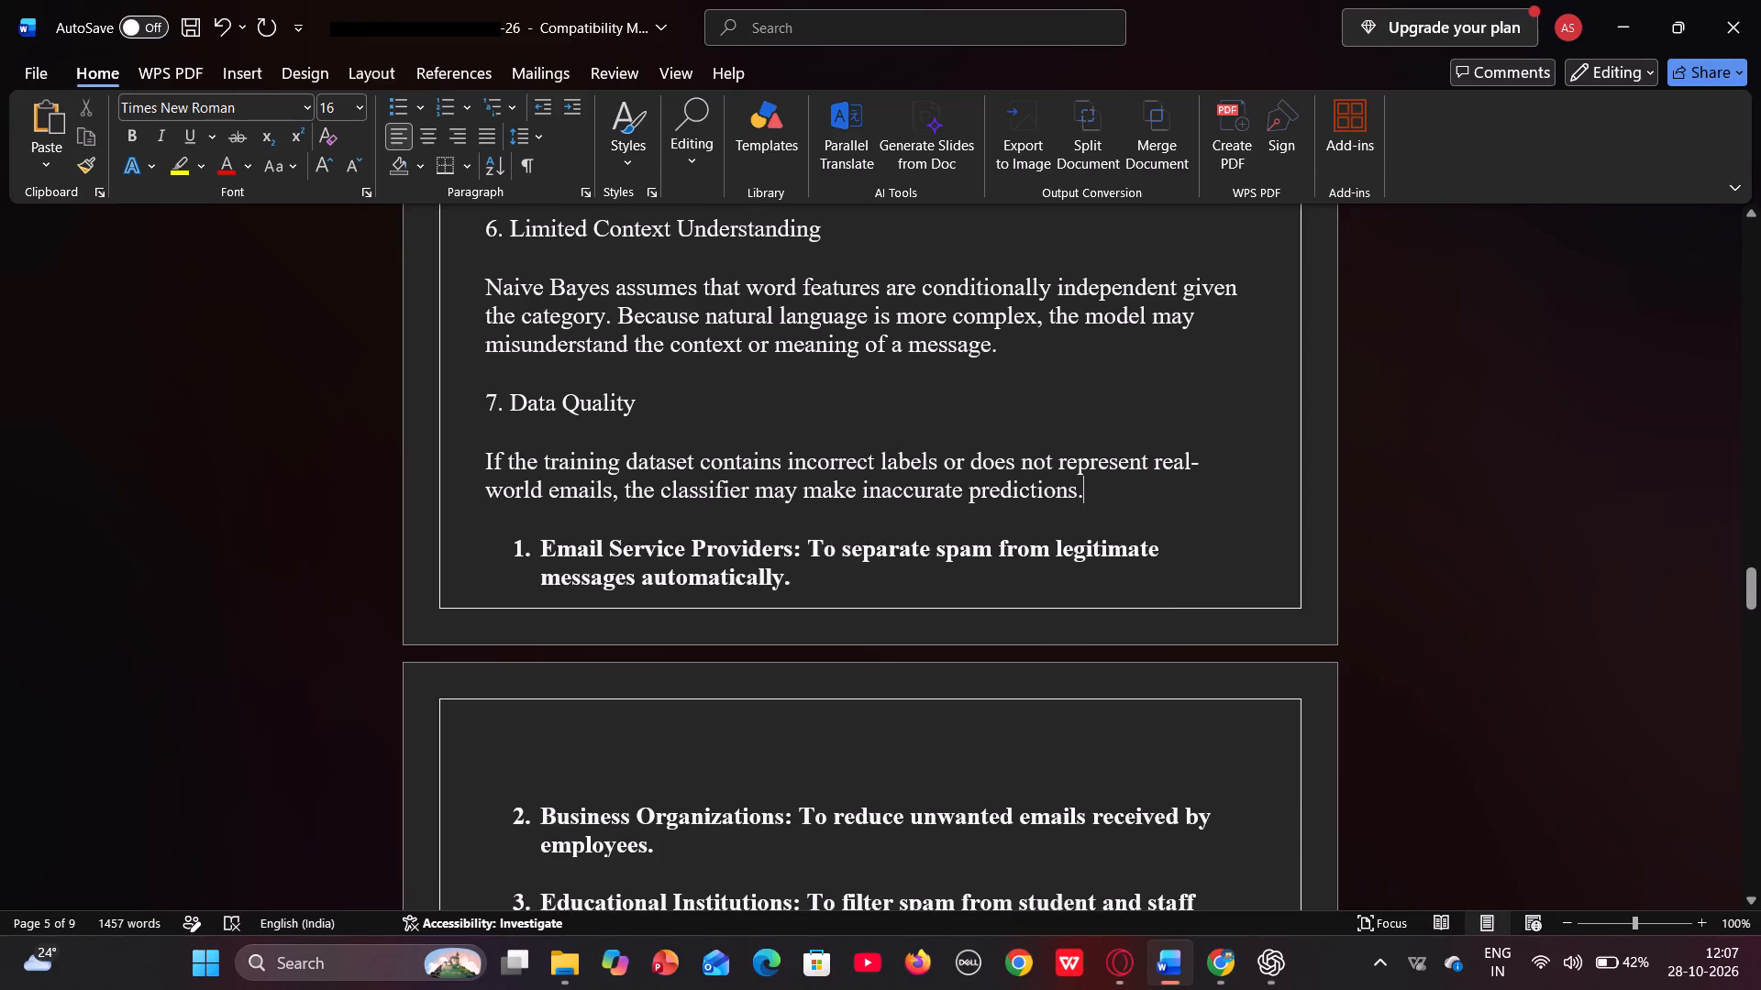
Delete the whole numbered applications list, from "Email Service Providers" through "Automated Message Classification".
{"action": "scroll", "coordinate": [546, 547], "scroll_direction": "down", "scroll_amount": 1}
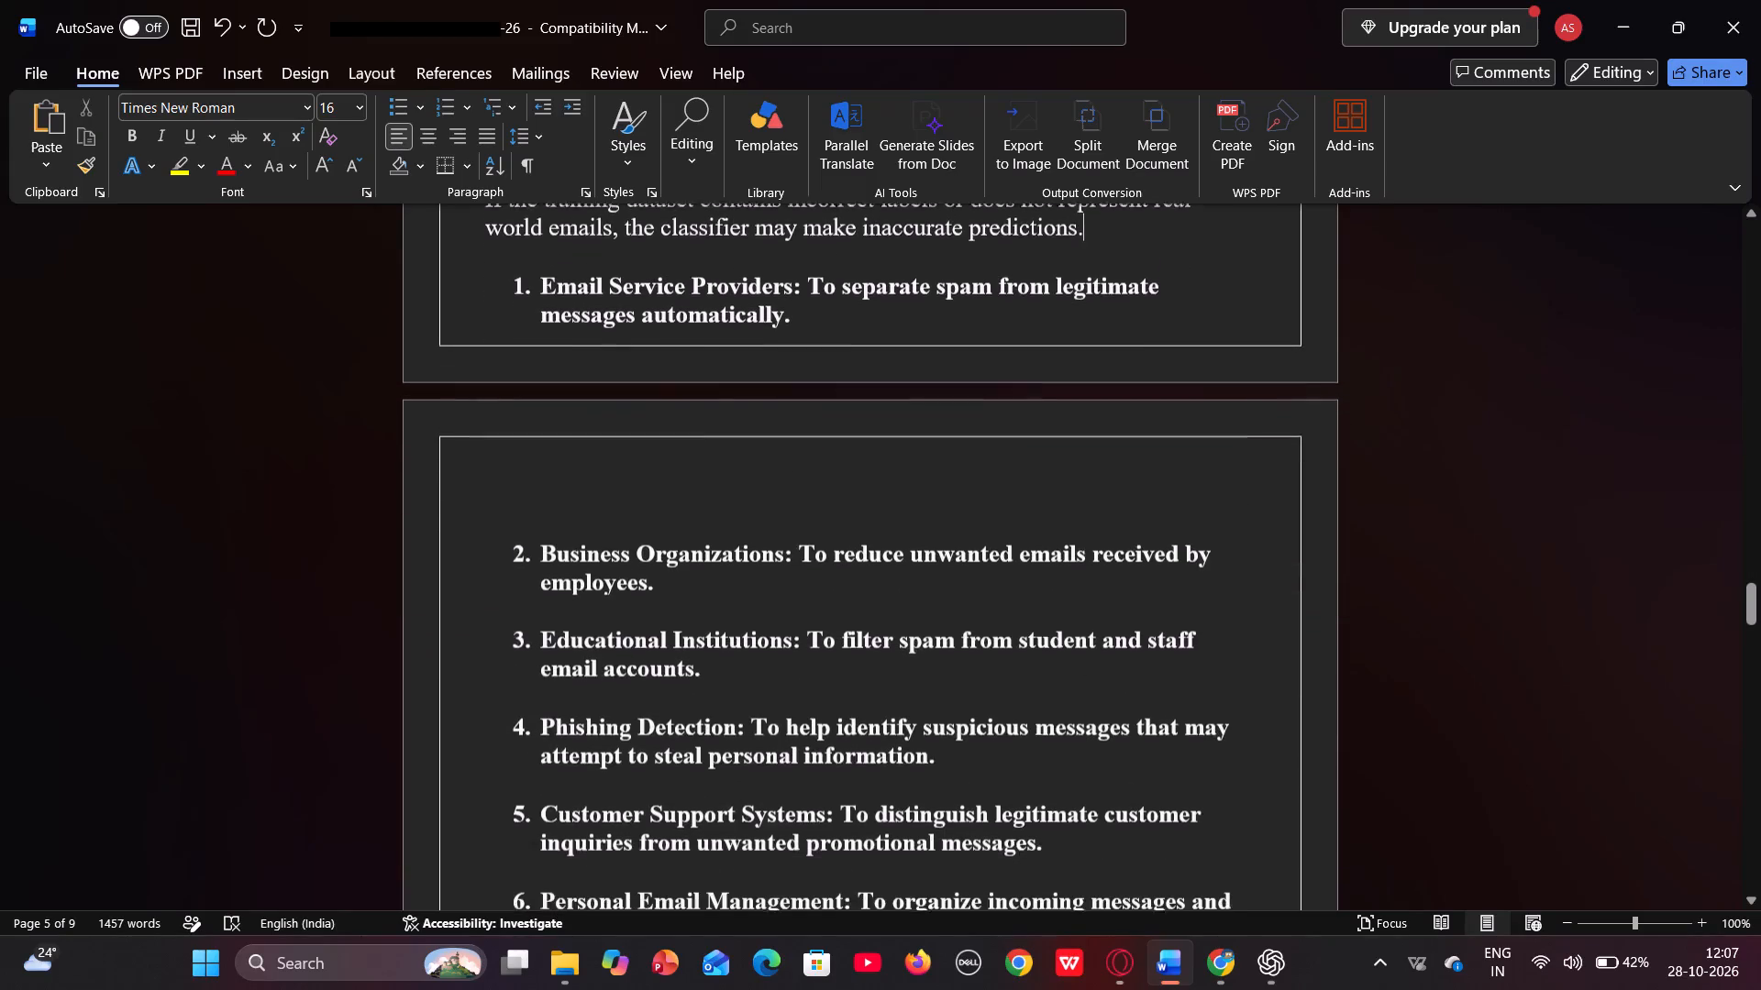
{"action": "scroll", "coordinate": [546, 547], "scroll_direction": "down", "scroll_amount": 1}
{"action": "left_click_drag", "start_coordinate": [503, 414], "coordinate": [507, 414]}
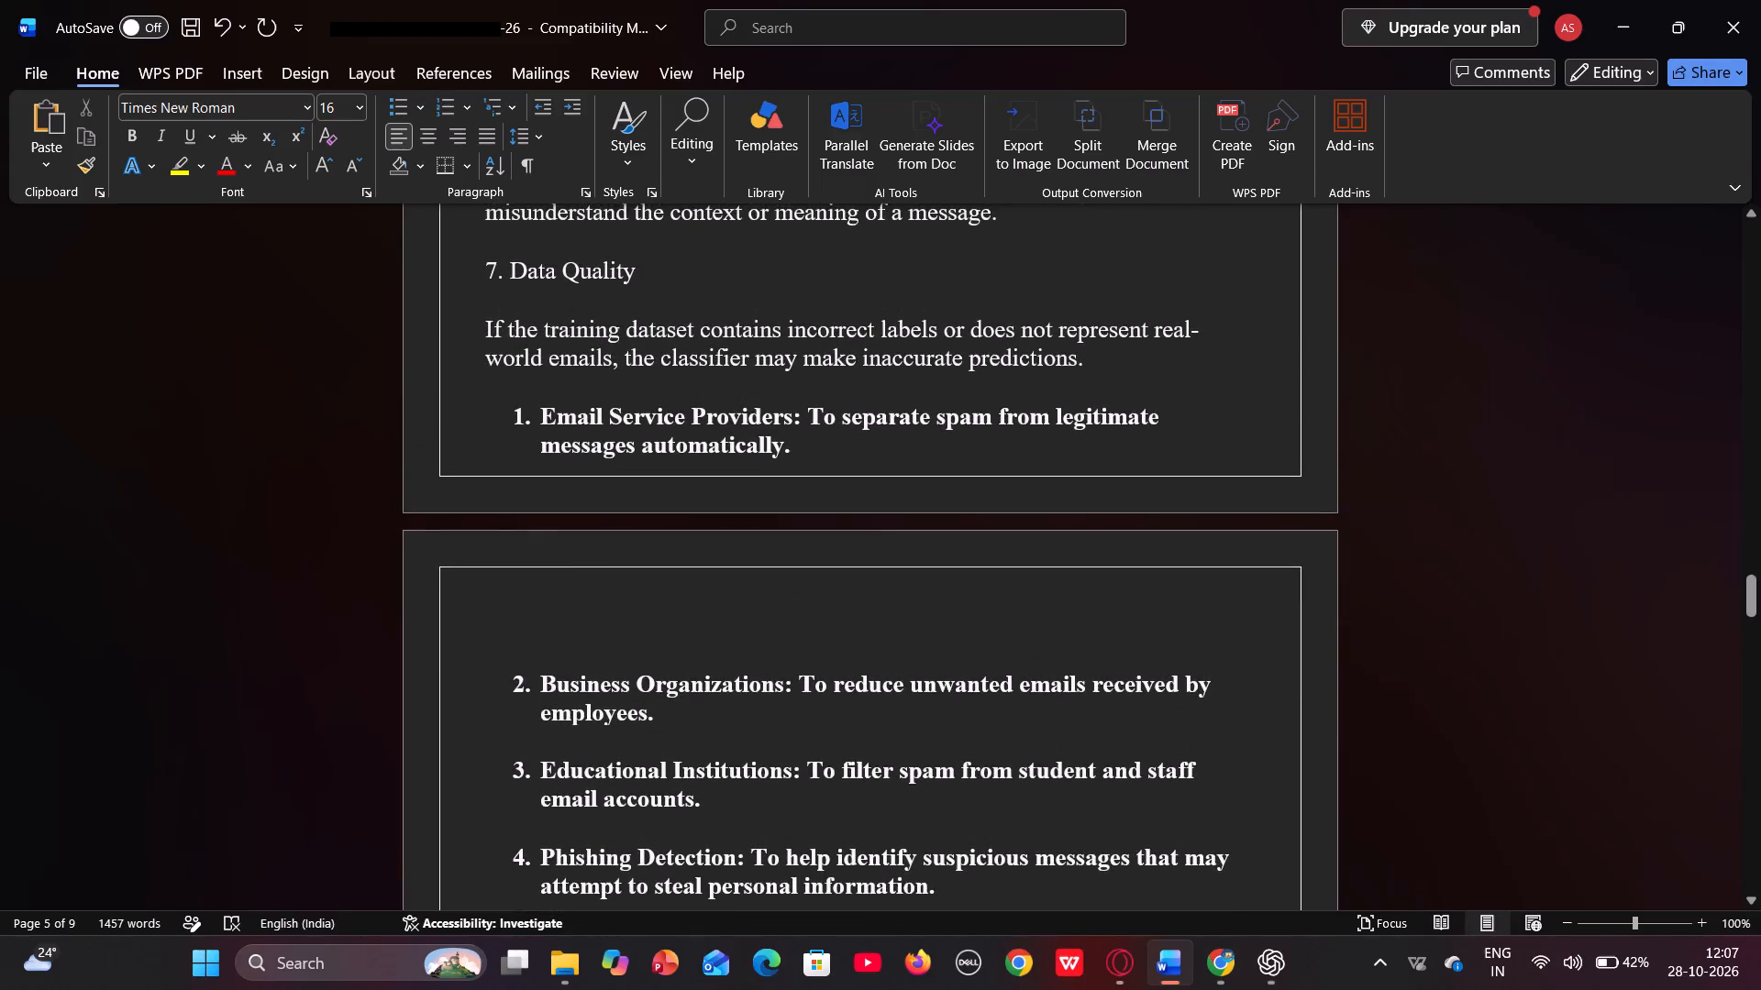
{"action": "left_click_drag", "start_coordinate": [507, 414], "coordinate": [751, 777]}
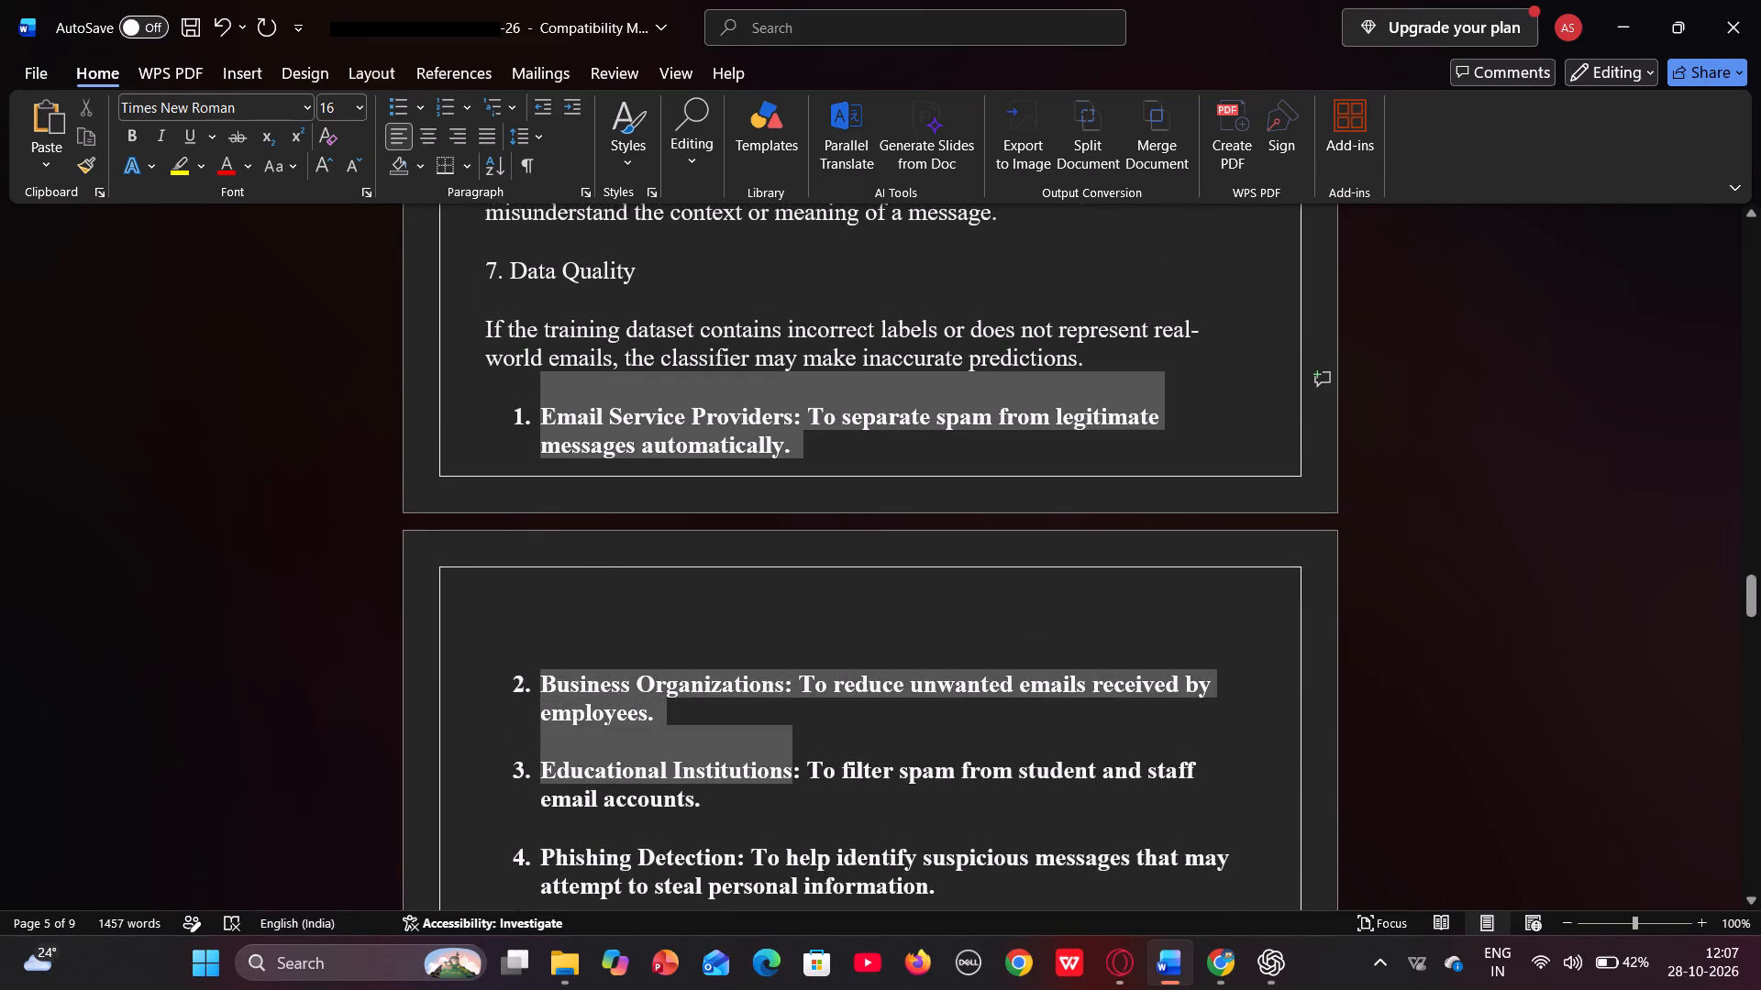
{"action": "left_click_drag", "start_coordinate": [751, 777], "coordinate": [852, 852]}
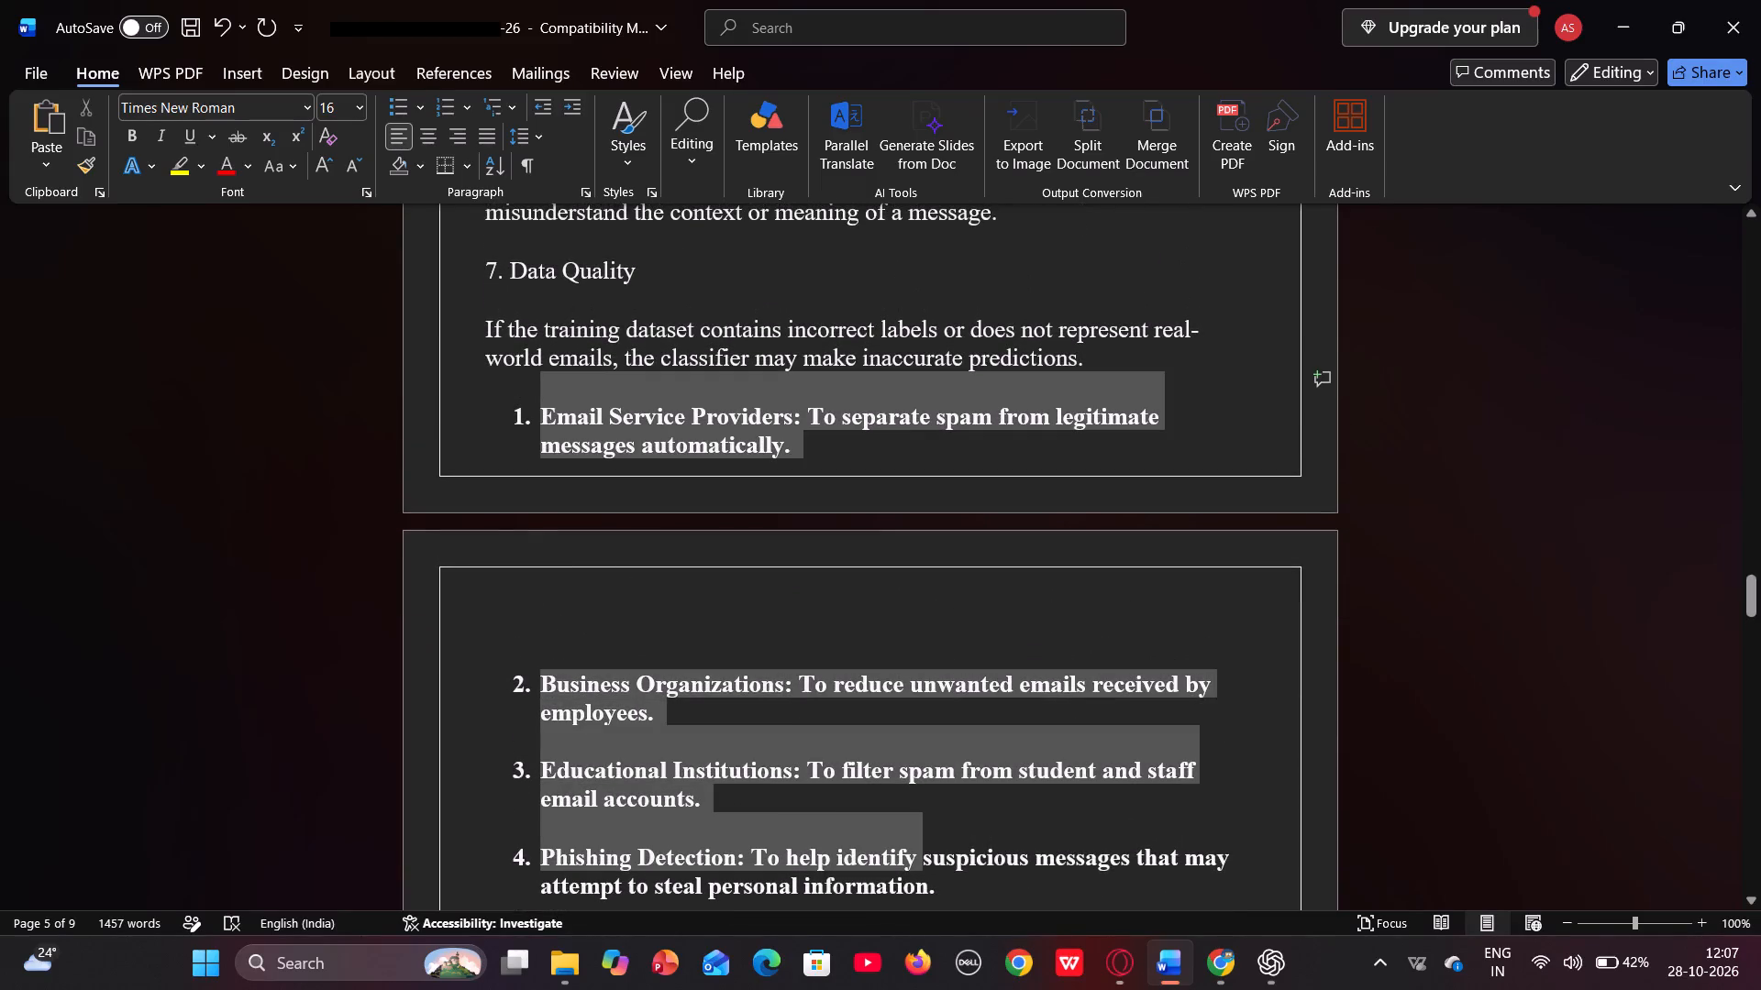
{"action": "left_click_drag", "start_coordinate": [852, 852], "coordinate": [953, 925]}
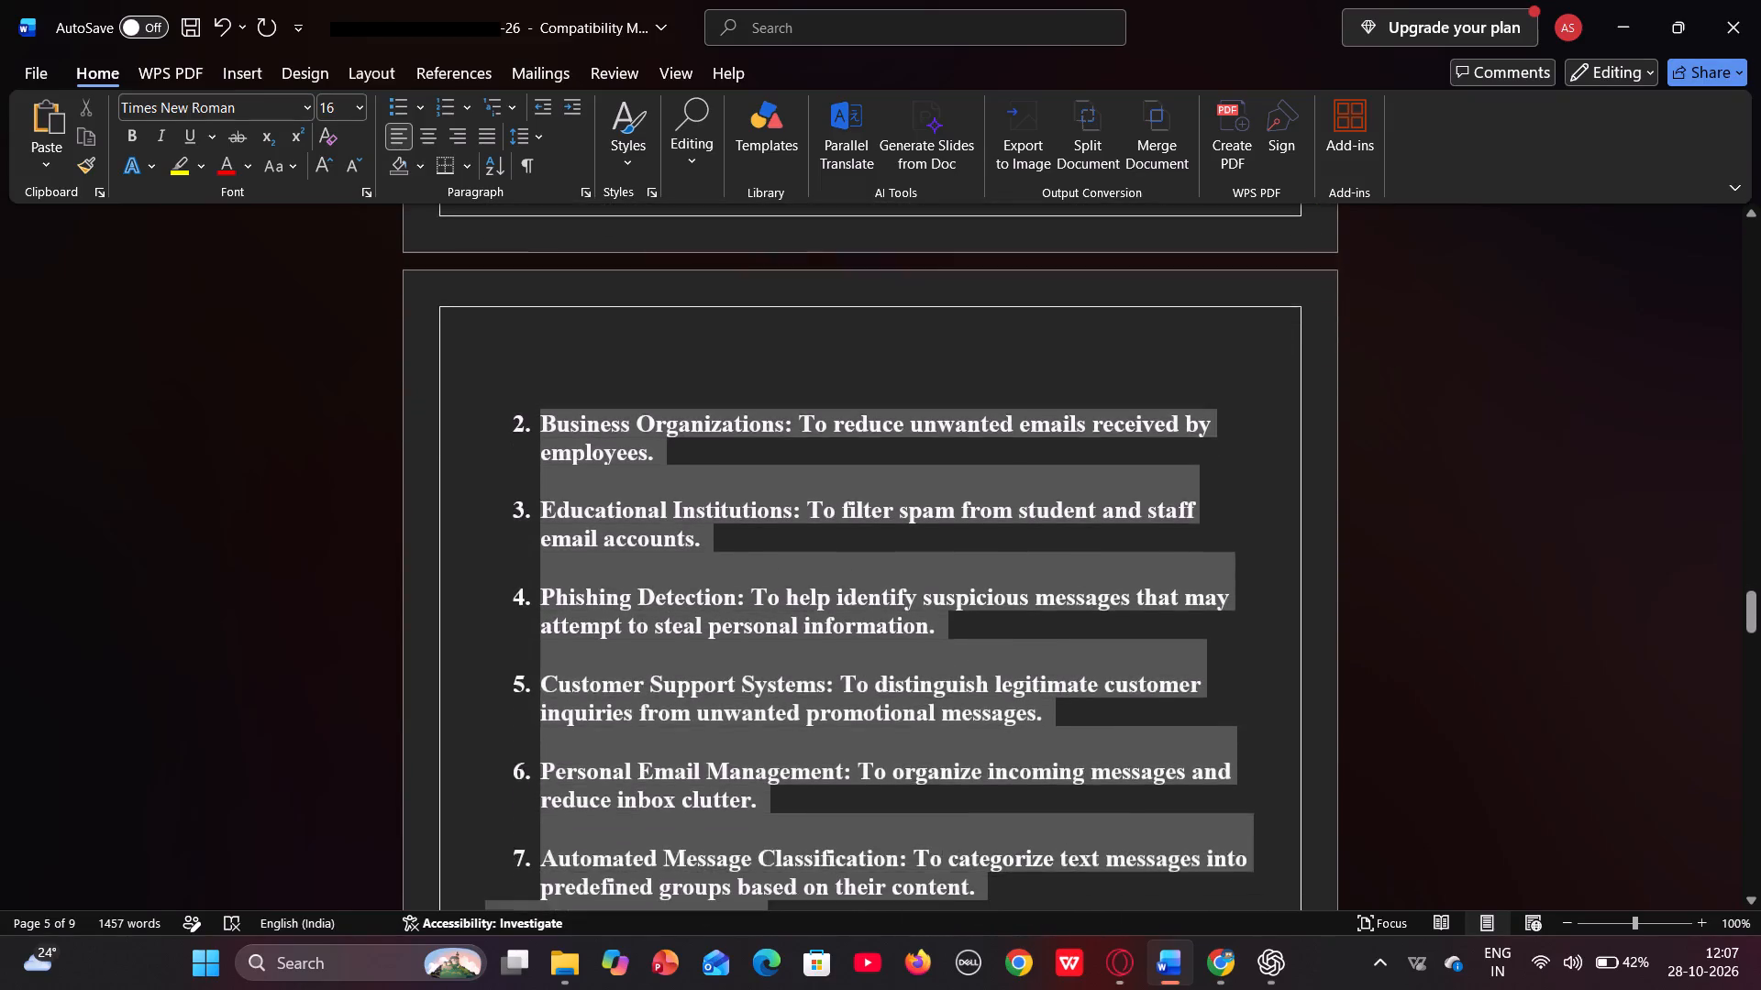
{"action": "left_click_drag", "start_coordinate": [953, 925], "coordinate": [968, 830]}
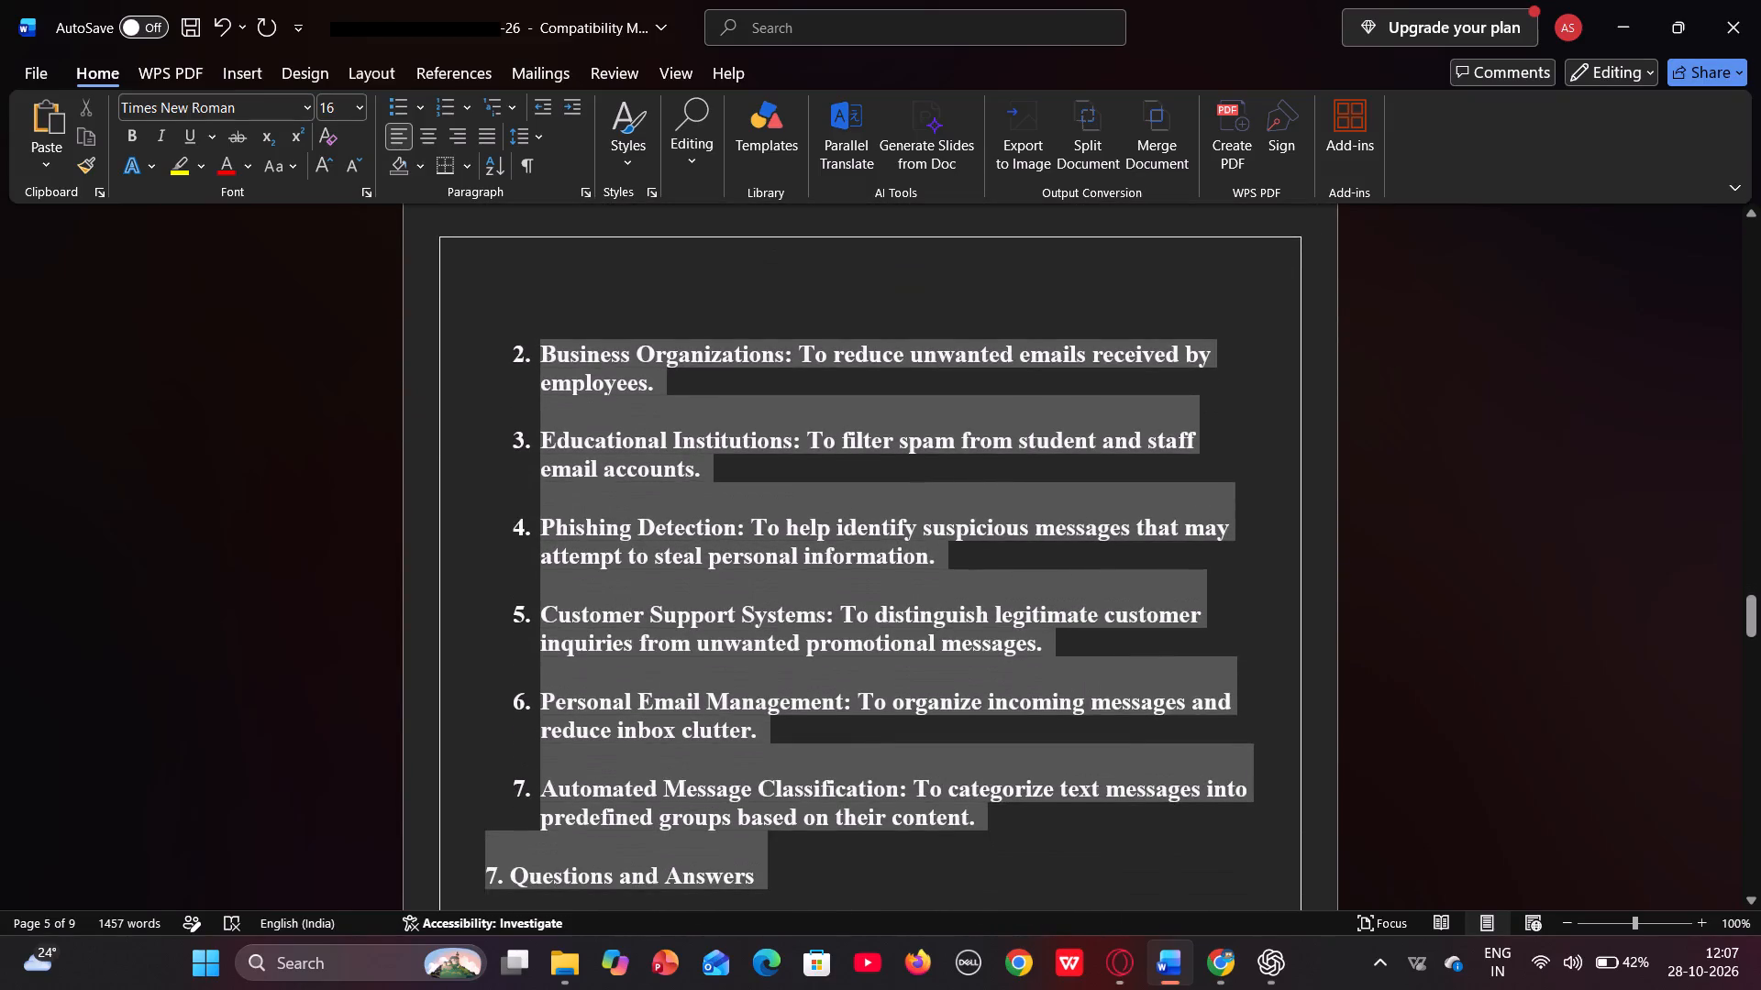
{"action": "left_click_drag", "start_coordinate": [968, 830], "coordinate": [985, 804]}
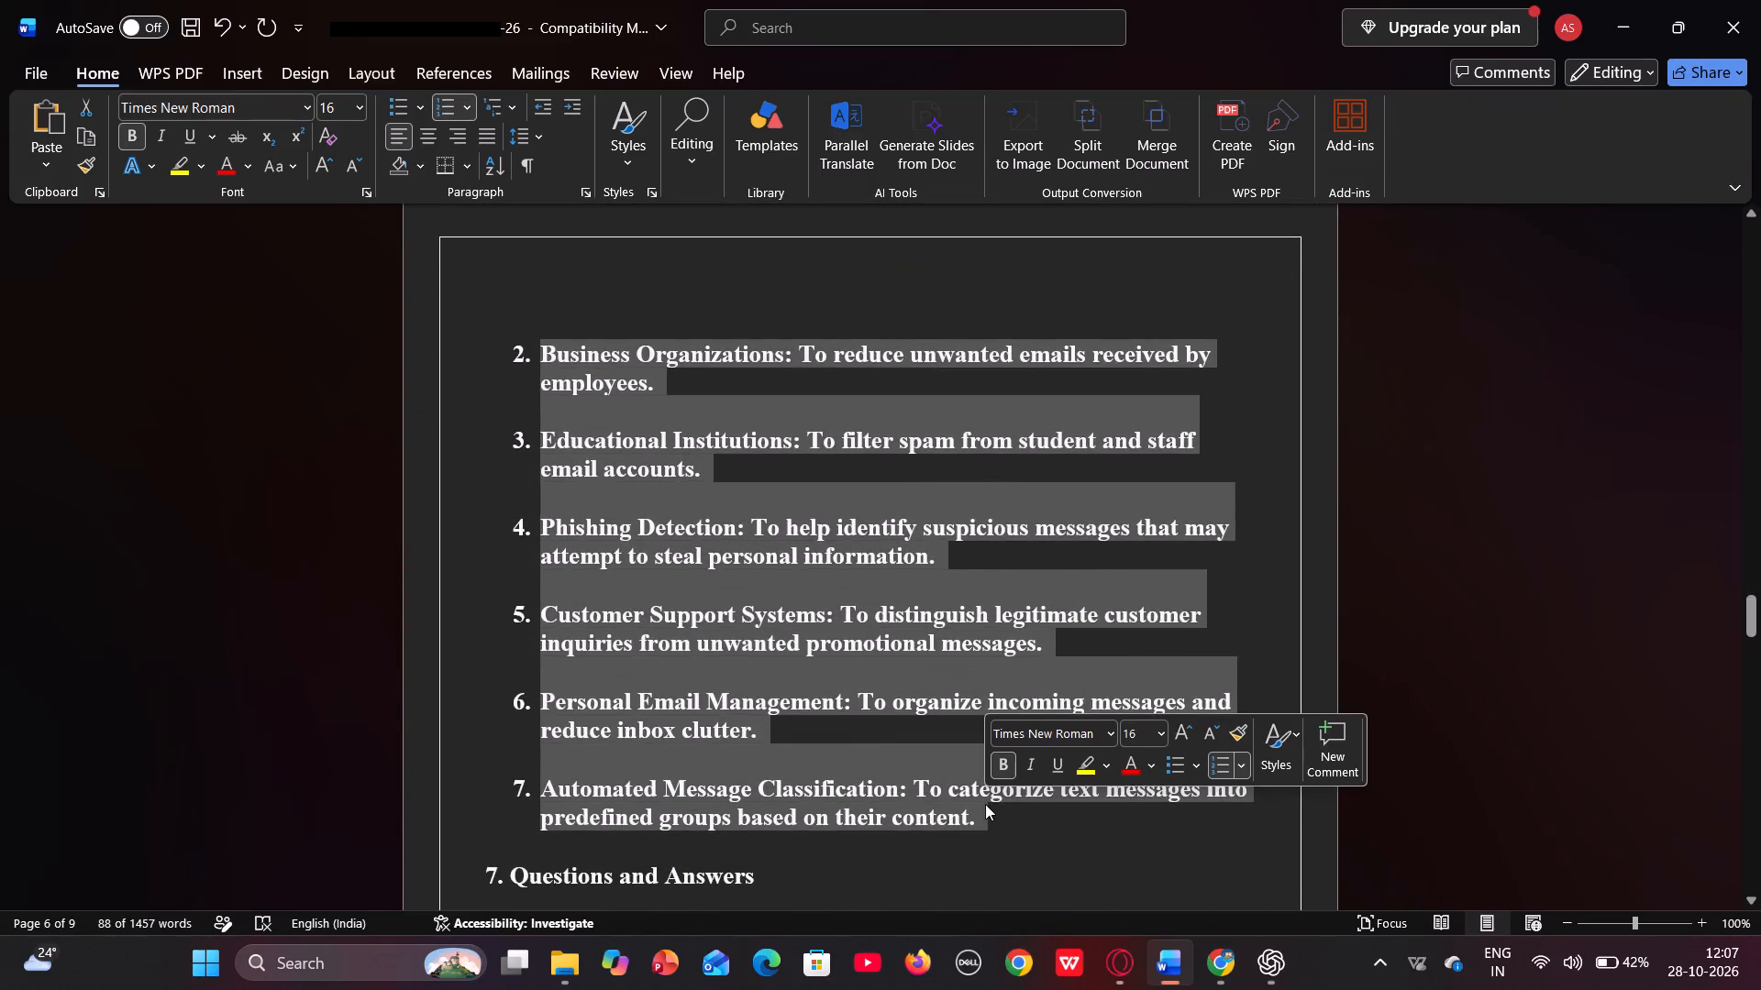
{"action": "key", "text": "BackSpace"}
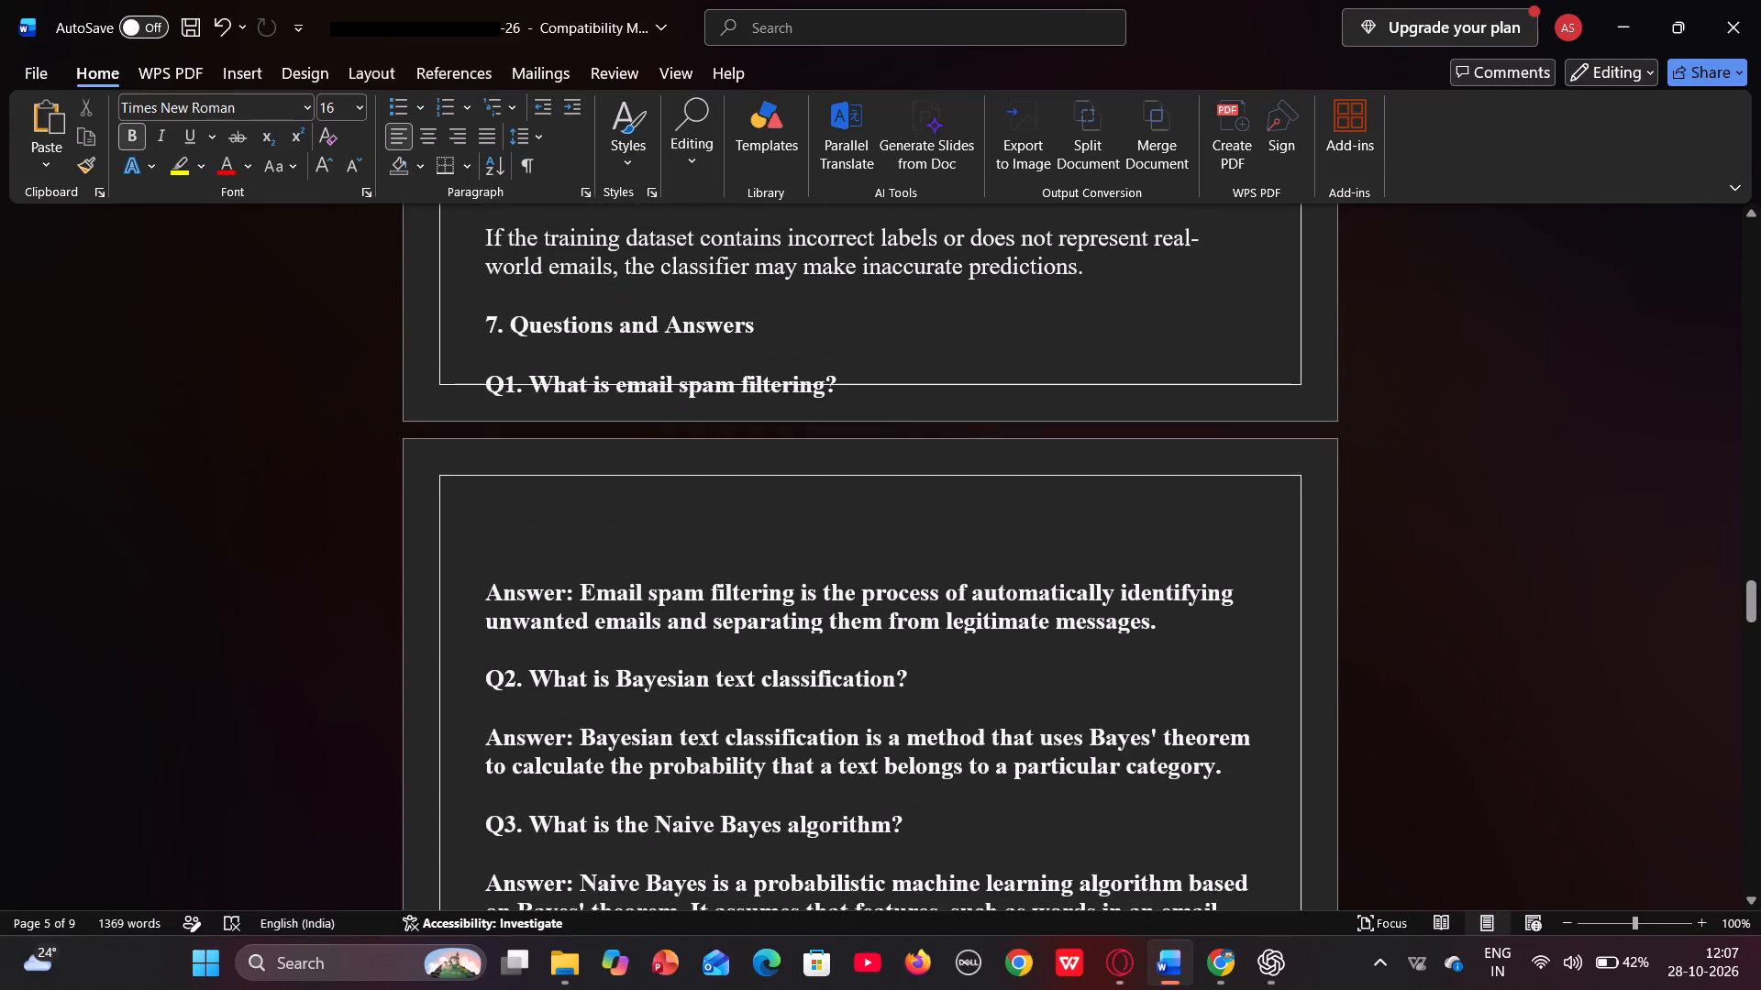
Remove the number "7." and its space from the start of the "Questions and Answers" heading.
{"action": "left_click", "coordinate": [514, 321]}
{"action": "key", "text": "BackSpace"}
{"action": "key", "text": "BackSpace"}
{"action": "key", "text": "BackSpace"}
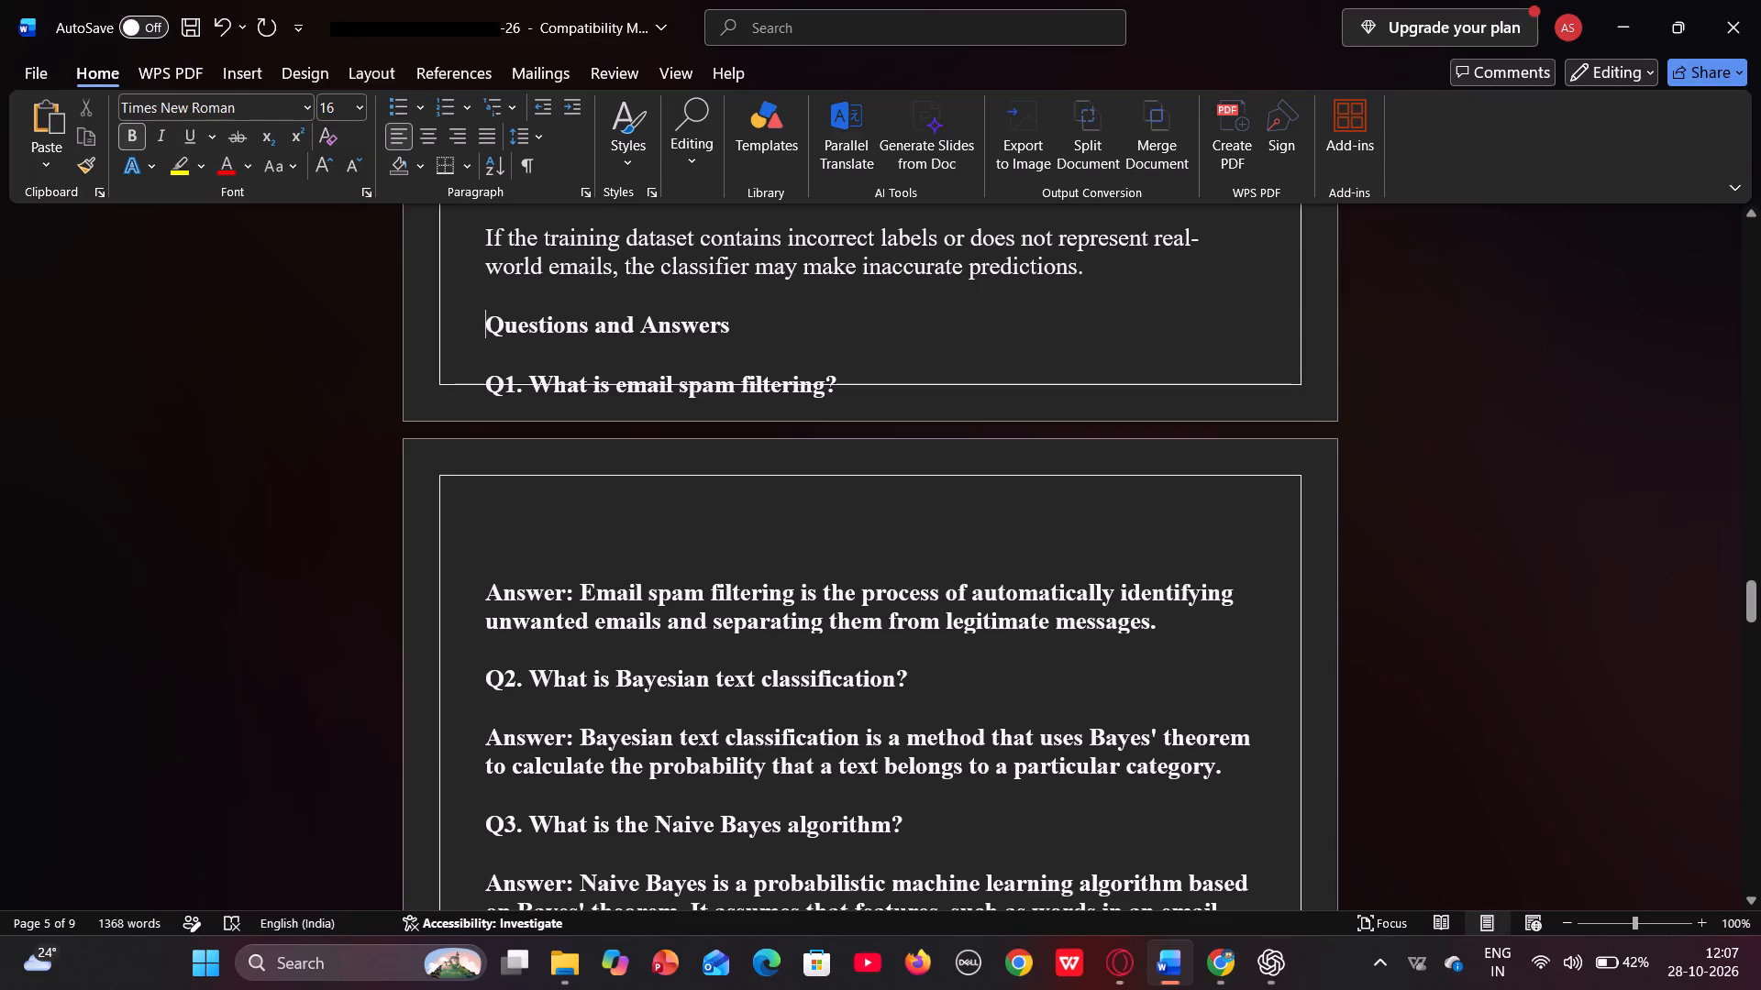
Increase the "Questions and Answers" heading to 18 pt and underline it.
{"action": "left_click_drag", "start_coordinate": [480, 320], "coordinate": [712, 330]}
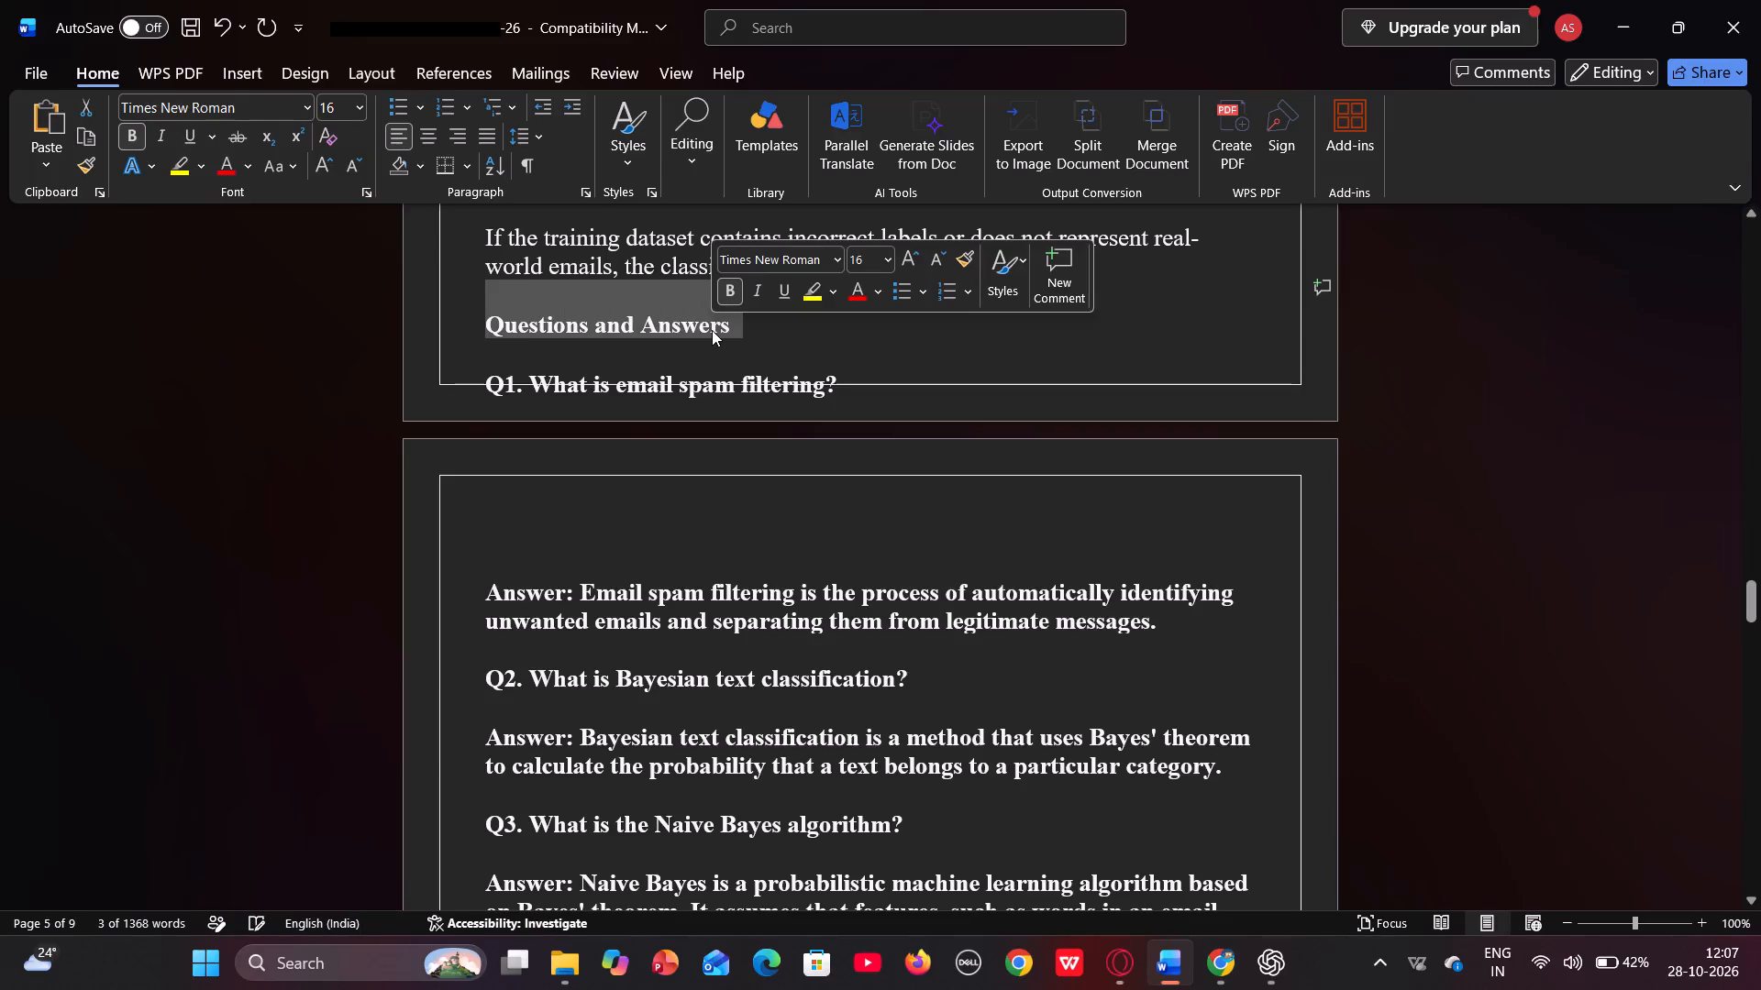
{"action": "left_click", "coordinate": [914, 263]}
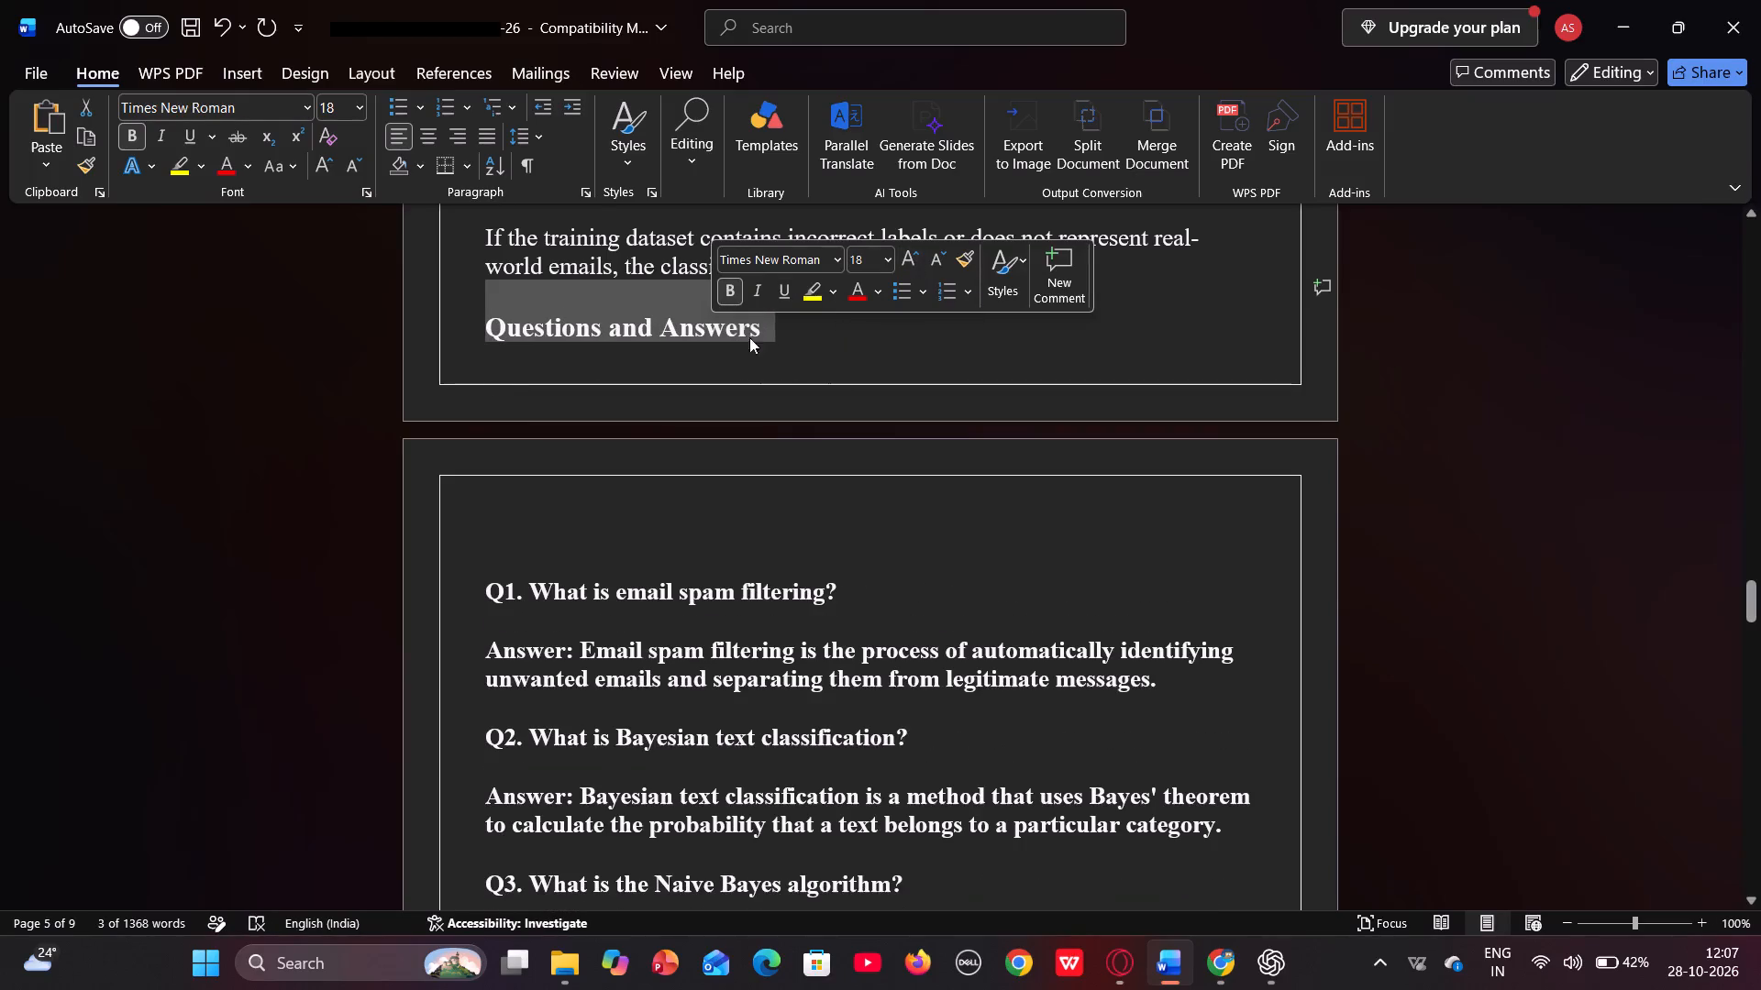
{"action": "left_click", "coordinate": [791, 287]}
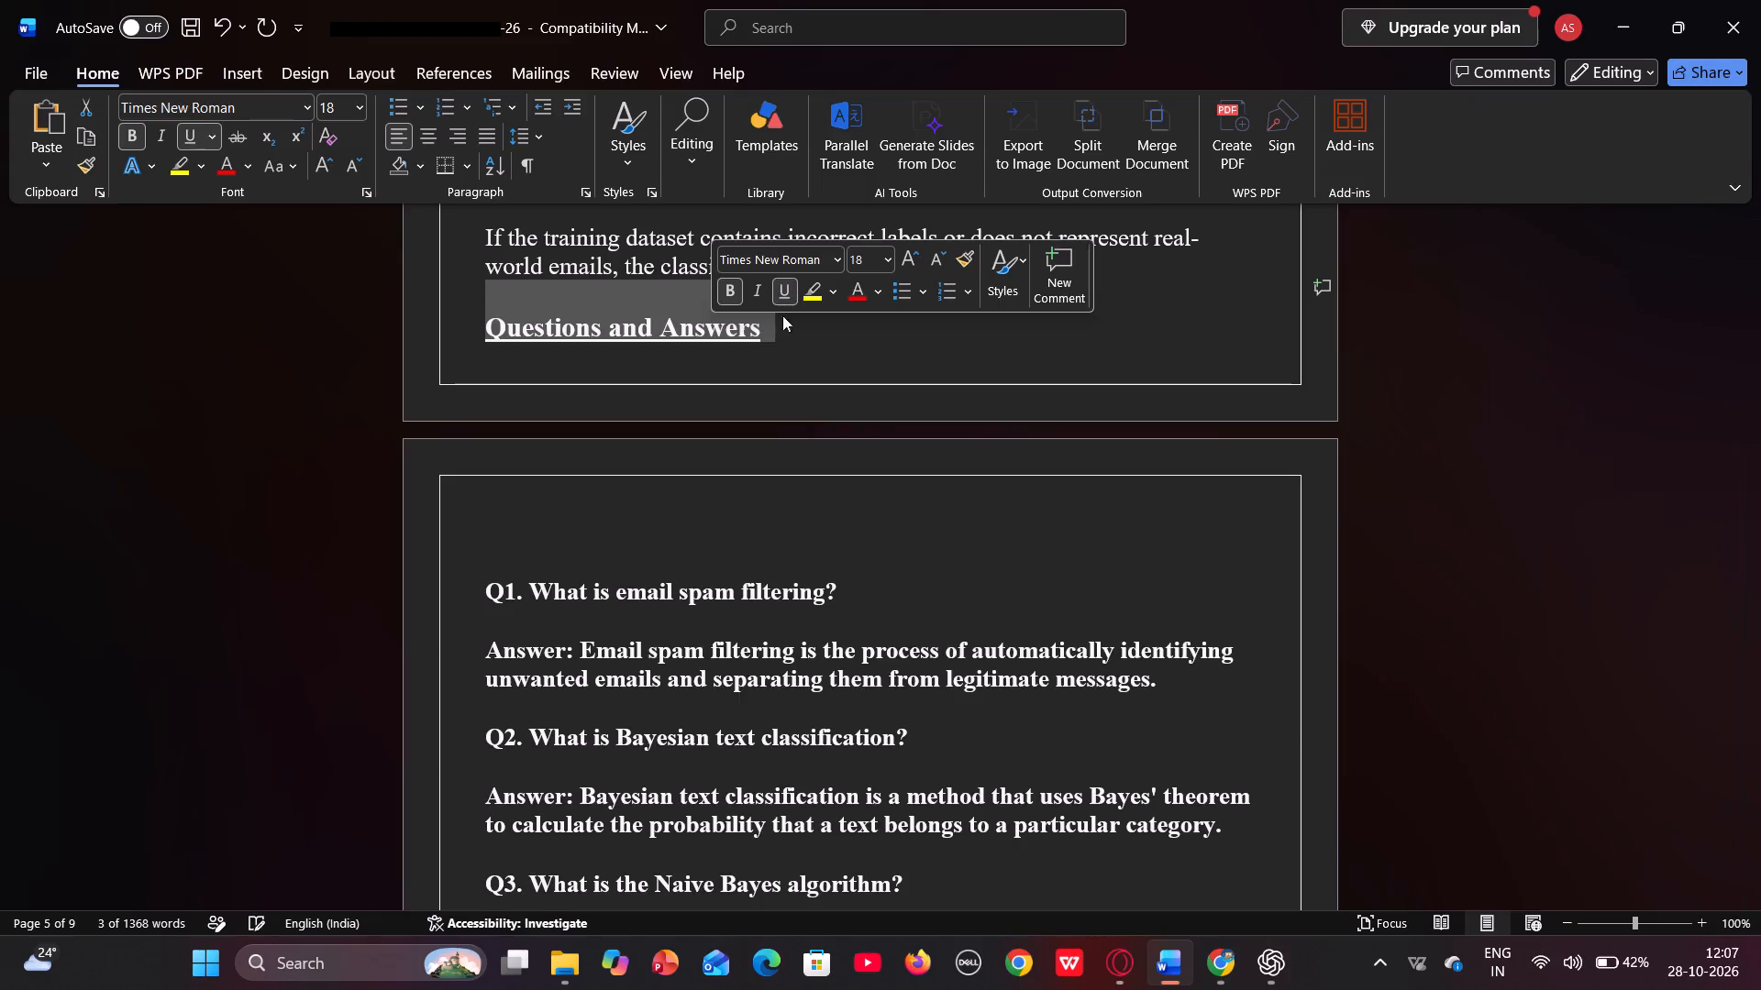
{"action": "left_click", "coordinate": [833, 352]}
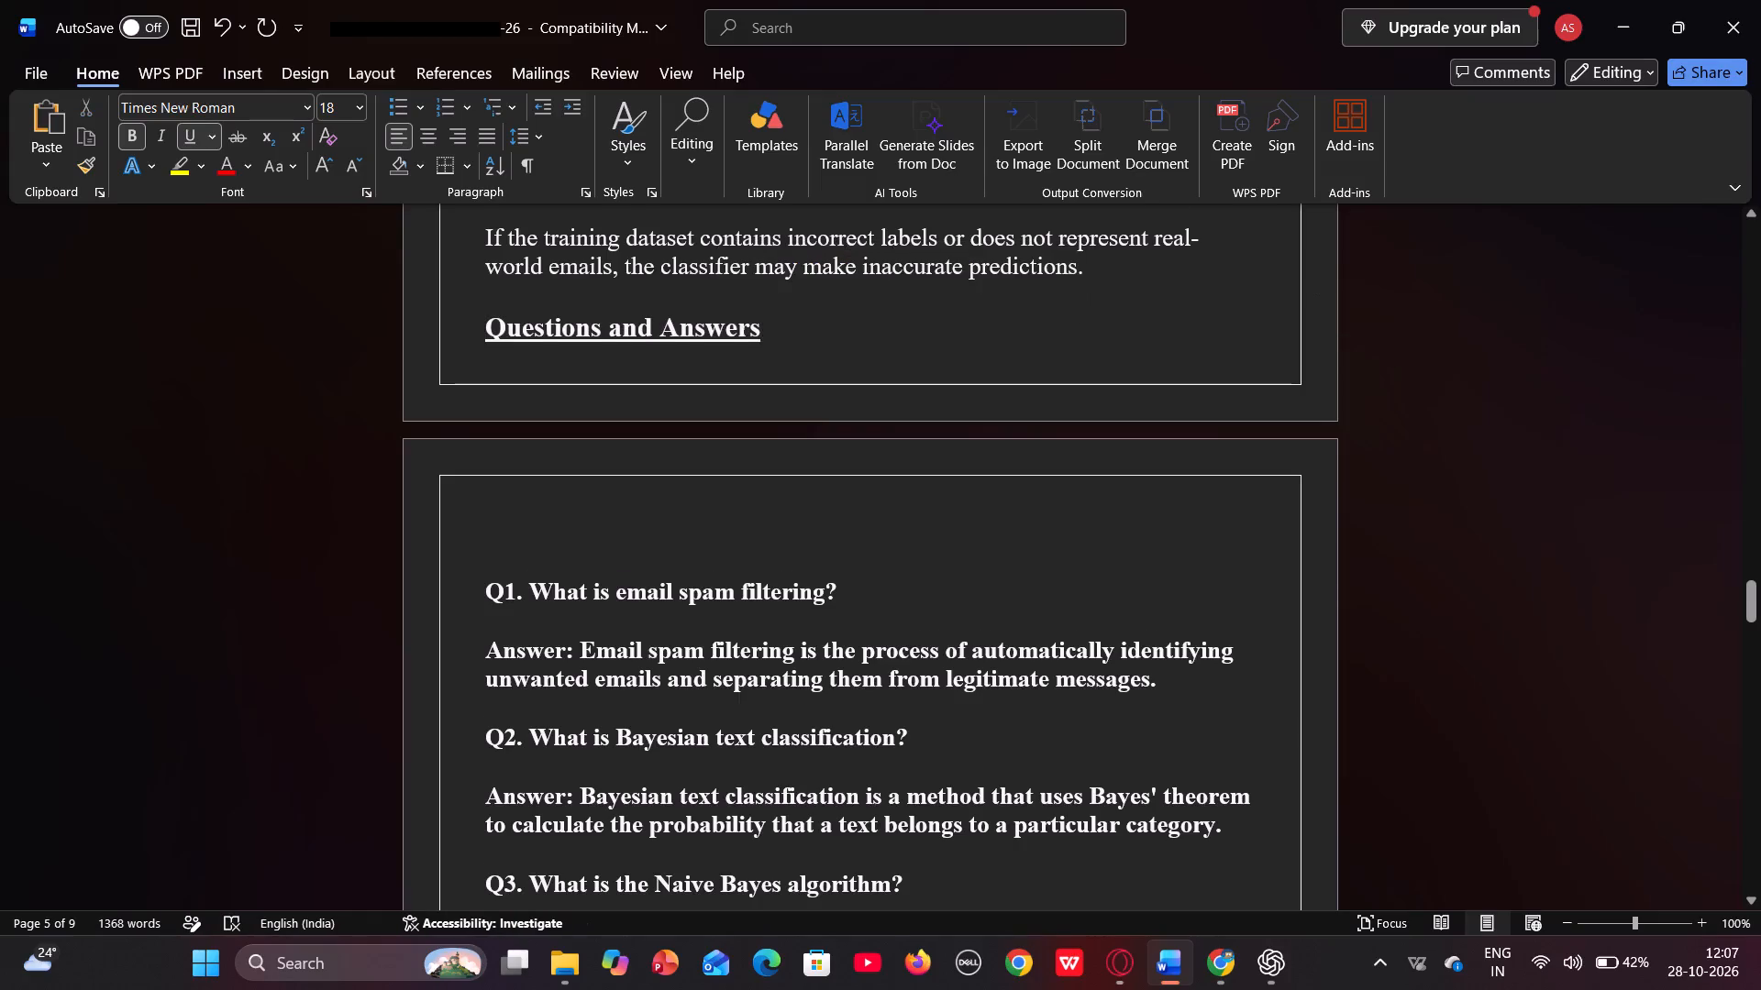
Review the formatting of the earlier sections, from Challenges up to Definition and back down to Questions and Answers.
{"action": "scroll", "coordinate": [833, 352], "scroll_direction": "up", "scroll_amount": 1}
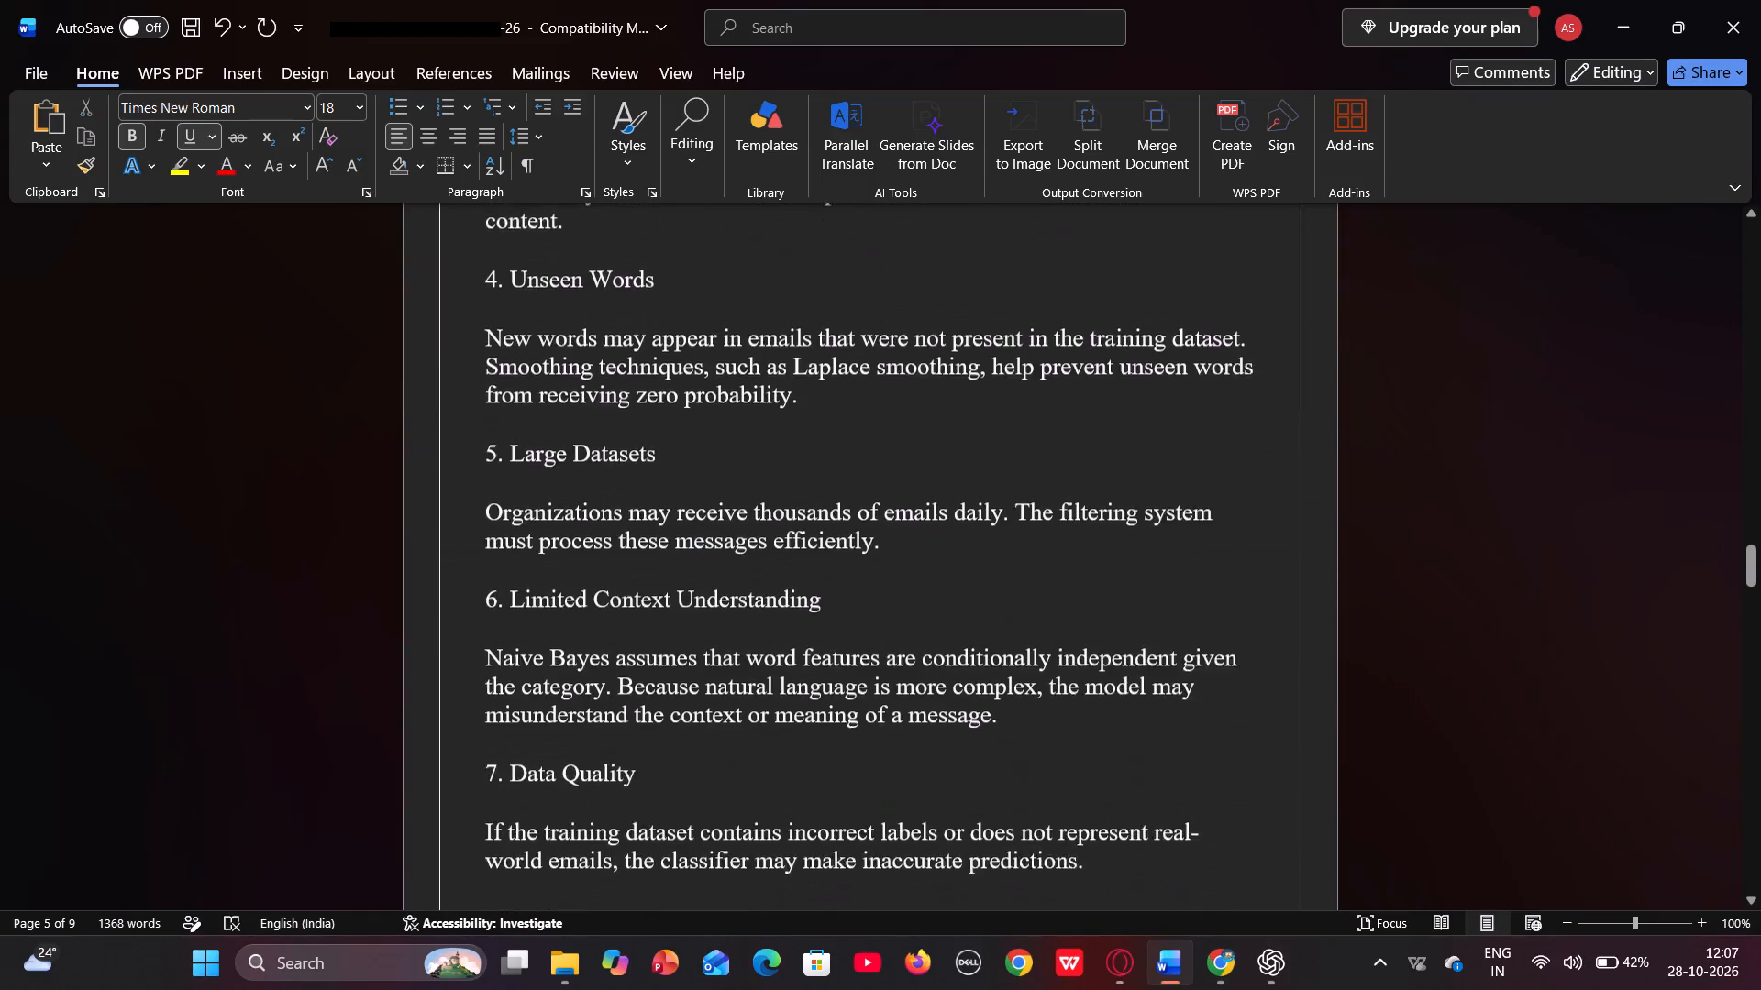
{"action": "scroll", "coordinate": [833, 352], "scroll_direction": "up", "scroll_amount": 2}
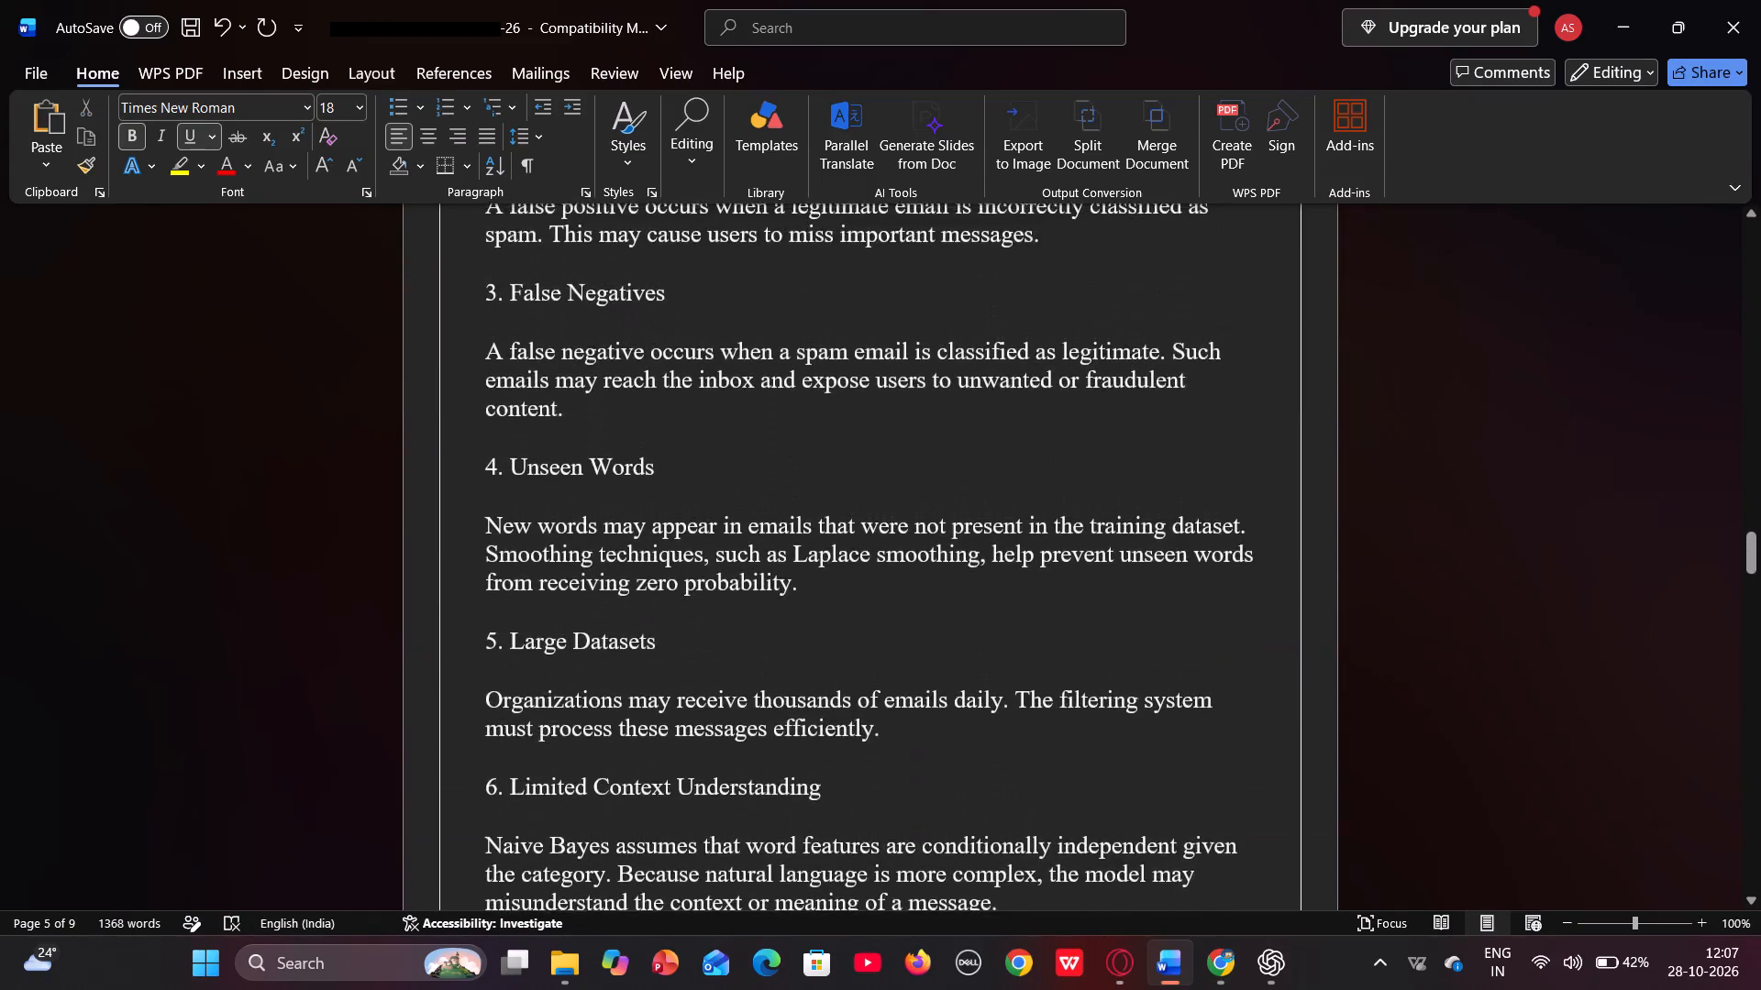
{"action": "scroll", "coordinate": [833, 352], "scroll_direction": "up", "scroll_amount": 3}
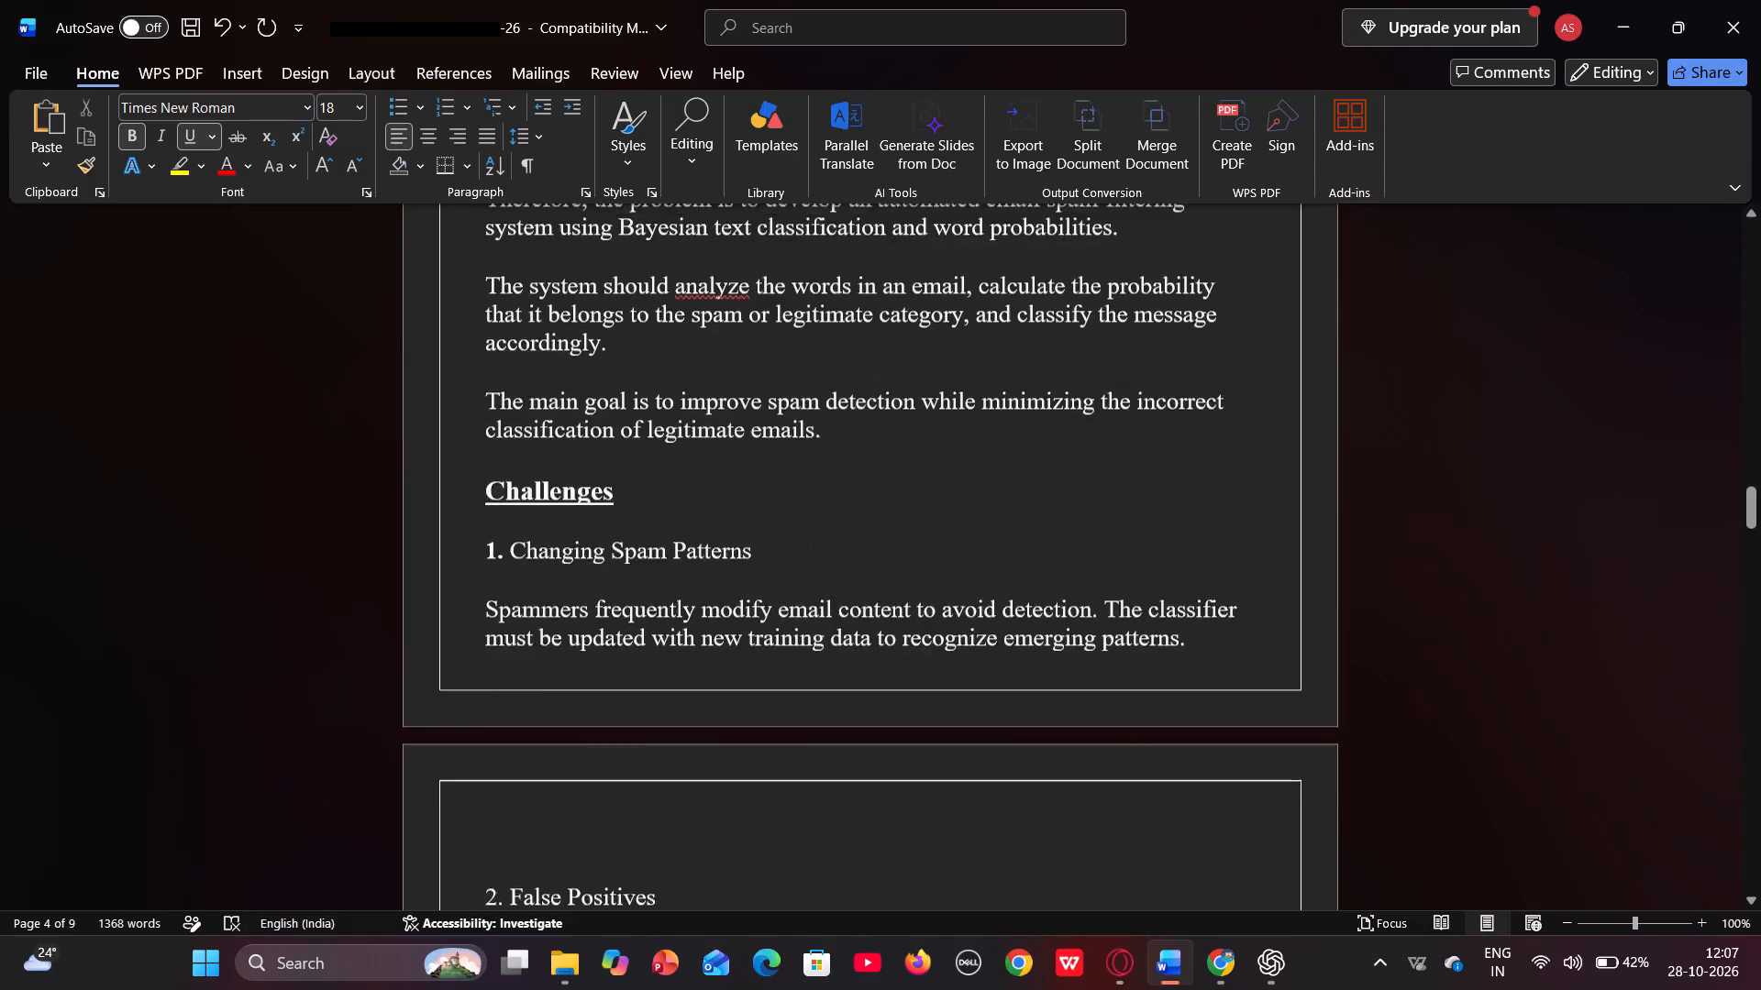
{"action": "scroll", "coordinate": [833, 352], "scroll_direction": "up", "scroll_amount": 4}
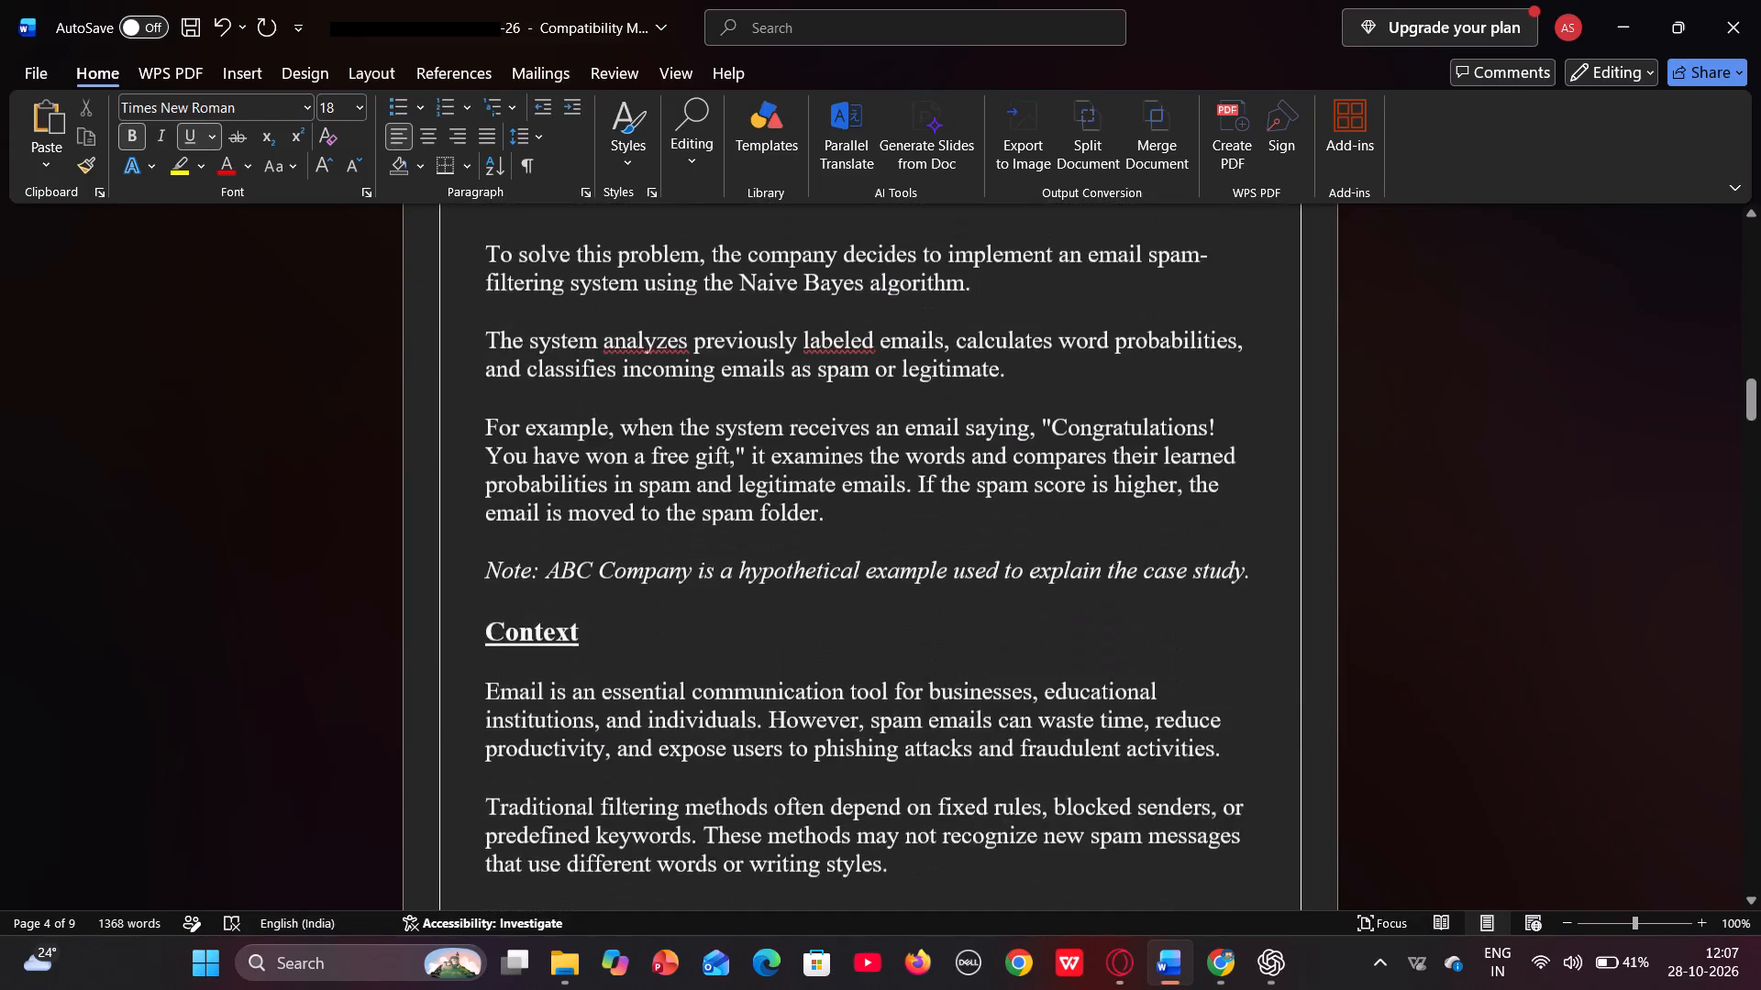
{"action": "scroll", "coordinate": [833, 352], "scroll_direction": "up", "scroll_amount": 3}
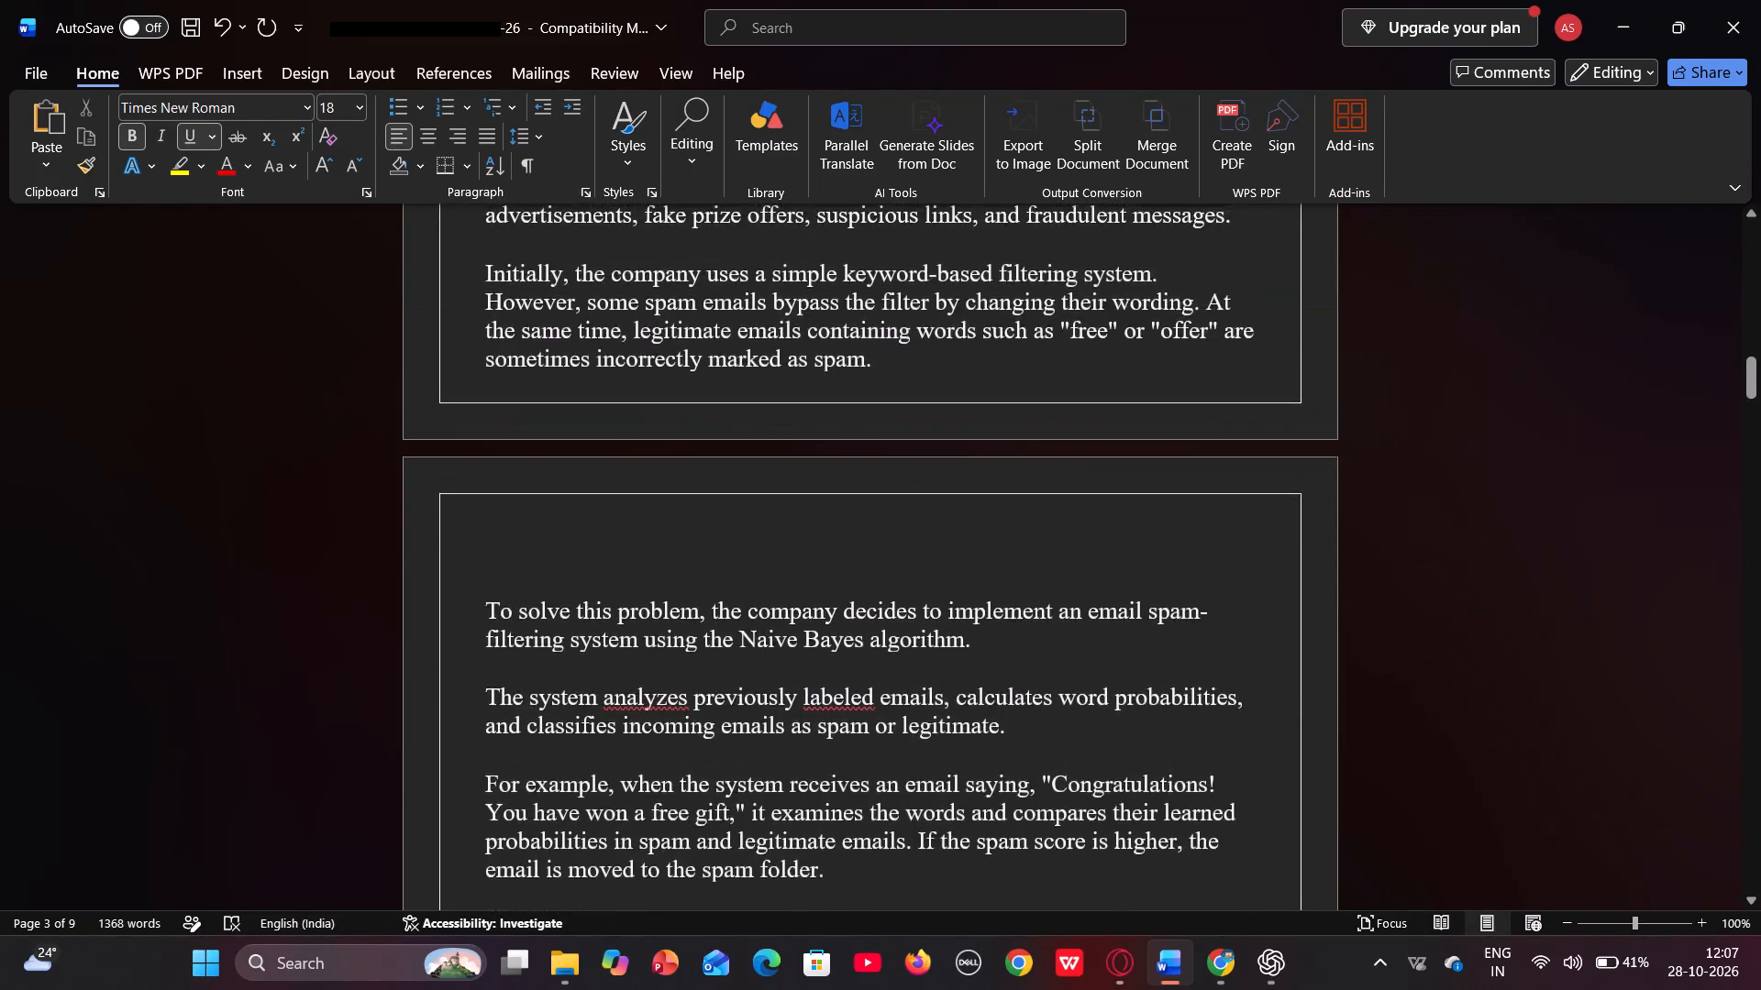
{"action": "scroll", "coordinate": [833, 352], "scroll_direction": "up", "scroll_amount": 3}
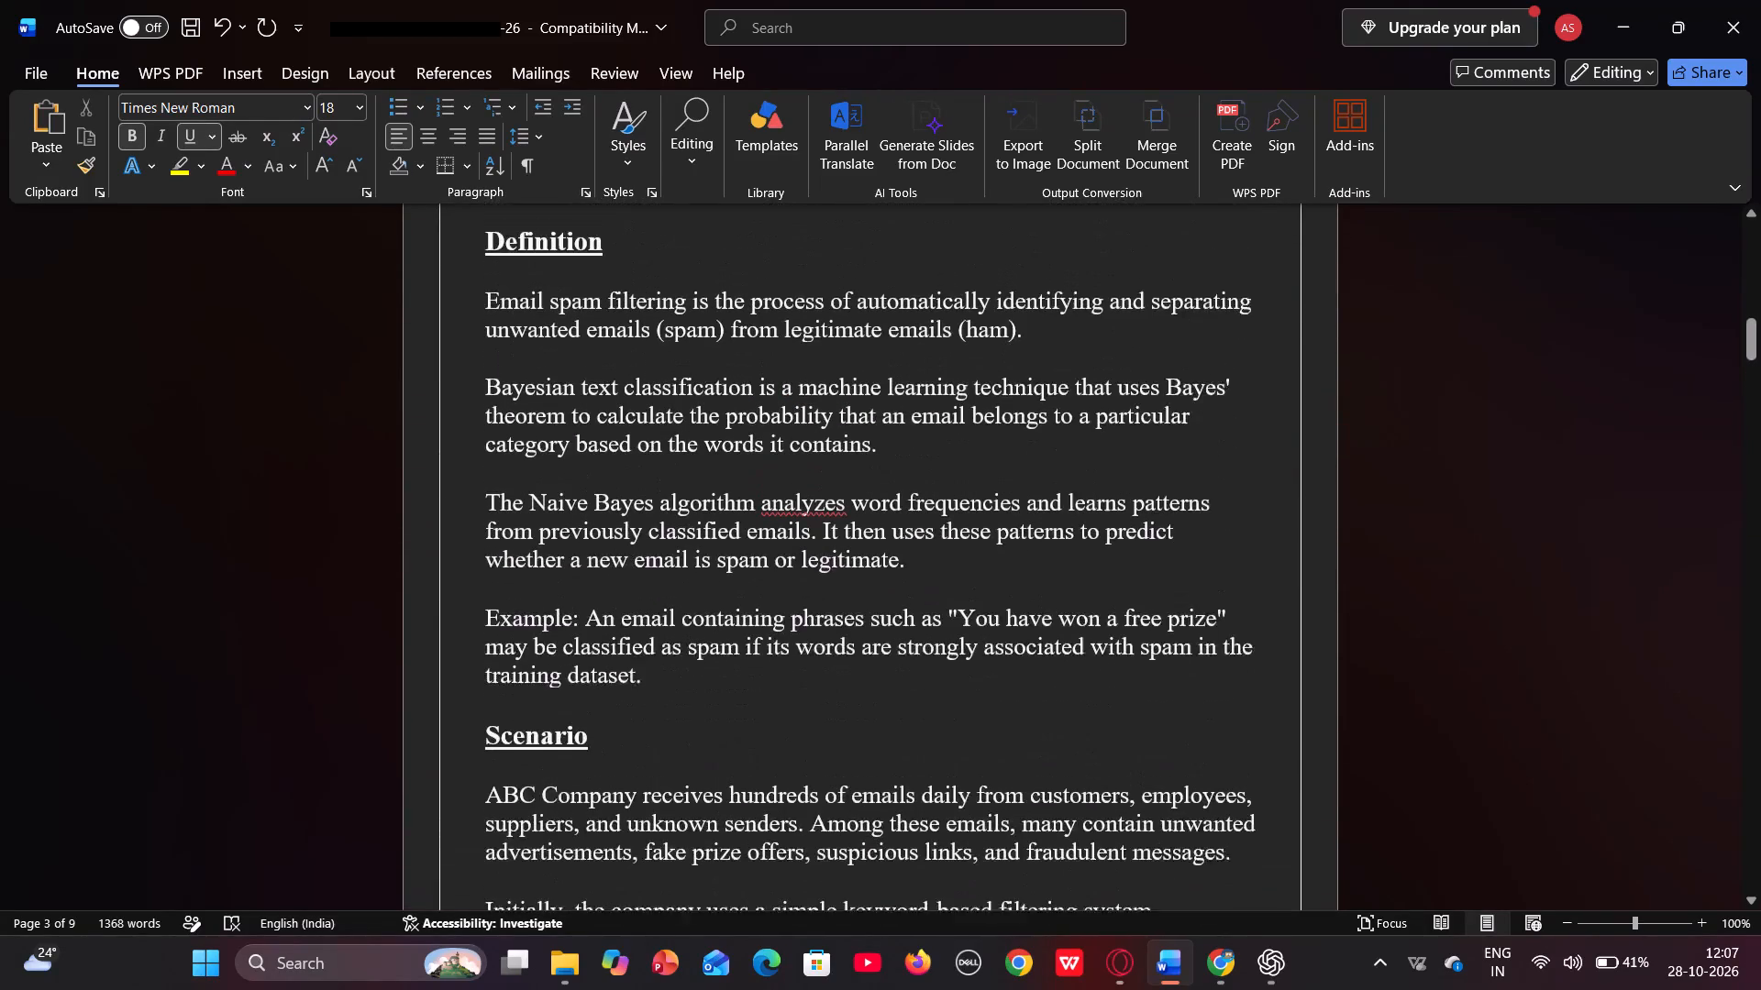
{"action": "scroll", "coordinate": [833, 352], "scroll_direction": "up", "scroll_amount": 2}
{"action": "scroll", "coordinate": [833, 352], "scroll_direction": "down", "scroll_amount": 3}
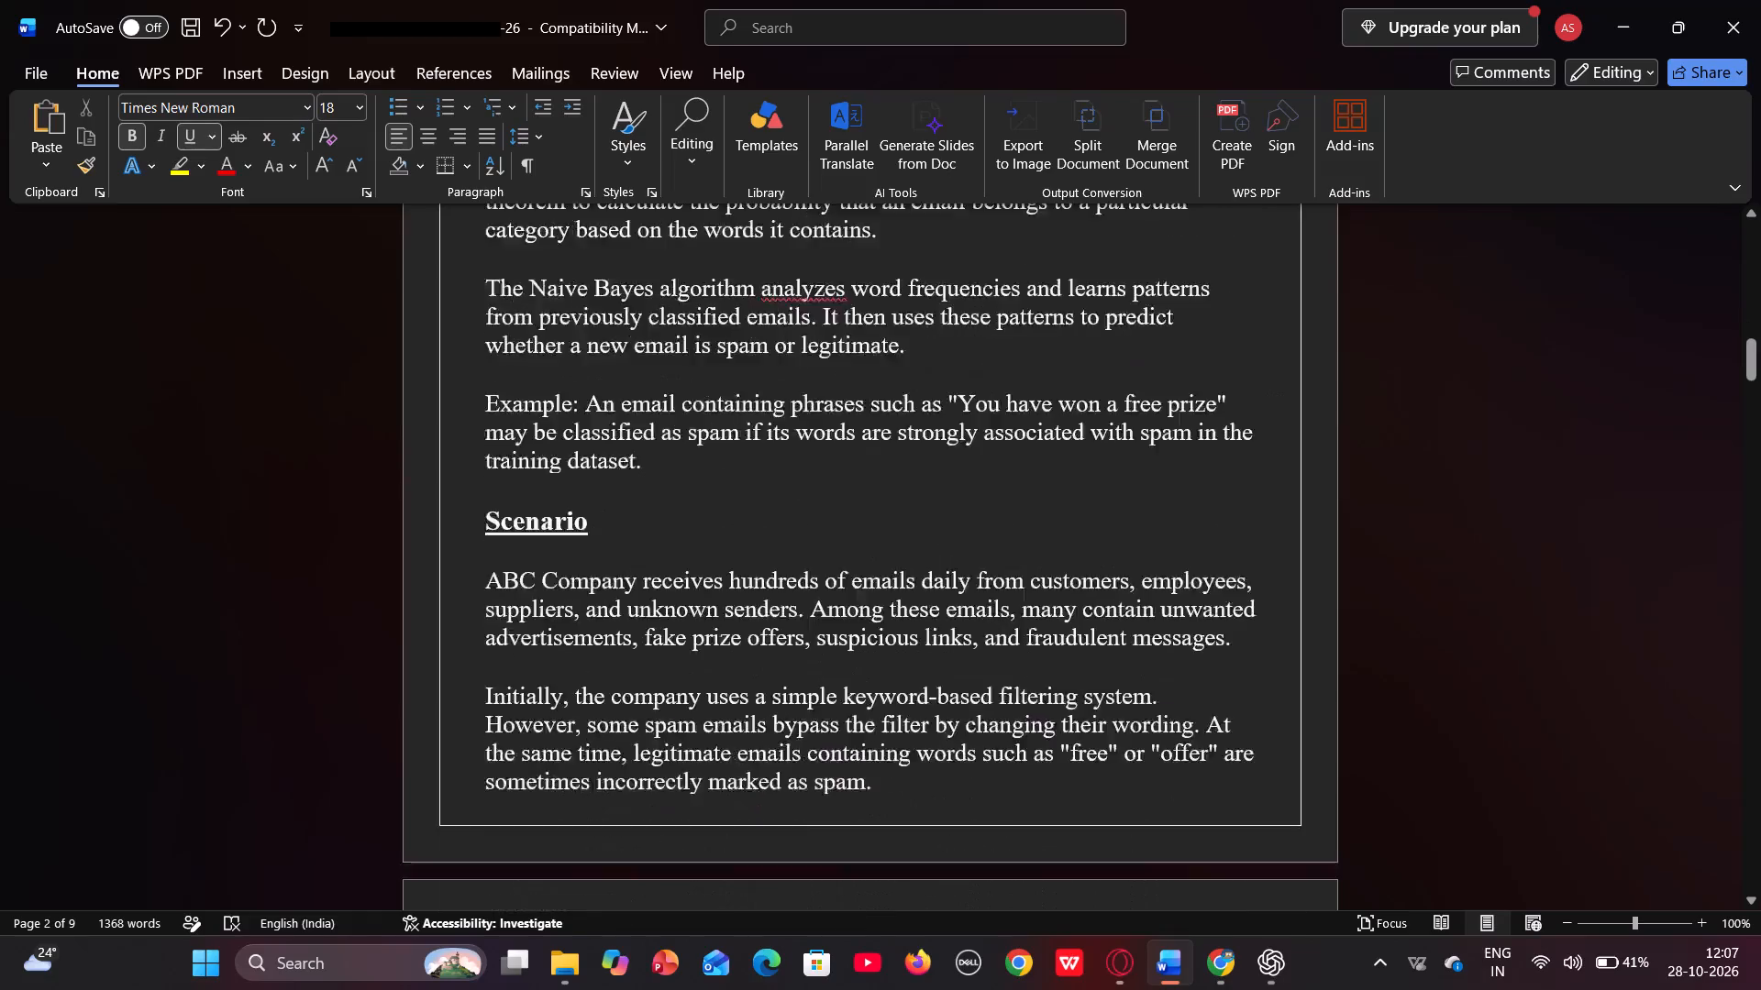
{"action": "scroll", "coordinate": [833, 352], "scroll_direction": "down", "scroll_amount": 9}
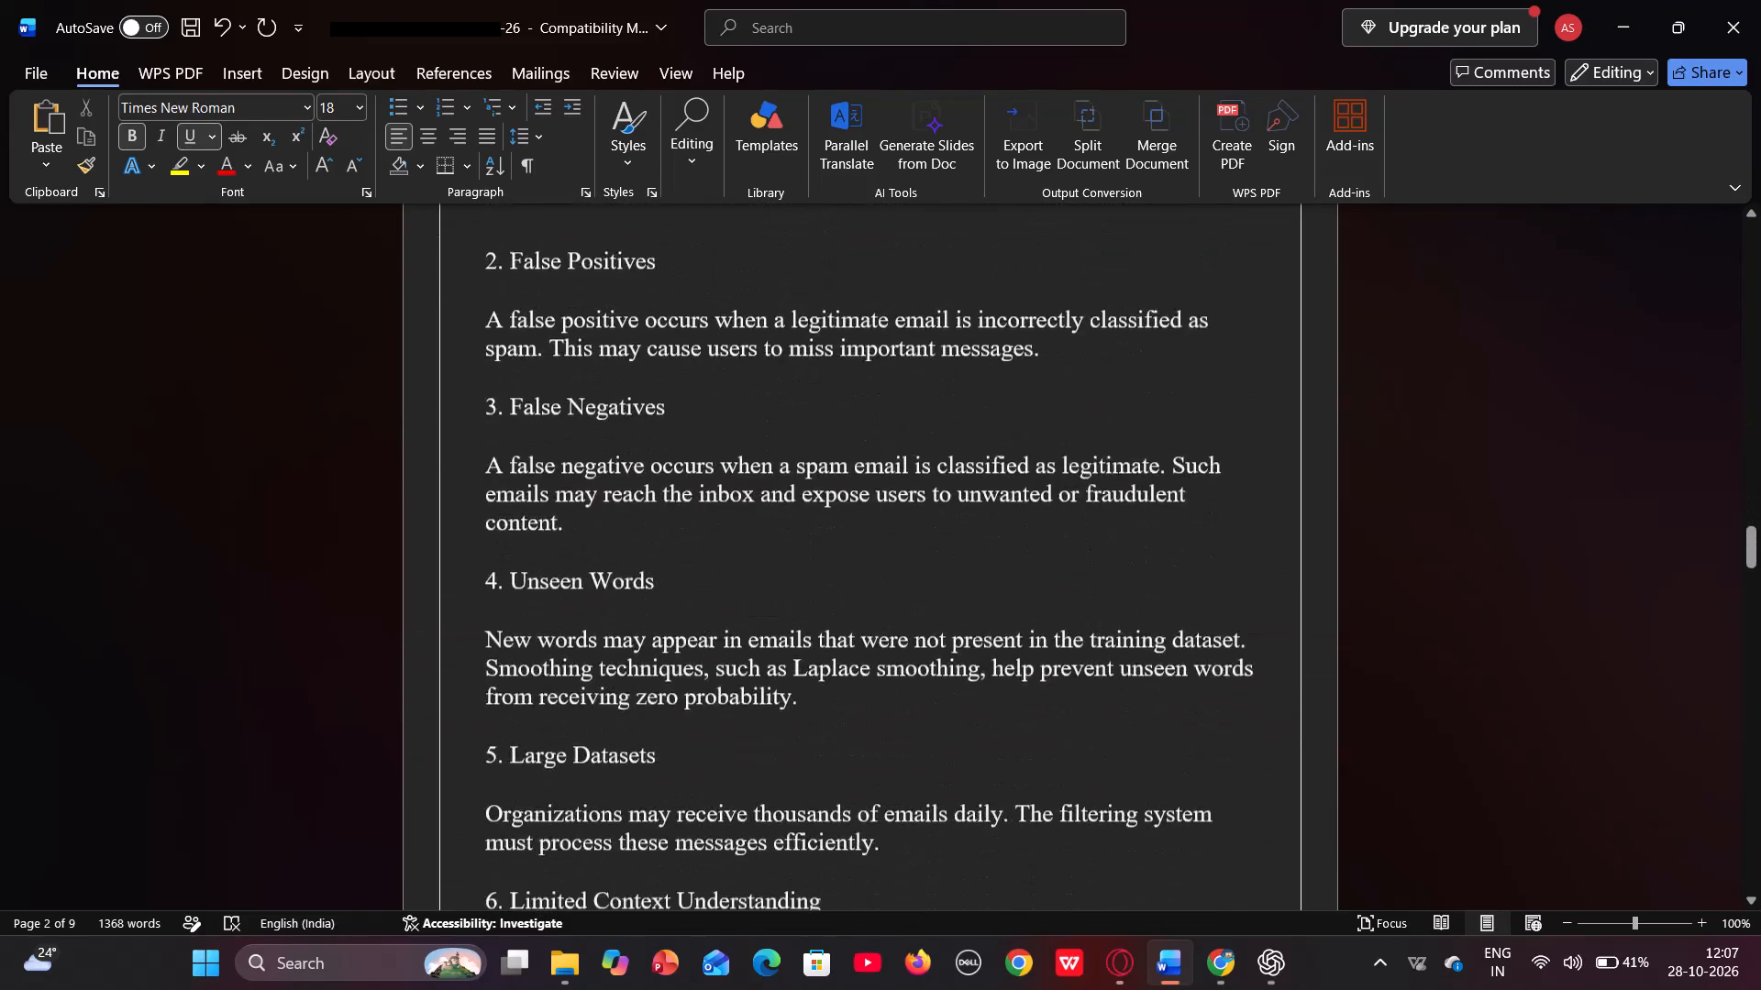
{"action": "scroll", "coordinate": [833, 352], "scroll_direction": "down", "scroll_amount": 3}
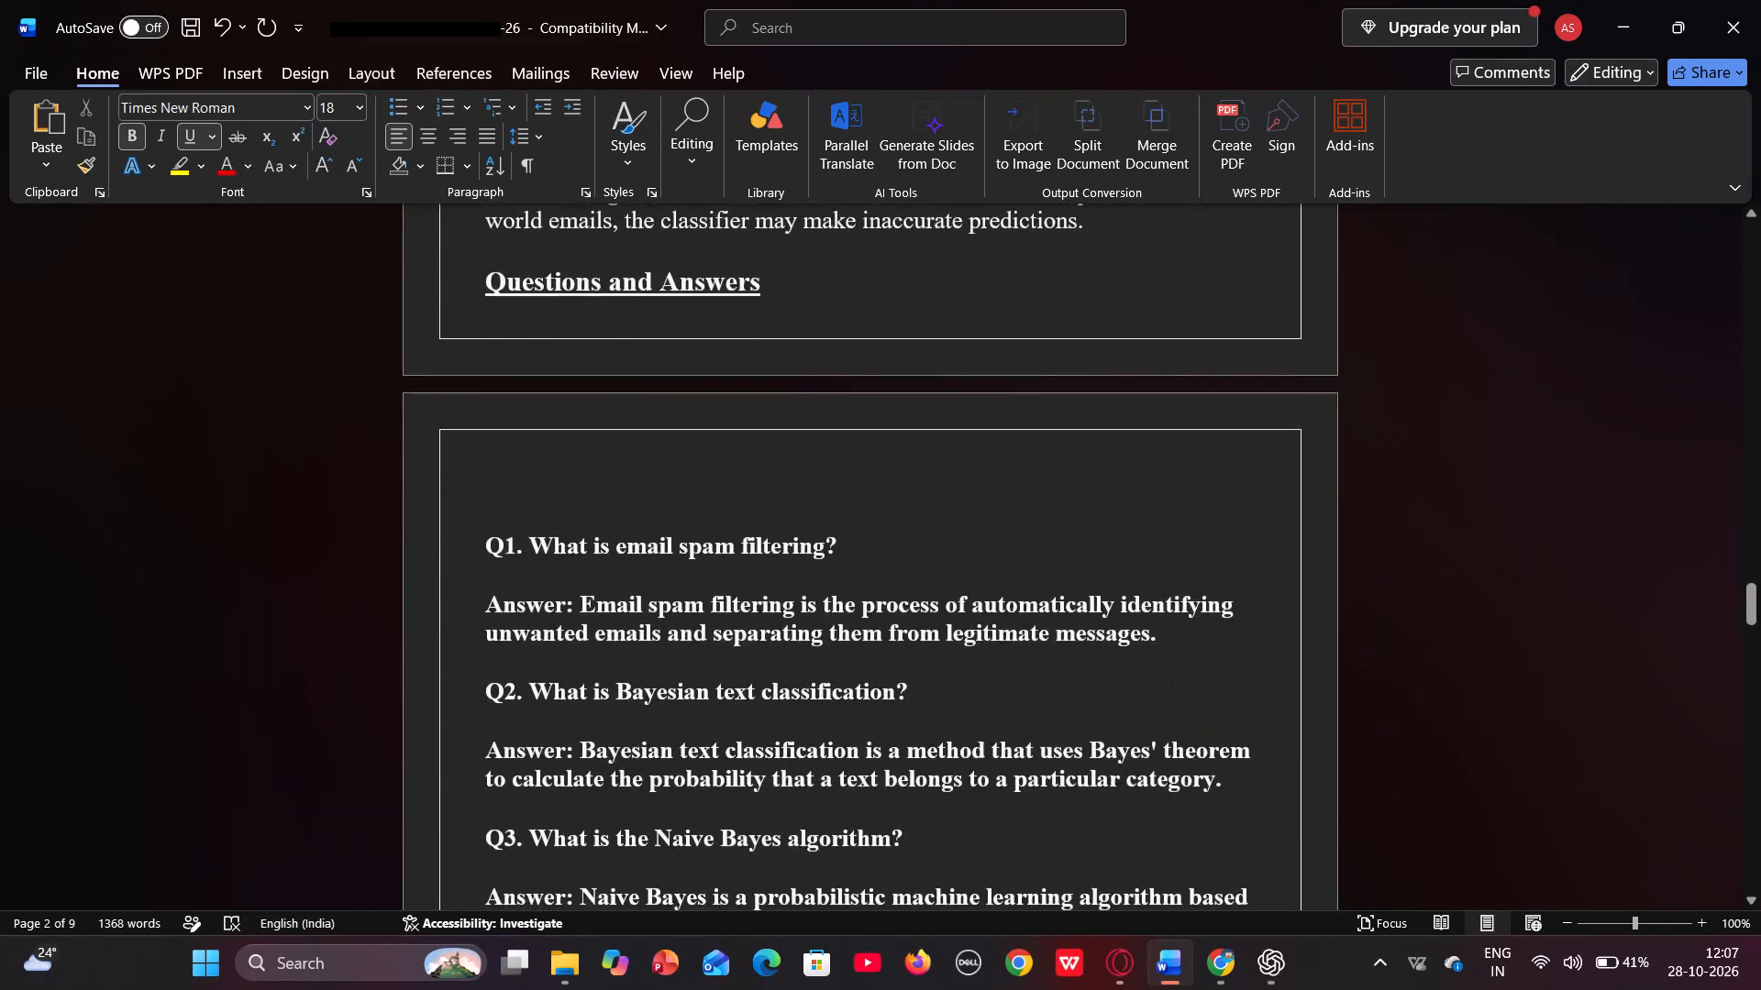
Remove bold from the Q1 answer text "Email spam filtering is the process...", leaving the "Answer:" label bold.
{"action": "scroll", "coordinate": [833, 352], "scroll_direction": "down", "scroll_amount": 1}
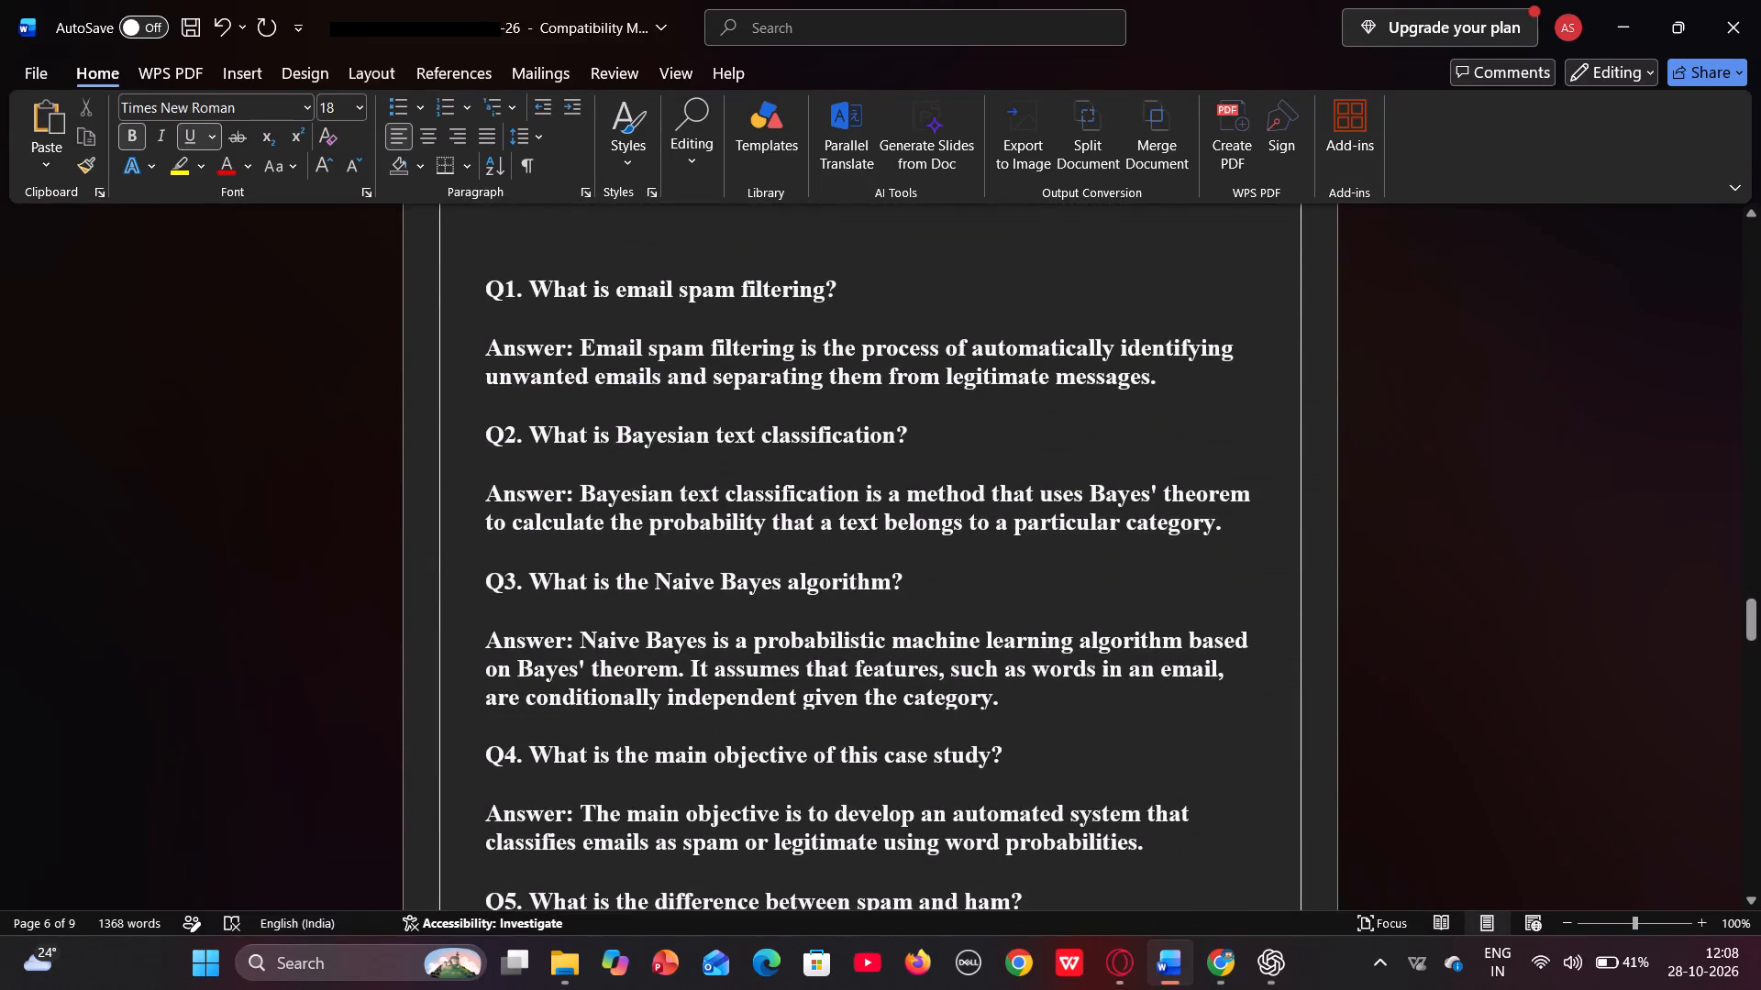
{"action": "left_click_drag", "start_coordinate": [578, 353], "coordinate": [709, 384]}
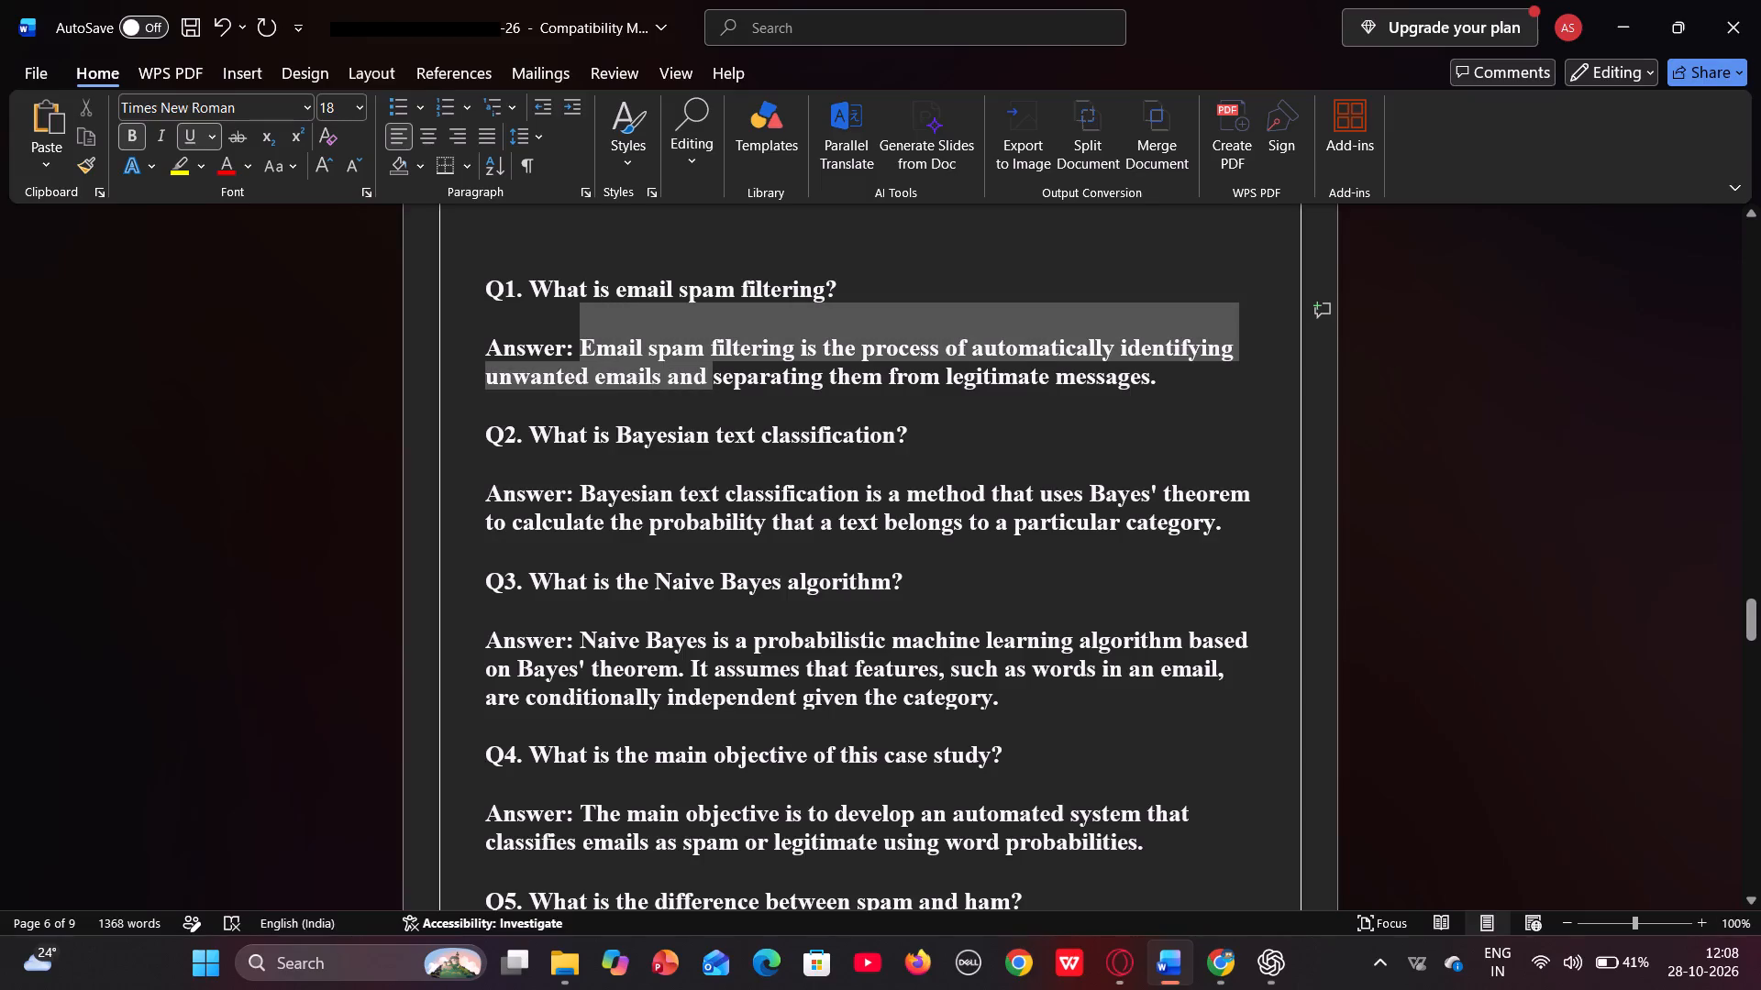
{"action": "left_click_drag", "start_coordinate": [709, 384], "coordinate": [985, 387]}
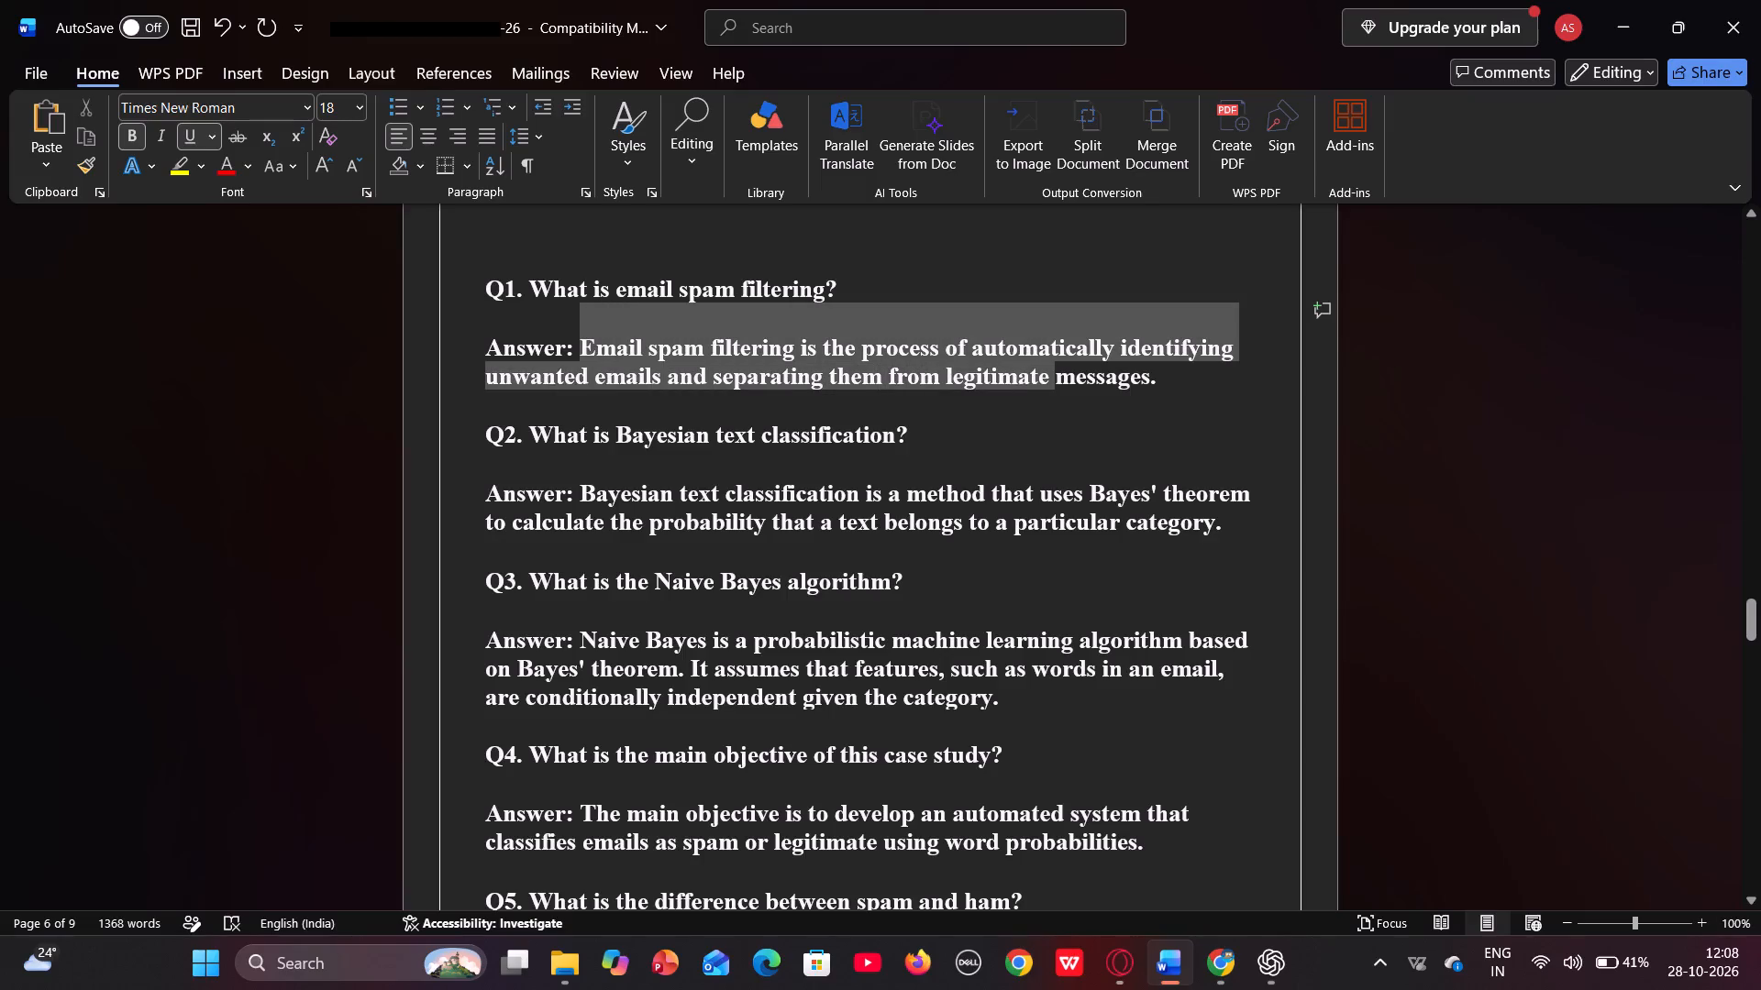
{"action": "left_click_drag", "start_coordinate": [985, 387], "coordinate": [1185, 392]}
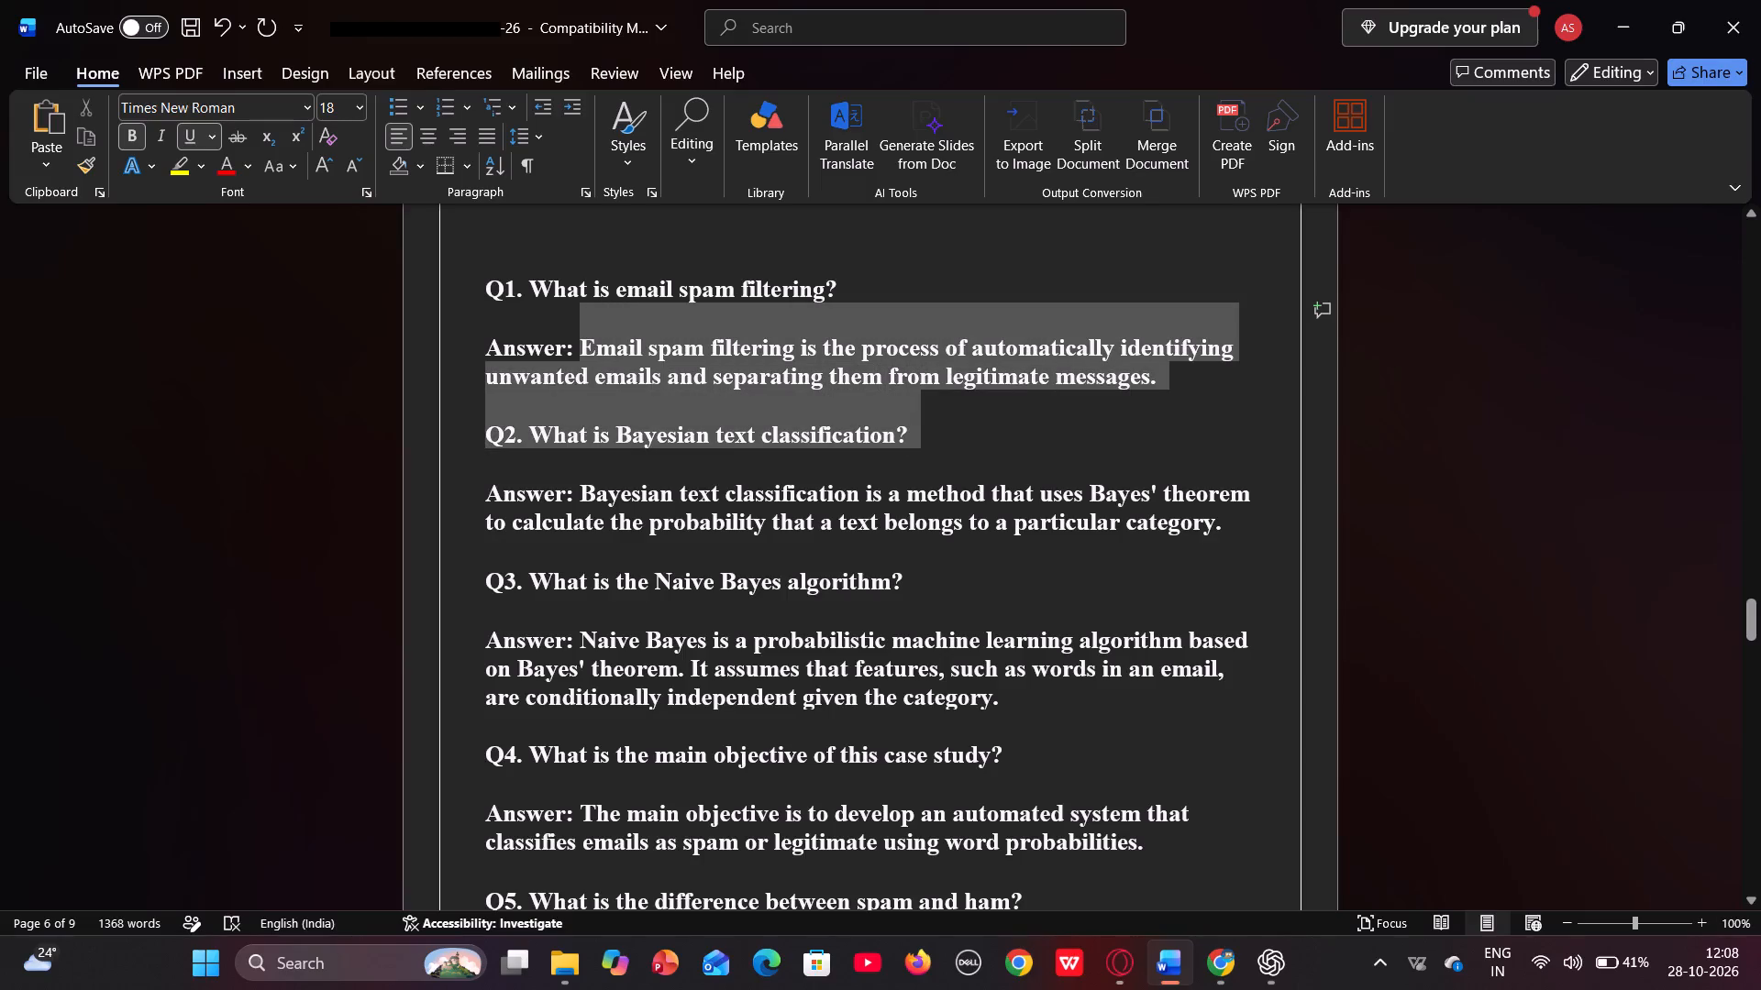
{"action": "left_click_drag", "start_coordinate": [1185, 392], "coordinate": [1164, 382]}
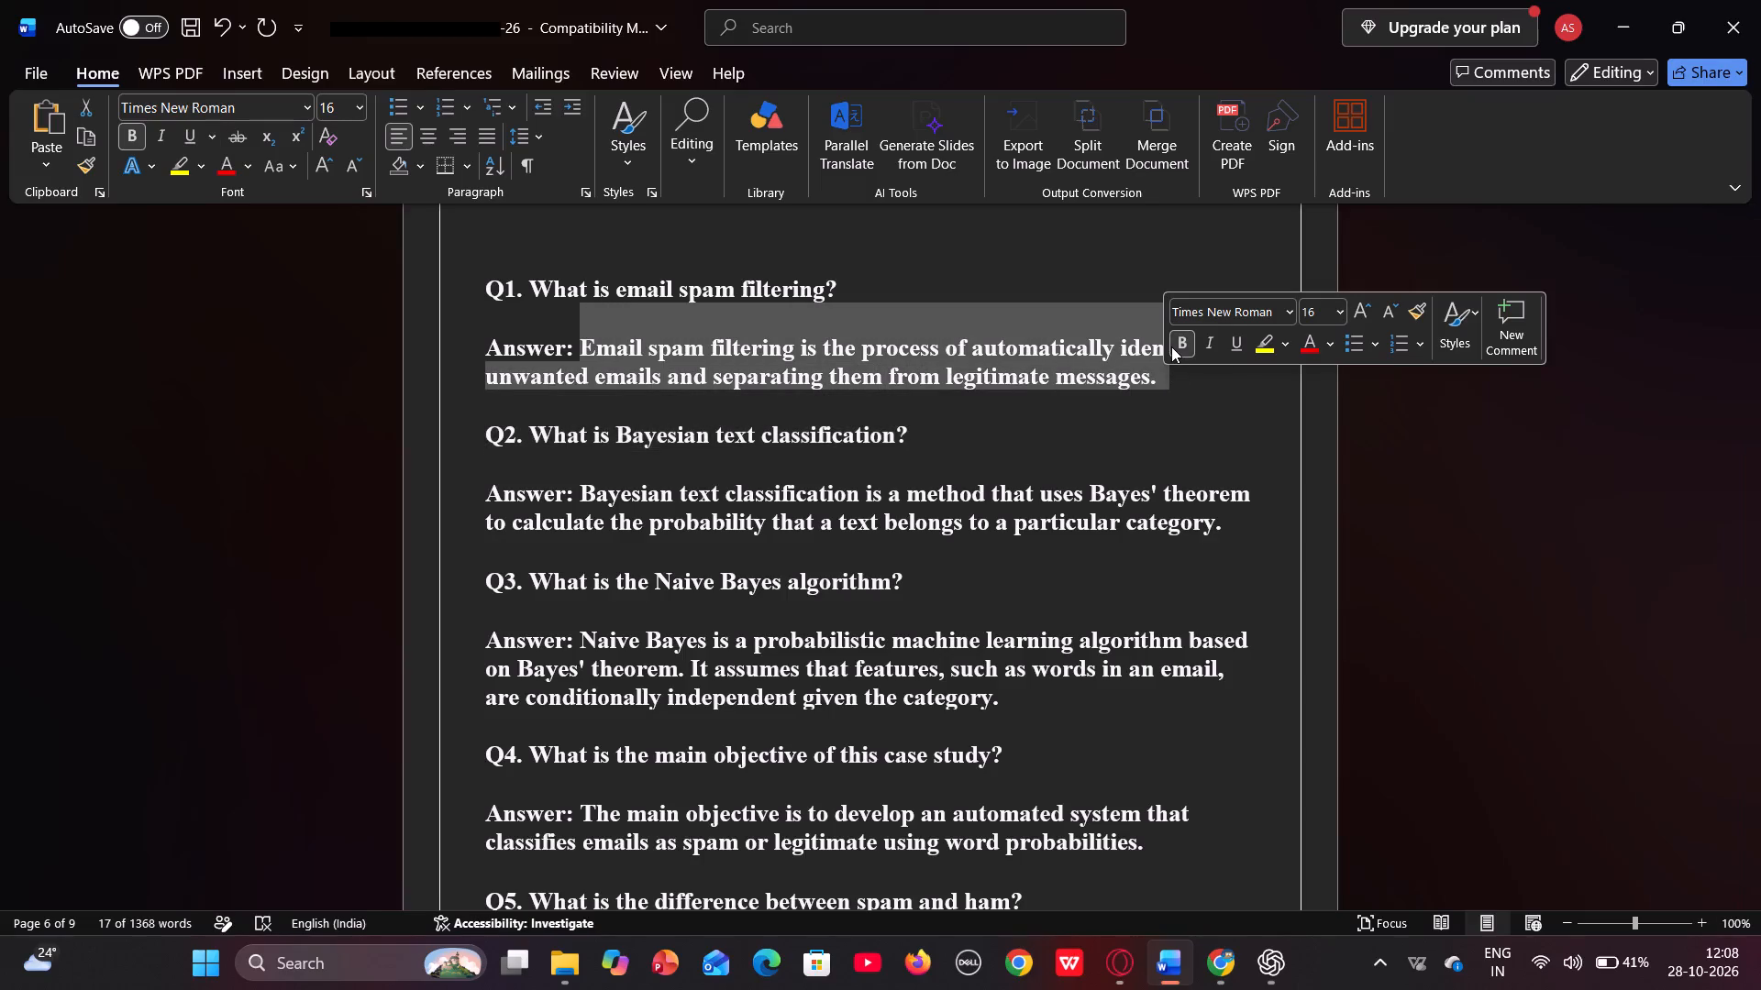
{"action": "left_click", "coordinate": [1174, 346]}
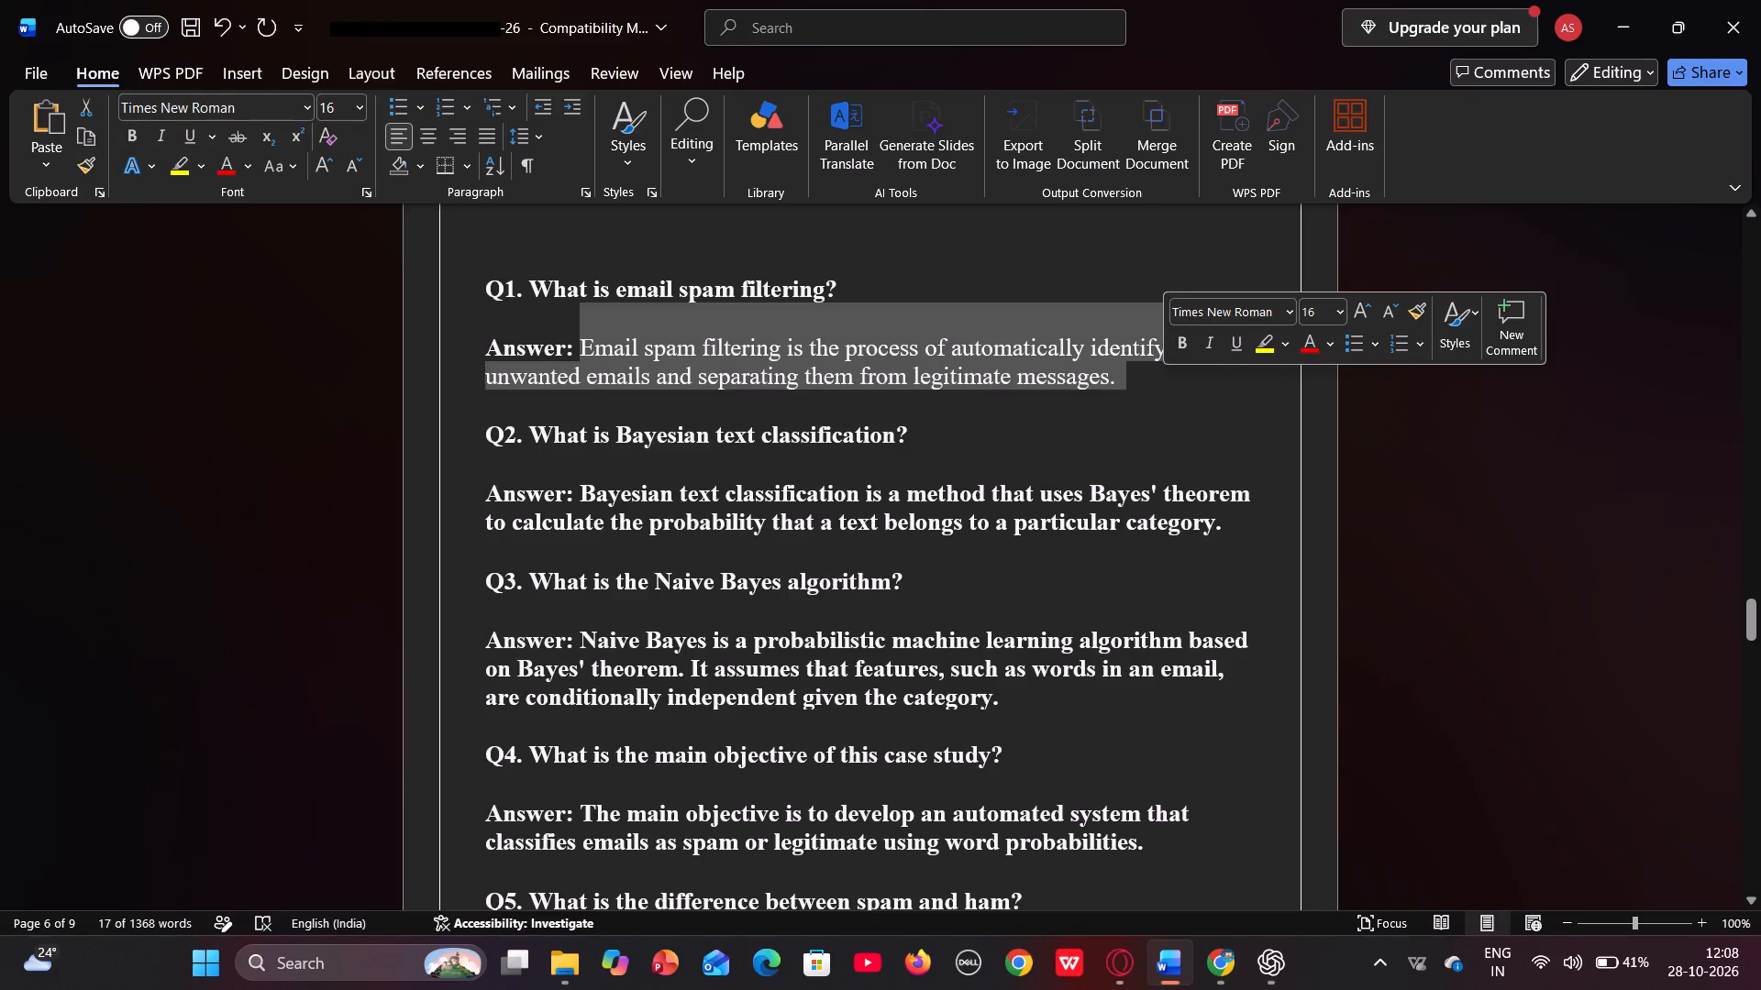
{"action": "left_click", "coordinate": [1138, 382]}
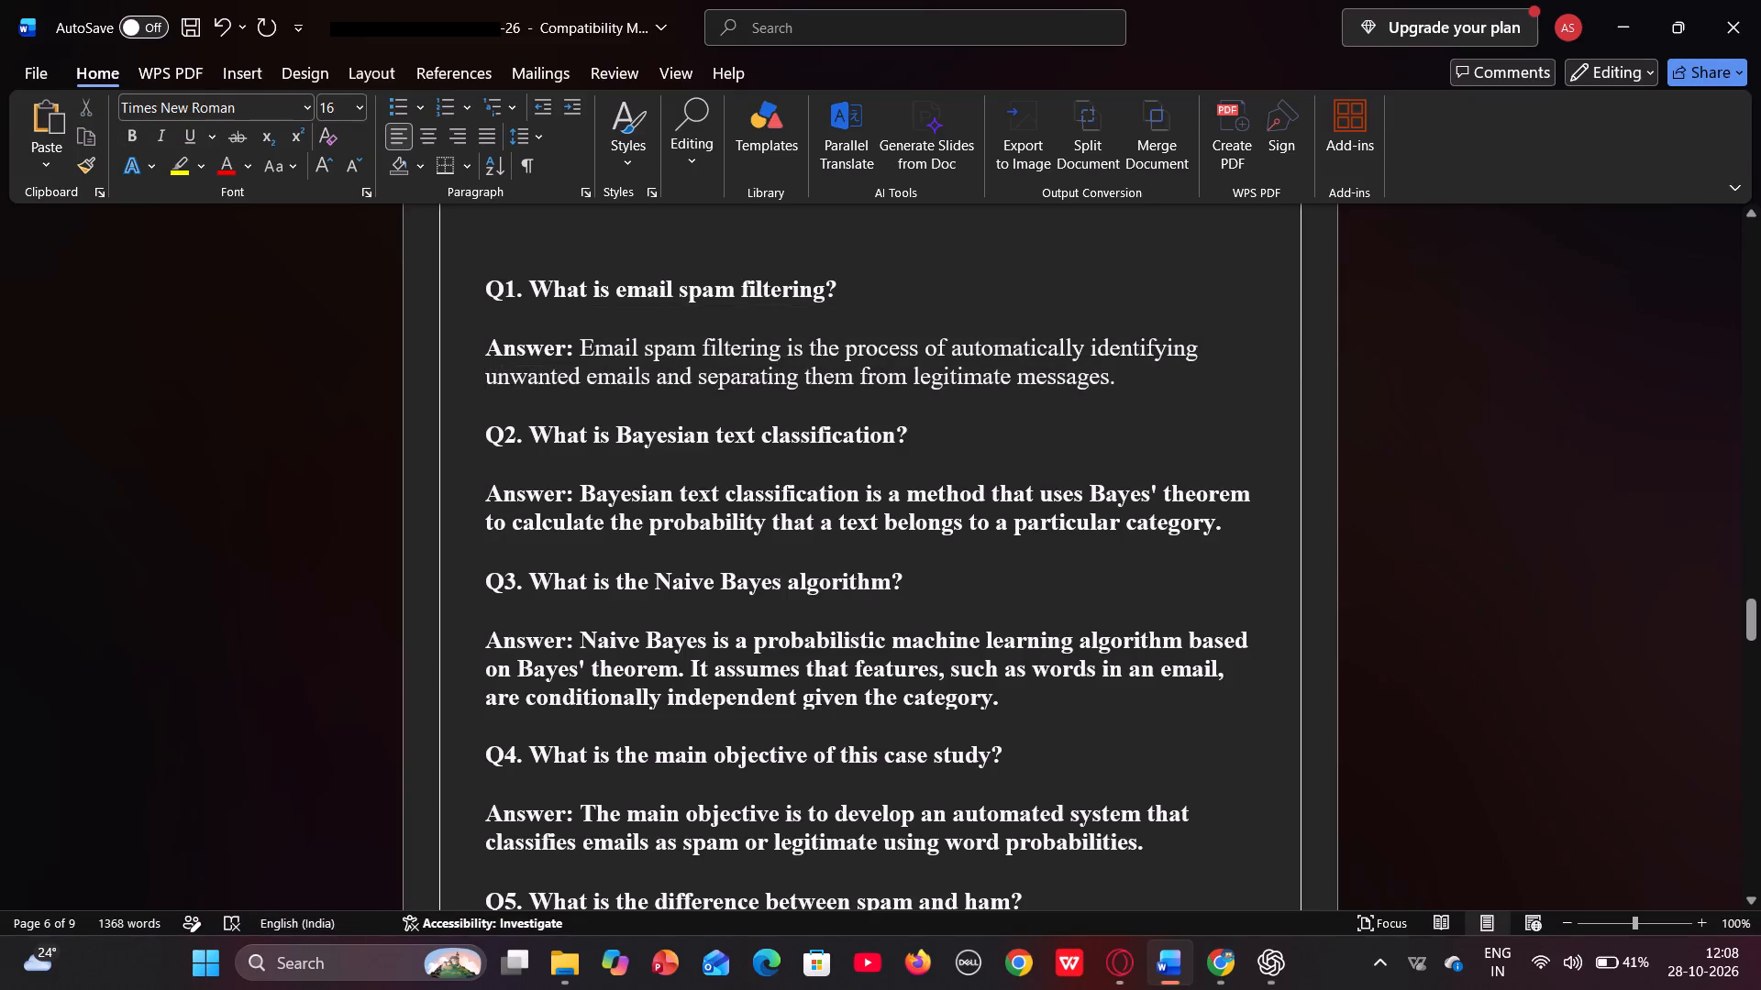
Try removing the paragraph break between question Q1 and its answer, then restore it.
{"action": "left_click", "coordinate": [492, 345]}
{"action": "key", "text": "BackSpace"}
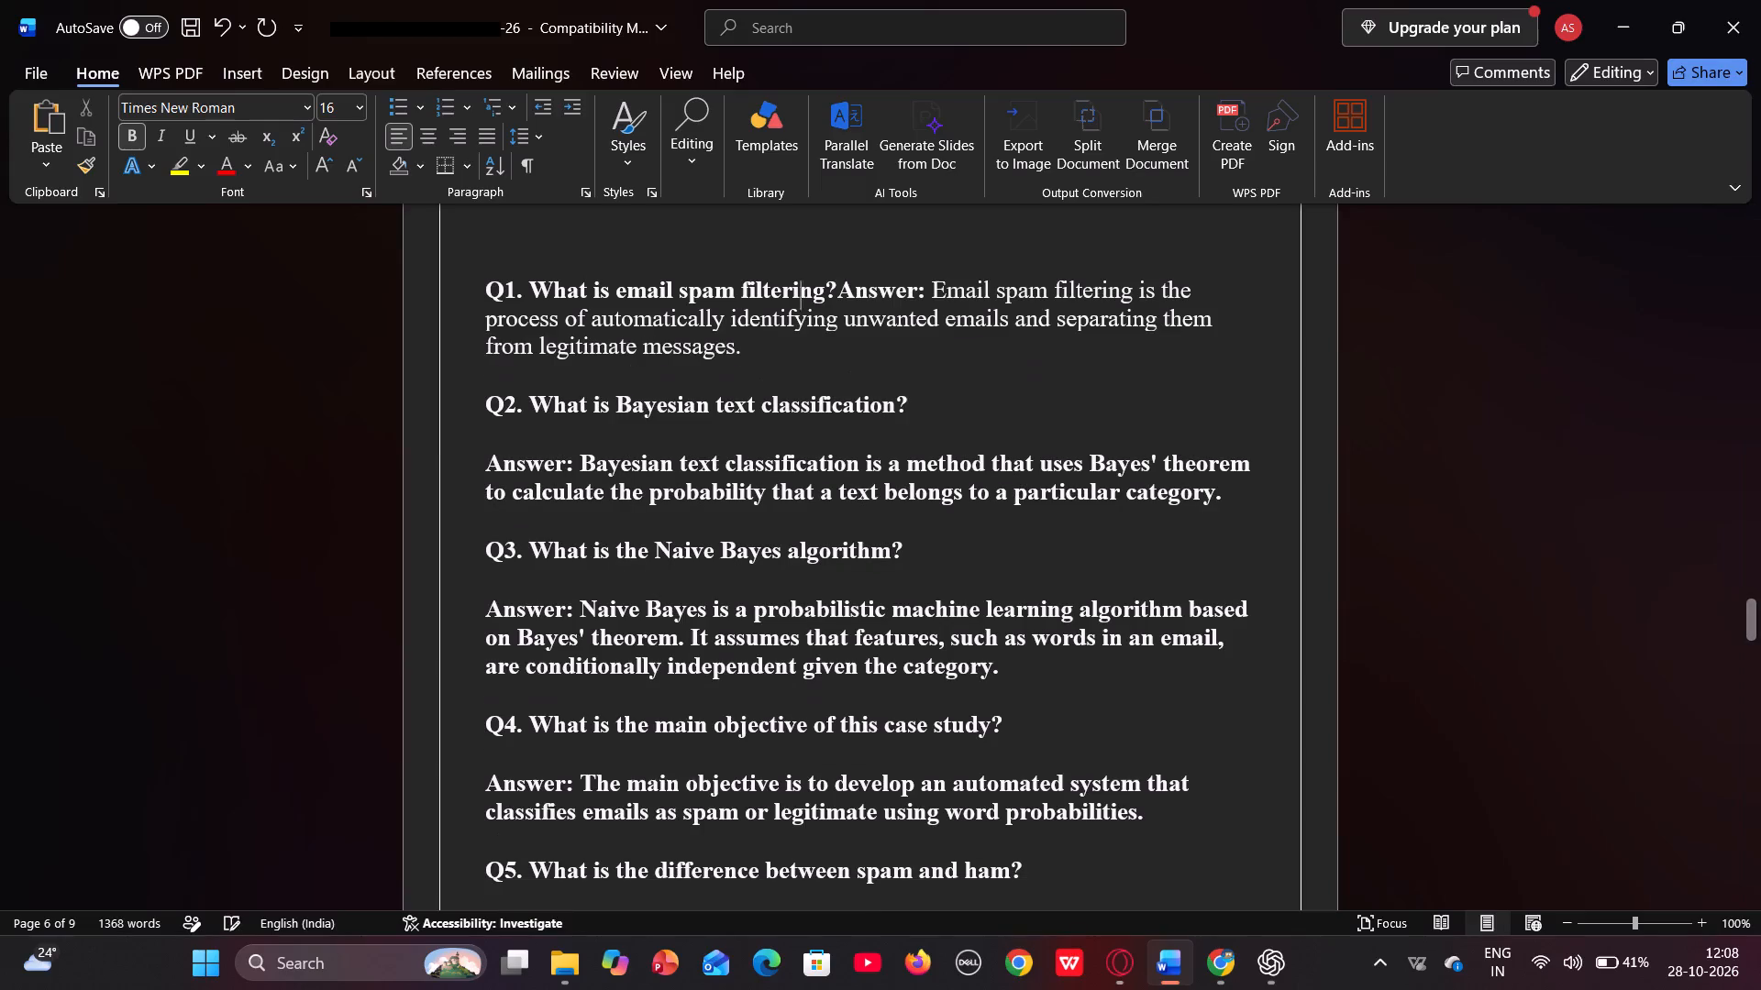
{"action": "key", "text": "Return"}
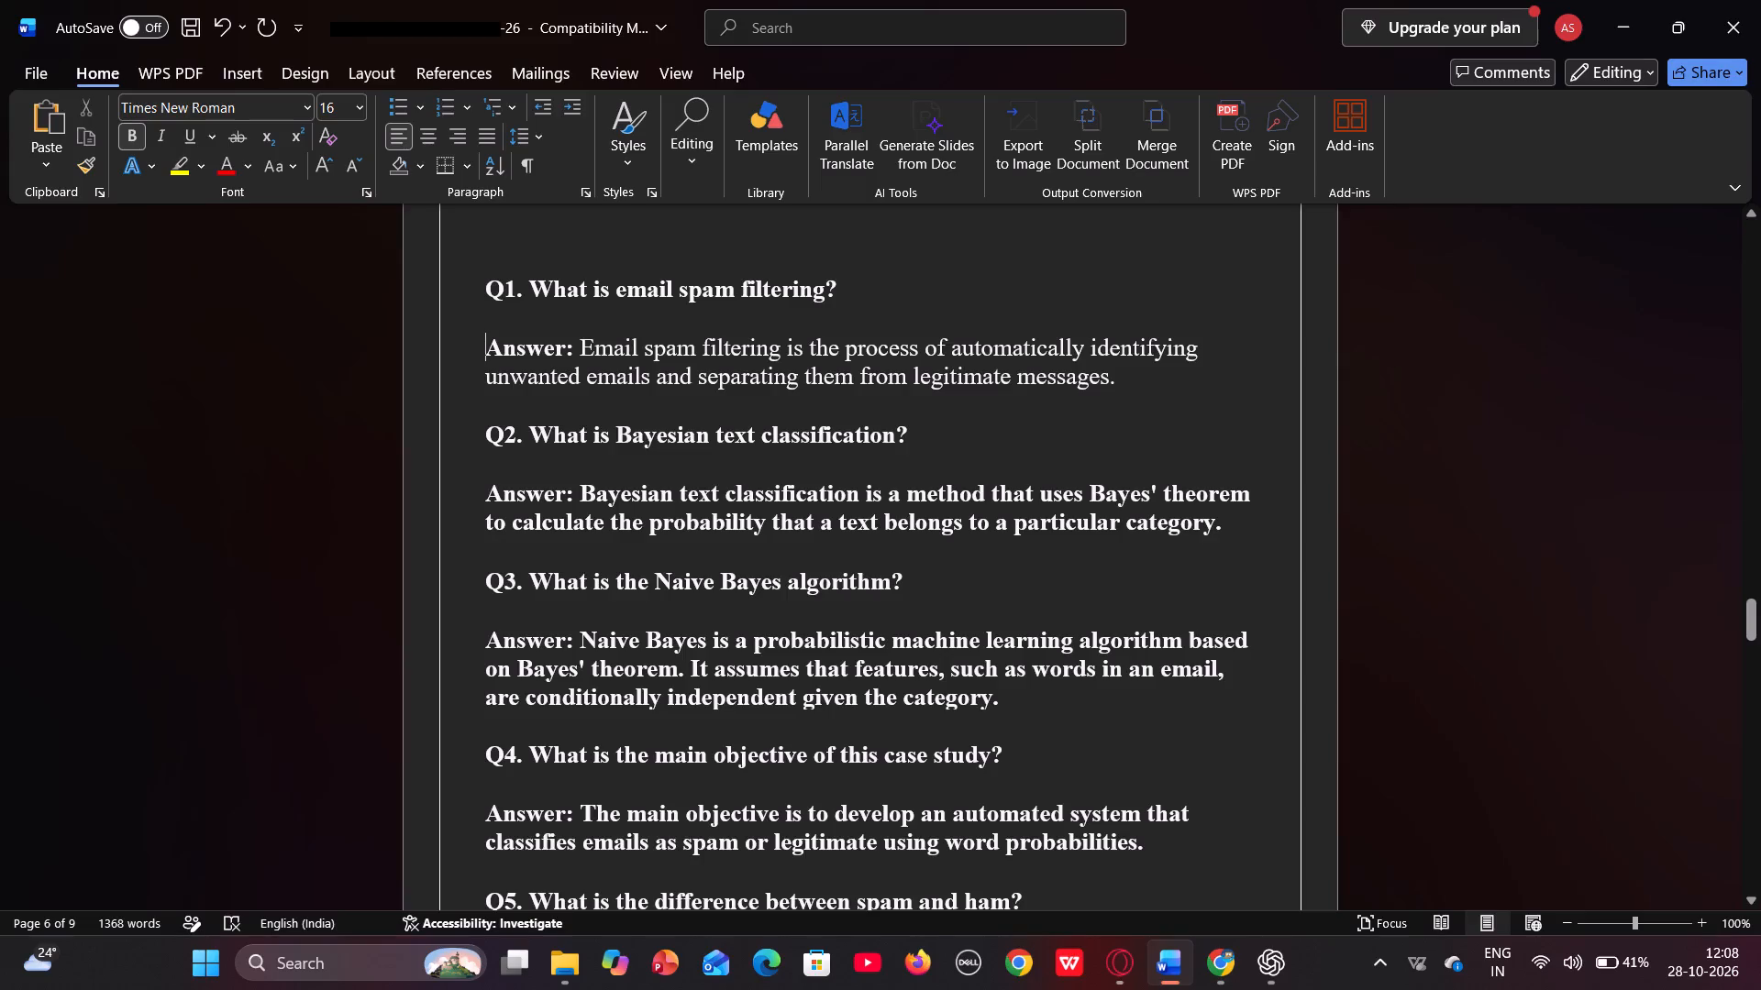
Select the text of question Q1, "What is email spam filtering?", working back from its end.
{"action": "left_click", "coordinate": [846, 291]}
{"action": "left_click", "coordinate": [837, 292]}
{"action": "left_click_drag", "start_coordinate": [837, 292], "coordinate": [826, 292]}
{"action": "left_click_drag", "start_coordinate": [826, 292], "coordinate": [770, 286]}
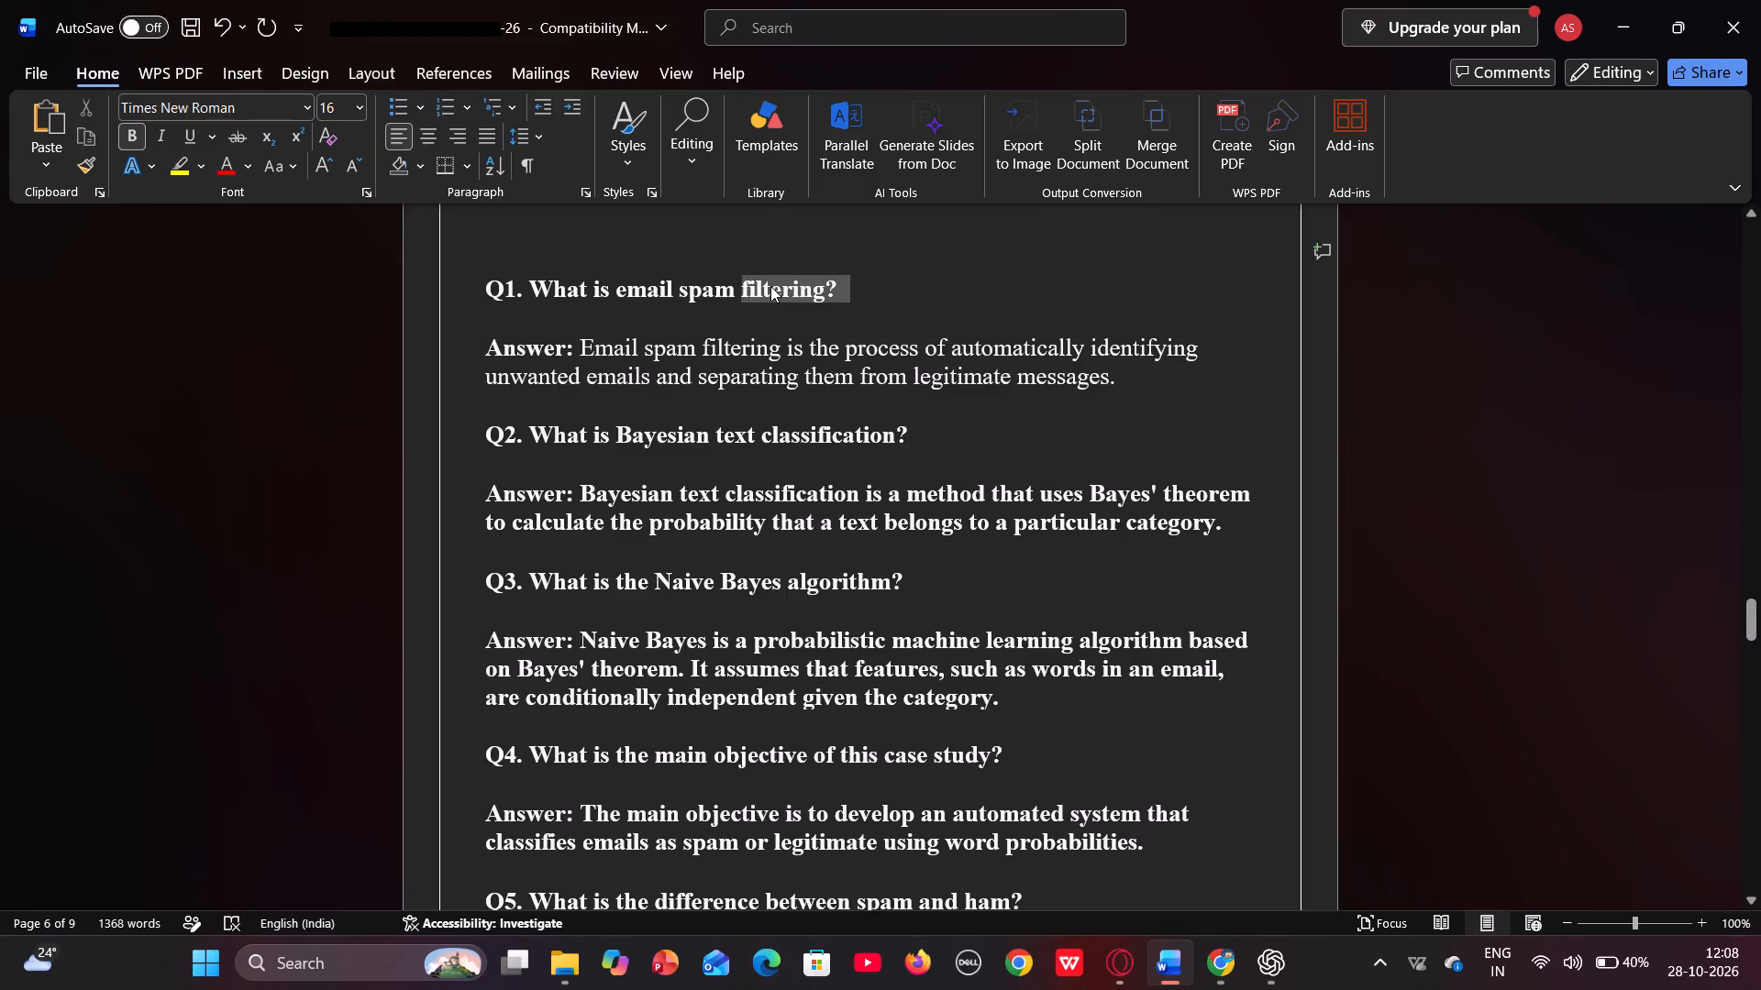
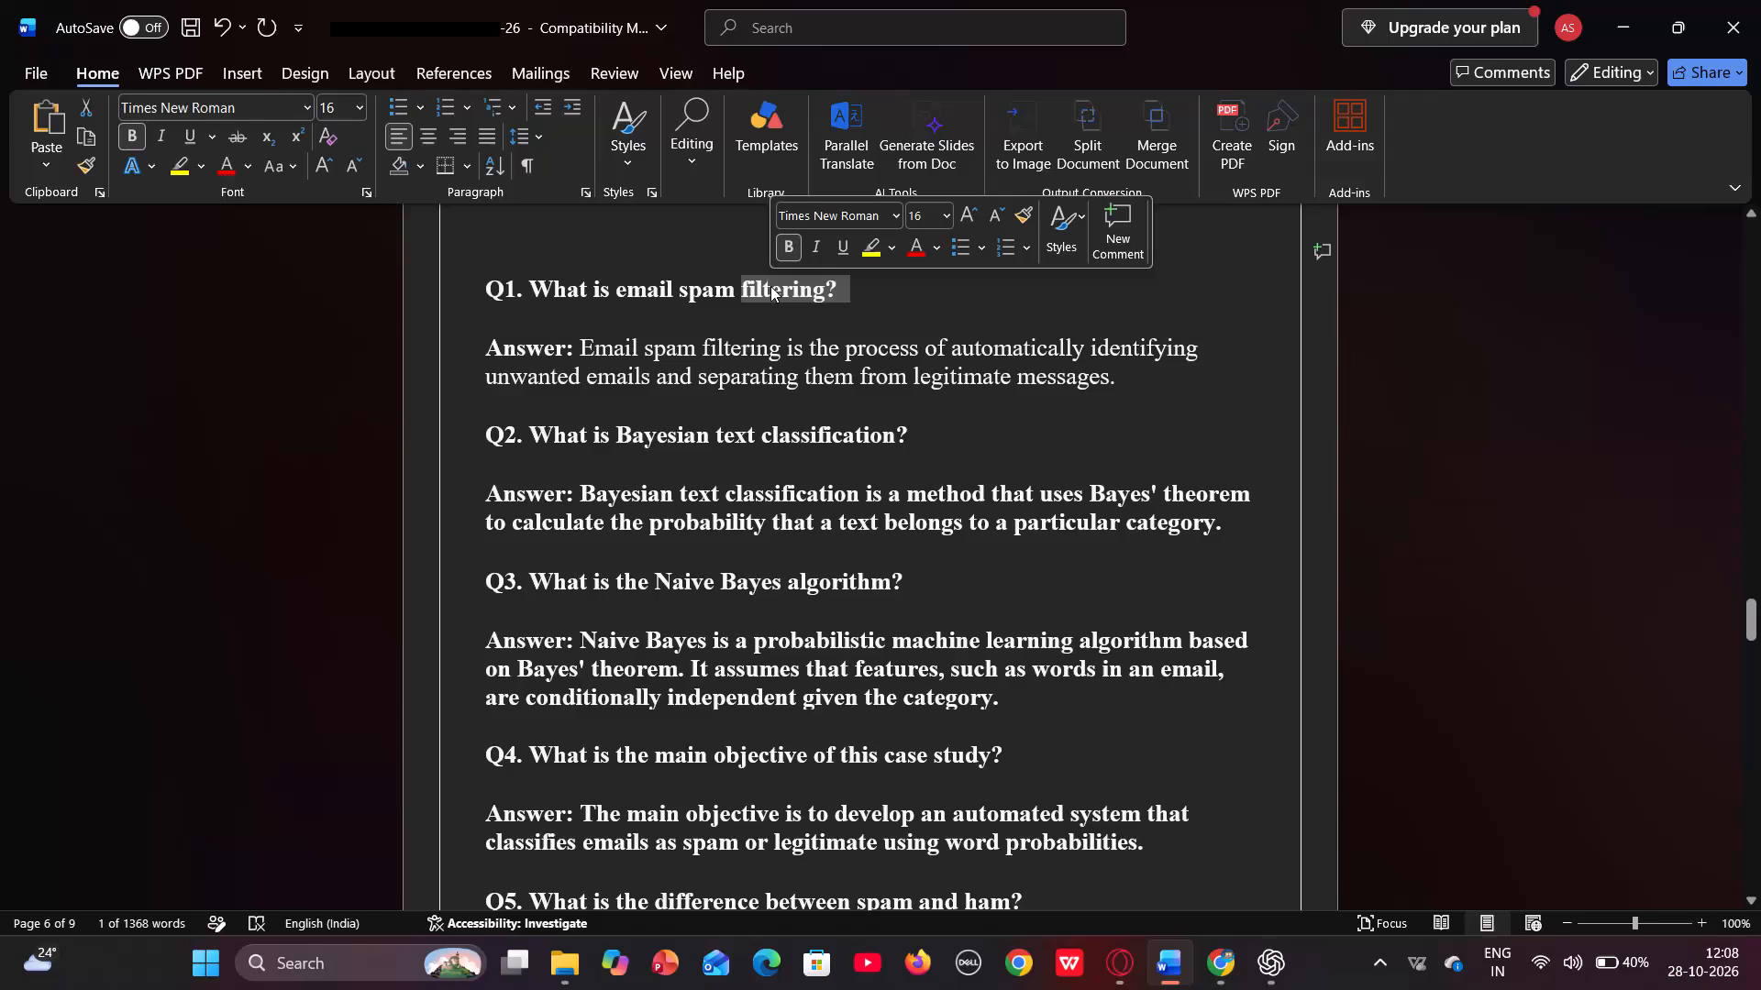
Reduce the whole Q1 answer paragraph, including its "Answer:" label, to 14 pt.
{"action": "left_click", "coordinate": [889, 320]}
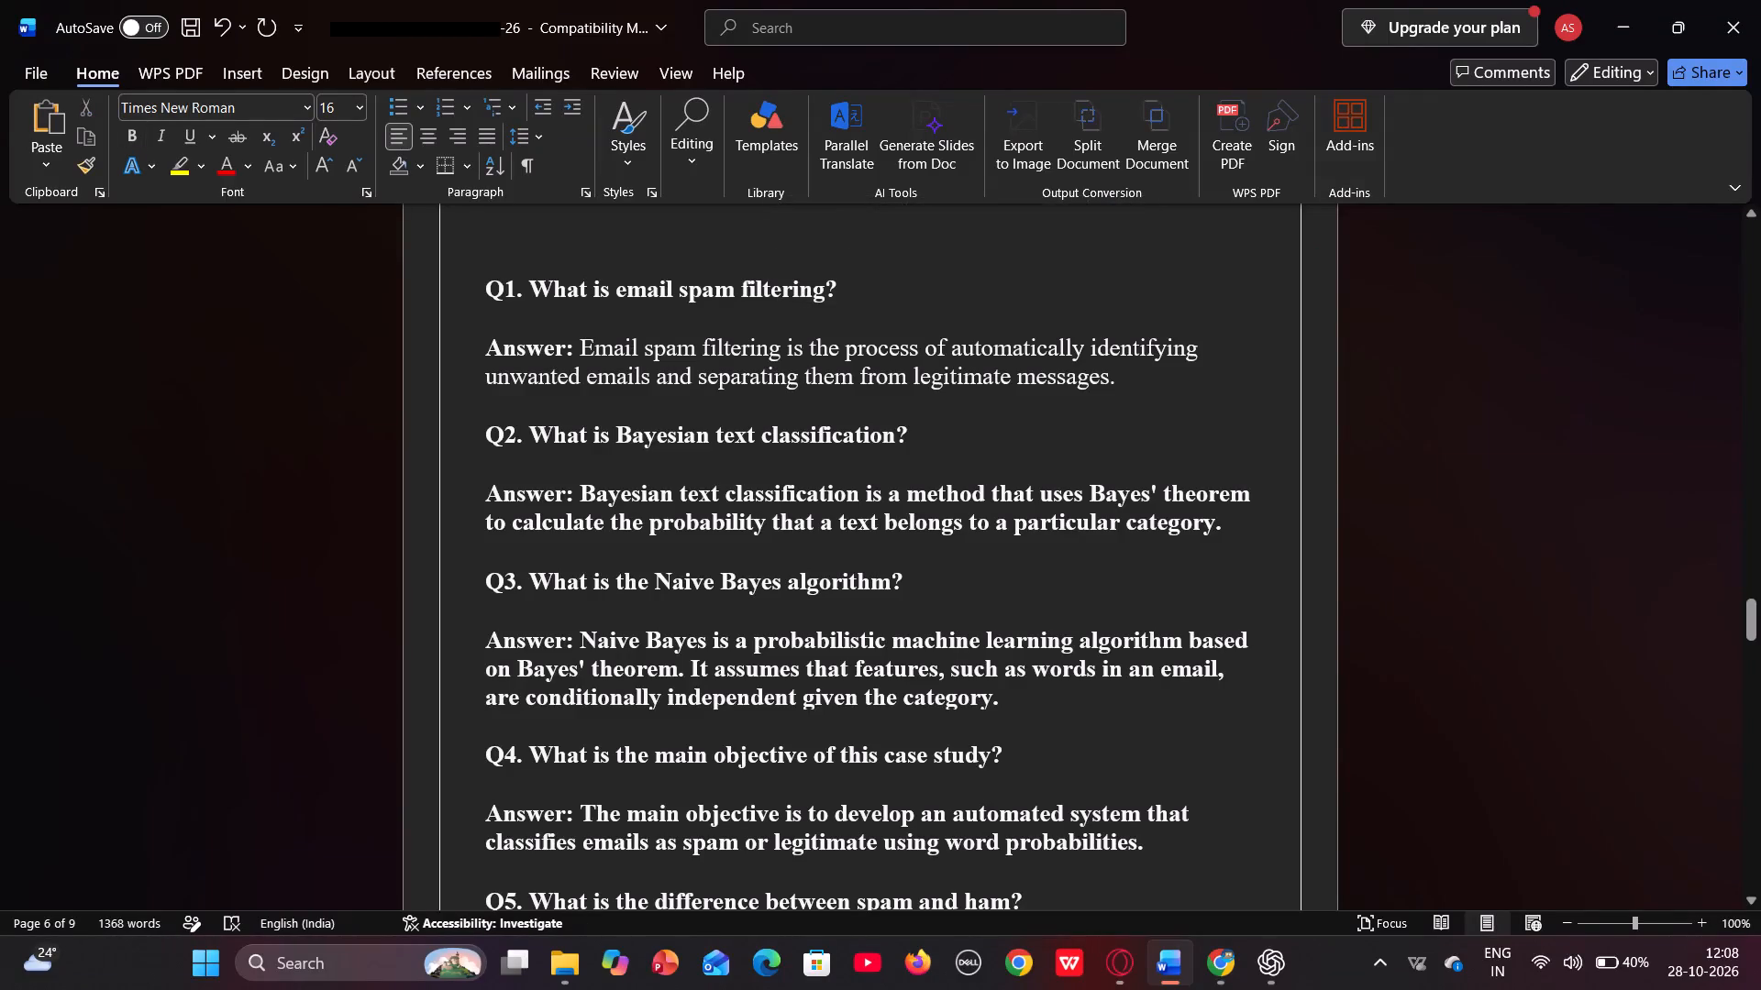
{"action": "left_click_drag", "start_coordinate": [472, 344], "coordinate": [870, 385]}
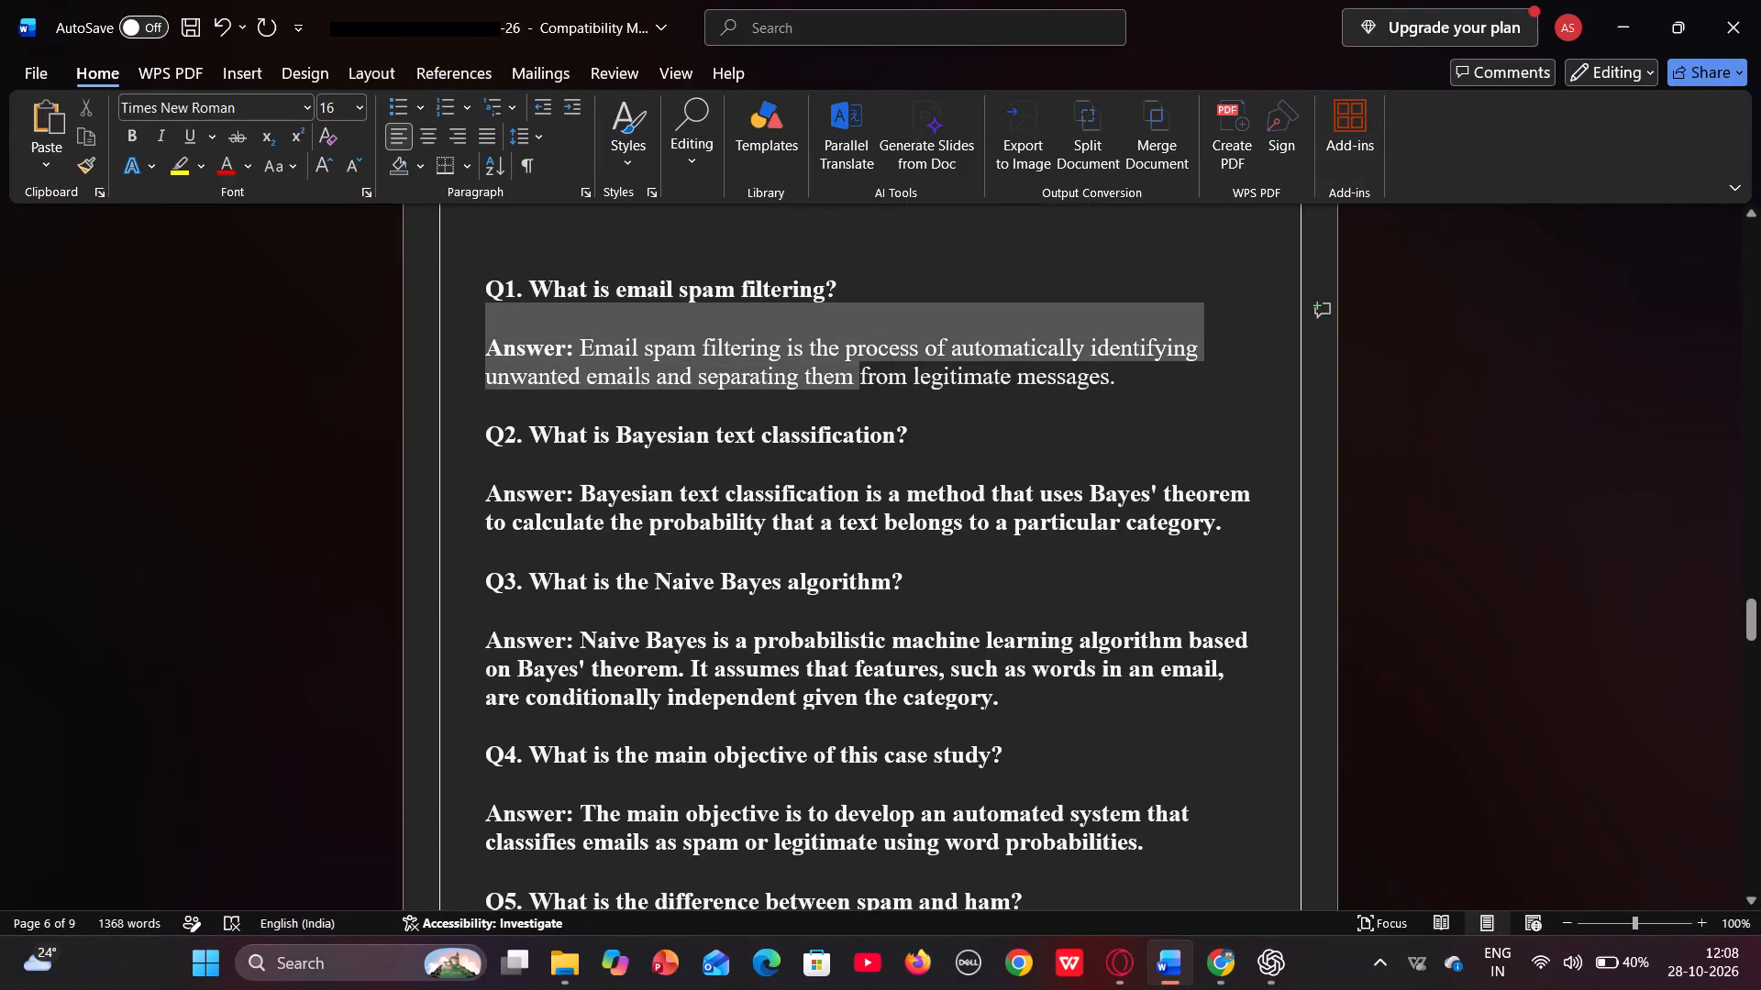
{"action": "left_click_drag", "start_coordinate": [870, 385], "coordinate": [1218, 368]}
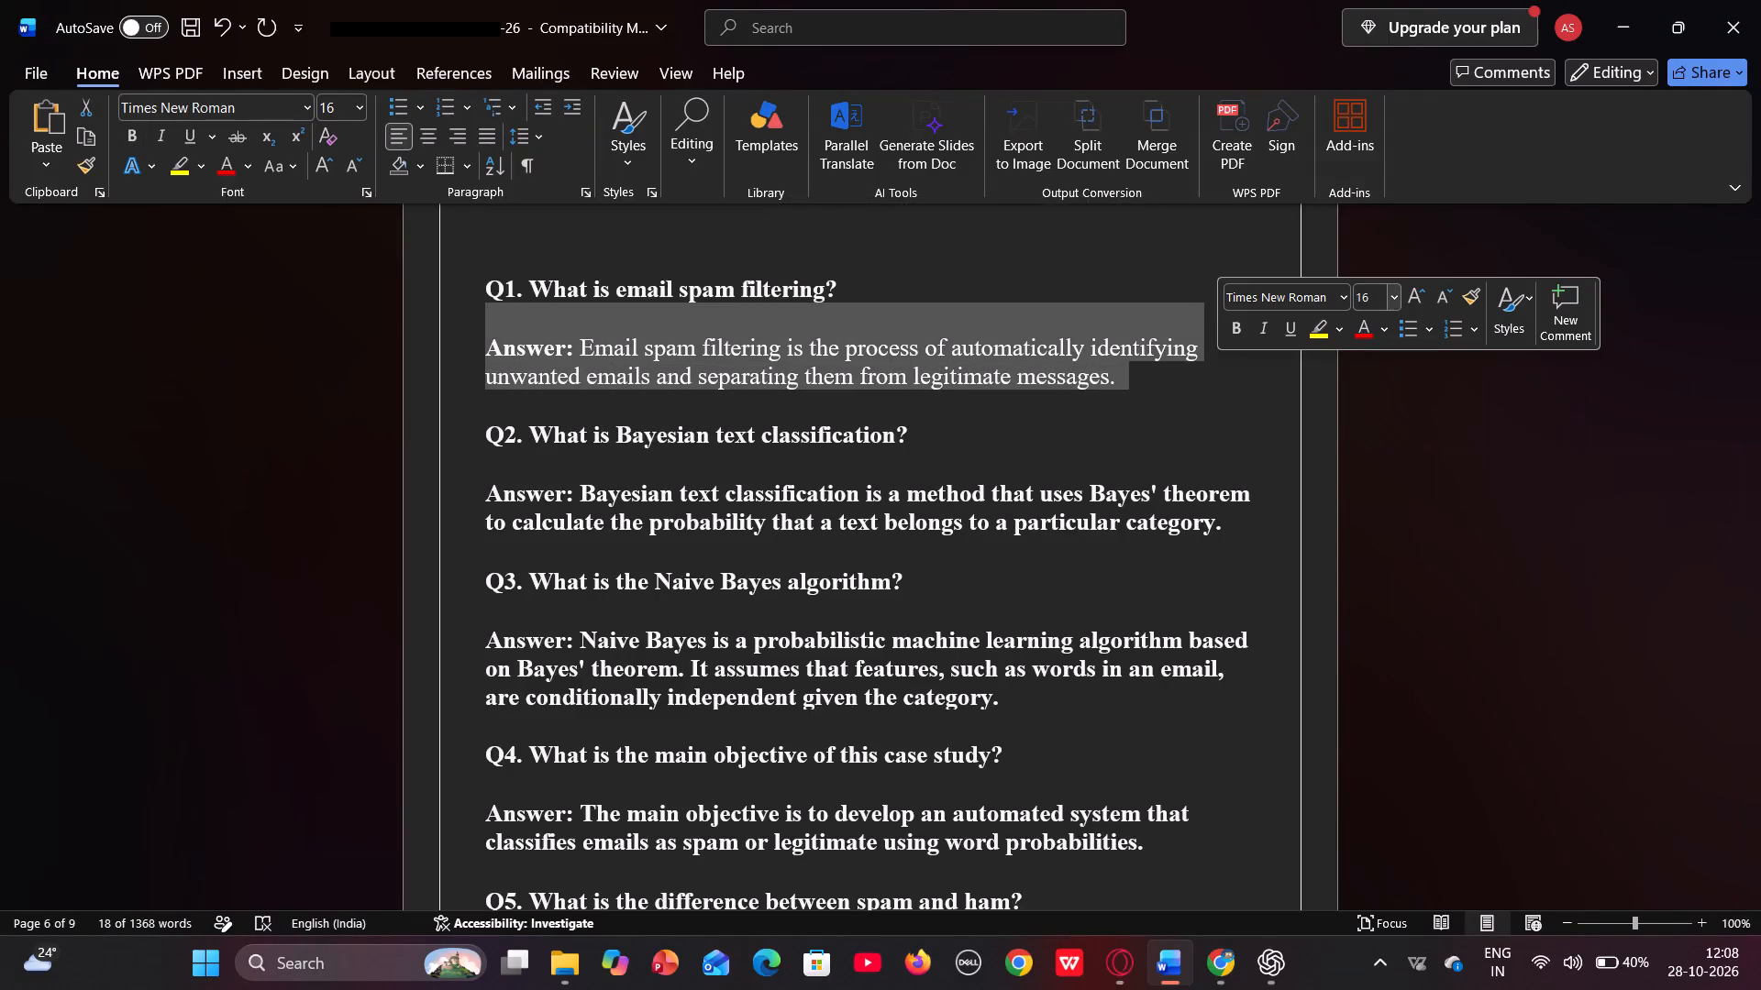
{"action": "left_click", "coordinate": [1444, 303]}
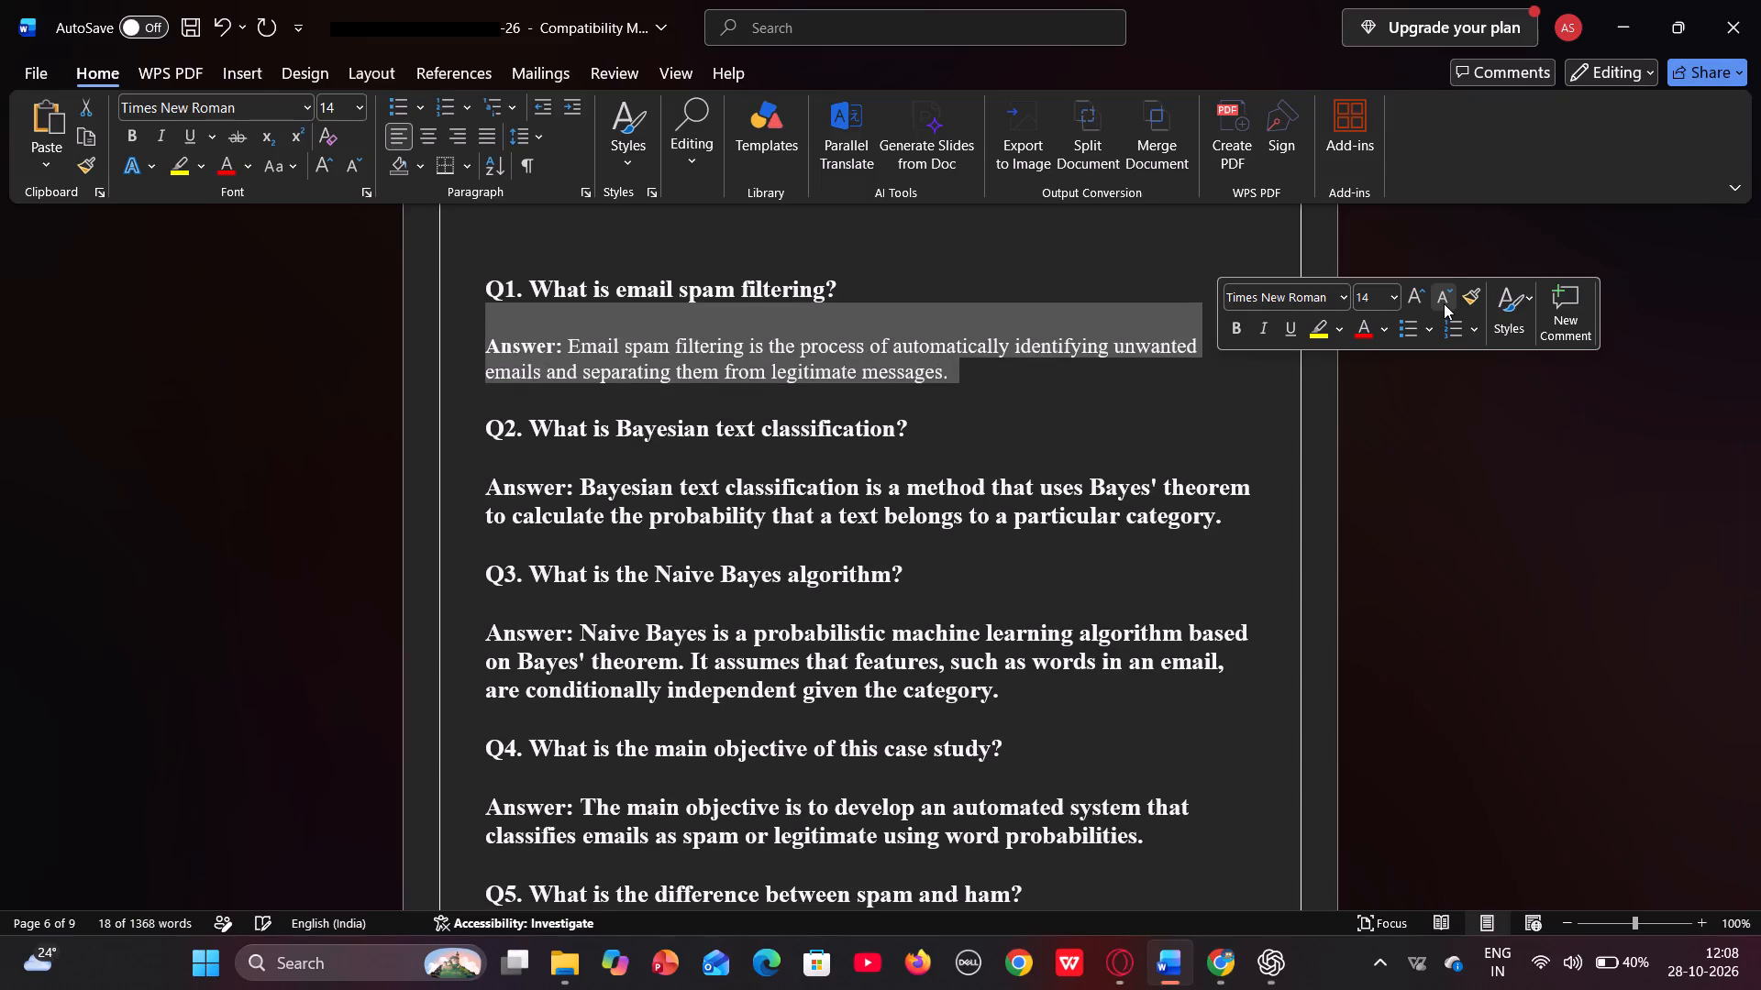
{"action": "left_click", "coordinate": [1090, 378]}
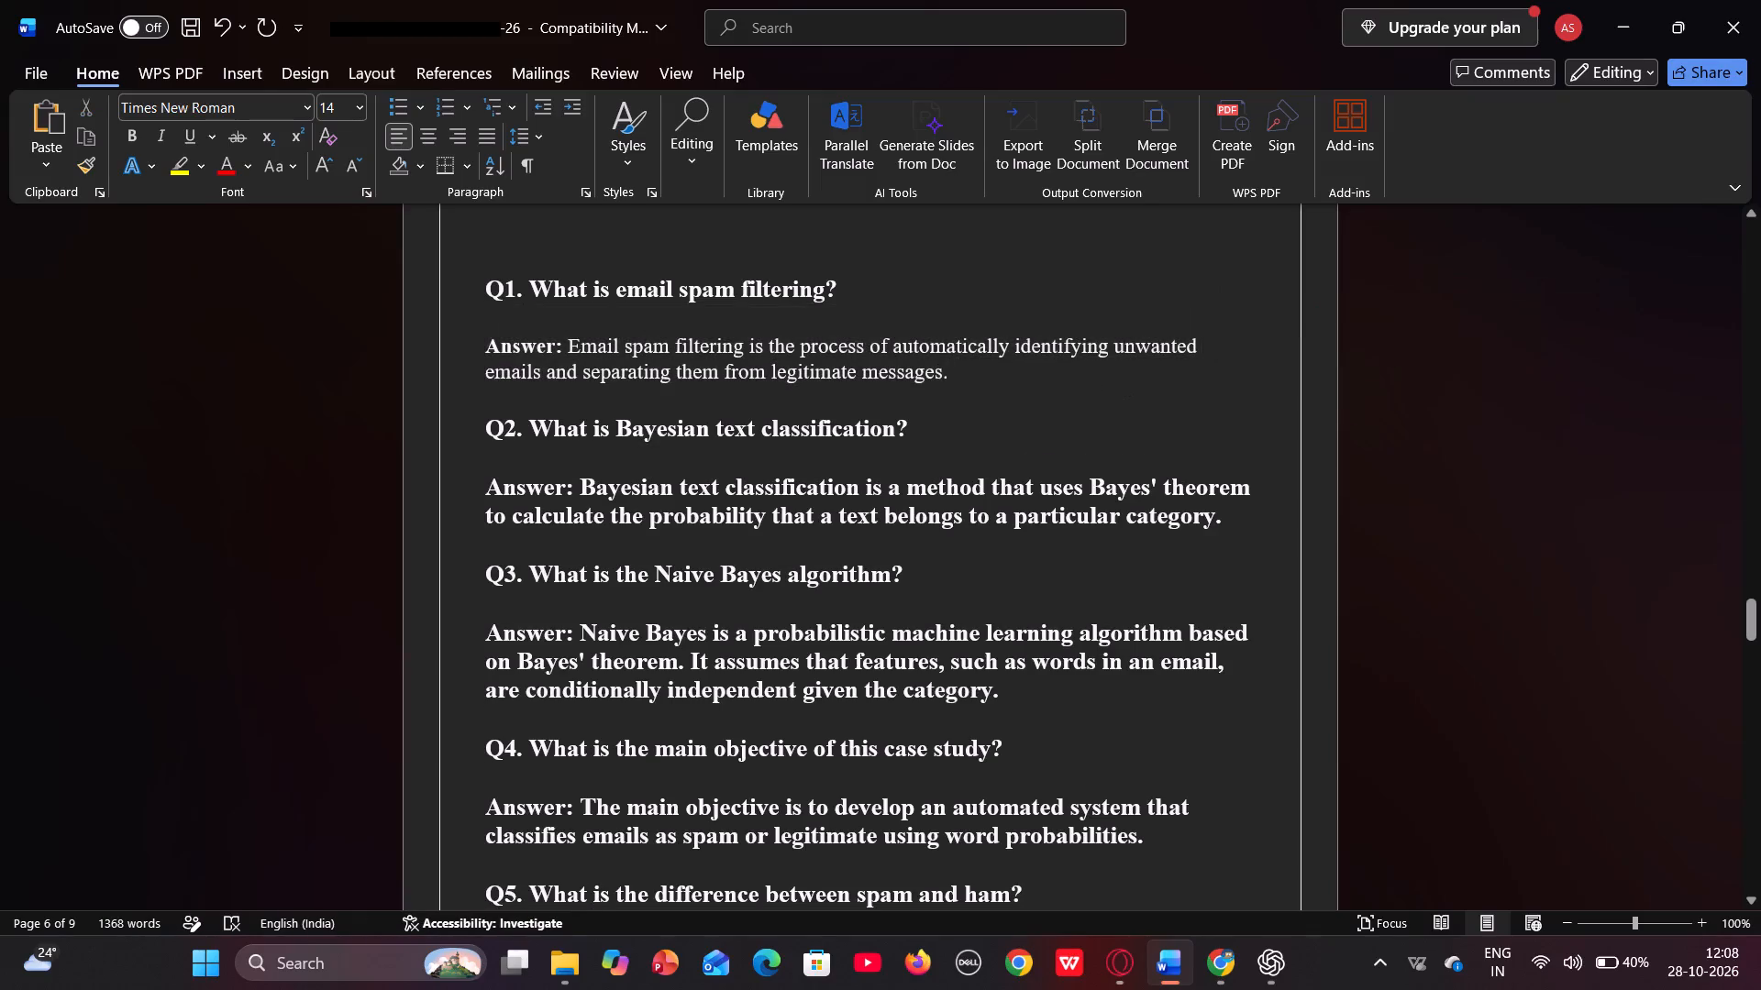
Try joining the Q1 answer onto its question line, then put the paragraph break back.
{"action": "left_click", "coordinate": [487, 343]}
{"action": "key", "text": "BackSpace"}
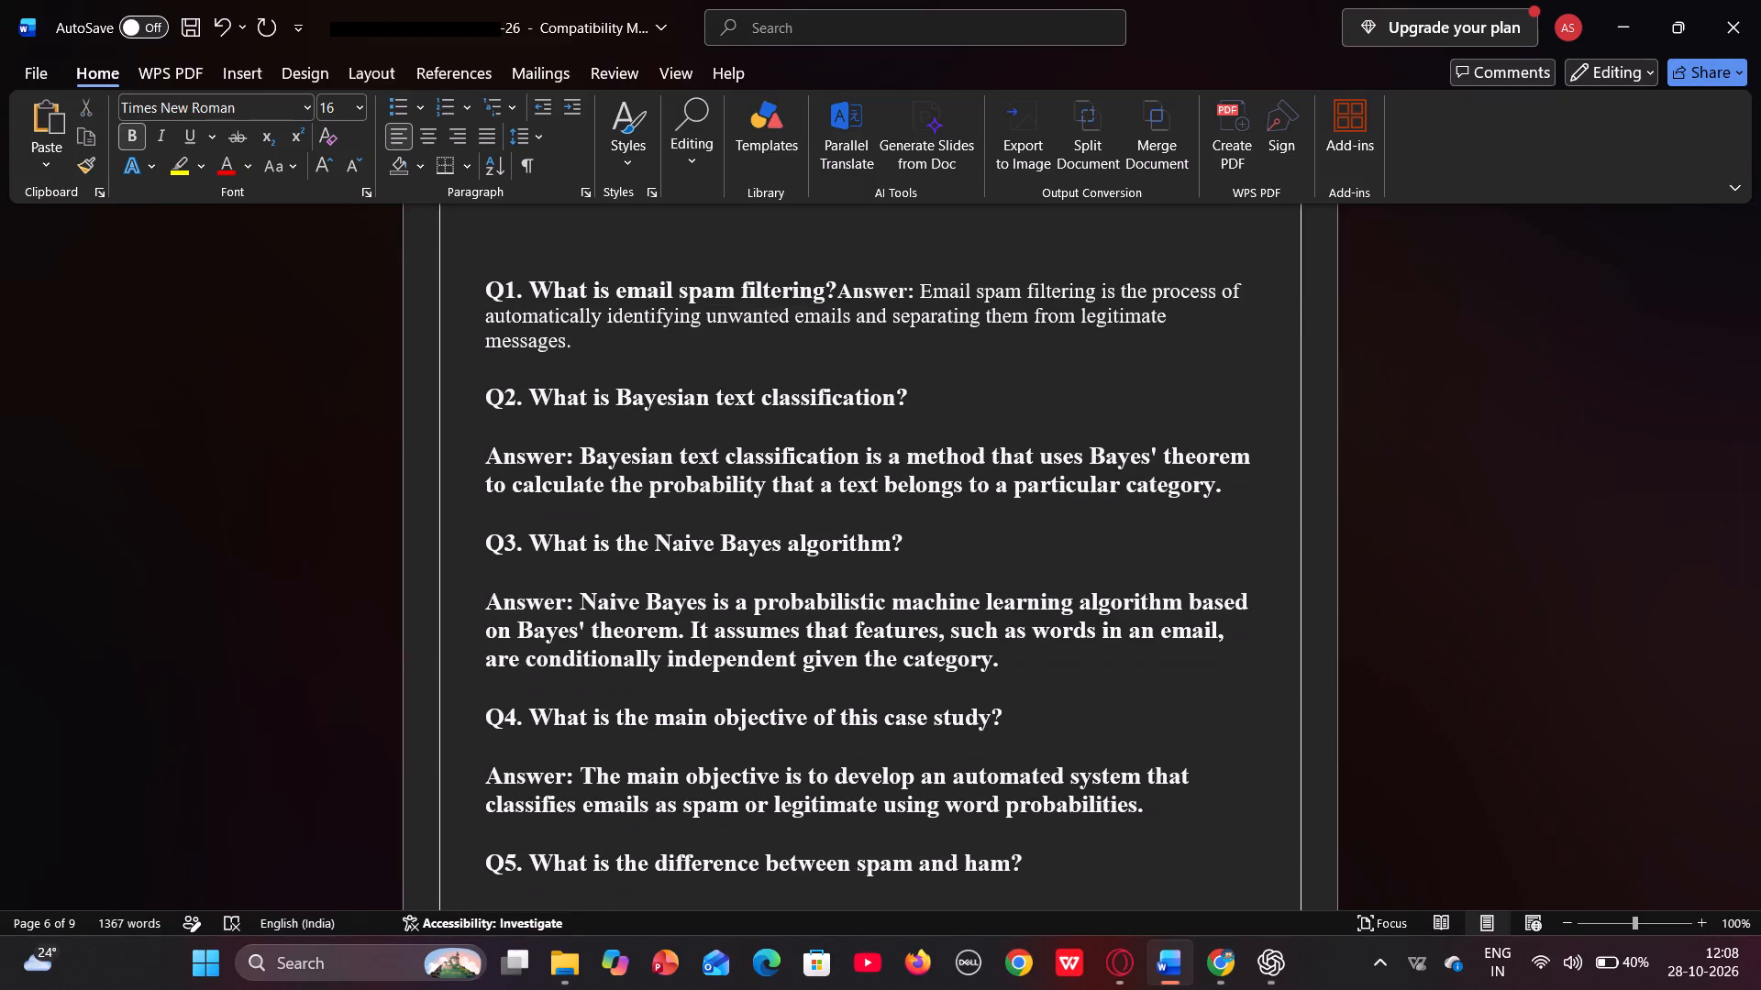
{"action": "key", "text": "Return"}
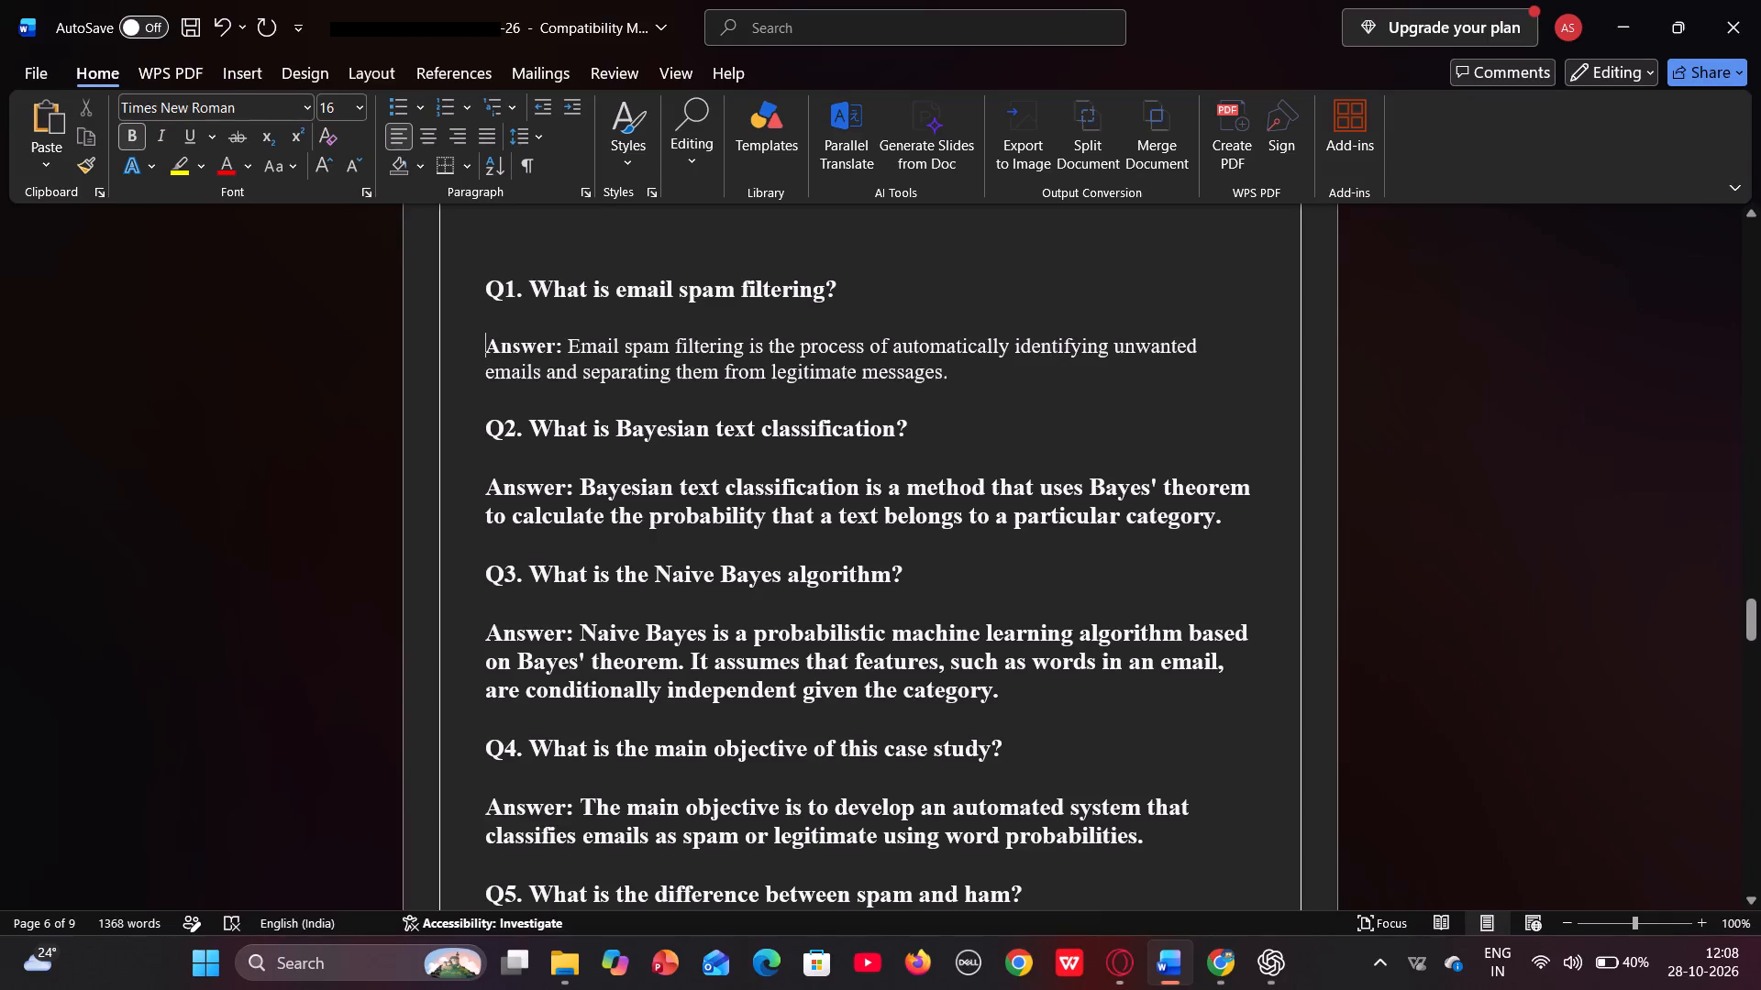
Remove bold from the Q2 answer text "Bayesian text classification is a method...", leaving the "Answer:" label bold.
{"action": "left_click_drag", "start_coordinate": [581, 485], "coordinate": [670, 519]}
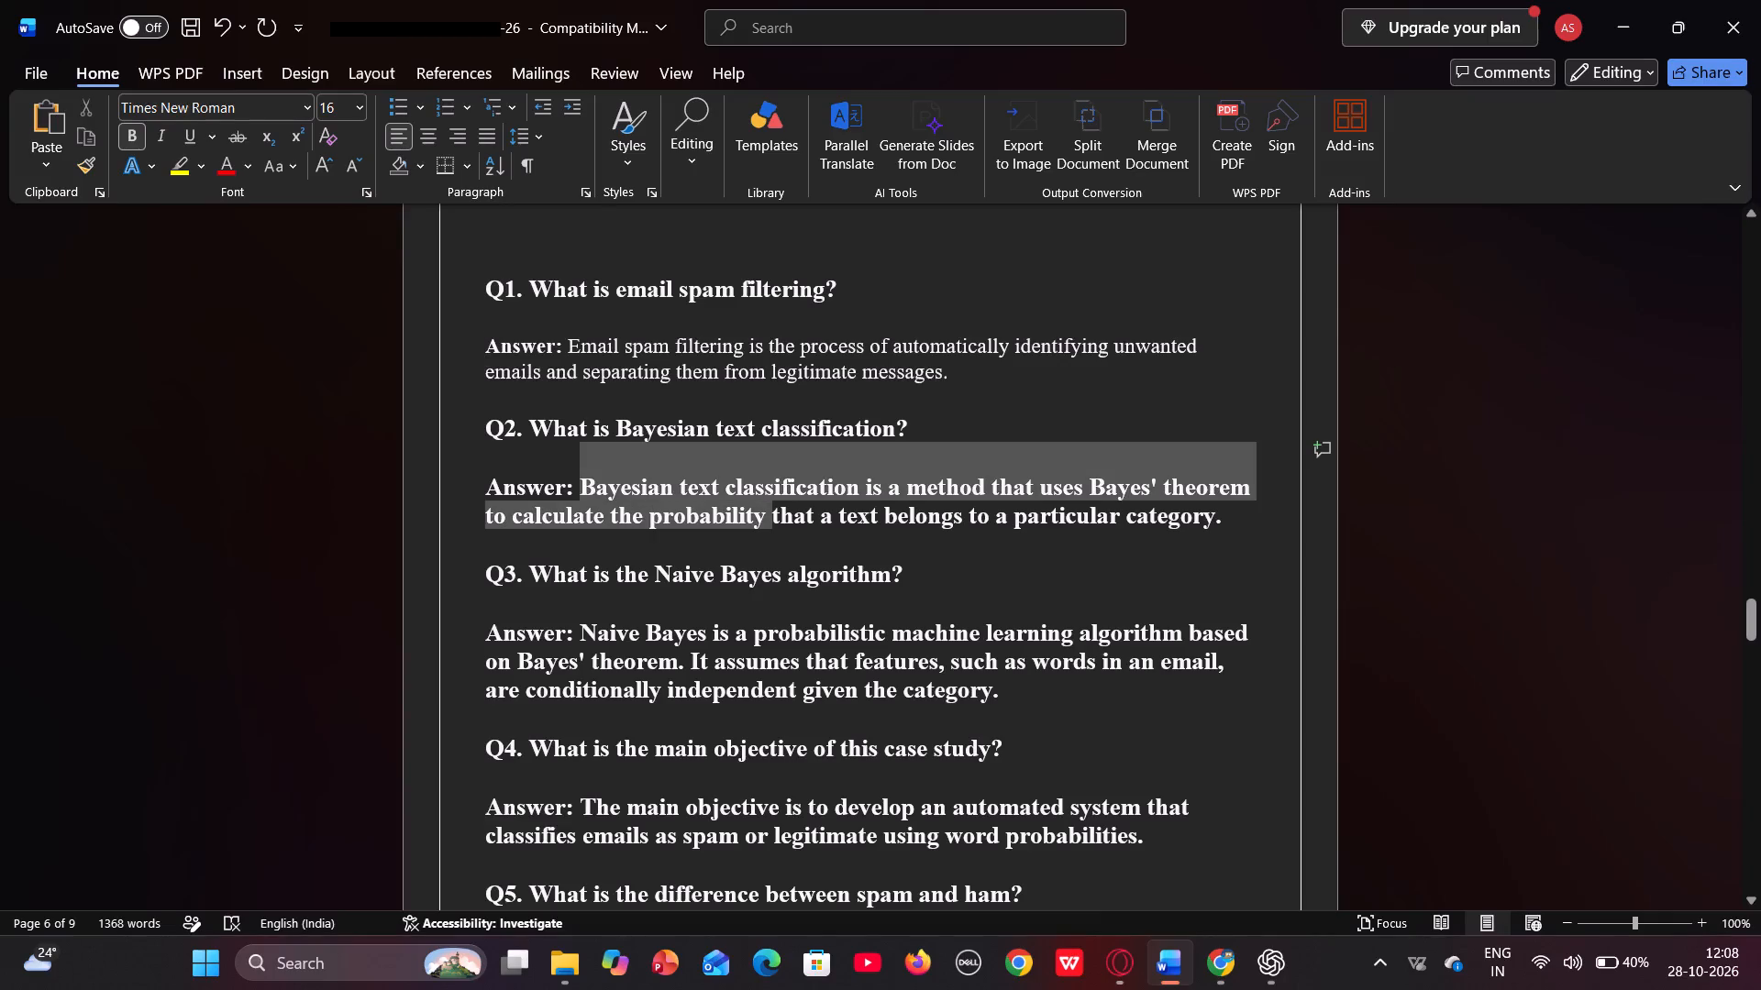
{"action": "left_click_drag", "start_coordinate": [670, 519], "coordinate": [886, 534]}
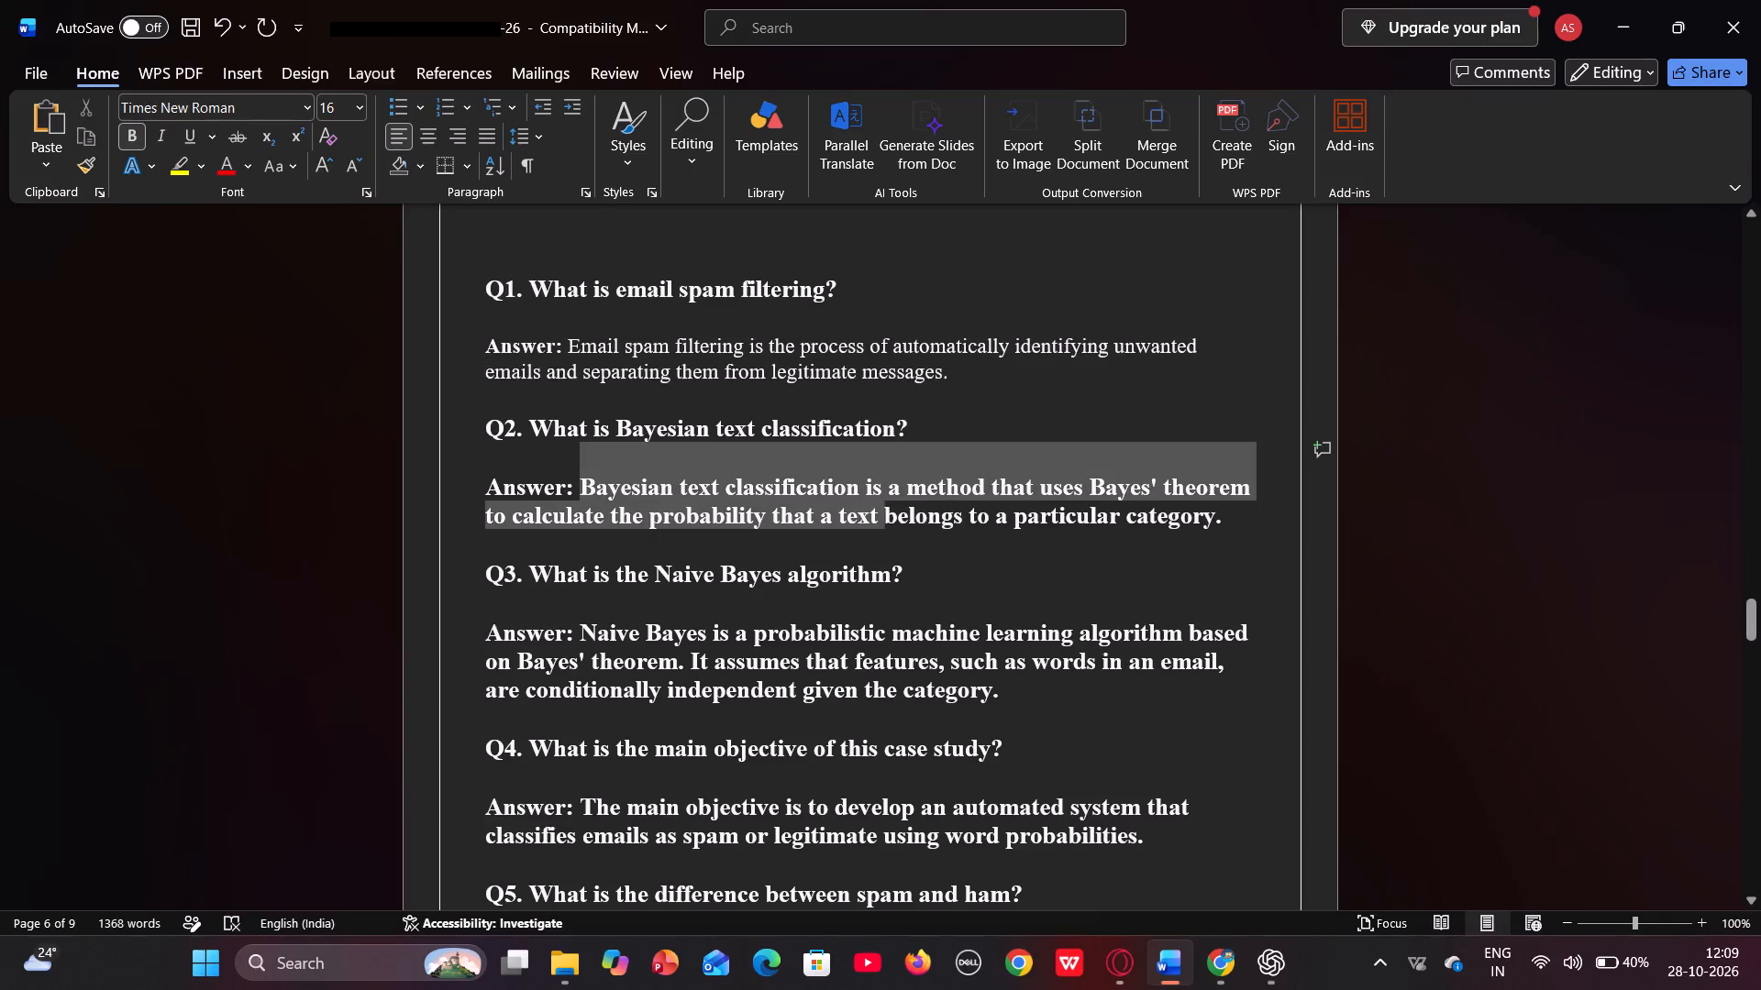
{"action": "left_click_drag", "start_coordinate": [886, 534], "coordinate": [1275, 522]}
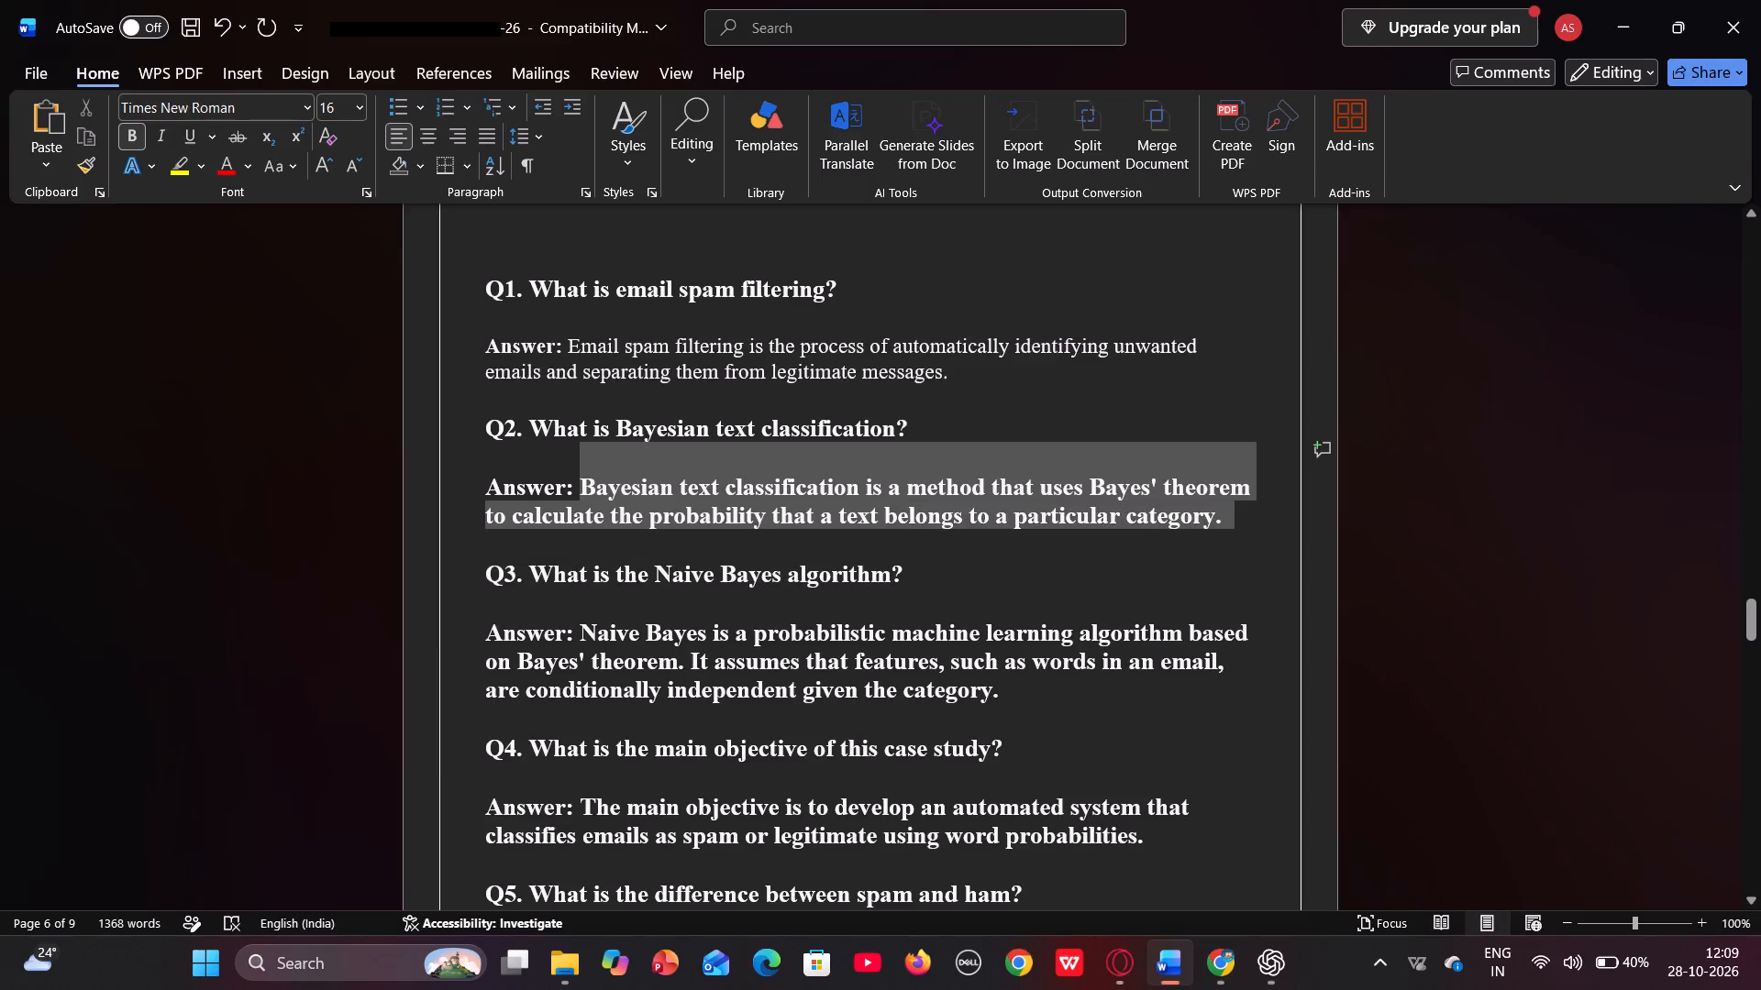
{"action": "left_click_drag", "start_coordinate": [1275, 522], "coordinate": [1256, 523]}
{"action": "left_click_drag", "start_coordinate": [1256, 523], "coordinate": [1251, 516]}
{"action": "left_click", "coordinate": [1272, 479]}
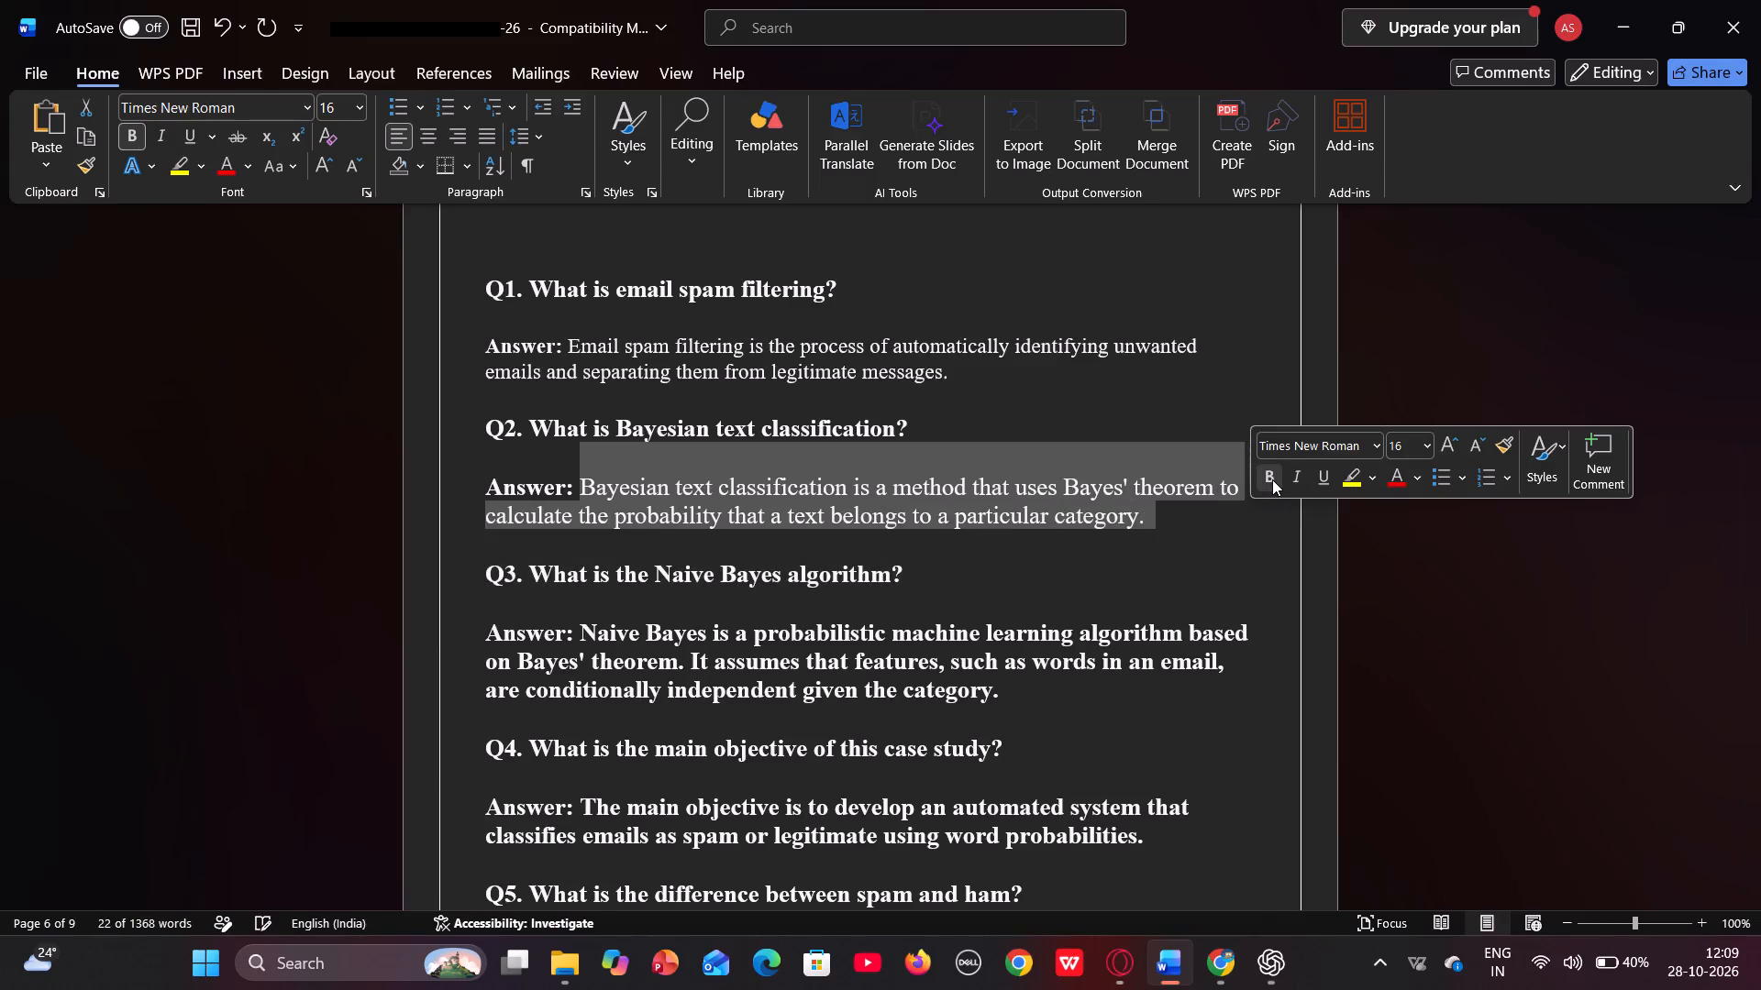
{"action": "left_click", "coordinate": [1159, 544]}
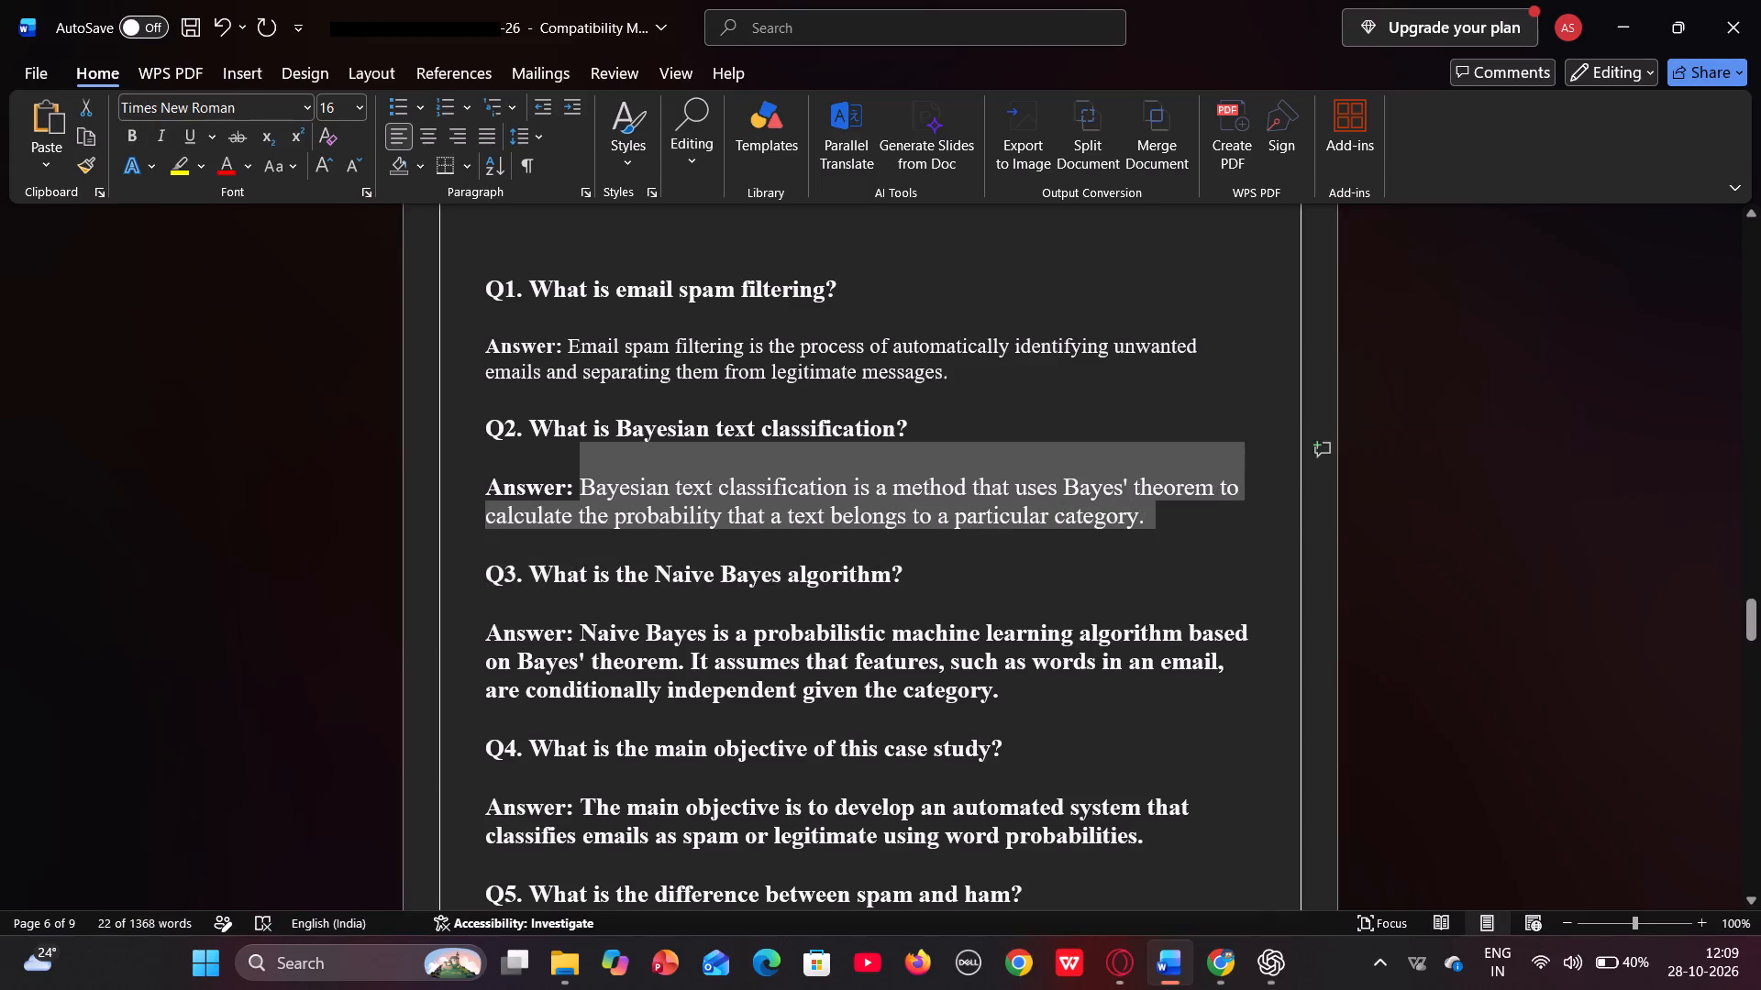
{"action": "left_click", "coordinate": [489, 493]}
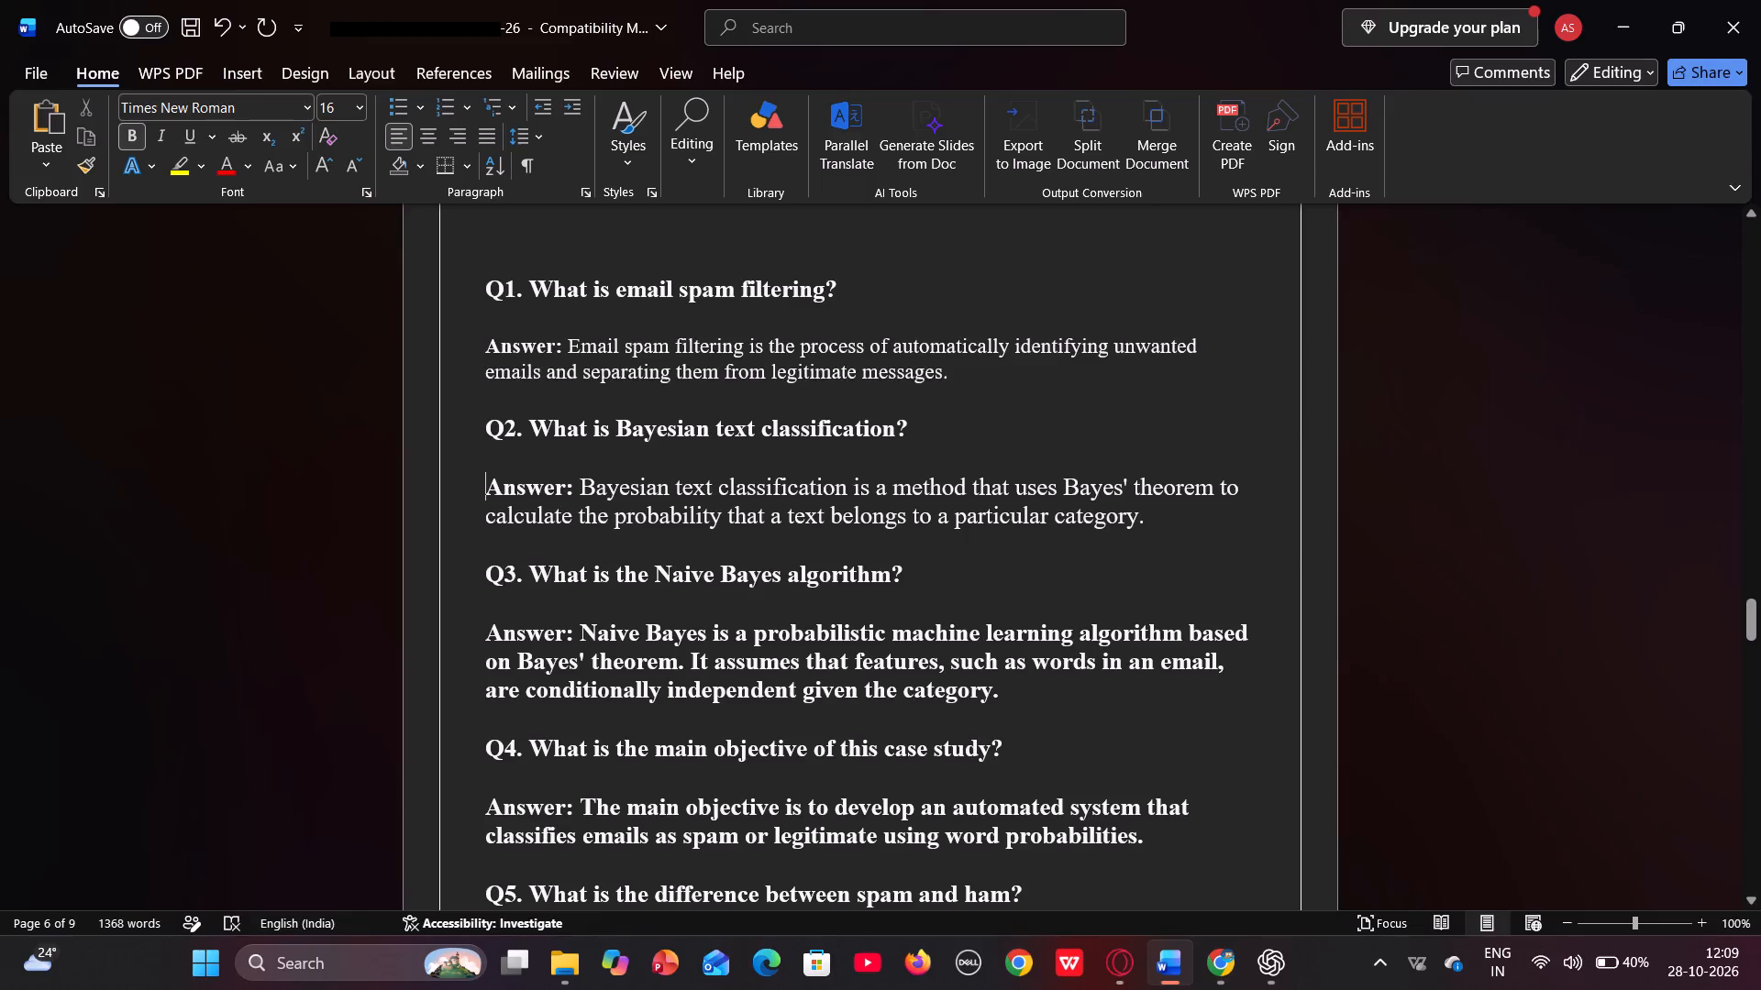
Look over the formatting of the Questions and Answers section, from its heading through the Q7 answer on Bayes' theorem.
{"action": "scroll", "coordinate": [682, 559], "scroll_direction": "down", "scroll_amount": 1}
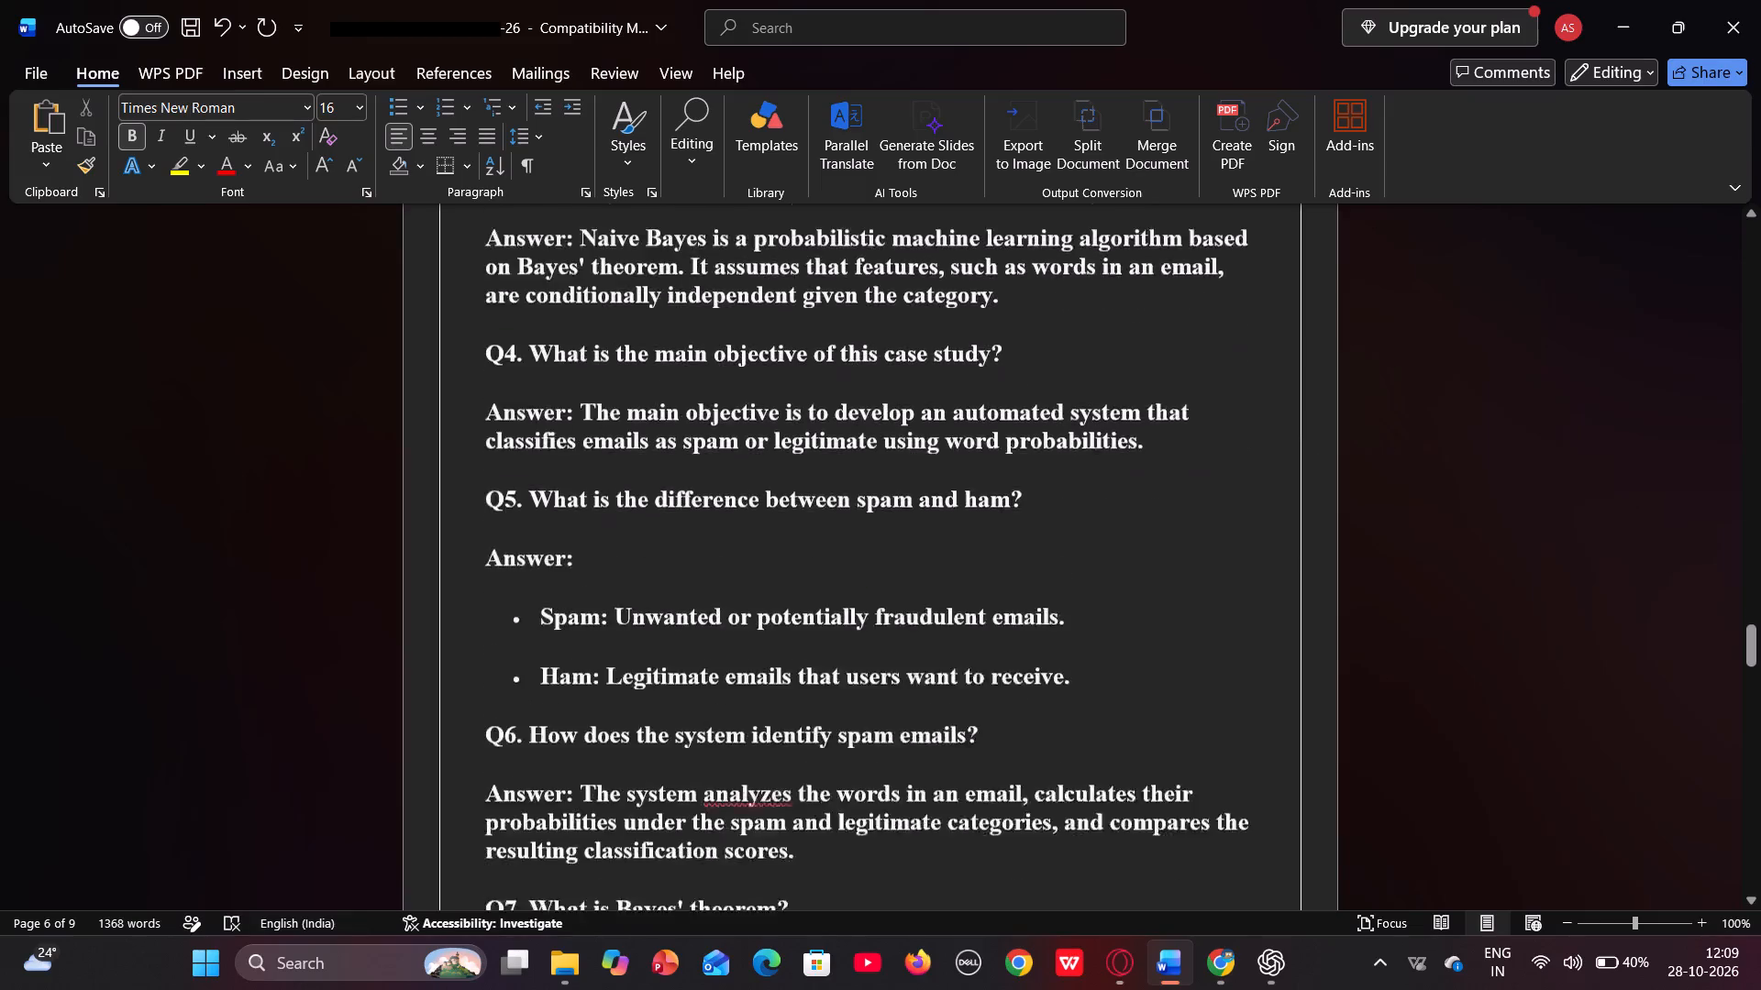
{"action": "scroll", "coordinate": [682, 559], "scroll_direction": "down", "scroll_amount": 1}
{"action": "scroll", "coordinate": [682, 559], "scroll_direction": "up", "scroll_amount": 1}
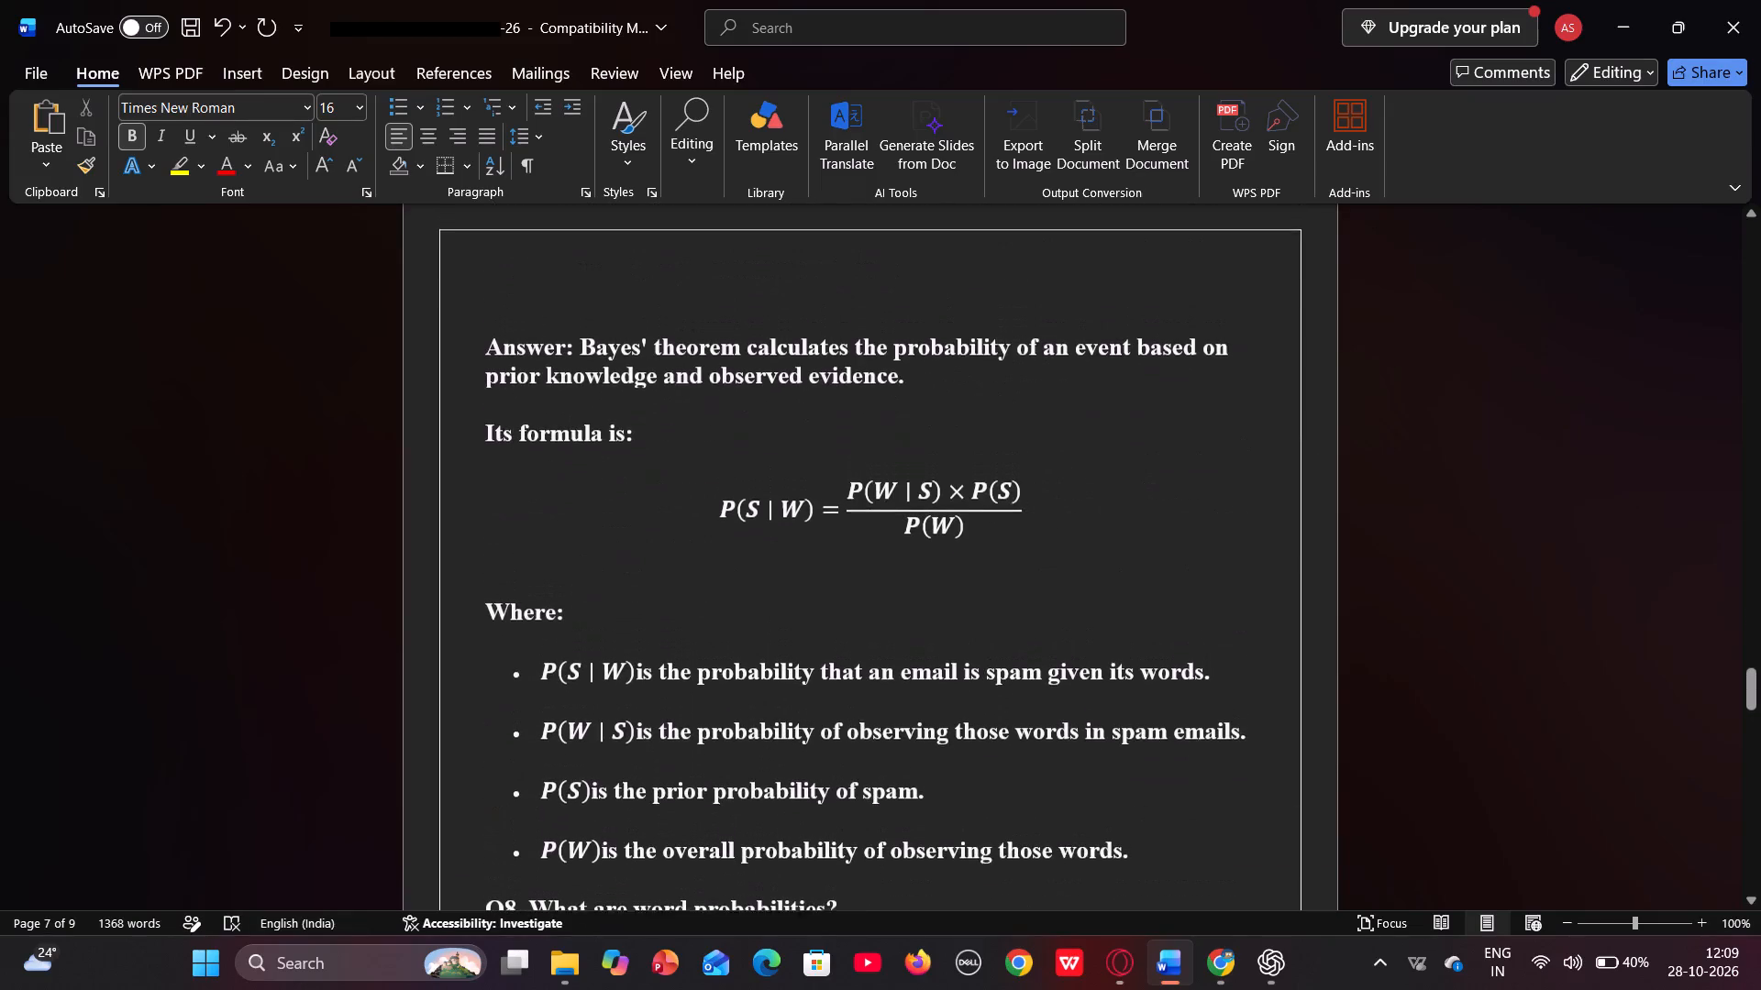
{"action": "scroll", "coordinate": [682, 559], "scroll_direction": "up", "scroll_amount": 4}
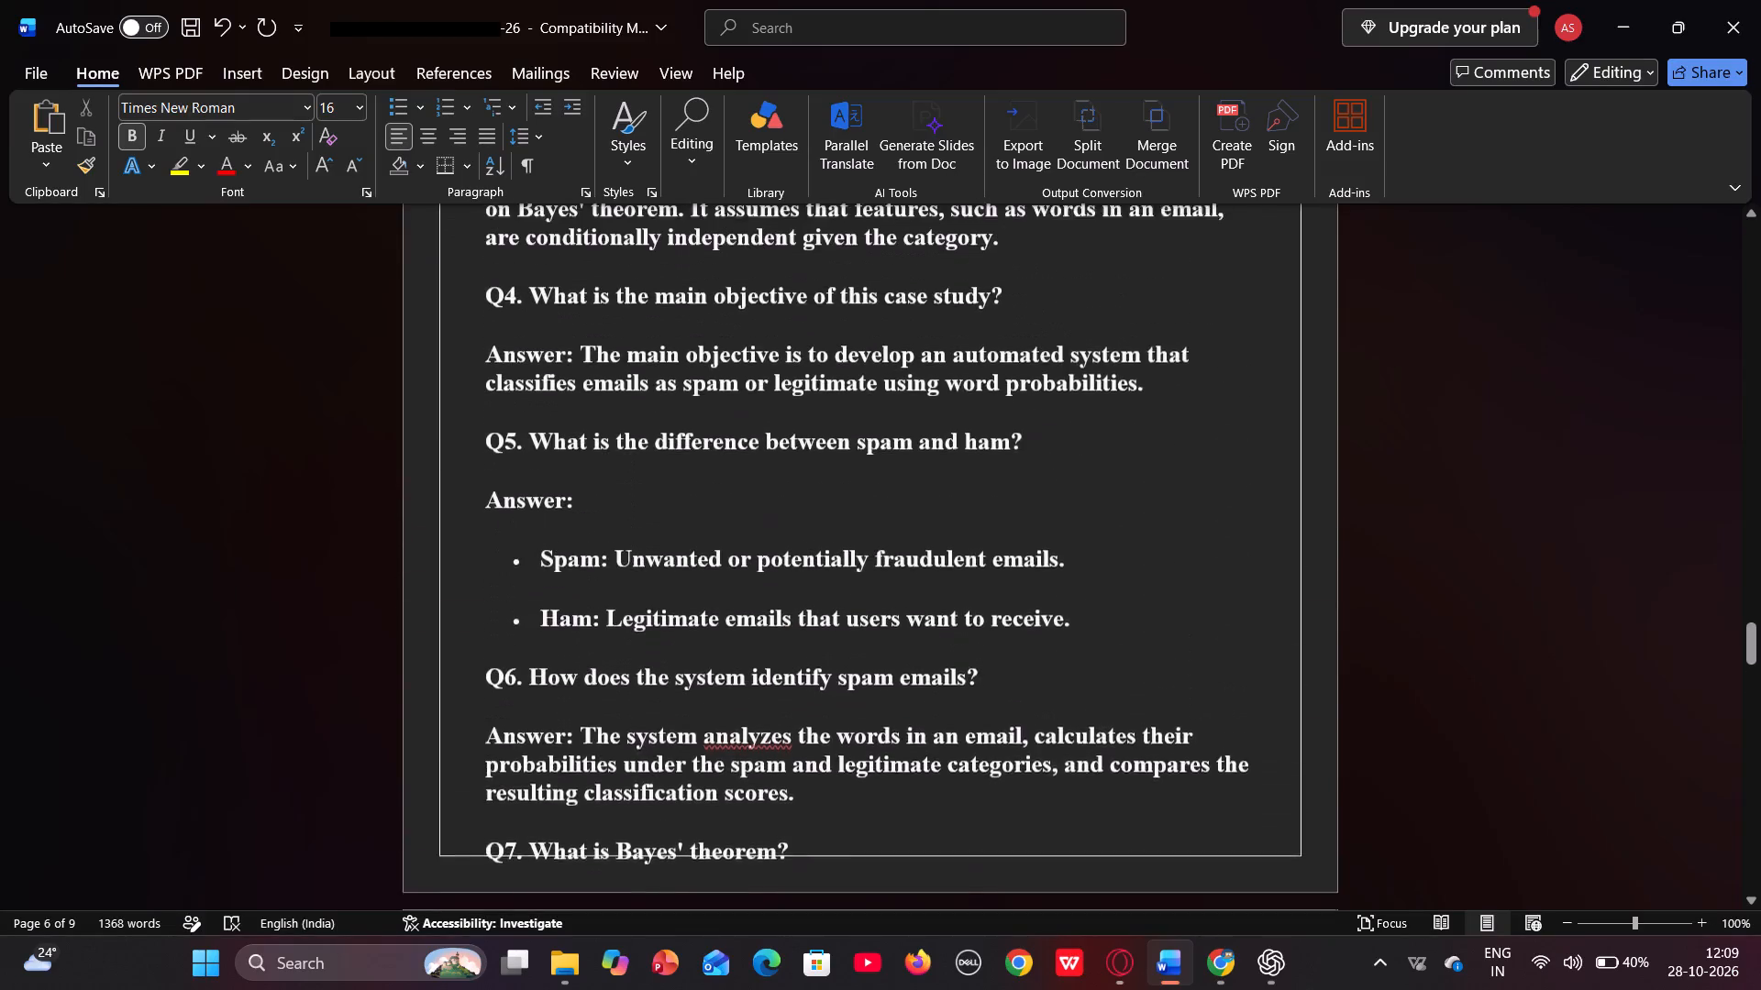
{"action": "scroll", "coordinate": [682, 559], "scroll_direction": "up", "scroll_amount": 4}
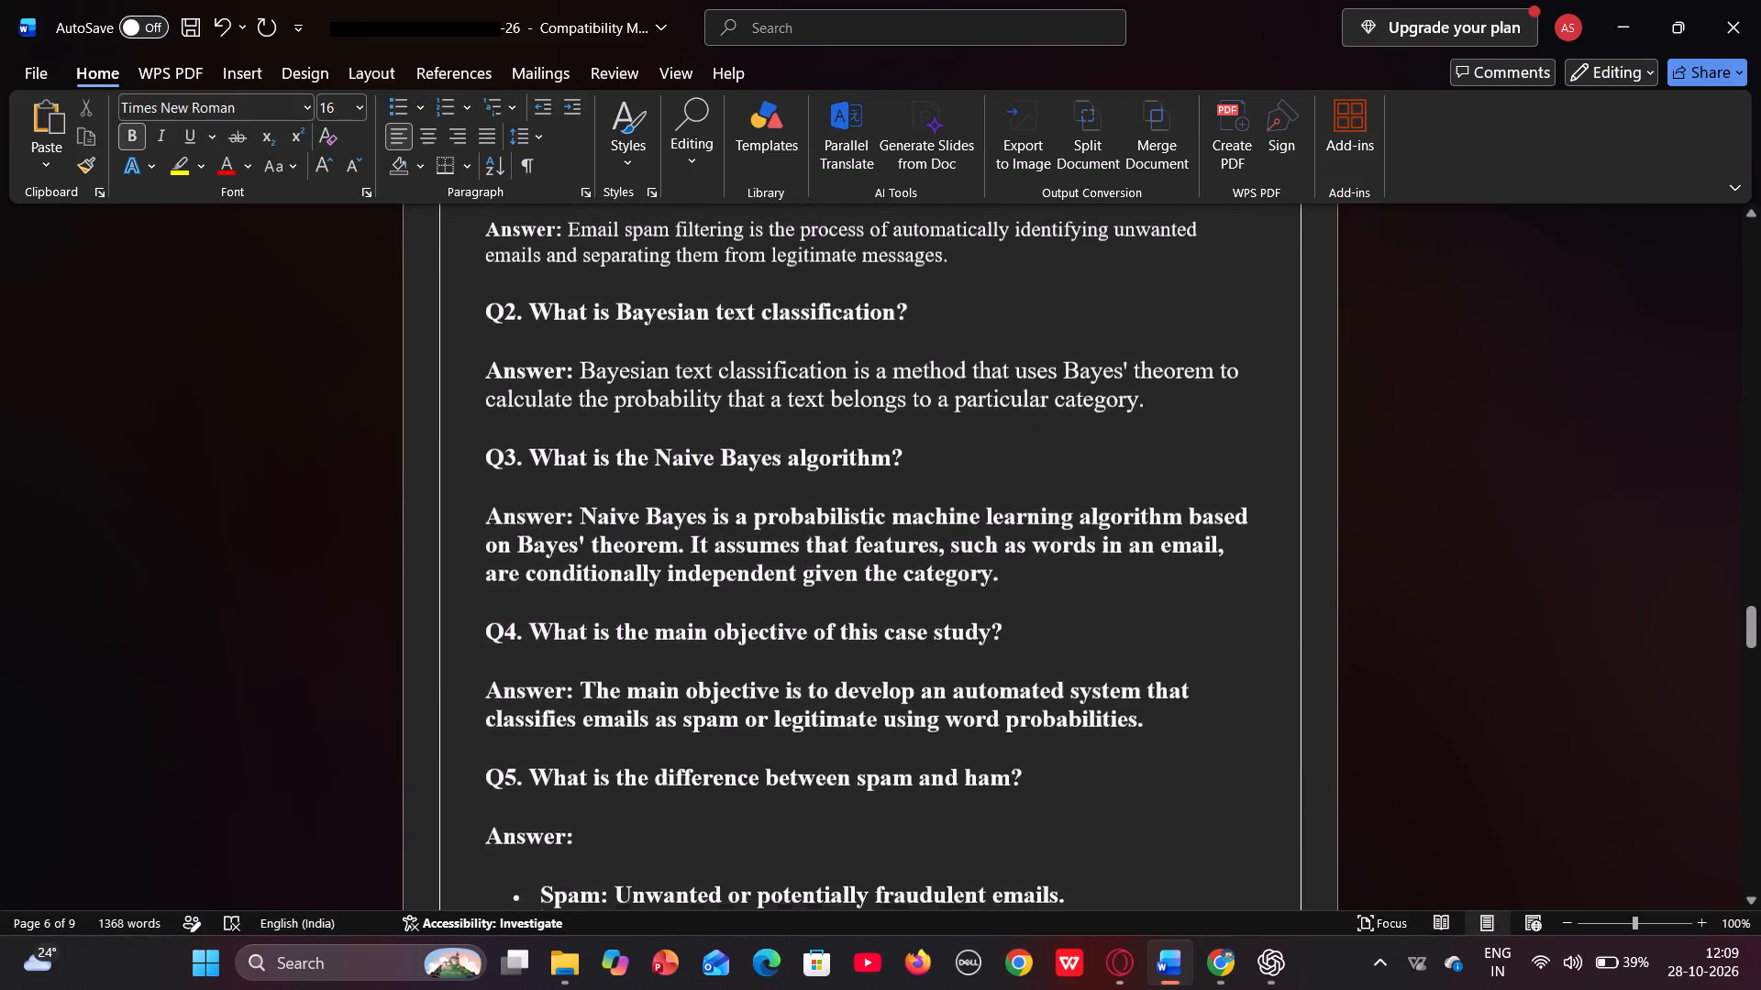
{"action": "scroll", "coordinate": [682, 559], "scroll_direction": "up", "scroll_amount": 2}
{"action": "scroll", "coordinate": [682, 559], "scroll_direction": "down", "scroll_amount": 1}
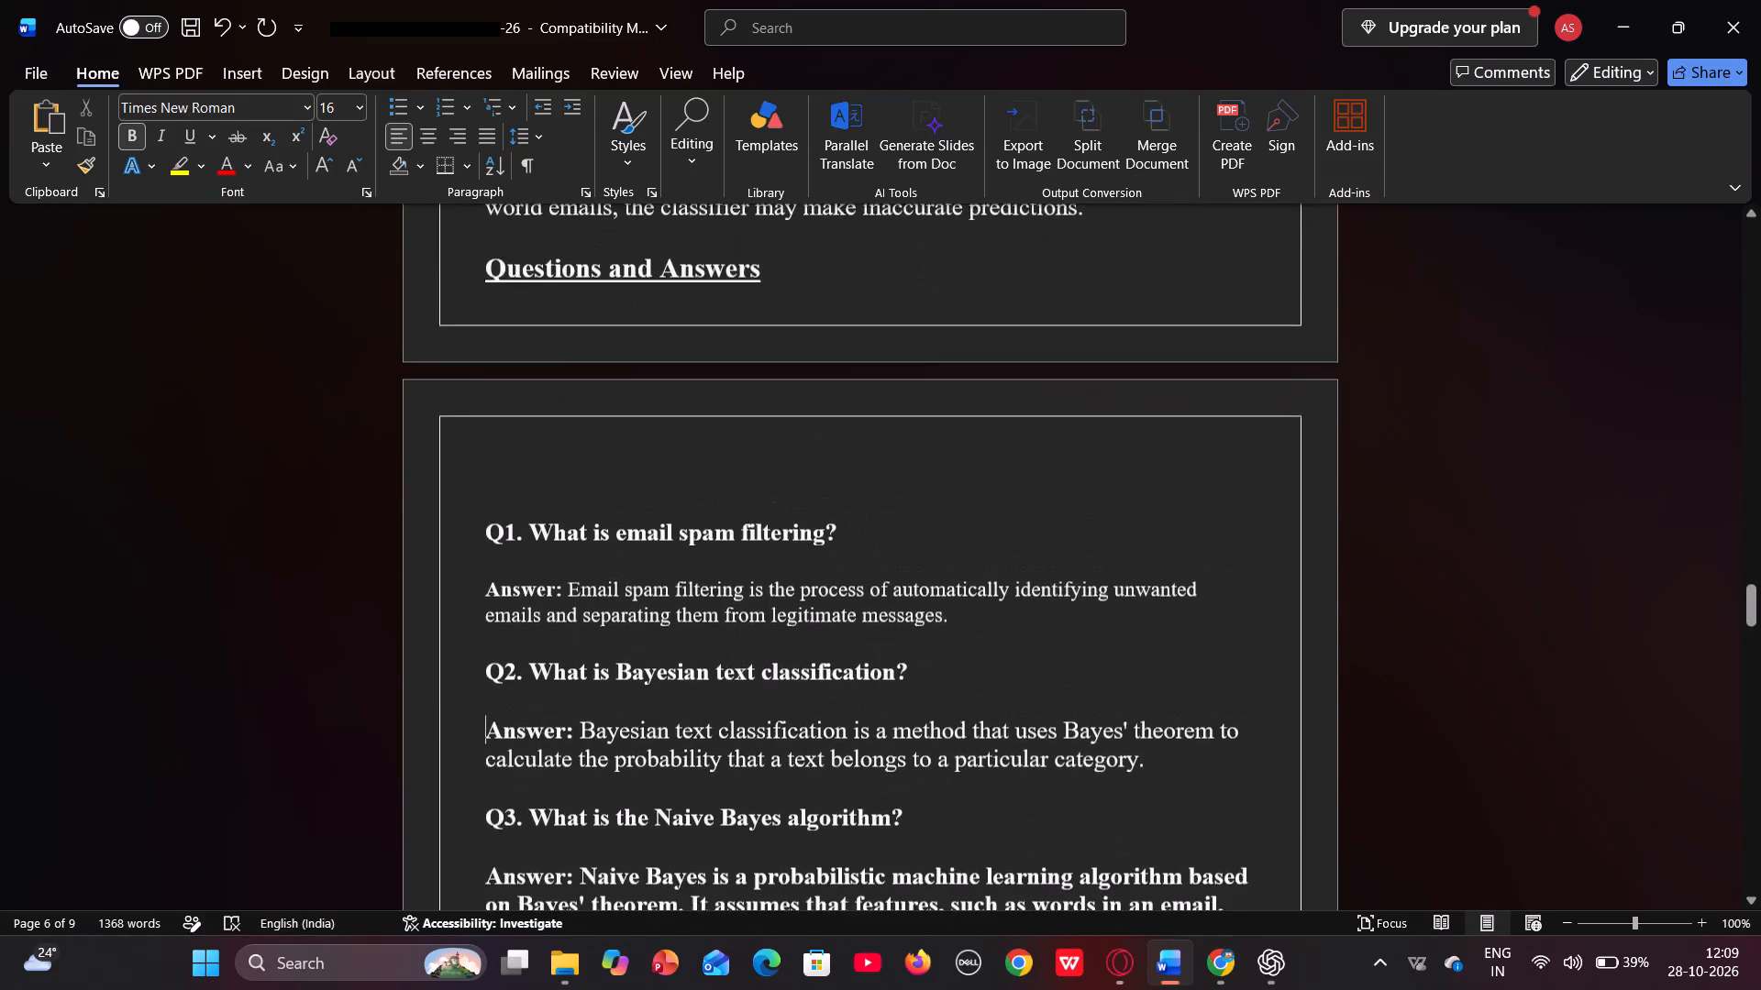
{"action": "scroll", "coordinate": [682, 559], "scroll_direction": "down", "scroll_amount": 1}
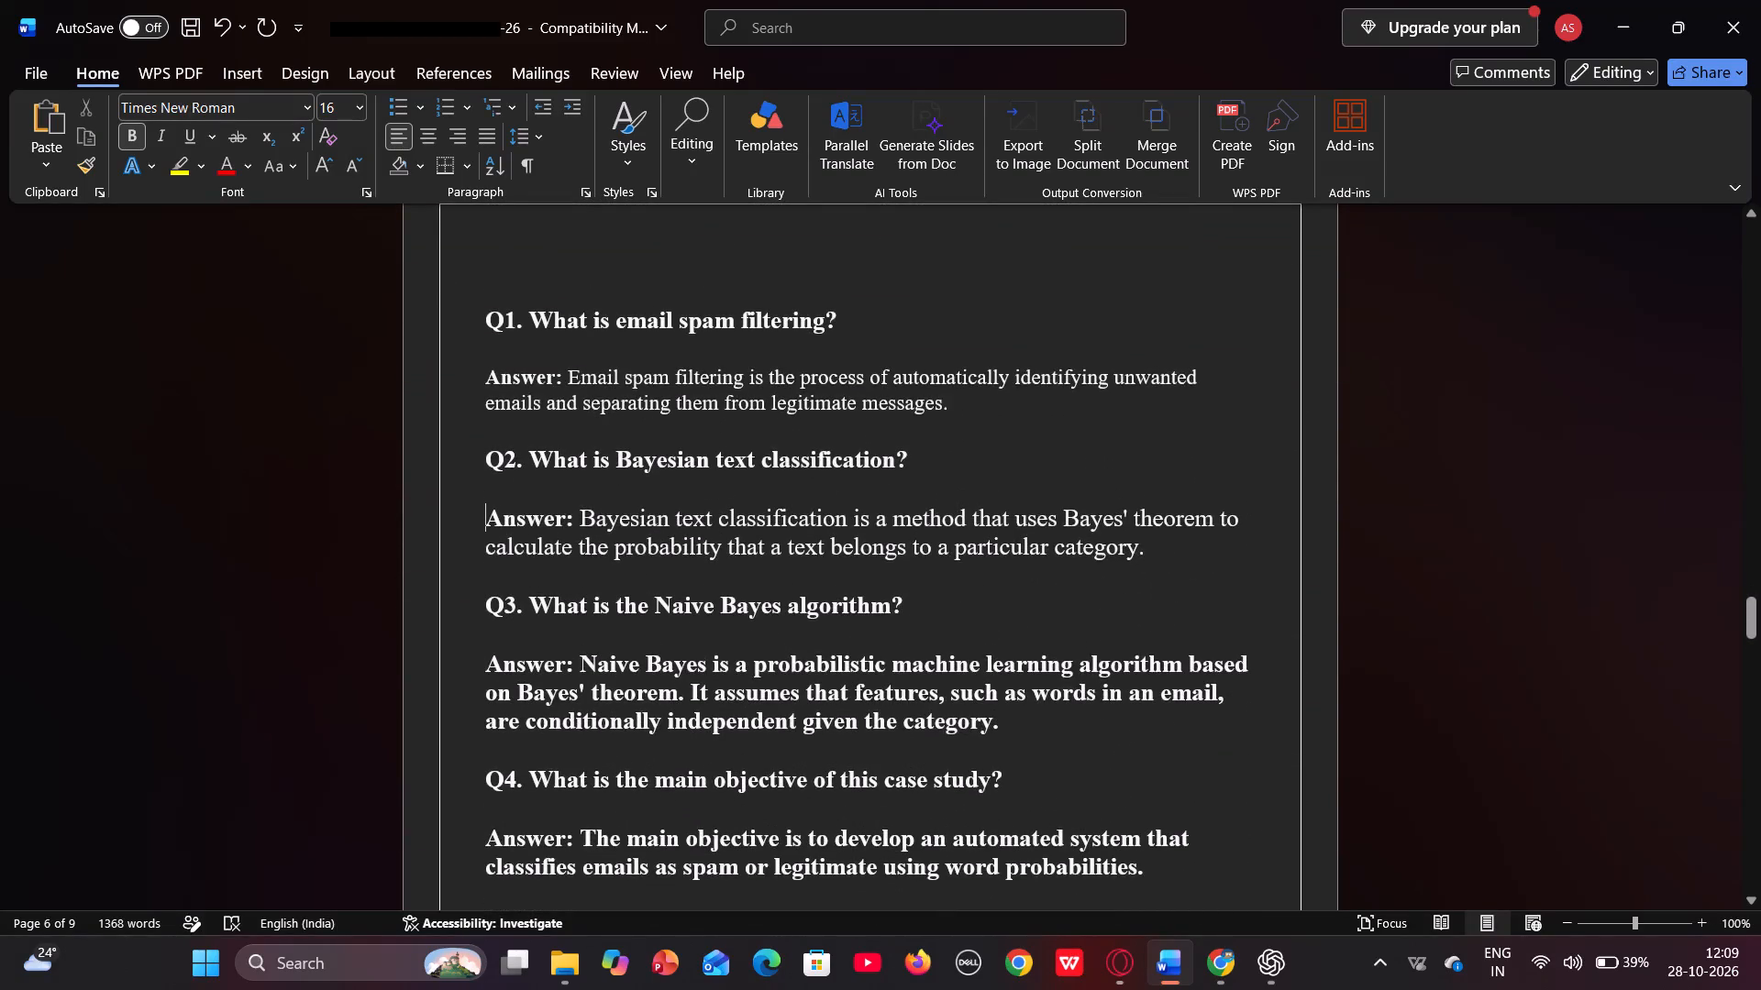
{"action": "scroll", "coordinate": [682, 559], "scroll_direction": "down", "scroll_amount": 1}
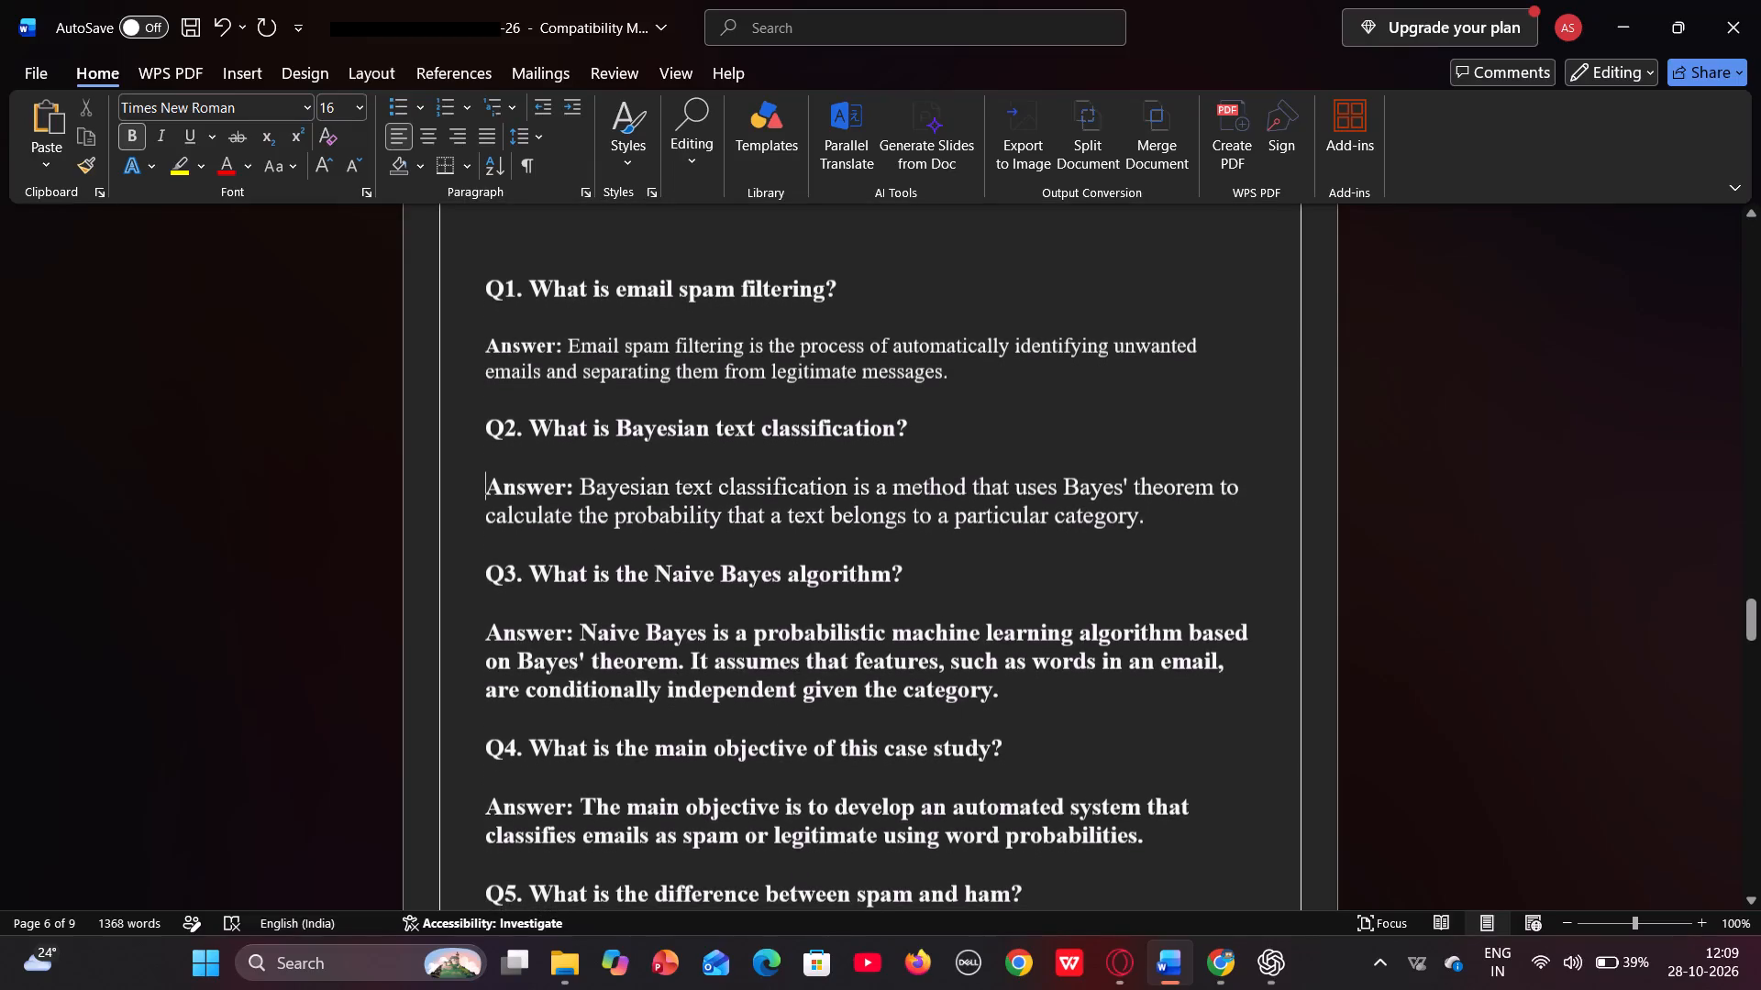
{"action": "scroll", "coordinate": [682, 559], "scroll_direction": "down", "scroll_amount": 1}
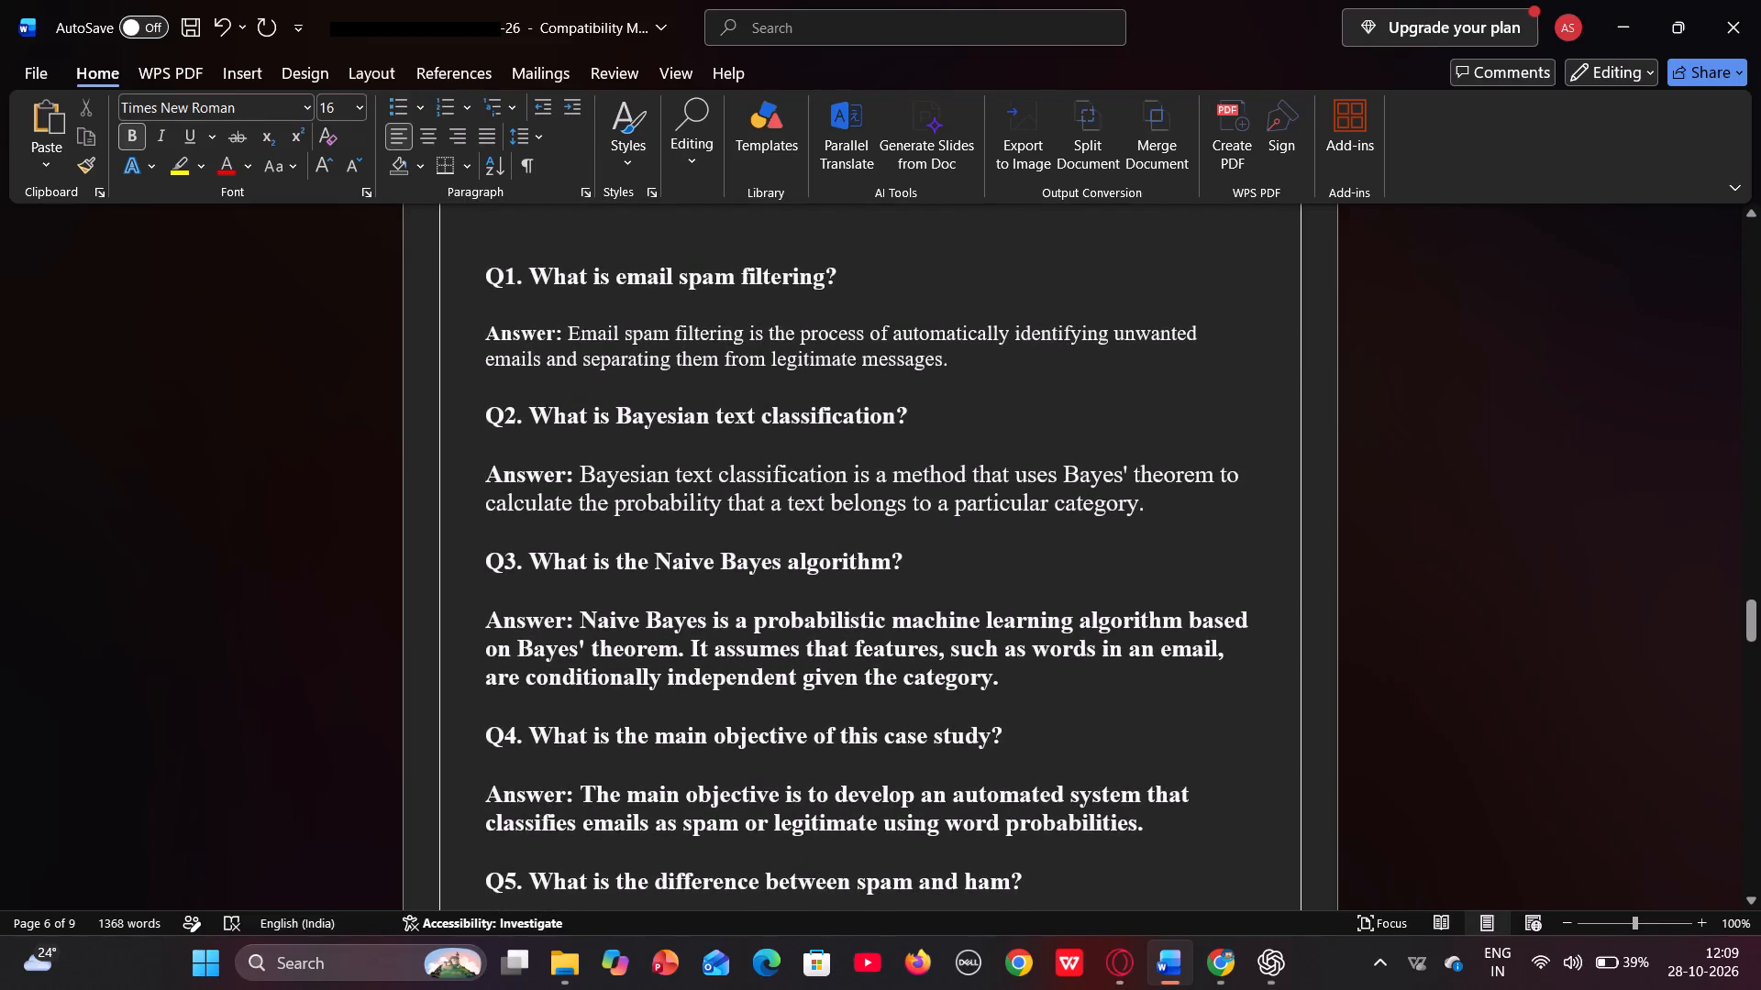
{"action": "scroll", "coordinate": [603, 500], "scroll_direction": "down", "scroll_amount": 1}
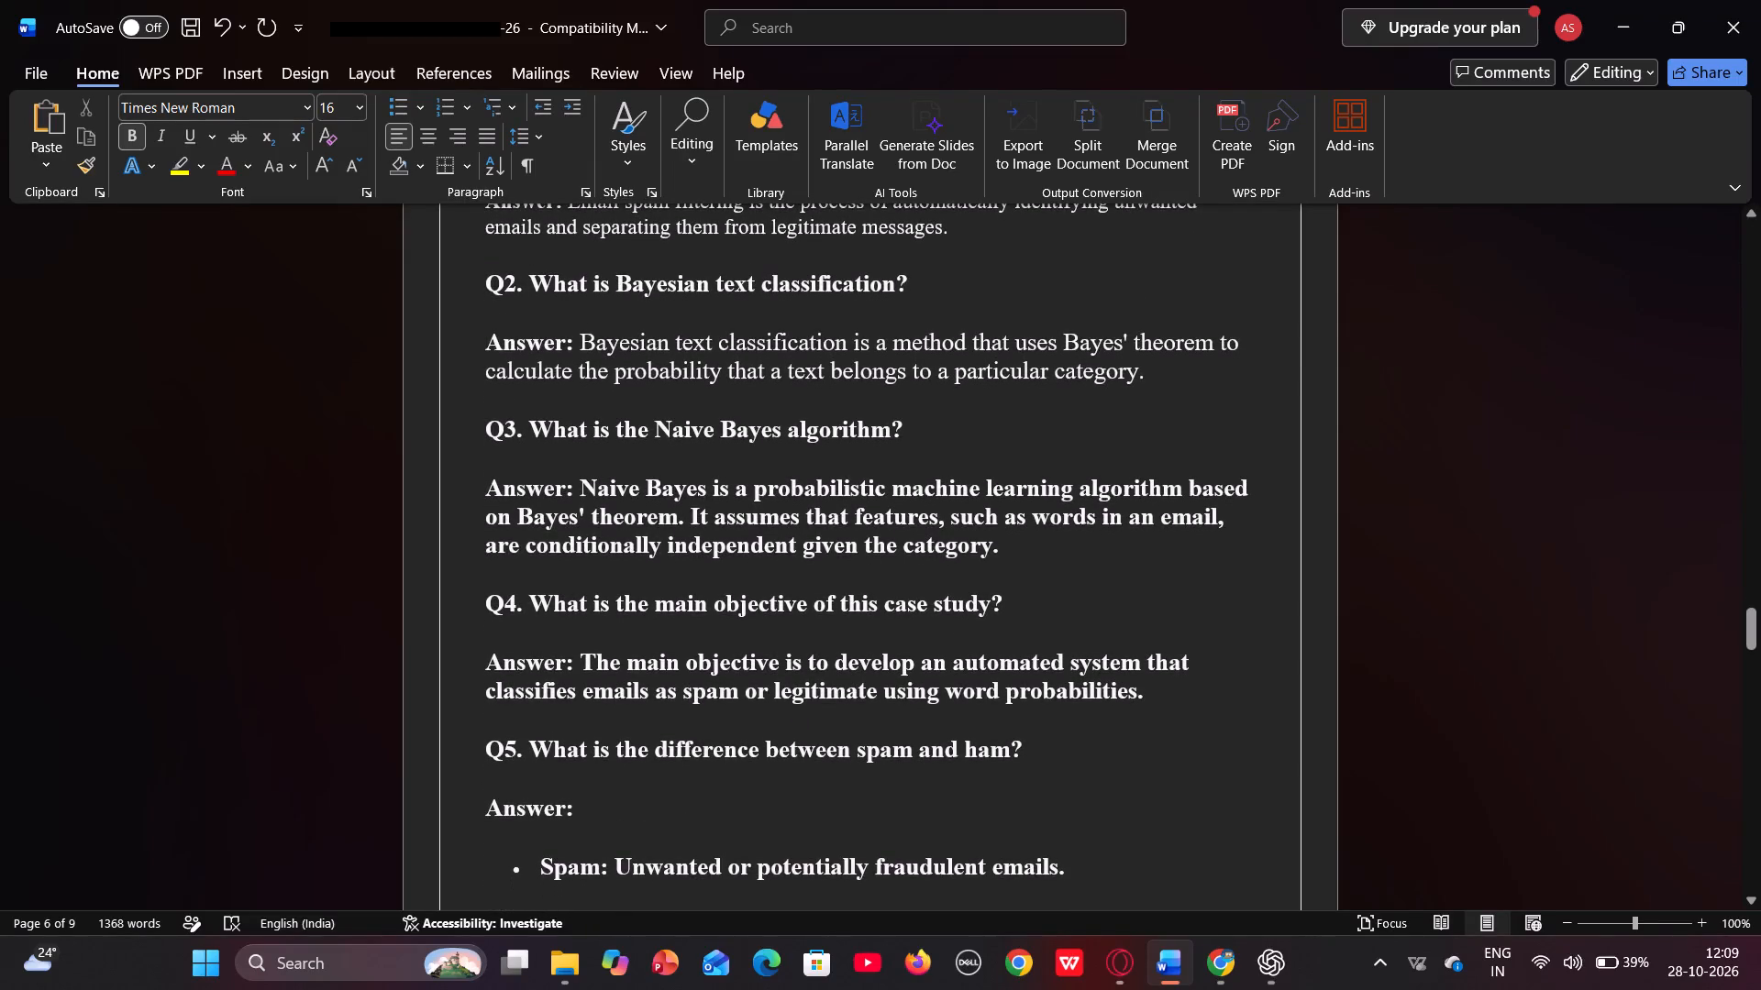
{"action": "scroll", "coordinate": [604, 465], "scroll_direction": "up", "scroll_amount": 1}
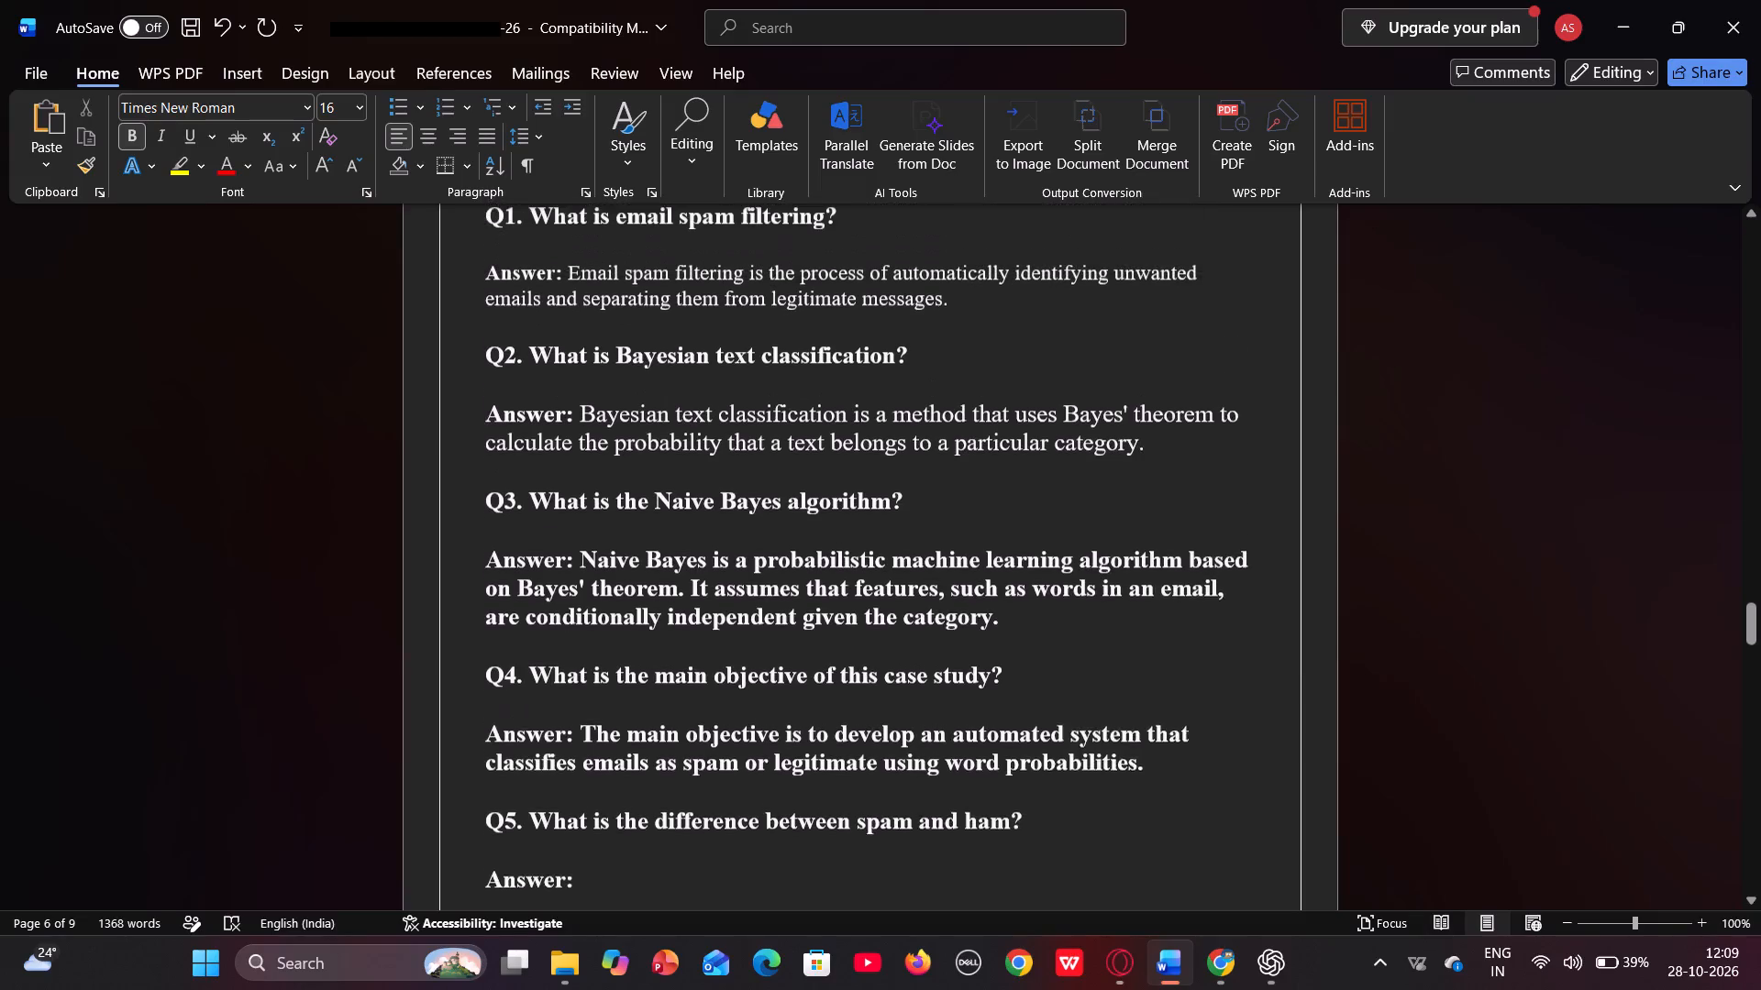
{"action": "scroll", "coordinate": [604, 465], "scroll_direction": "up", "scroll_amount": 1}
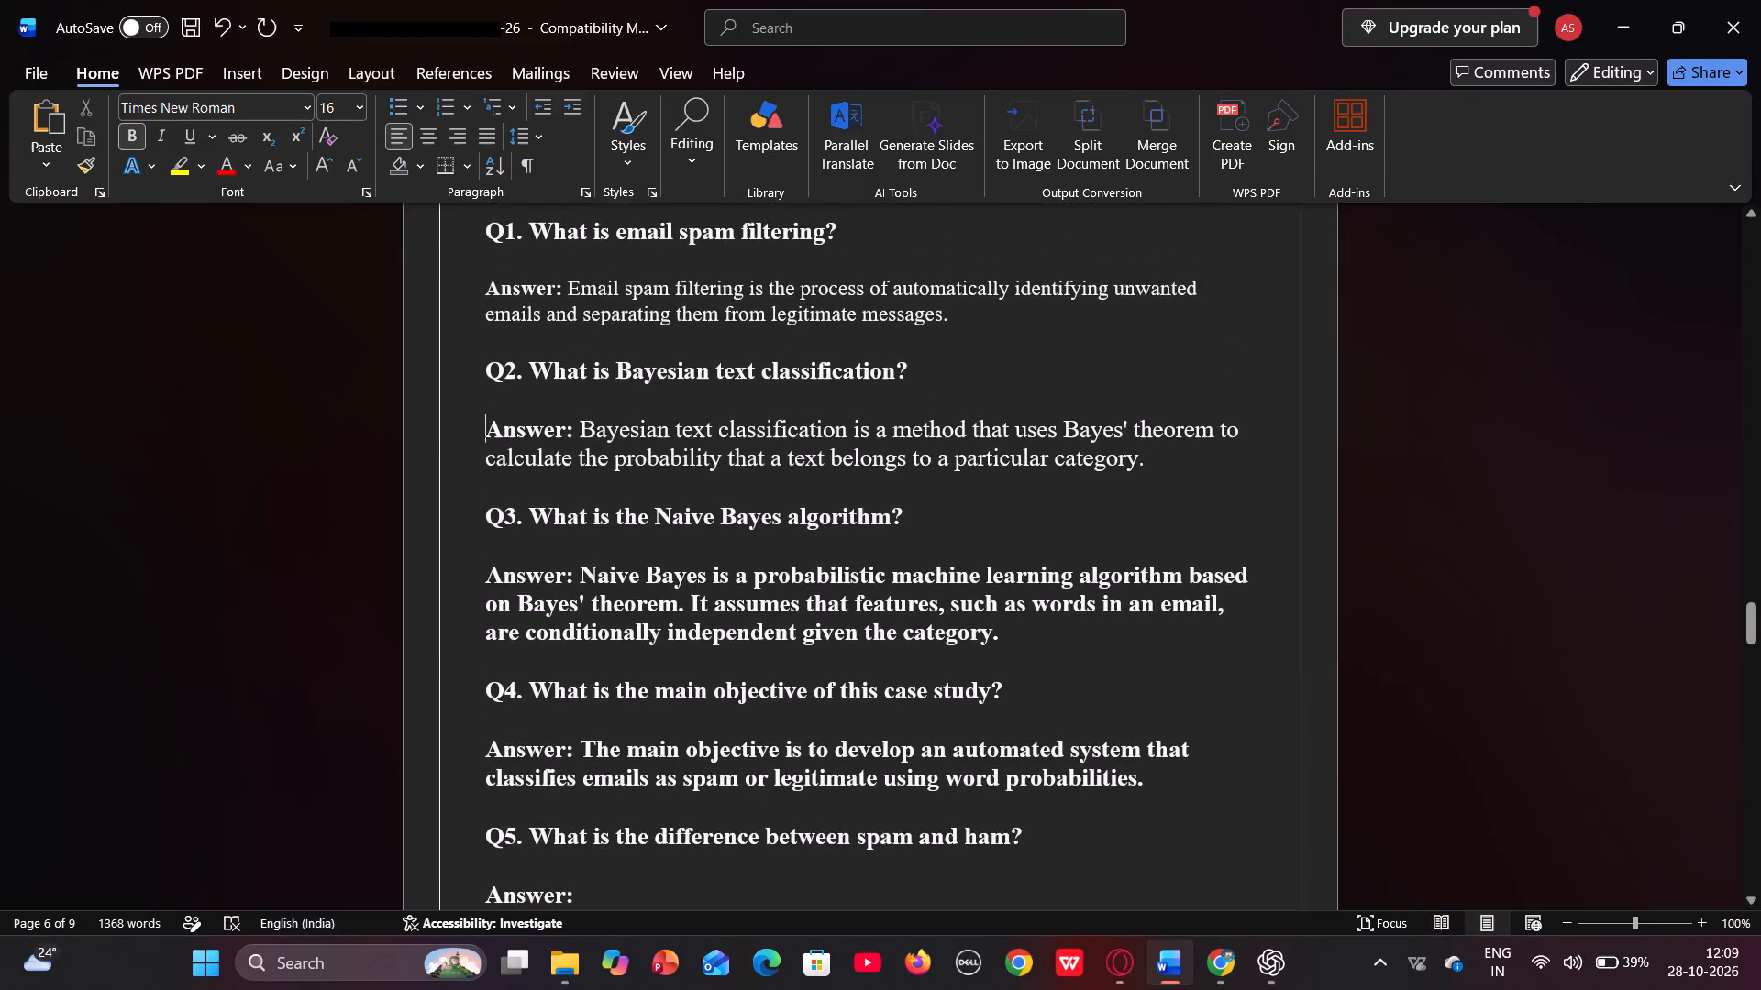
Reduce the whole Q2 answer paragraph, including its "Answer:" label, to 14 pt.
{"action": "left_click", "coordinate": [1165, 479]}
{"action": "left_click_drag", "start_coordinate": [1153, 457], "coordinate": [1023, 454]}
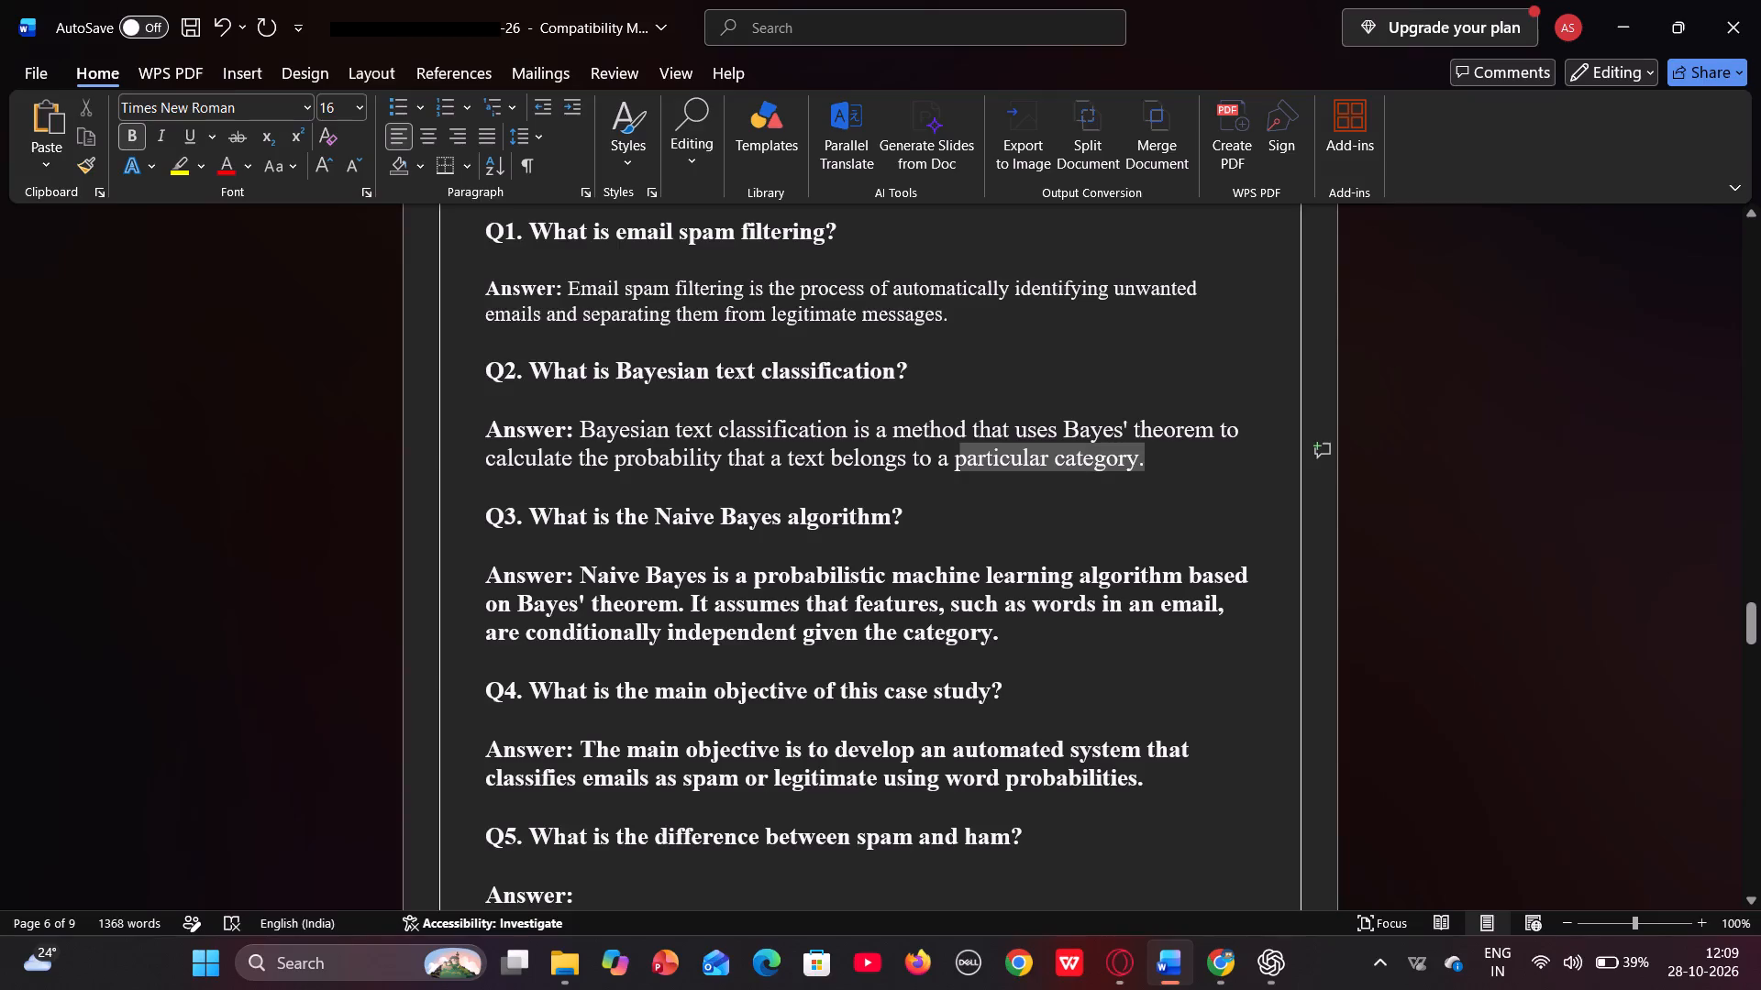
{"action": "left_click_drag", "start_coordinate": [1023, 454], "coordinate": [634, 436]}
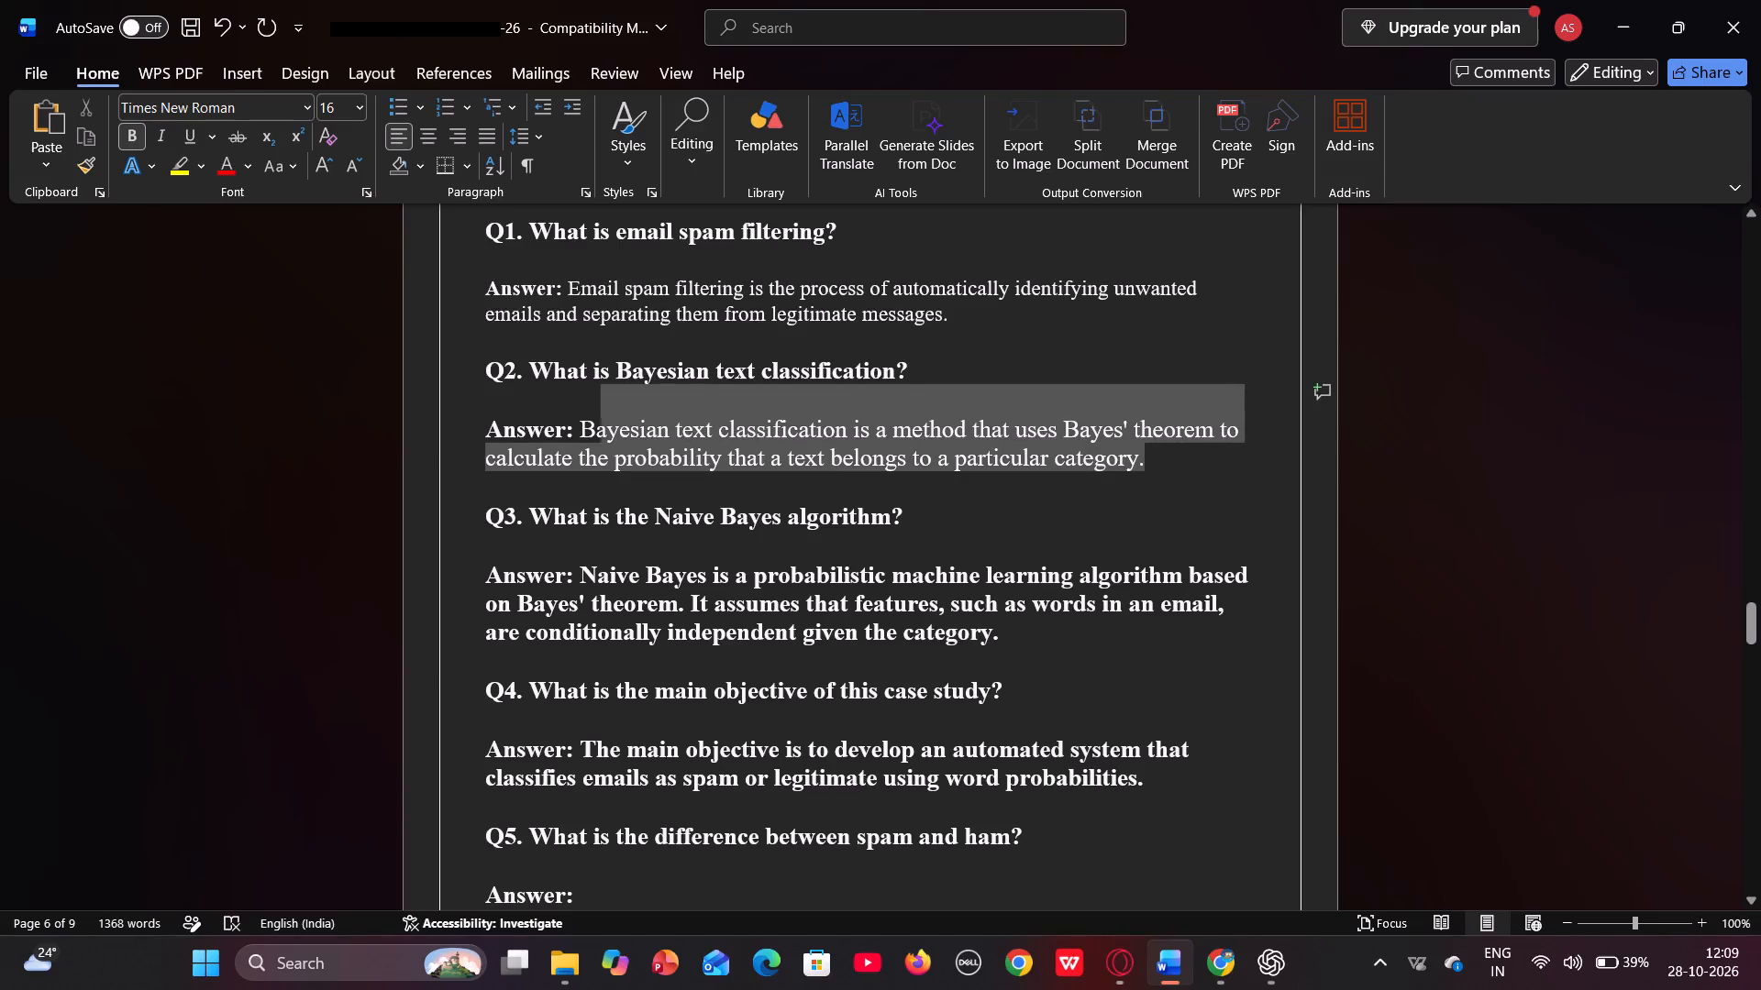
{"action": "left_click_drag", "start_coordinate": [634, 436], "coordinate": [581, 440]}
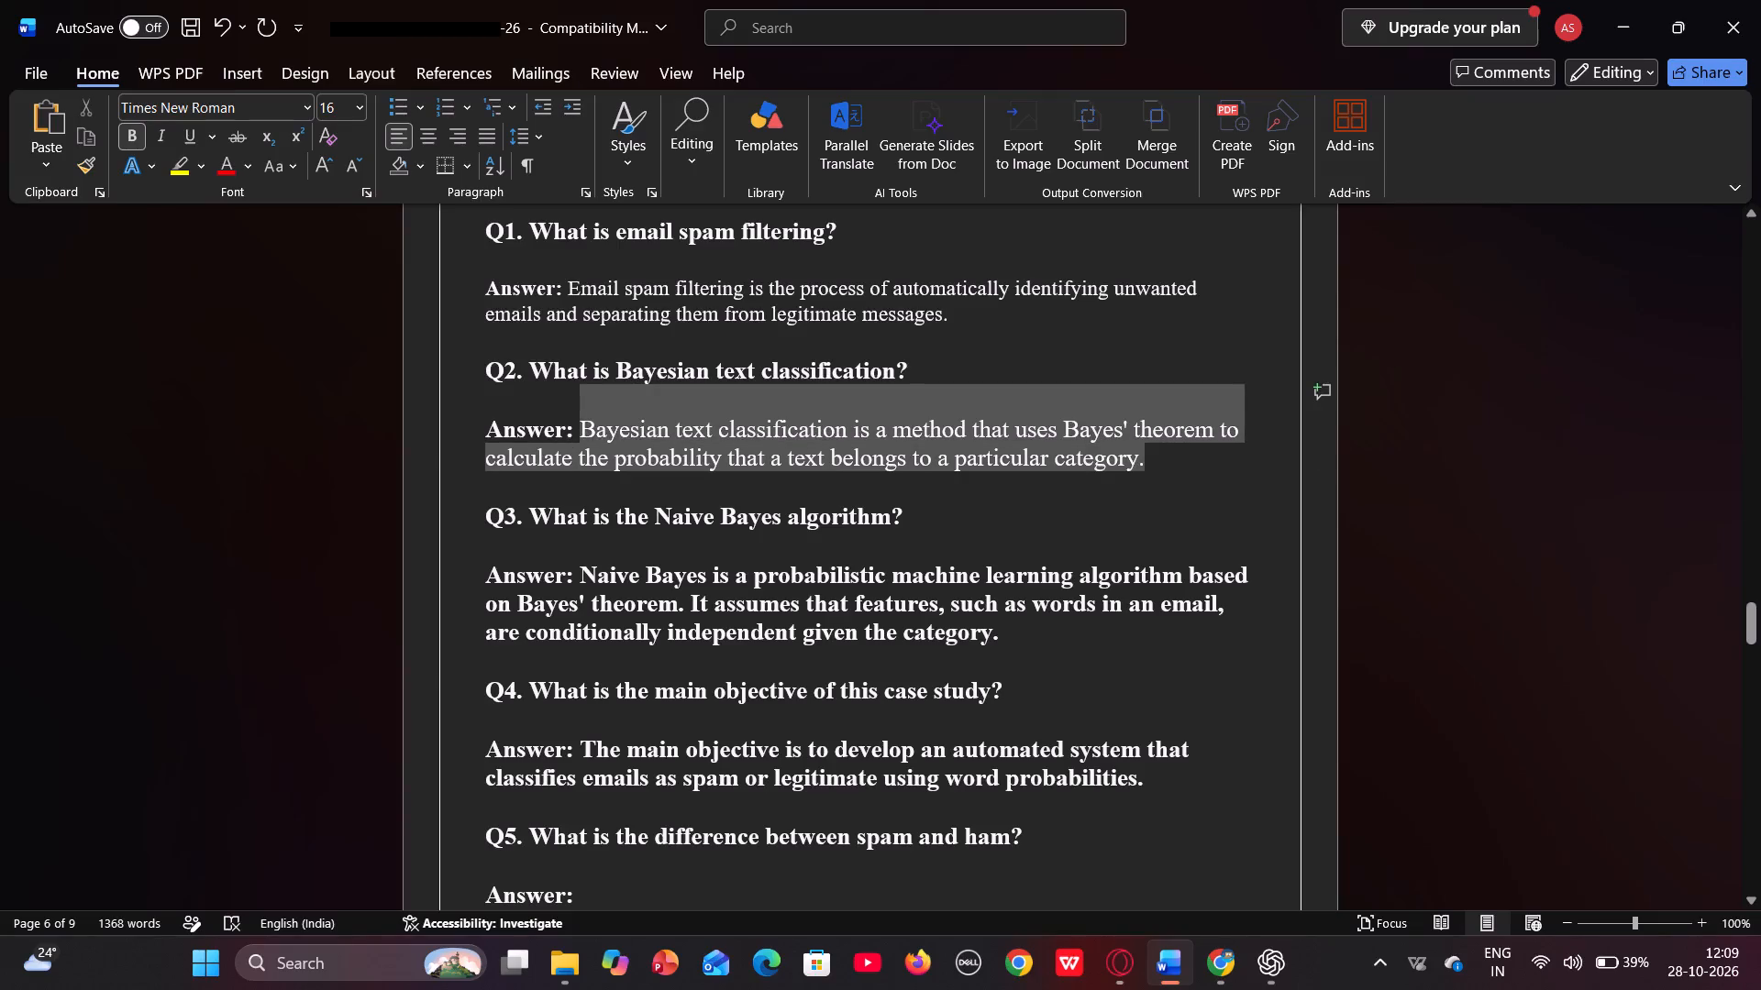
{"action": "left_click_drag", "start_coordinate": [581, 440], "coordinate": [486, 435]}
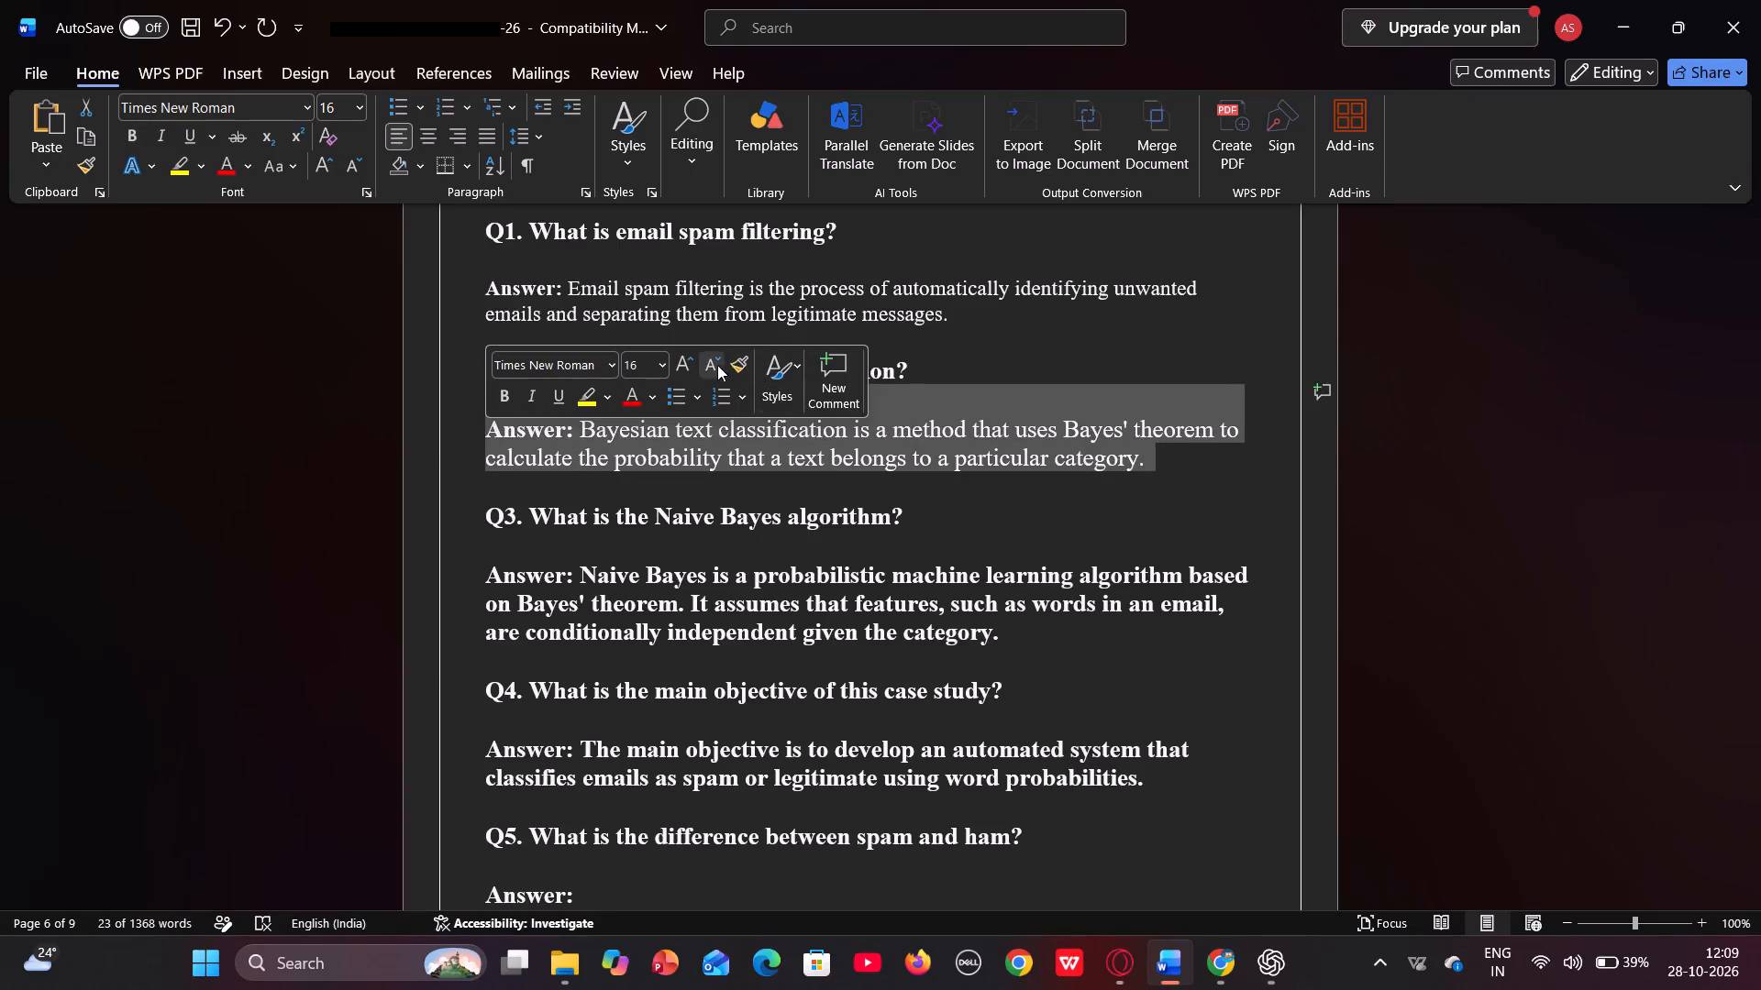
{"action": "left_click", "coordinate": [703, 364]}
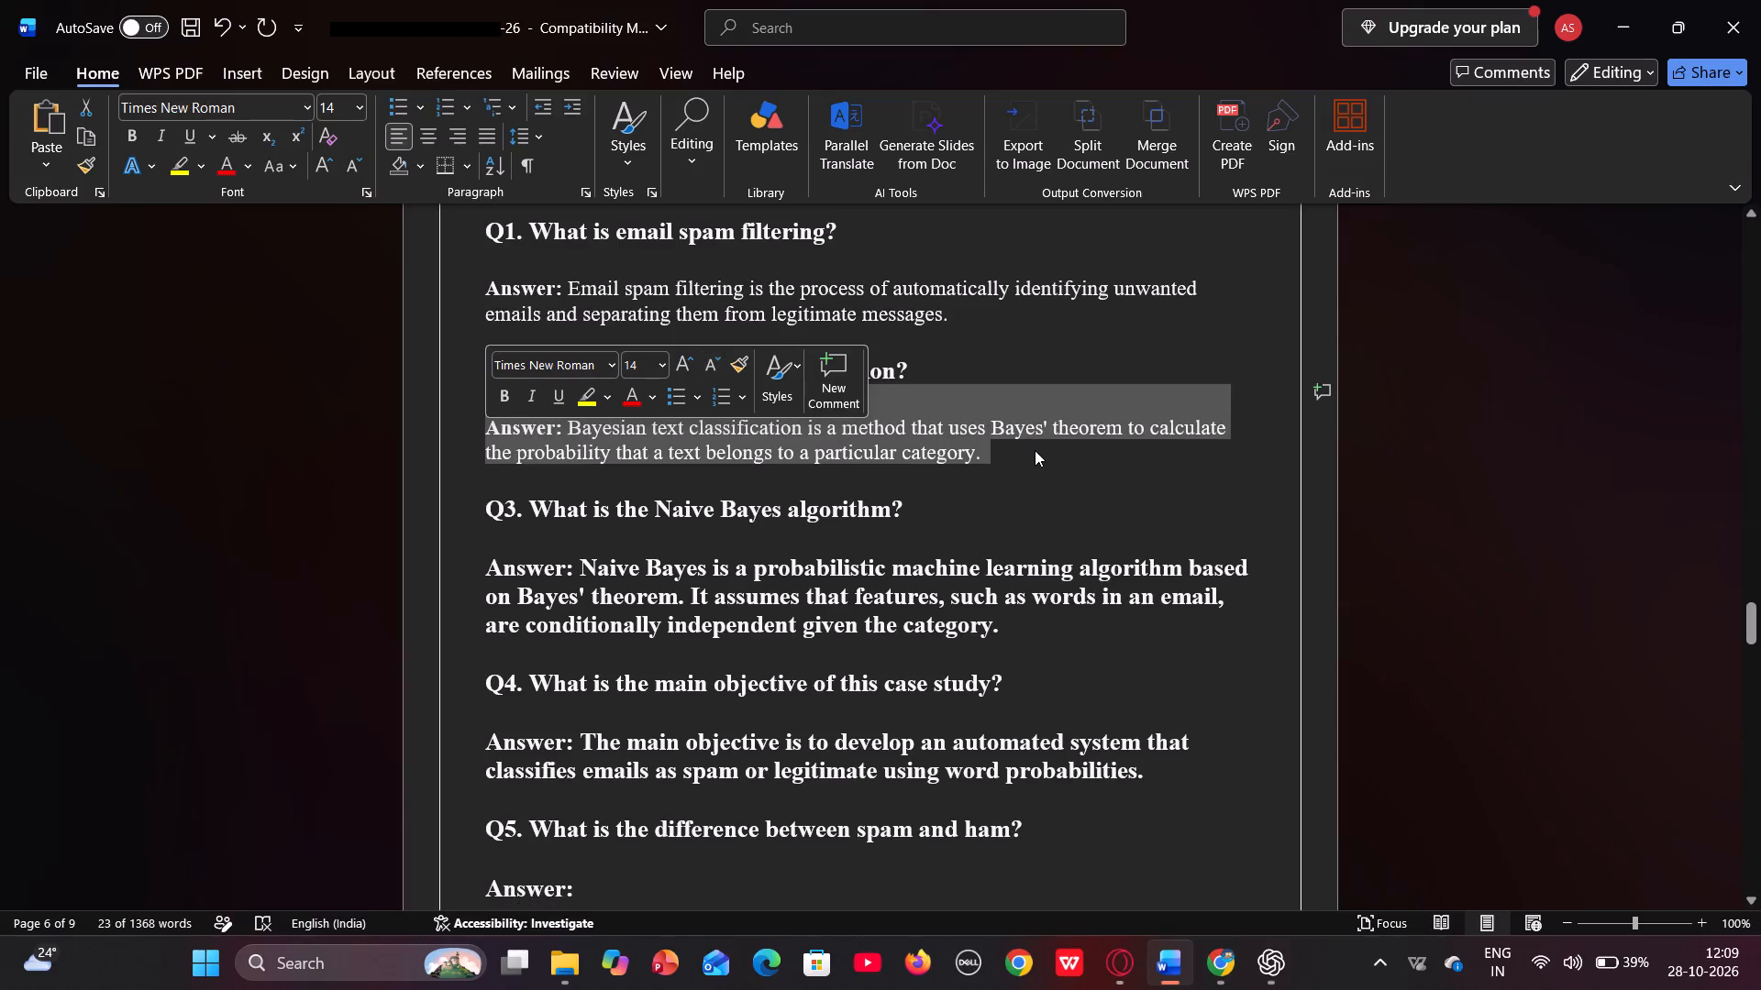
{"action": "left_click", "coordinate": [1035, 450]}
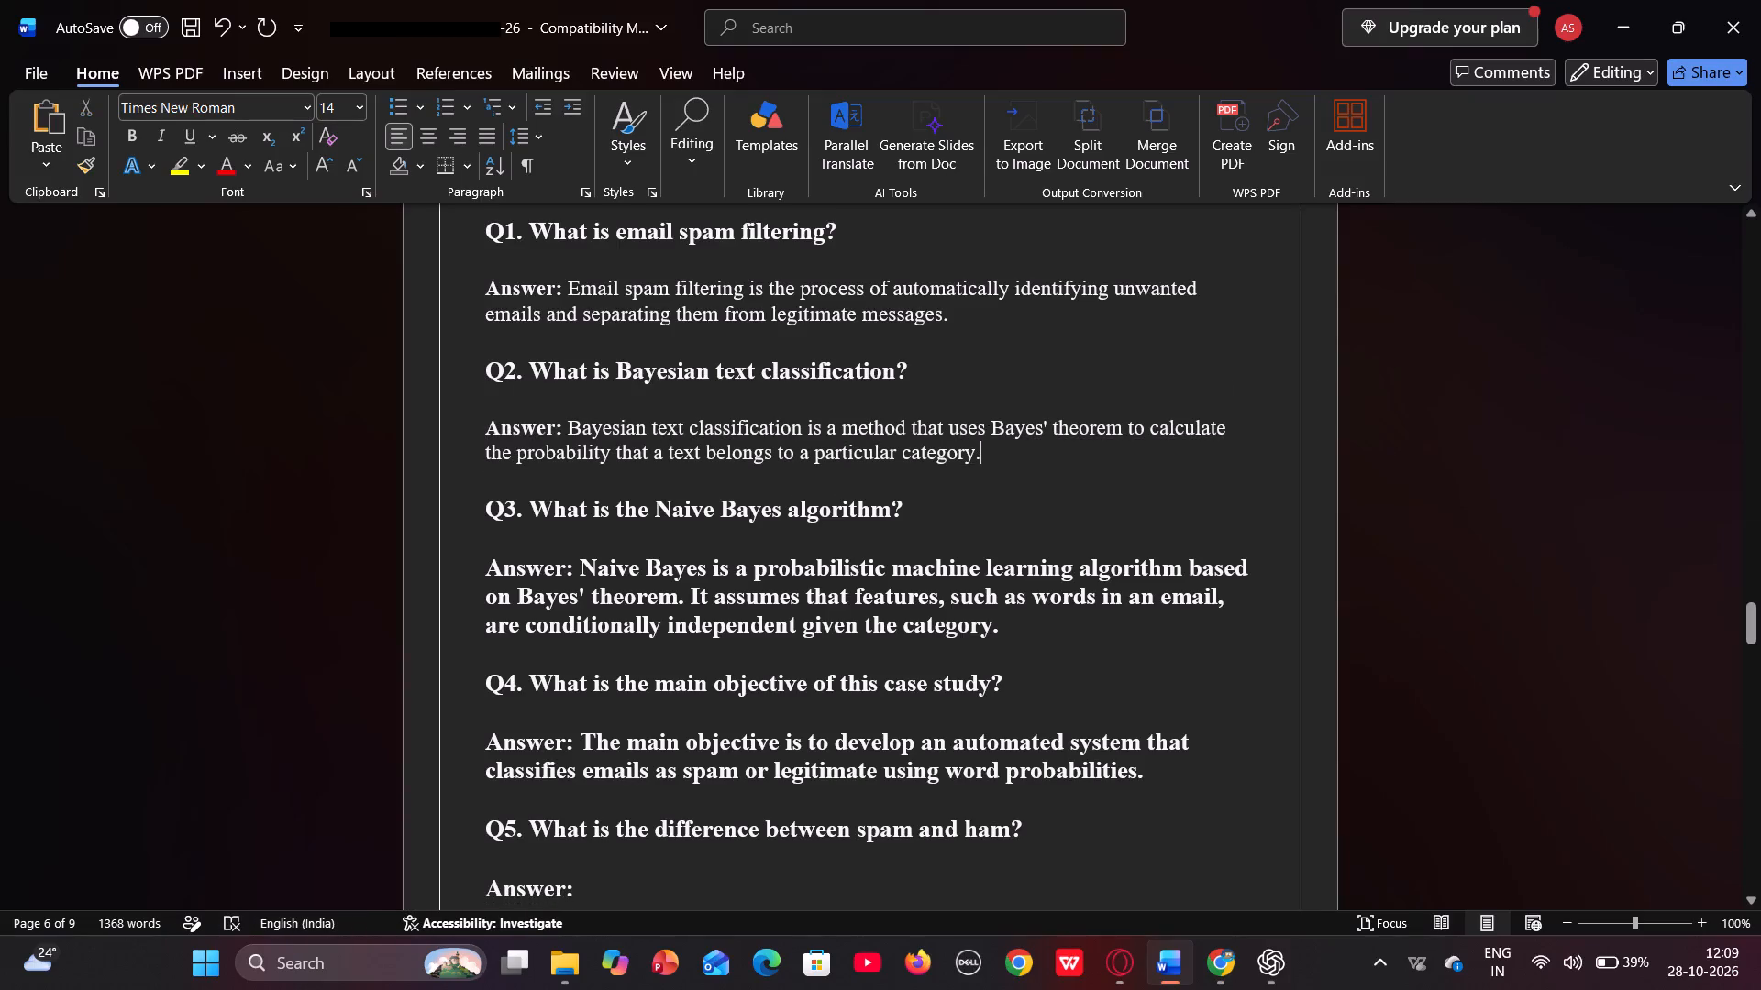
Make the Q3 answer text "Naive Bayes is a probabilistic machine learning algorithm..." regular weight at 14 pt, leaving its "Answer:" label as is.
{"action": "left_click_drag", "start_coordinate": [581, 559], "coordinate": [637, 605]}
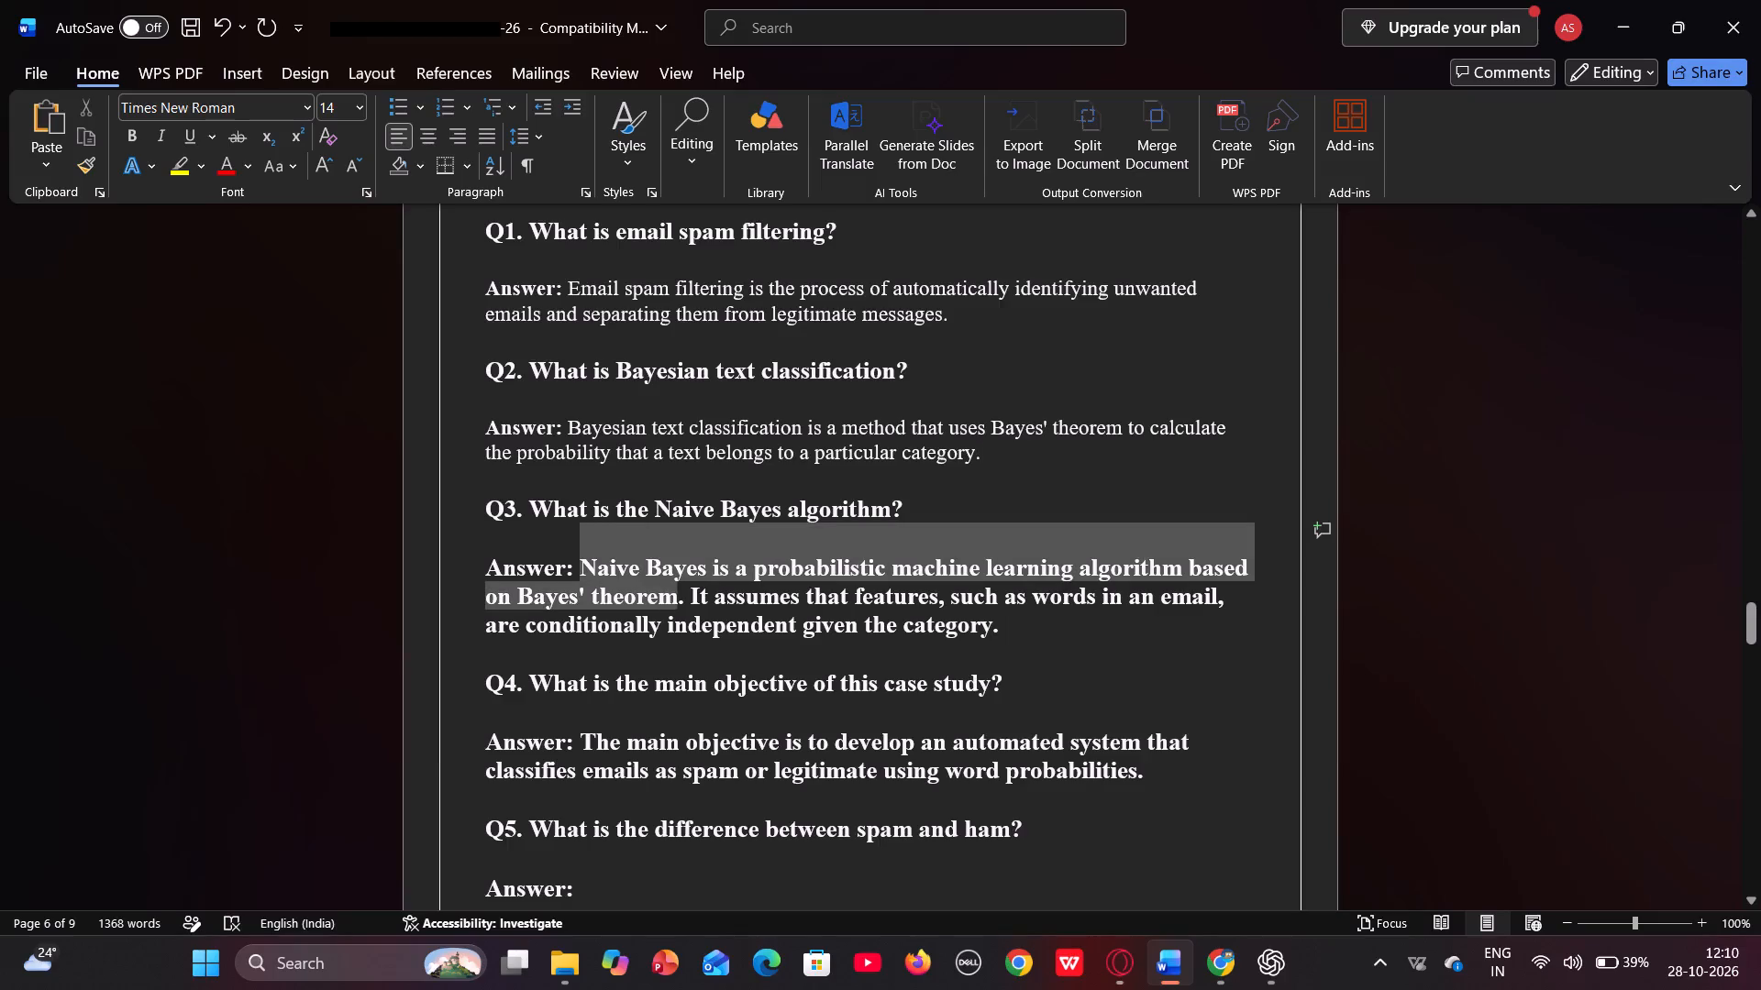
{"action": "left_click_drag", "start_coordinate": [637, 605], "coordinate": [972, 625]}
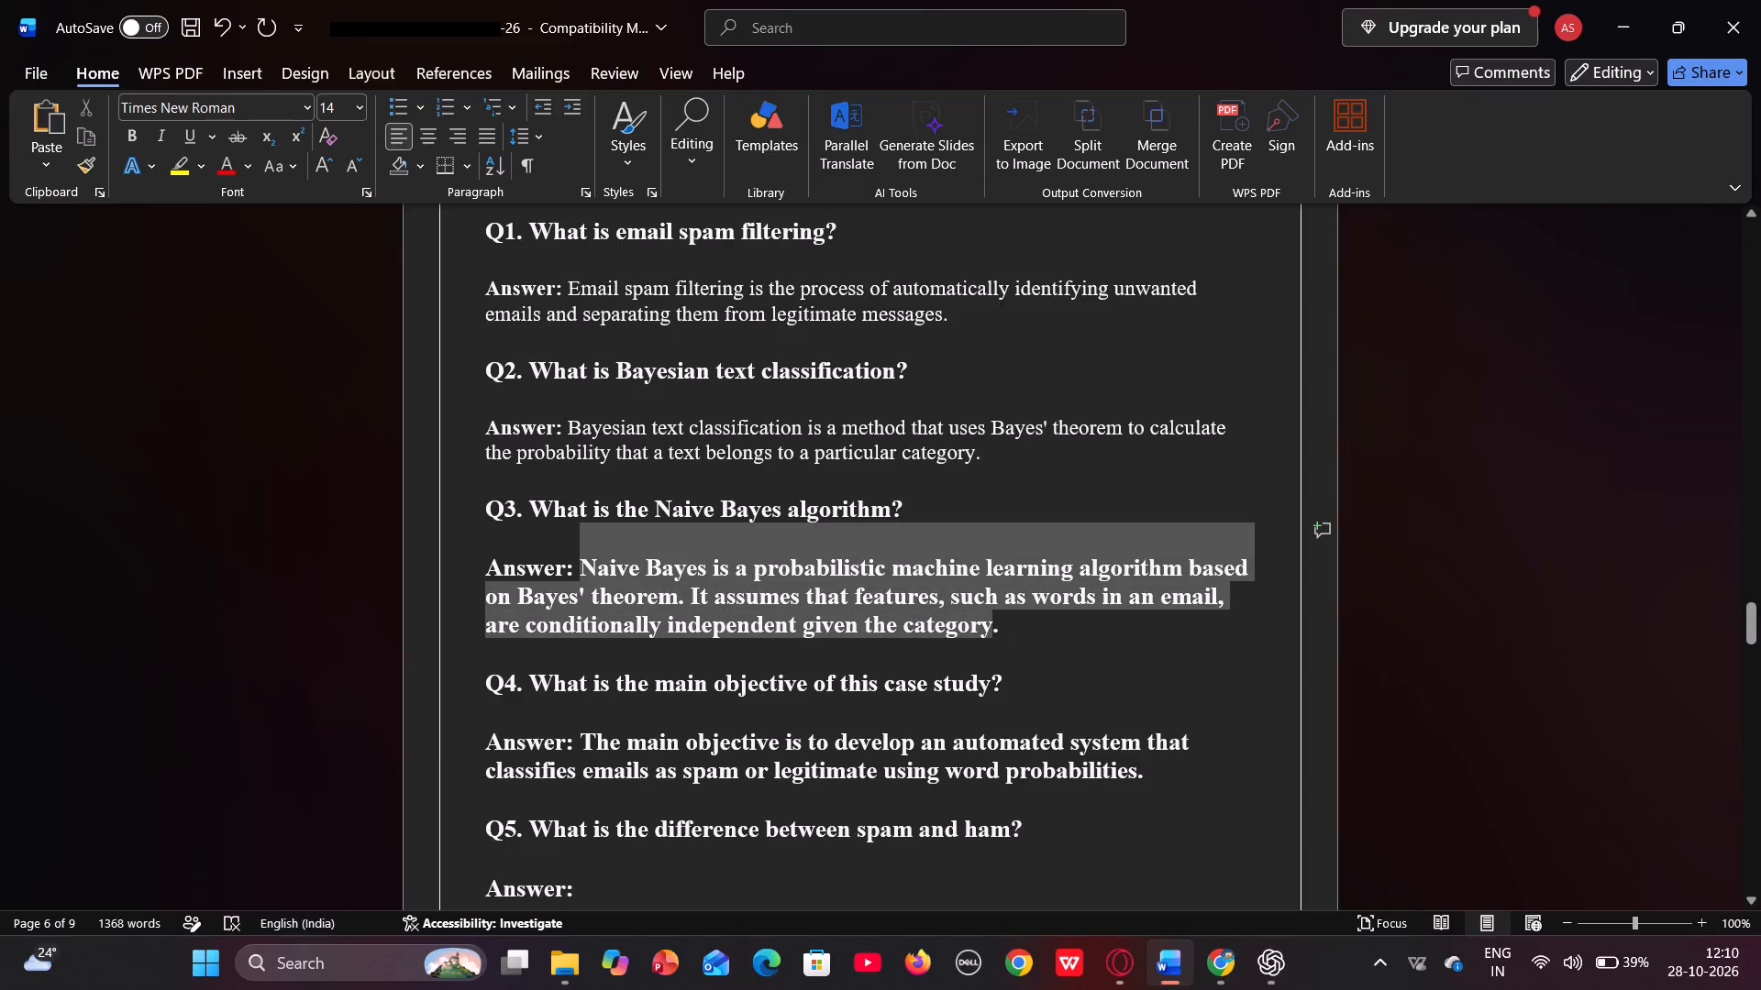
{"action": "left_click_drag", "start_coordinate": [972, 625], "coordinate": [1018, 627]}
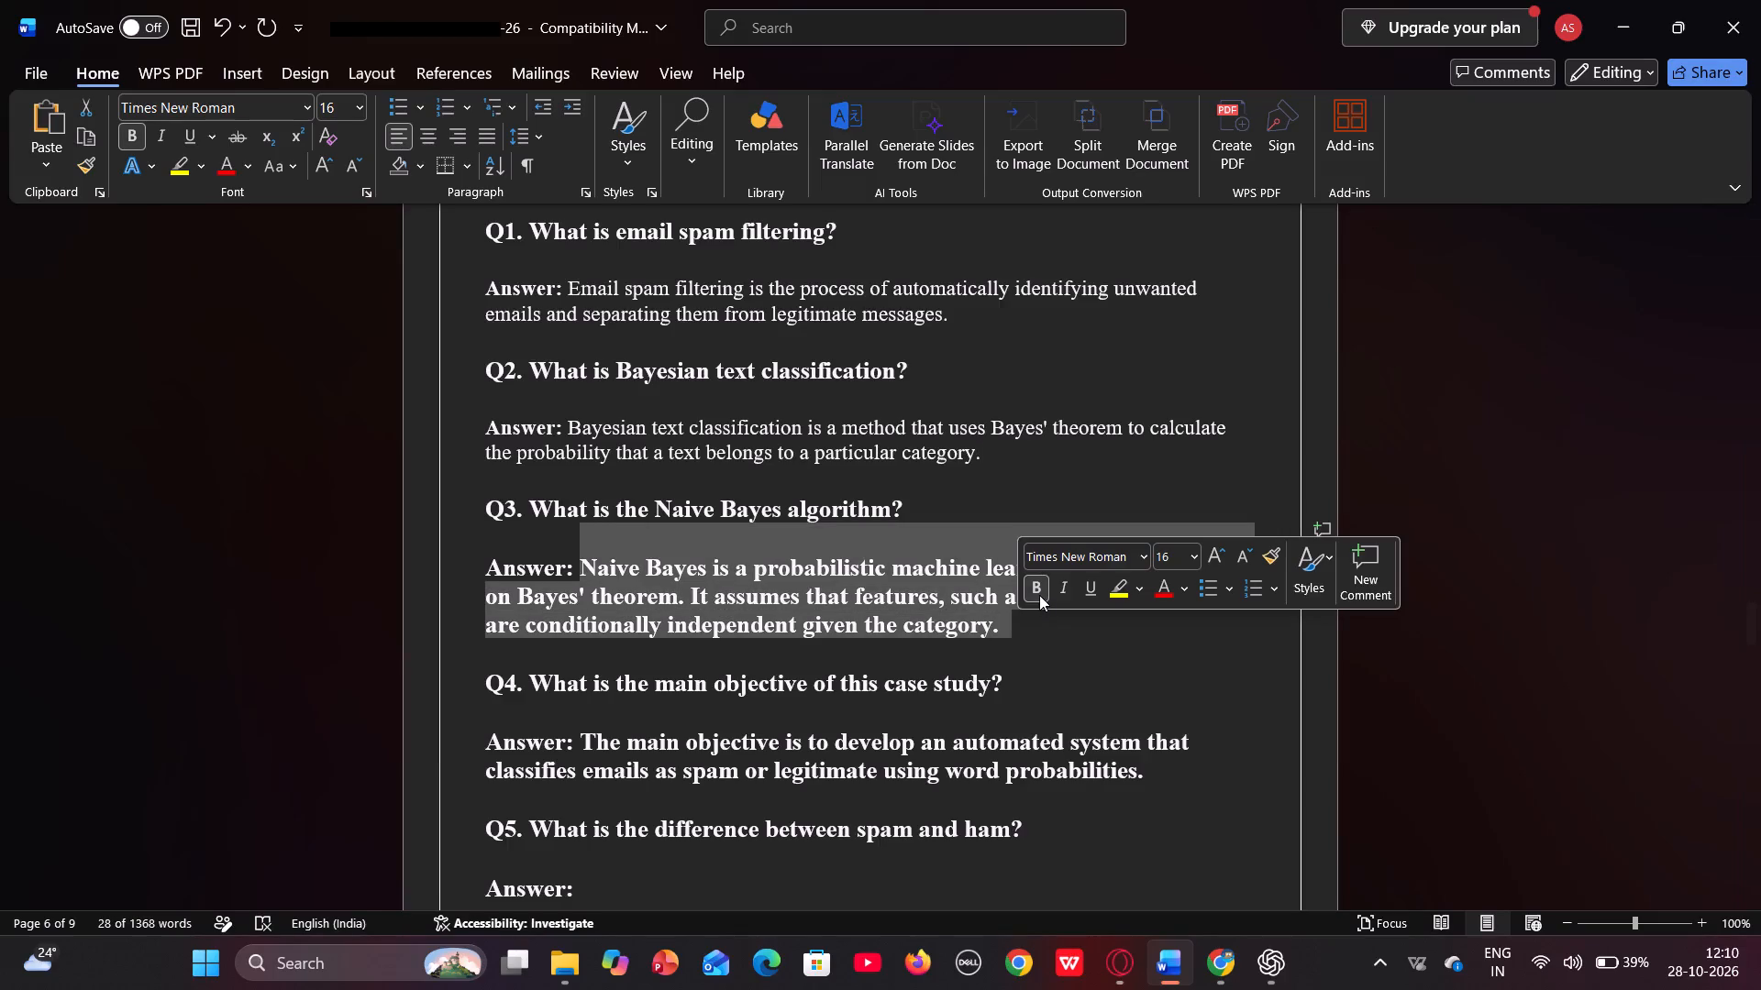
{"action": "left_click", "coordinate": [1039, 595]}
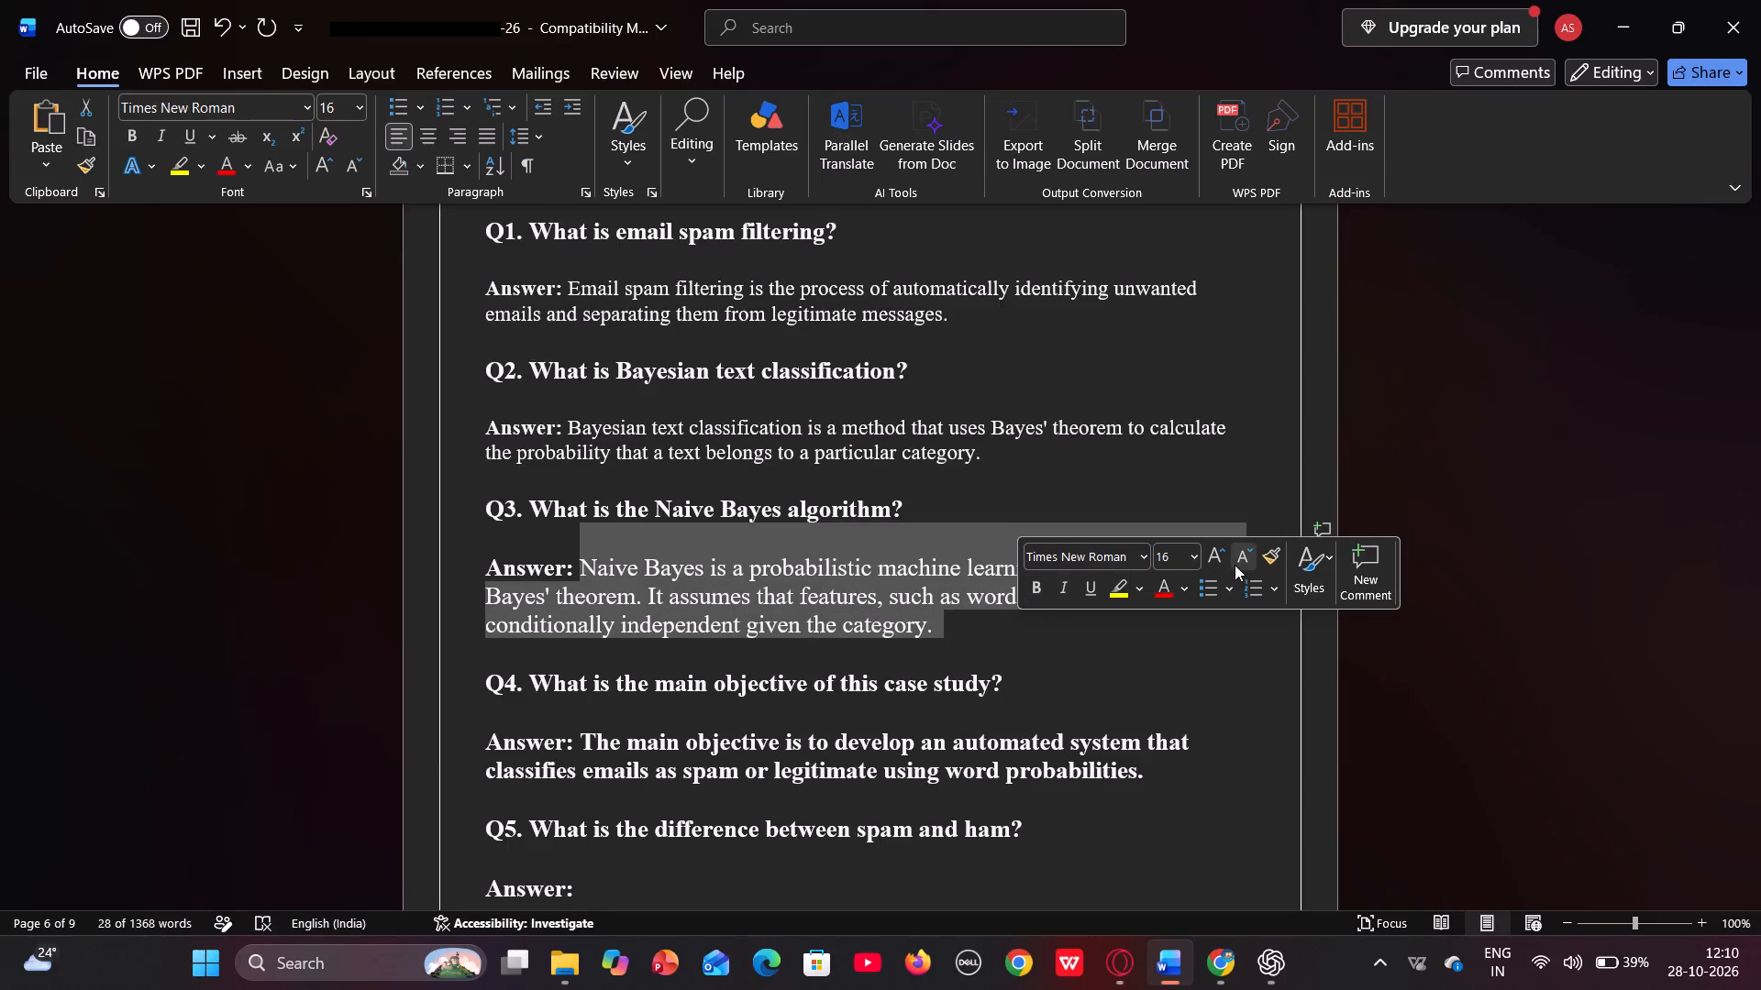
{"action": "left_click", "coordinate": [1239, 558]}
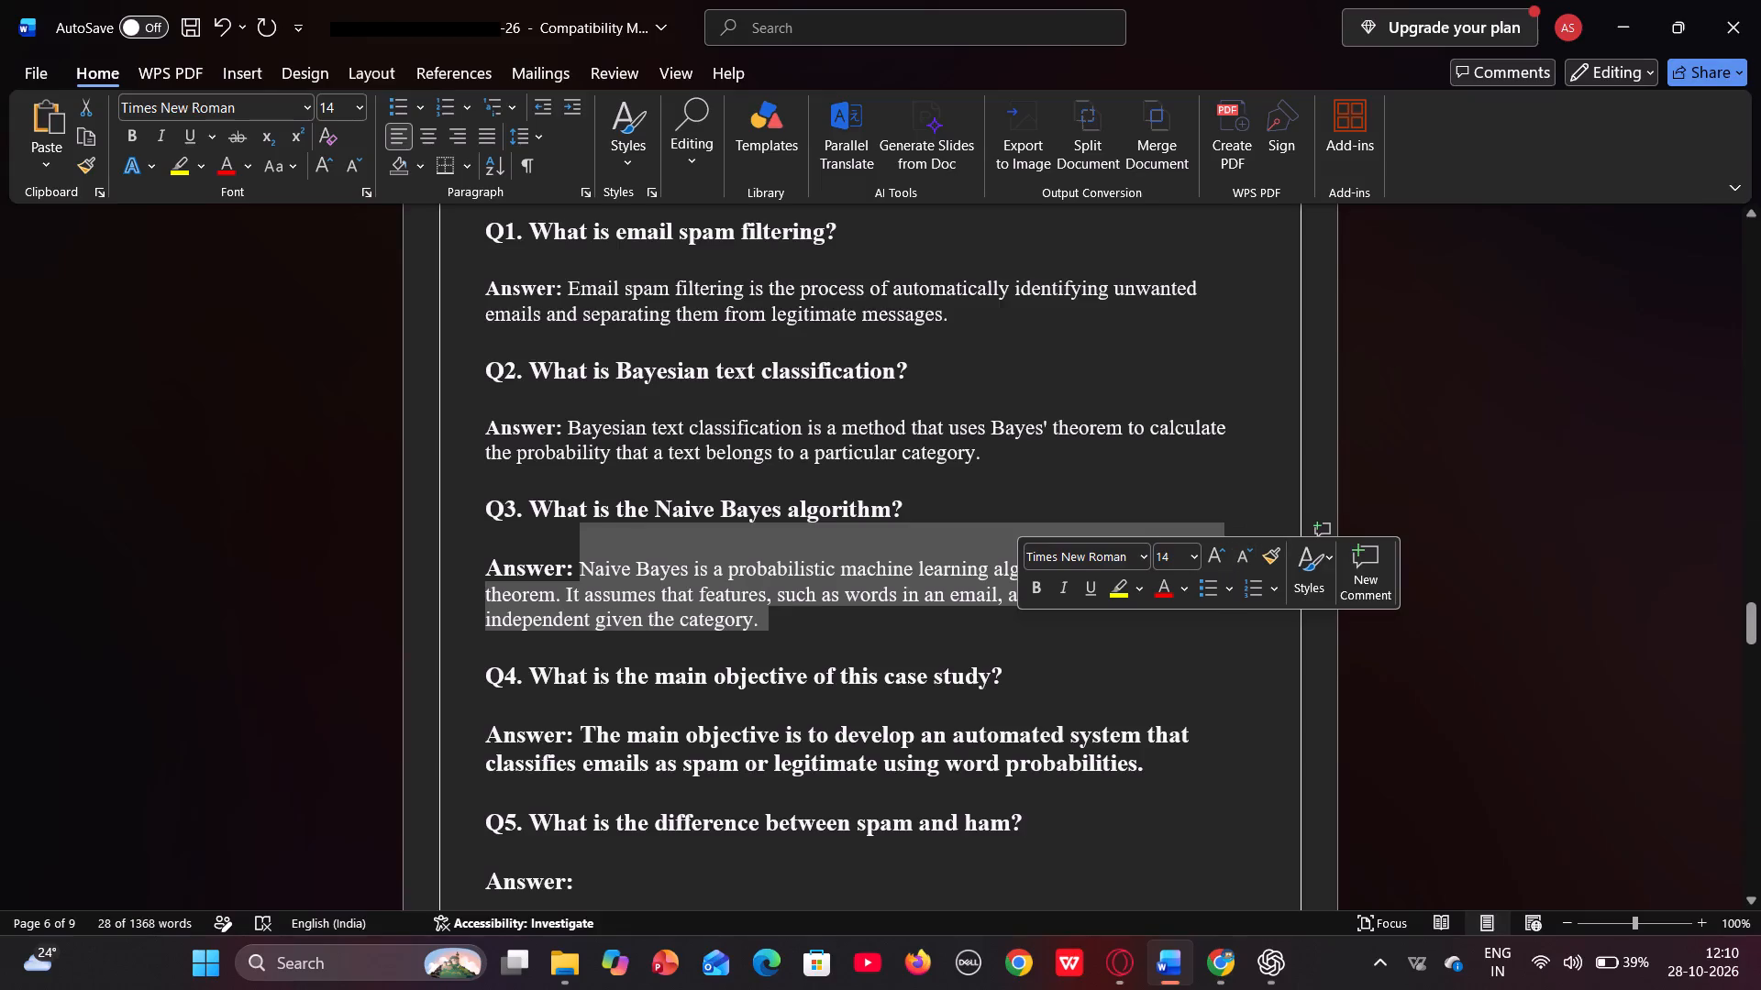
{"action": "left_click", "coordinate": [840, 638]}
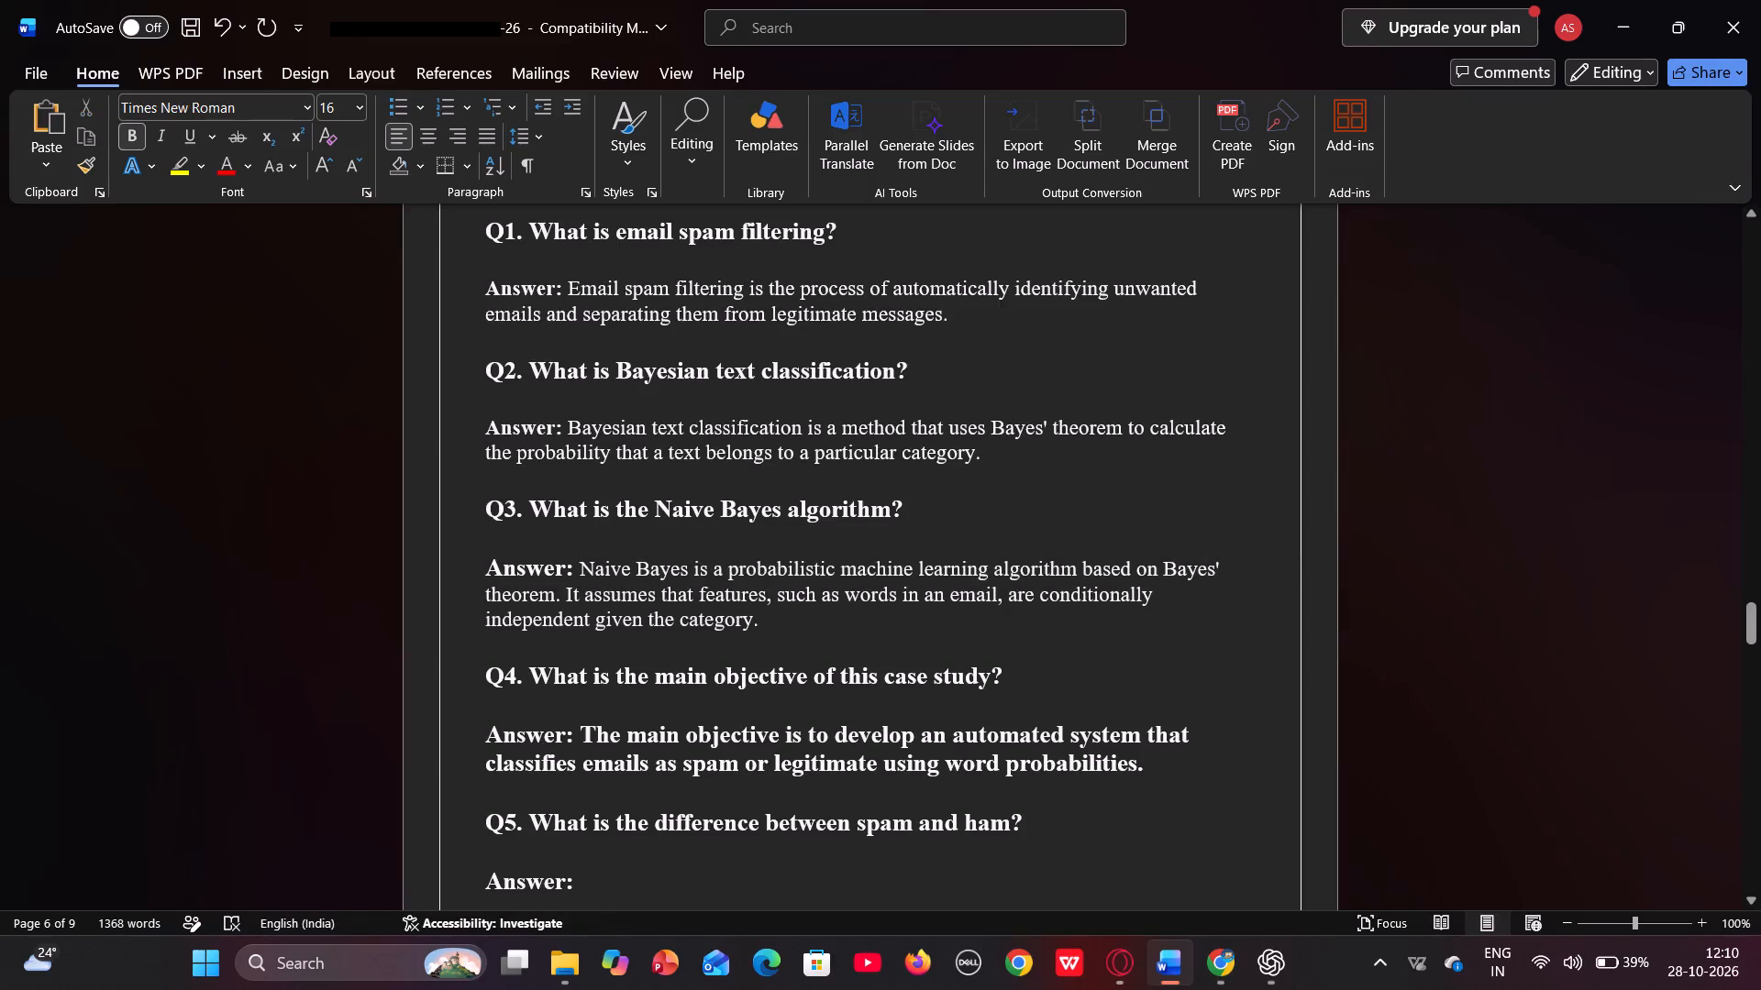
Make the Q4 answer text "The main objective is to develop an automated system..." regular weight at 14 pt, excluding its "Answer:" label.
{"action": "left_click_drag", "start_coordinate": [580, 727], "coordinate": [969, 754]}
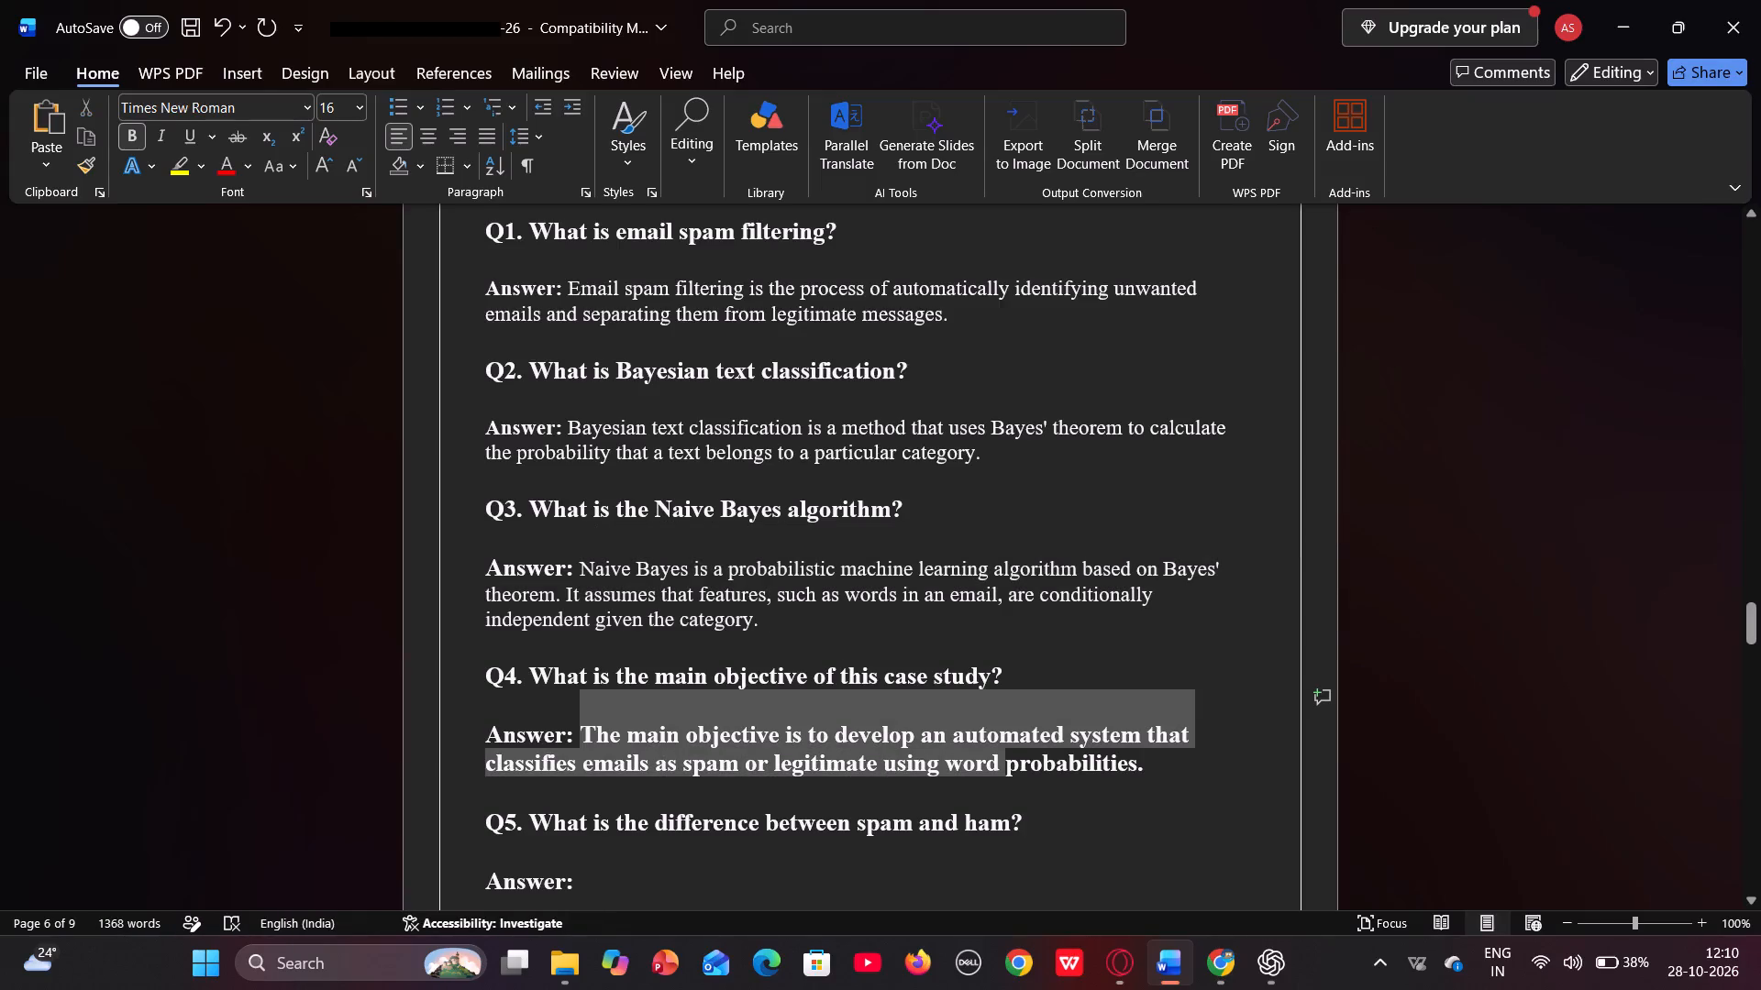
{"action": "left_click_drag", "start_coordinate": [969, 754], "coordinate": [1126, 774]}
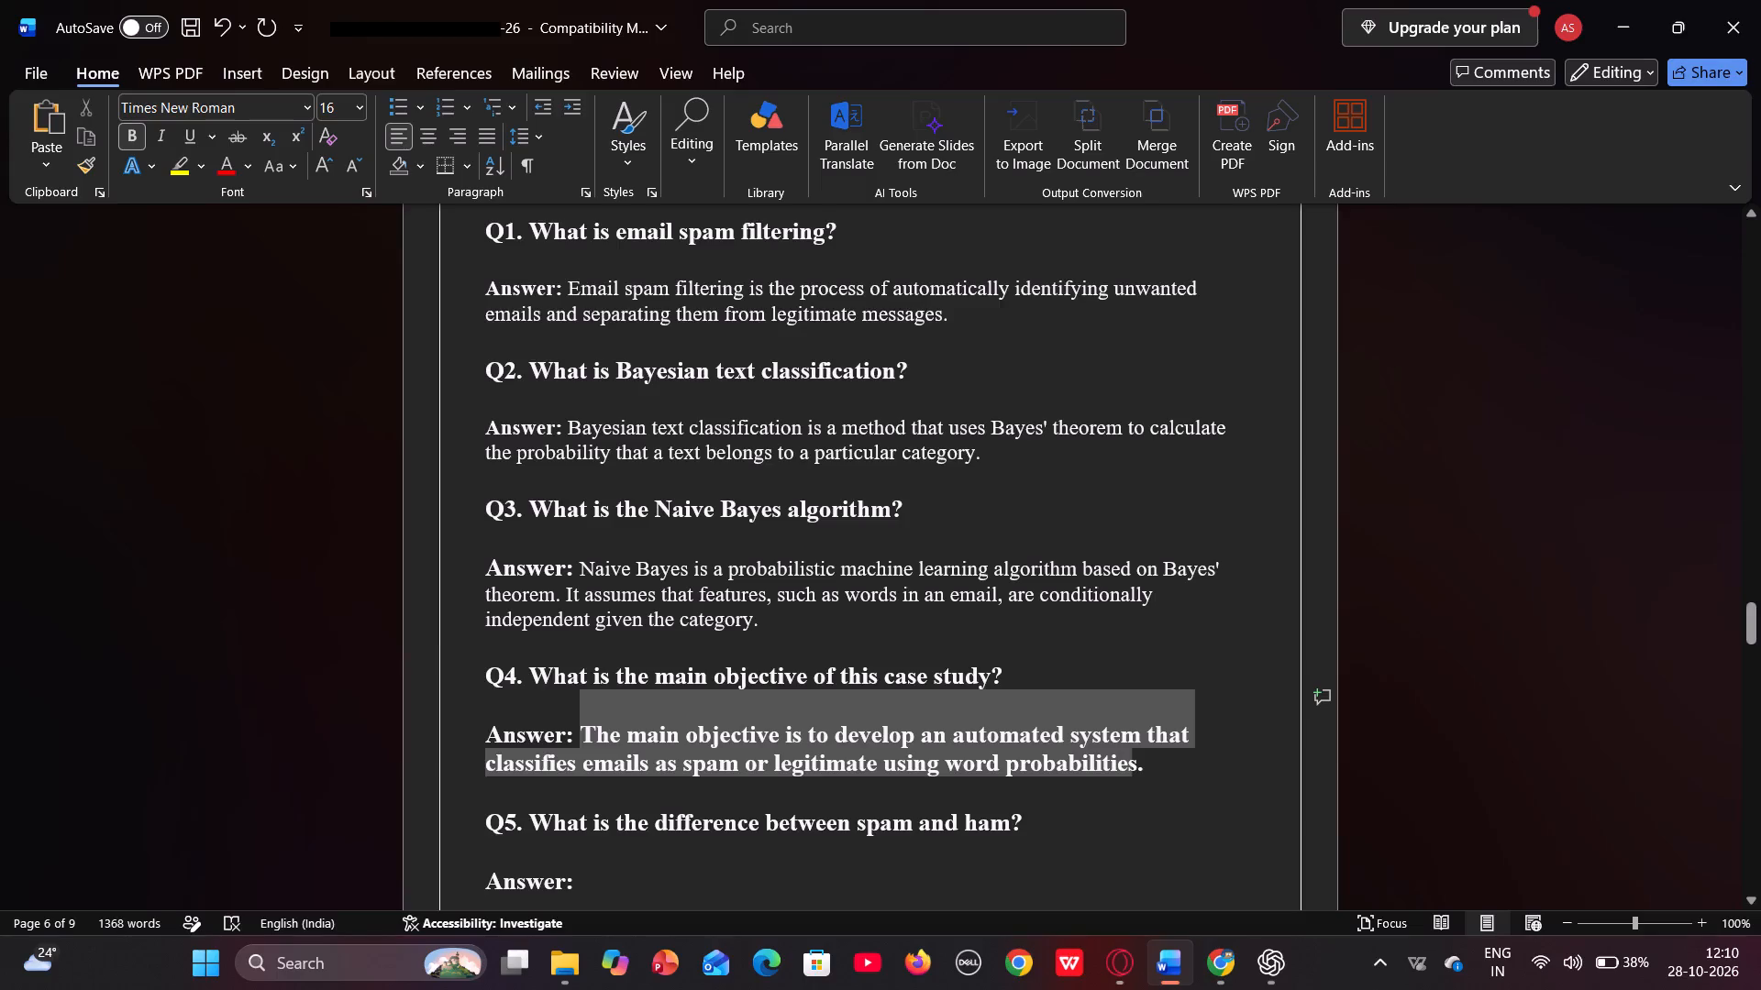
{"action": "left_click_drag", "start_coordinate": [1126, 774], "coordinate": [1223, 769]}
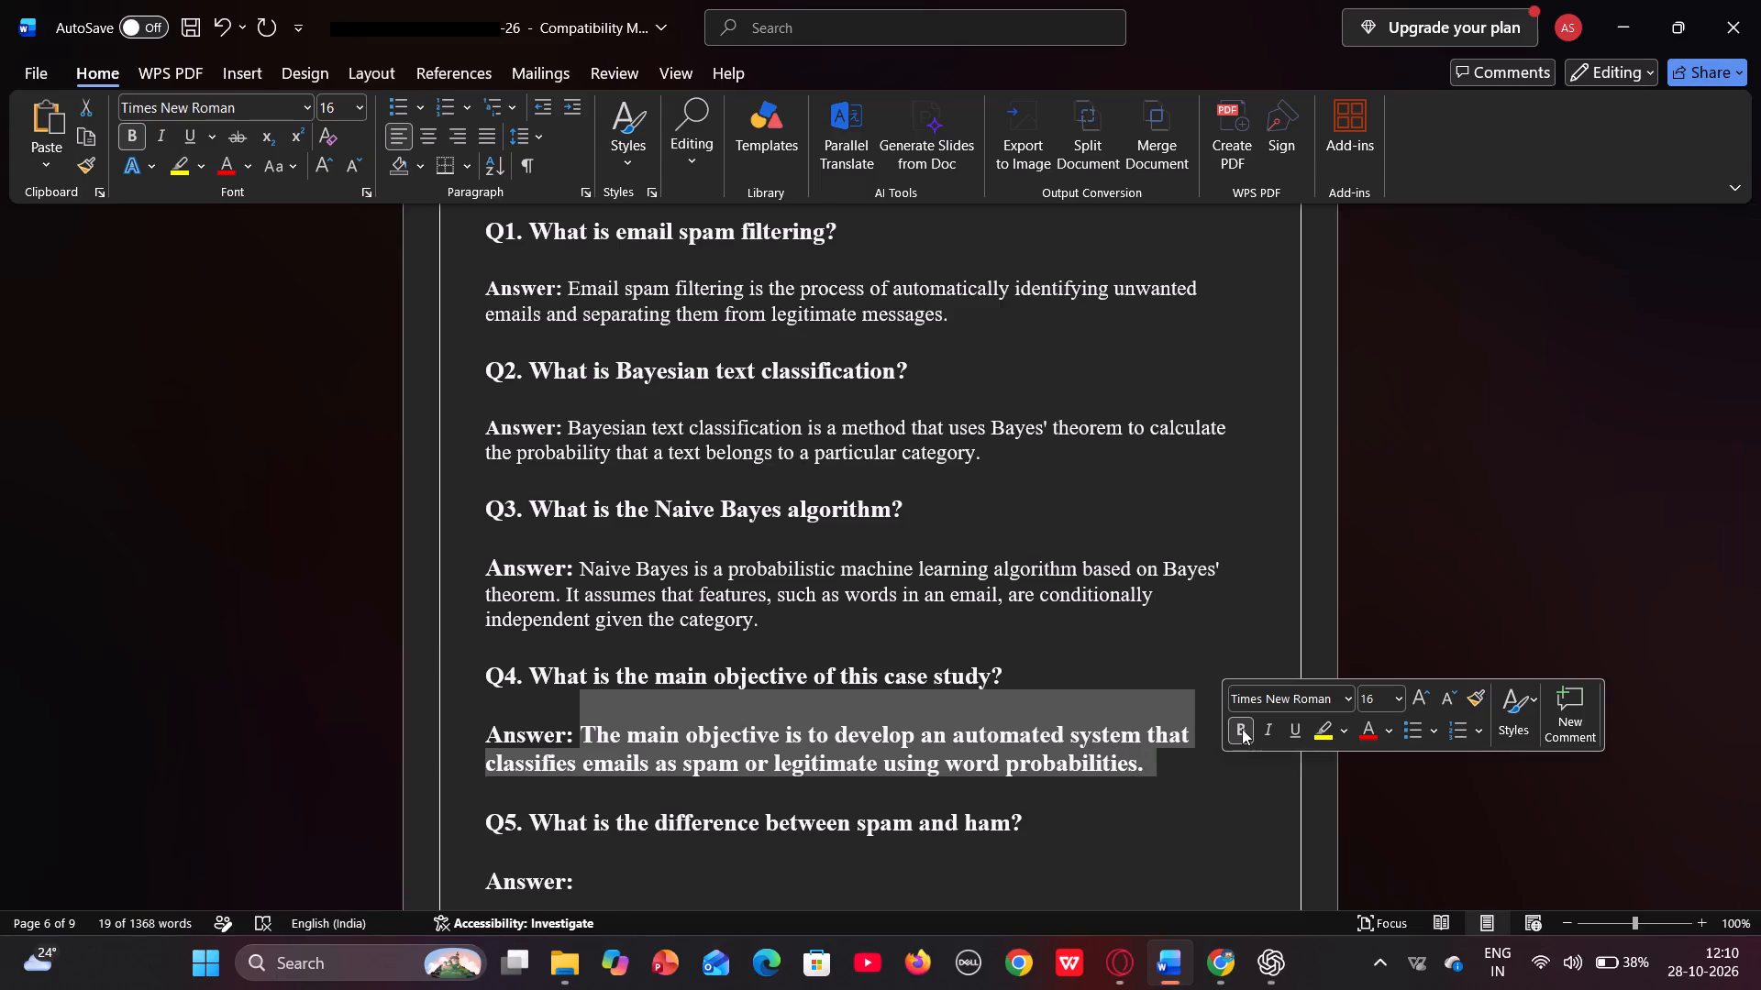
{"action": "left_click", "coordinate": [1242, 729]}
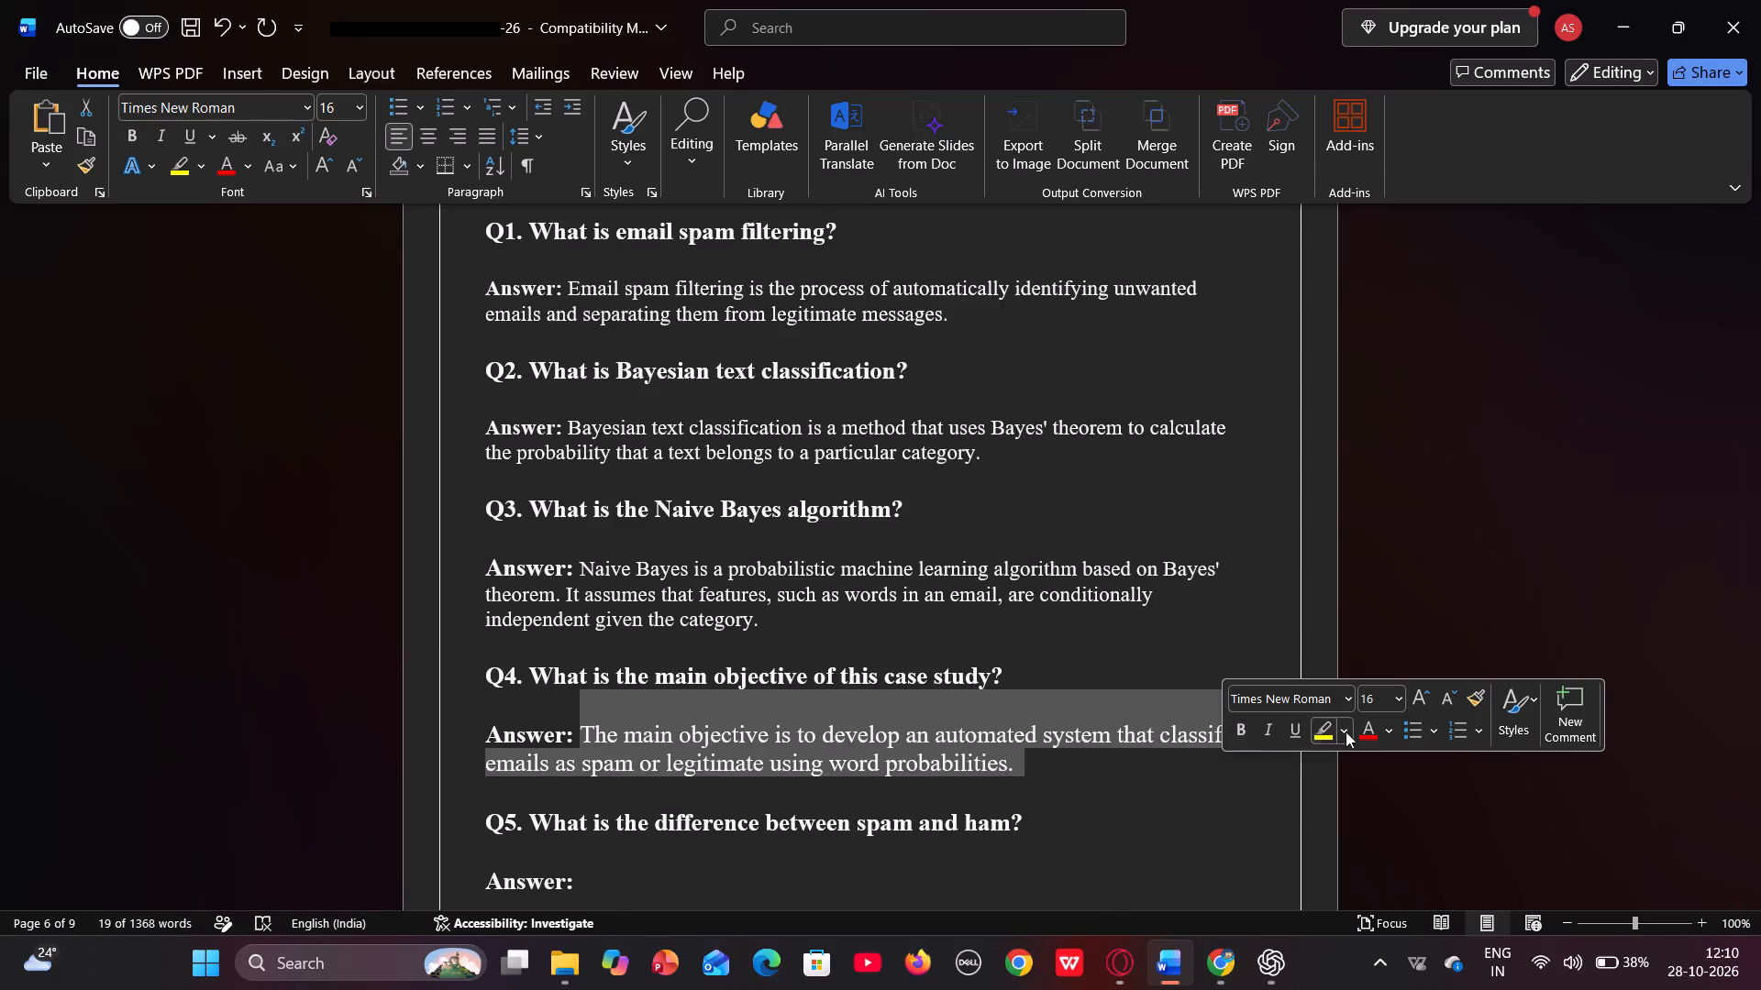
{"action": "left_click", "coordinate": [1457, 703]}
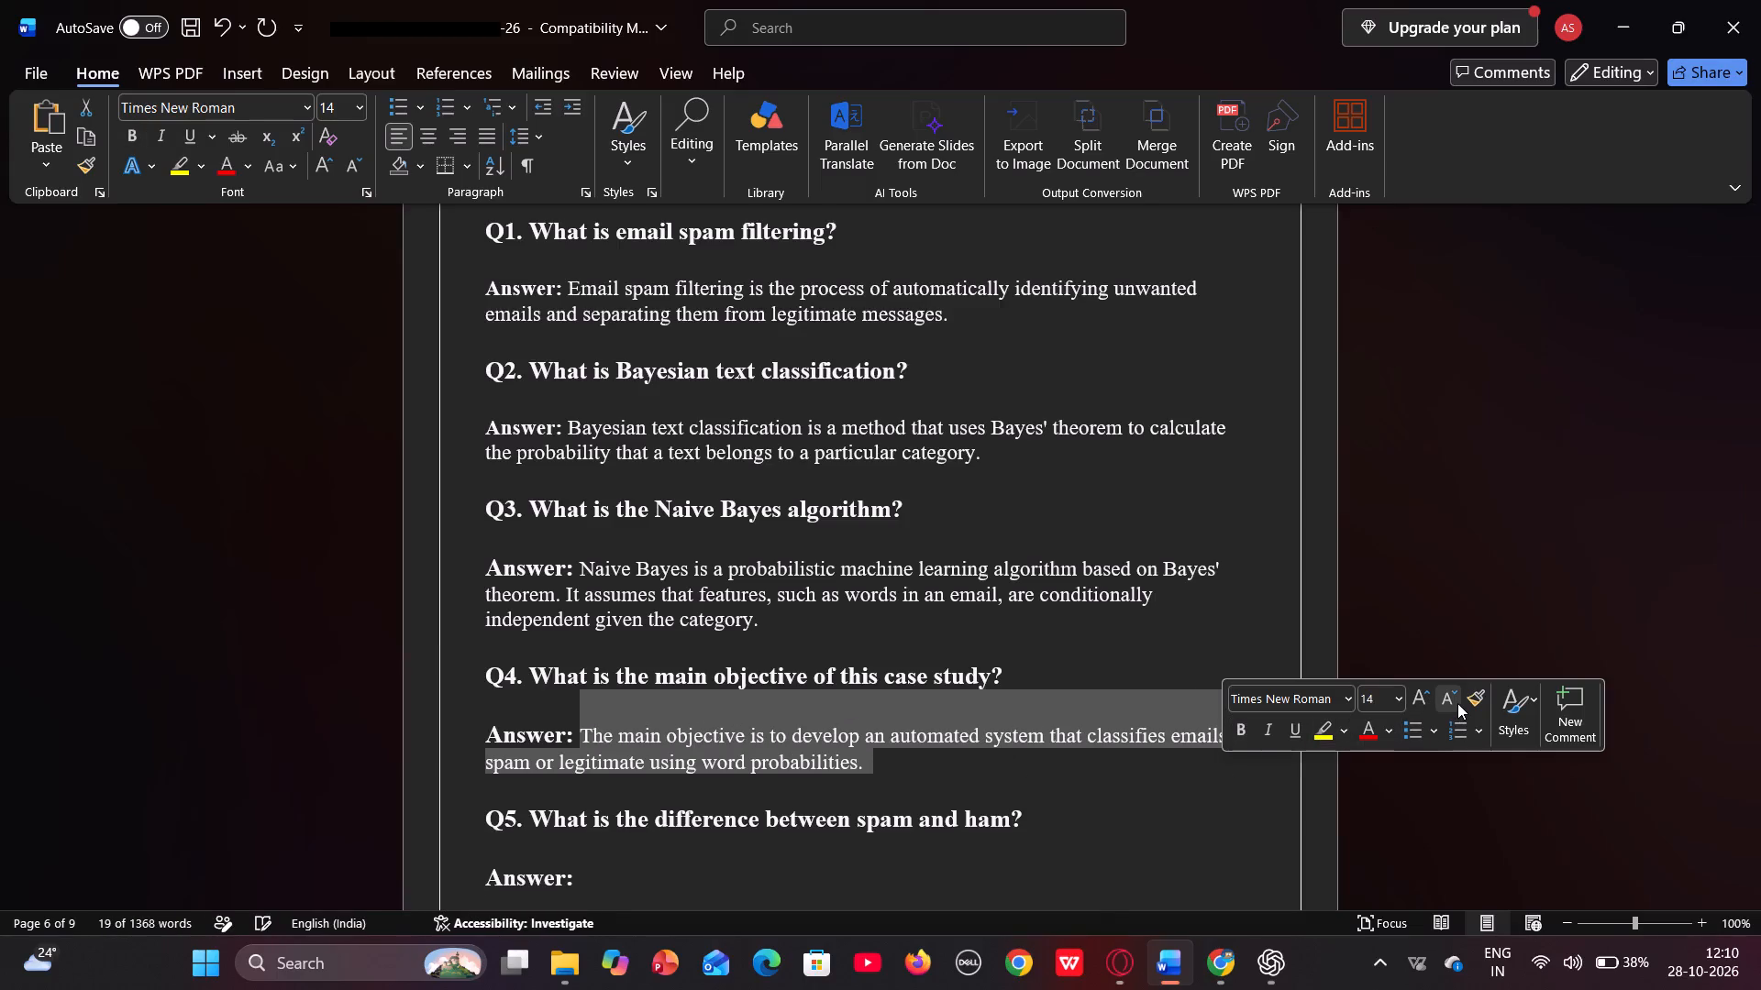
{"action": "left_click", "coordinate": [1001, 780]}
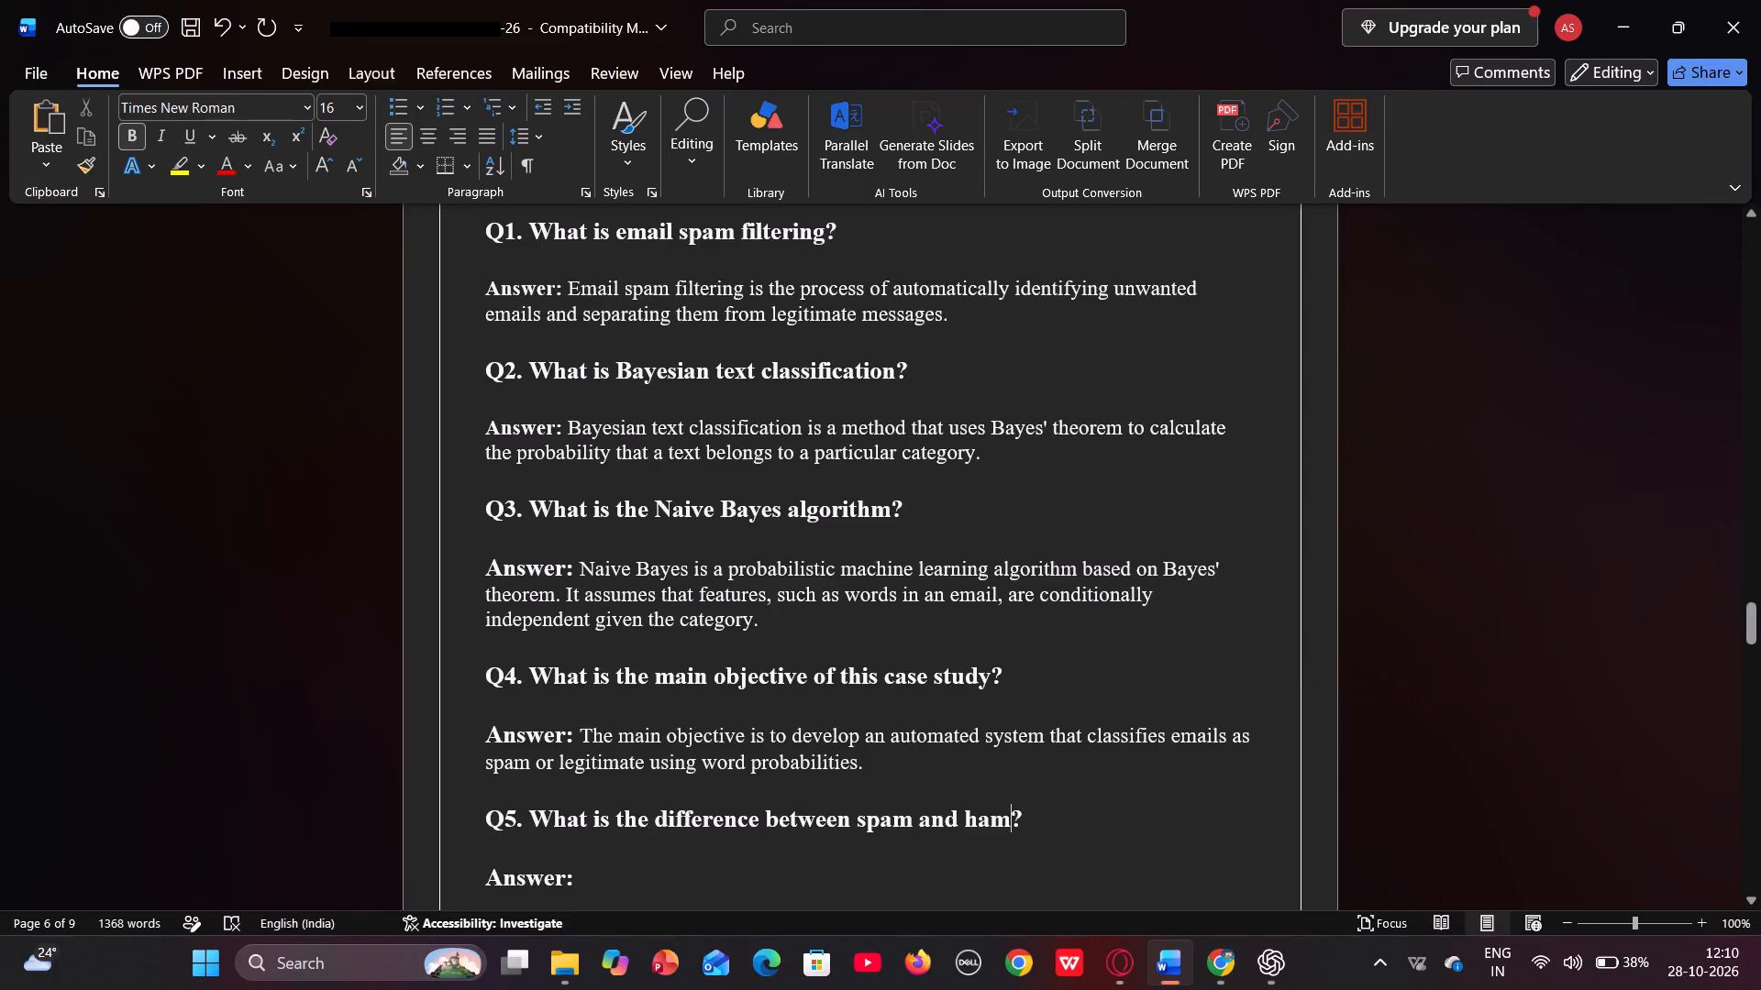
Remove bold from the Spam and Ham bullets in the Q5 answer and reduce them to 14 pt.
{"action": "scroll", "coordinate": [1001, 780], "scroll_direction": "down", "scroll_amount": 2}
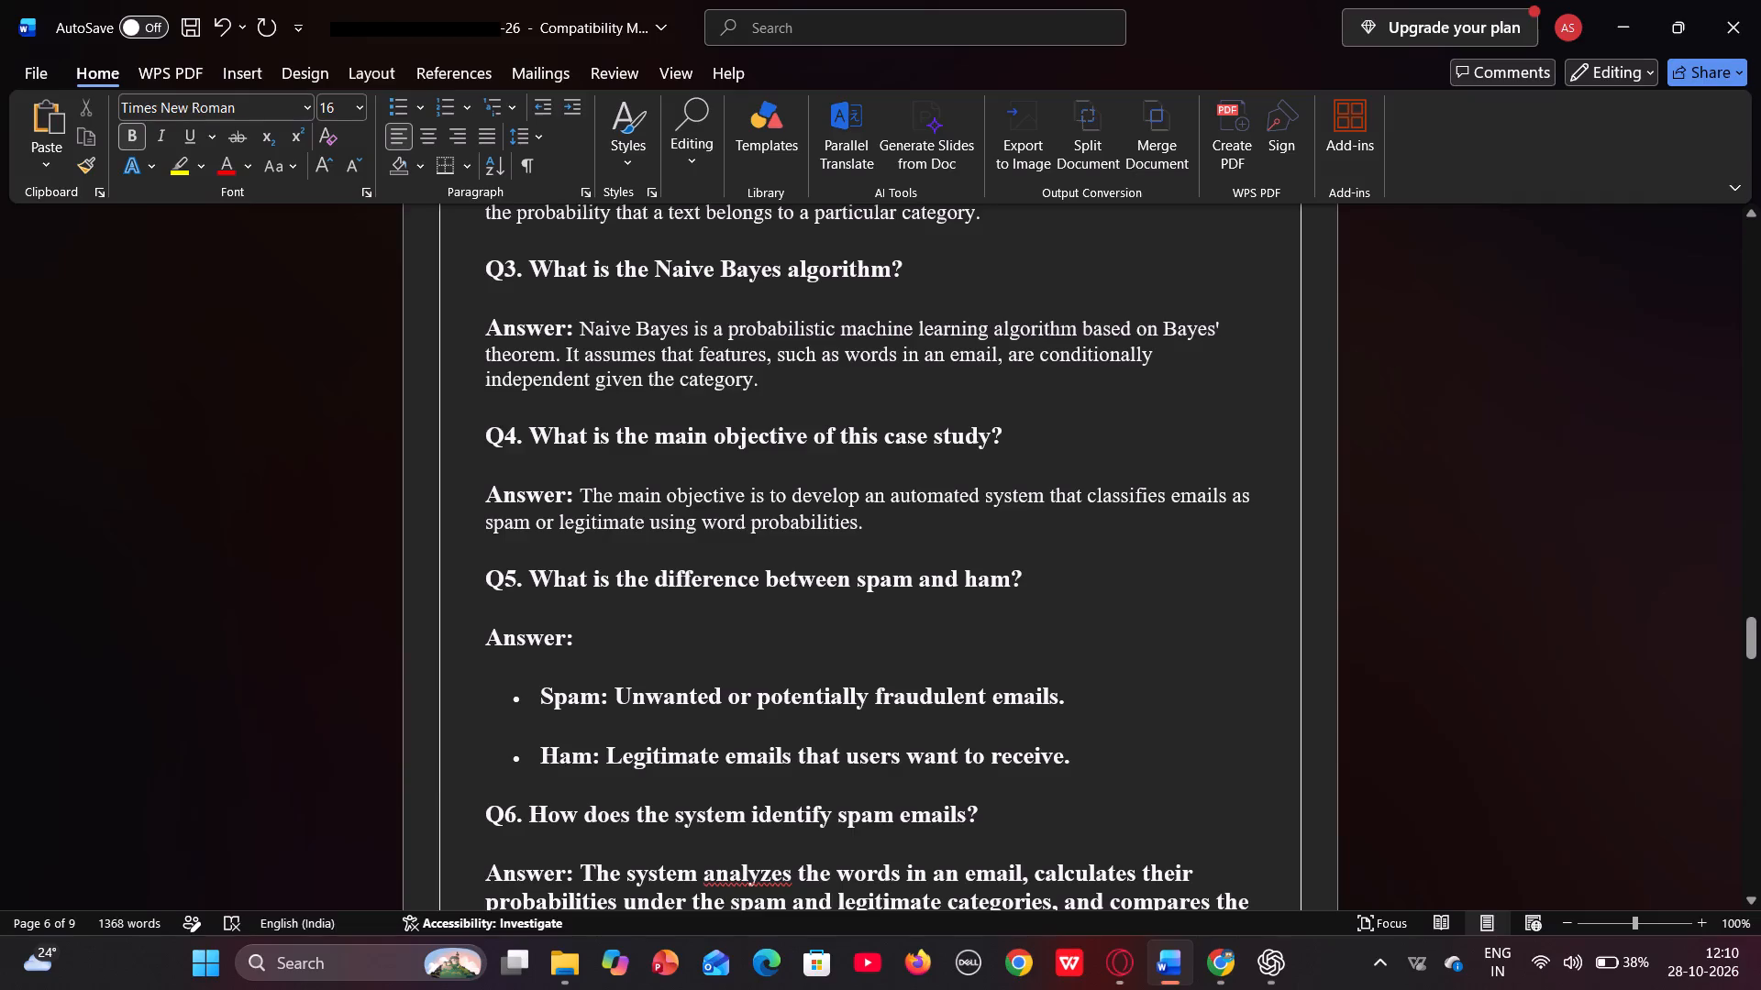
{"action": "left_click_drag", "start_coordinate": [529, 687], "coordinate": [819, 769]}
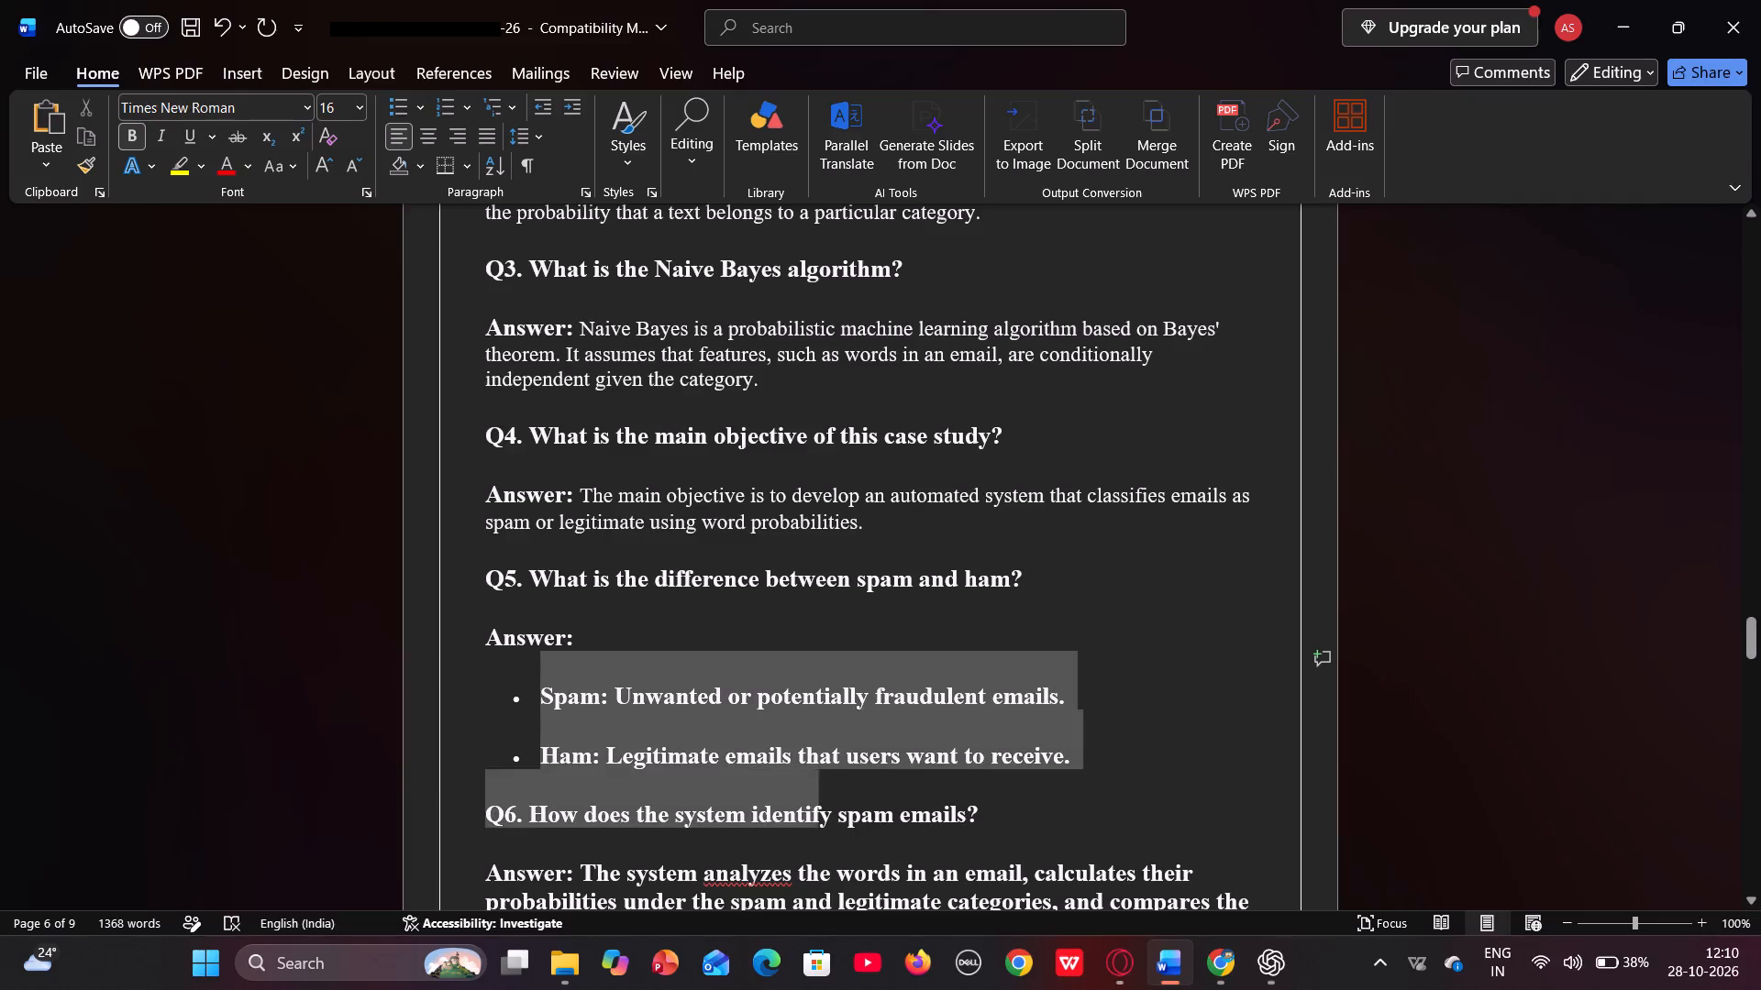
{"action": "left_click_drag", "start_coordinate": [819, 769], "coordinate": [1073, 756]}
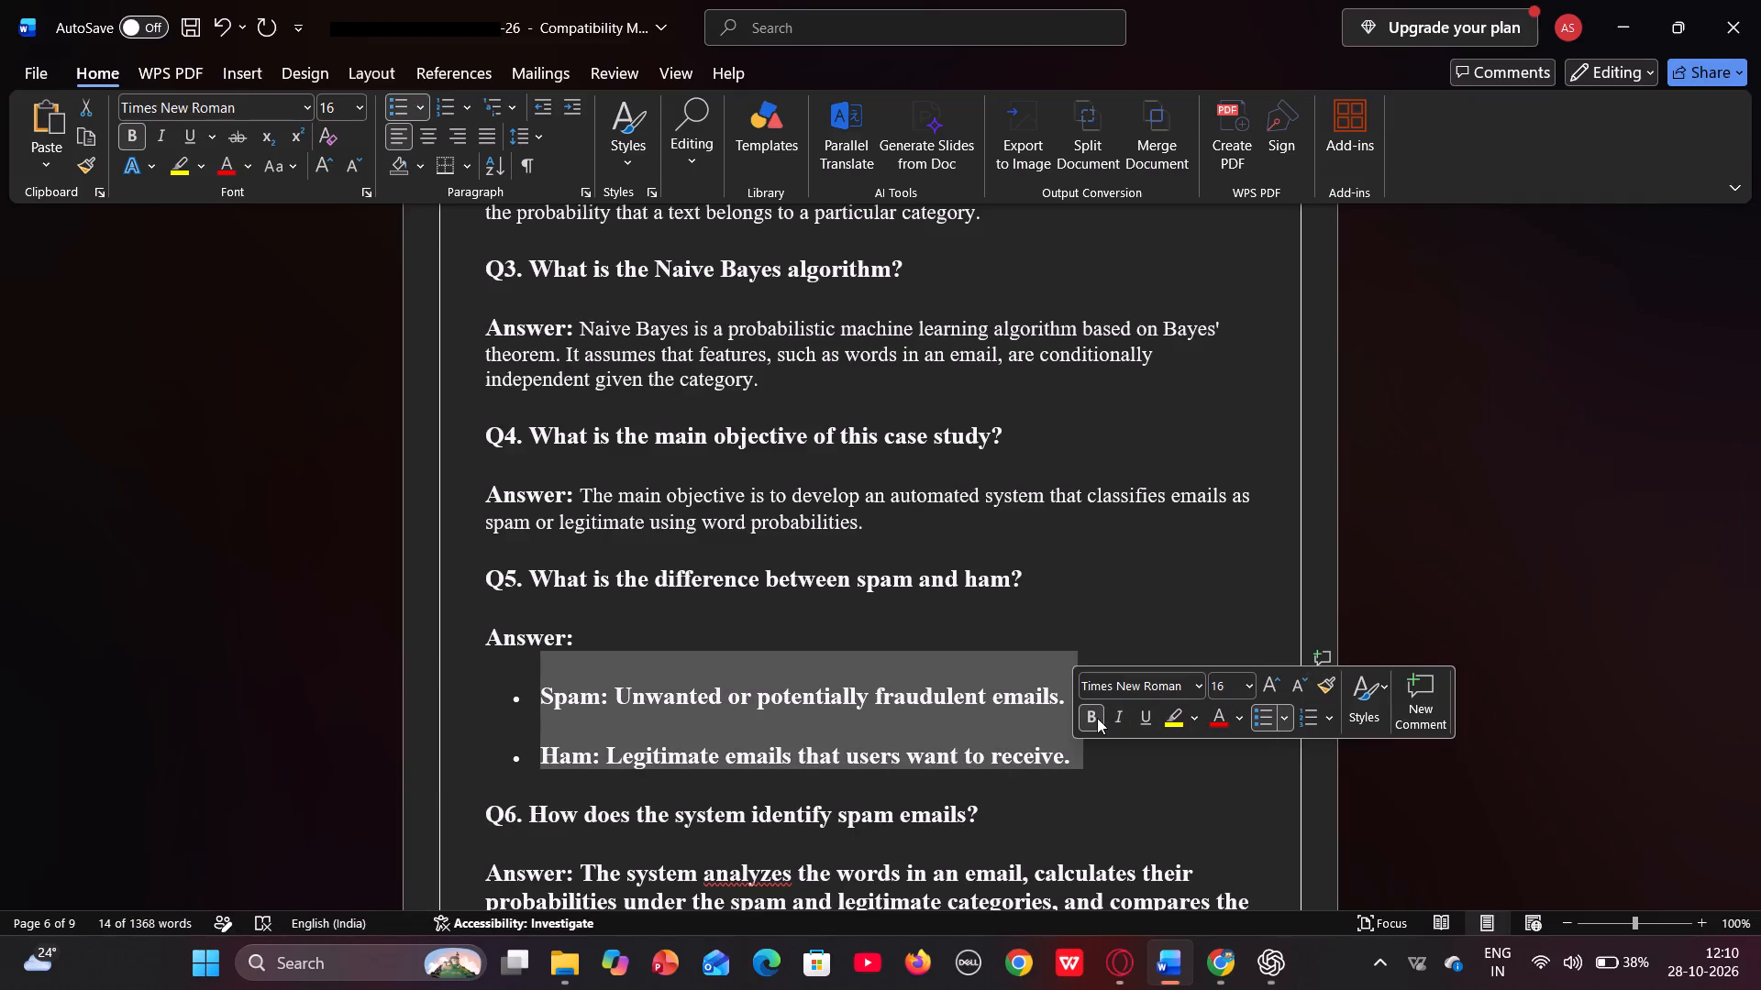
{"action": "left_click", "coordinate": [1097, 718]}
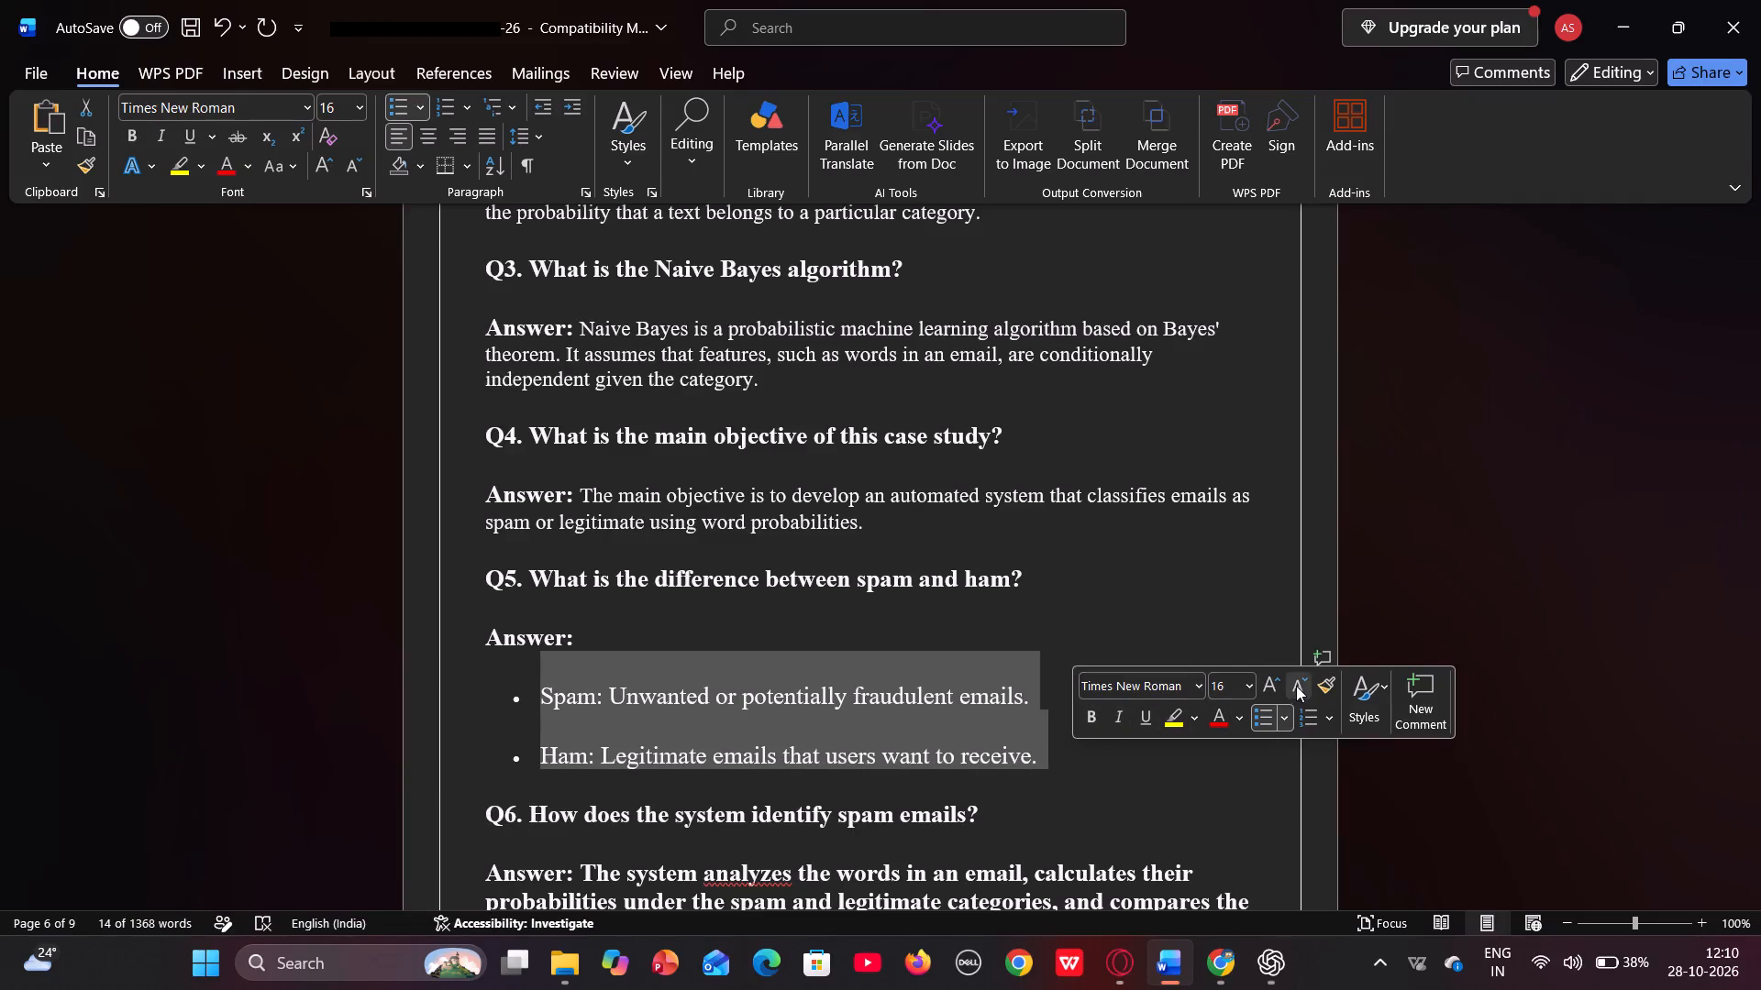
{"action": "left_click", "coordinate": [1296, 686]}
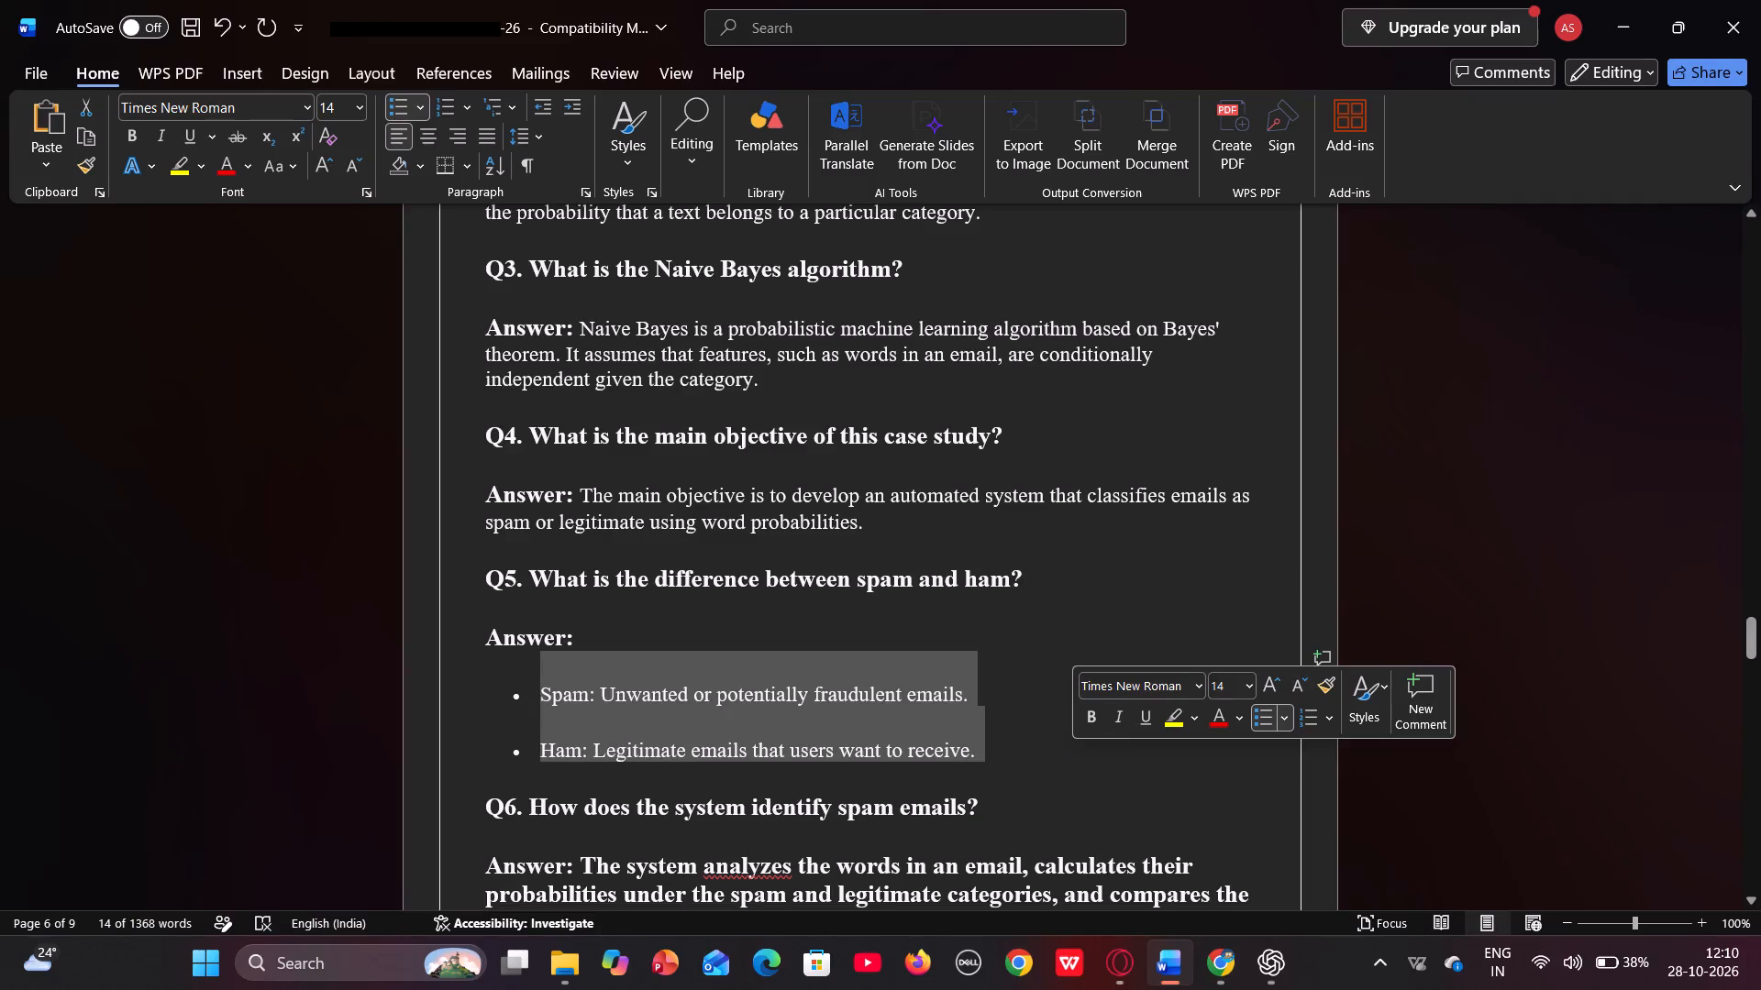
{"action": "left_click", "coordinate": [1034, 781]}
Make the Q6 answer text, from the colon after "Answer" through "classification scores.", regular weight at 14 pt.
{"action": "scroll", "coordinate": [1034, 781], "scroll_direction": "down", "scroll_amount": 3}
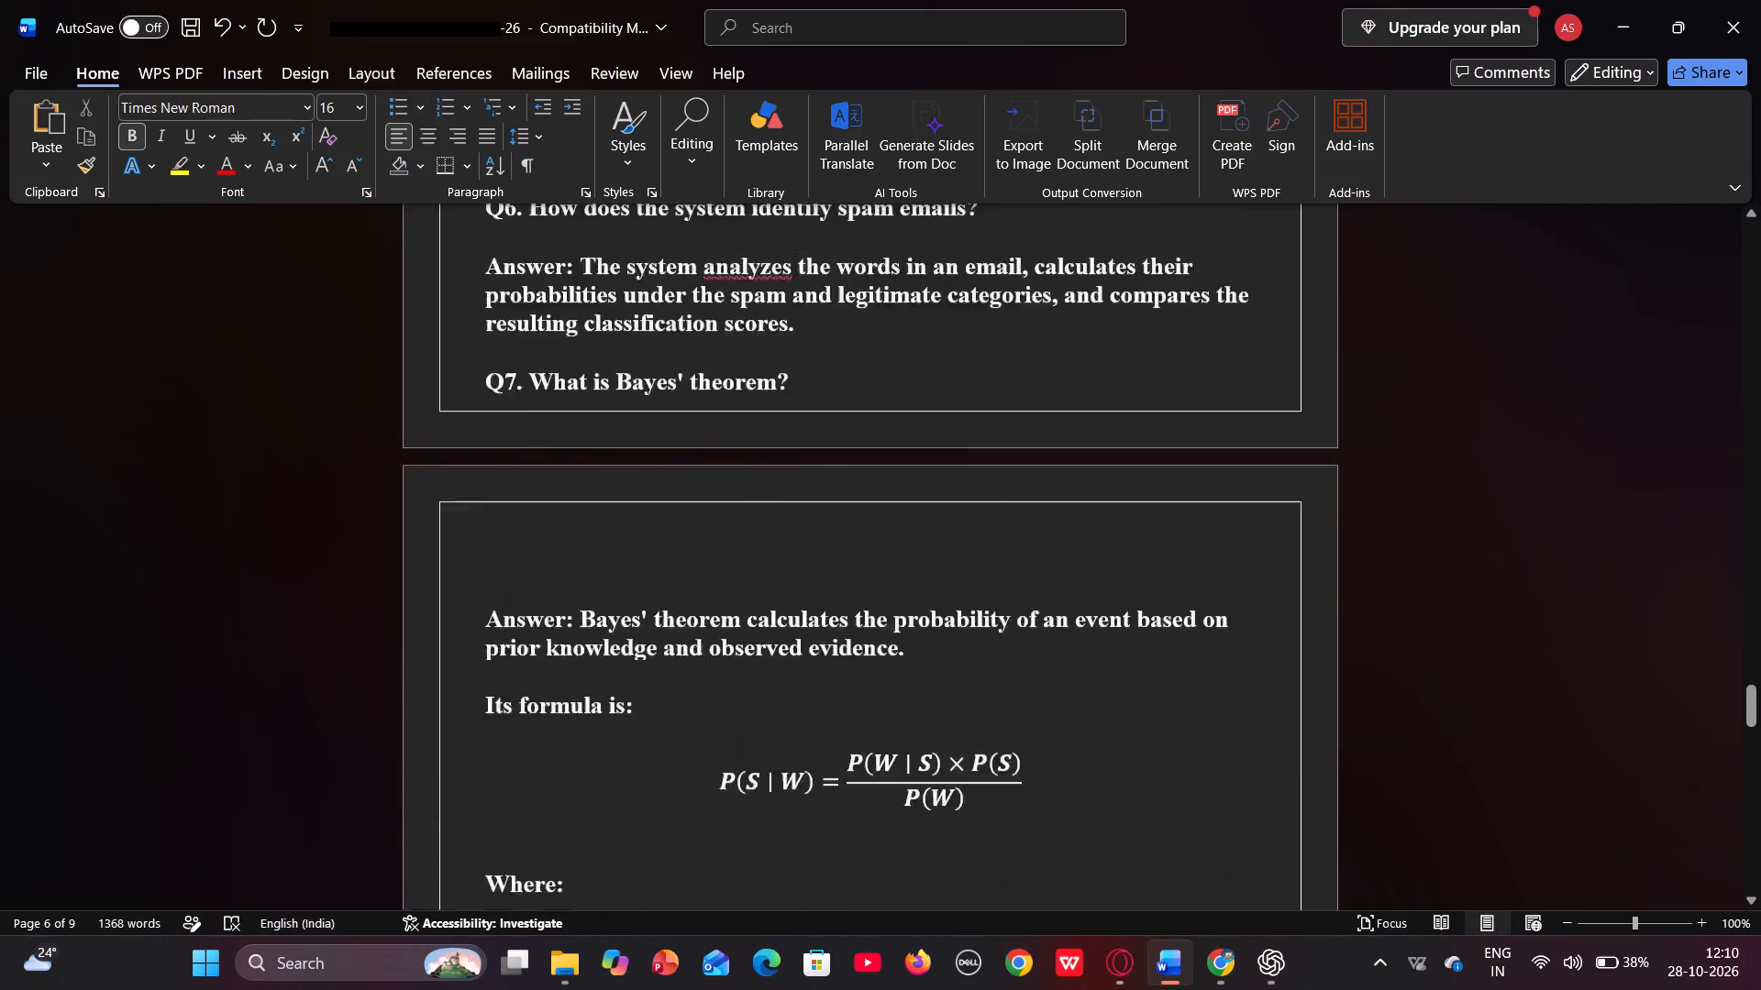
{"action": "scroll", "coordinate": [1034, 781], "scroll_direction": "up", "scroll_amount": 4}
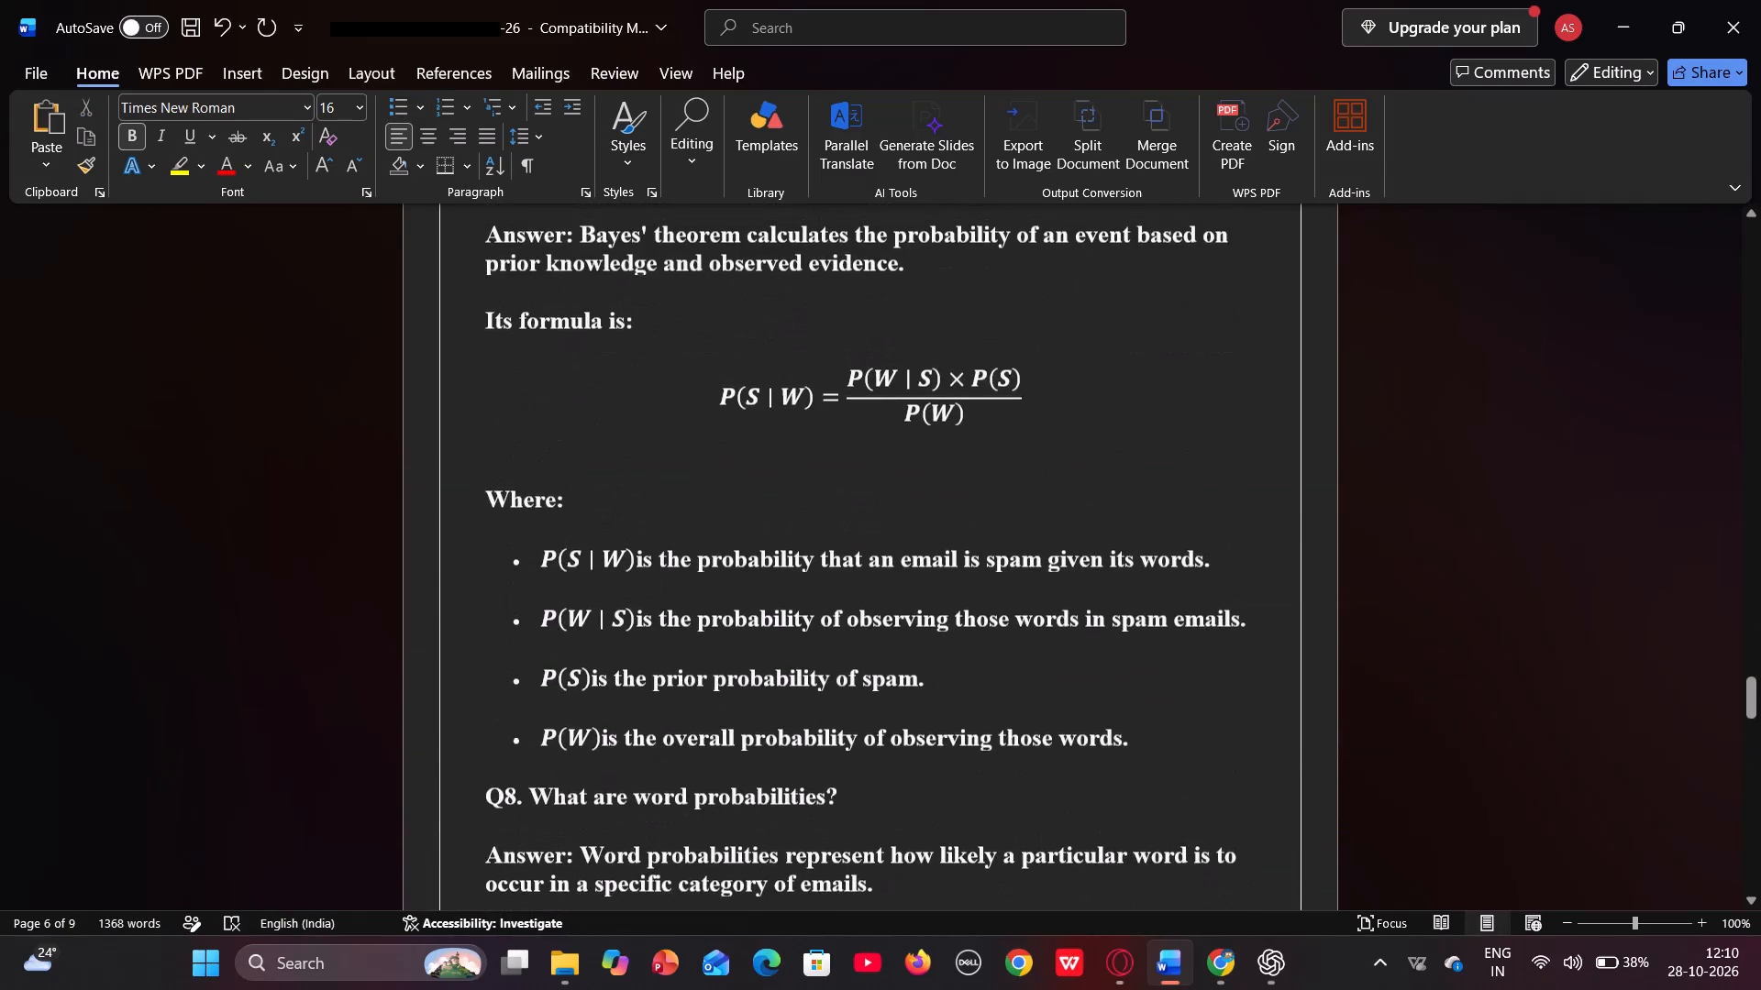
{"action": "scroll", "coordinate": [1034, 781], "scroll_direction": "up", "scroll_amount": 1}
{"action": "scroll", "coordinate": [1034, 781], "scroll_direction": "down", "scroll_amount": 1}
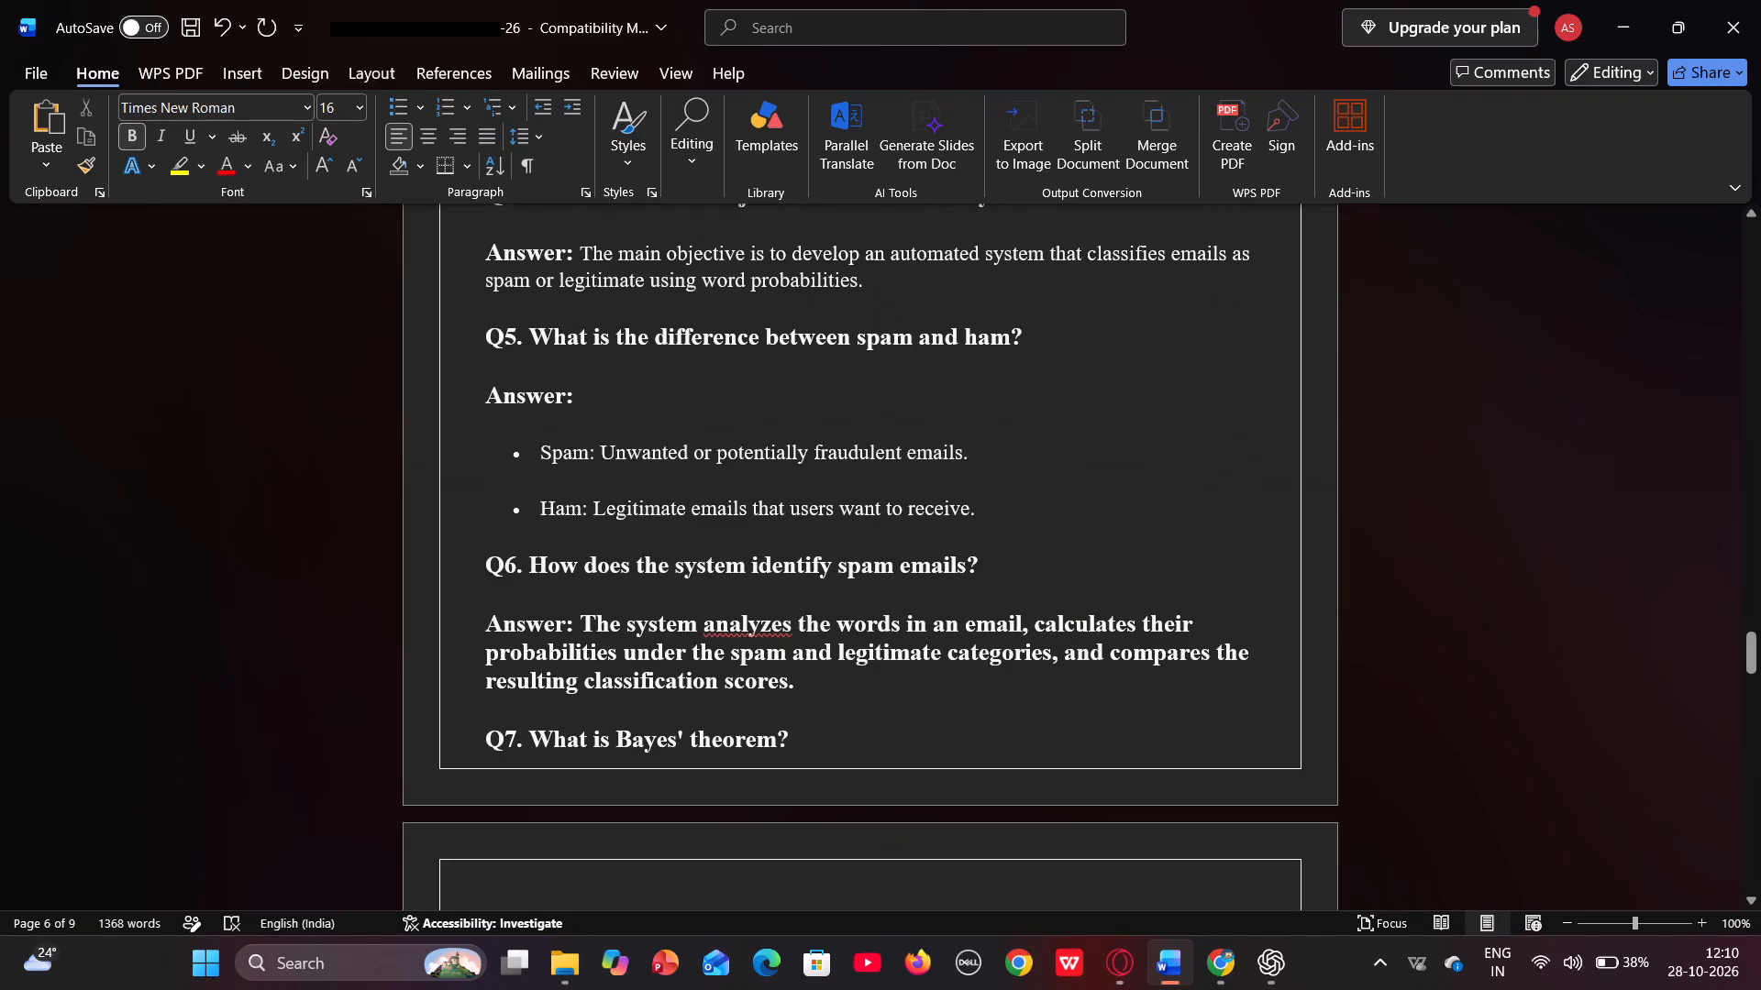
{"action": "left_click_drag", "start_coordinate": [574, 619], "coordinate": [707, 705]}
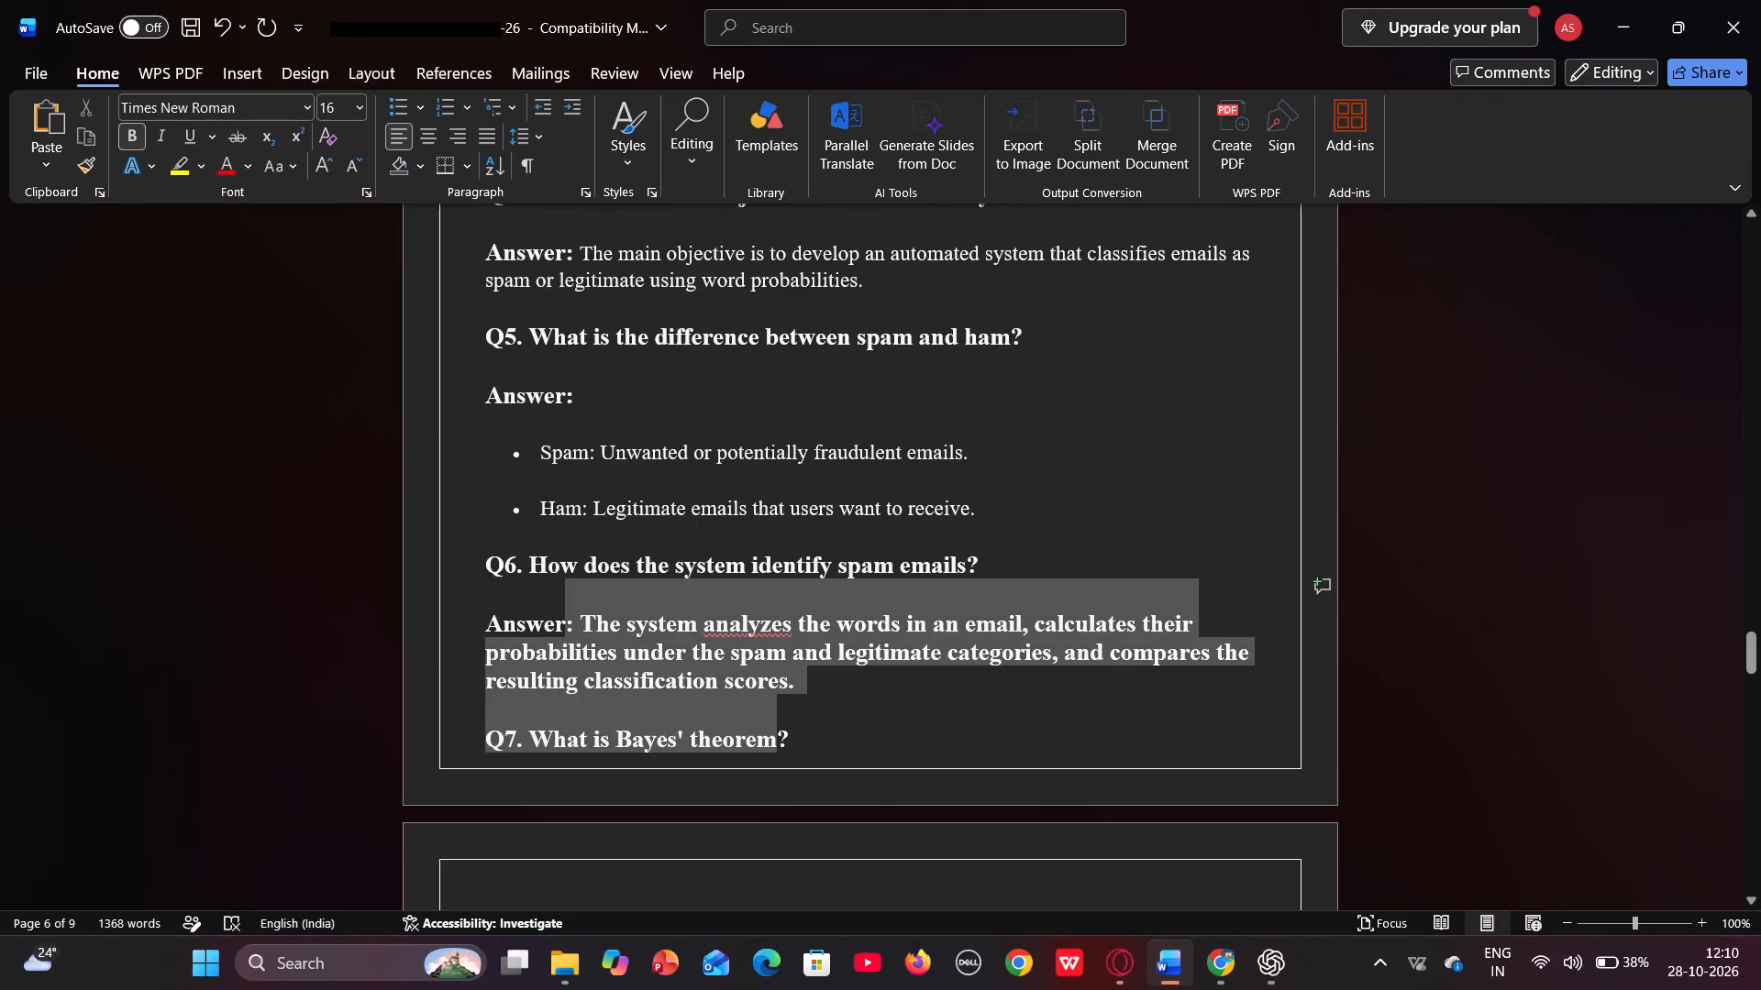
{"action": "left_click_drag", "start_coordinate": [707, 705], "coordinate": [798, 684]}
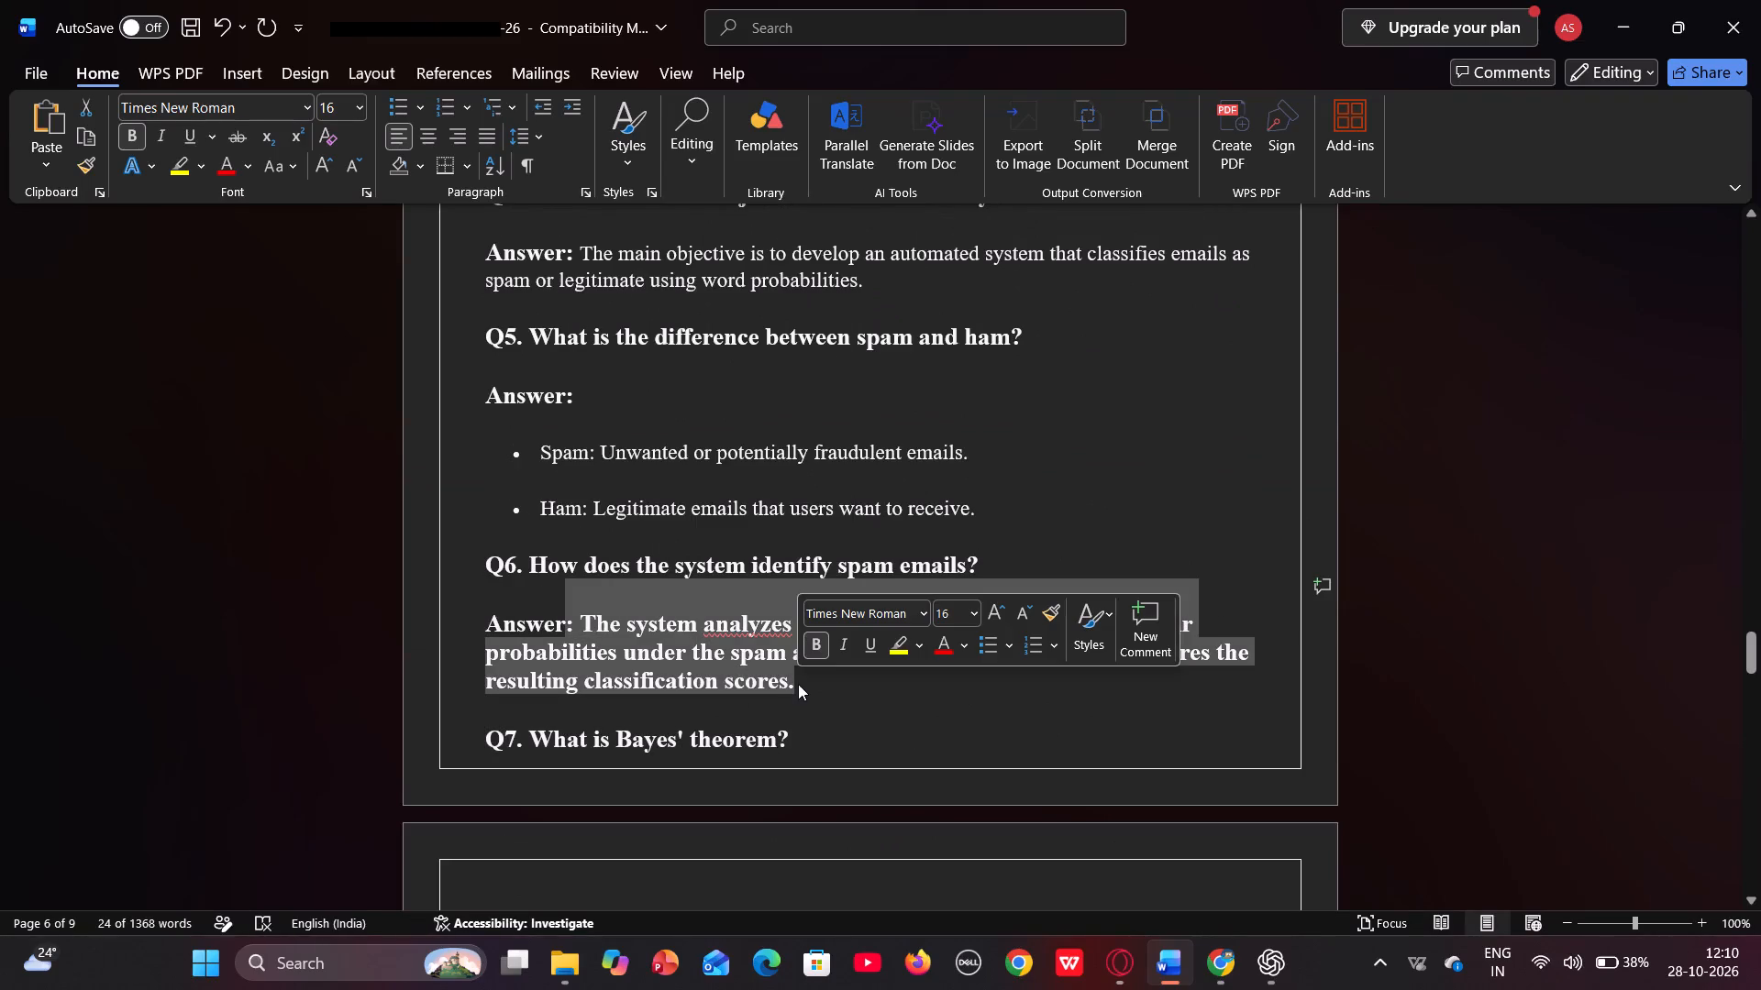
{"action": "left_click", "coordinate": [819, 642]}
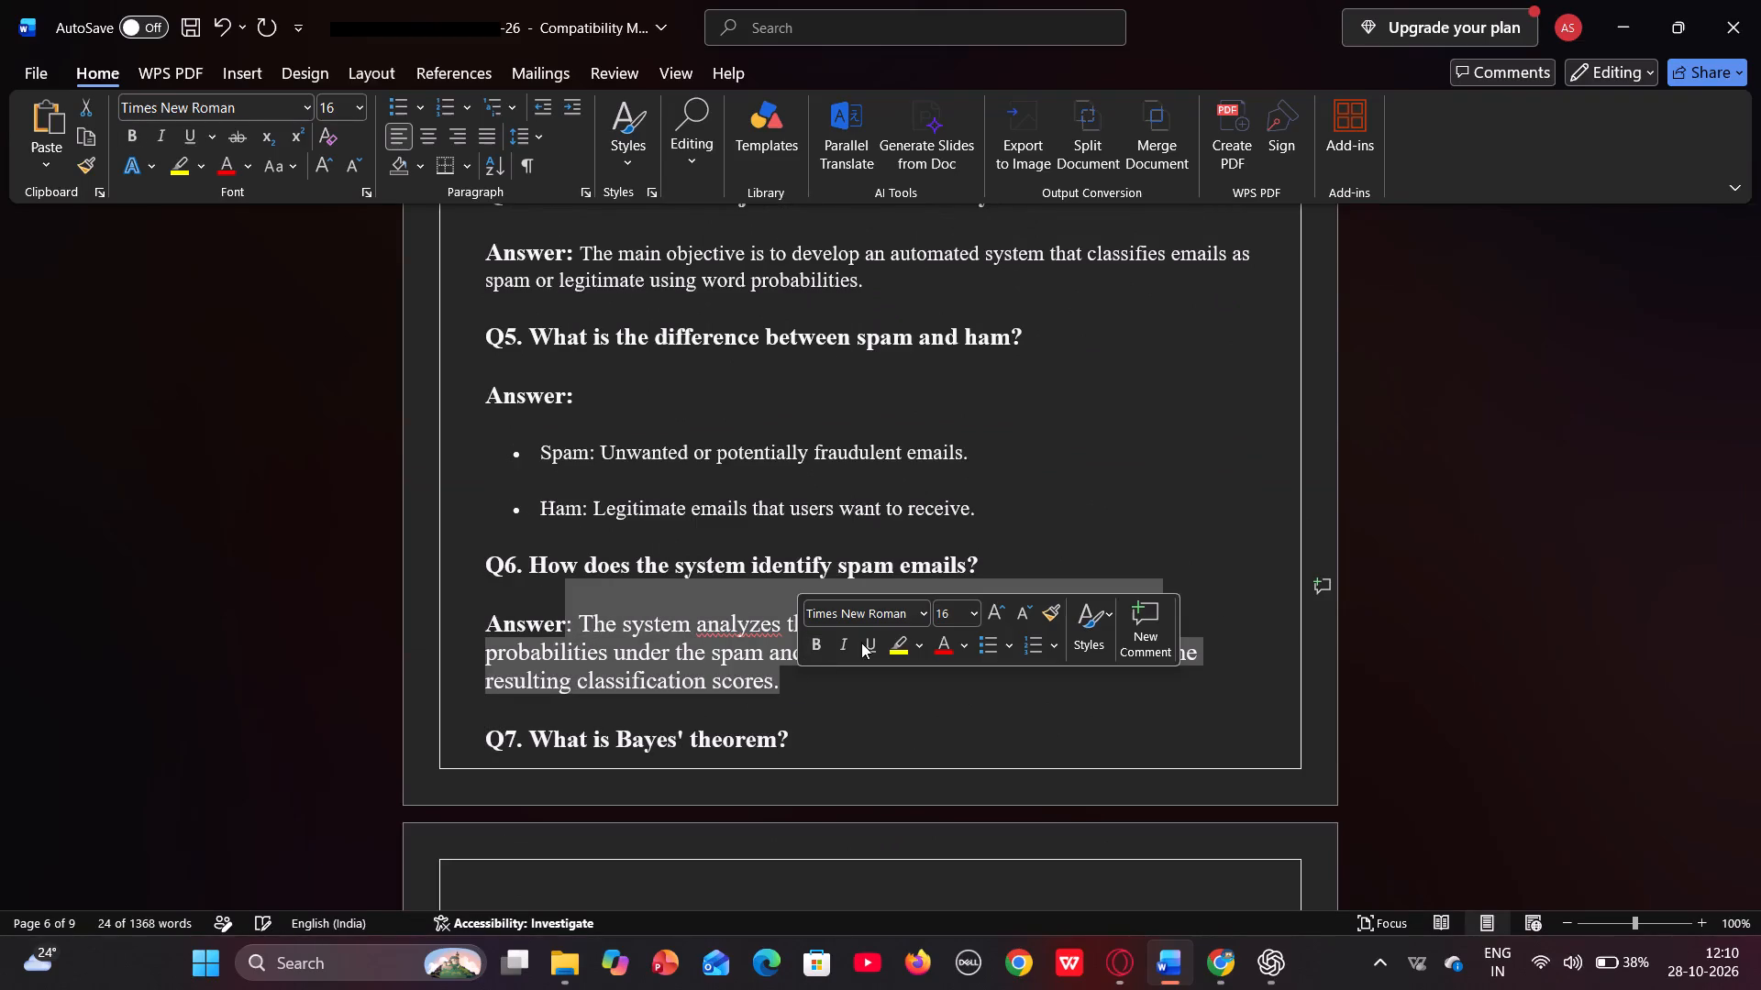
{"action": "left_click", "coordinate": [1018, 610]}
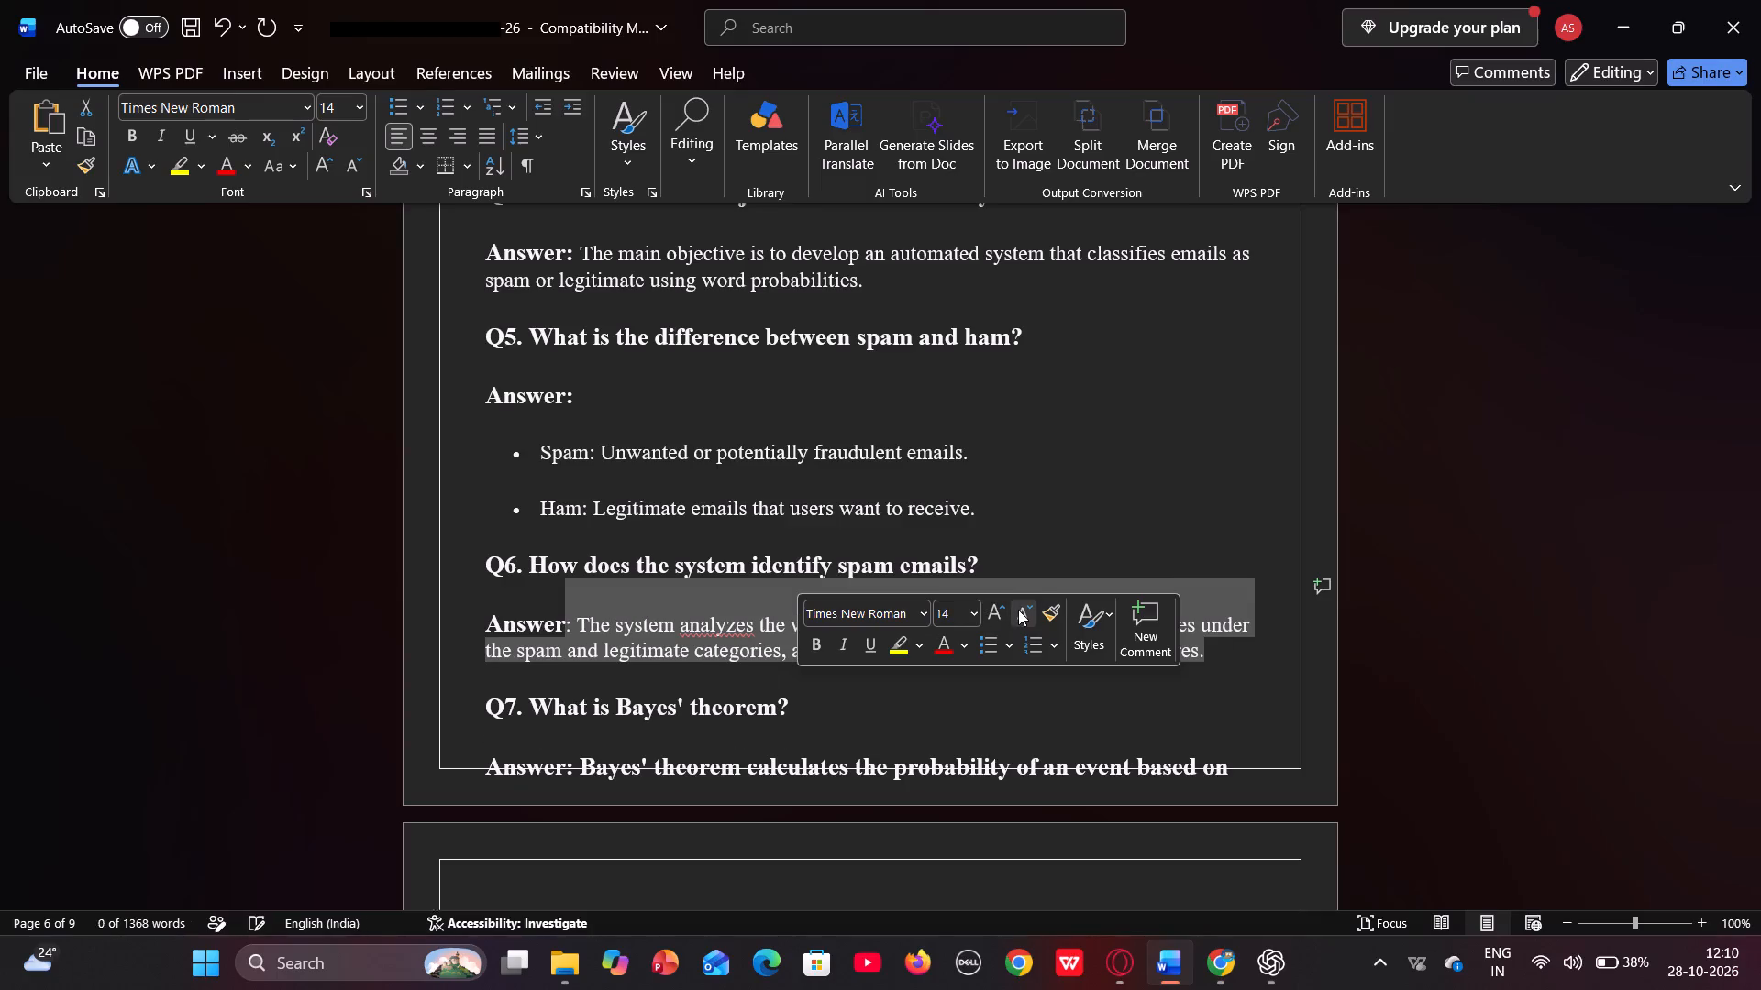
Shrink the "Answer:" label of Q6 by one font-size step.
{"action": "left_click", "coordinate": [487, 619]}
{"action": "left_click_drag", "start_coordinate": [487, 619], "coordinate": [572, 621]}
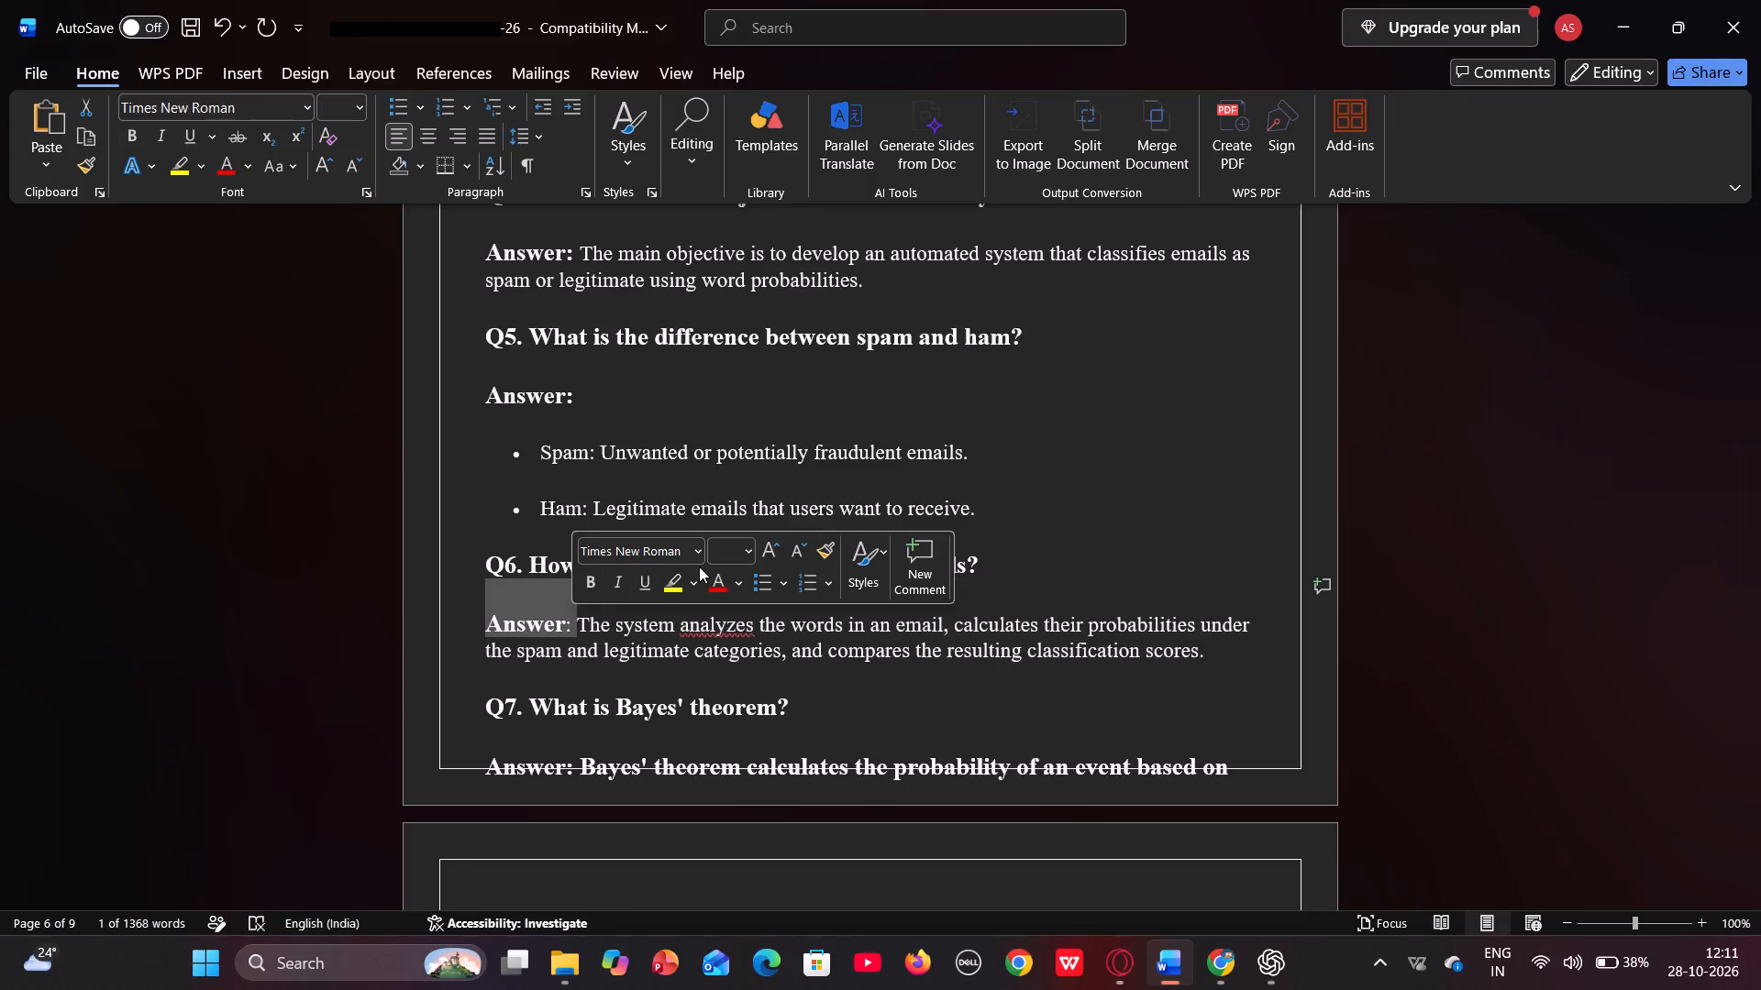
{"action": "left_click", "coordinate": [805, 551]}
{"action": "left_click", "coordinate": [1030, 729]}
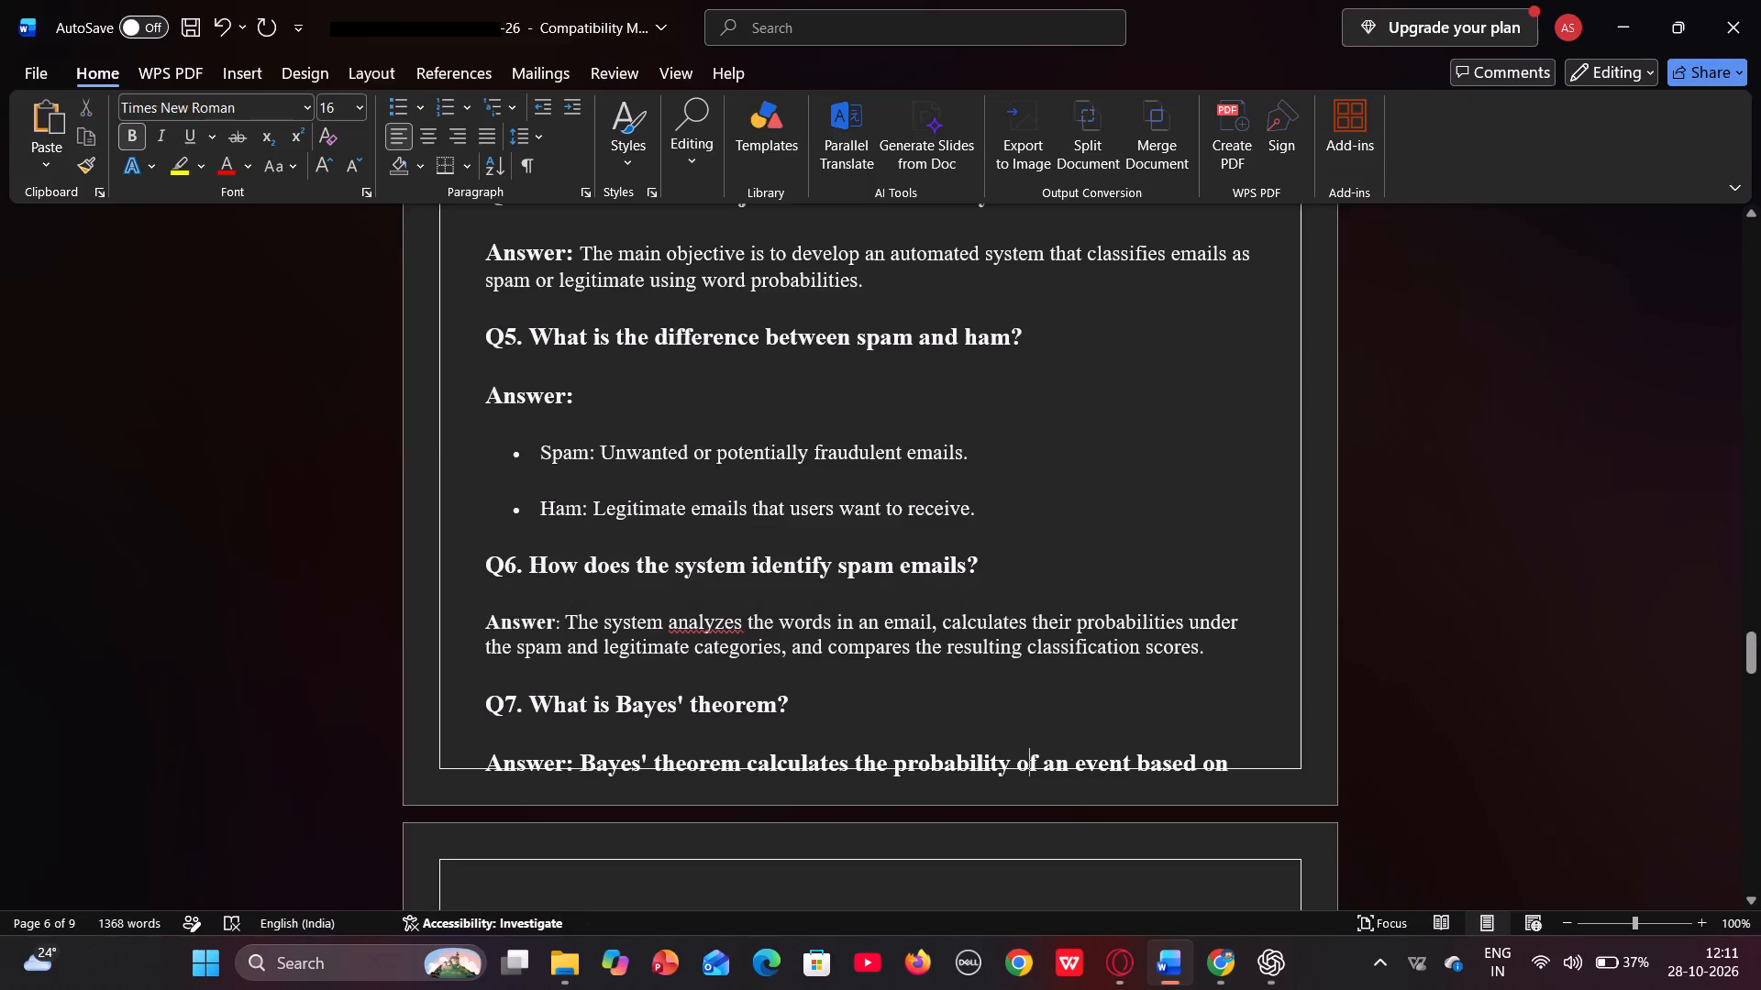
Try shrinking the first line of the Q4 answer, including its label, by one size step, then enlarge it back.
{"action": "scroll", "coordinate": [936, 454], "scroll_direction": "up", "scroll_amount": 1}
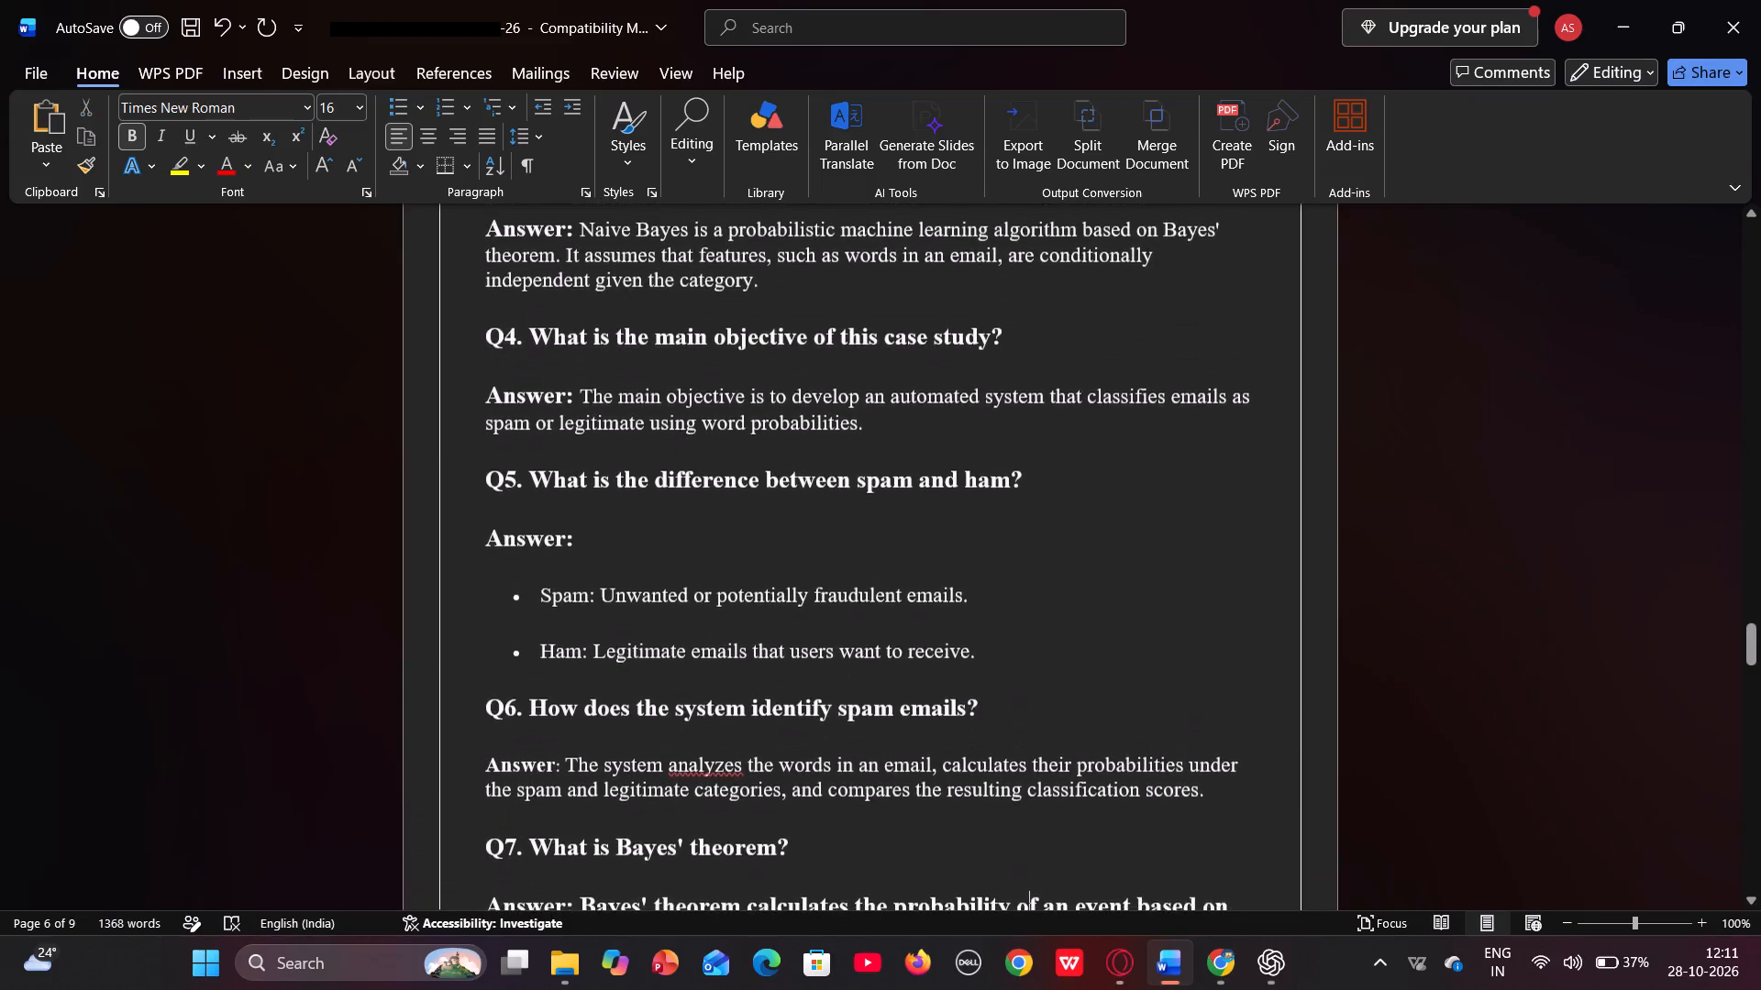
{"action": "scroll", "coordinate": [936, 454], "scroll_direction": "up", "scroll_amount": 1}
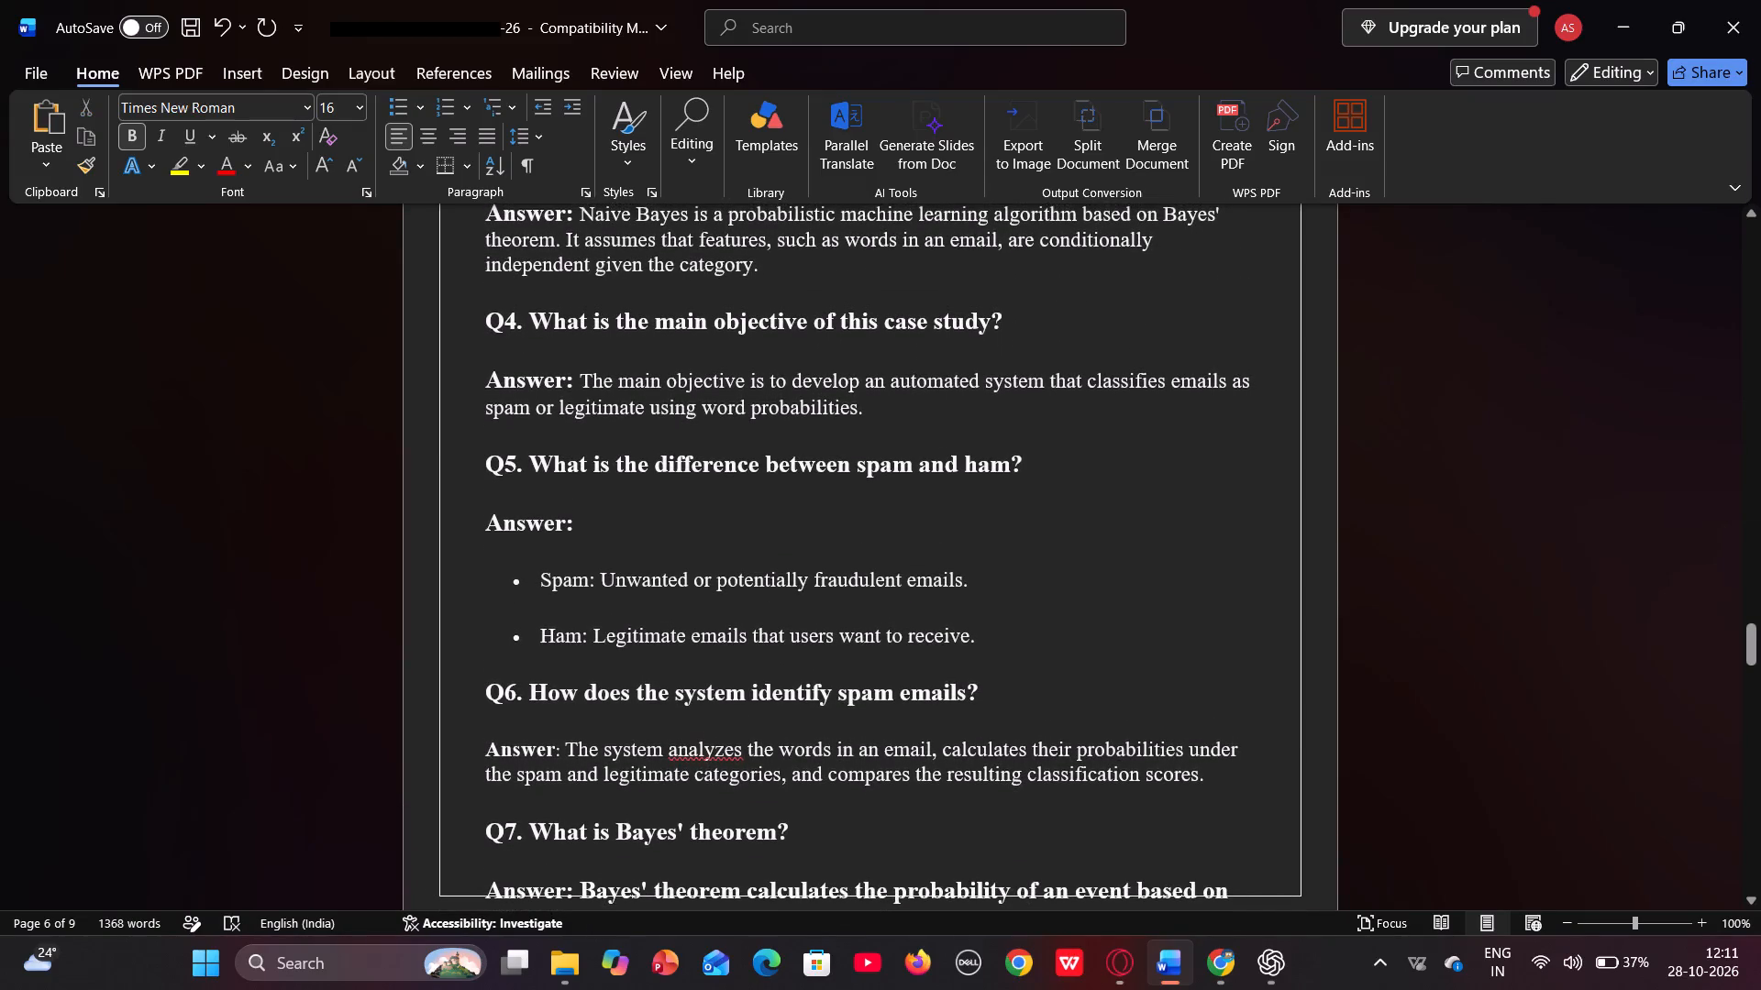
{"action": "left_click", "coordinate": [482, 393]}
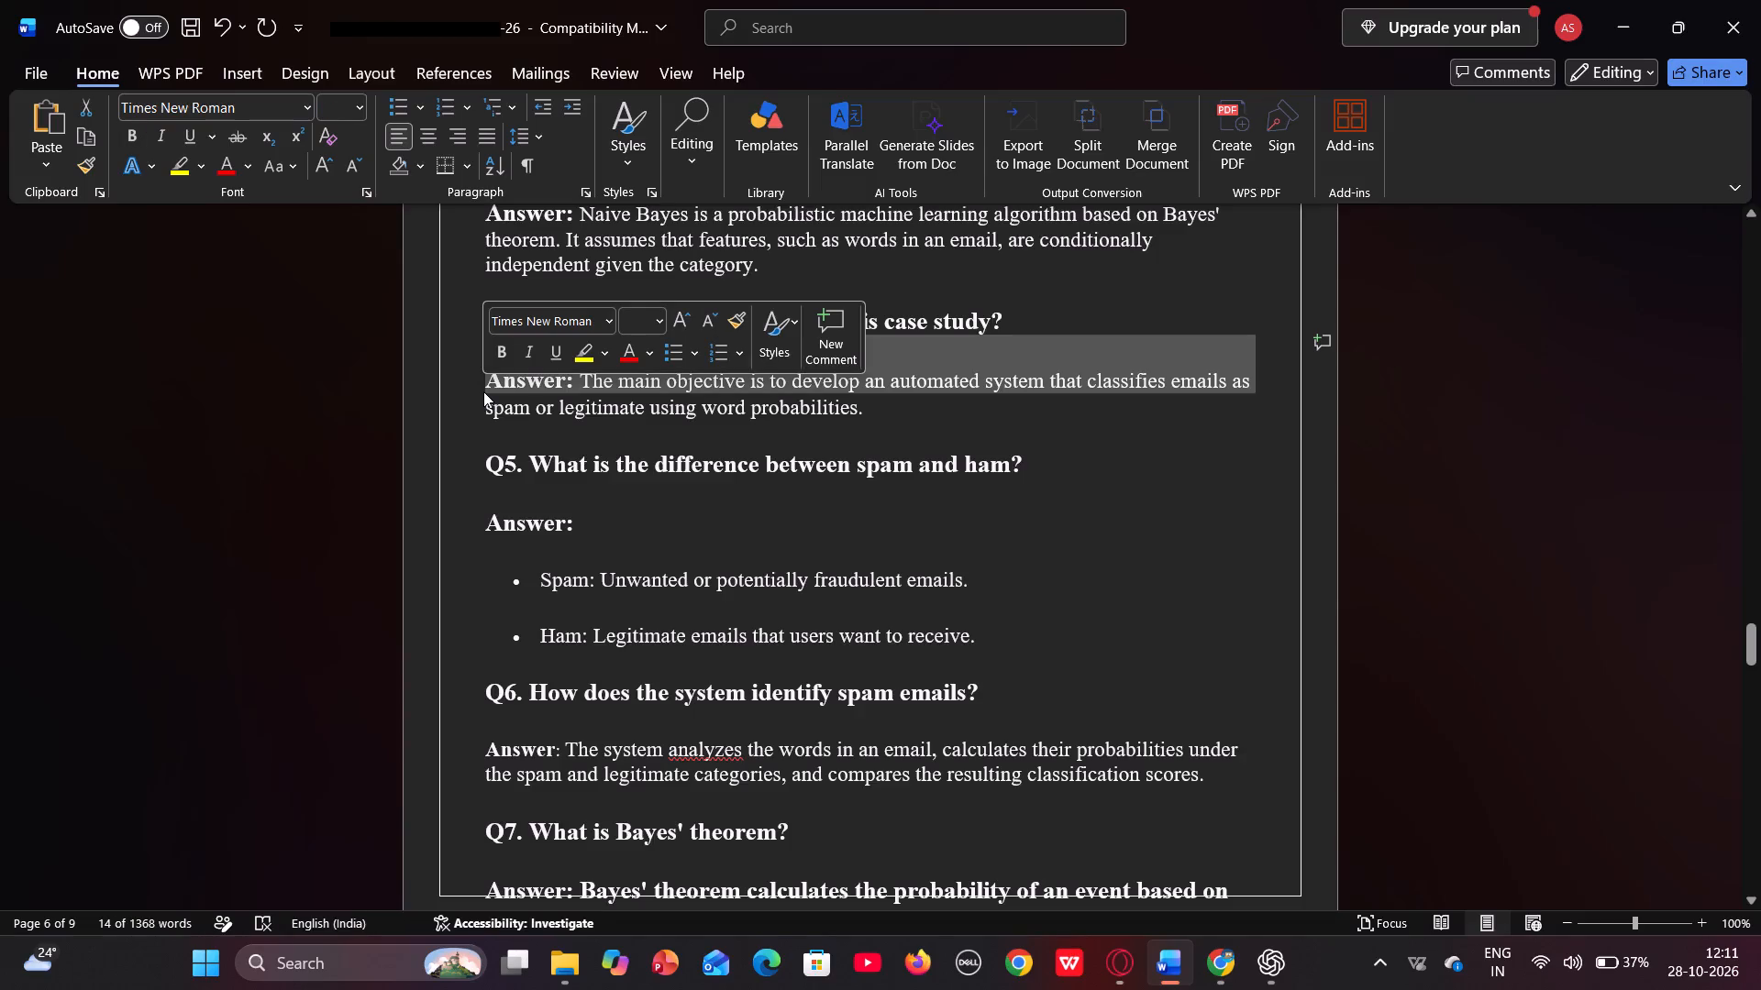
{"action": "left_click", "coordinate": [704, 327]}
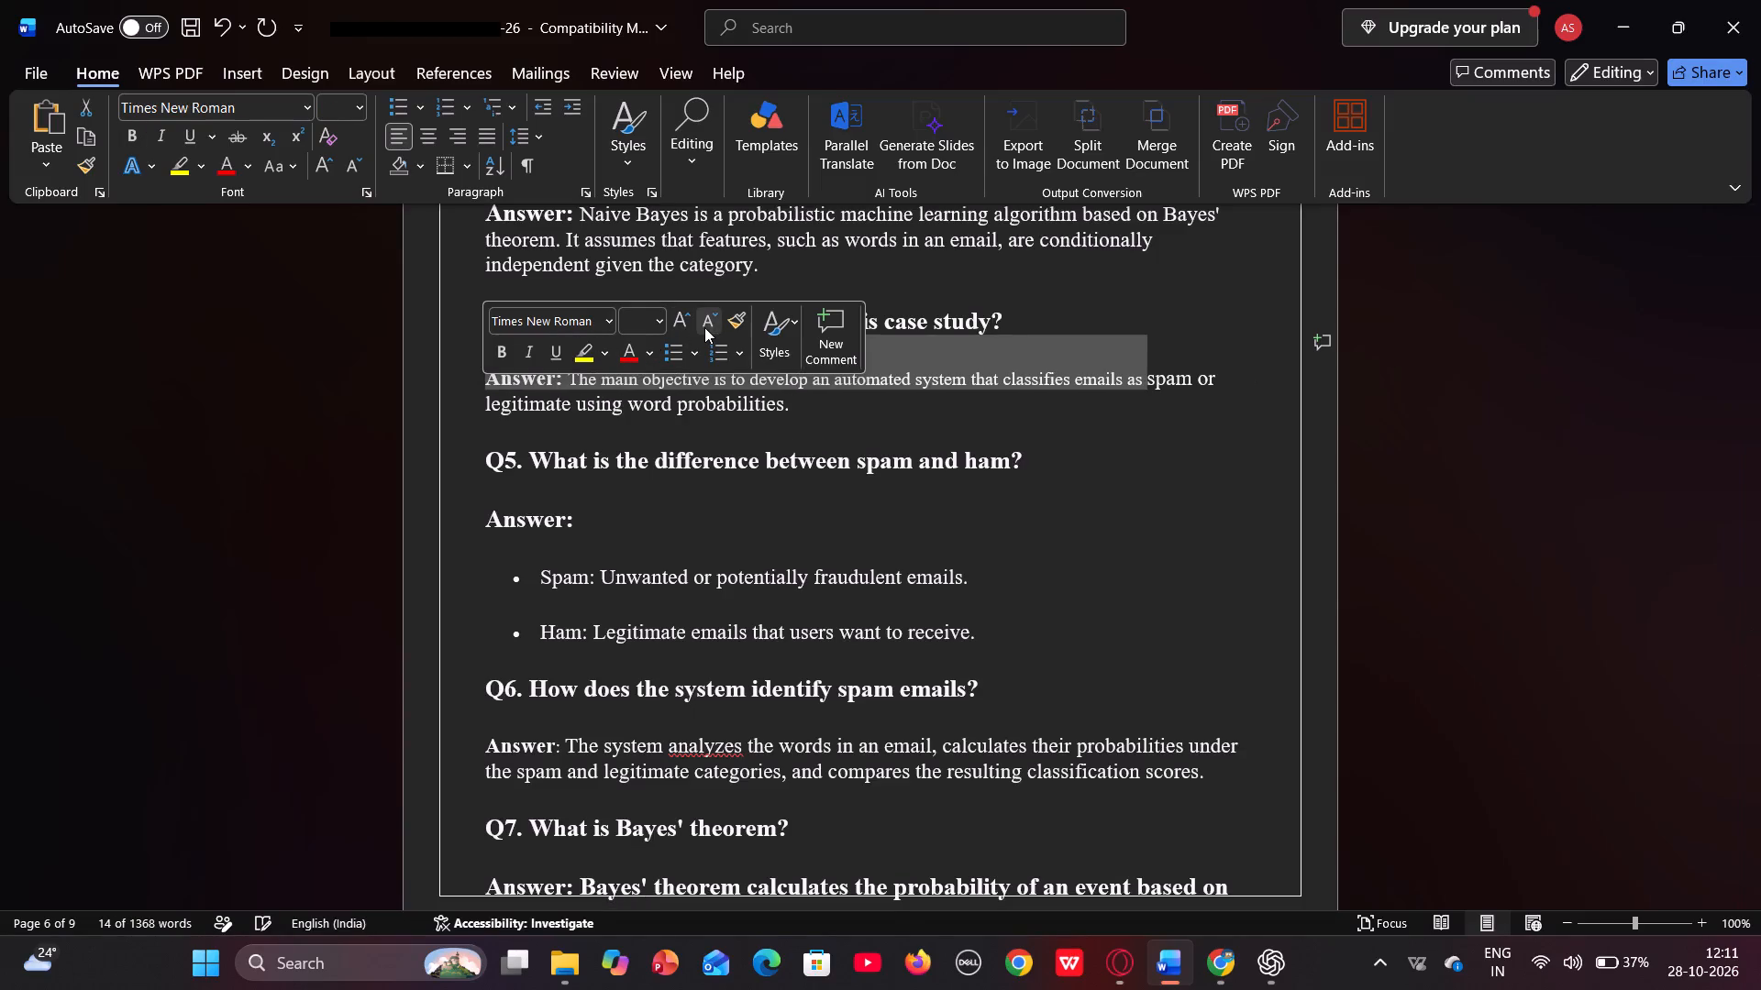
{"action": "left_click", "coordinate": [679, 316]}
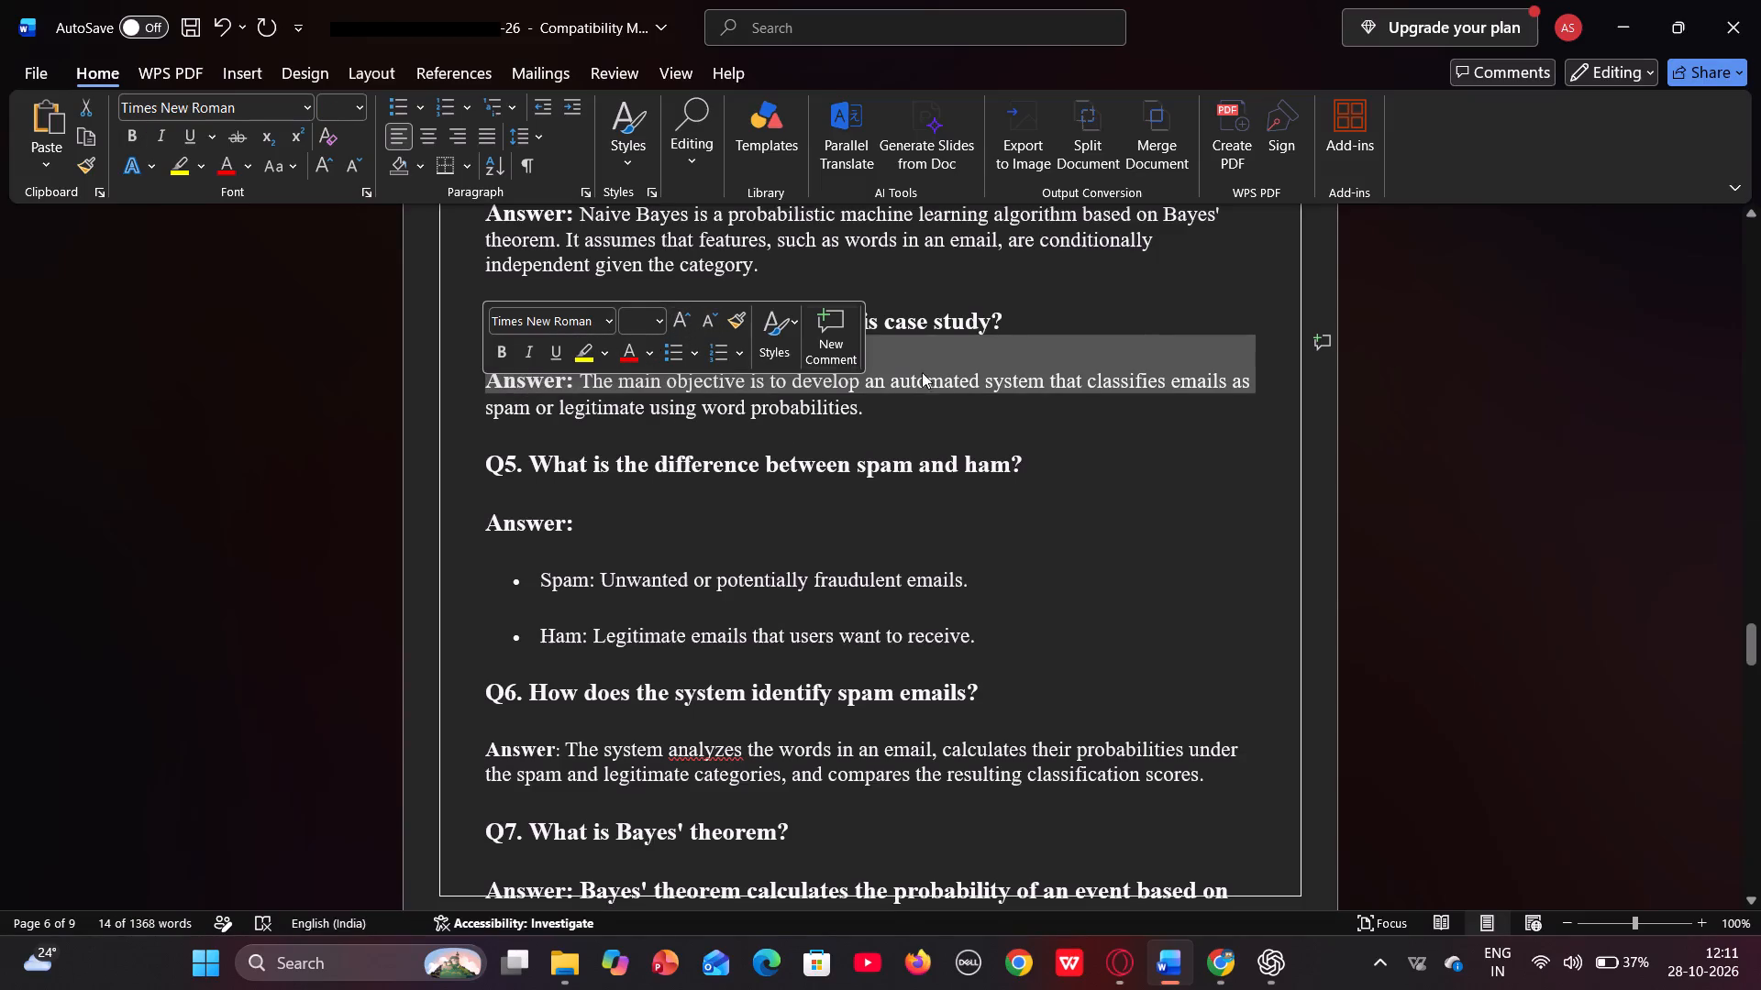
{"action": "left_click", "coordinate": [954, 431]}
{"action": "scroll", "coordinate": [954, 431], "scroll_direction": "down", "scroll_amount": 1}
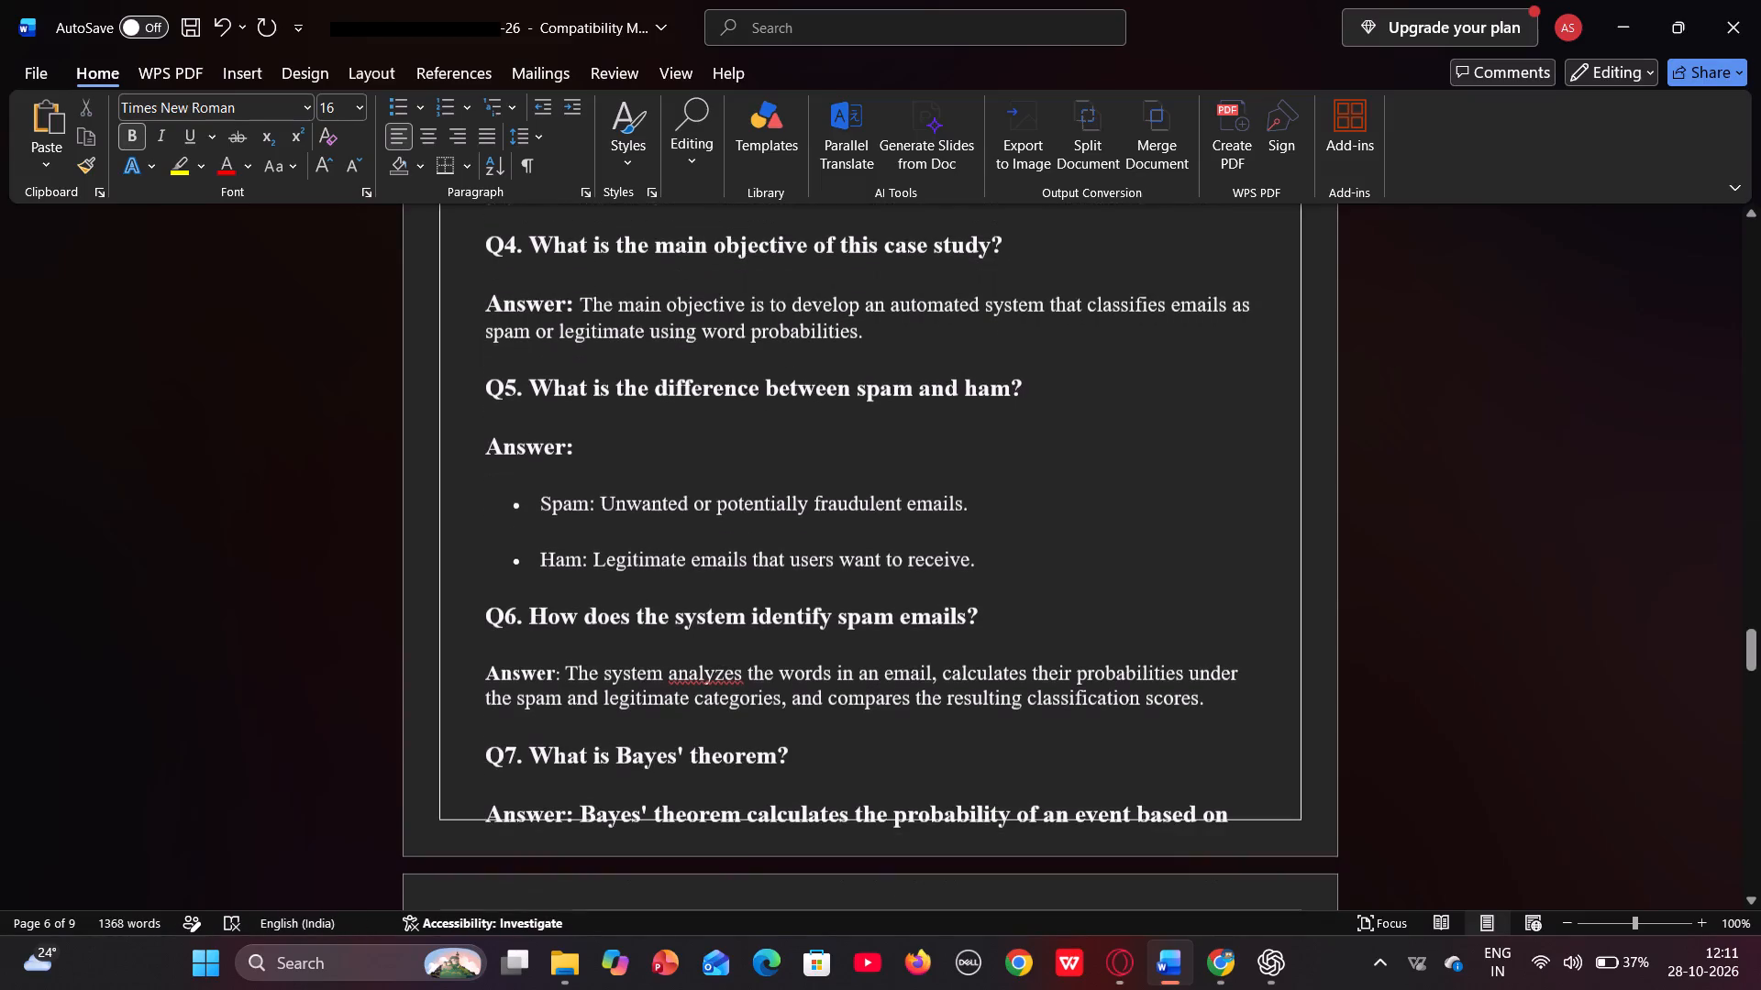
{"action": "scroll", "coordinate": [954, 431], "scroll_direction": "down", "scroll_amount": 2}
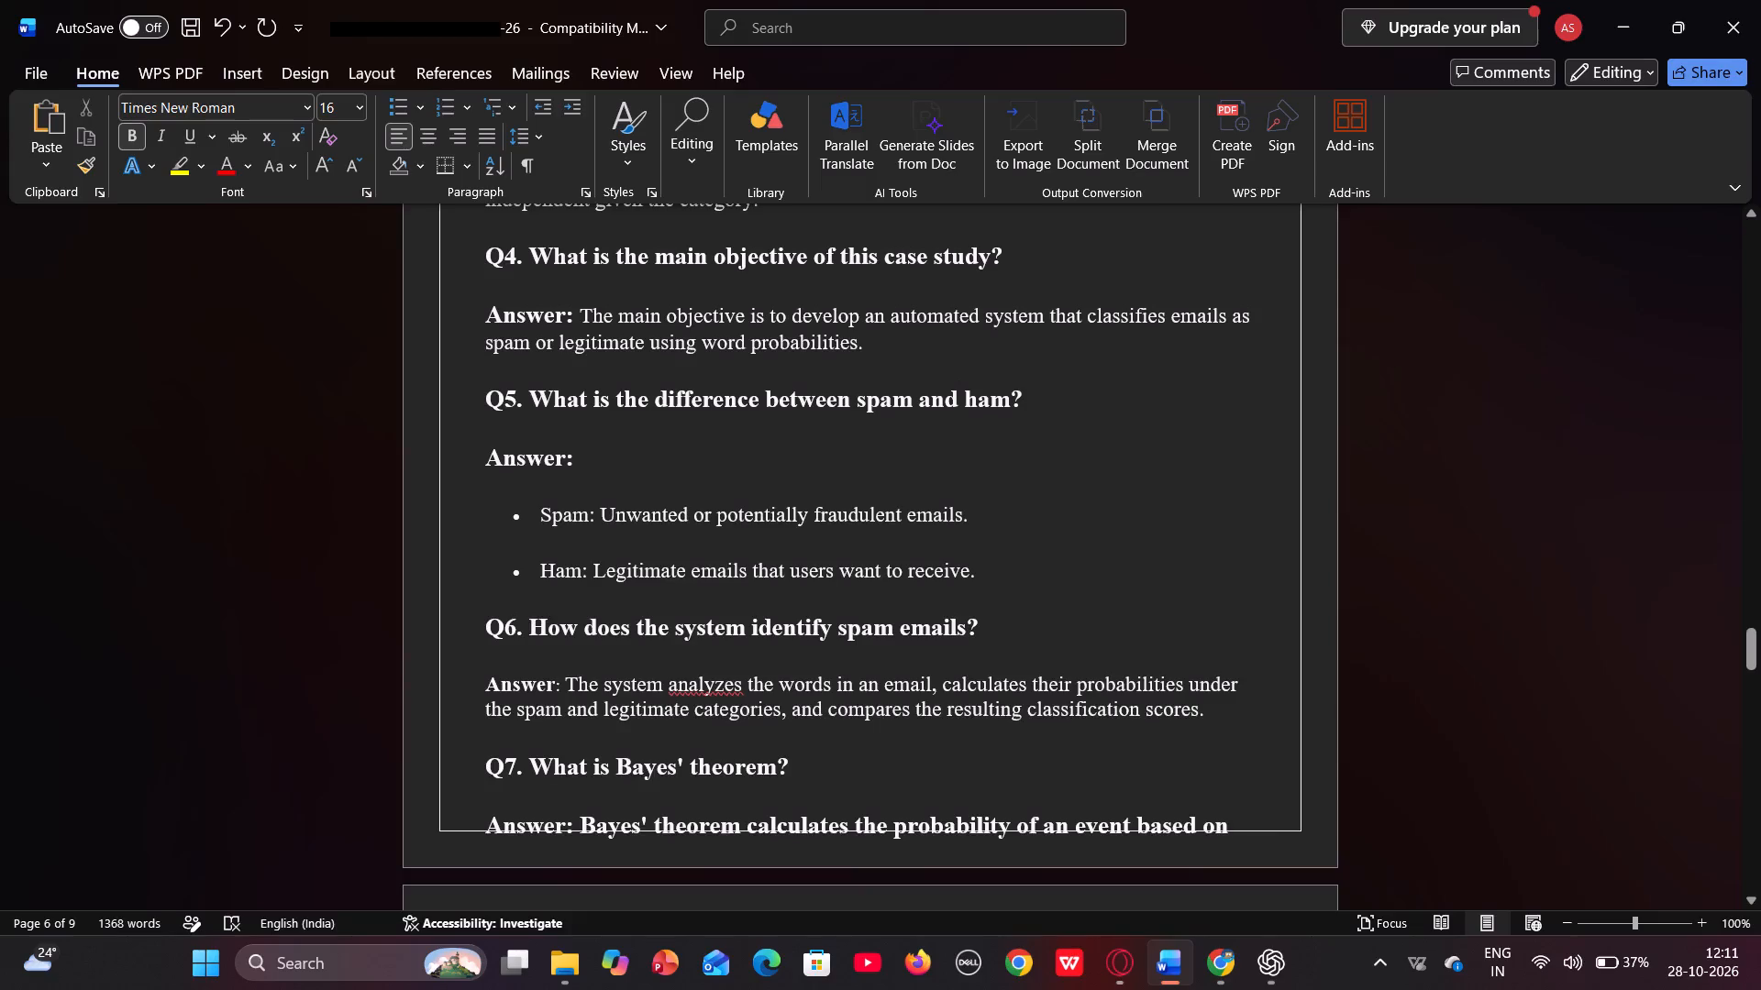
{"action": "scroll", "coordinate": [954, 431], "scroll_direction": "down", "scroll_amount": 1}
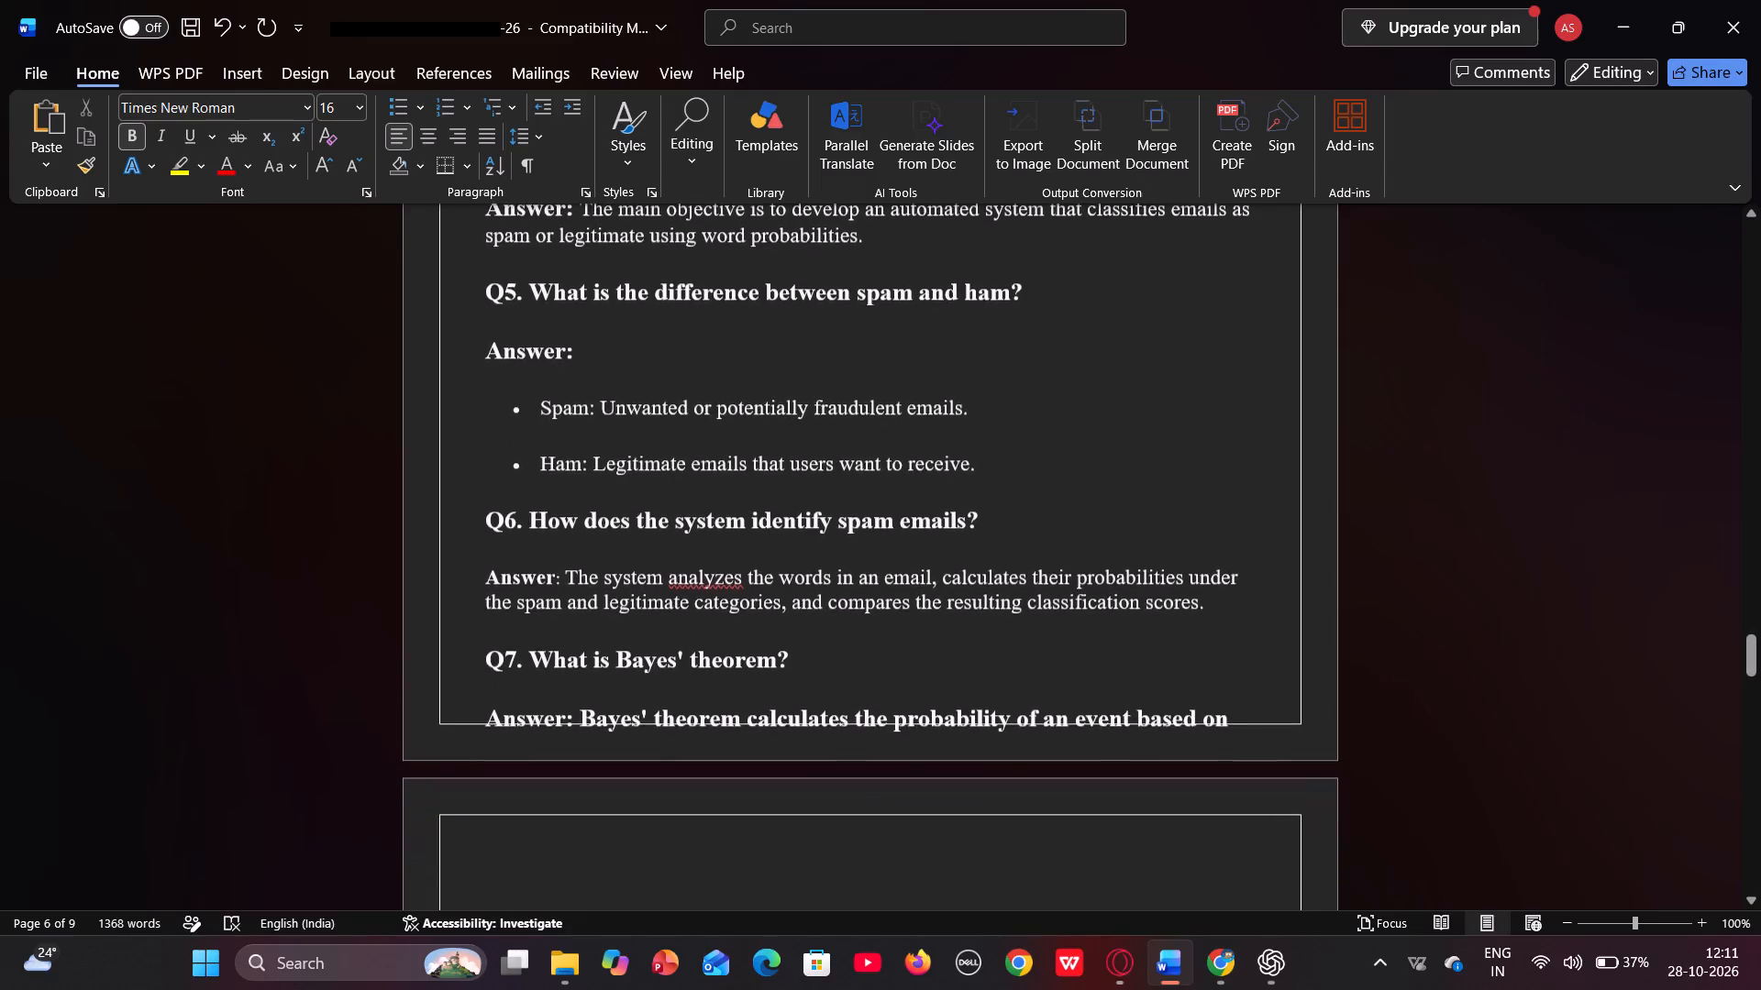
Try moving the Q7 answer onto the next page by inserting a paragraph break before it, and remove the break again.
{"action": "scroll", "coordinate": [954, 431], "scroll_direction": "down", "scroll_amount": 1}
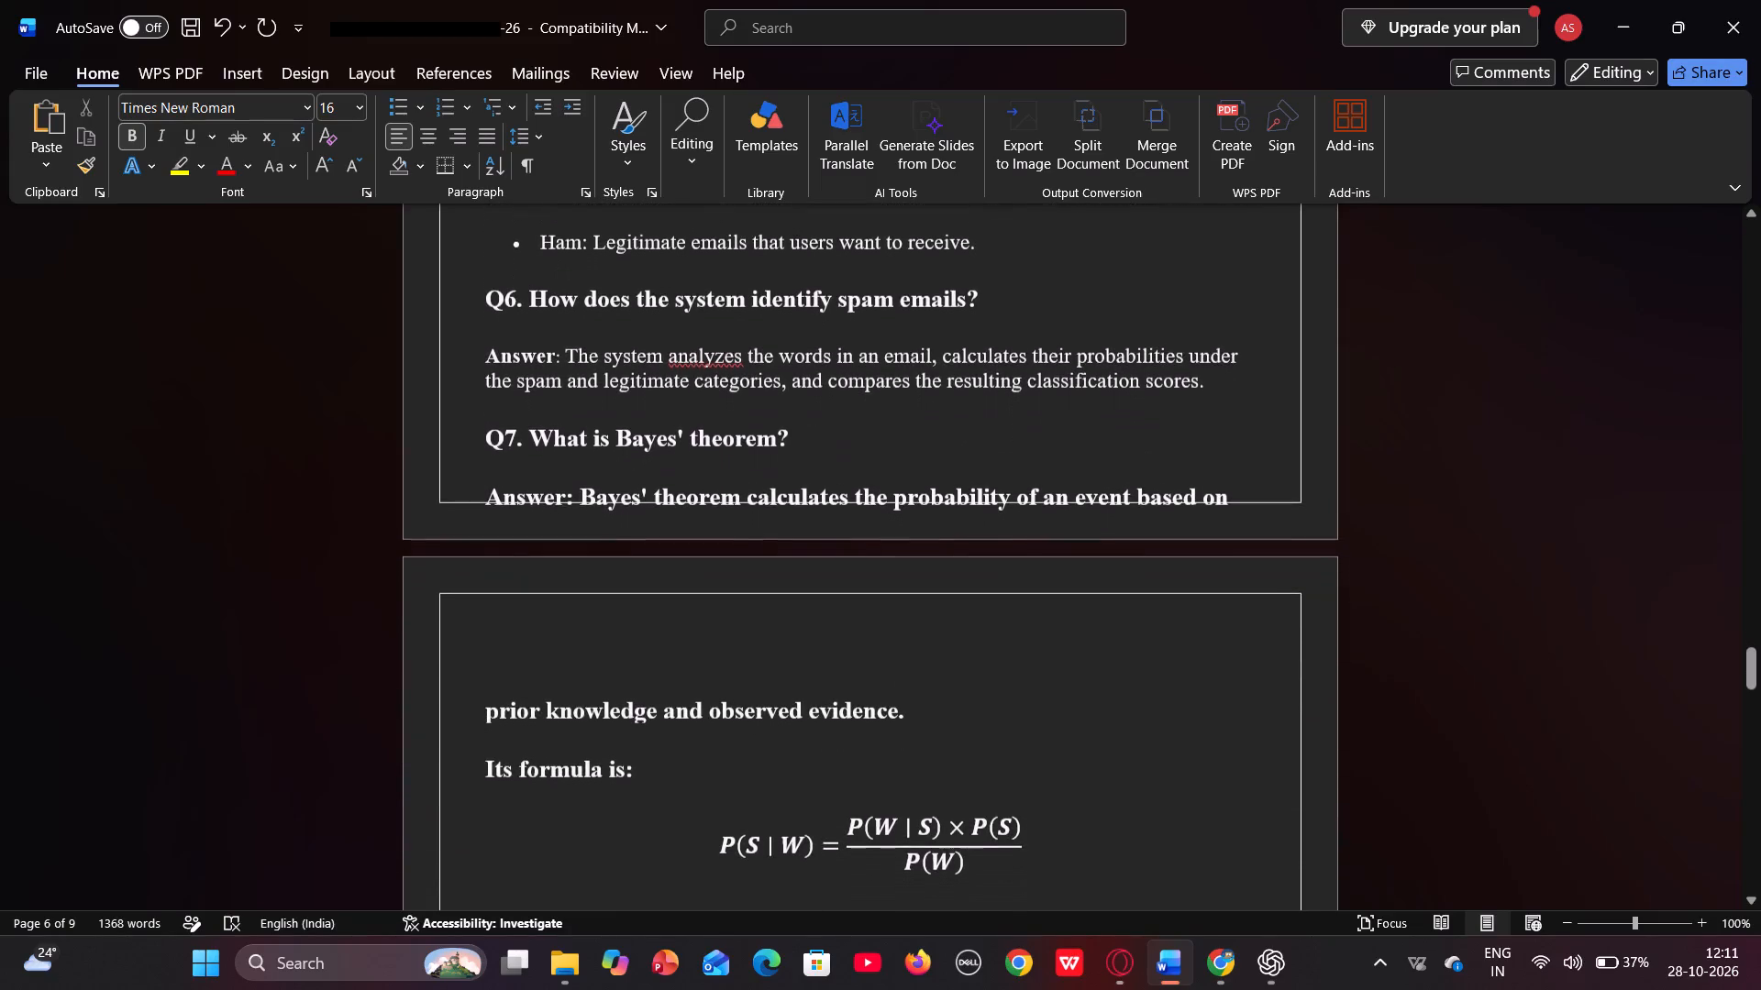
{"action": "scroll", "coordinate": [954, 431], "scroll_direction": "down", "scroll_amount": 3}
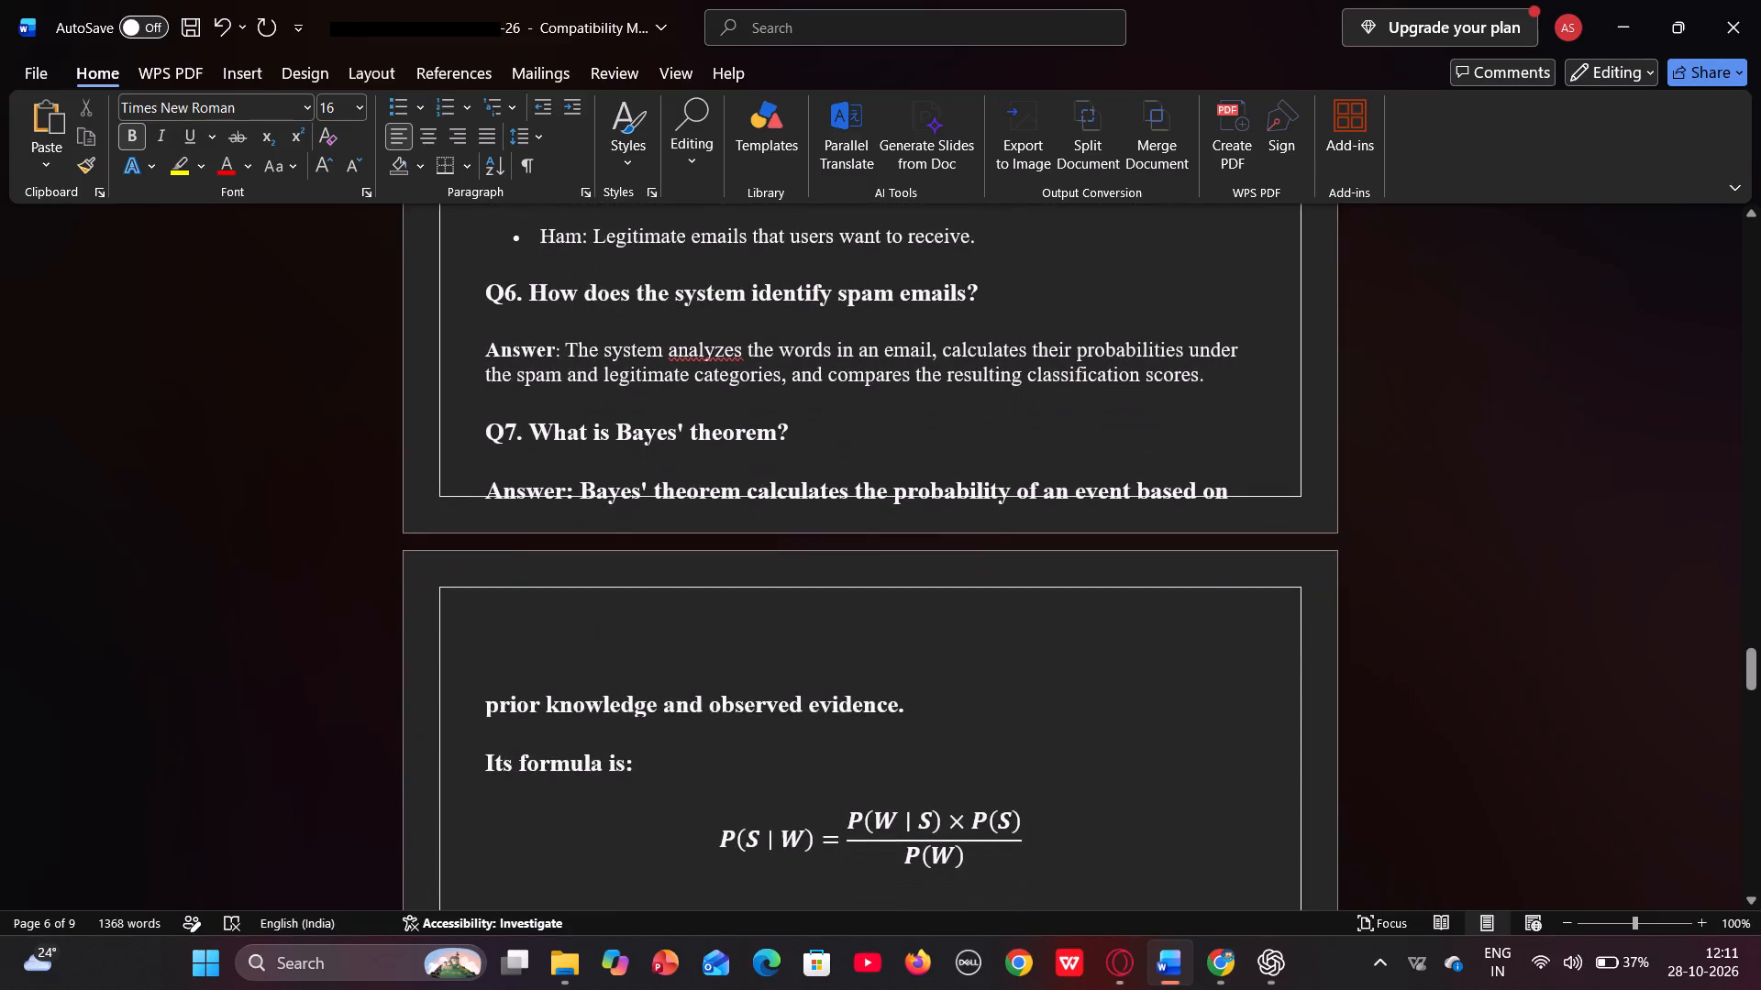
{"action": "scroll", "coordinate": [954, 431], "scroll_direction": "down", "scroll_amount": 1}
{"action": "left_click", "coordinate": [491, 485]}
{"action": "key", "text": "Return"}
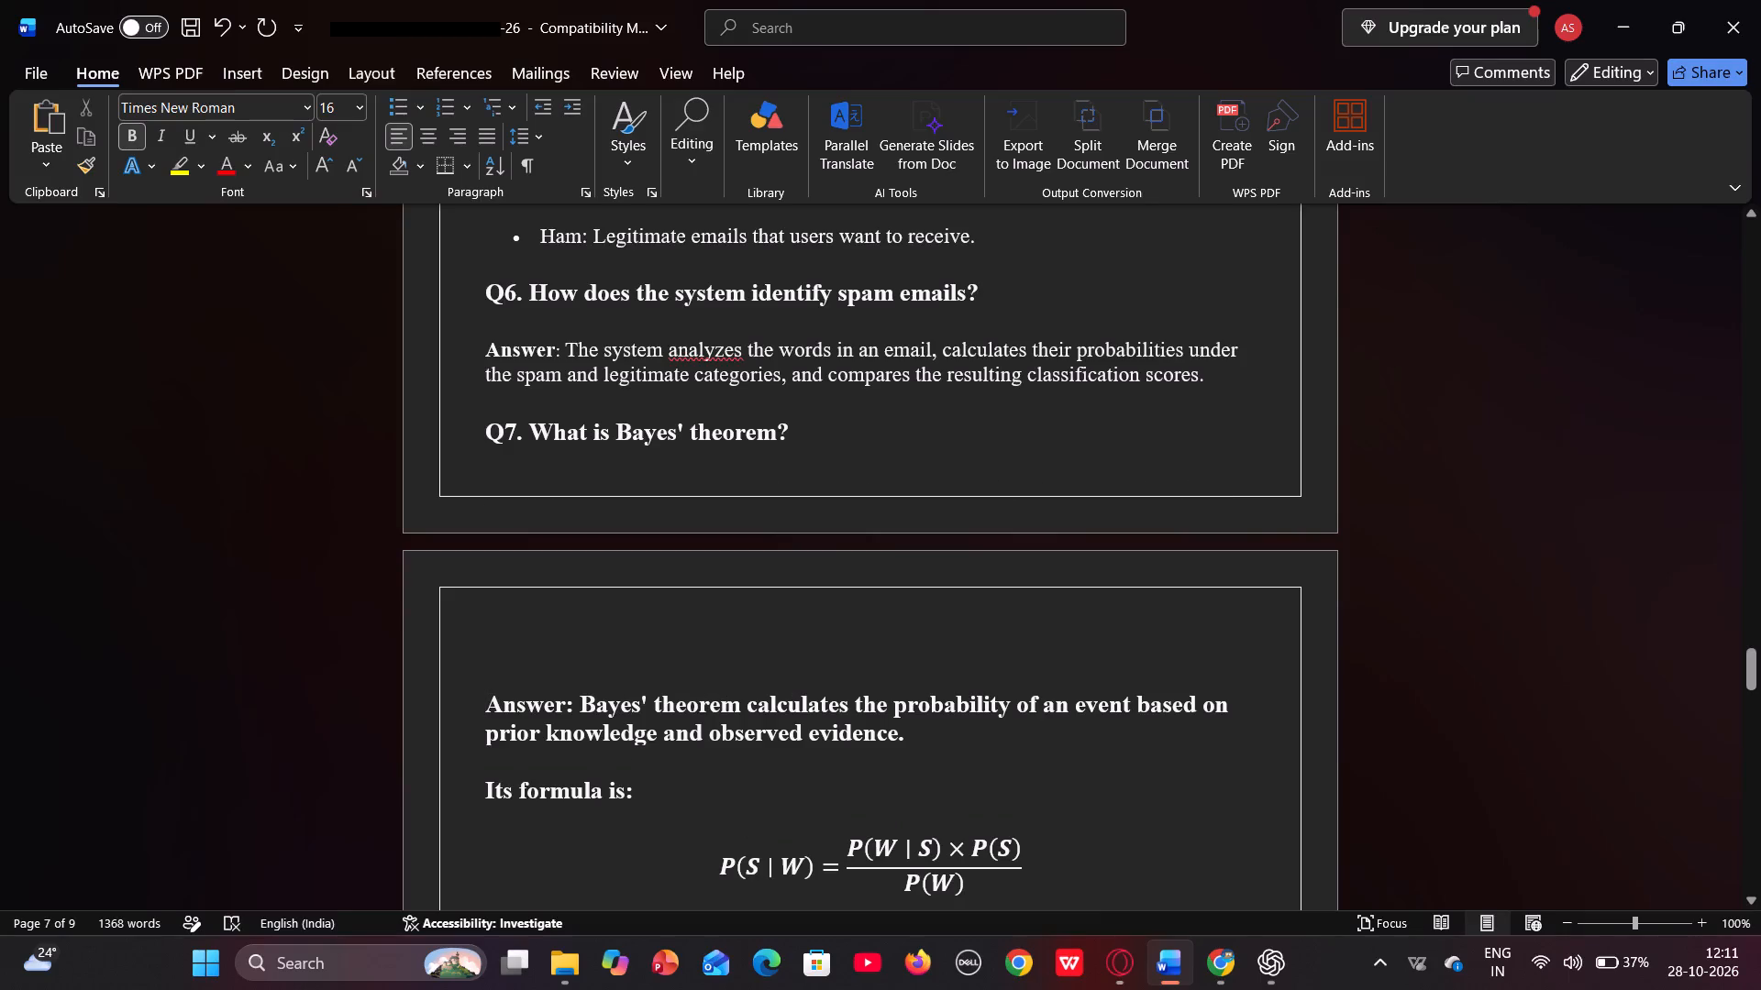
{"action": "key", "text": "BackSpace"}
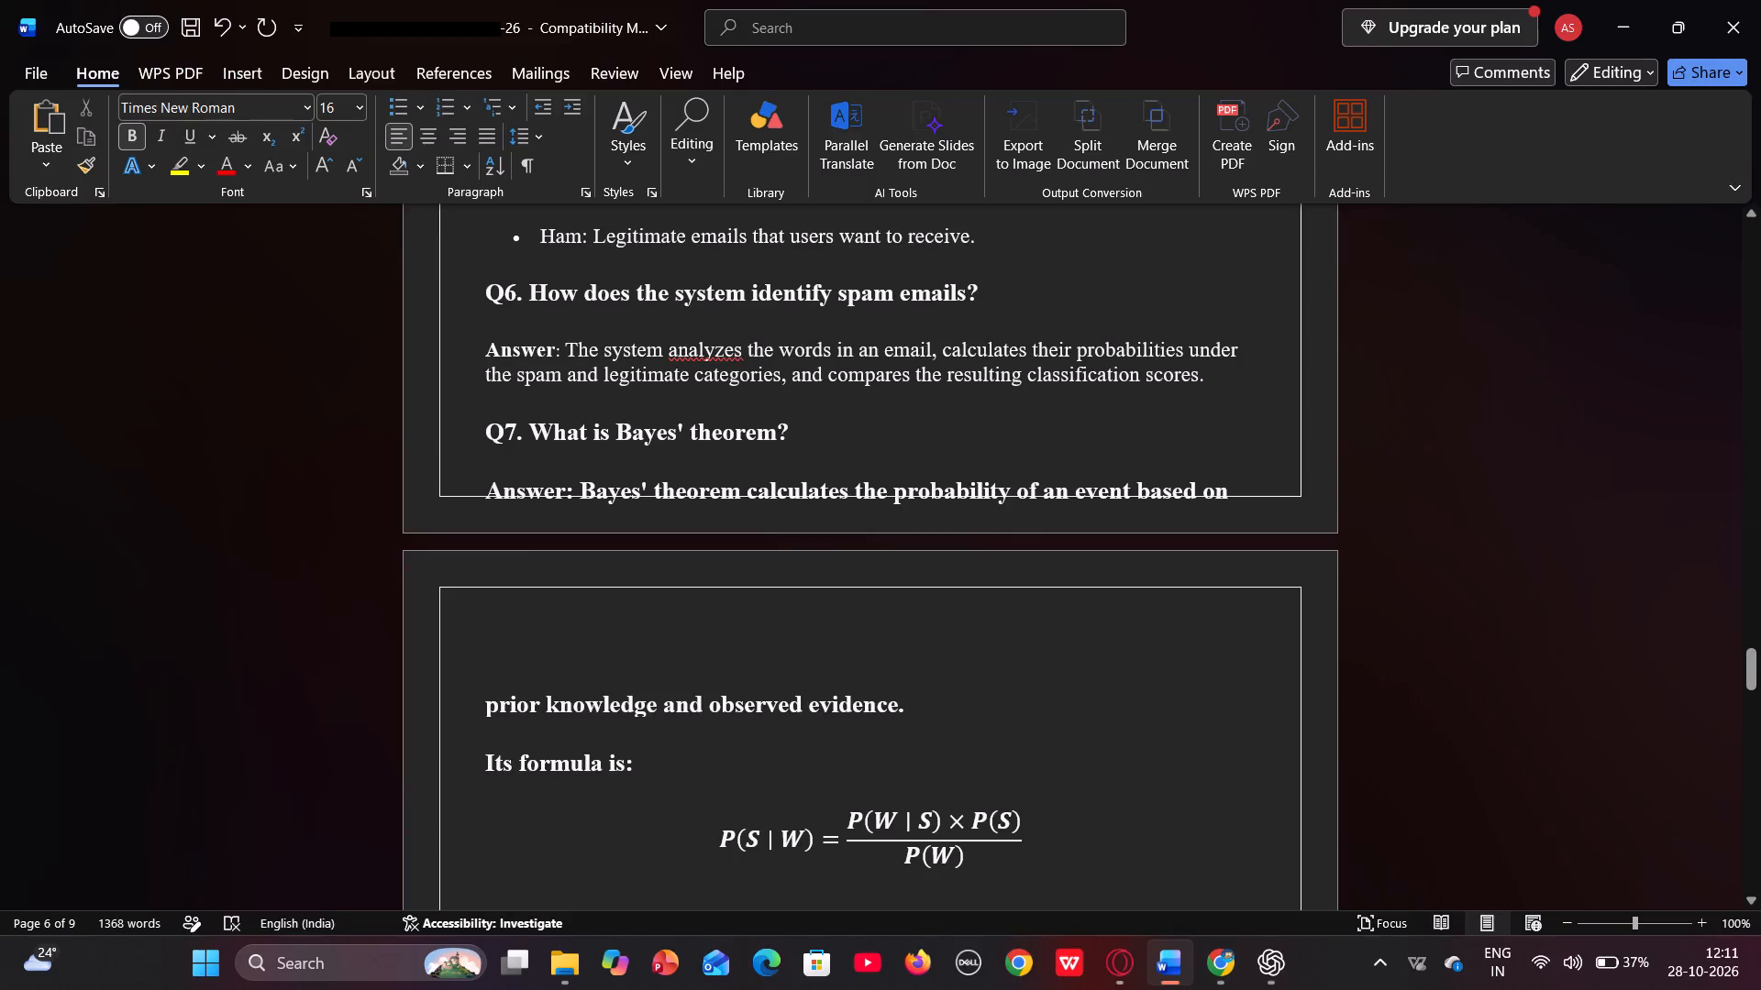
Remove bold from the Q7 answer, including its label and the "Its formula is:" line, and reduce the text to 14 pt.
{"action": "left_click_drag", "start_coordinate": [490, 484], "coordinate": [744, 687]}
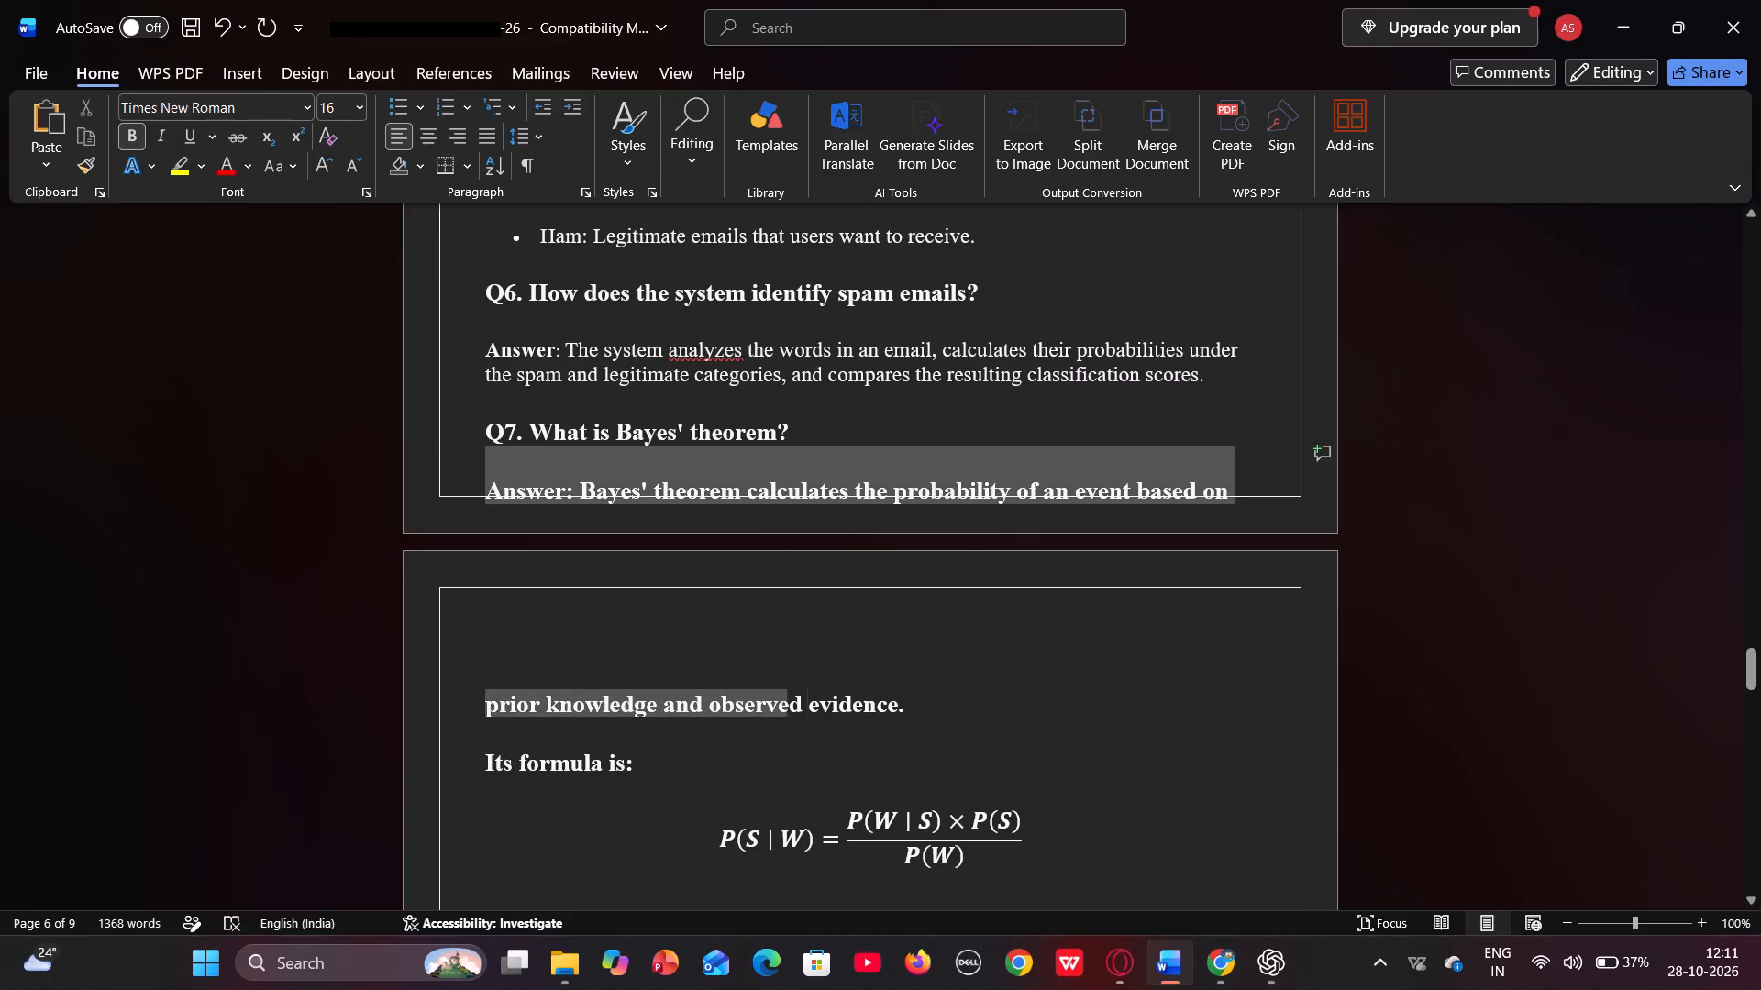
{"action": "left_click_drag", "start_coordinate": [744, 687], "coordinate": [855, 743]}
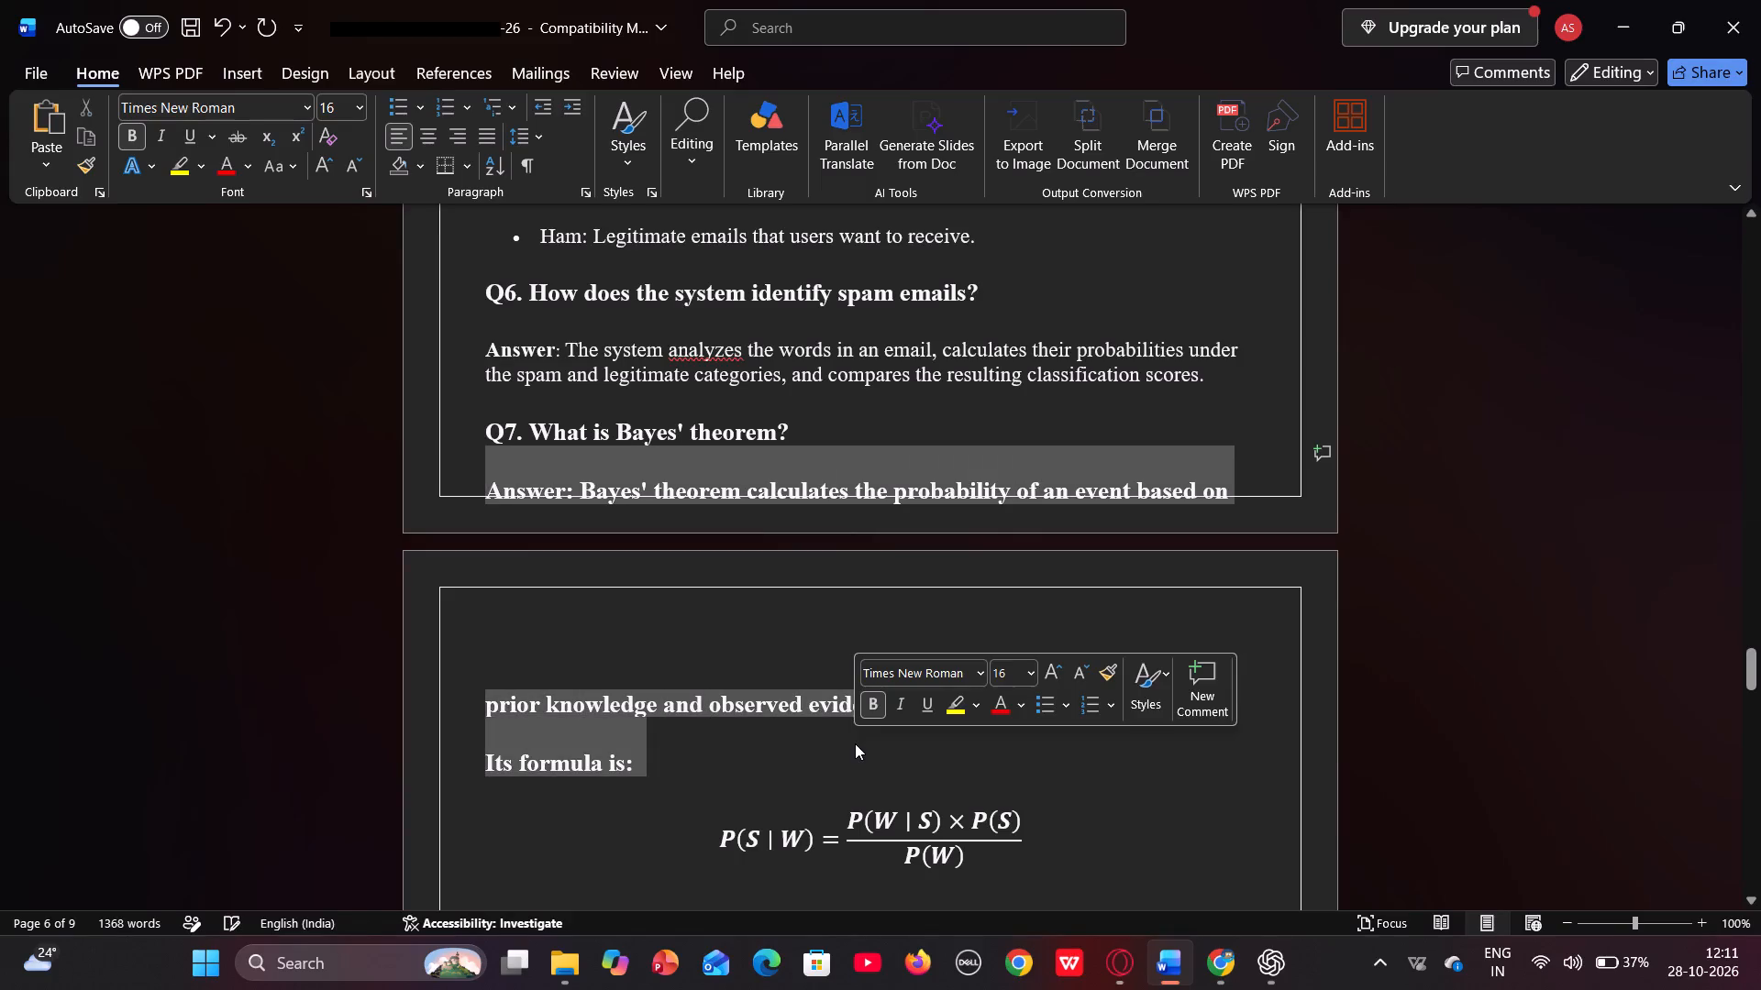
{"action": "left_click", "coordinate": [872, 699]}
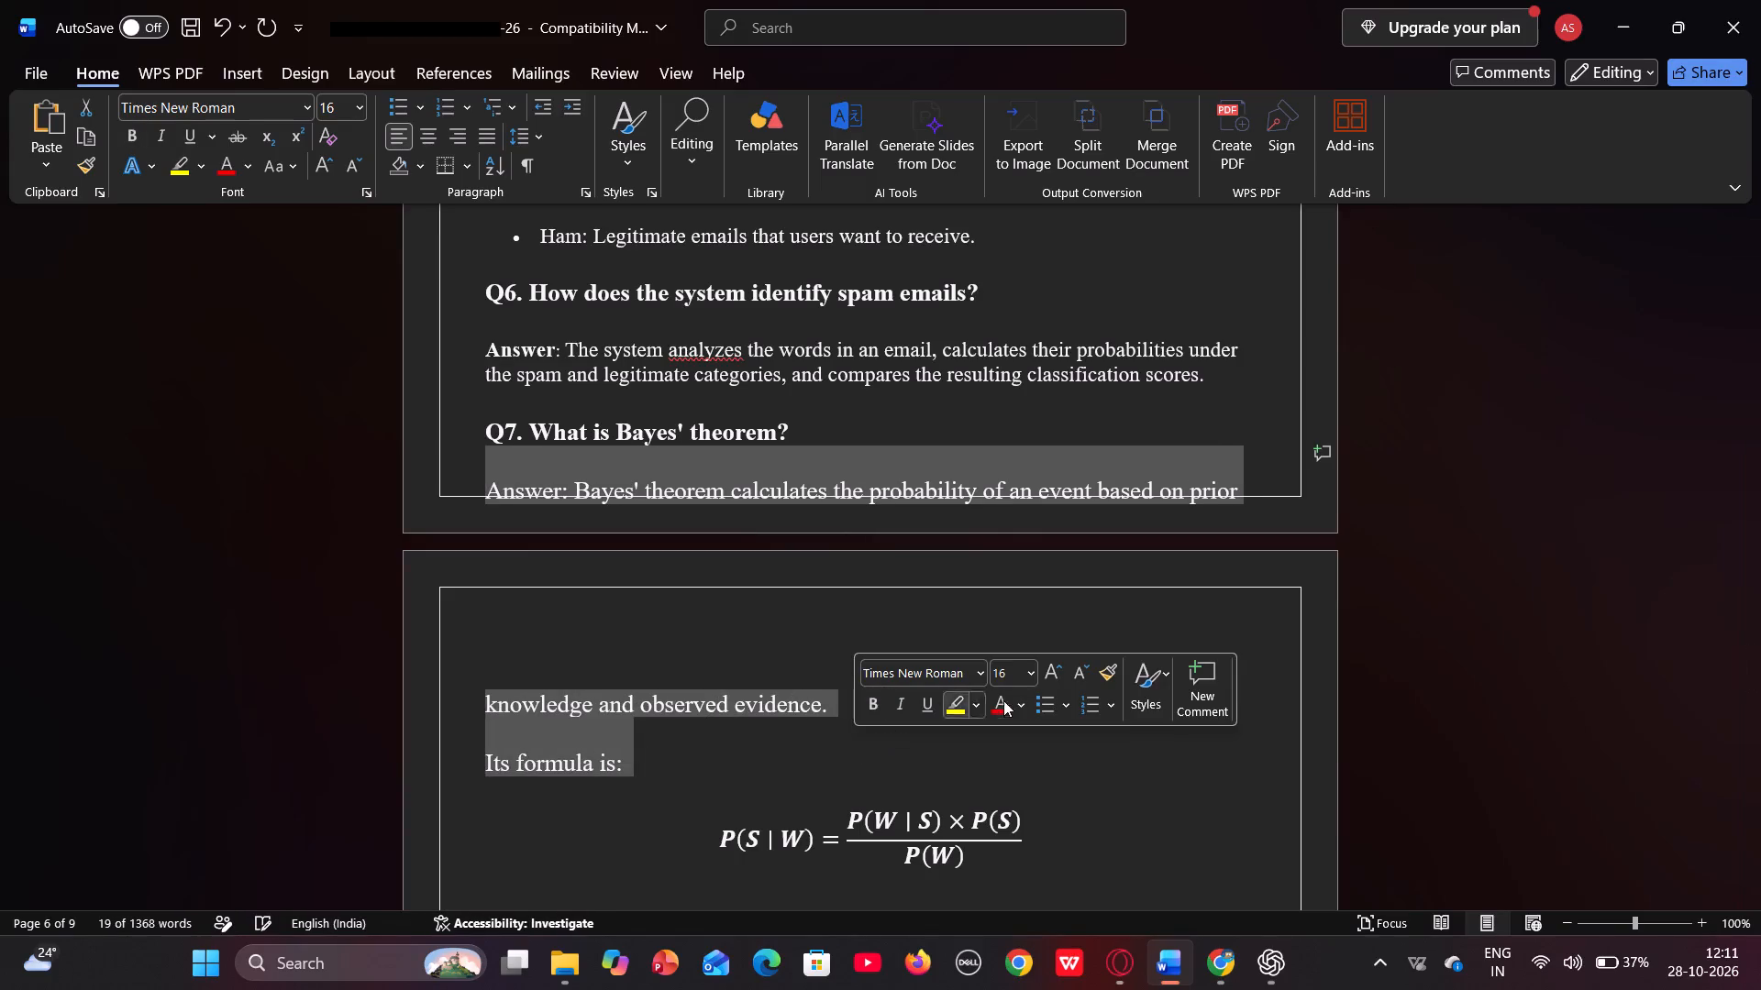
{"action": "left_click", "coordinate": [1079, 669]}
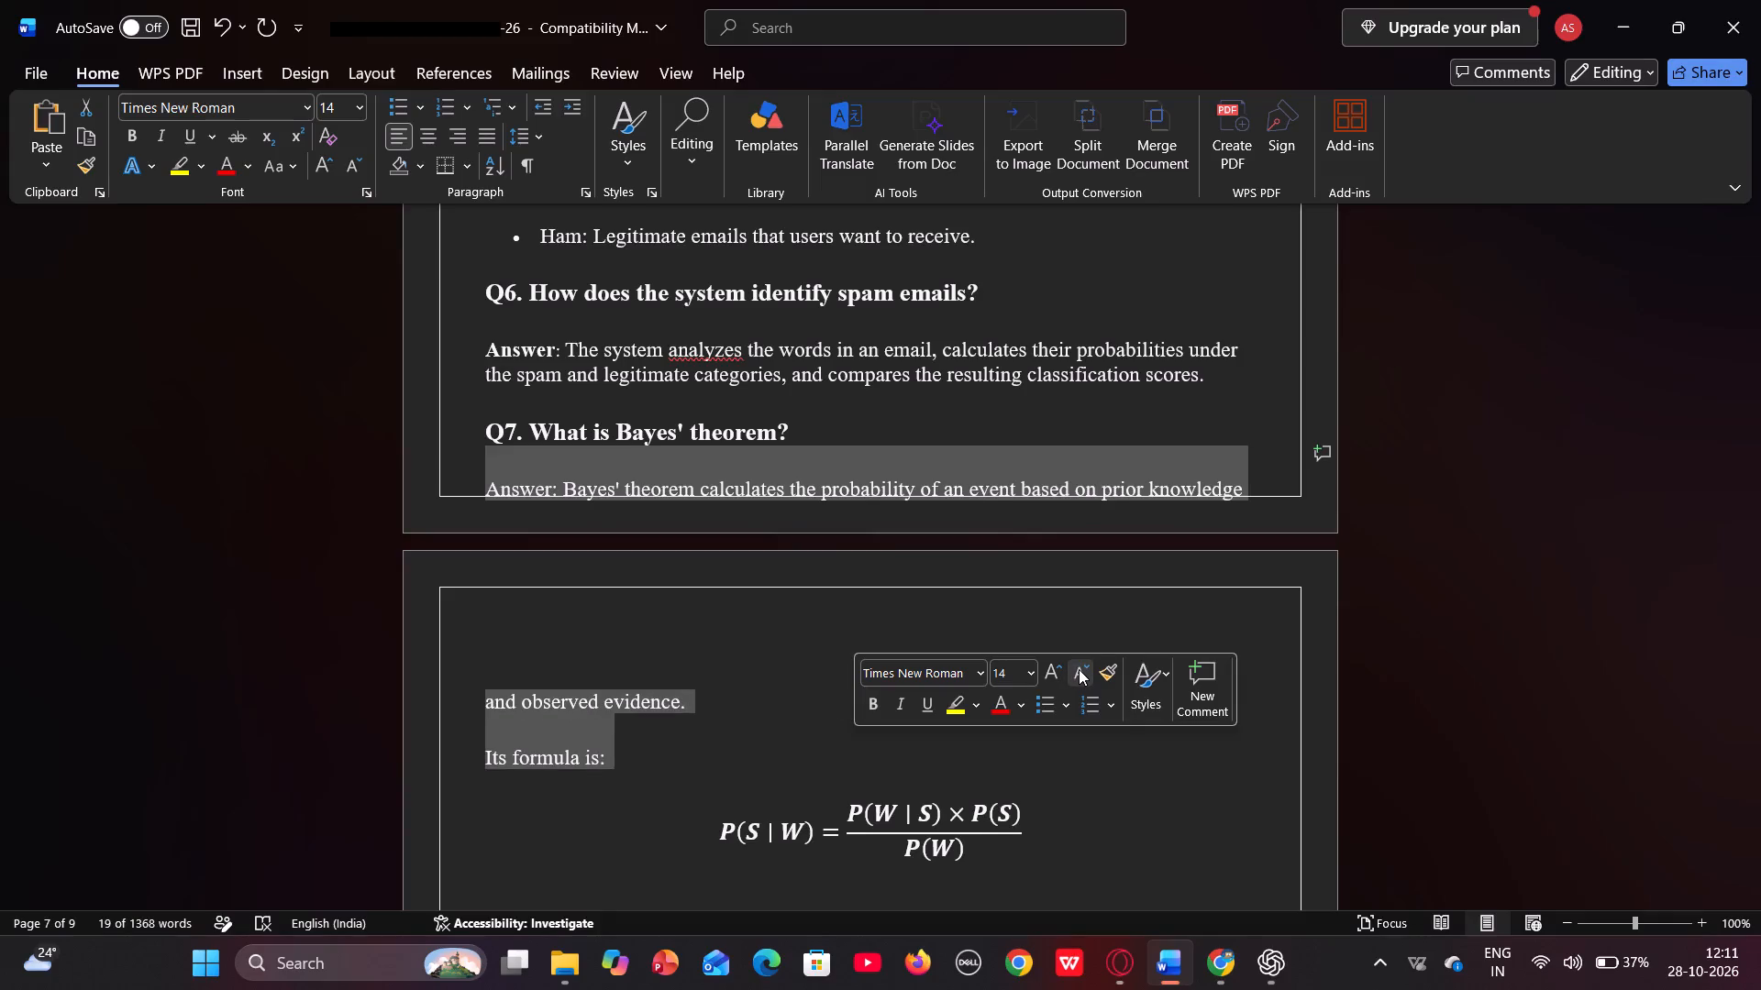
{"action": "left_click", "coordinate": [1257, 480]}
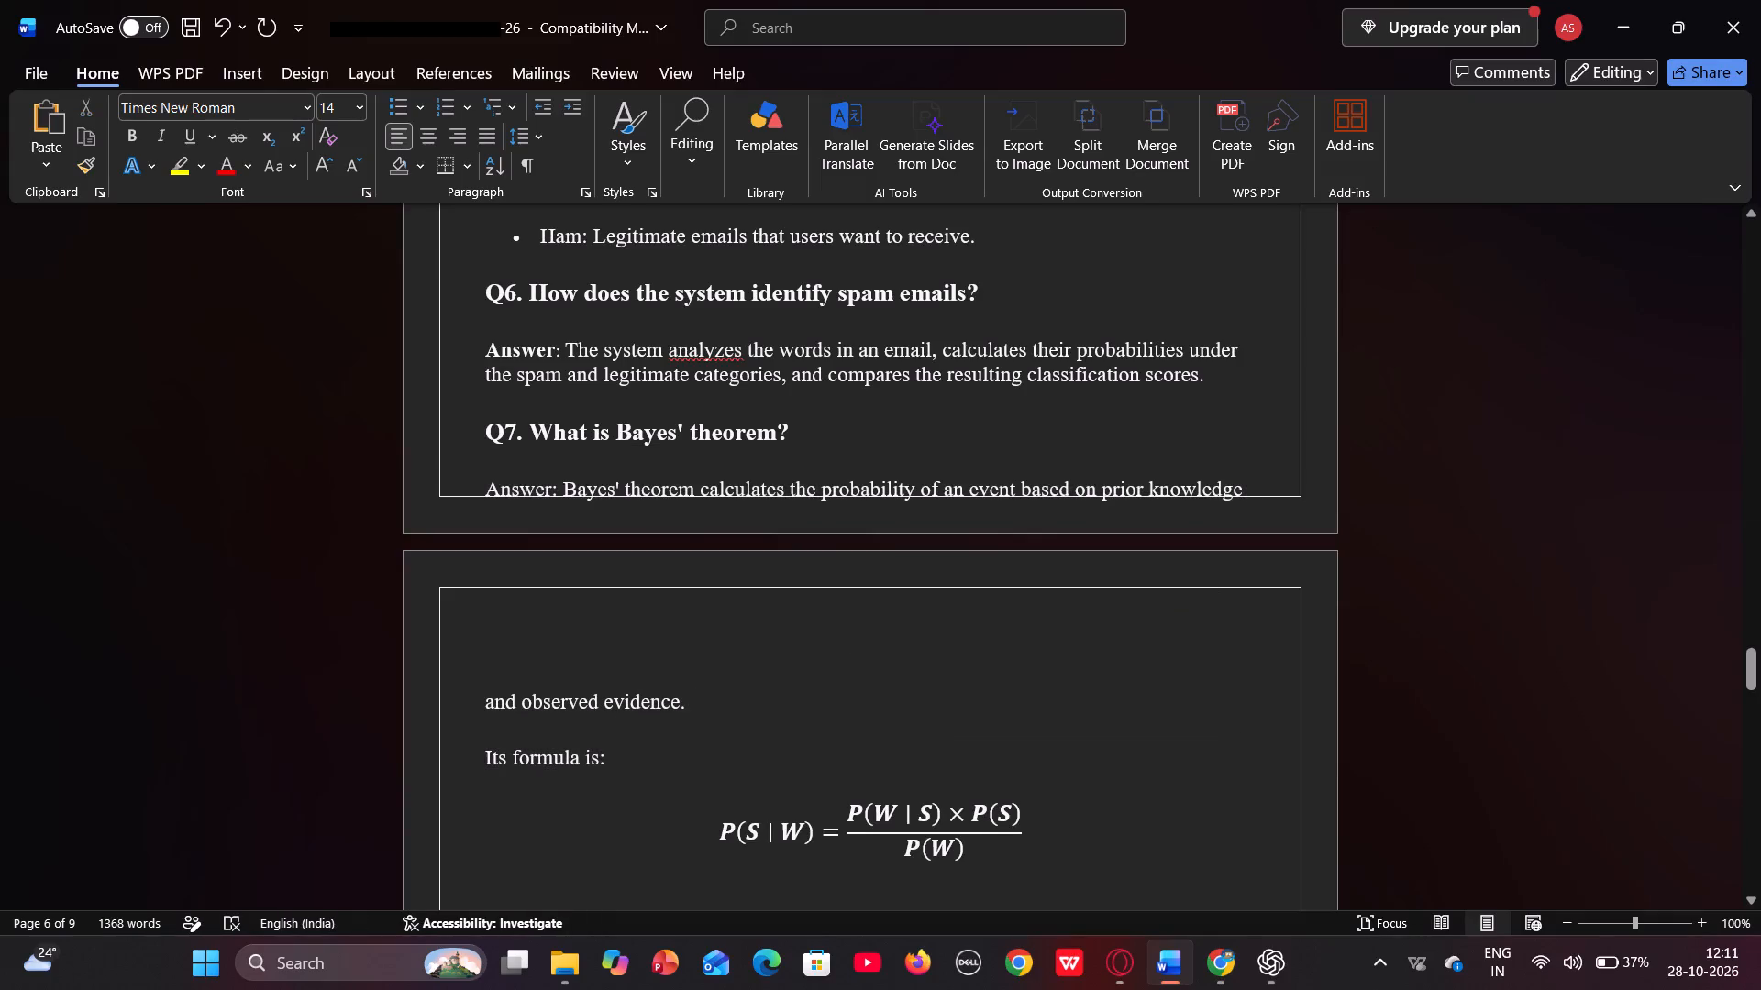
Delete the Q7 question and its answer sentence, keeping an empty paragraph above "Its formula is:".
{"action": "left_click", "coordinate": [493, 486]}
{"action": "key", "text": "BackSpace"}
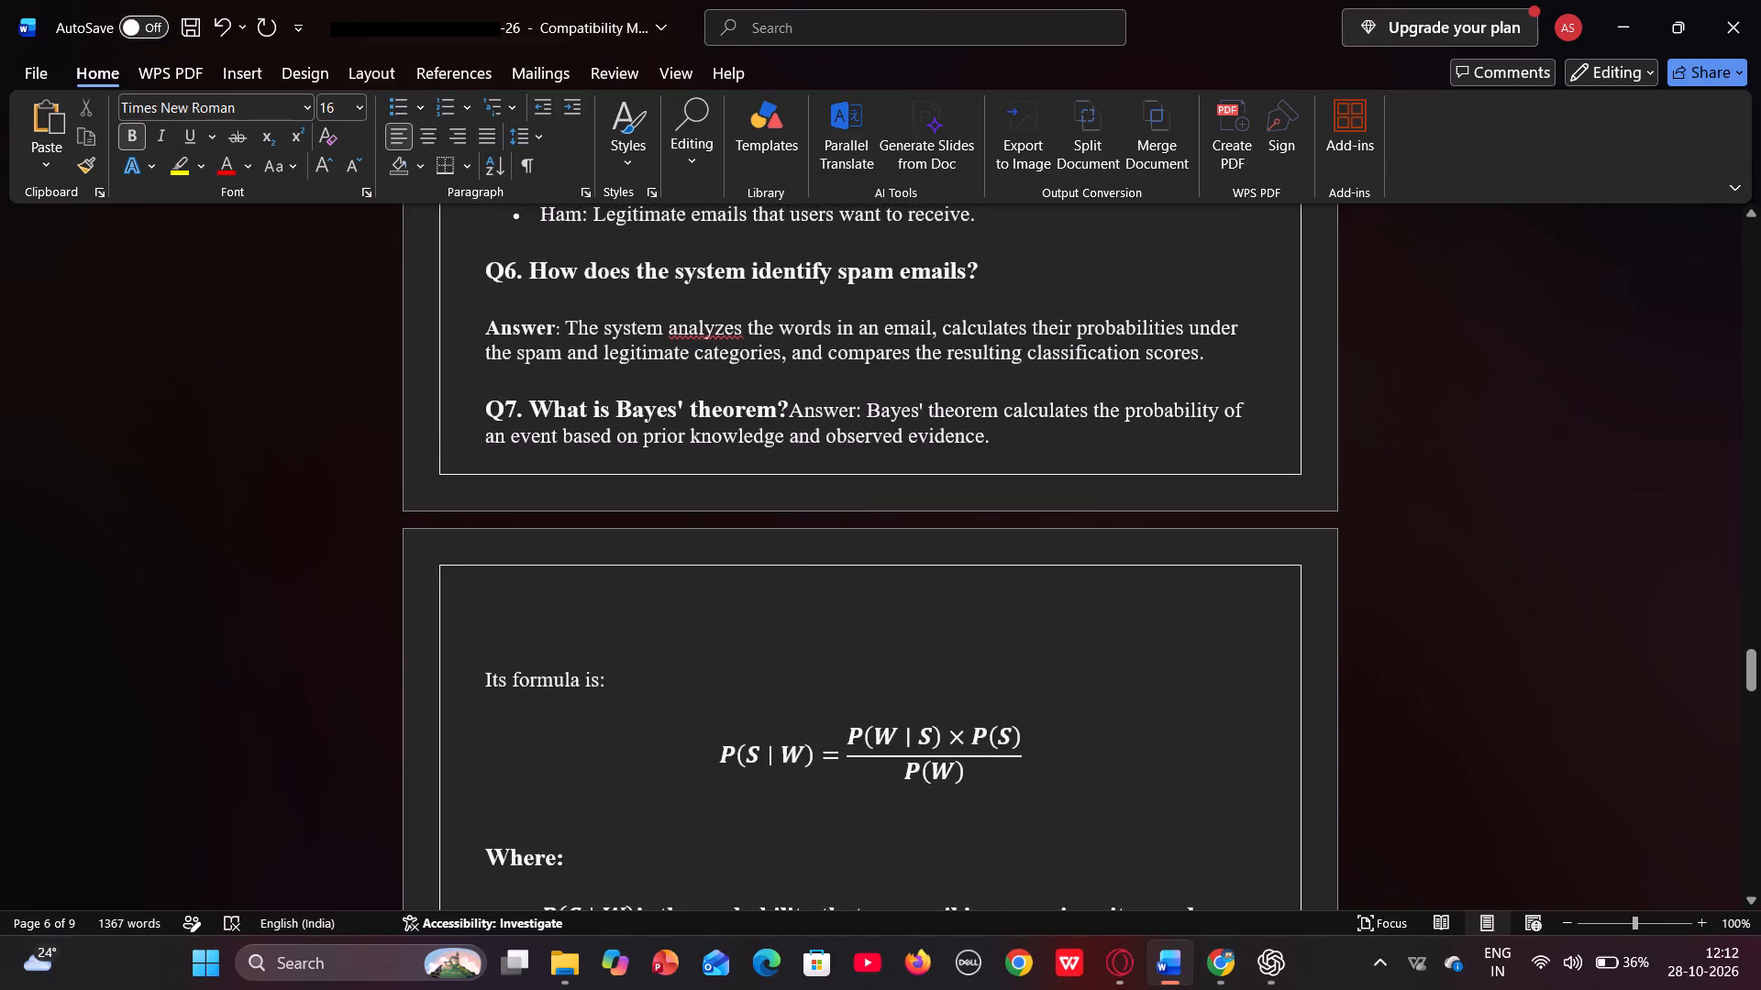
{"action": "left_click", "coordinate": [996, 445]}
{"action": "key", "text": "BackSpace"}
{"action": "key", "text": "BackSpace"}
{"action": "key", "text": "BackSpace"}
{"action": "key", "text": "BackSpace"}
{"action": "key", "text": "BackSpace"}
{"action": "key", "text": "BackSpace"}
{"action": "key", "text": "BackSpace"}
{"action": "key", "text": "BackSpace"}
{"action": "key", "text": "BackSpace"}
{"action": "key", "text": "BackSpace"}
{"action": "key", "text": "BackSpace"}
{"action": "key", "text": "BackSpace"}
{"action": "key", "text": "BackSpace"}
{"action": "key", "text": "BackSpace"}
{"action": "key", "text": "BackSpace"}
{"action": "key", "text": "BackSpace"}
{"action": "key", "text": "BackSpace"}
{"action": "key", "text": "BackSpace"}
{"action": "key", "text": "BackSpace"}
{"action": "key", "text": "BackSpace"}
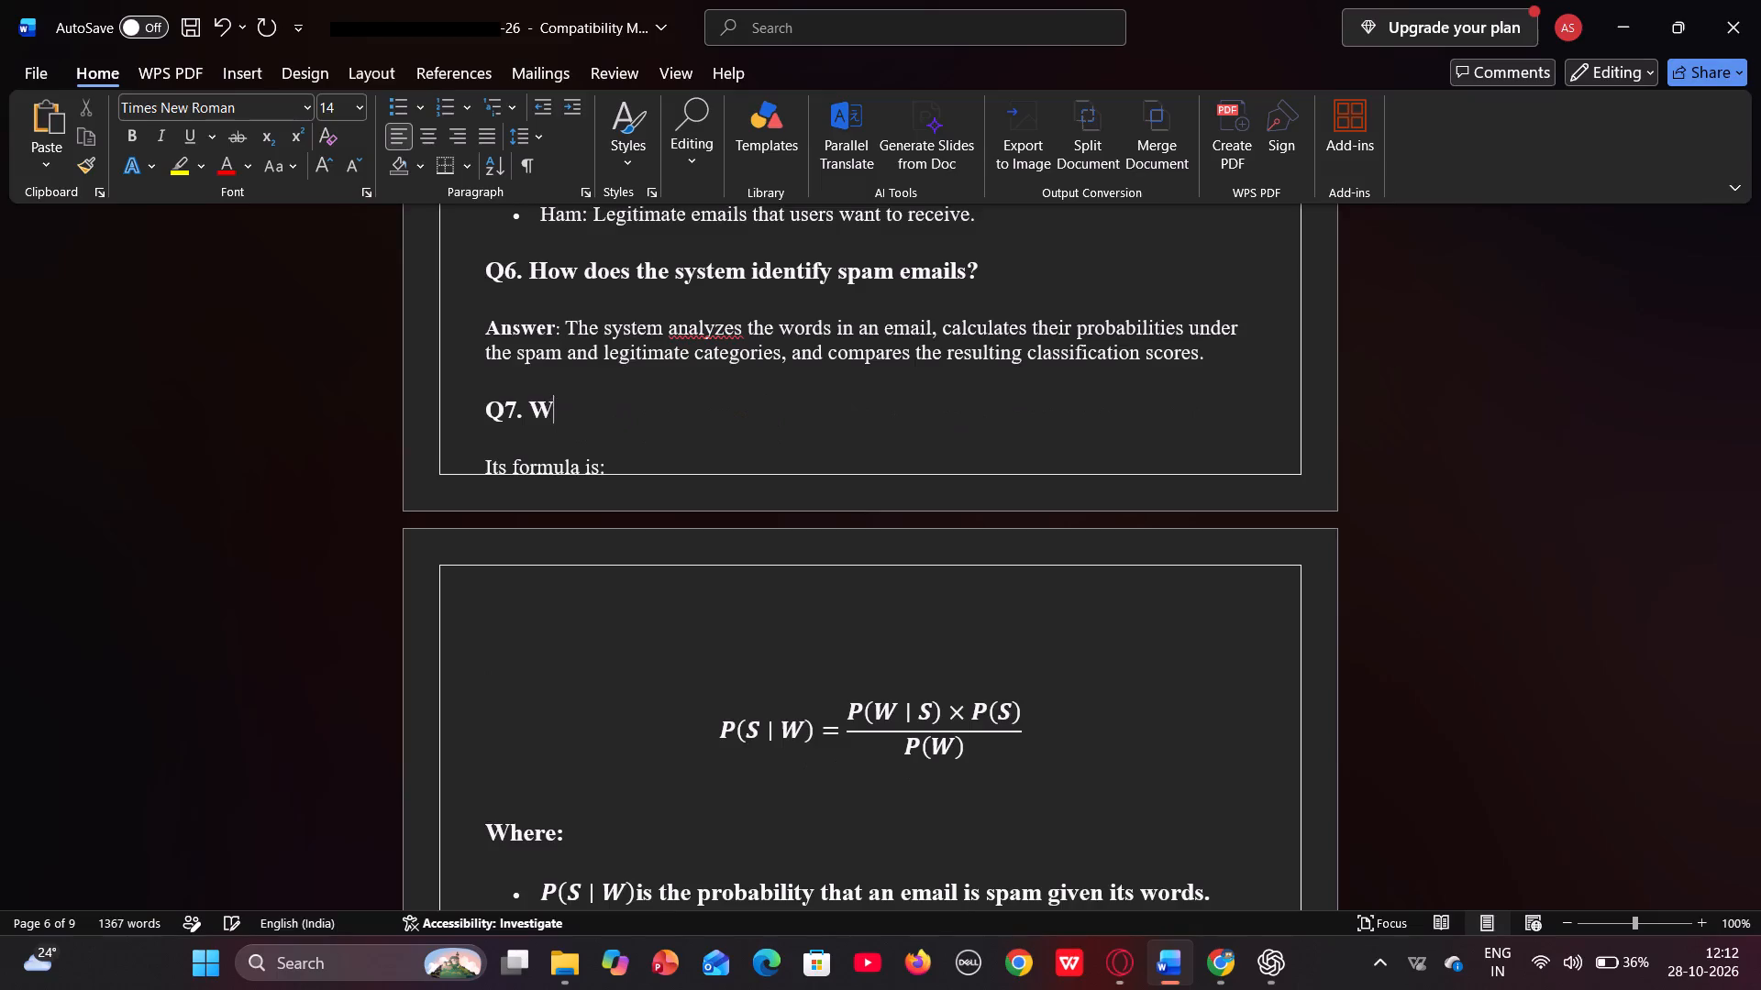
{"action": "key", "text": "BackSpace"}
{"action": "key", "text": "BackSpace"}
{"action": "key", "text": "BackSpace"}
{"action": "key", "text": "BackSpace"}
{"action": "key", "text": "BackSpace"}
{"action": "key", "text": "BackSpace"}
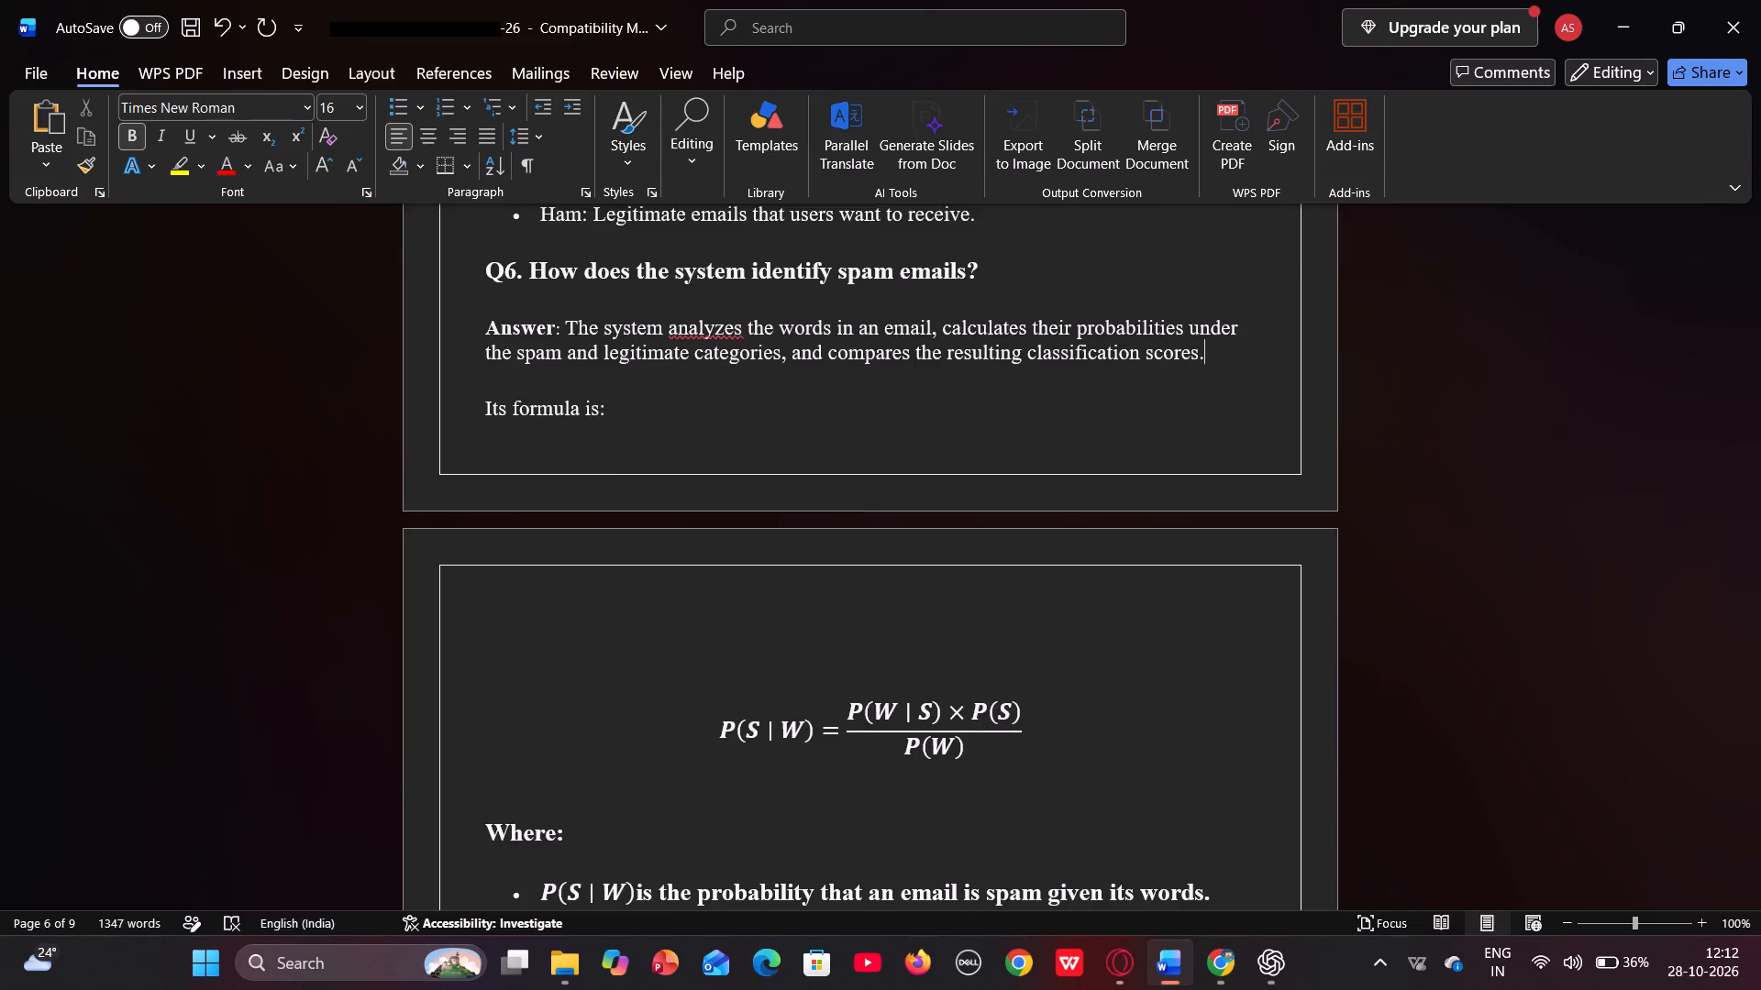
{"action": "key", "text": "ctrl+z"}
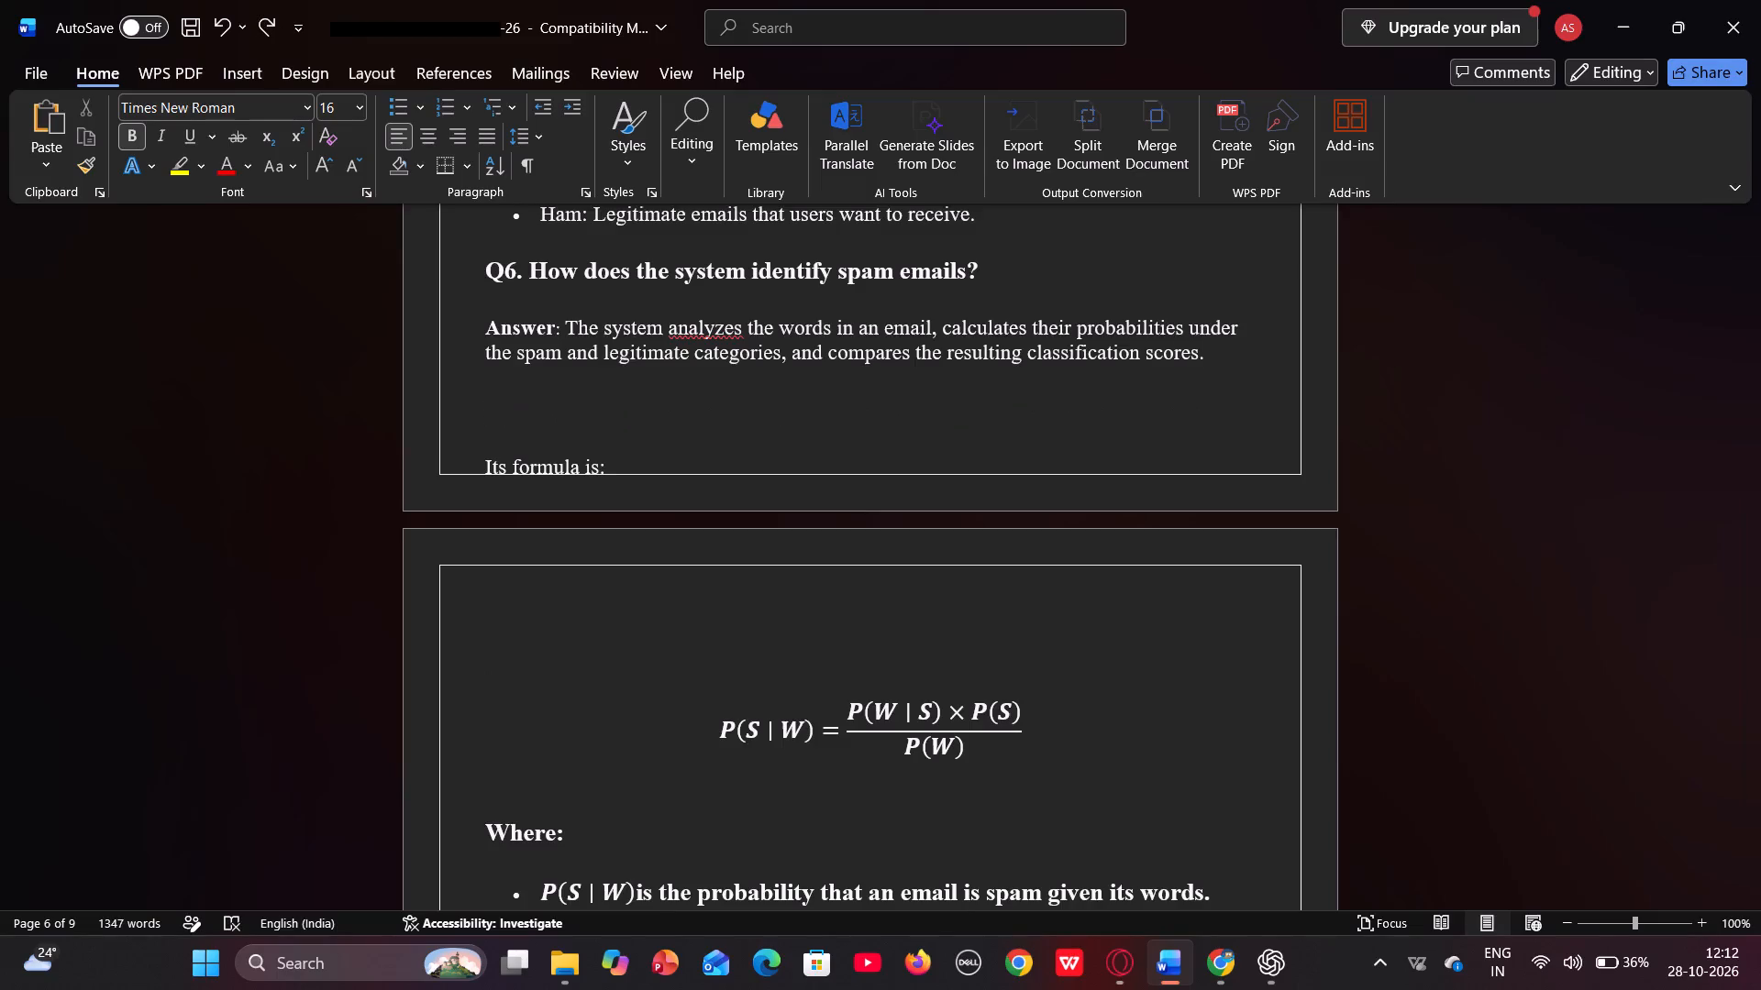
Delete the Q17 answer together with the Q18 question and its answer at the end of the document.
{"action": "scroll", "coordinate": [1018, 789], "scroll_direction": "down", "scroll_amount": 3}
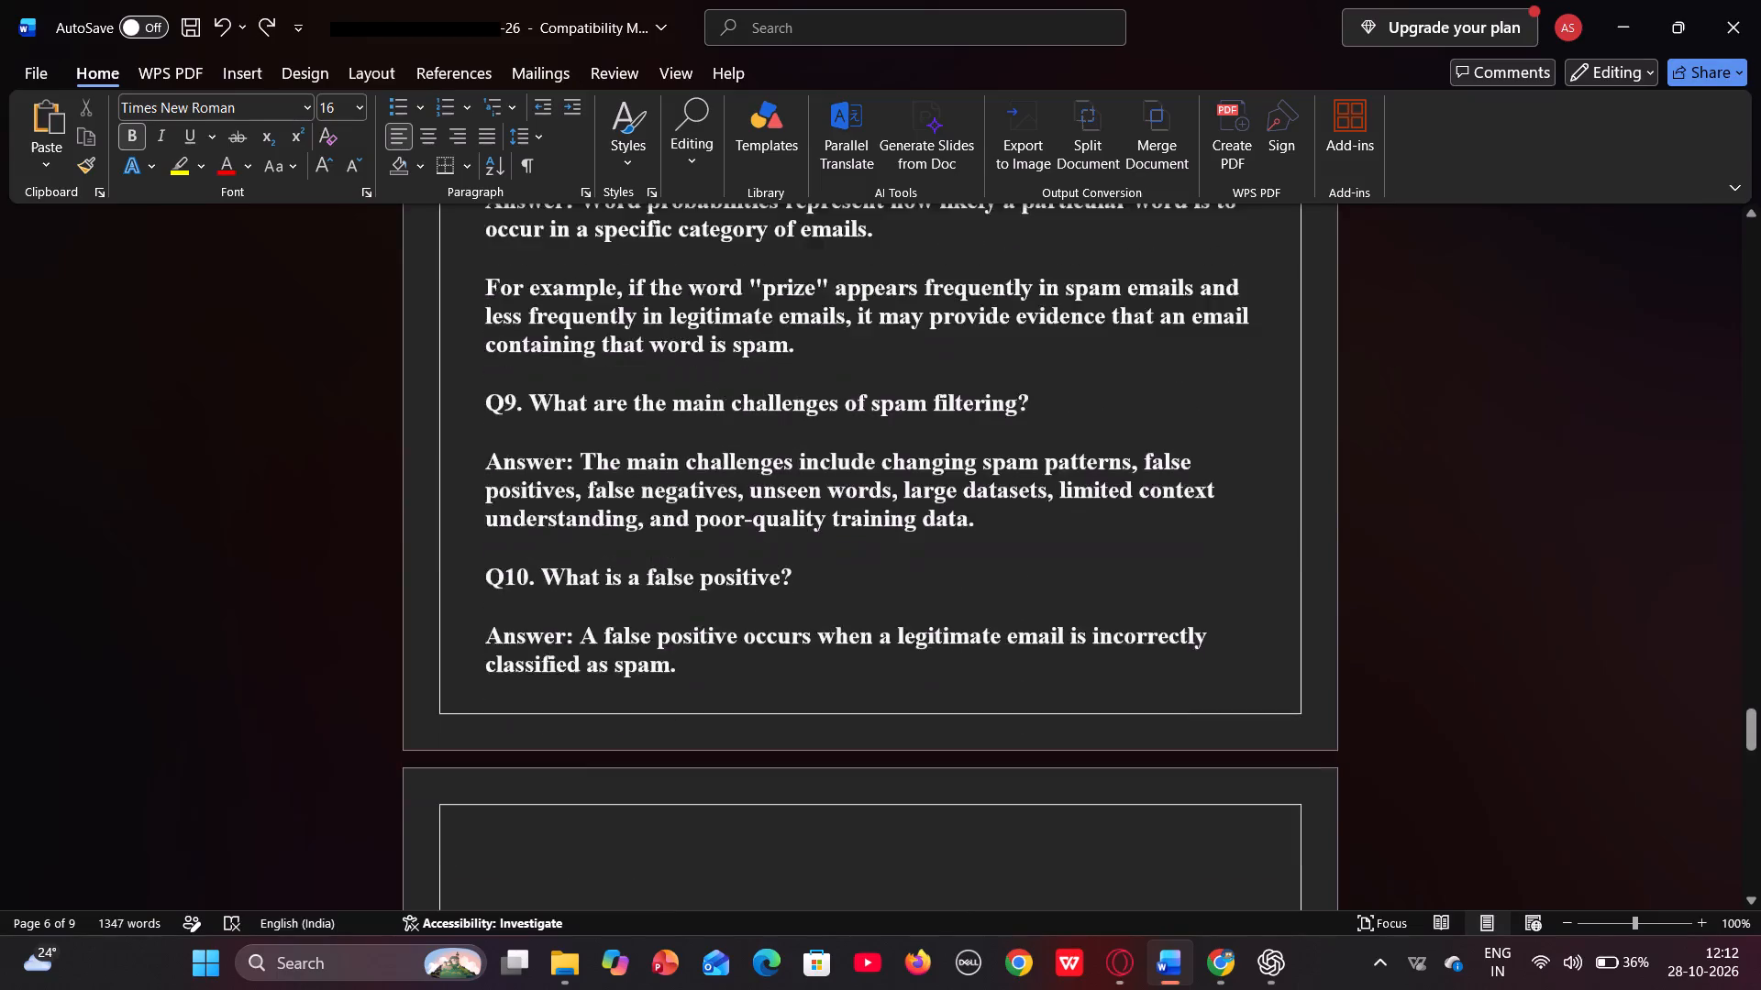
{"action": "scroll", "coordinate": [1018, 789], "scroll_direction": "down", "scroll_amount": 17}
{"action": "scroll", "coordinate": [1018, 789], "scroll_direction": "up", "scroll_amount": 2}
{"action": "left_click_drag", "start_coordinate": [1178, 693], "coordinate": [499, 397]}
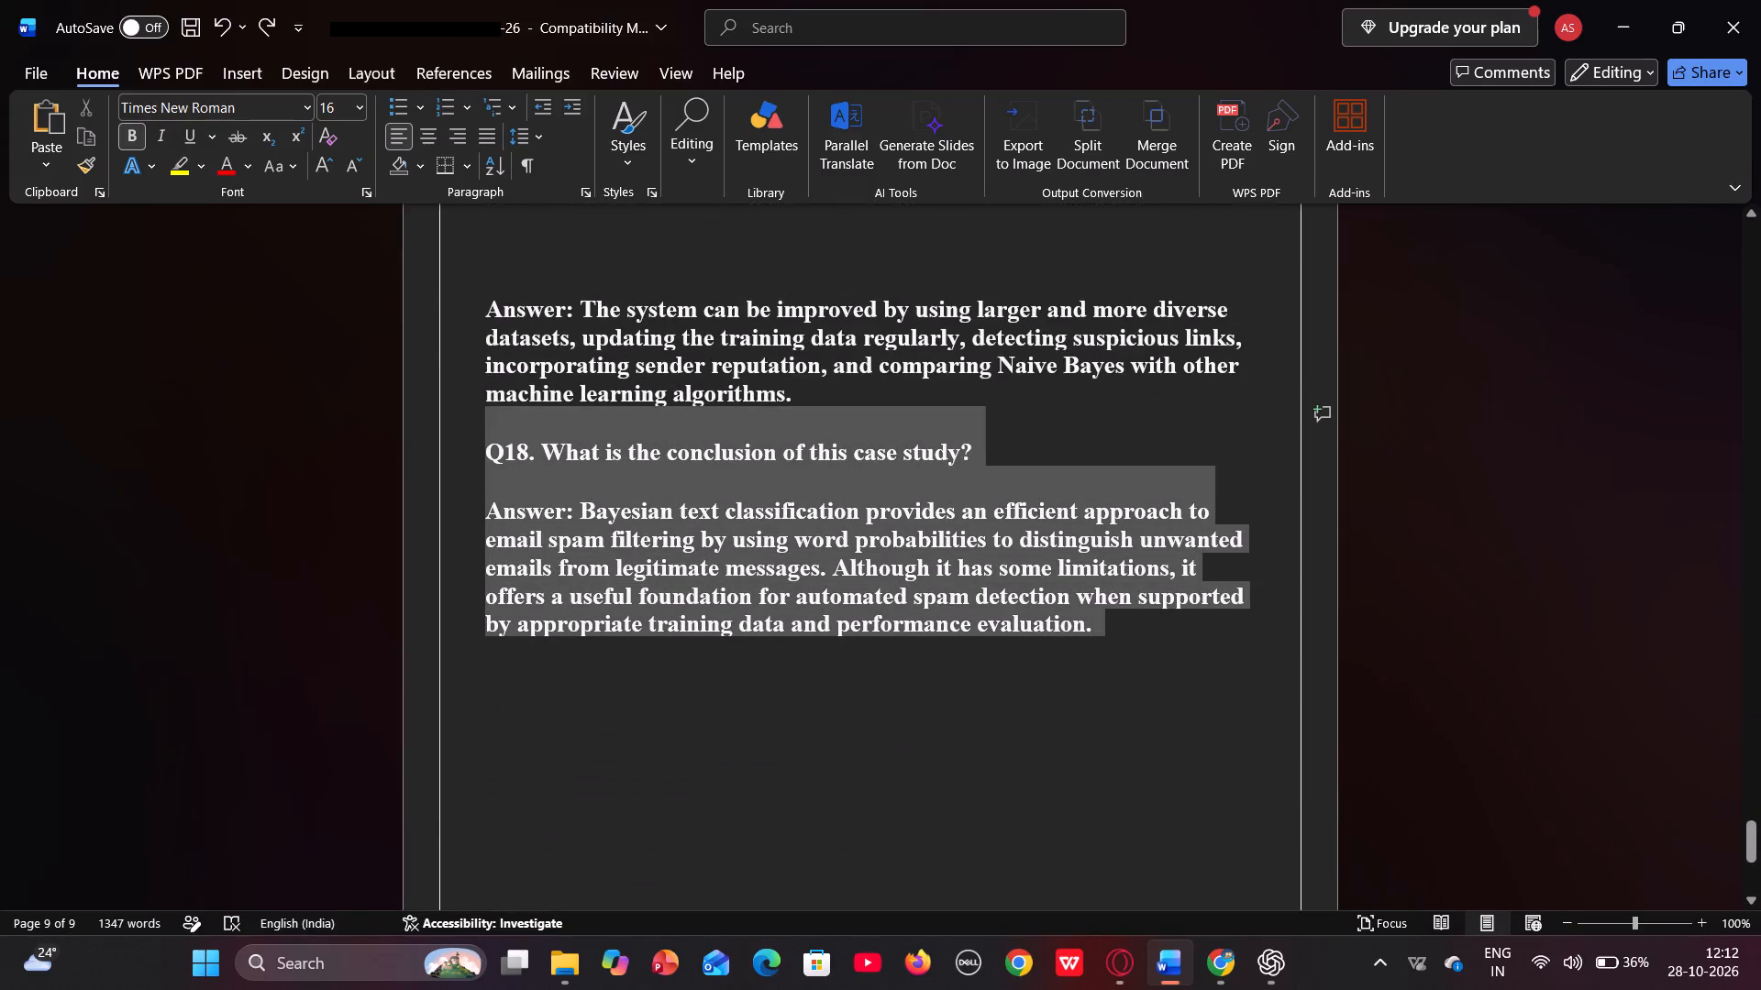
{"action": "left_click_drag", "start_coordinate": [499, 397], "coordinate": [496, 312]}
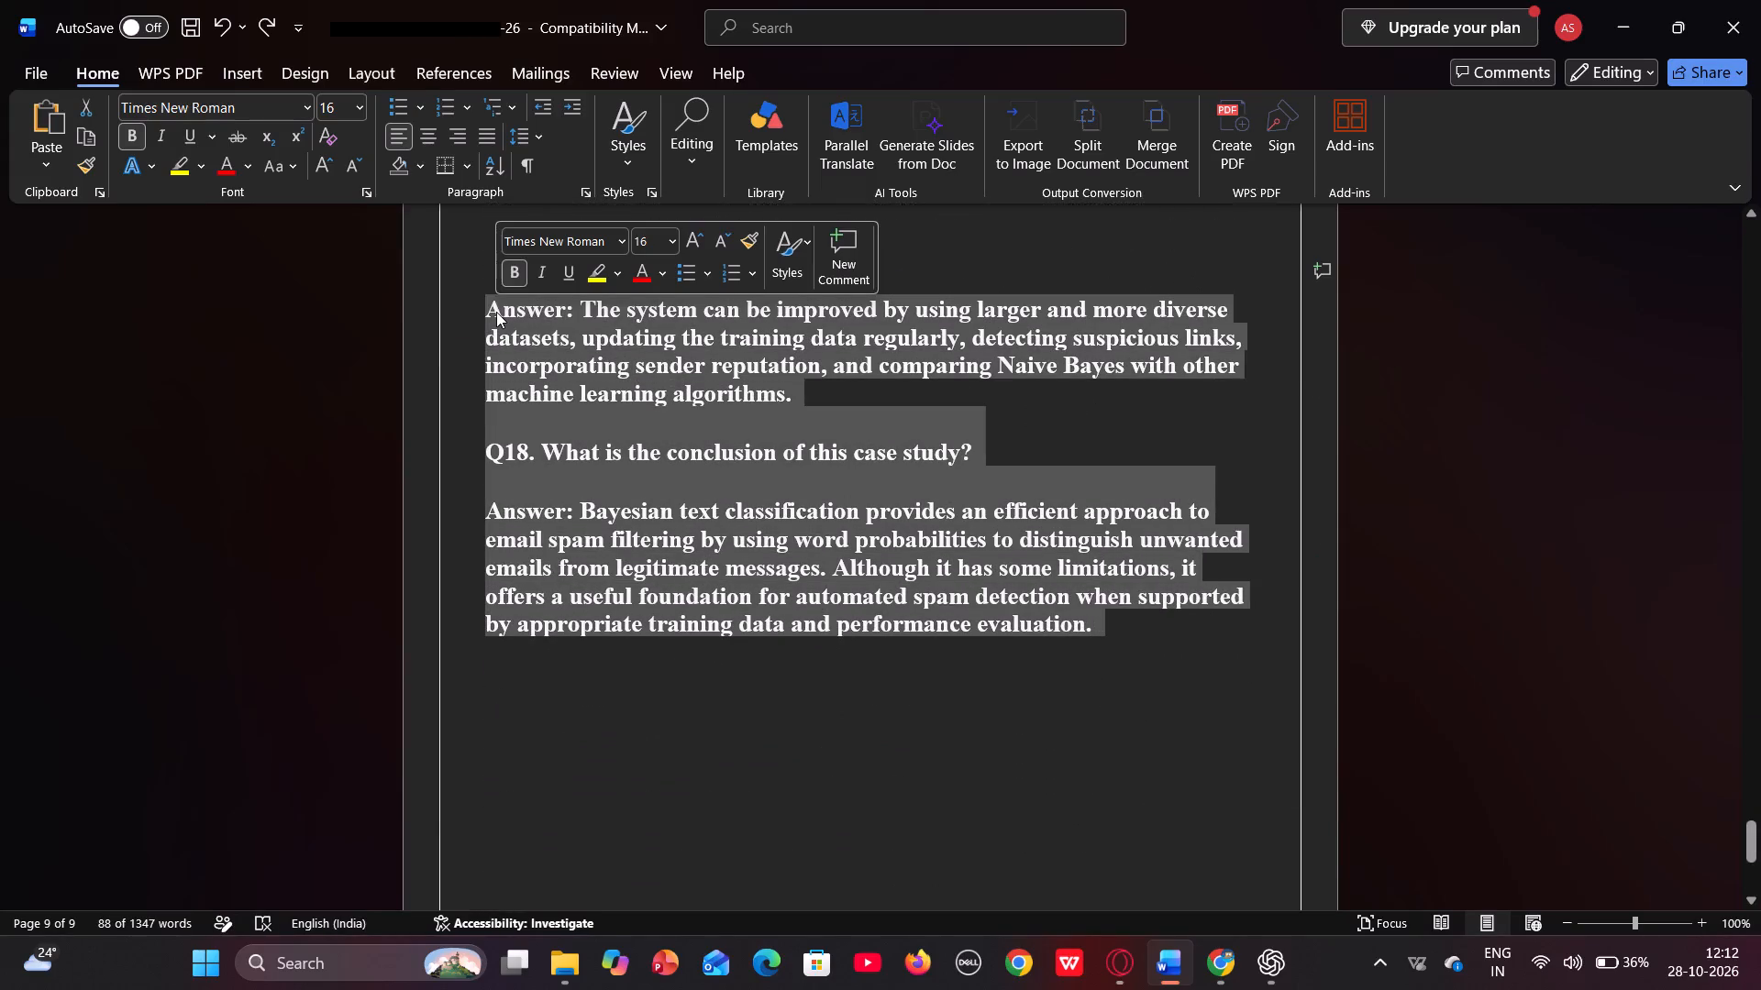
{"action": "key", "text": "BackSpace"}
Delete everything from the Q11 question through the remaining Q17 question.
{"action": "scroll", "coordinate": [496, 312], "scroll_direction": "up", "scroll_amount": 1}
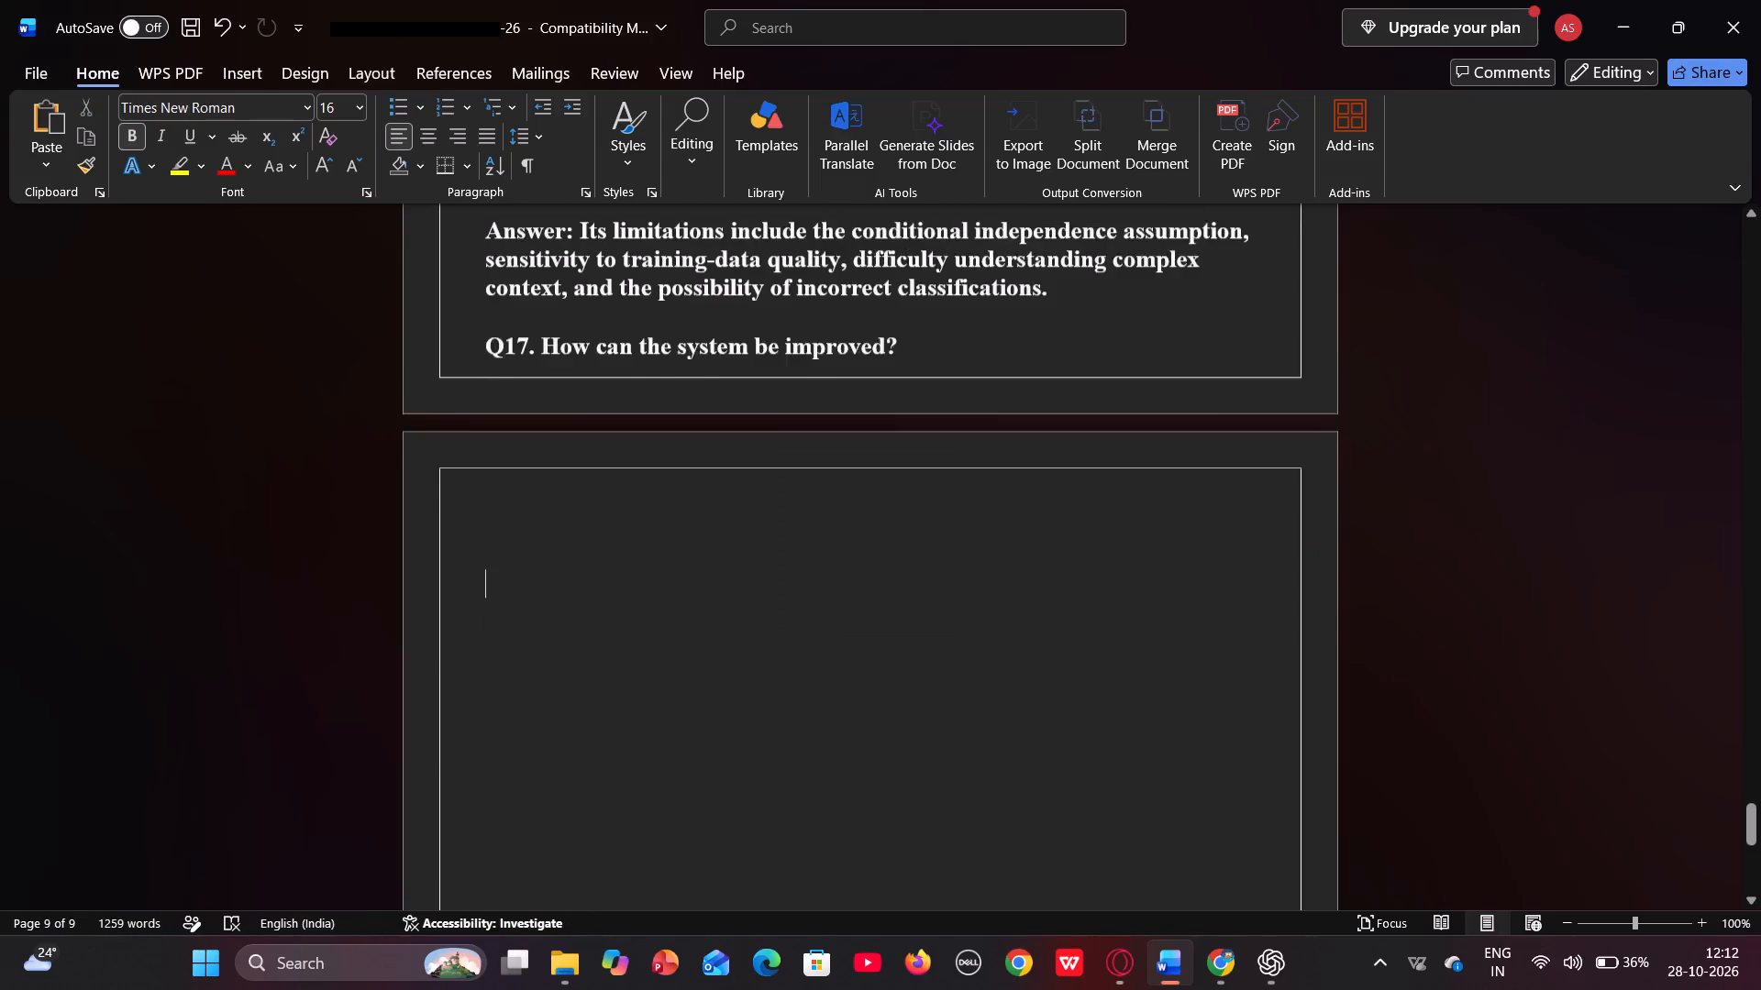
{"action": "scroll", "coordinate": [496, 312], "scroll_direction": "up", "scroll_amount": 1}
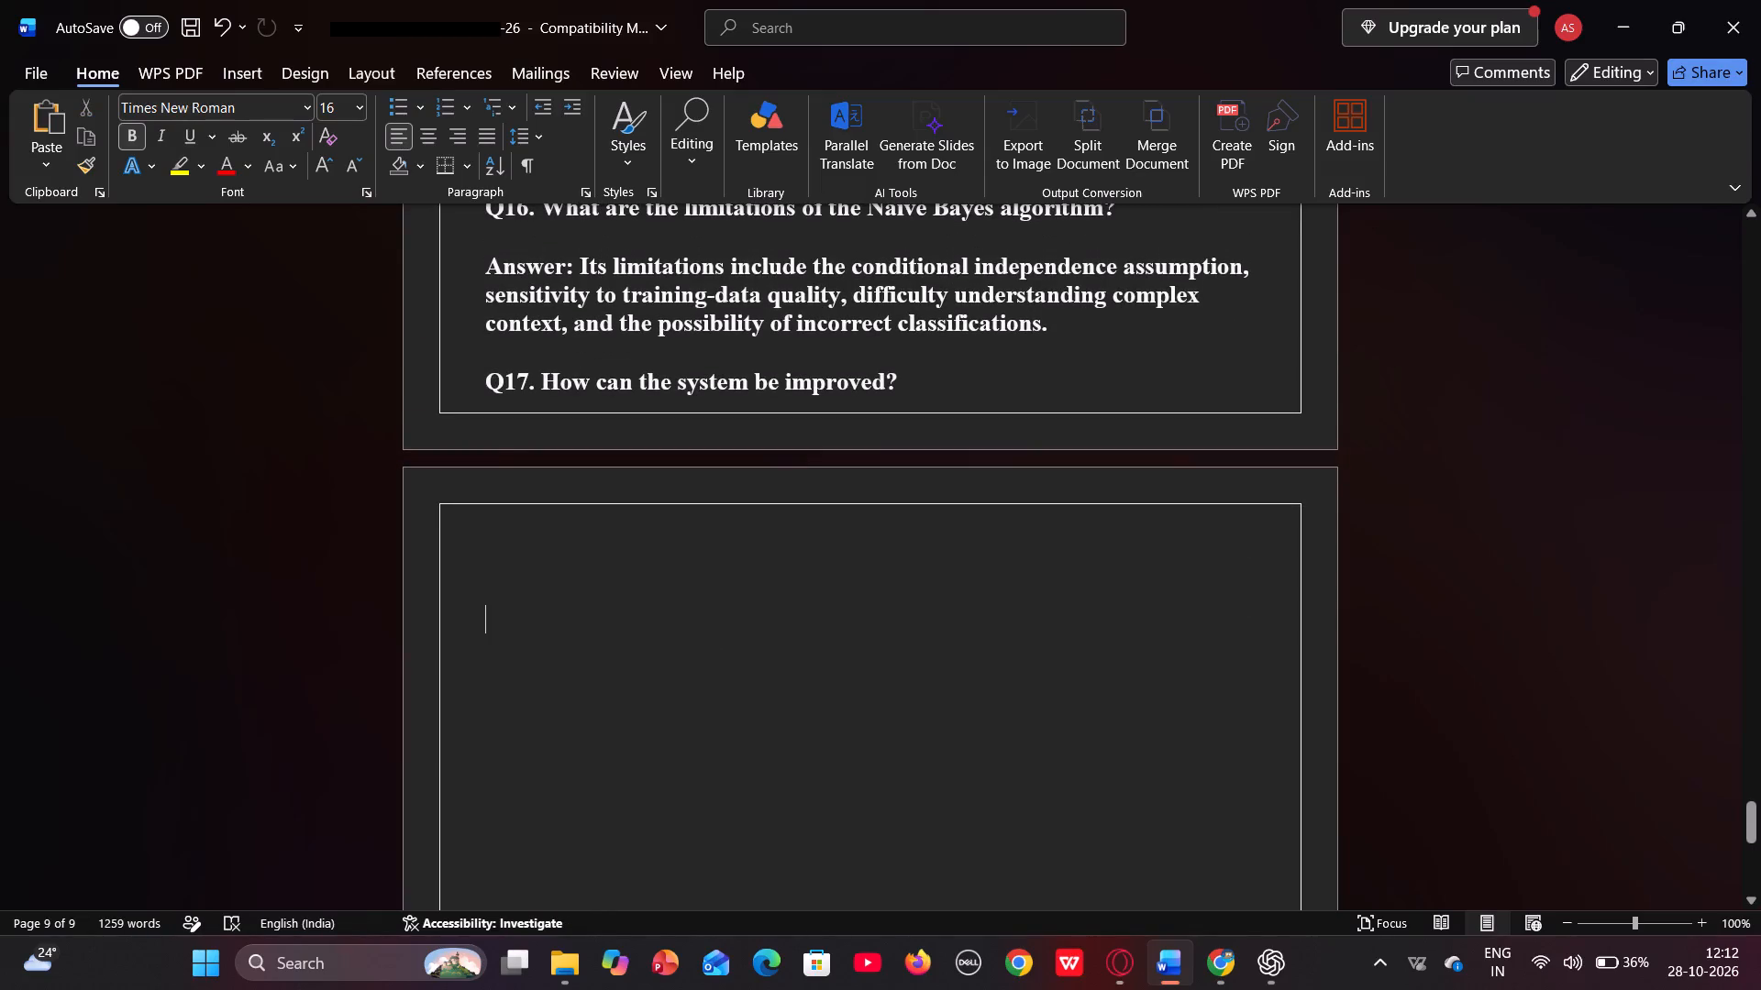
{"action": "scroll", "coordinate": [916, 379], "scroll_direction": "up", "scroll_amount": 1}
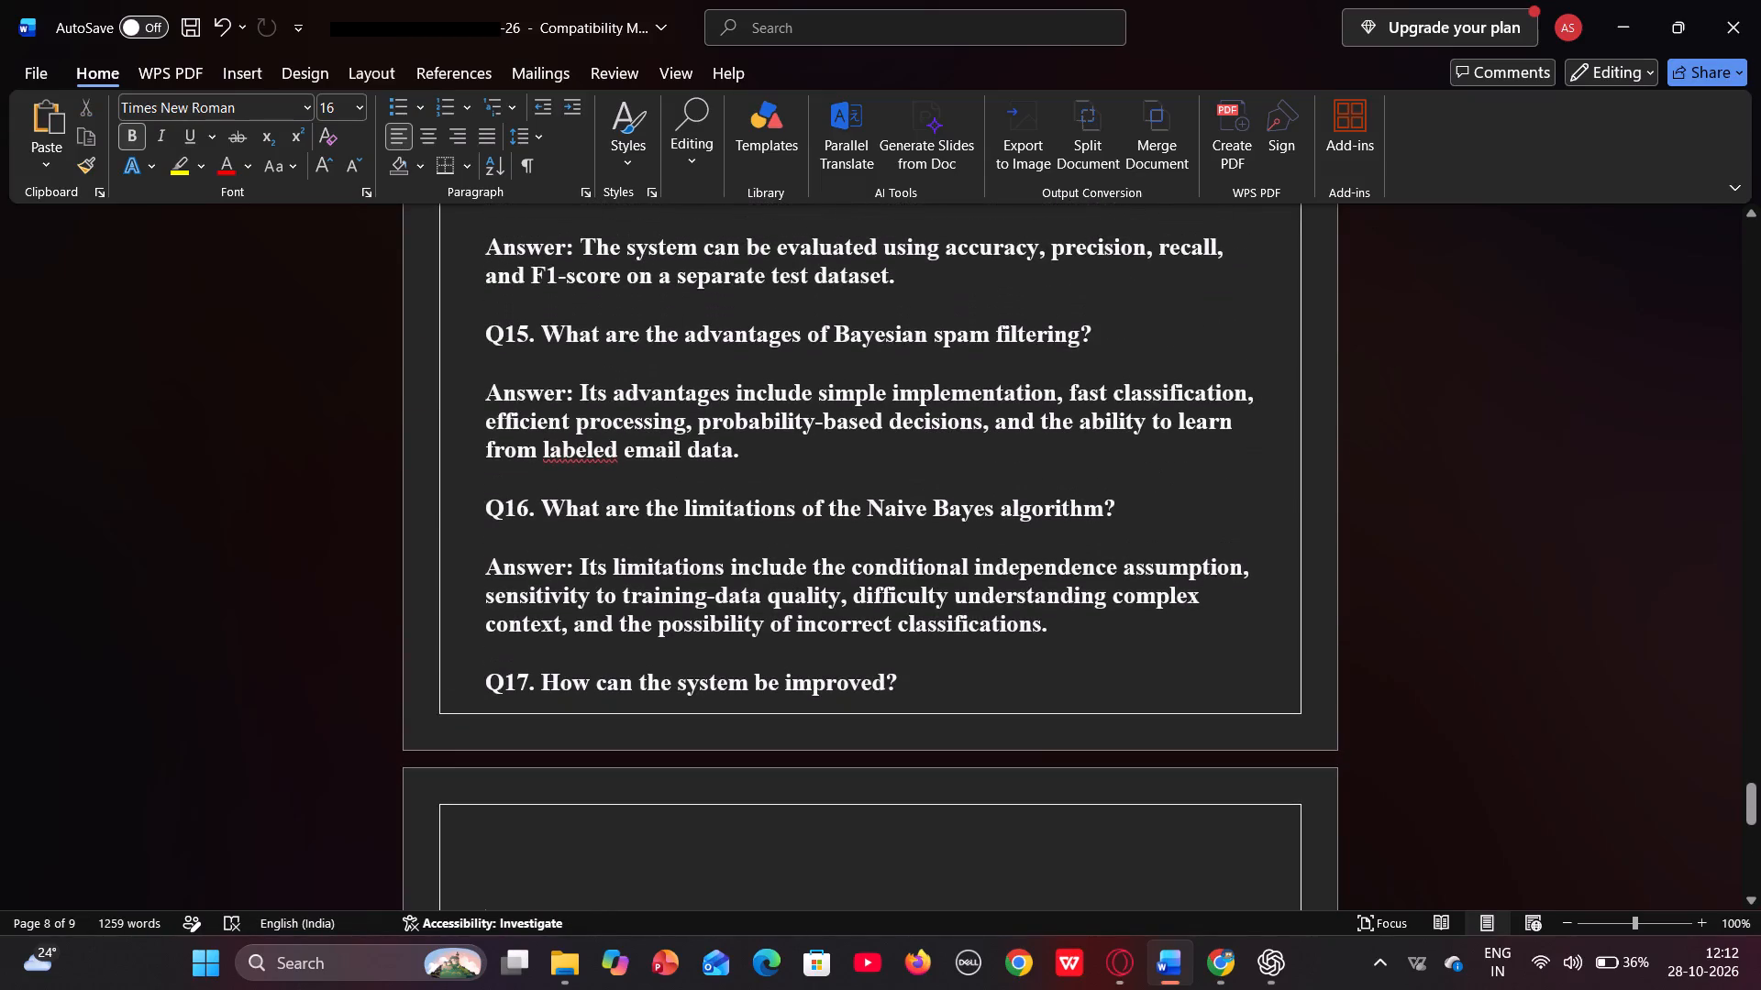
{"action": "left_click_drag", "start_coordinate": [941, 687], "coordinate": [471, 561]}
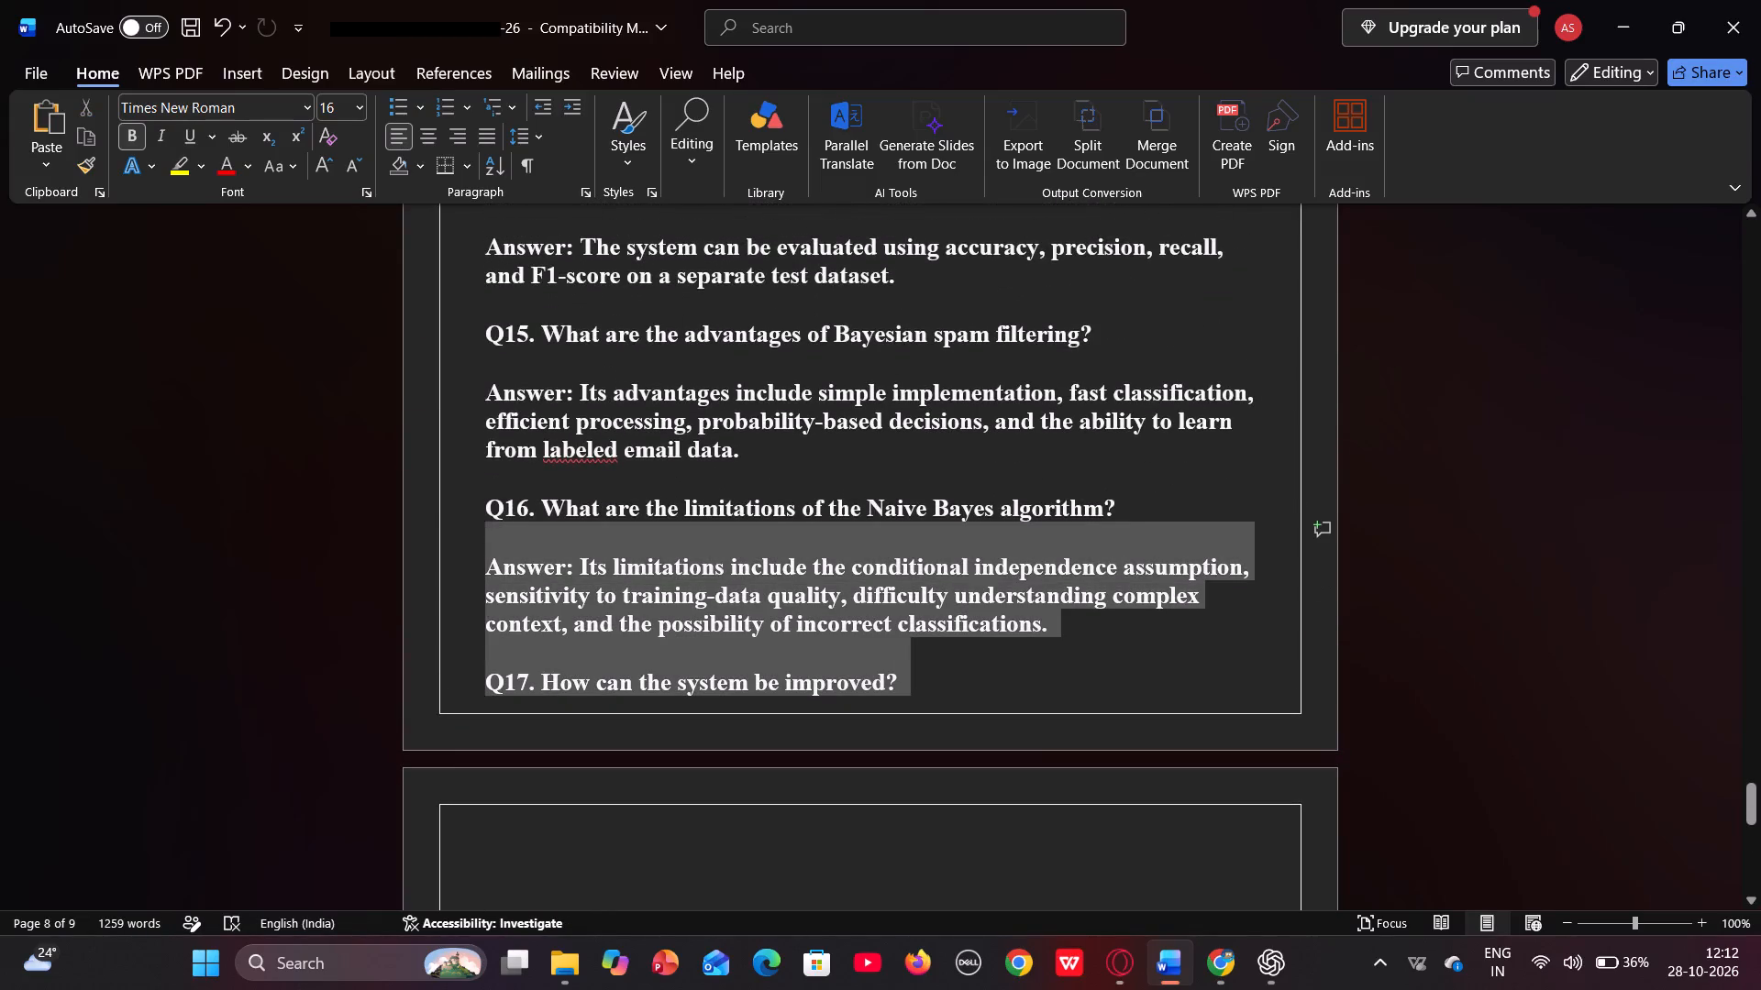
{"action": "left_click_drag", "start_coordinate": [471, 561], "coordinate": [471, 343]}
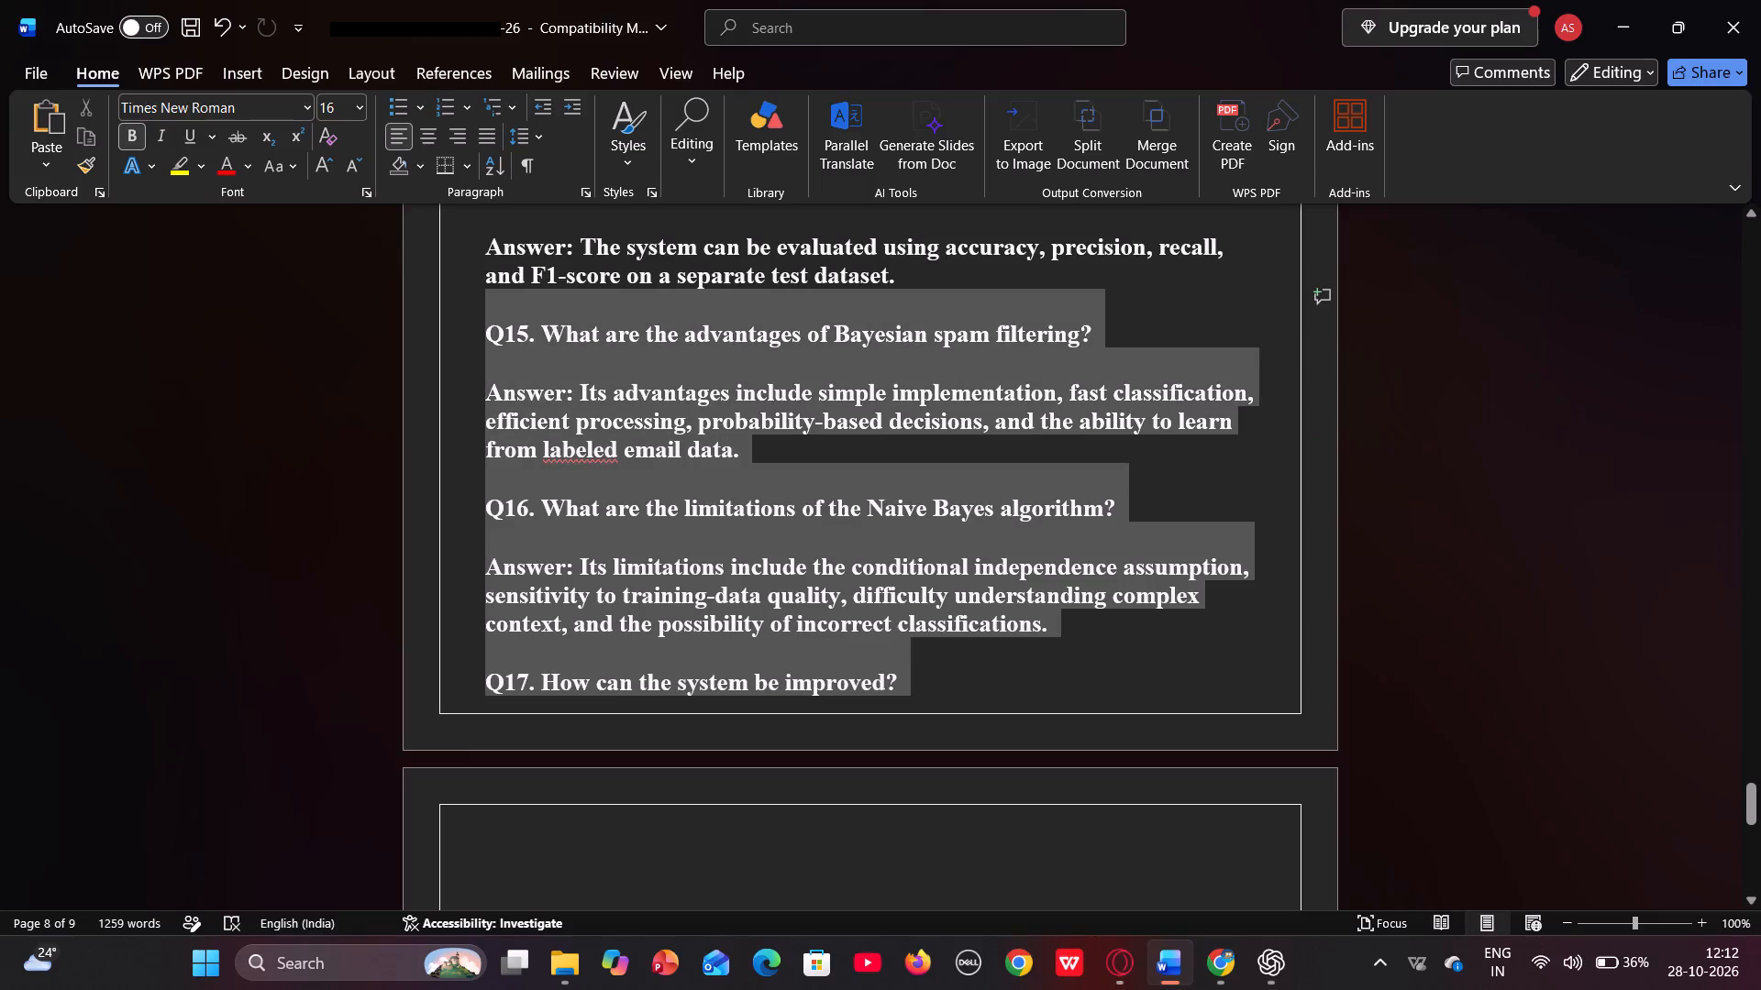
{"action": "left_click_drag", "start_coordinate": [471, 343], "coordinate": [467, 196]}
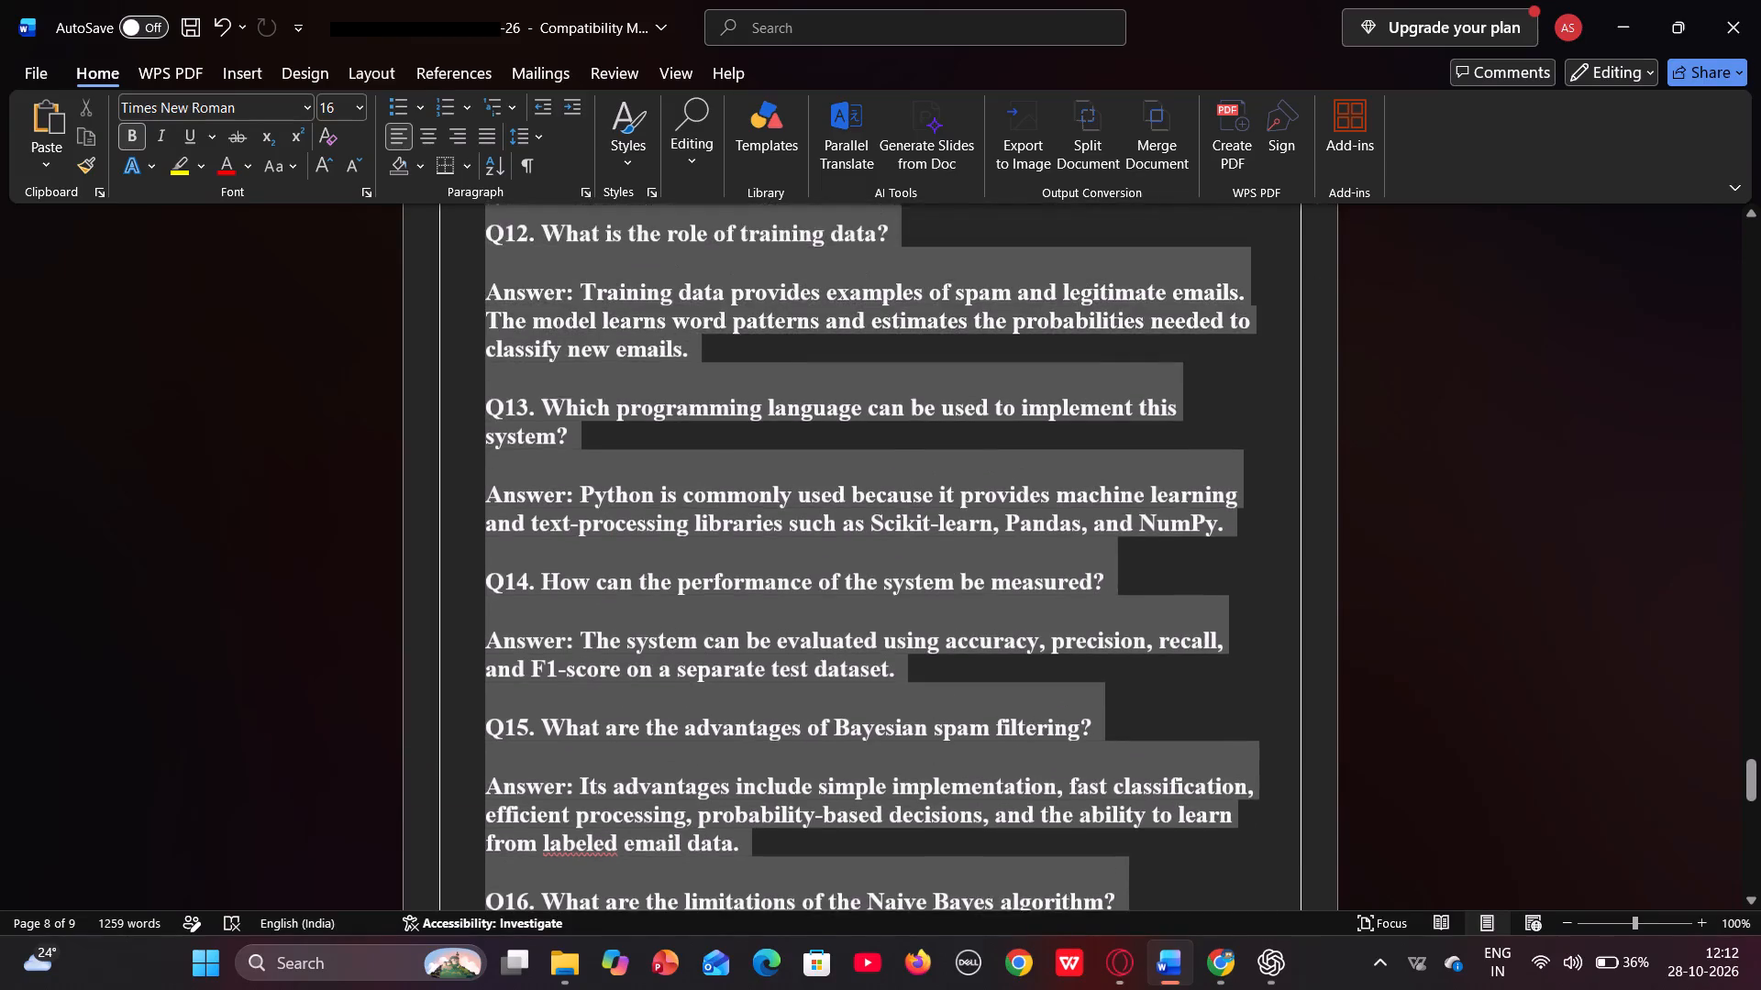
{"action": "left_click_drag", "start_coordinate": [467, 196], "coordinate": [480, 373]}
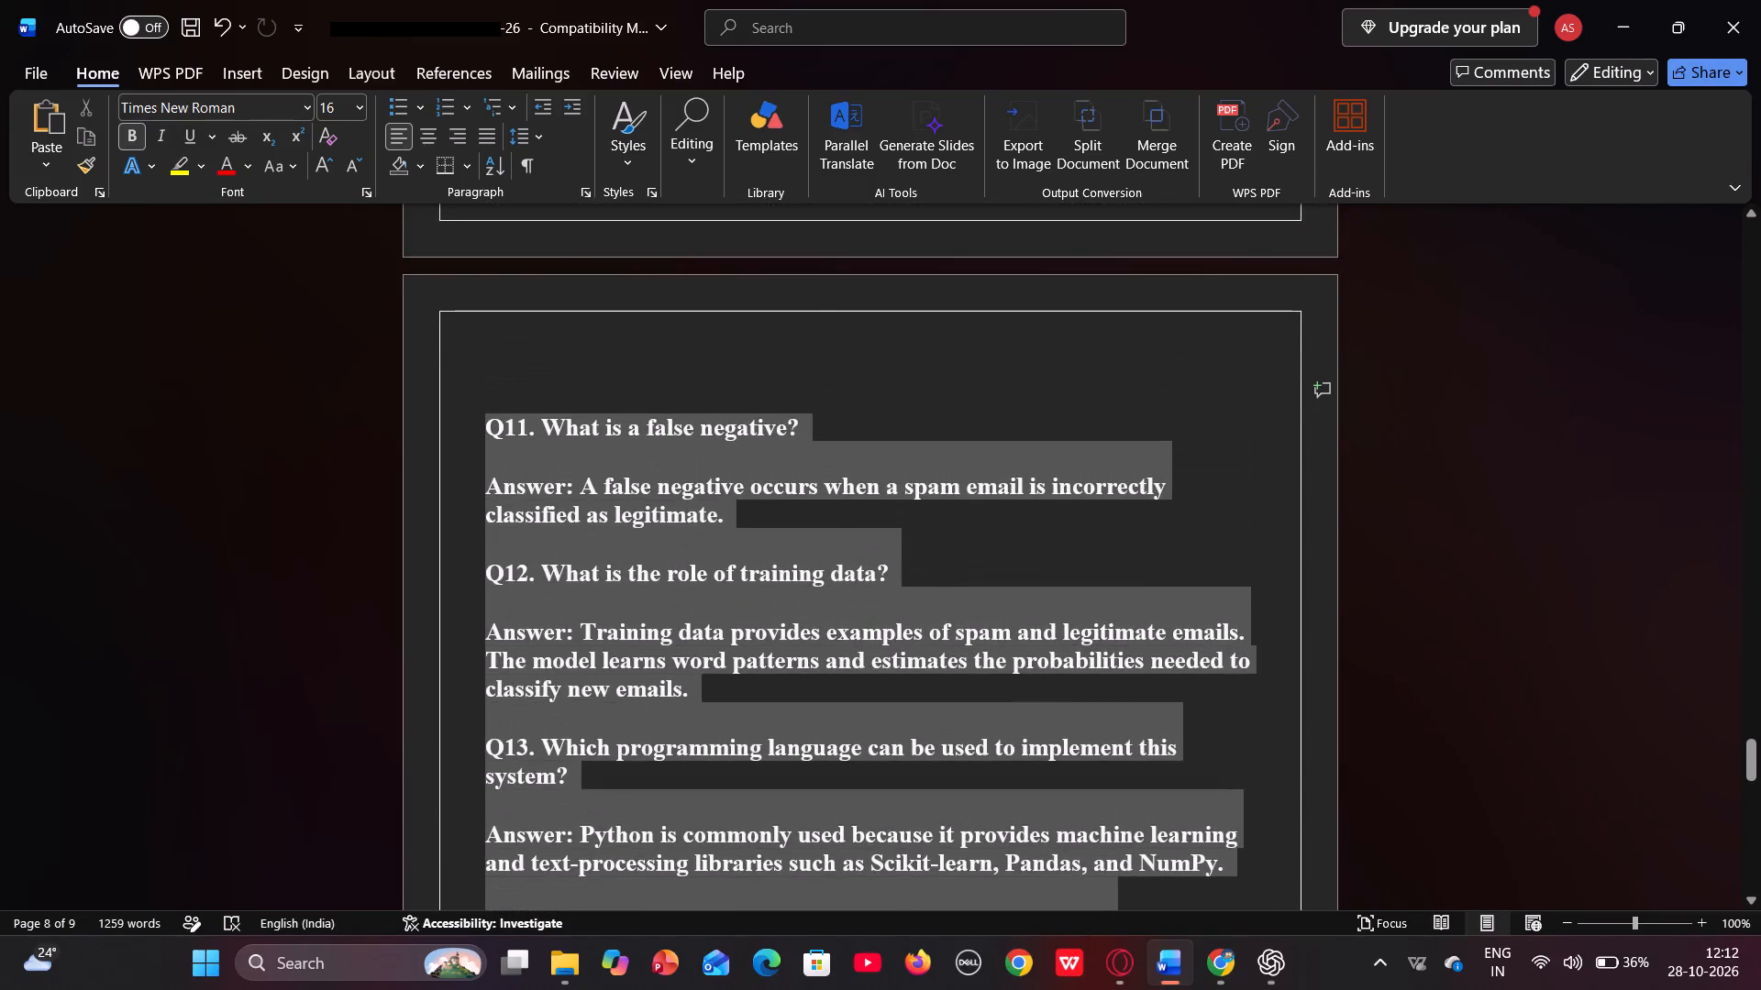
{"action": "left_click_drag", "start_coordinate": [480, 373], "coordinate": [479, 373]}
{"action": "key", "text": "BackSpace"}
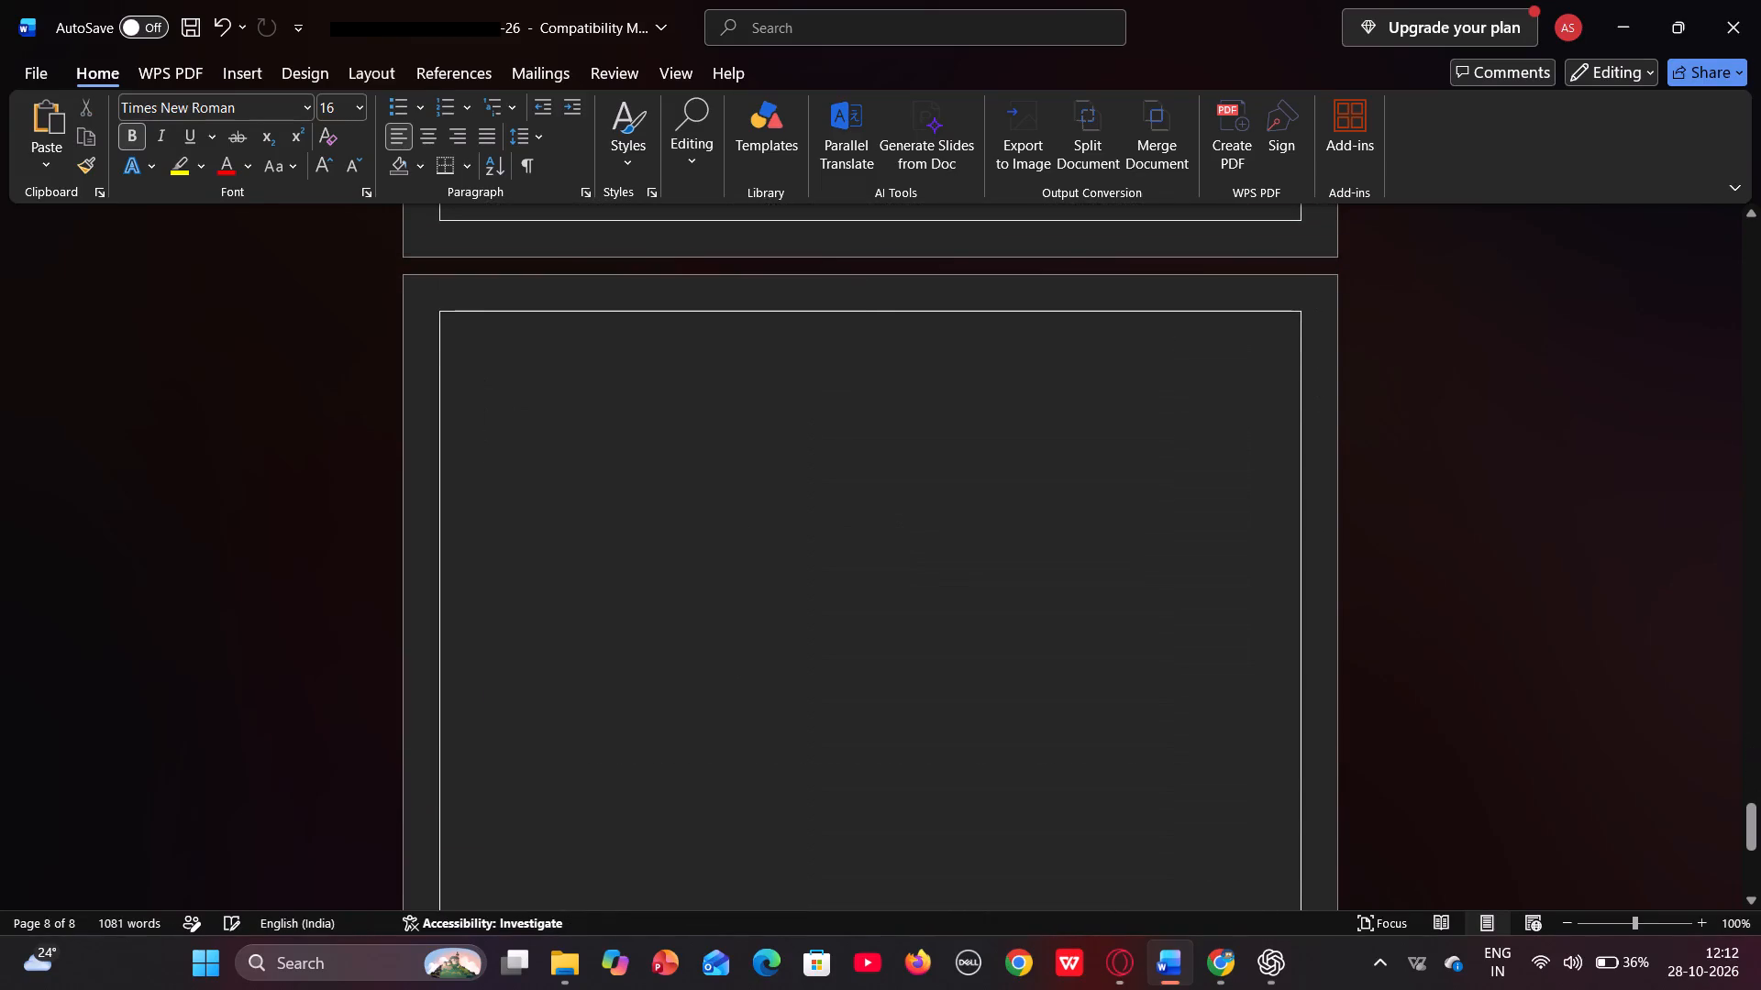
Delete the remaining text from "Its formula is:" through the Q10 answer, so the document ends after Q6.
{"action": "scroll", "coordinate": [479, 373], "scroll_direction": "up", "scroll_amount": 2}
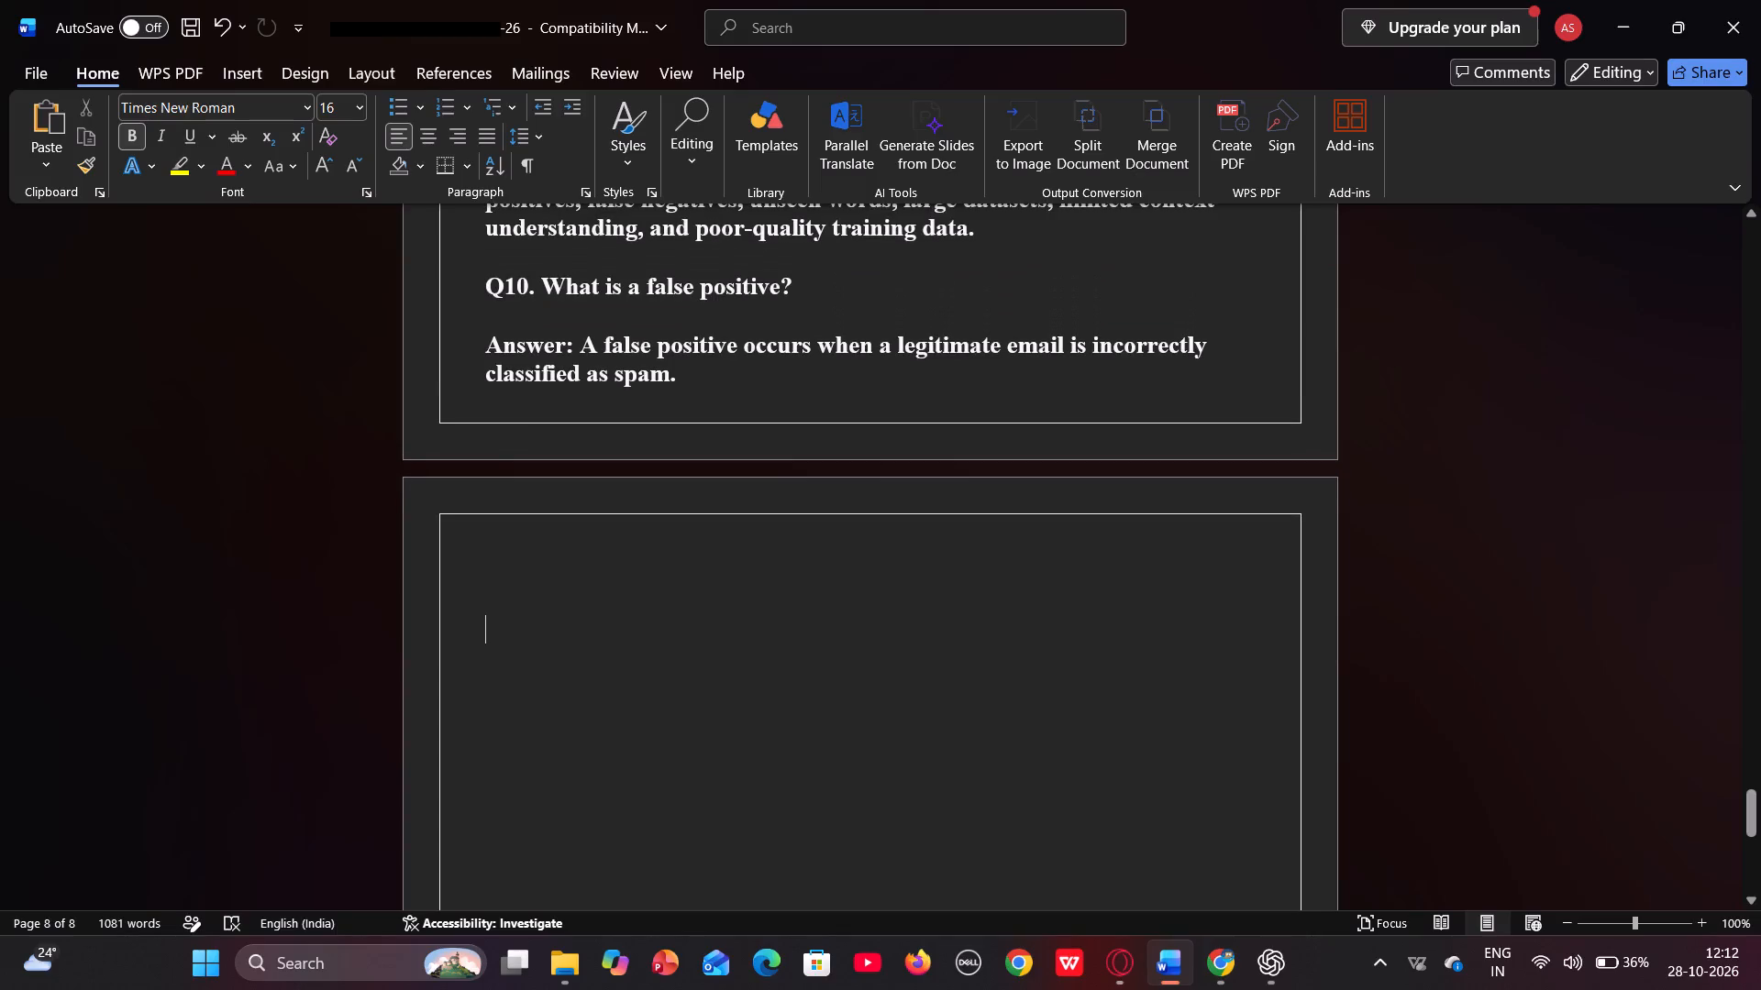
{"action": "scroll", "coordinate": [749, 389], "scroll_direction": "up", "scroll_amount": 1}
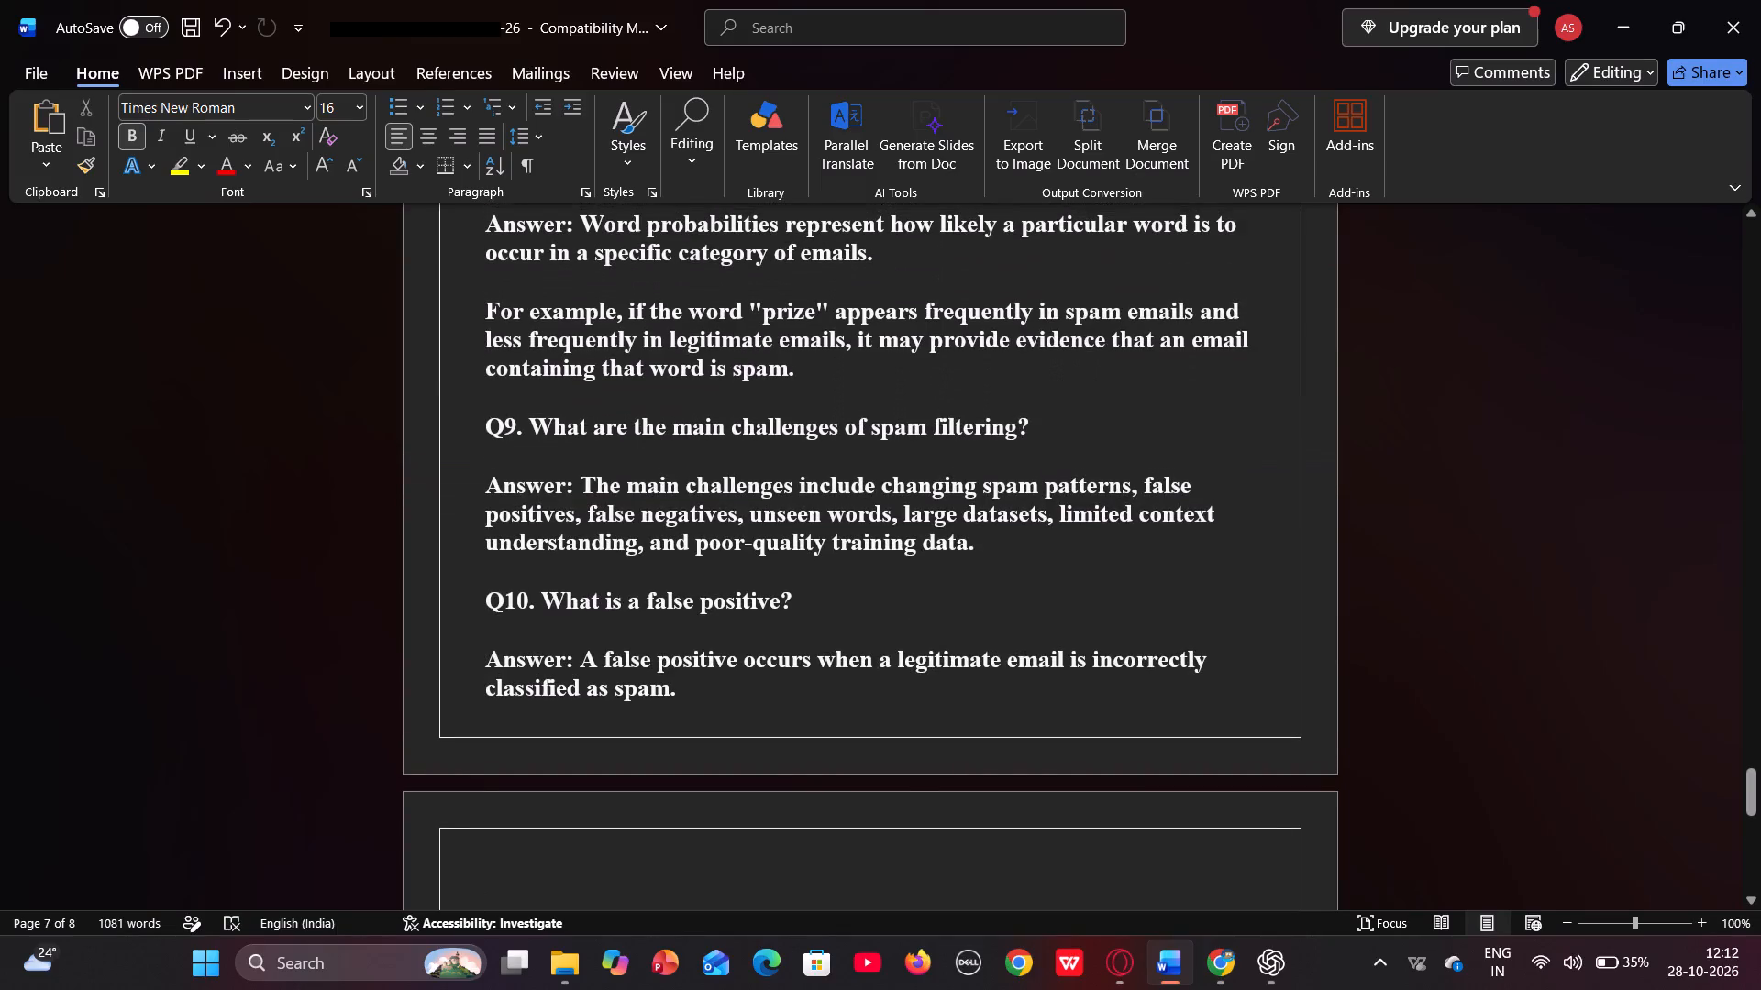
{"action": "left_click_drag", "start_coordinate": [720, 700], "coordinate": [473, 190]}
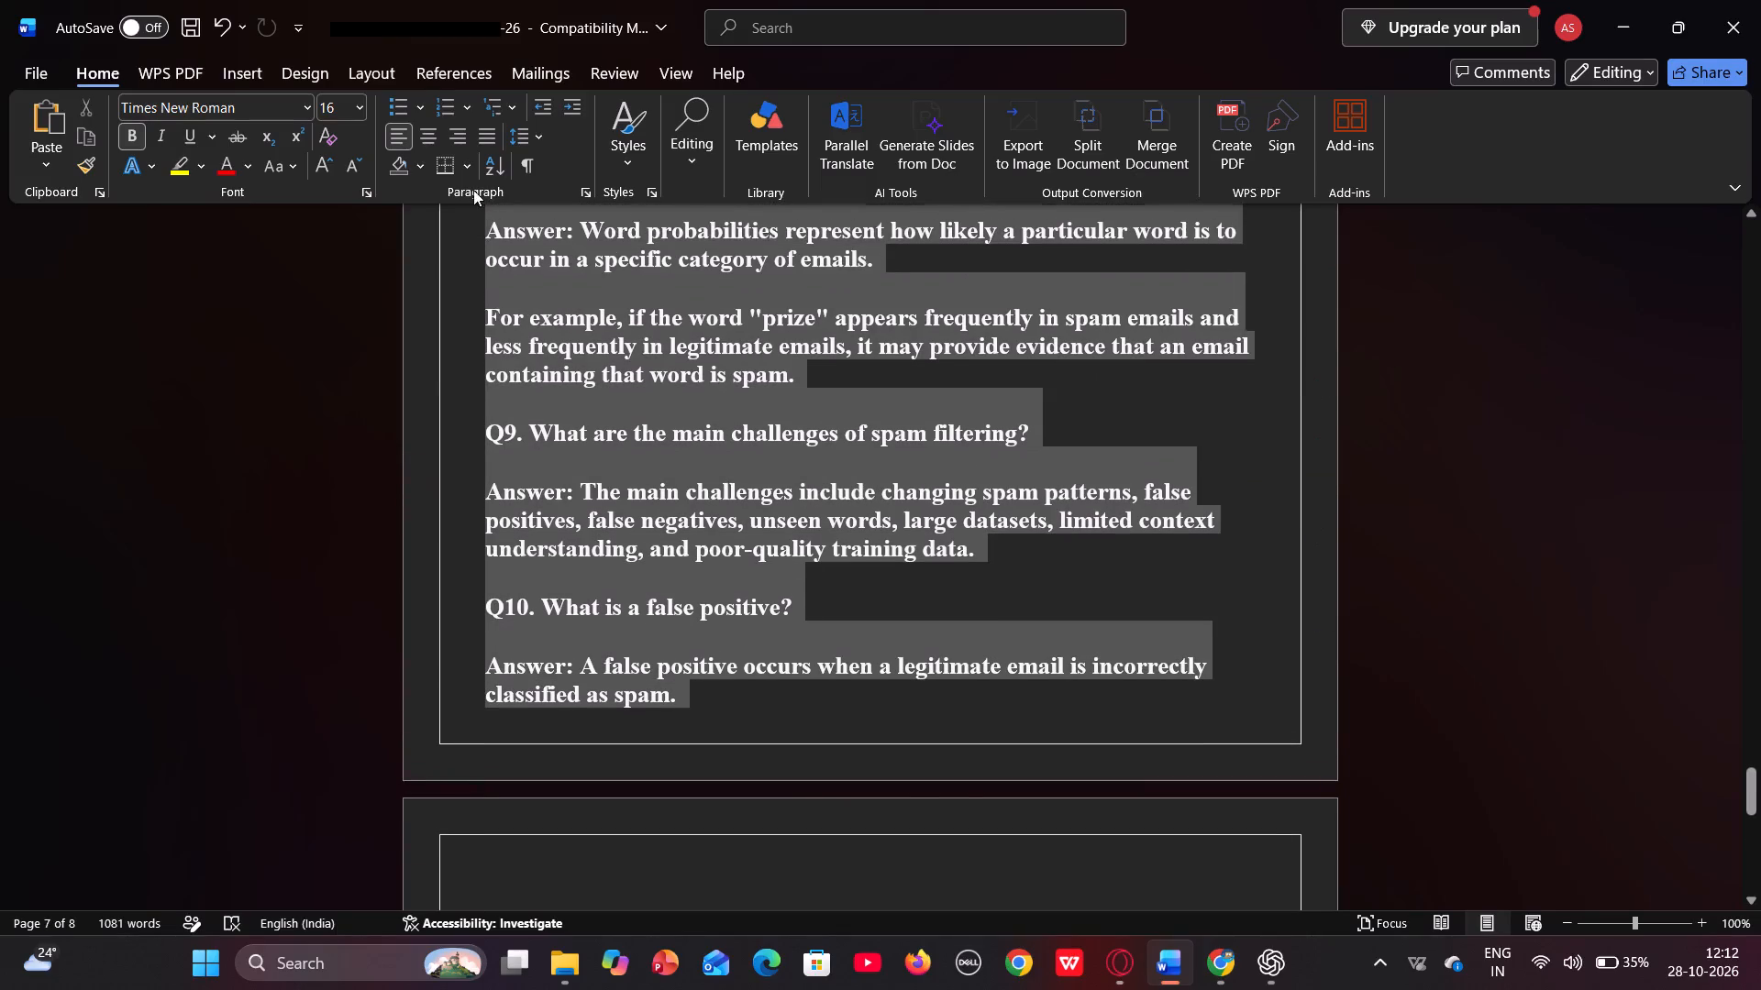
{"action": "left_click_drag", "start_coordinate": [473, 190], "coordinate": [567, 831]}
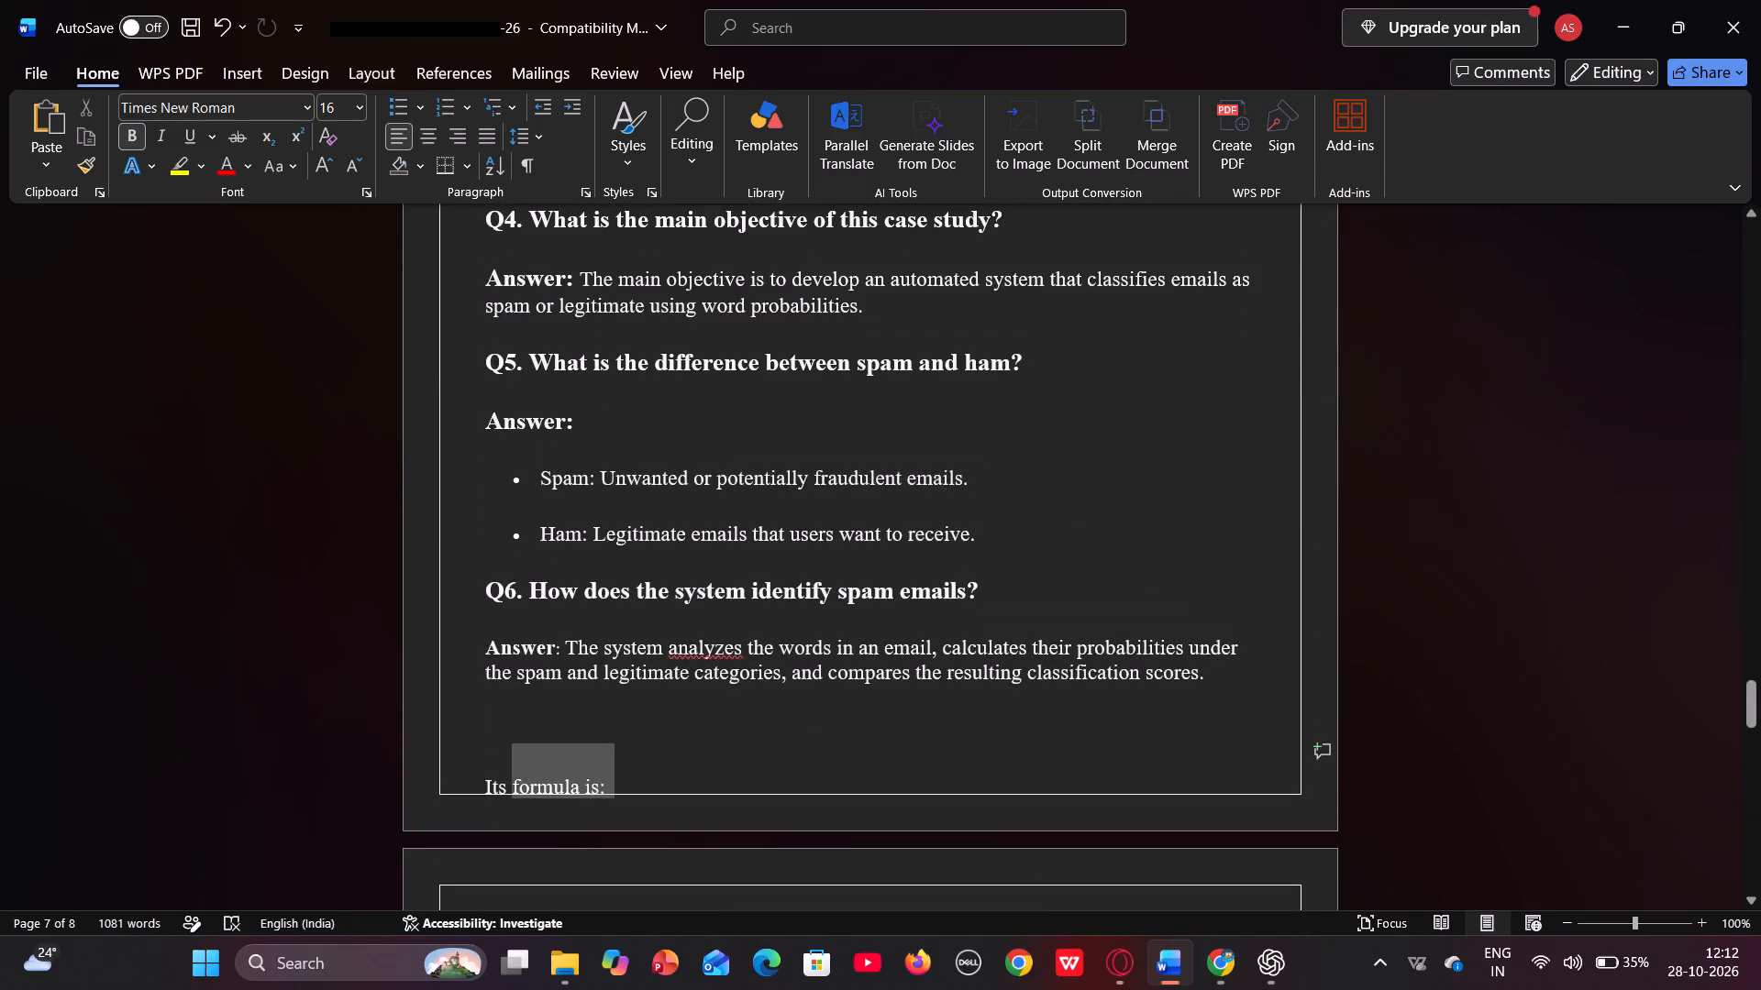
{"action": "left_click_drag", "start_coordinate": [567, 831], "coordinate": [462, 828]}
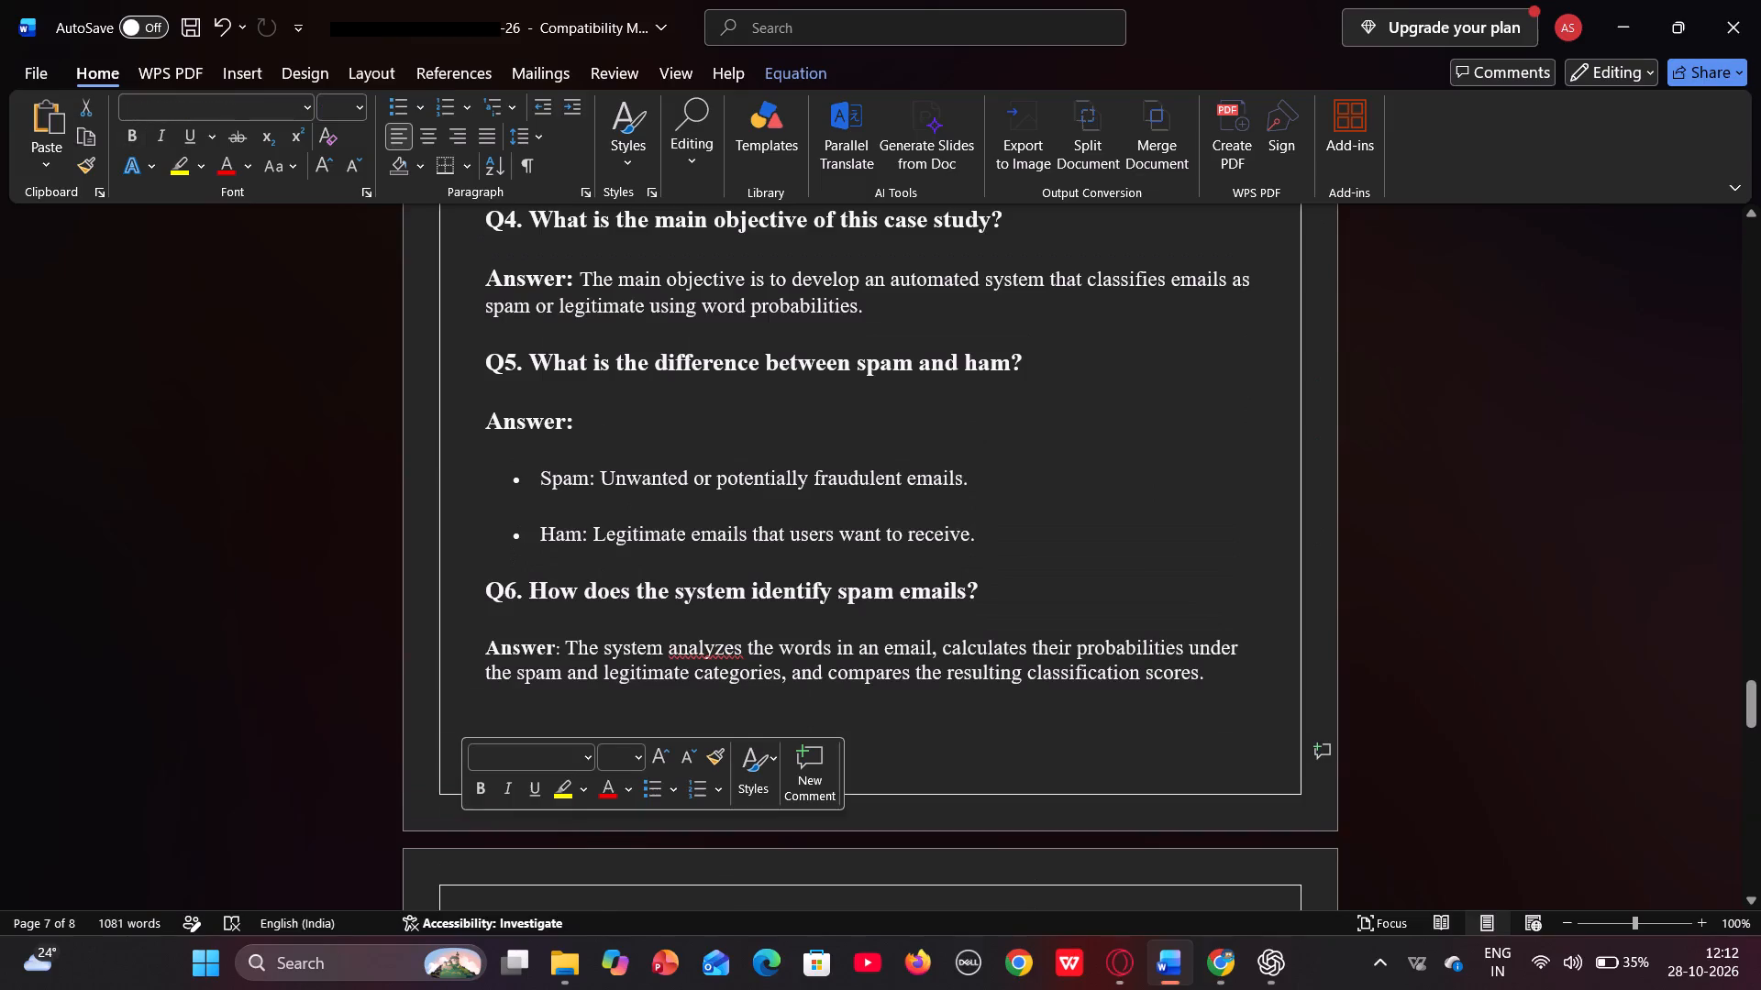
{"action": "key", "text": "BackSpace"}
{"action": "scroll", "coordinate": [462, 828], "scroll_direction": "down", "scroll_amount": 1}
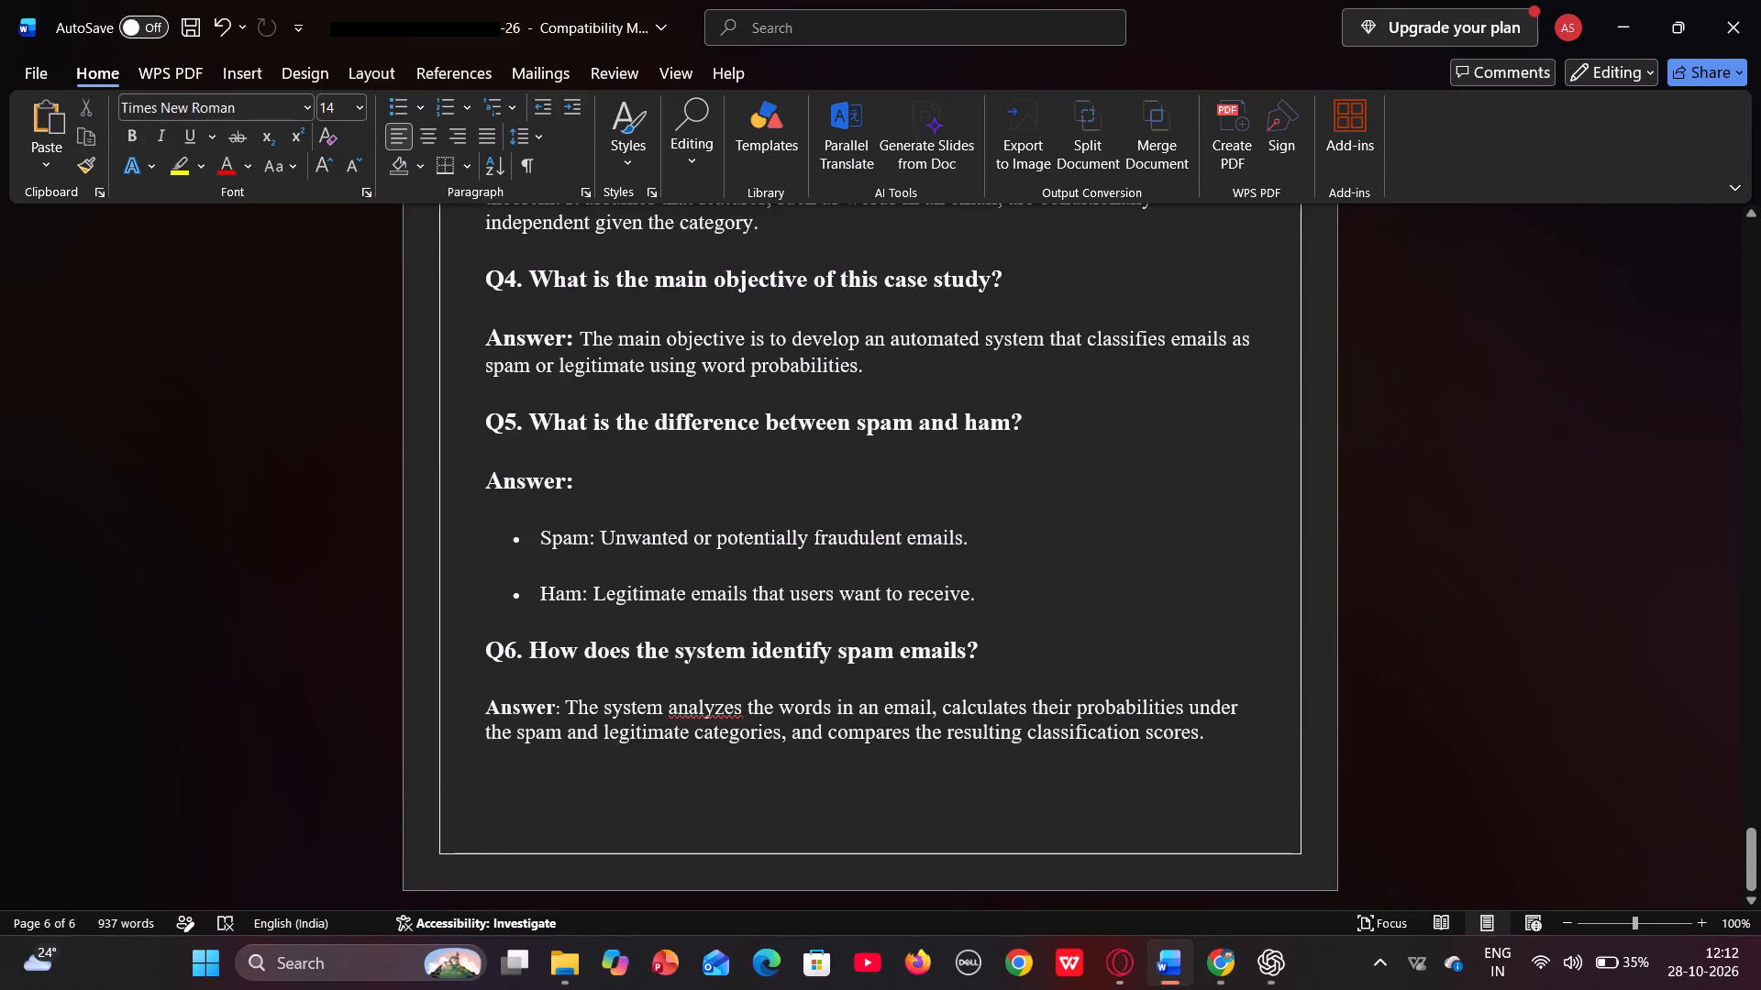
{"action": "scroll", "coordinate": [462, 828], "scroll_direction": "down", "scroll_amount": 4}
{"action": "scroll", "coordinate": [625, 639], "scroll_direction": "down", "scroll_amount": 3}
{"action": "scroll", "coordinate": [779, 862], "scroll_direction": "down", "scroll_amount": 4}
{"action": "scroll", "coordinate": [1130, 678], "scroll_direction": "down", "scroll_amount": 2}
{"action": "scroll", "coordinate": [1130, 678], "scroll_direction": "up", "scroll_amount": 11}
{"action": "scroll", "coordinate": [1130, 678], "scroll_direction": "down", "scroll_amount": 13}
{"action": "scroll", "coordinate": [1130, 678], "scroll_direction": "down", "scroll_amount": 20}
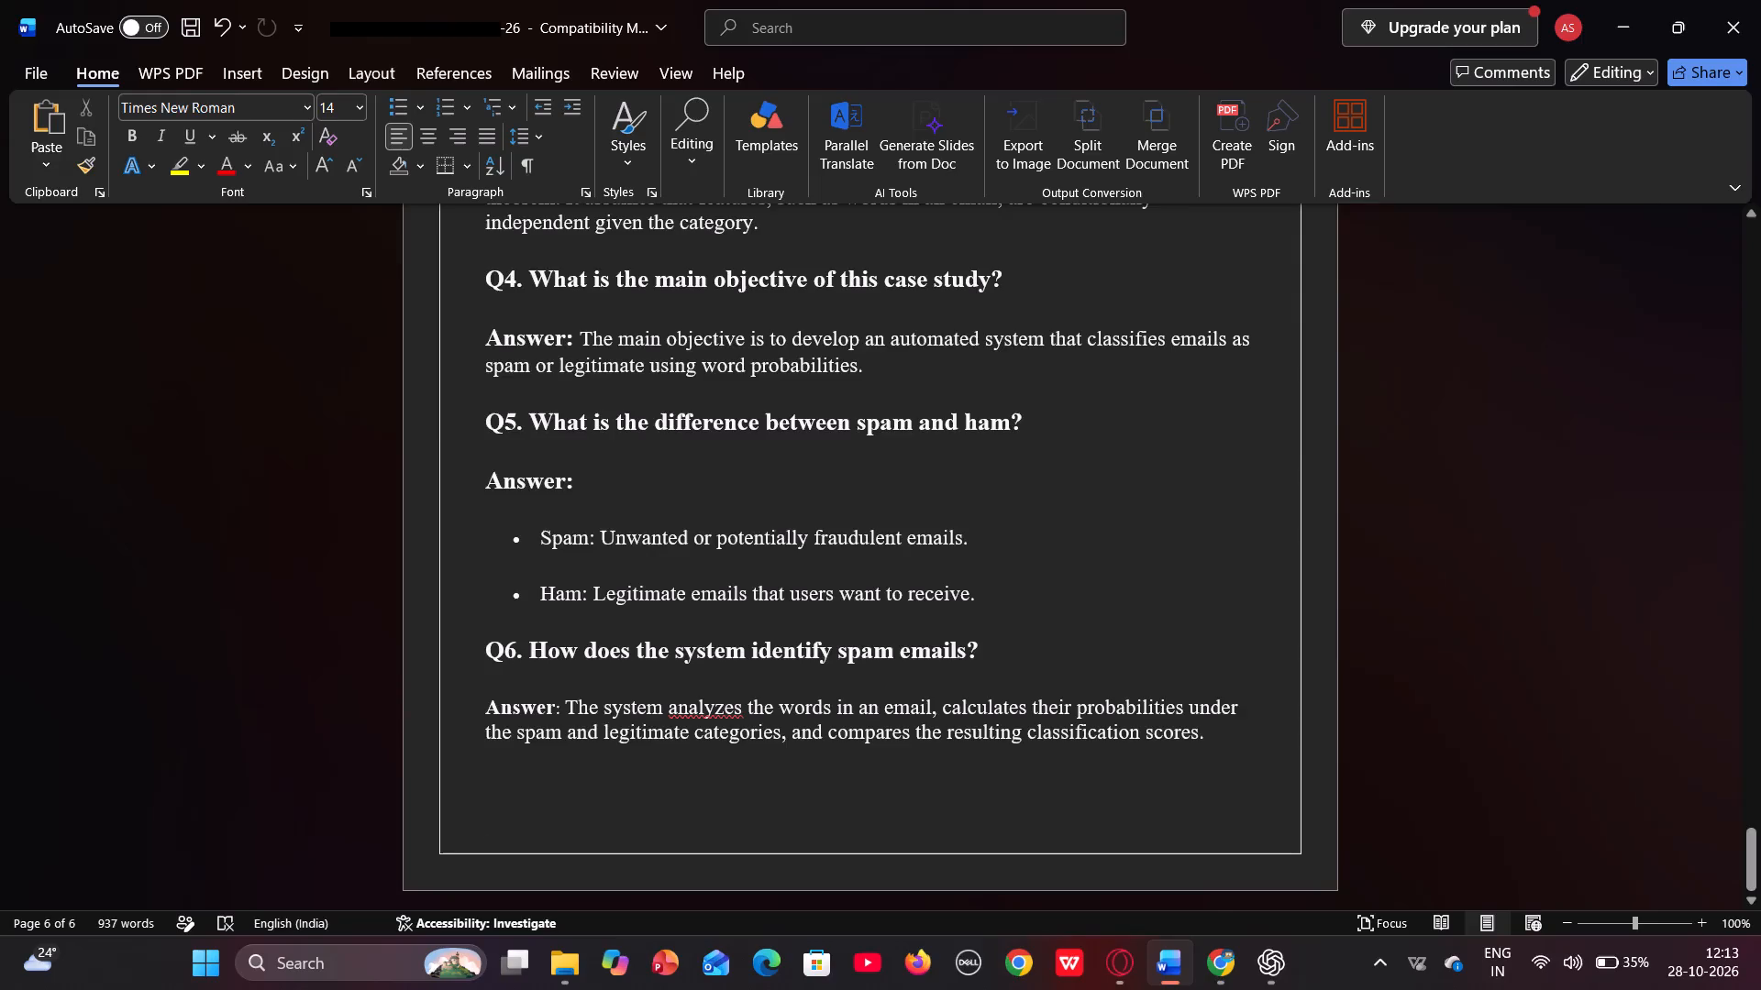
Remove the leftover blank line below the Q6 answer at the end of the document.
{"action": "scroll", "coordinate": [1130, 678], "scroll_direction": "down", "scroll_amount": 20}
{"action": "key", "text": "BackSpace"}
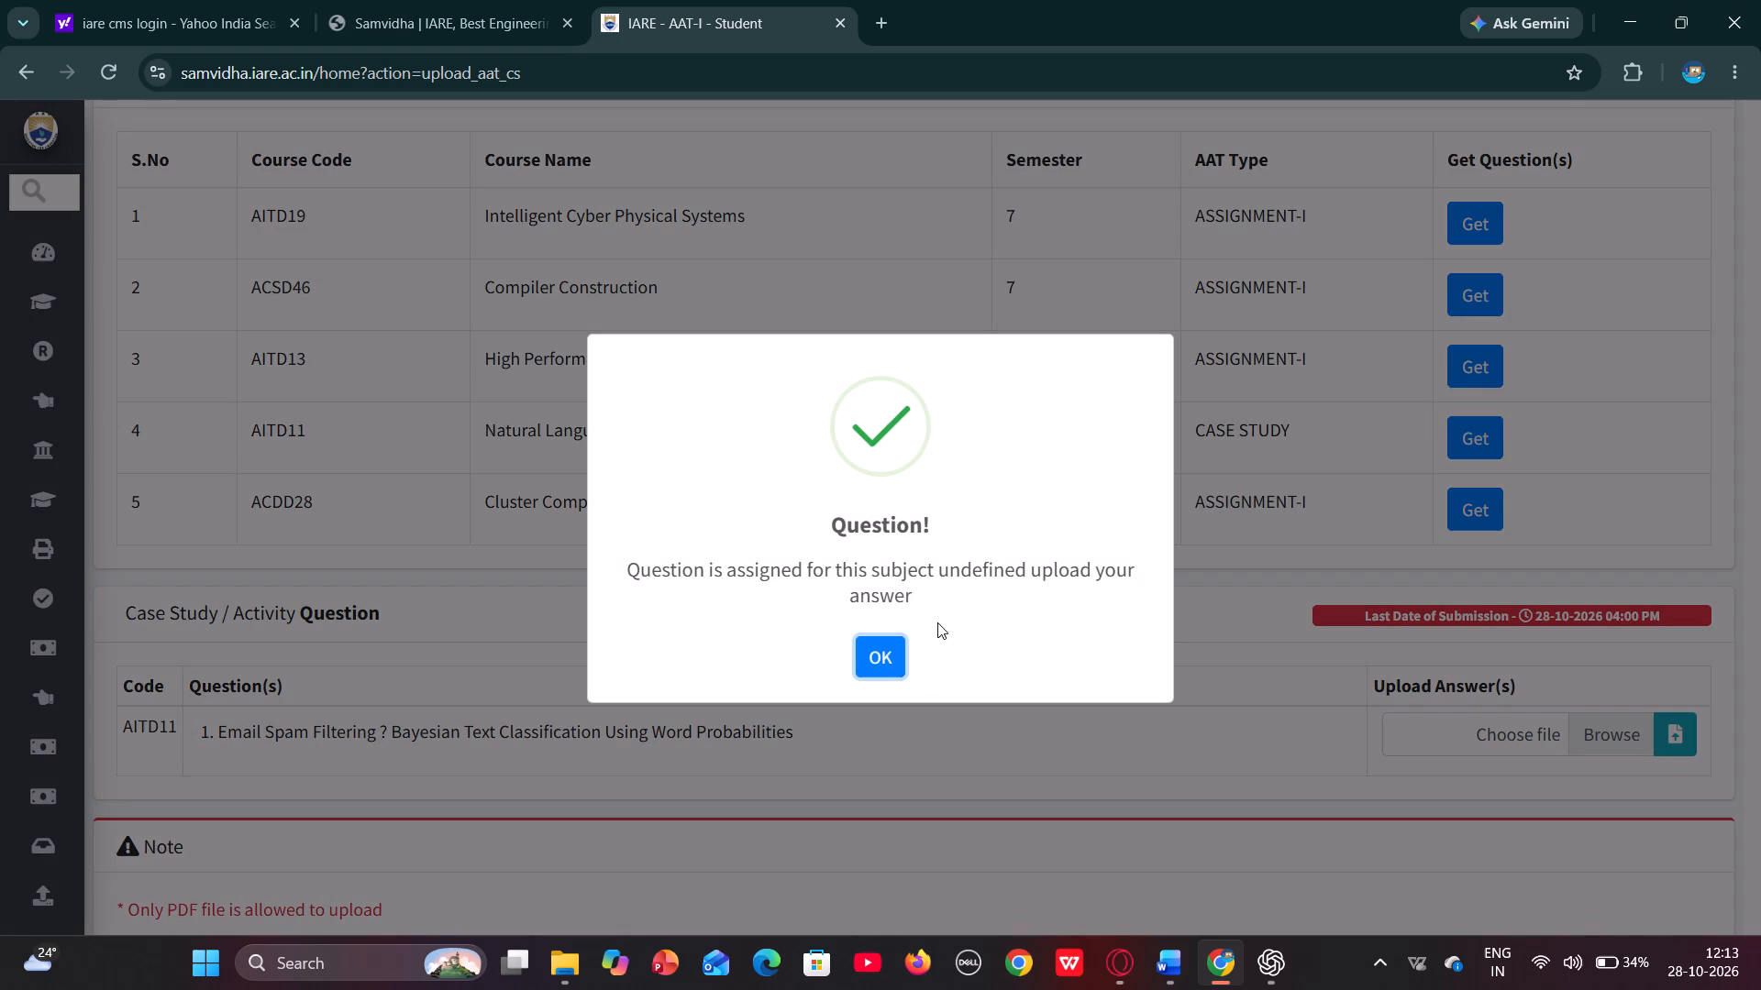
Copy the AITD11 course name, "Natural Language Processing", into the Word cover page, centred on the blank line above the course code.
{"action": "left_click", "coordinate": [869, 647]}
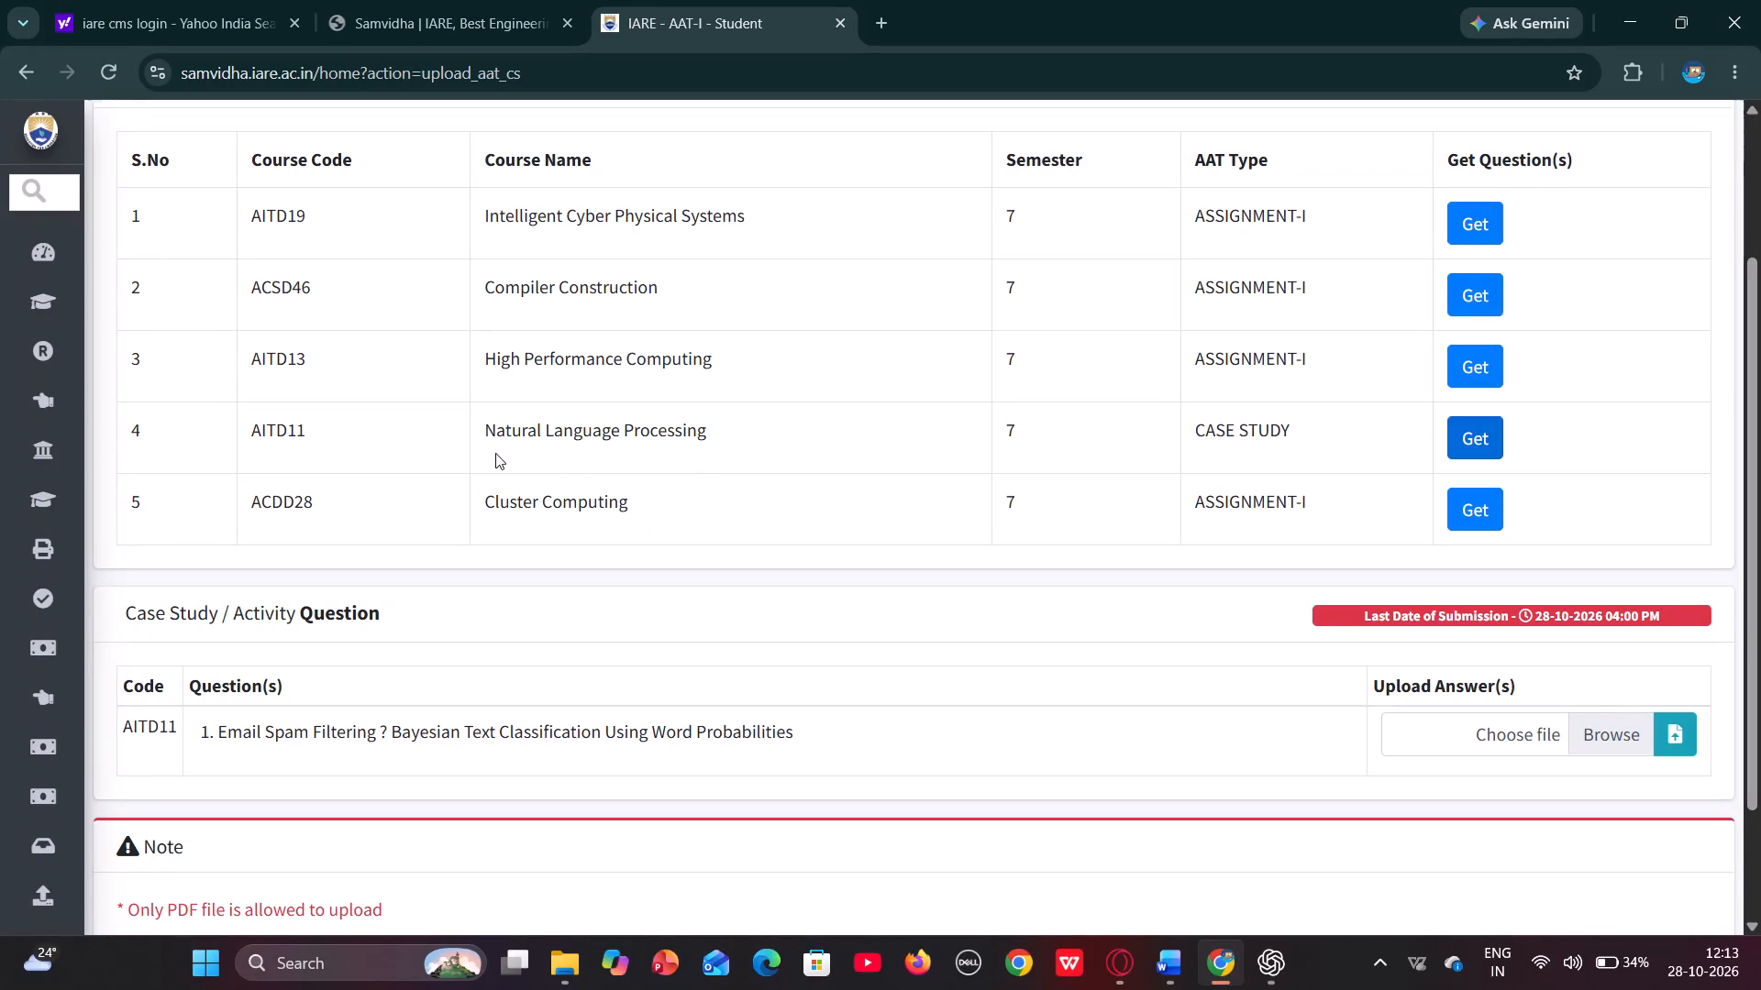
{"action": "left_click_drag", "start_coordinate": [483, 429], "coordinate": [716, 438]}
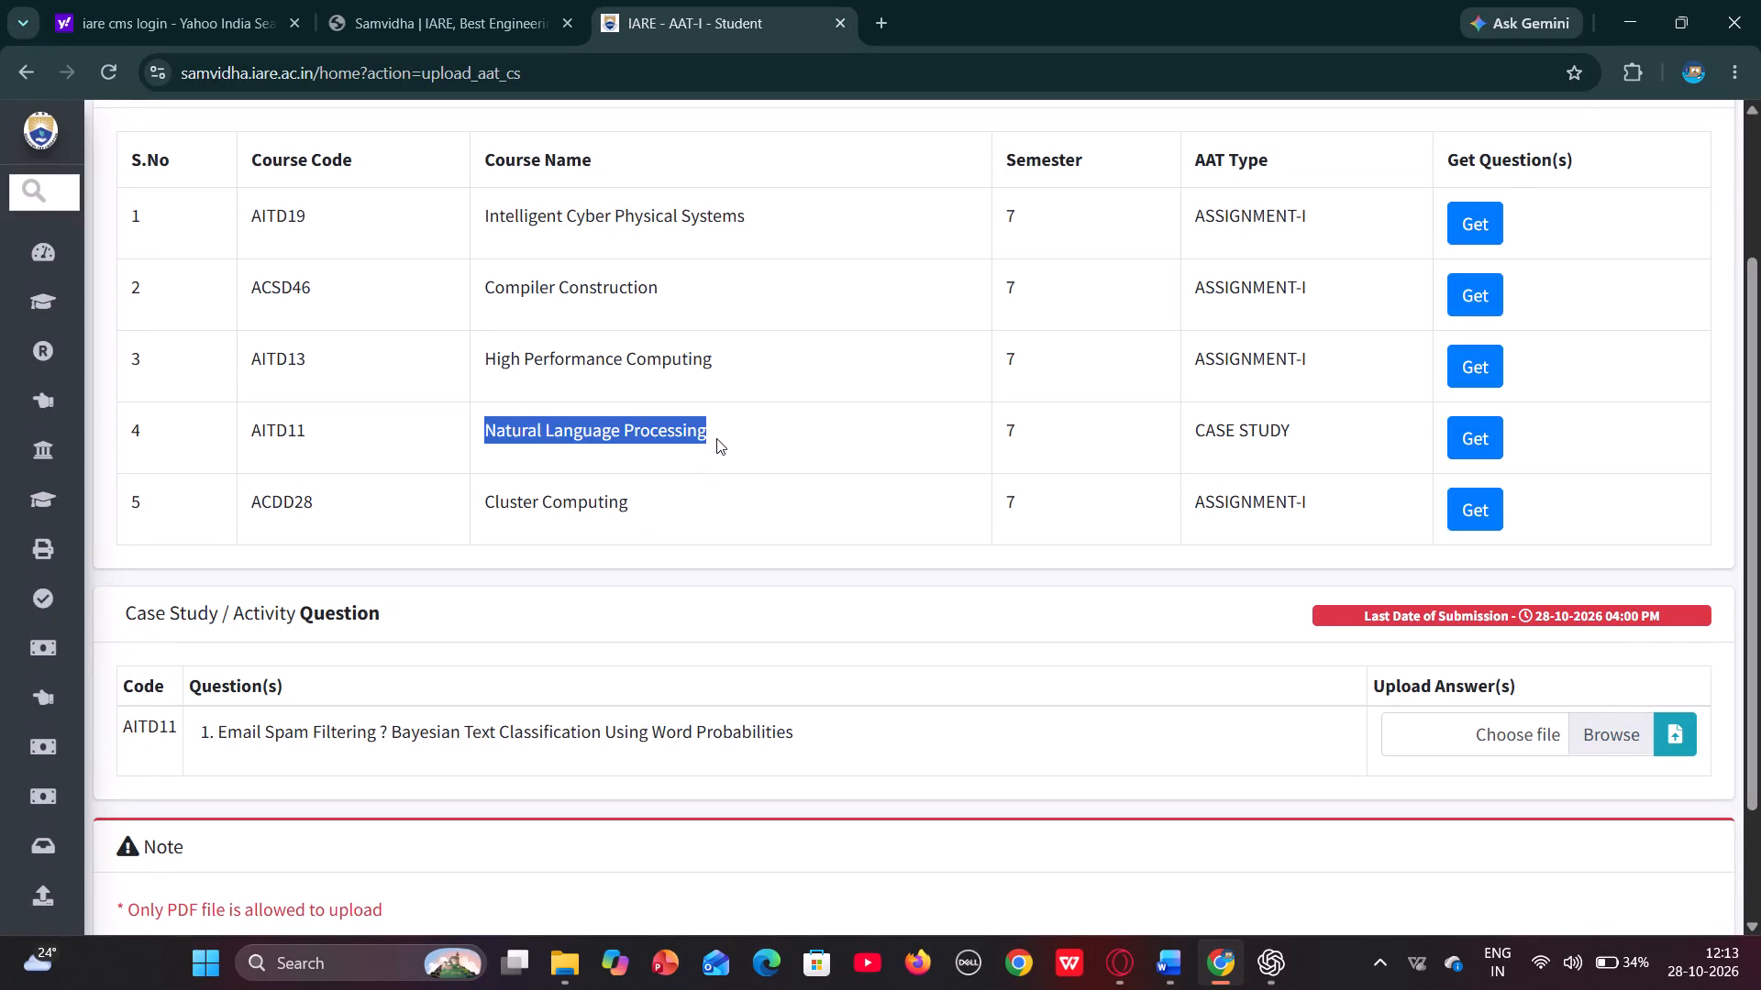
{"action": "key", "text": "ctrl+c"}
{"action": "key", "text": "ctrl+c"}
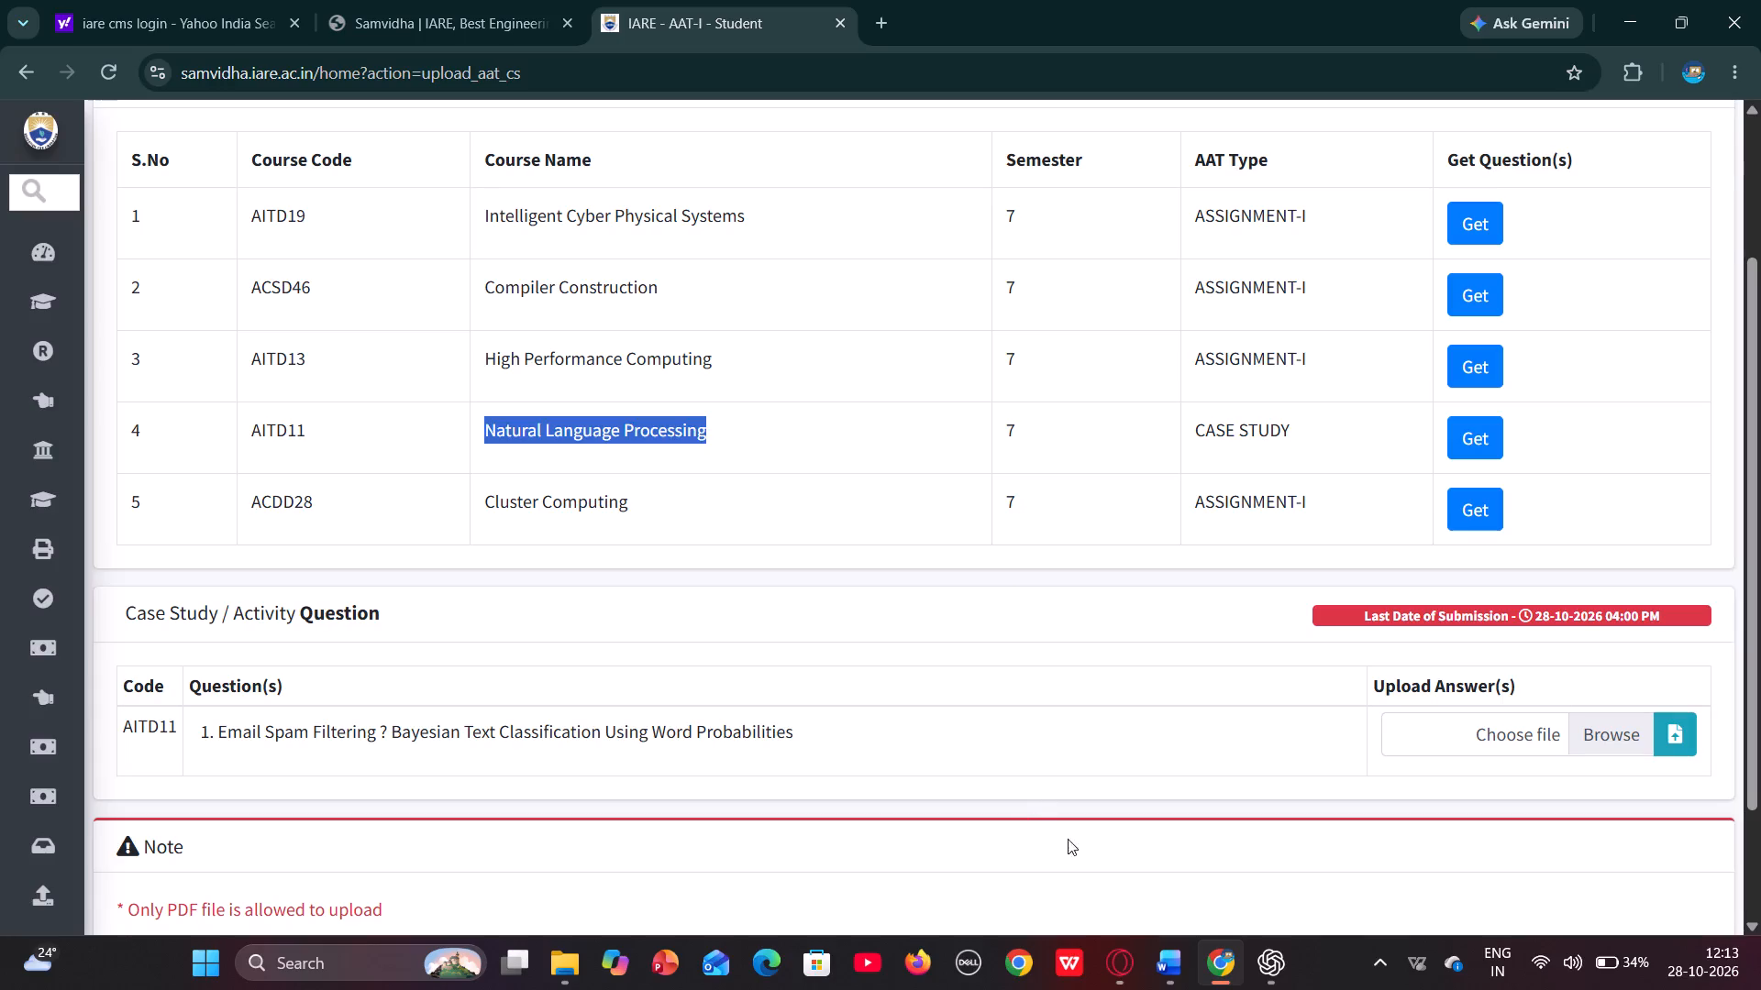
{"action": "left_click", "coordinate": [1177, 976]}
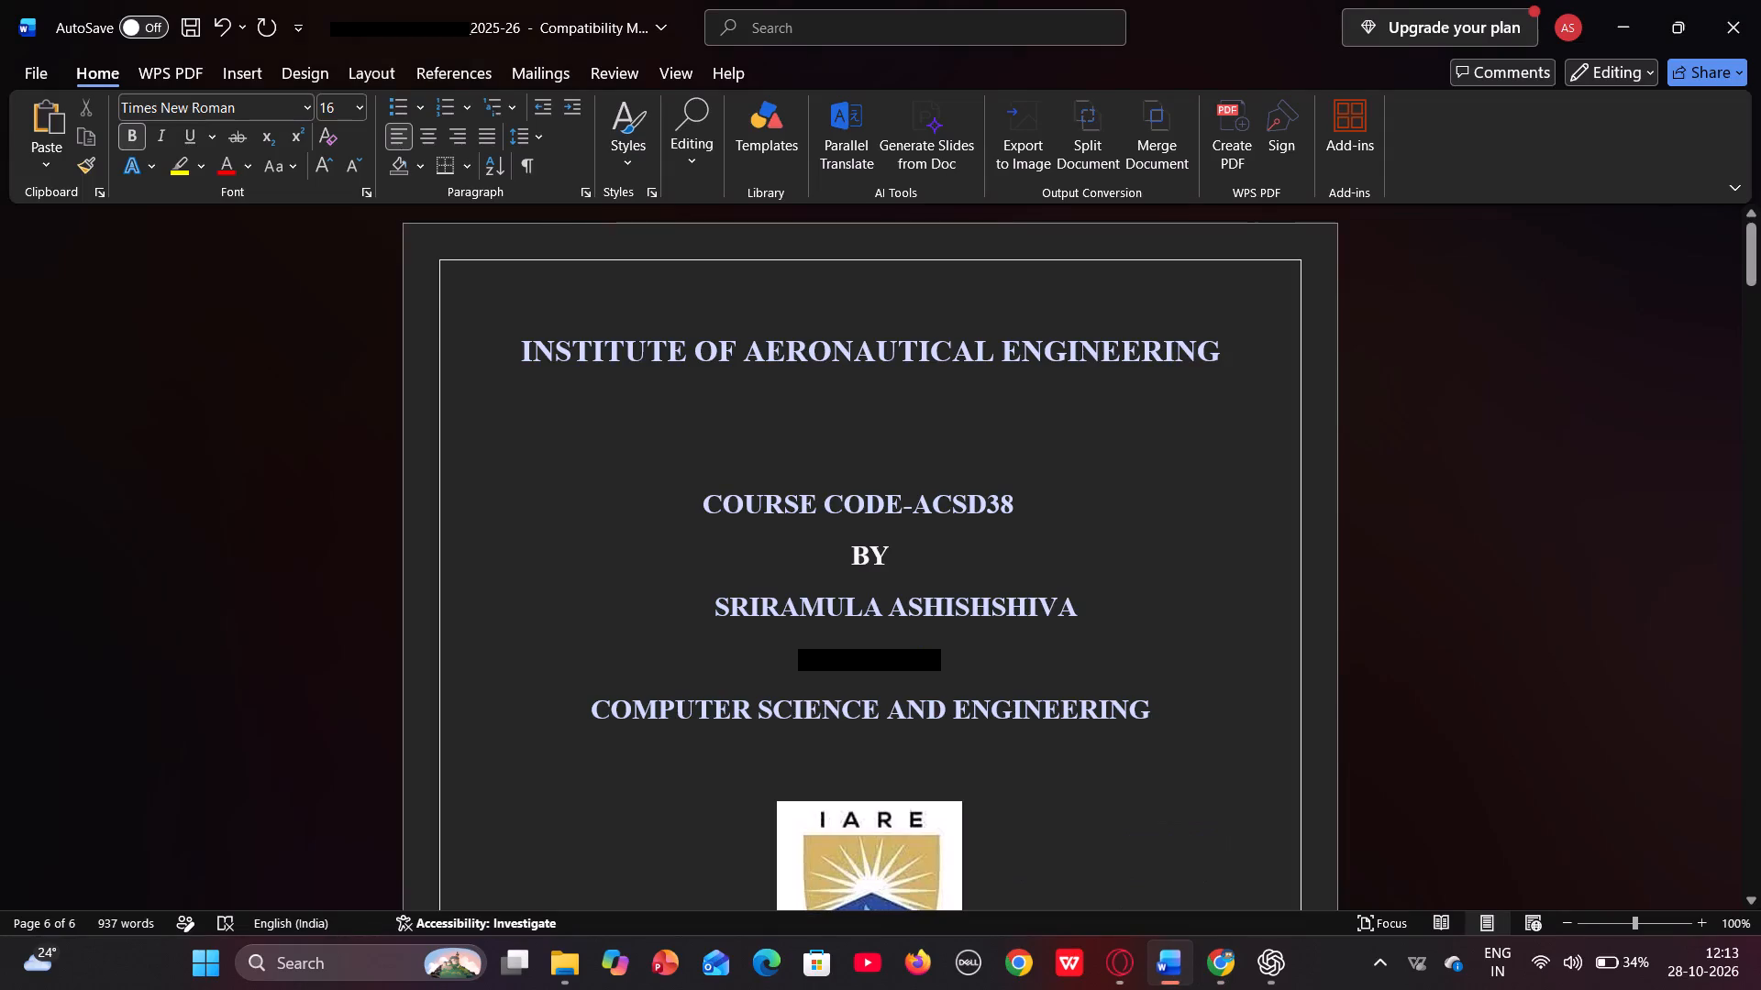
{"action": "left_click", "coordinate": [723, 424]}
{"action": "left_click", "coordinate": [790, 444]}
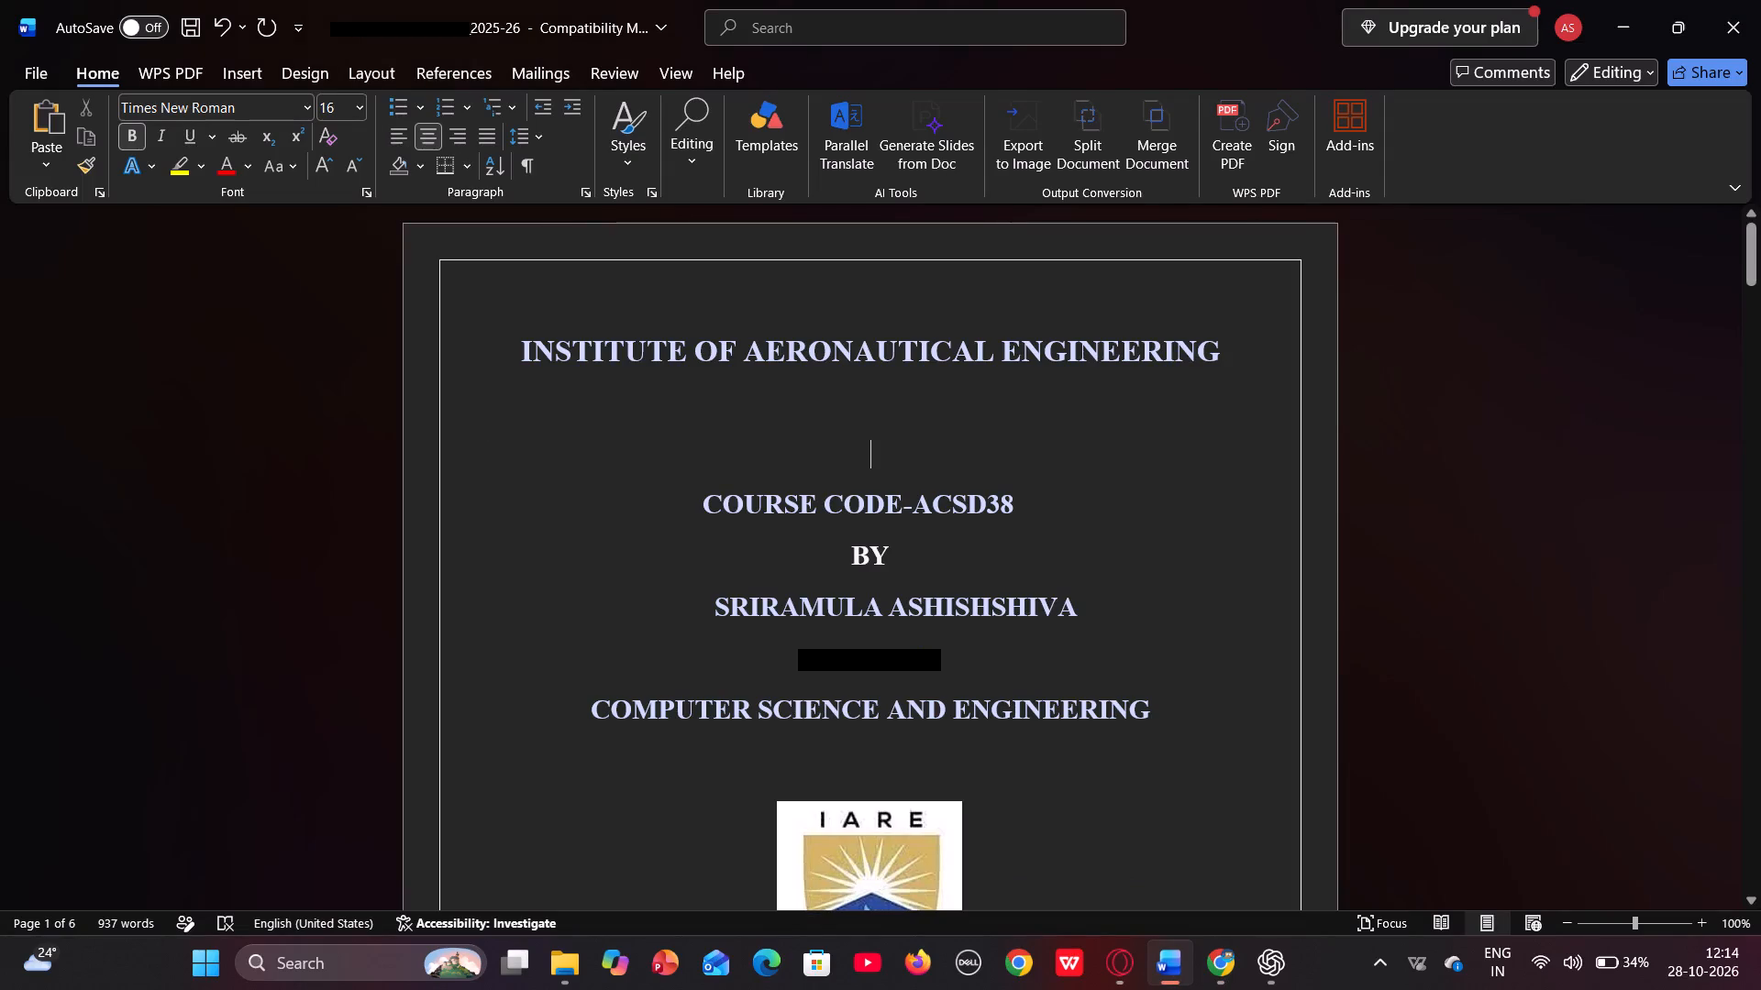
{"action": "left_click", "coordinate": [429, 138]}
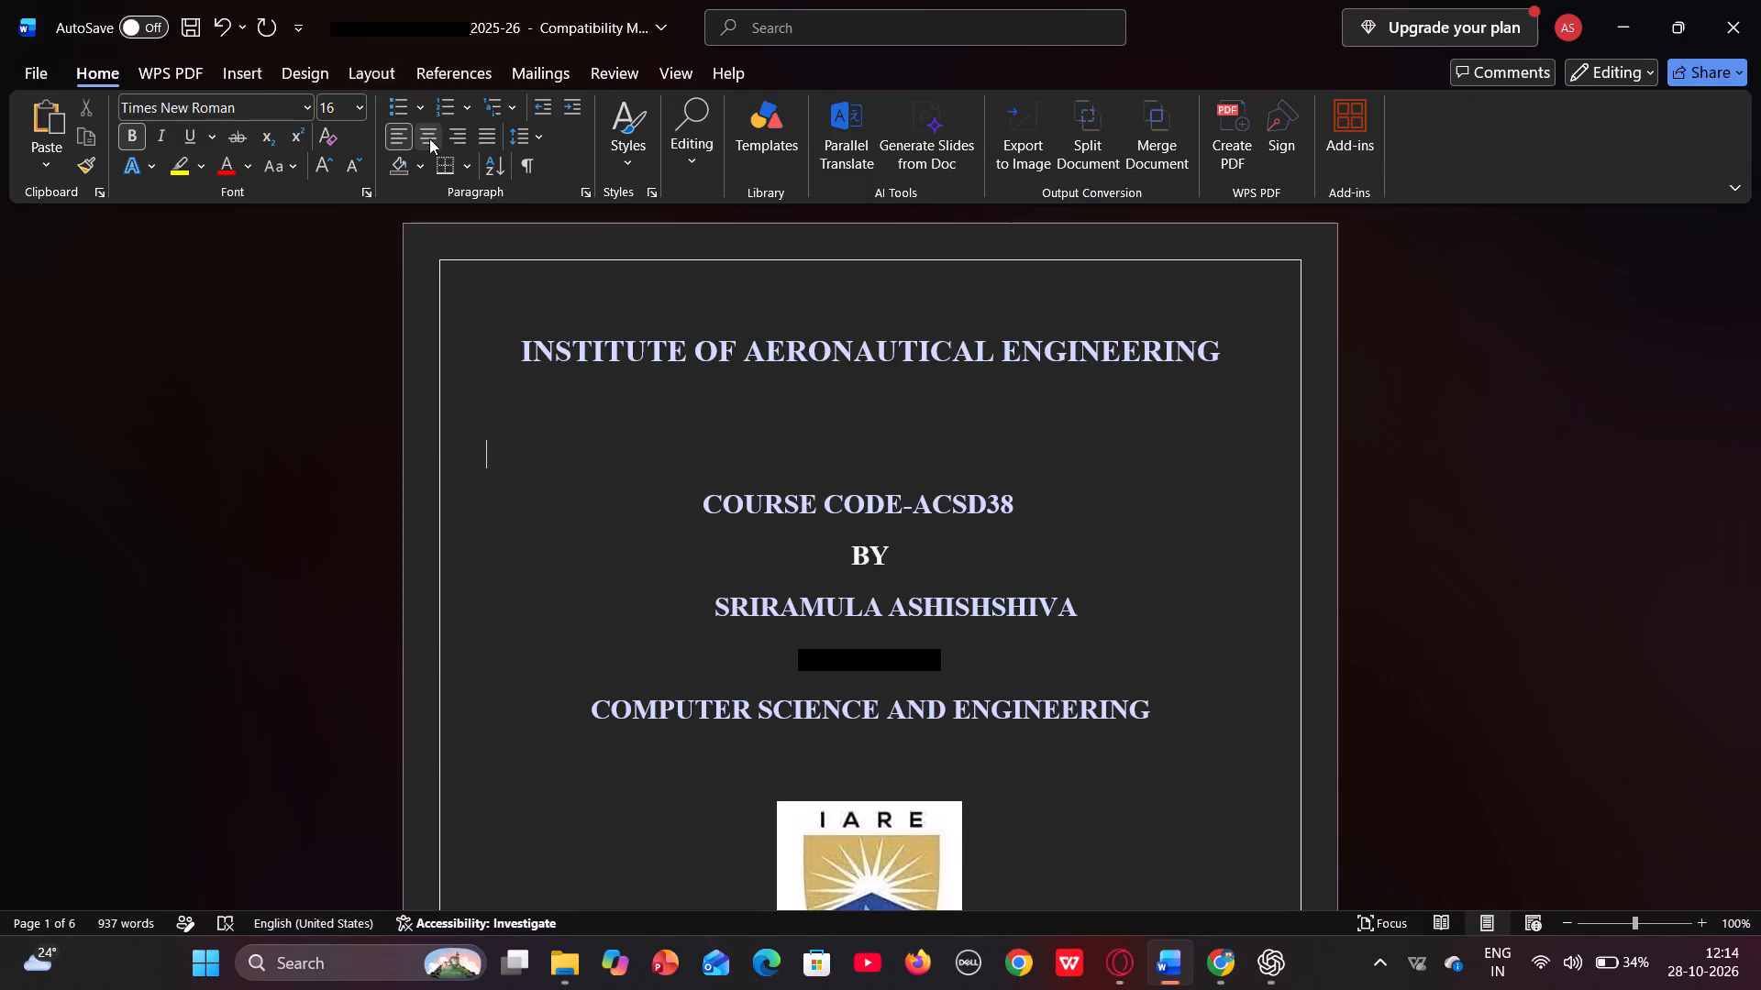
{"action": "left_click", "coordinate": [426, 131]}
{"action": "key", "text": "ctrl+v"}
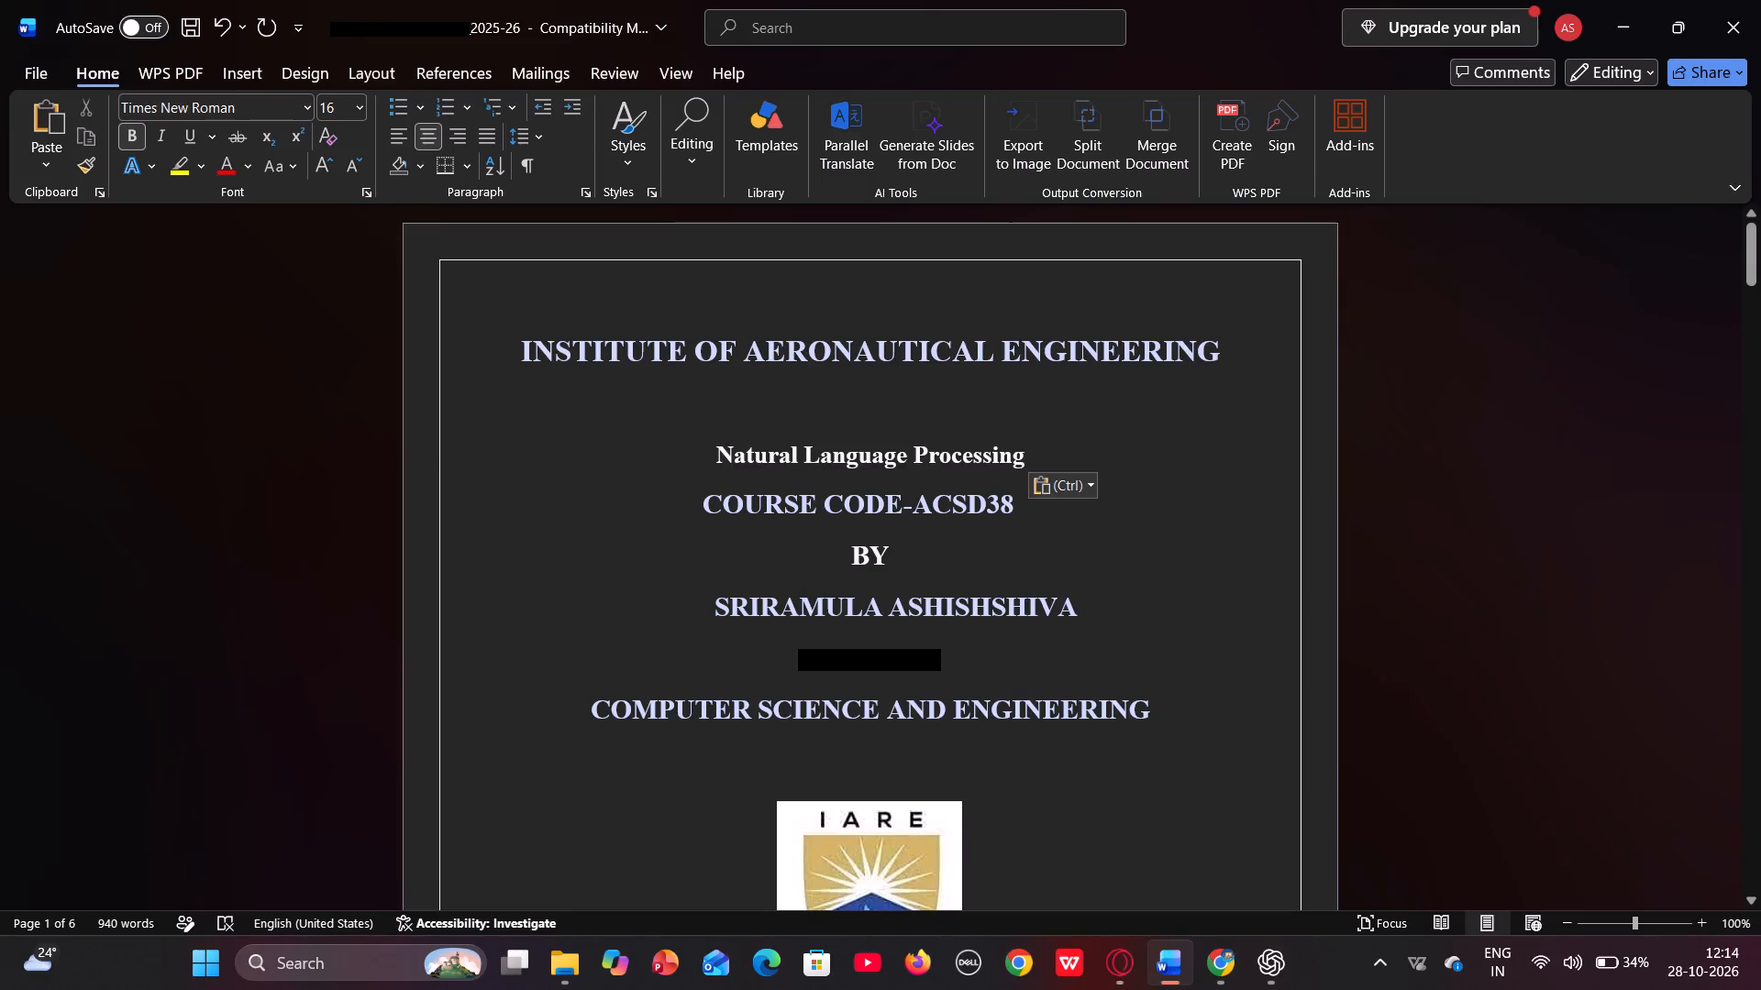
Format the "Natural Language Processing" line on the cover page with font colour Dark Blue, Text 2 and size 20.
{"action": "left_click_drag", "start_coordinate": [713, 450], "coordinate": [779, 456]}
{"action": "left_click_drag", "start_coordinate": [779, 456], "coordinate": [1025, 452]}
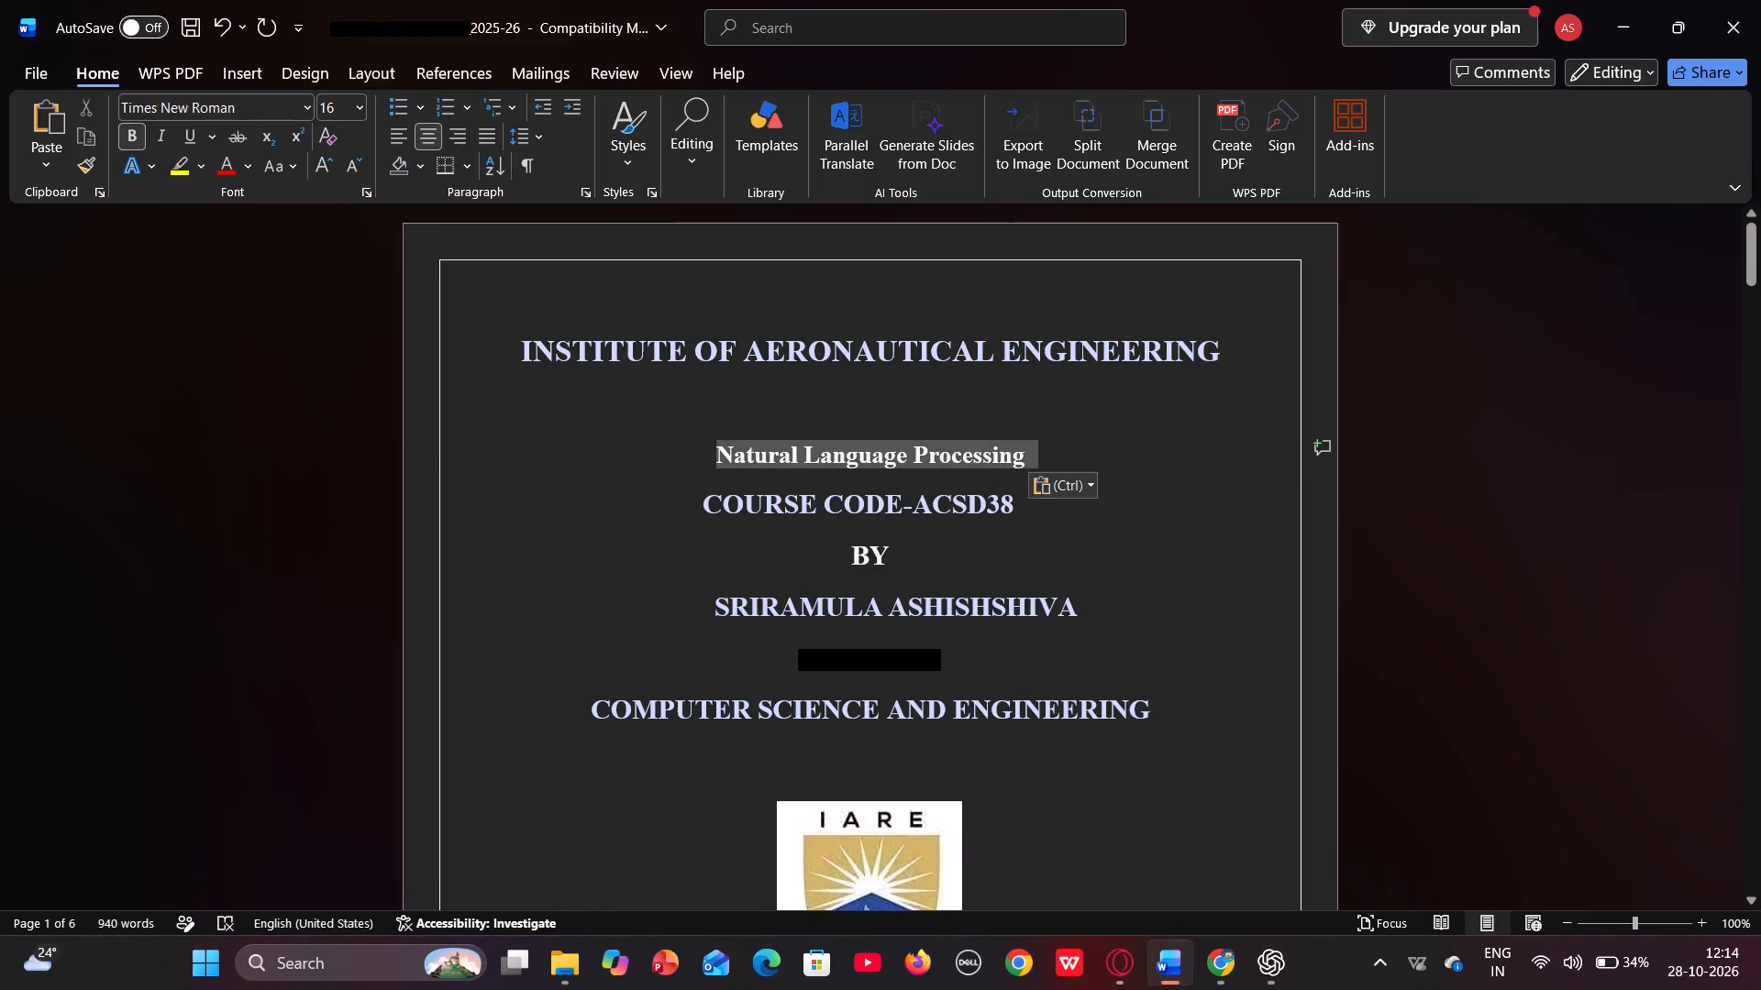
{"action": "left_click_drag", "start_coordinate": [1025, 452], "coordinate": [1030, 454]}
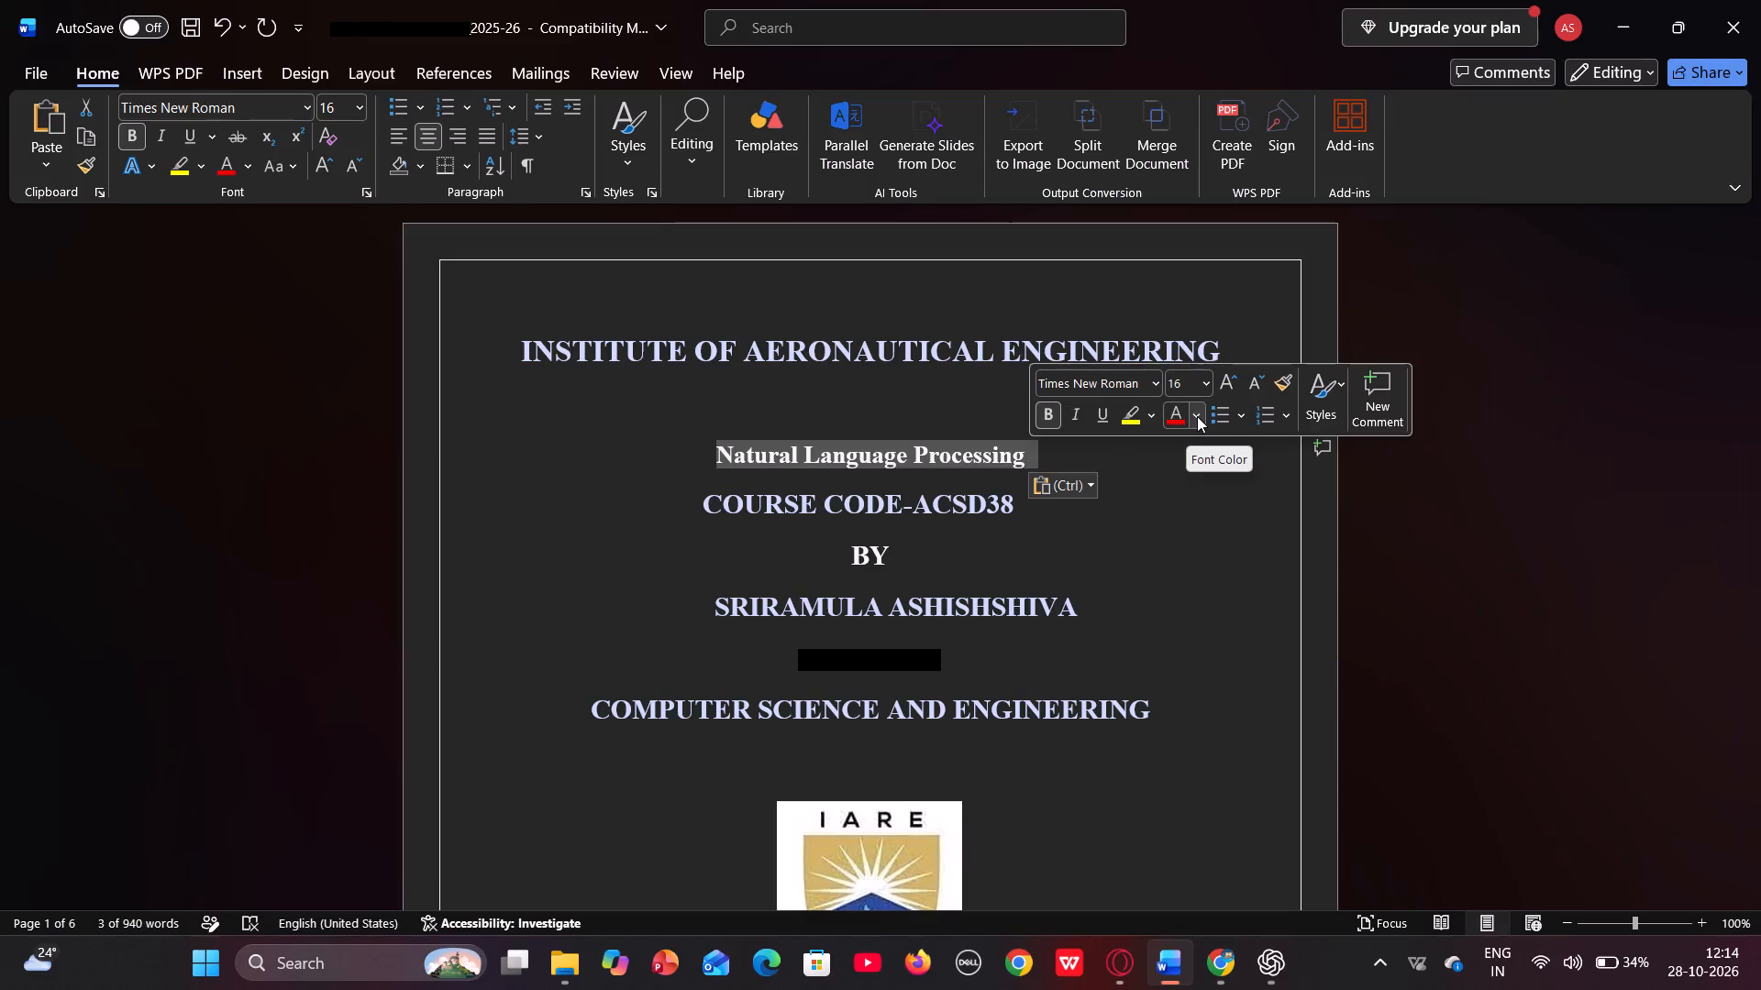
{"action": "left_click", "coordinate": [1197, 416]}
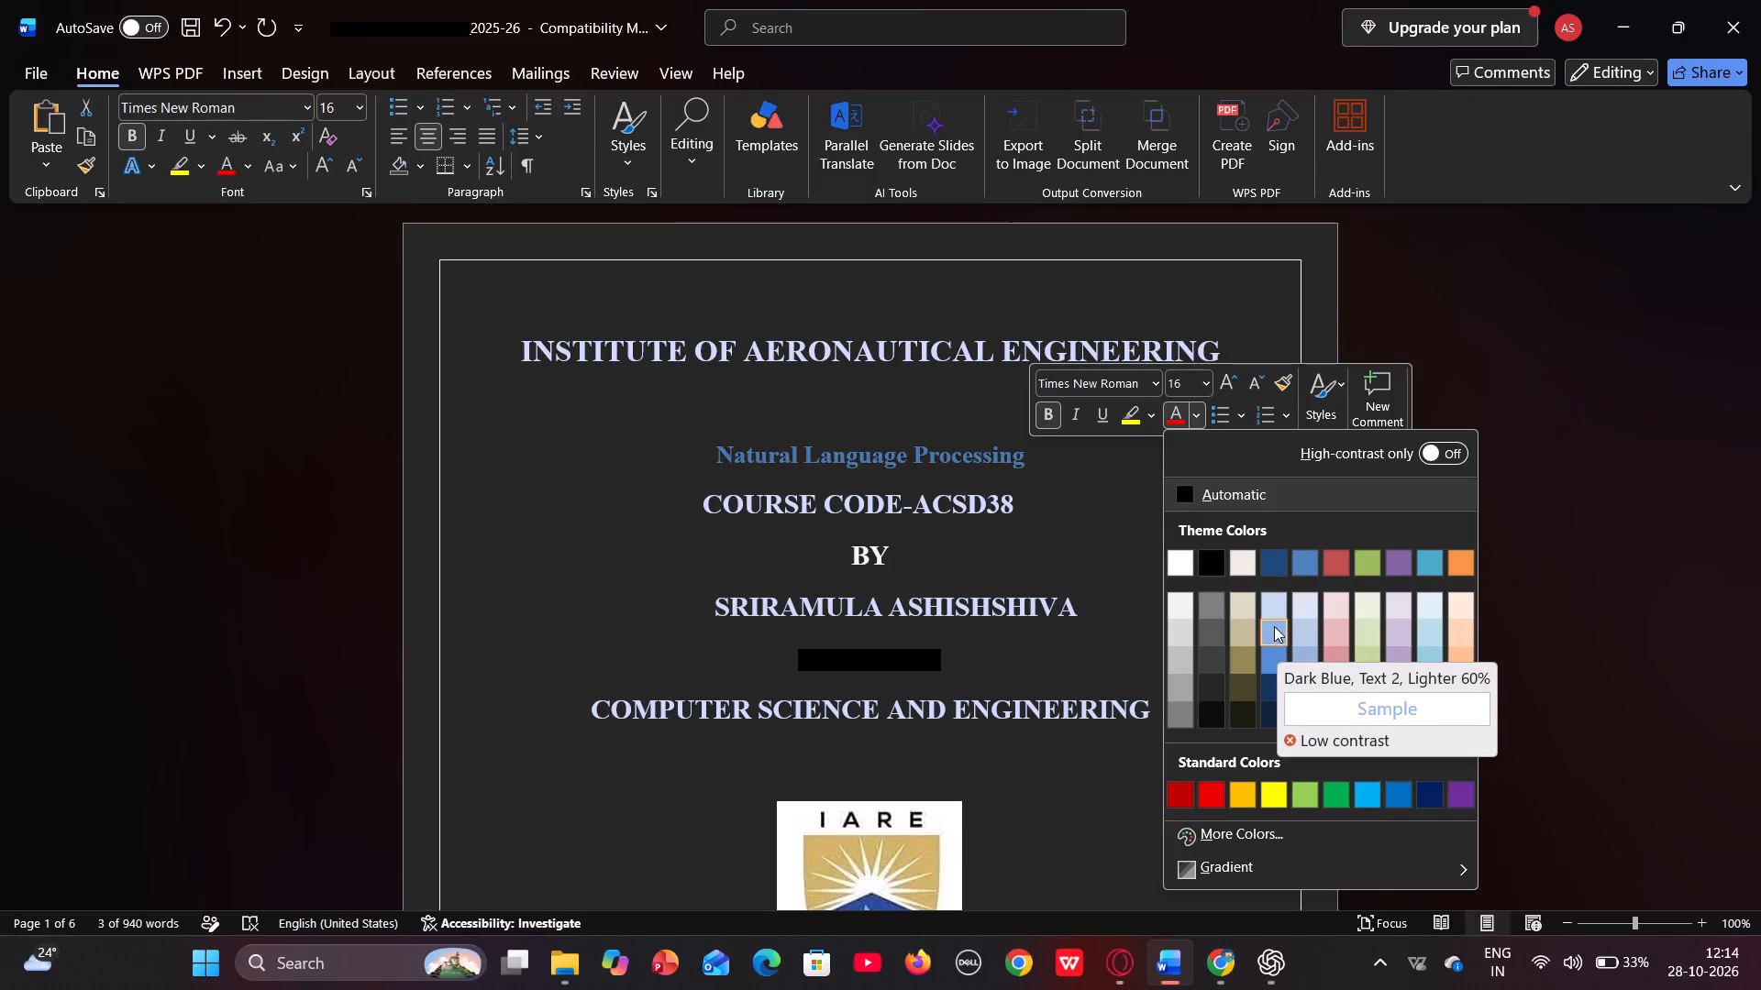
{"action": "left_click", "coordinate": [1278, 557]}
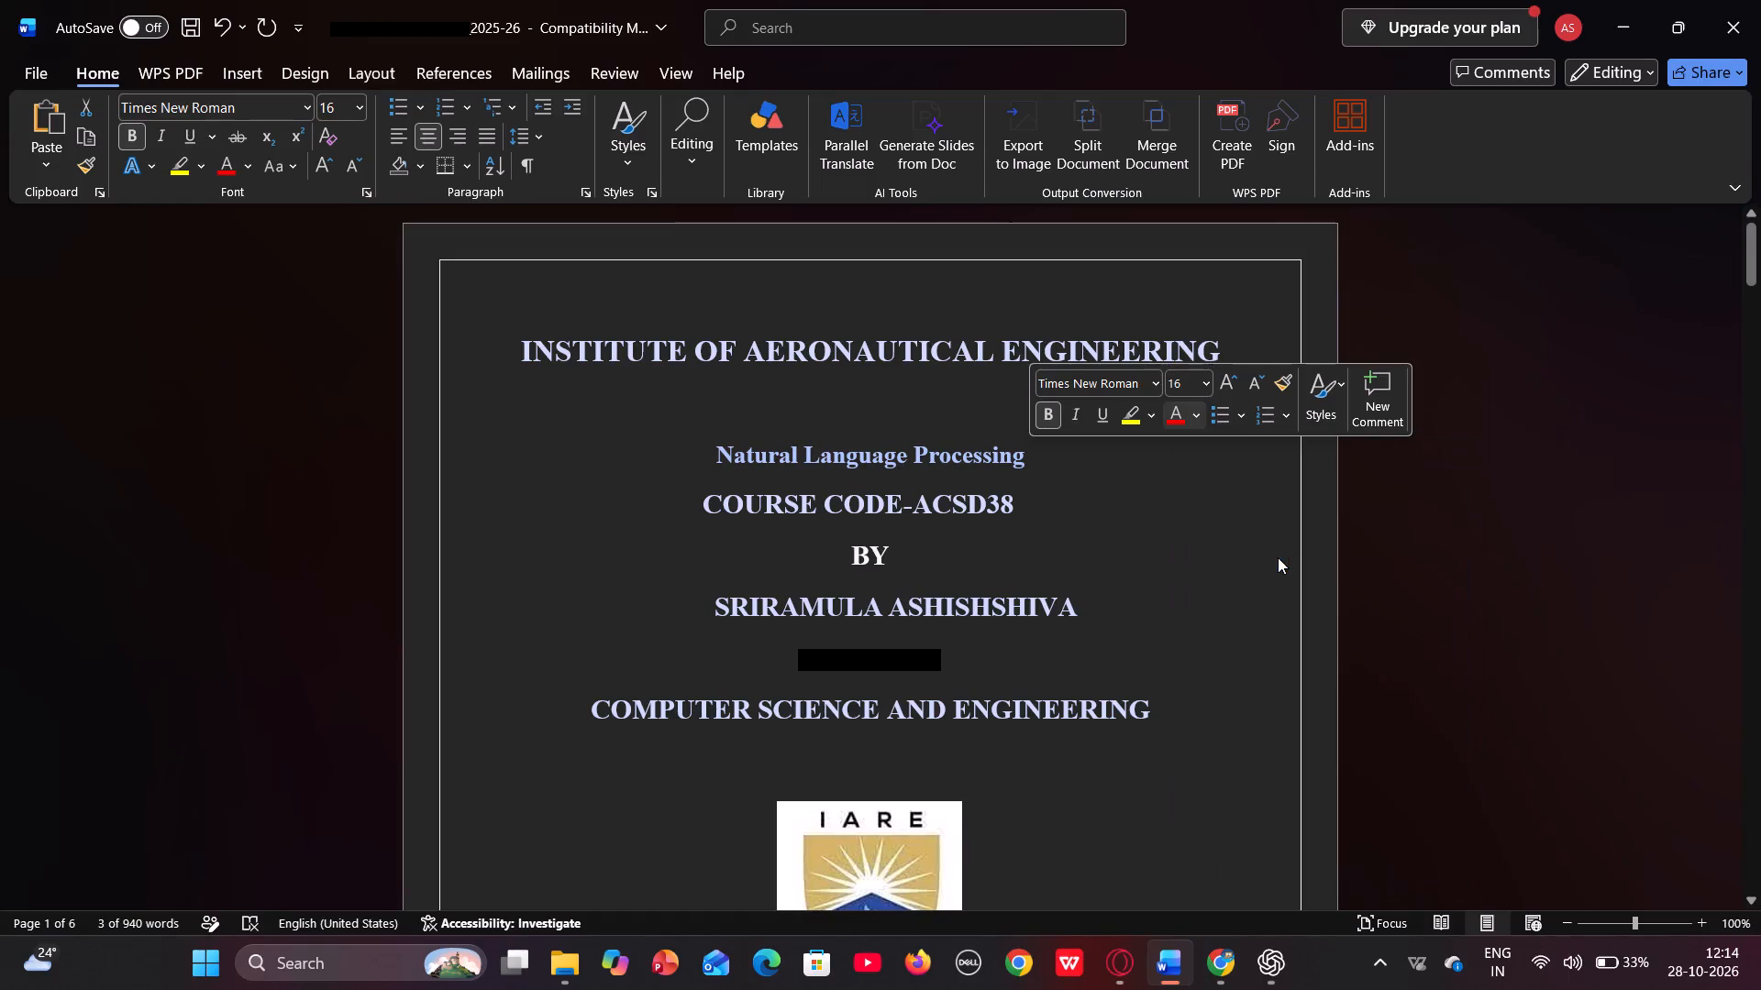
{"action": "left_click", "coordinate": [1043, 461]}
{"action": "left_click_drag", "start_coordinate": [1050, 456], "coordinate": [760, 458]}
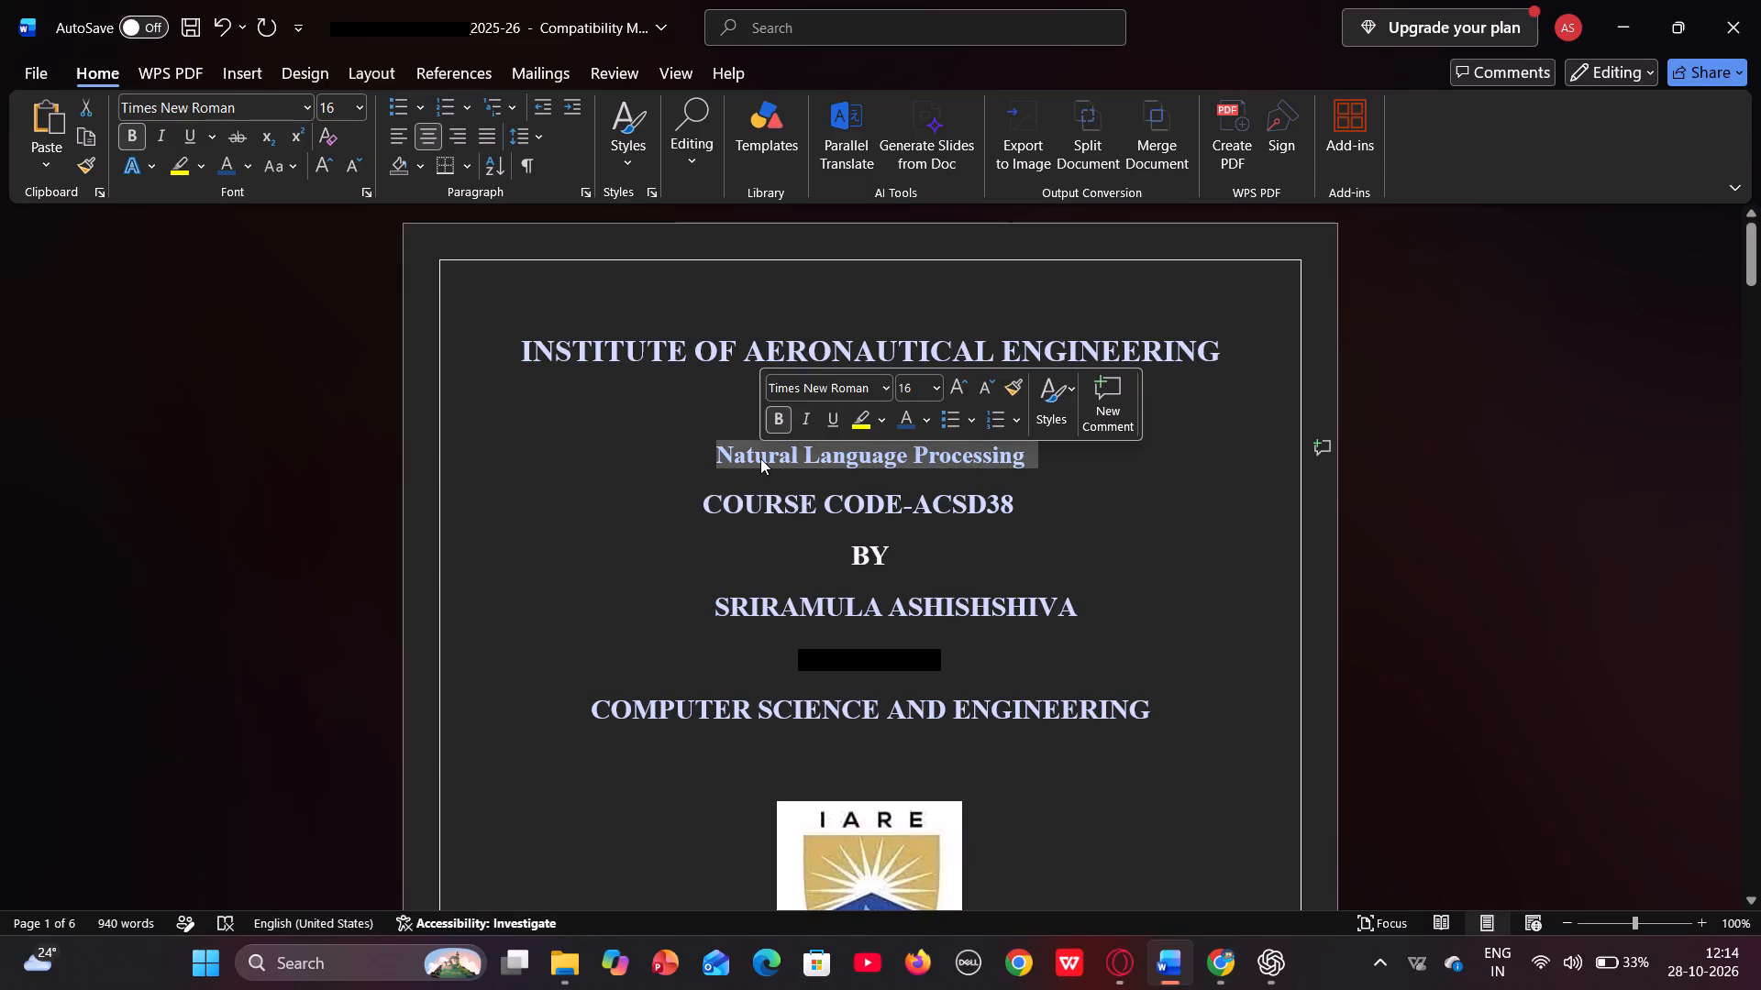
{"action": "left_click", "coordinate": [964, 385]}
{"action": "left_click", "coordinate": [964, 385]}
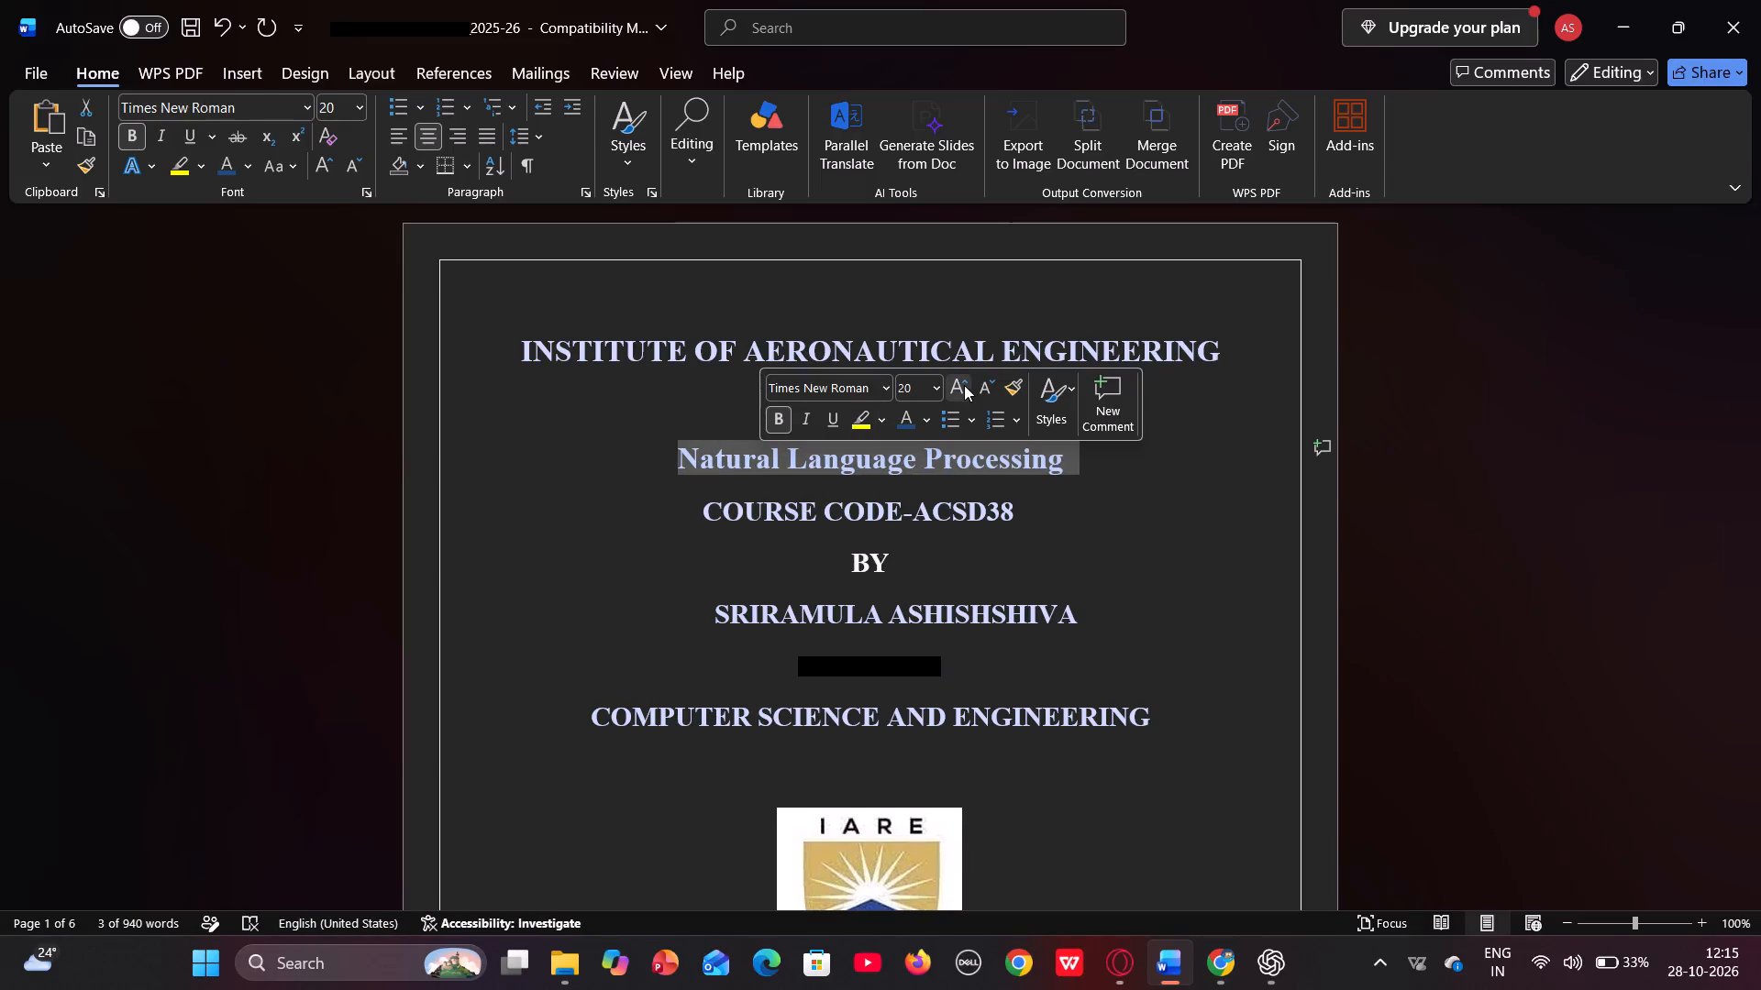
Clear the old code after "COURSE CODE-" on the cover page and copy AITD11 from the course table in Chrome.
{"action": "left_click", "coordinate": [1110, 484]}
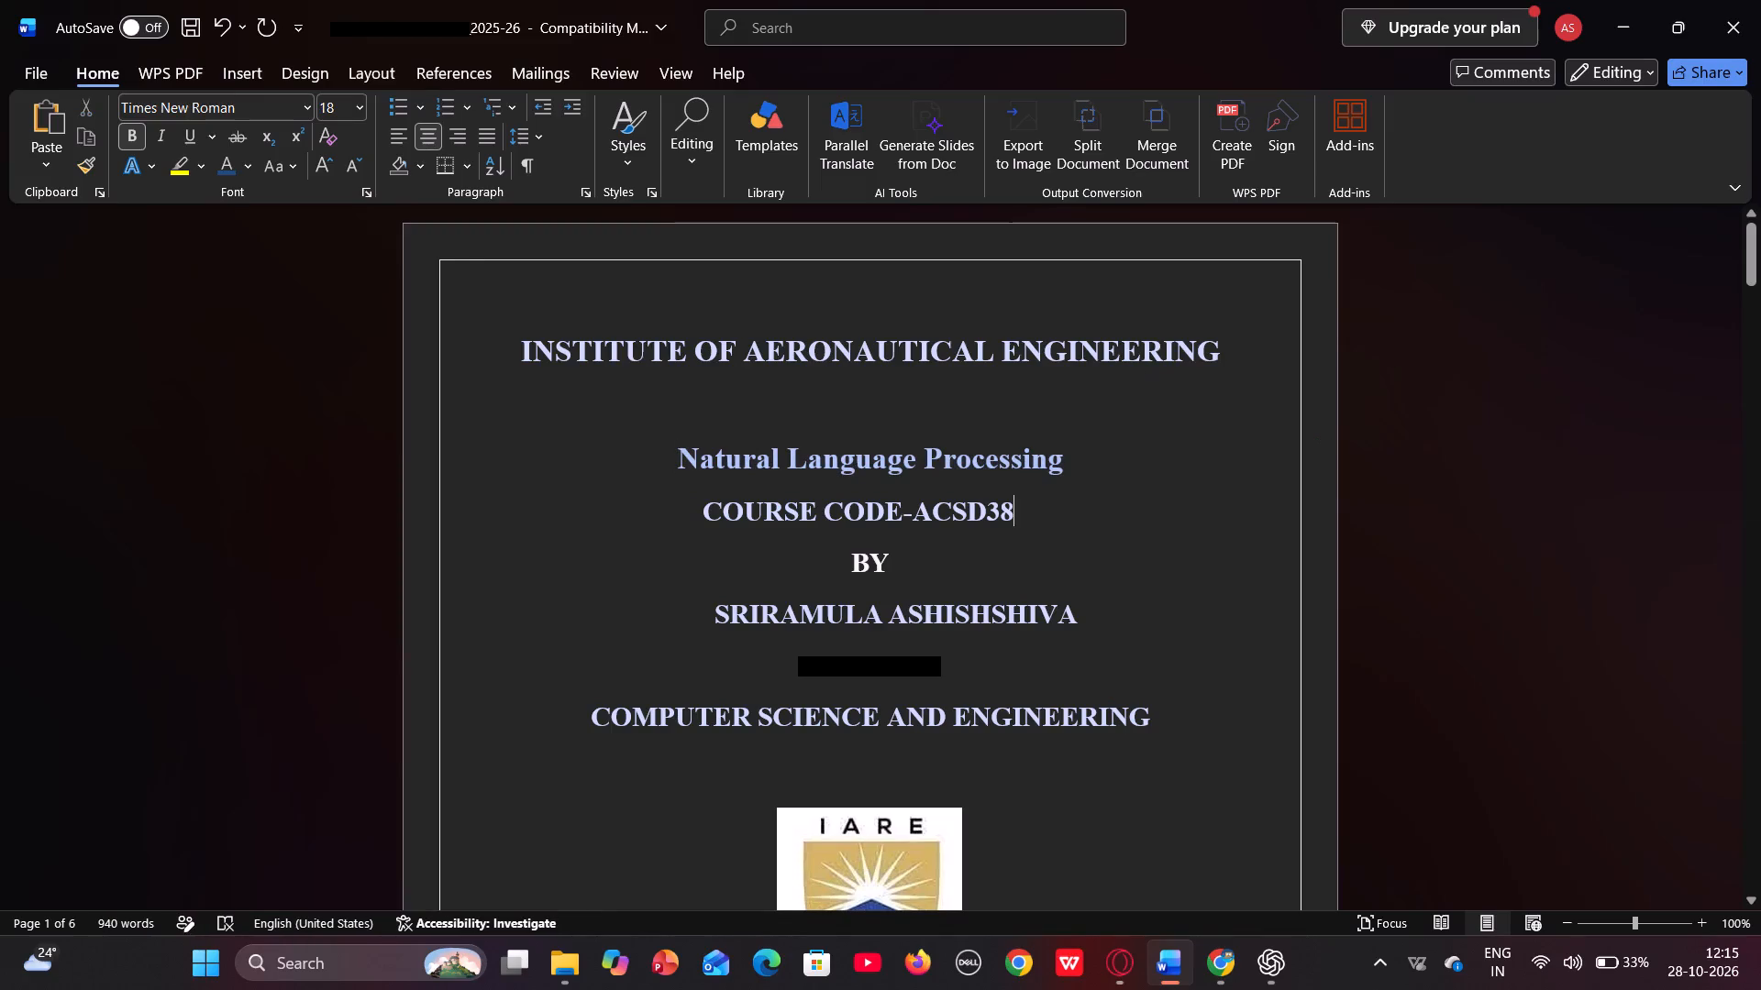
{"action": "scroll", "coordinate": [1110, 484], "scroll_direction": "down", "scroll_amount": 1}
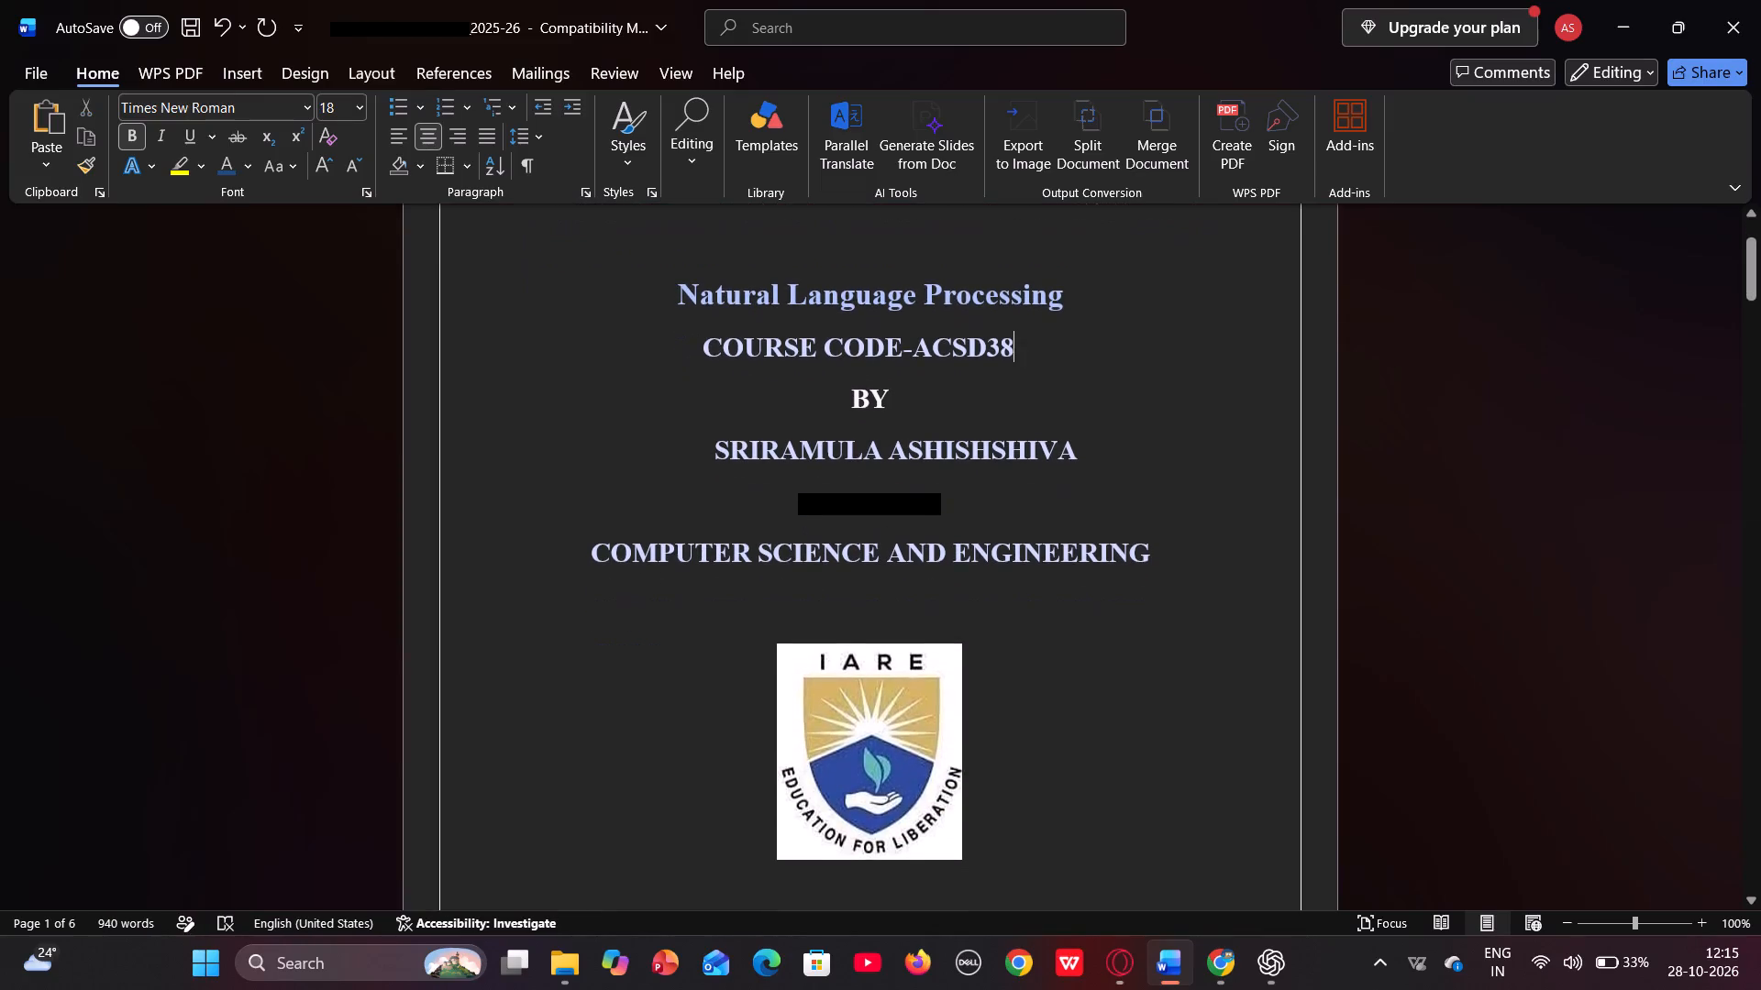
{"action": "key", "text": "BackSpace"}
{"action": "key", "text": "BackSpace"}
{"action": "key", "text": "BackSpace"}
{"action": "key", "text": "BackSpace"}
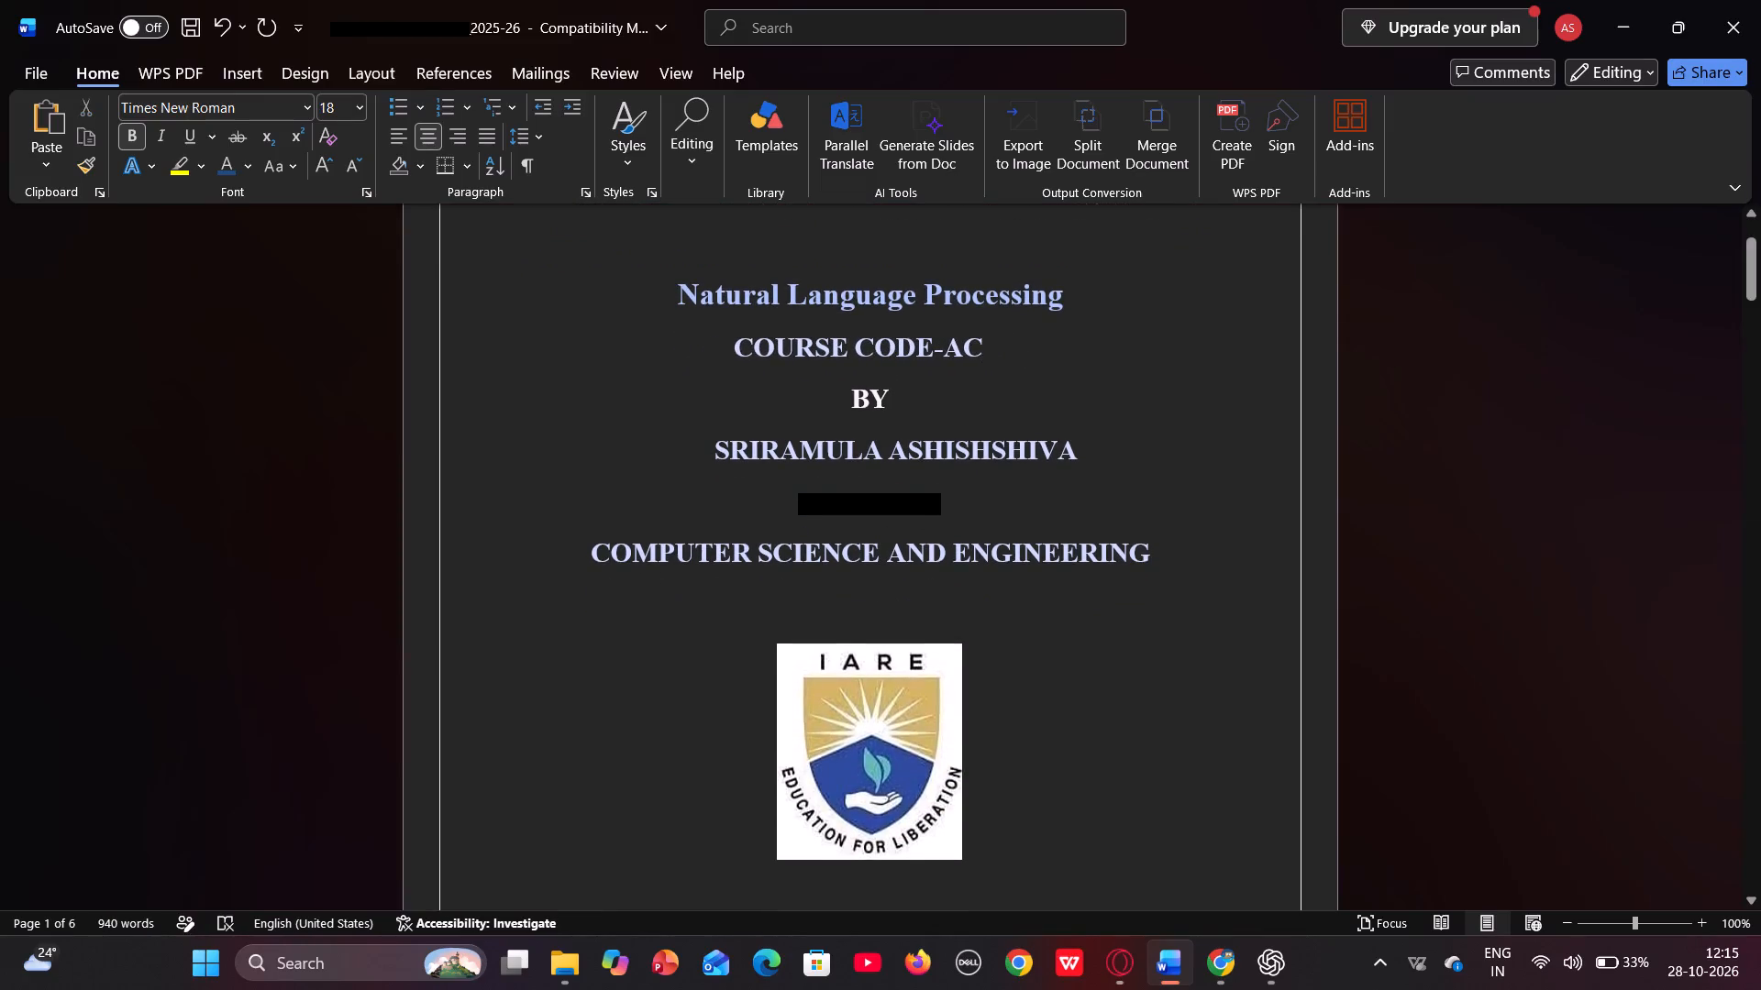
{"action": "left_click", "coordinate": [1207, 959]}
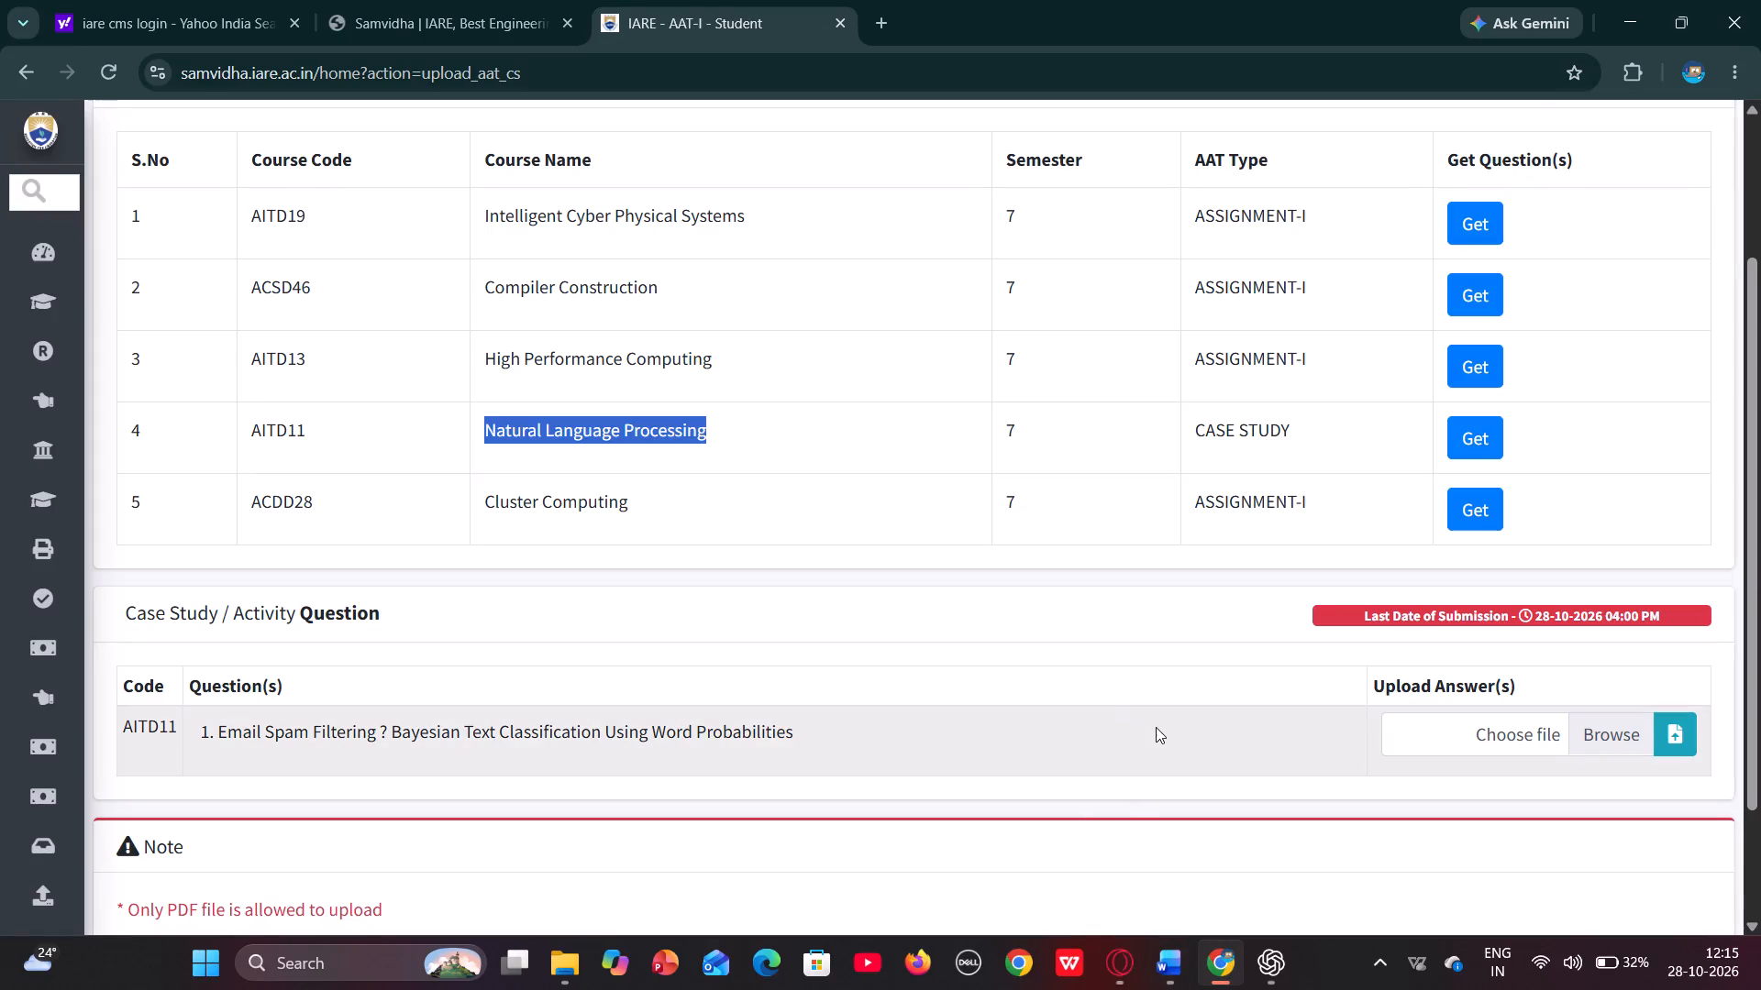
{"action": "left_click", "coordinate": [350, 426]}
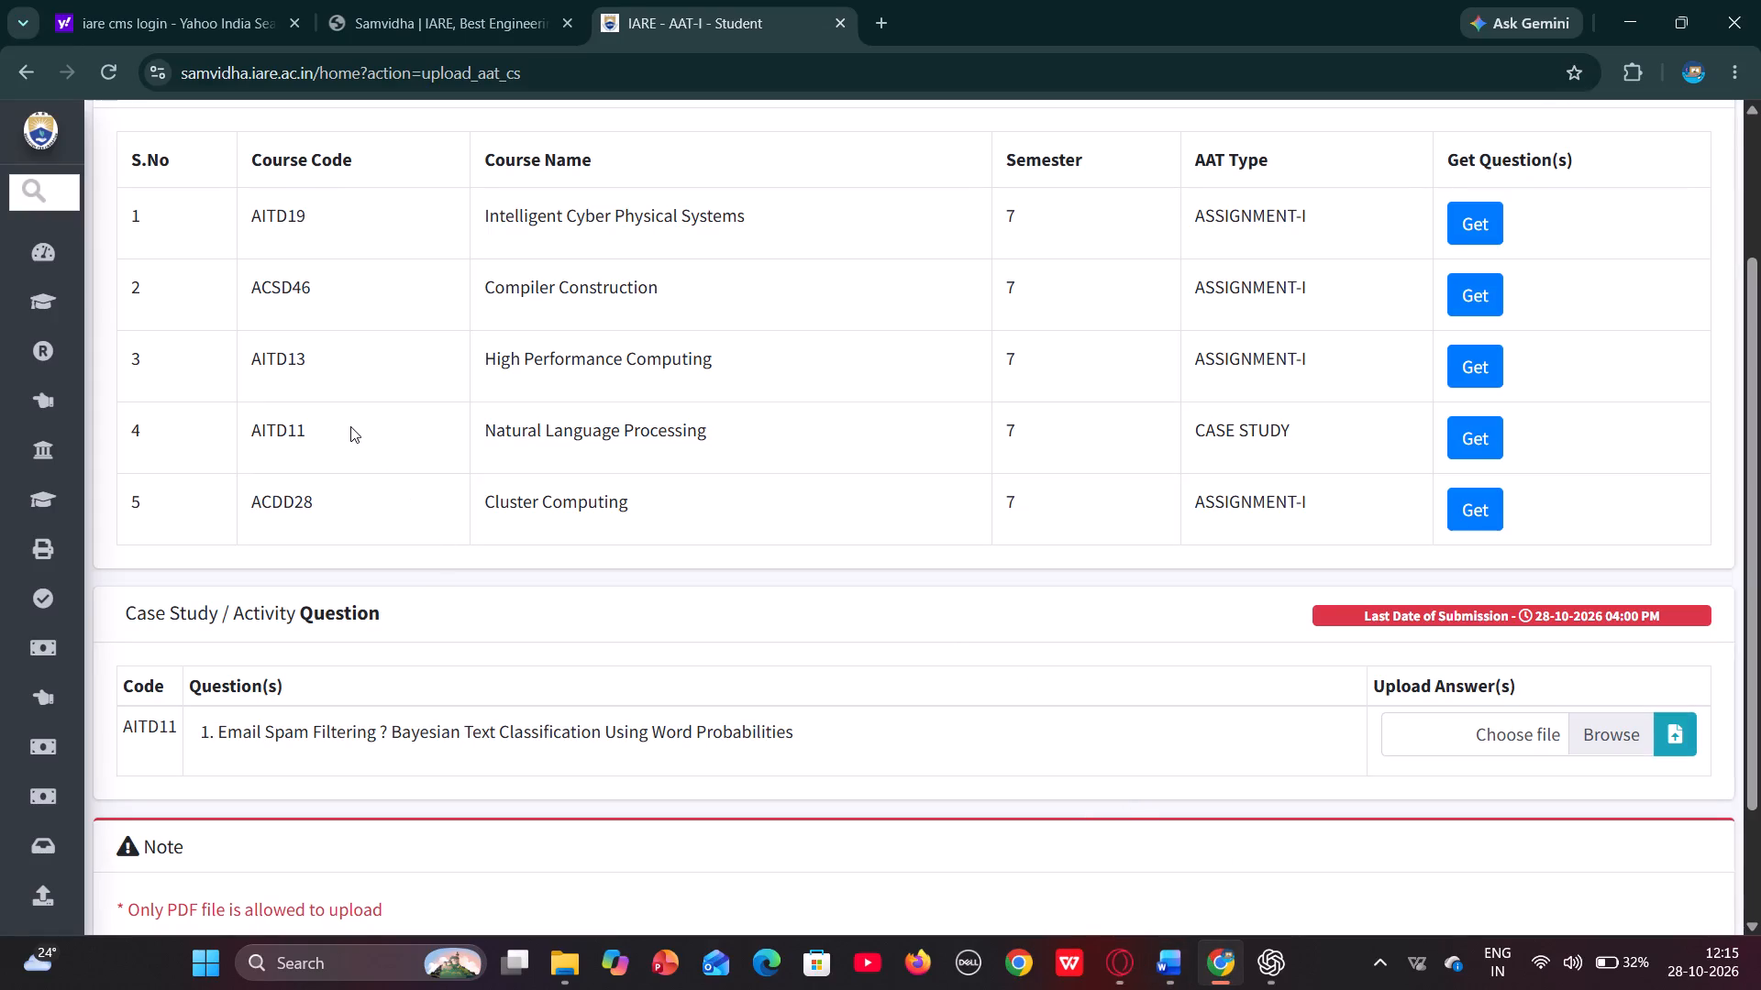
{"action": "left_click_drag", "start_coordinate": [350, 426], "coordinate": [227, 425]}
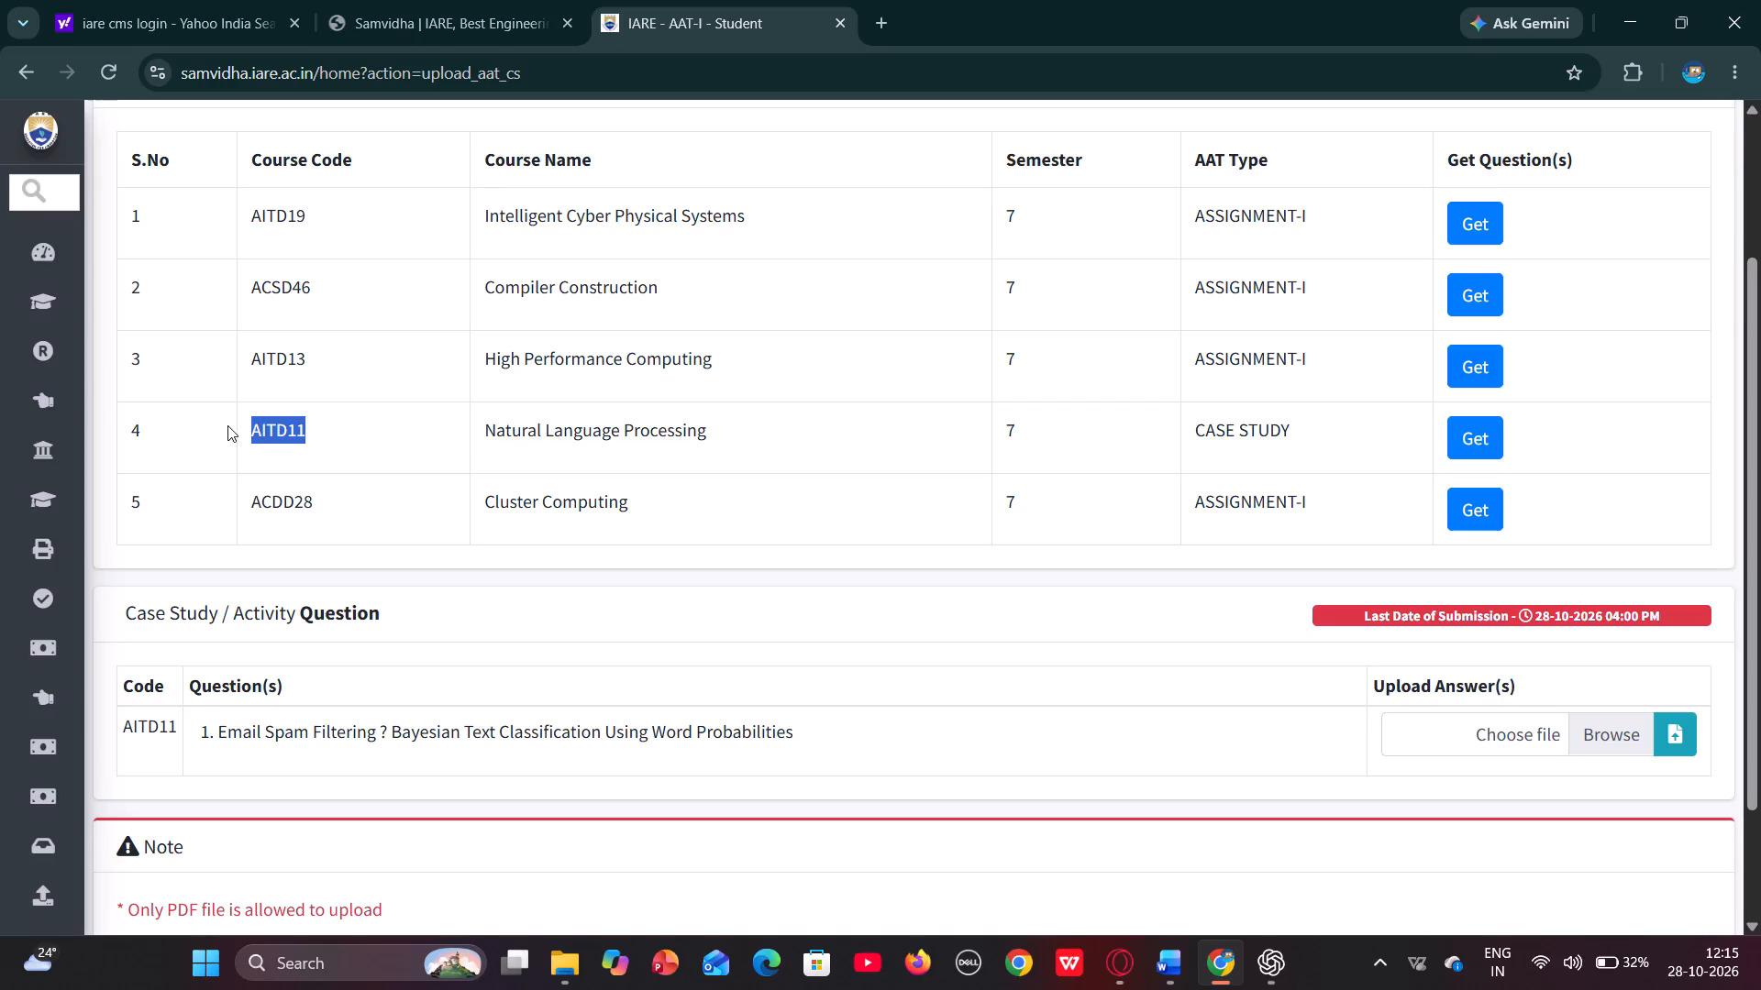
{"action": "key", "text": "ctrl+c"}
{"action": "key", "text": "ctrl+c"}
{"action": "left_click", "coordinate": [1162, 962]}
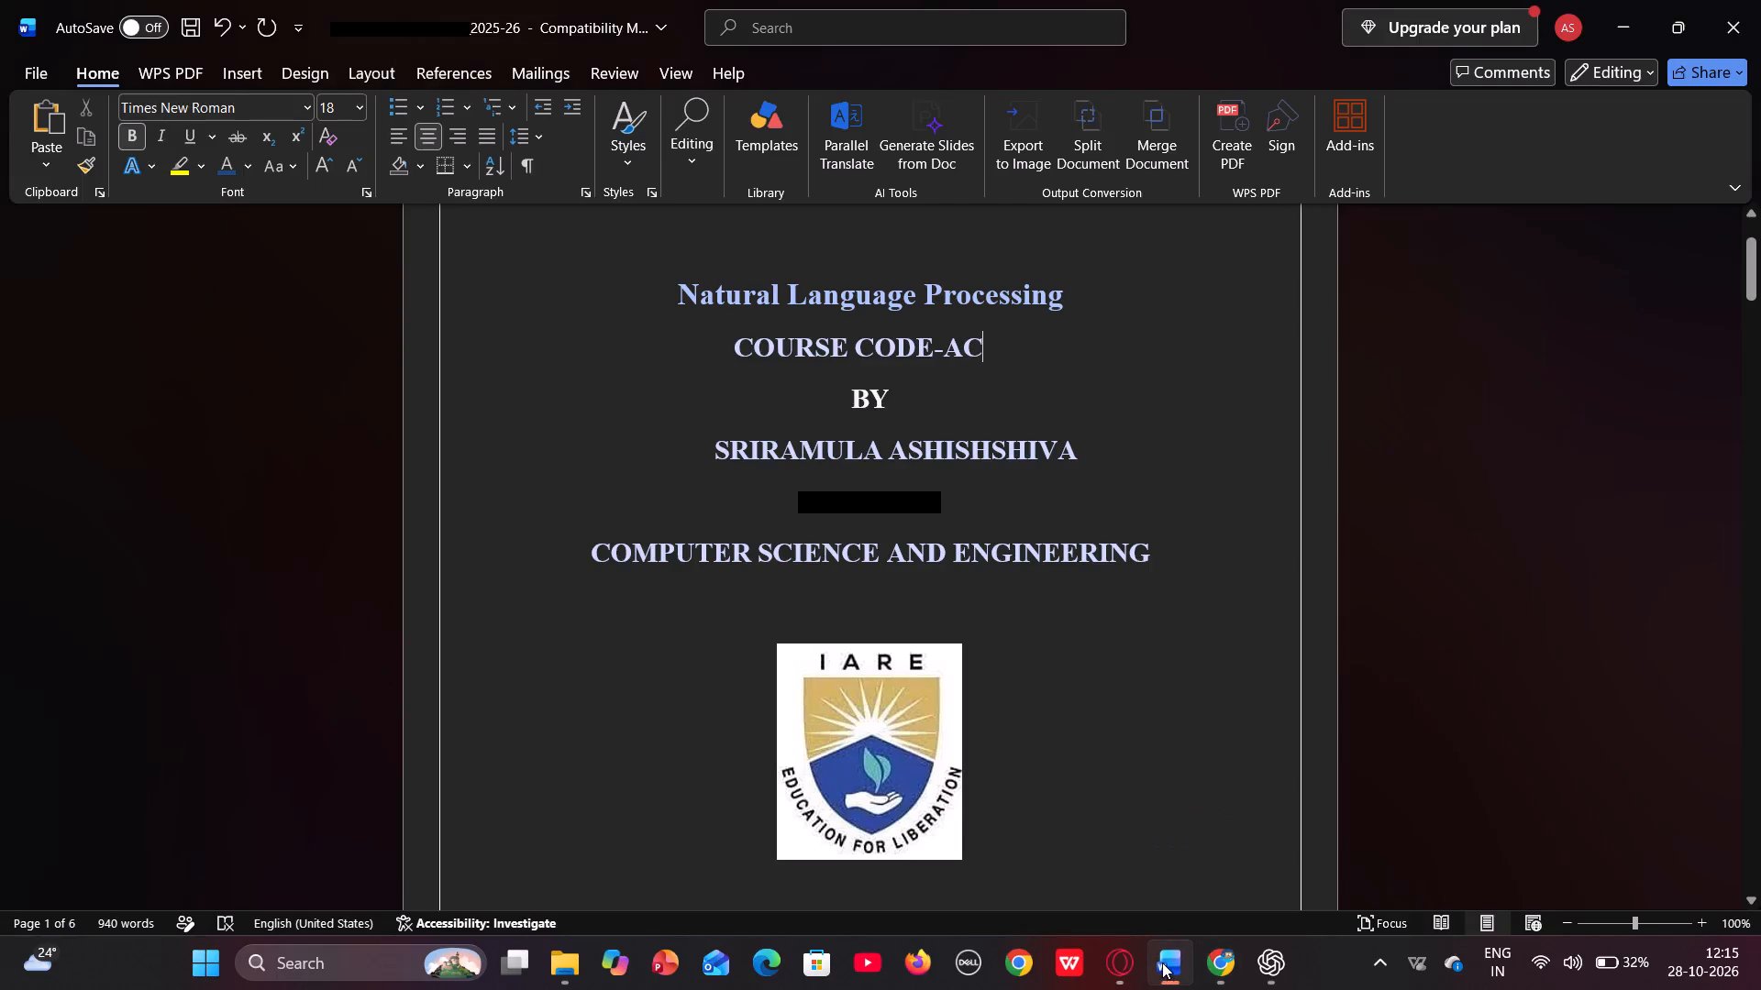
{"action": "key", "text": "BackSpace"}
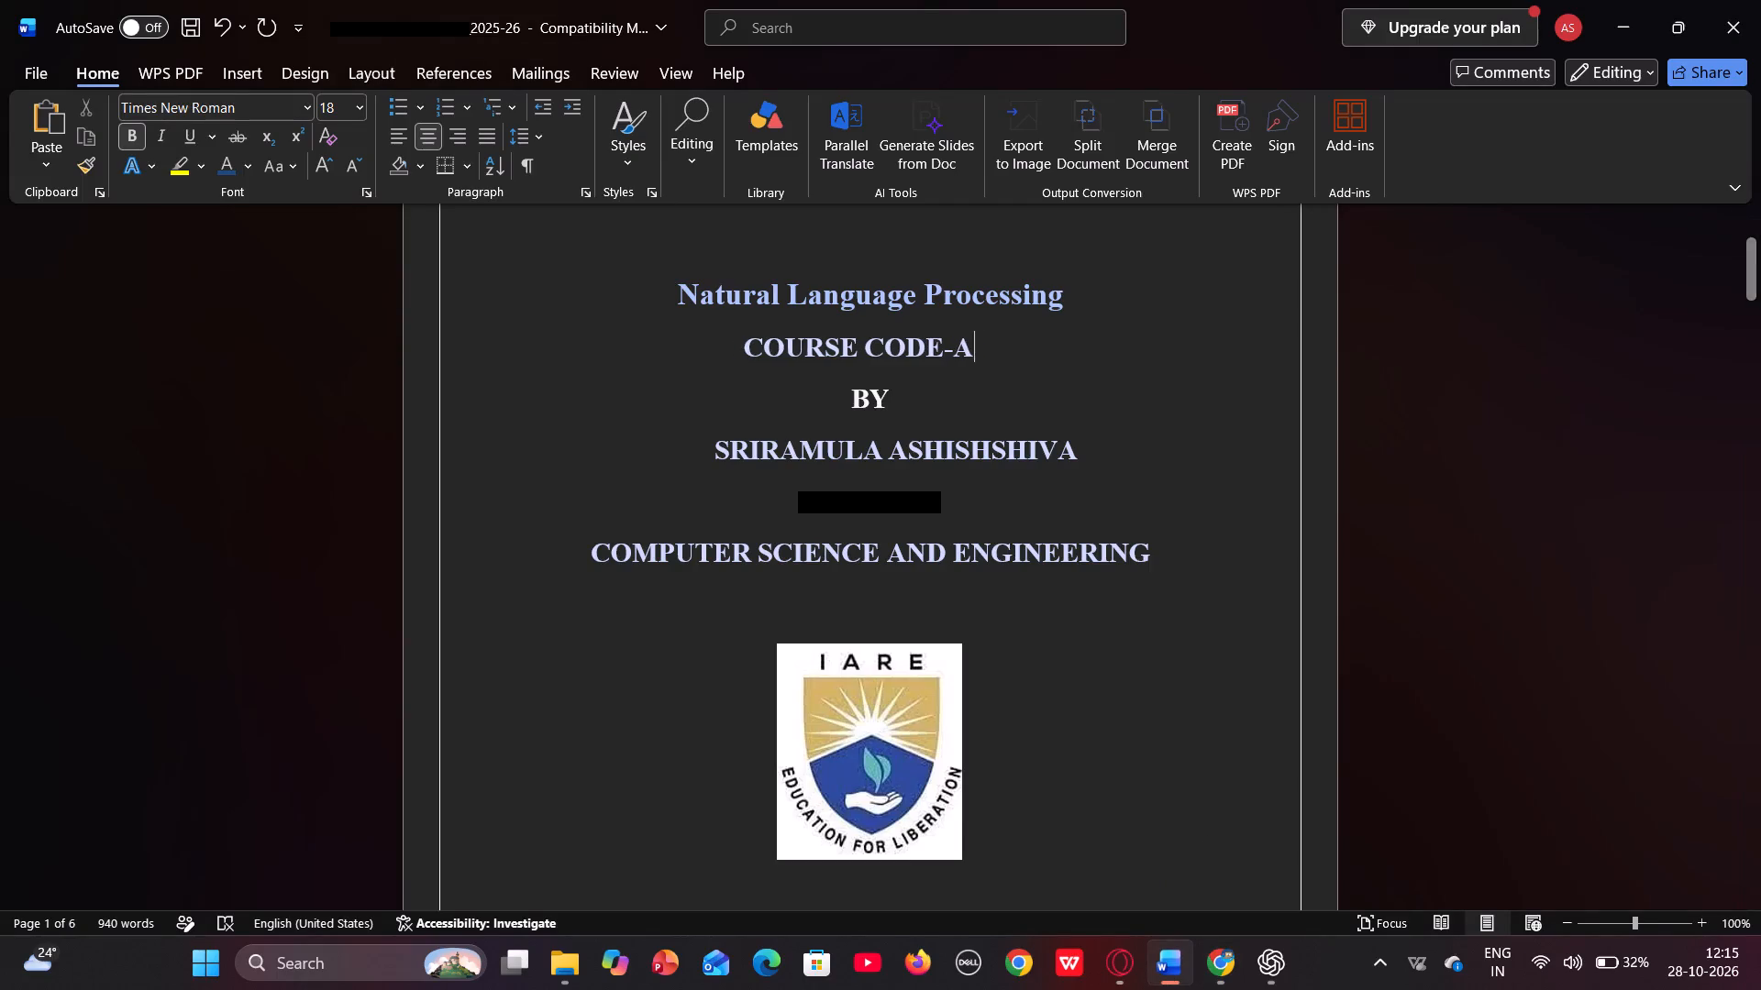
{"action": "key", "text": "BackSpace"}
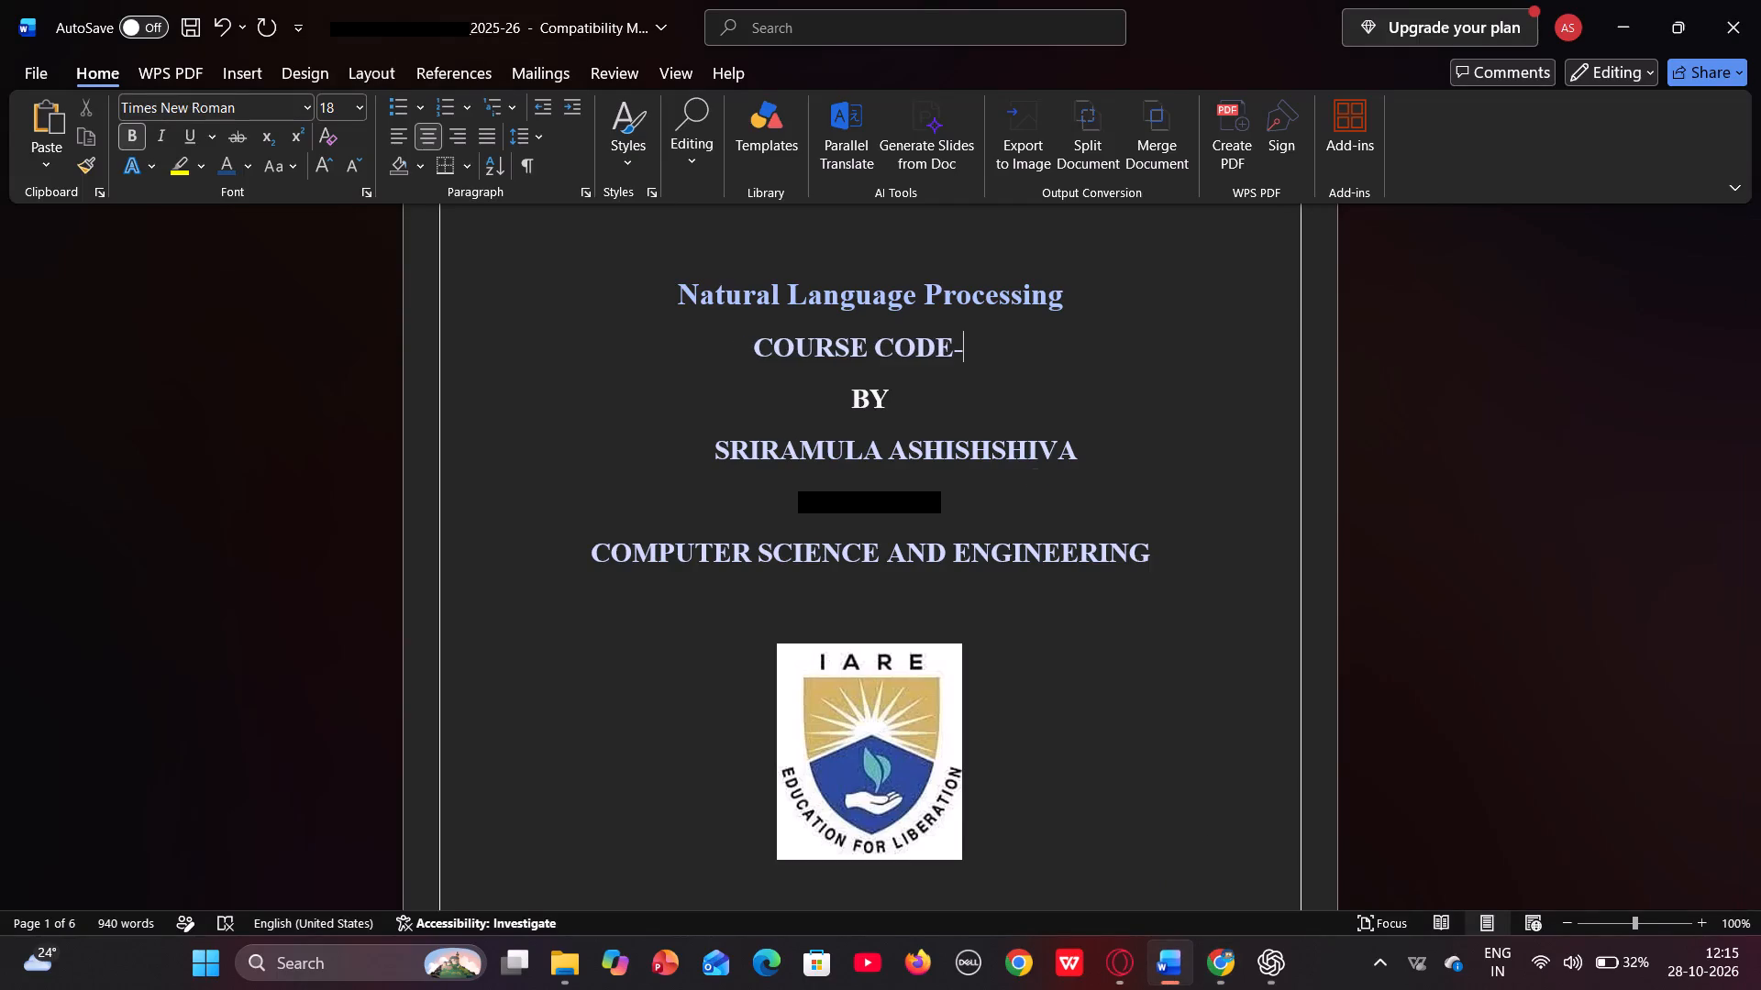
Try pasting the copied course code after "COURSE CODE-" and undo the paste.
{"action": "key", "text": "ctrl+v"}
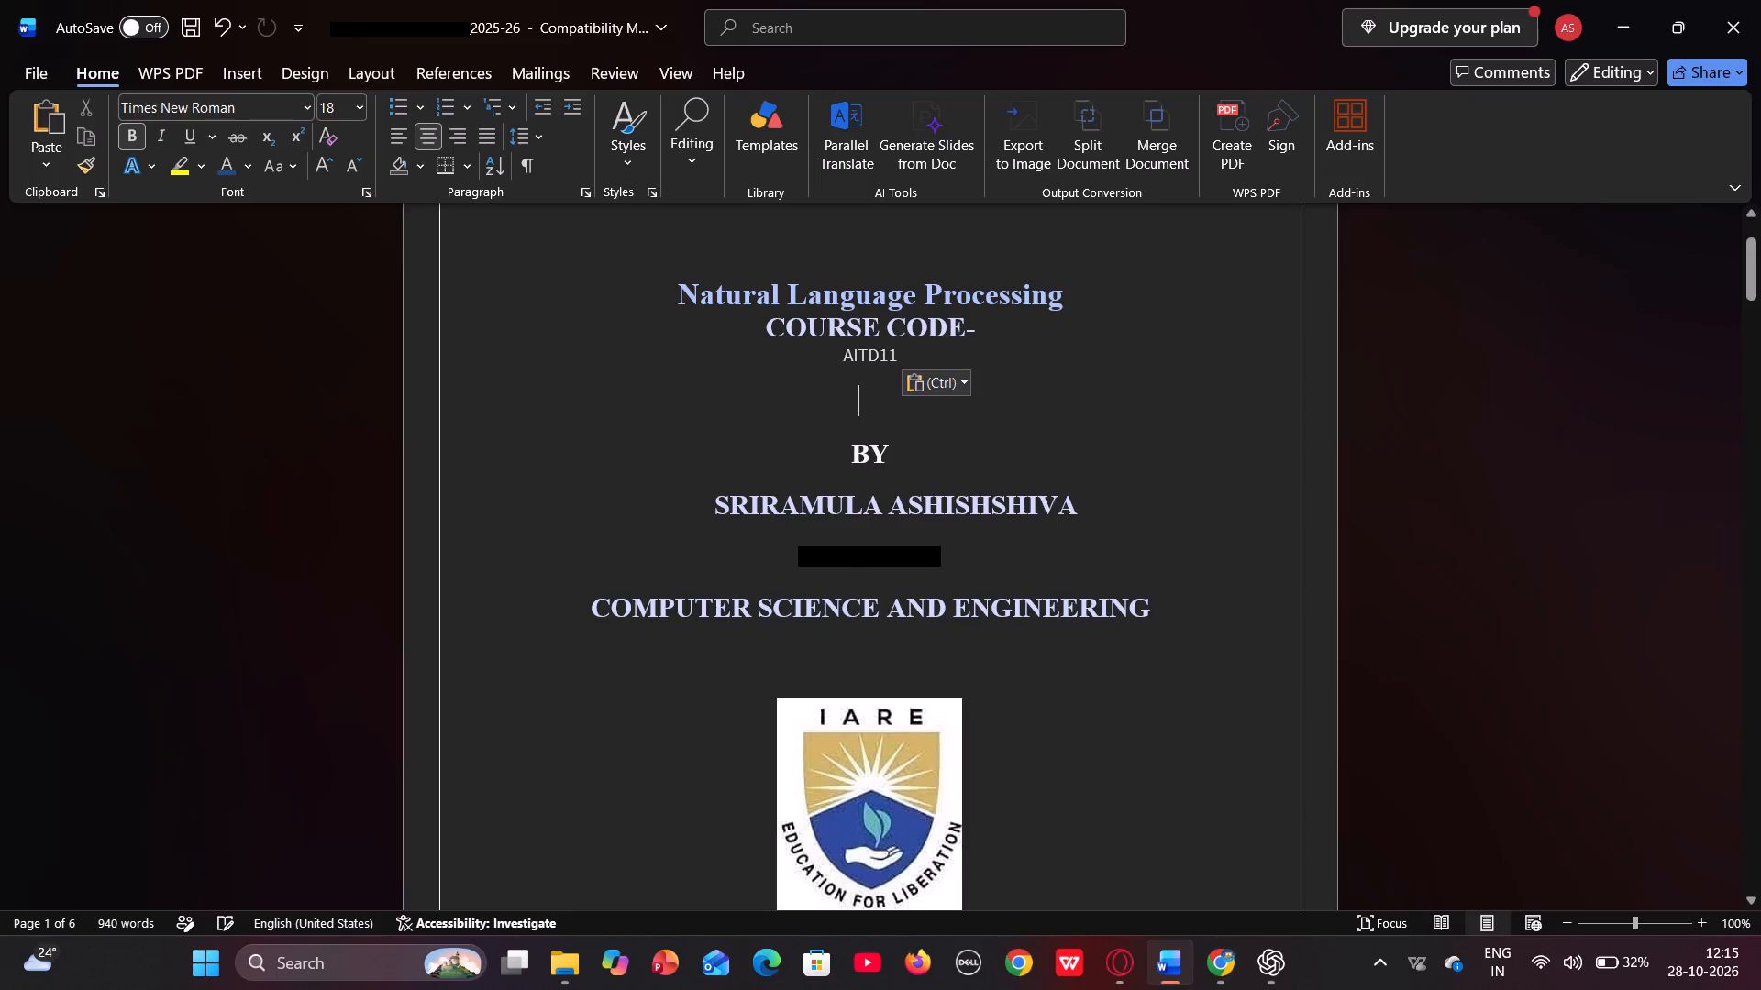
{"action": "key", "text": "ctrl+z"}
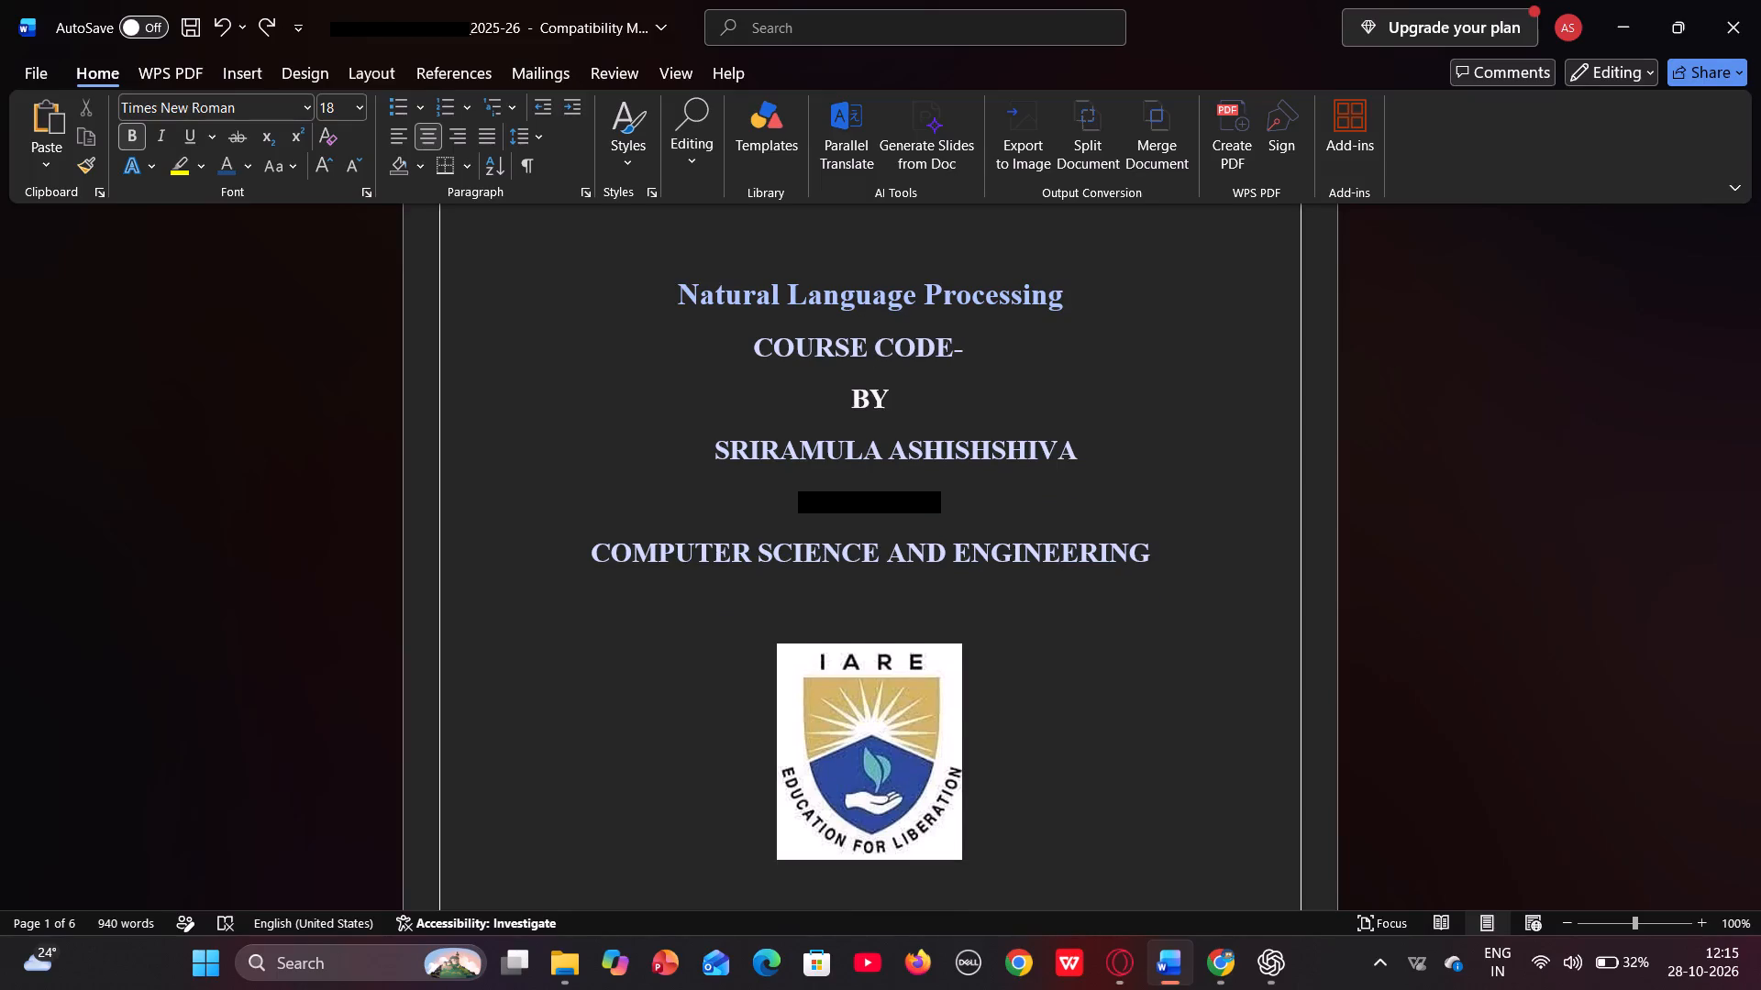
Enter AITD11 directly after "COURSE CODE-" on the cover page.
{"action": "key", "text": "a"}
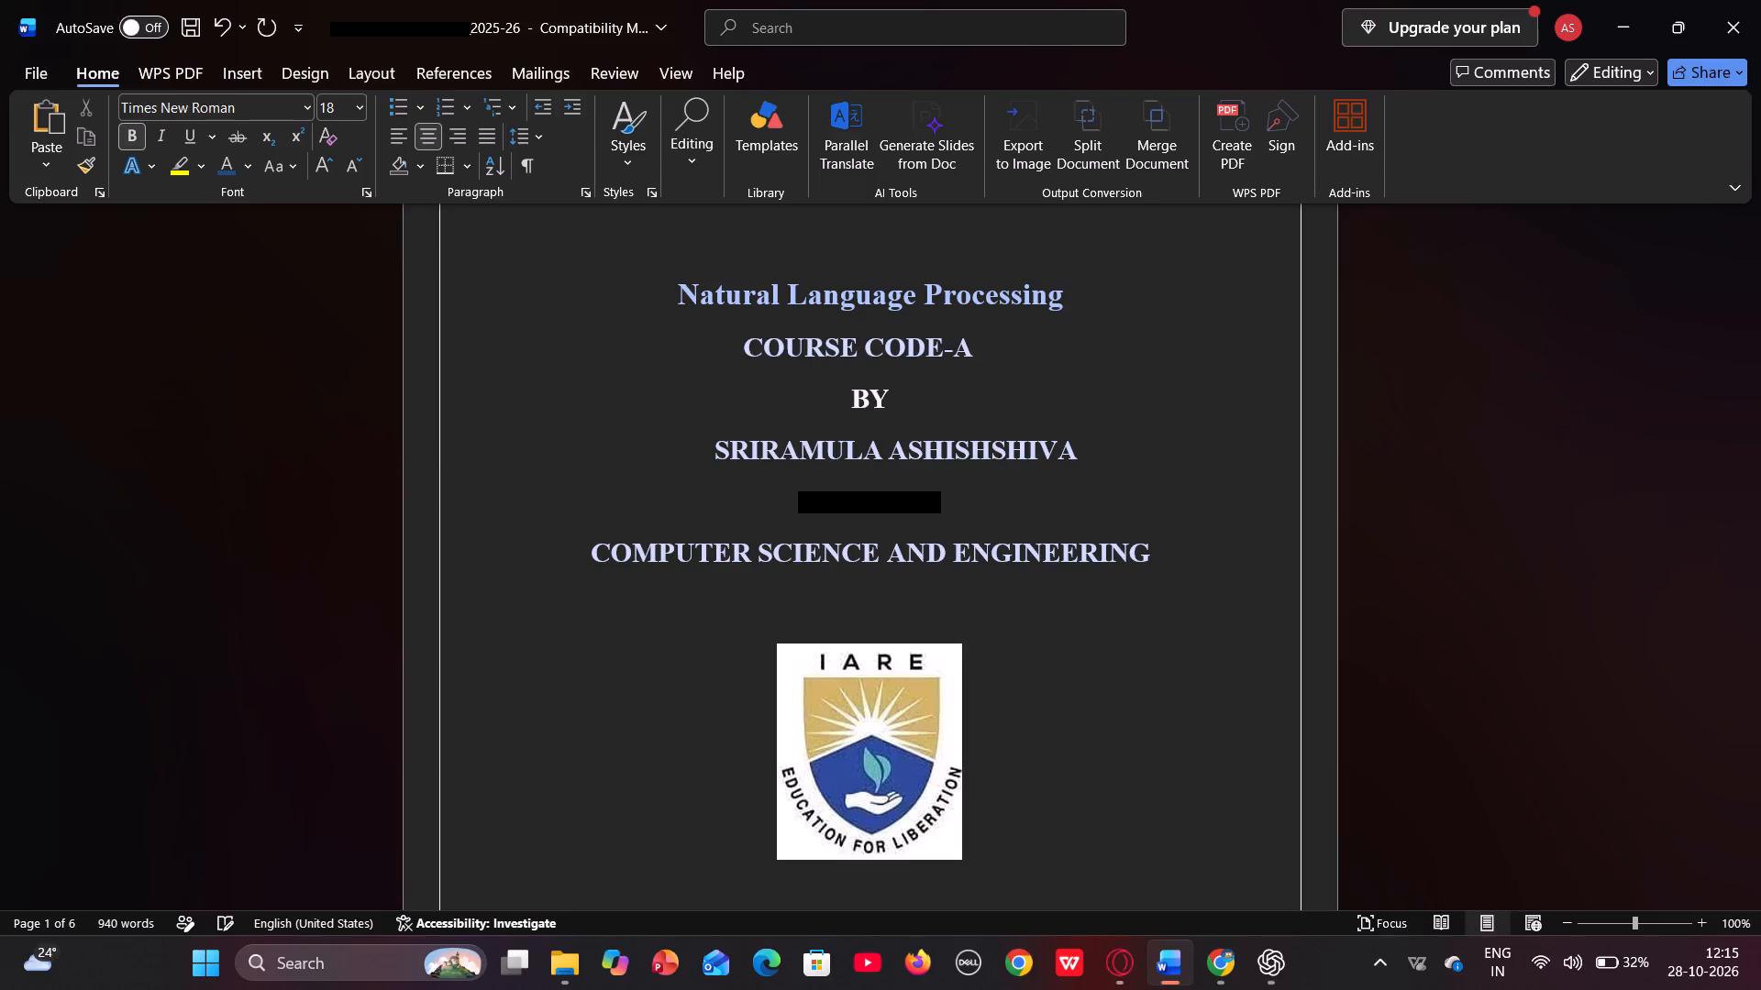
{"action": "key", "text": "i"}
{"action": "key", "text": "t"}
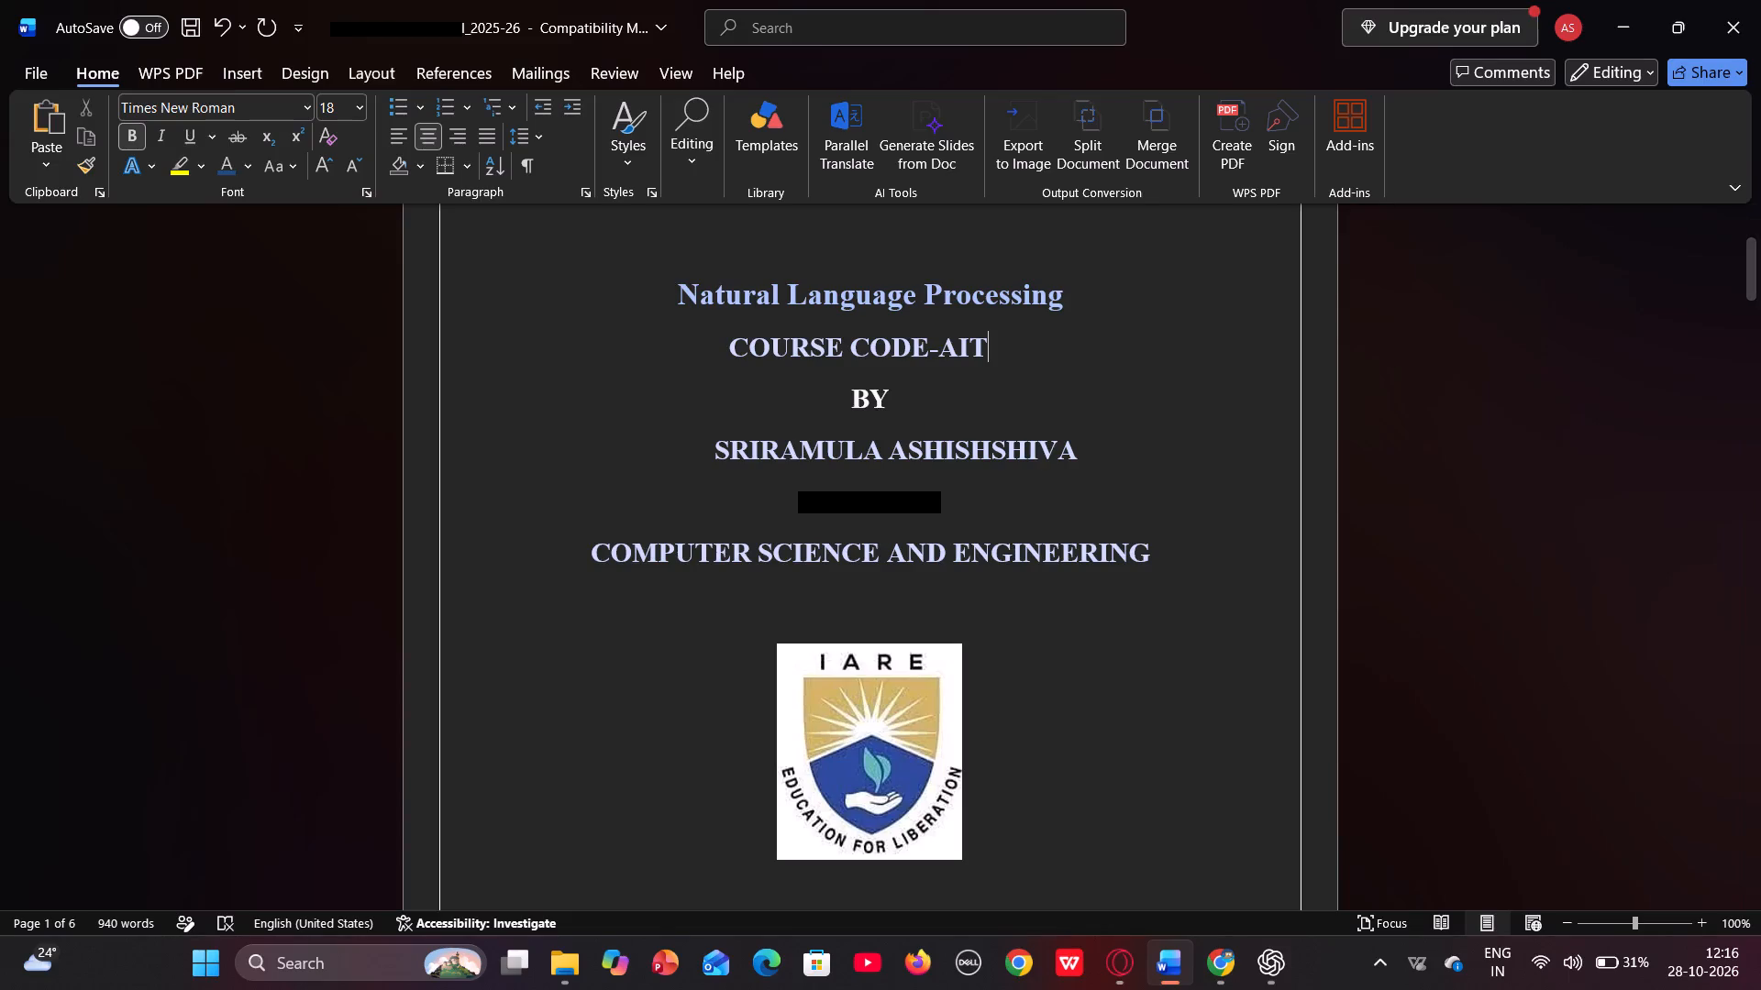
{"action": "key", "text": "d"}
{"action": "type", "text": "11"}
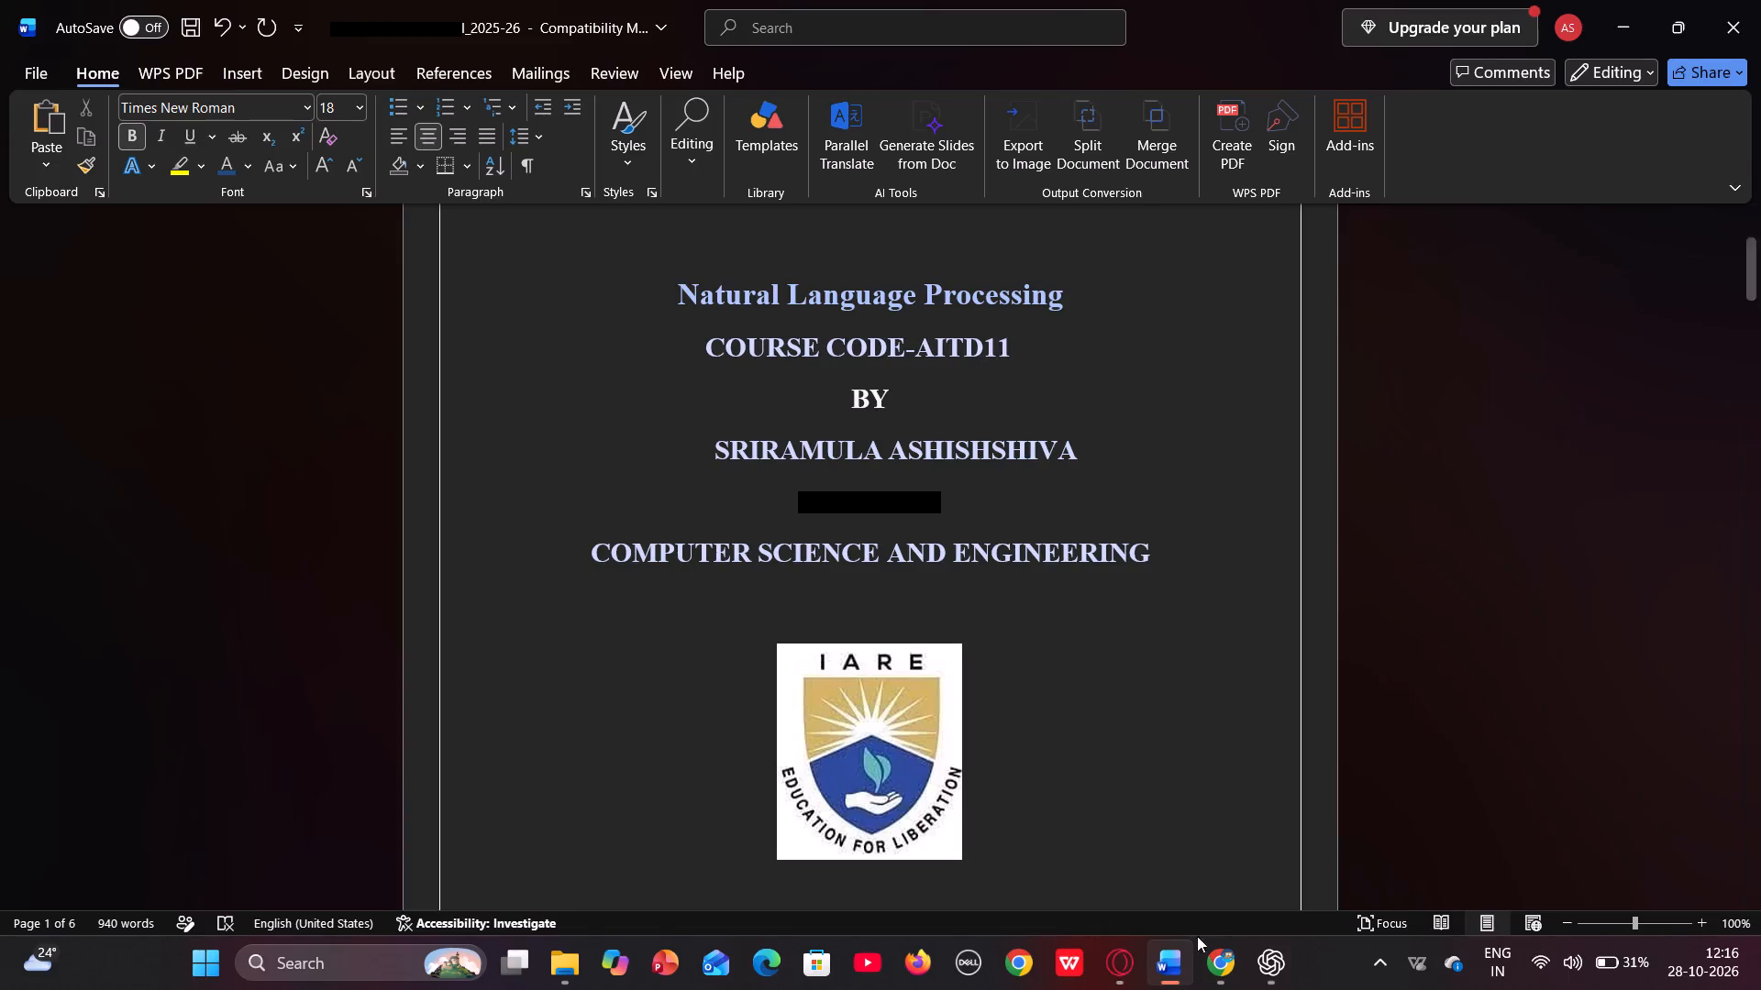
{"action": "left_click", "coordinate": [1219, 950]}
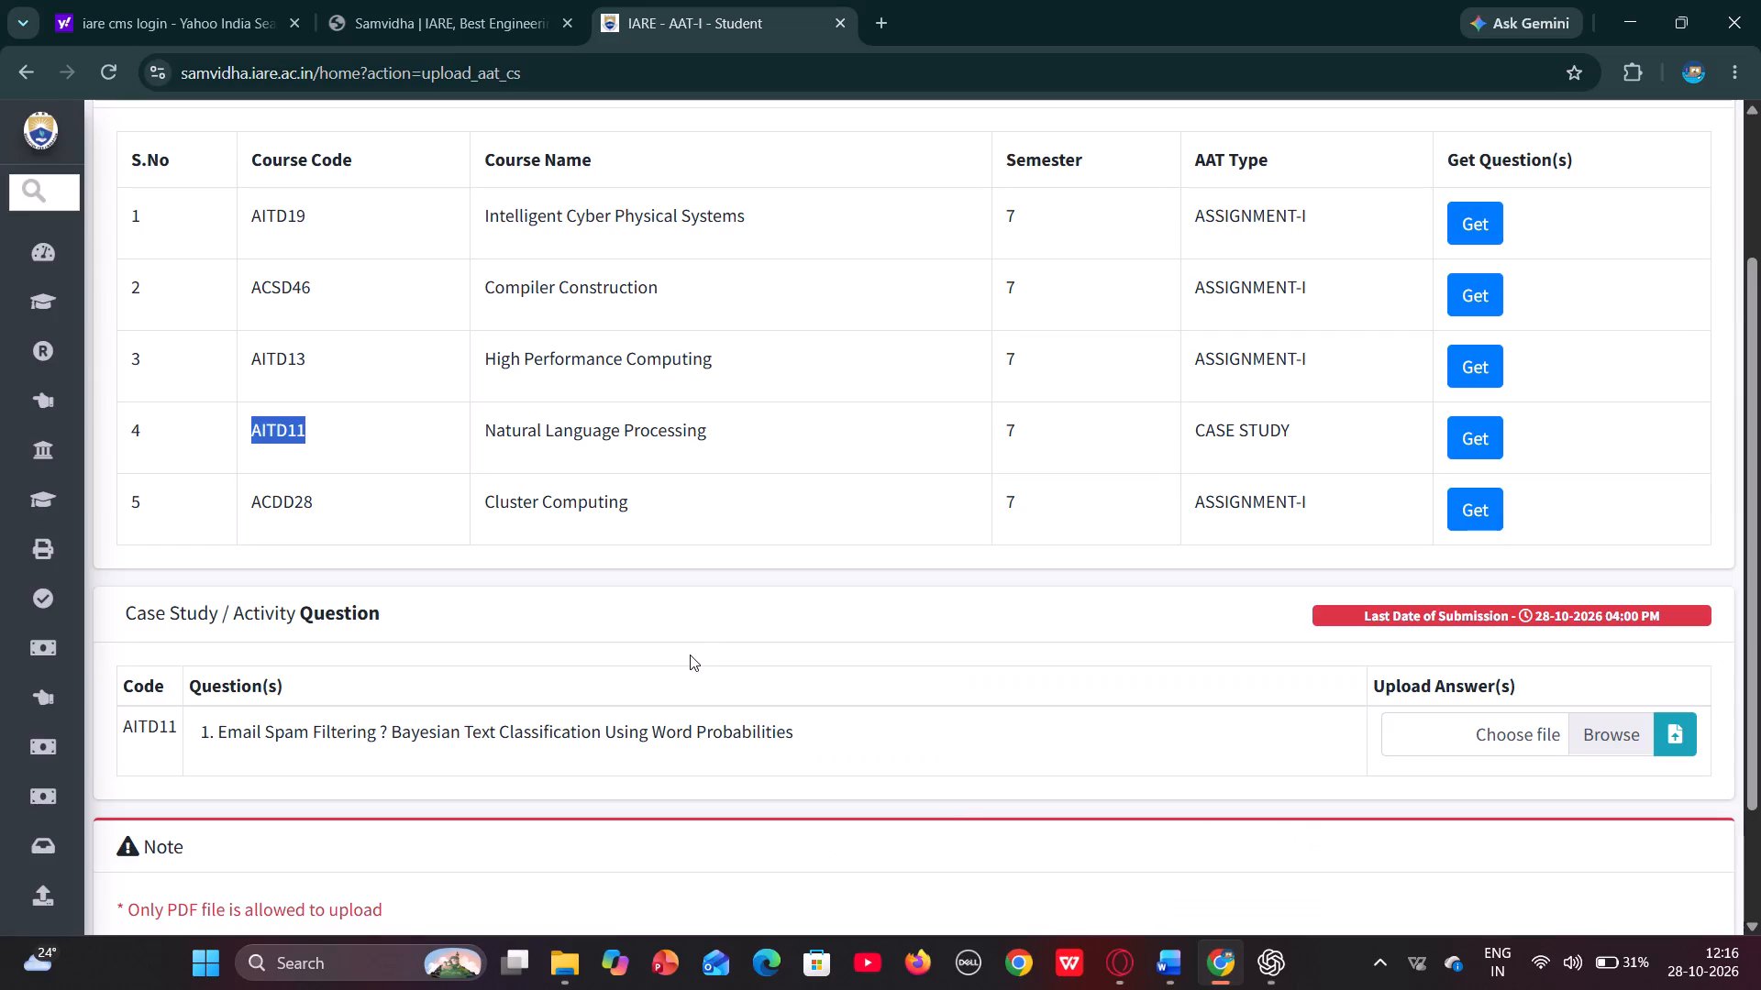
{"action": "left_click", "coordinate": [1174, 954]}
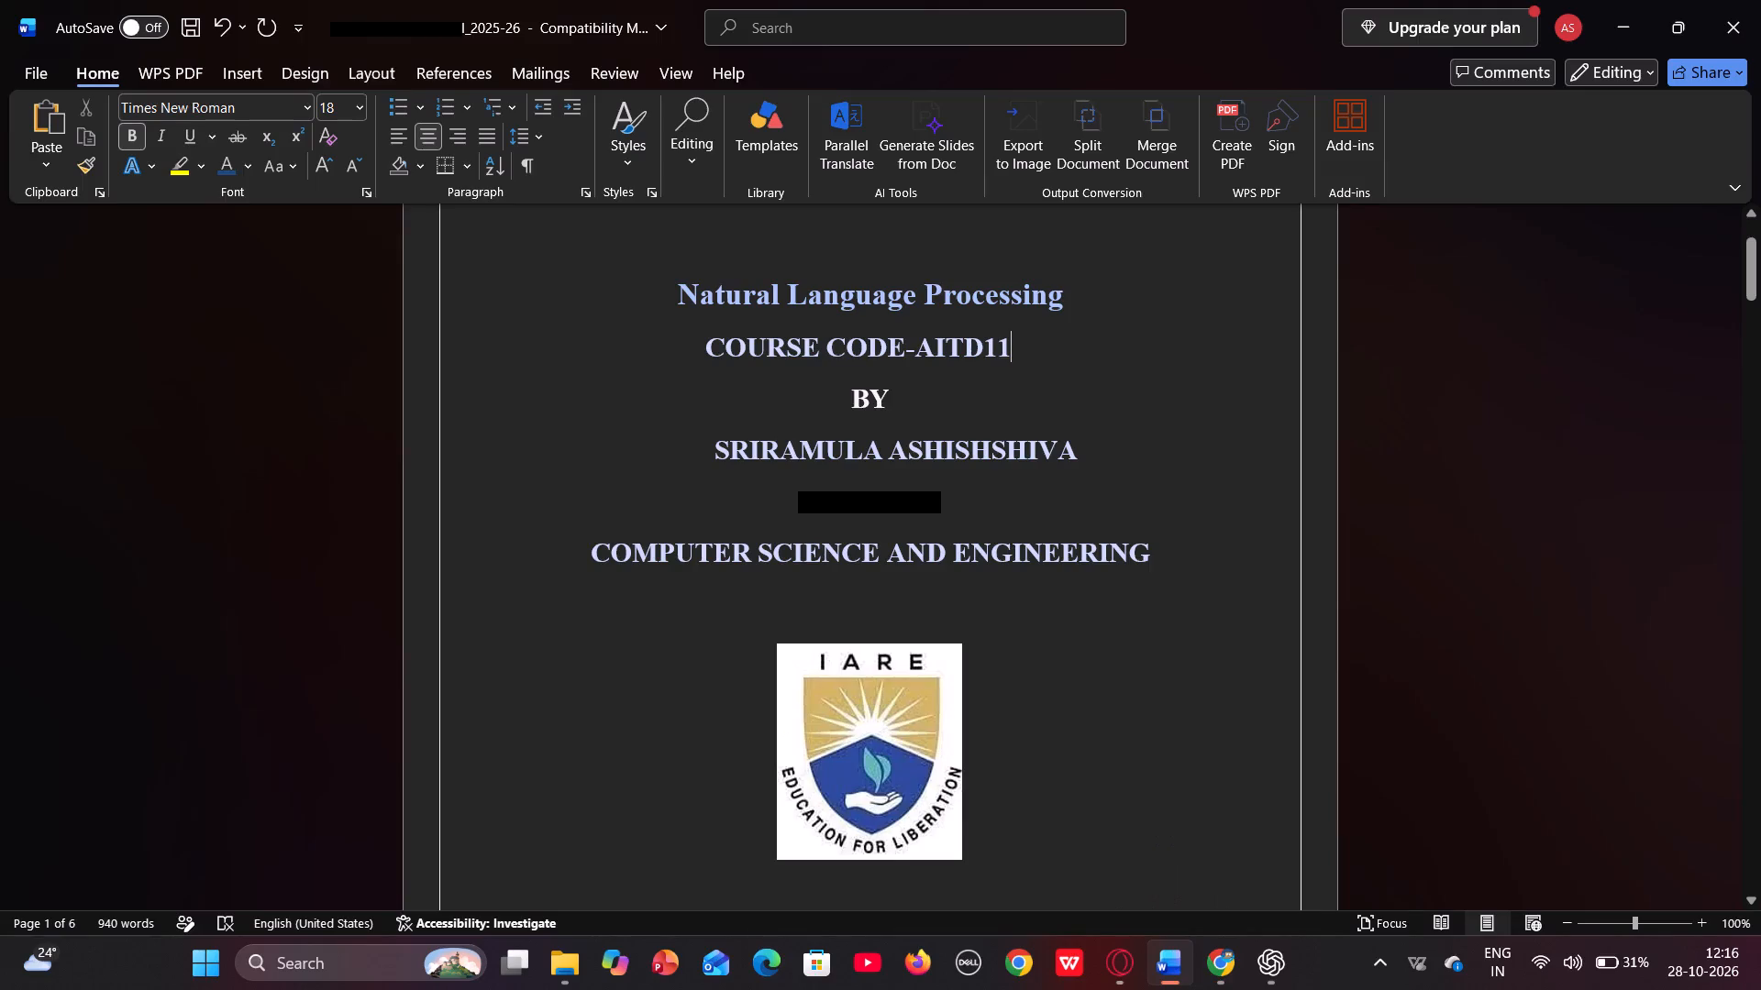
Review the whole report from the cover page through Q6, and check the cover's course details against the course table in Chrome.
{"action": "scroll", "coordinate": [1099, 378], "scroll_direction": "up", "scroll_amount": 2}
{"action": "scroll", "coordinate": [1099, 378], "scroll_direction": "down", "scroll_amount": 1}
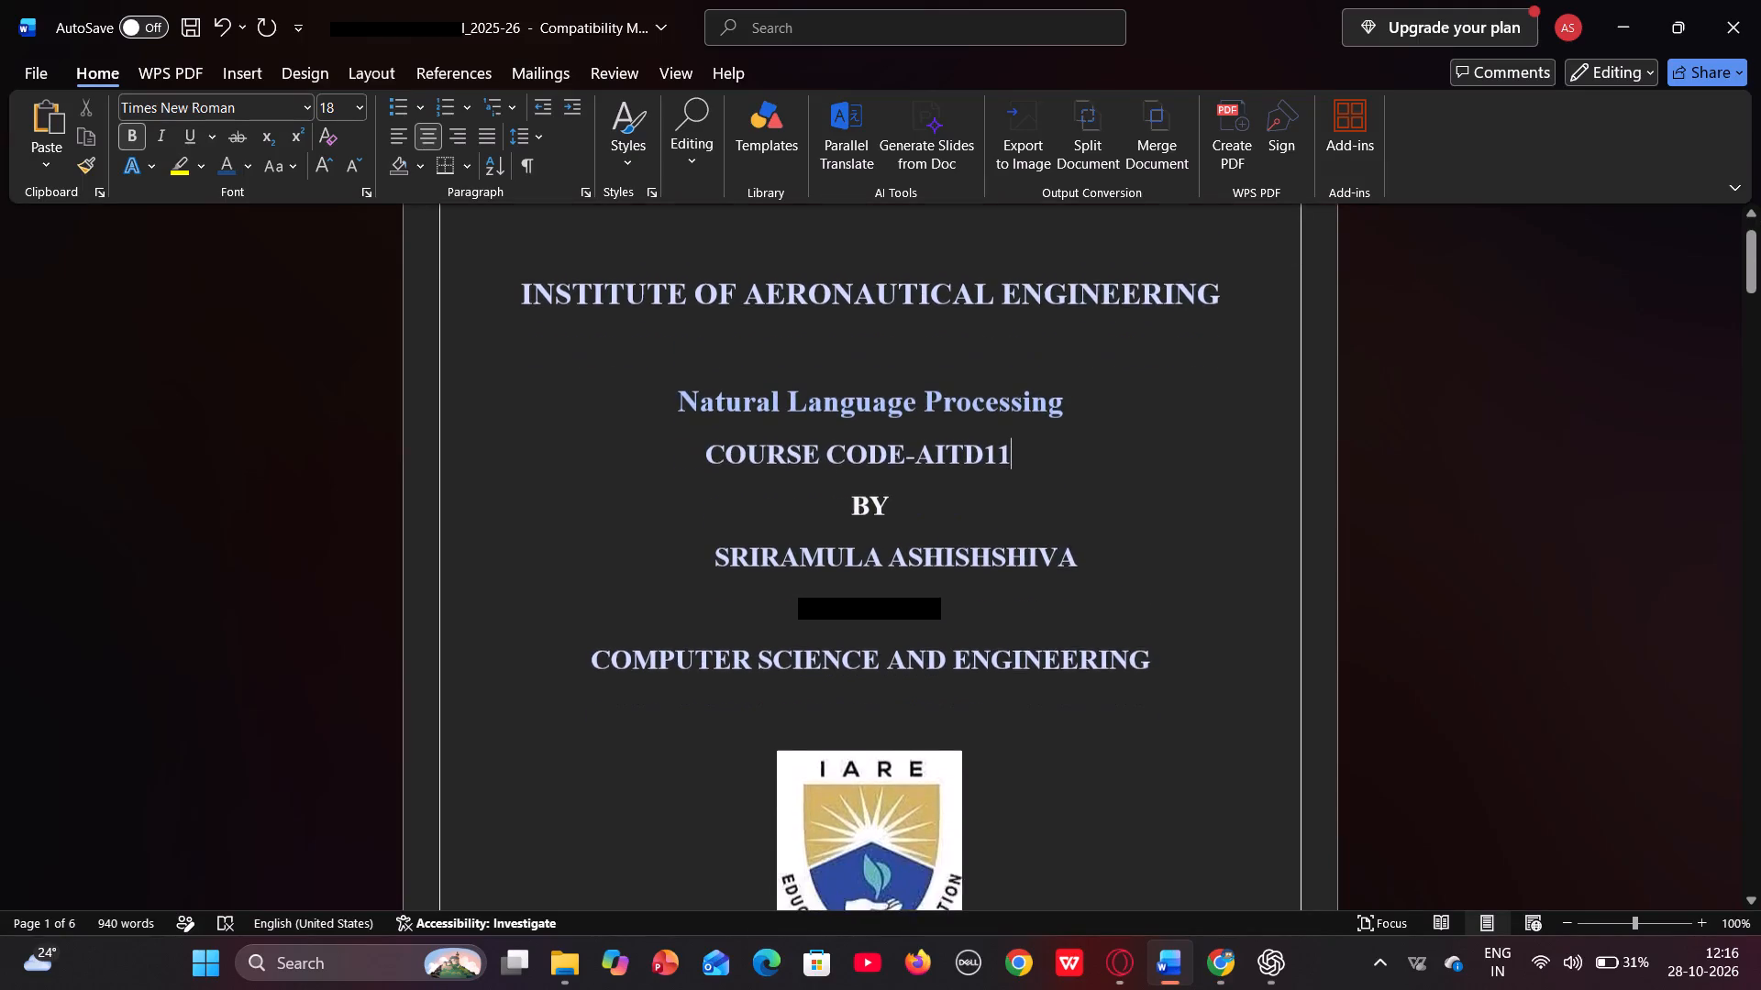
{"action": "scroll", "coordinate": [1099, 378], "scroll_direction": "down", "scroll_amount": 2}
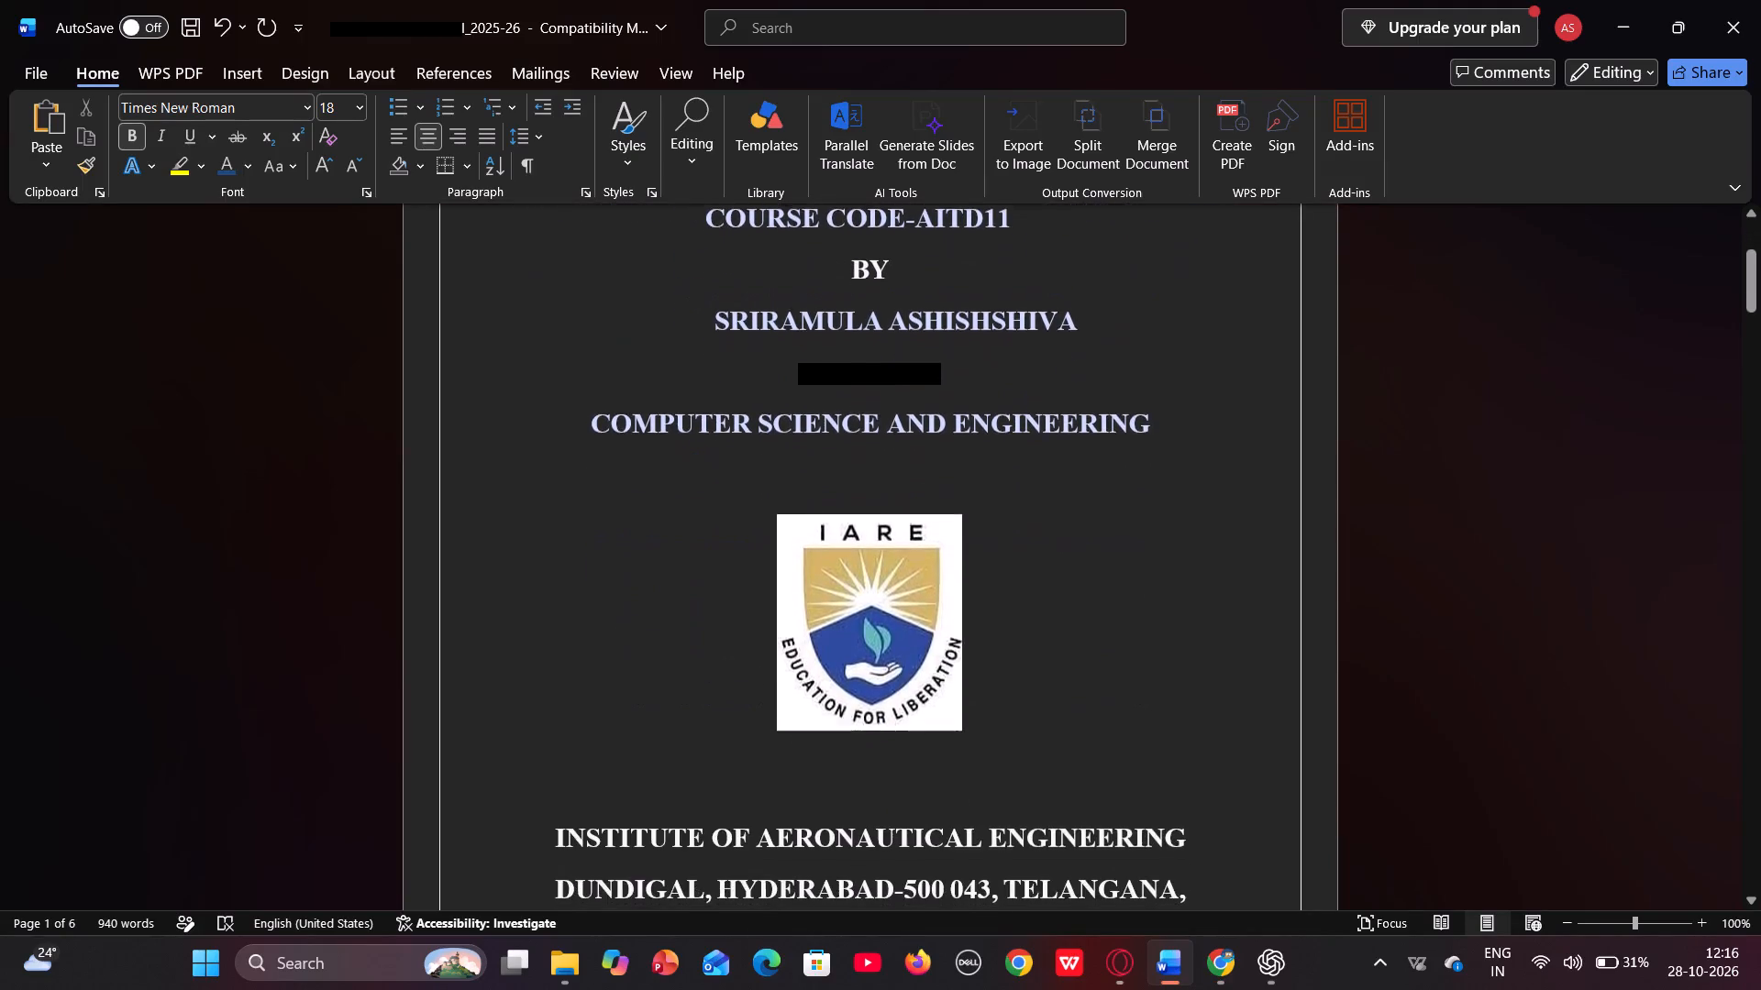
{"action": "scroll", "coordinate": [1099, 378], "scroll_direction": "down", "scroll_amount": 2}
{"action": "left_click", "coordinate": [1099, 378]}
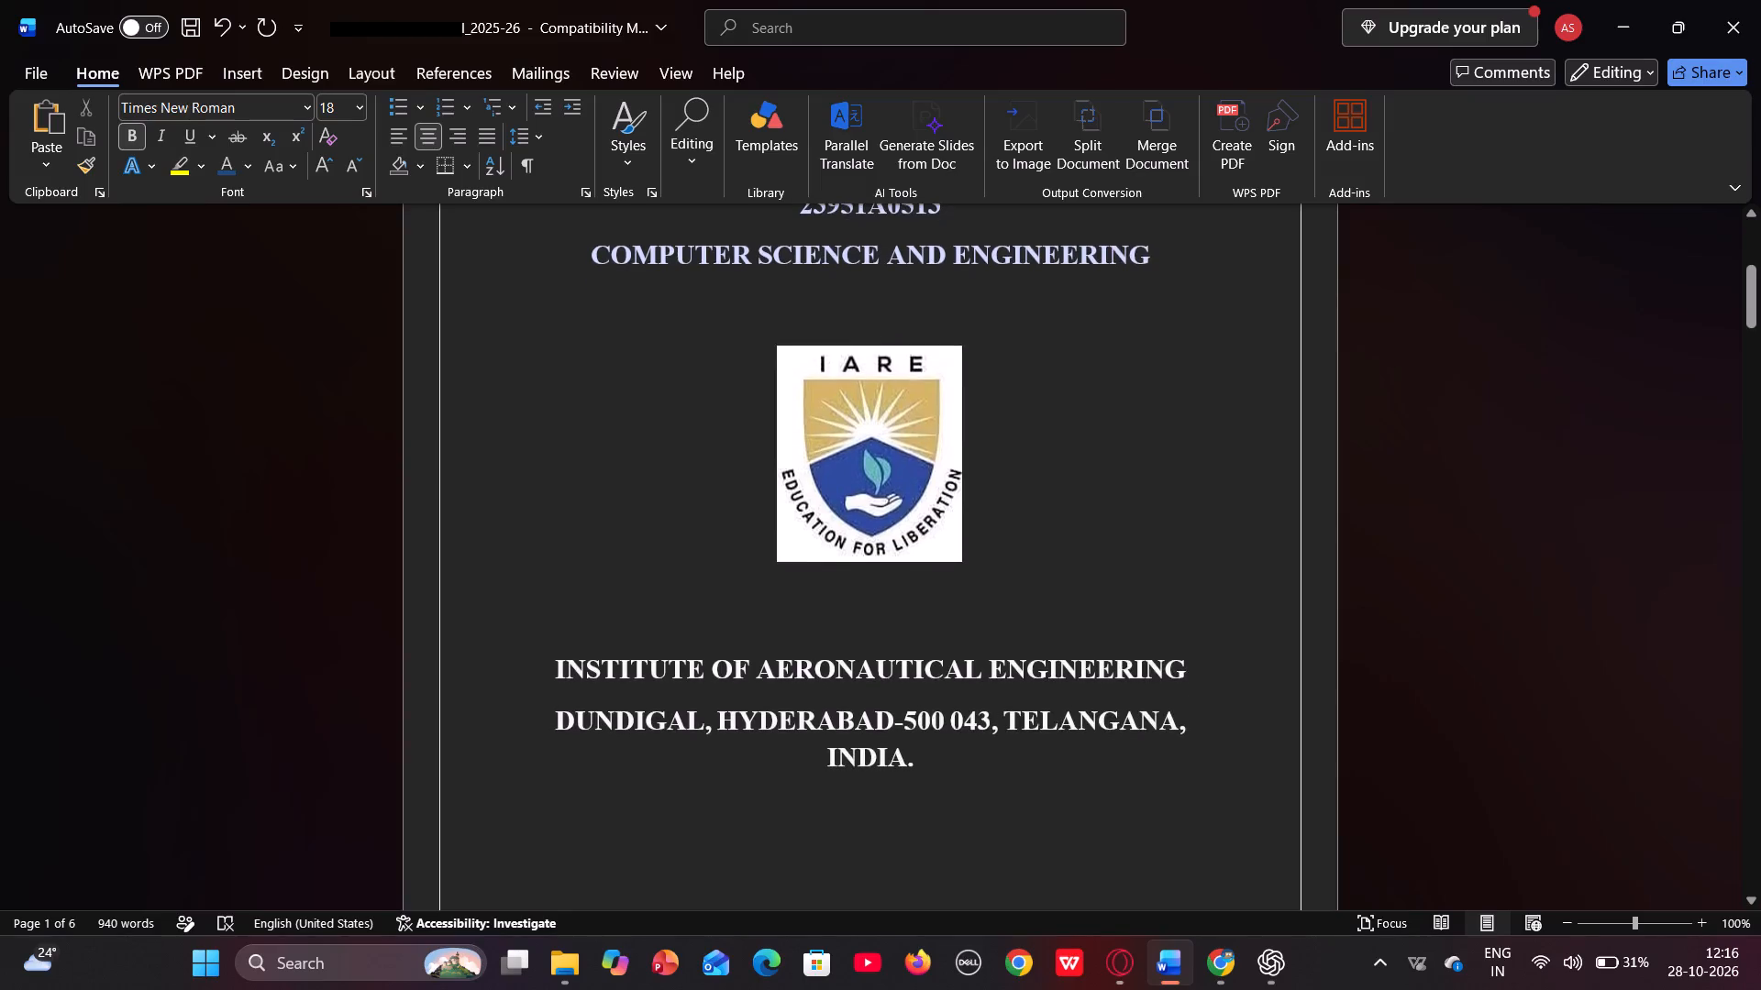
{"action": "scroll", "coordinate": [1099, 378], "scroll_direction": "down", "scroll_amount": 5}
{"action": "scroll", "coordinate": [1099, 378], "scroll_direction": "up", "scroll_amount": 1}
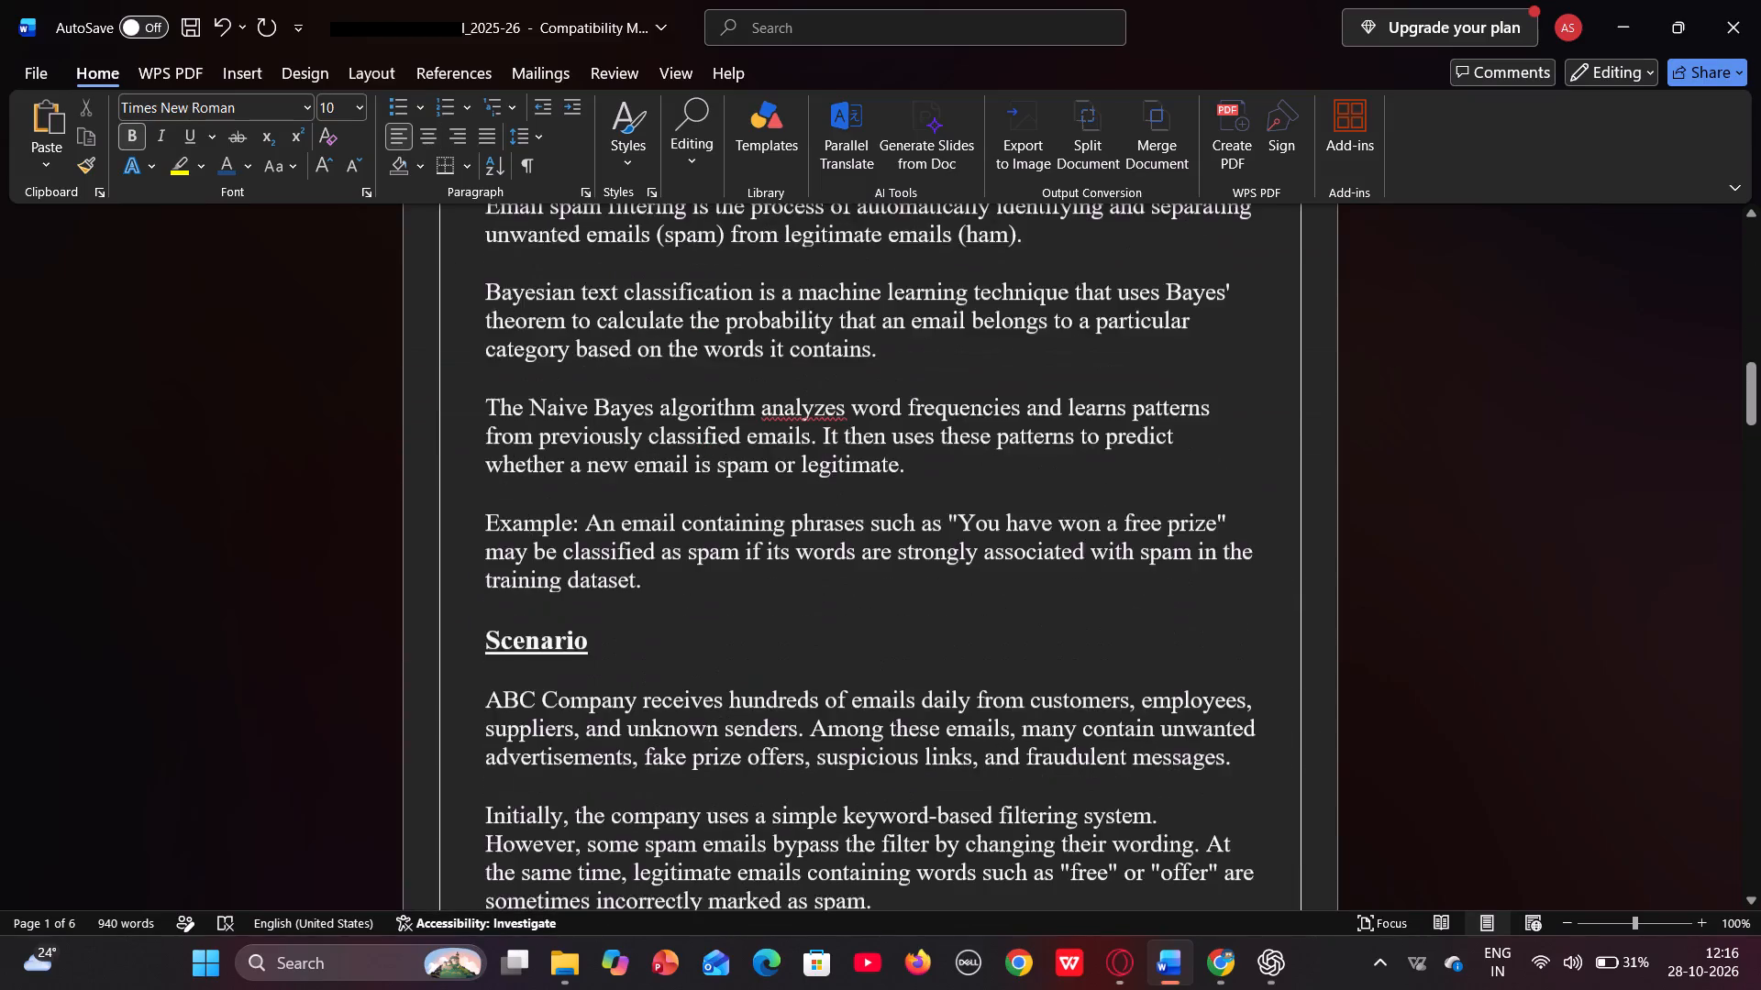
{"action": "scroll", "coordinate": [1099, 378], "scroll_direction": "up", "scroll_amount": 1}
{"action": "scroll", "coordinate": [1099, 378], "scroll_direction": "down", "scroll_amount": 3}
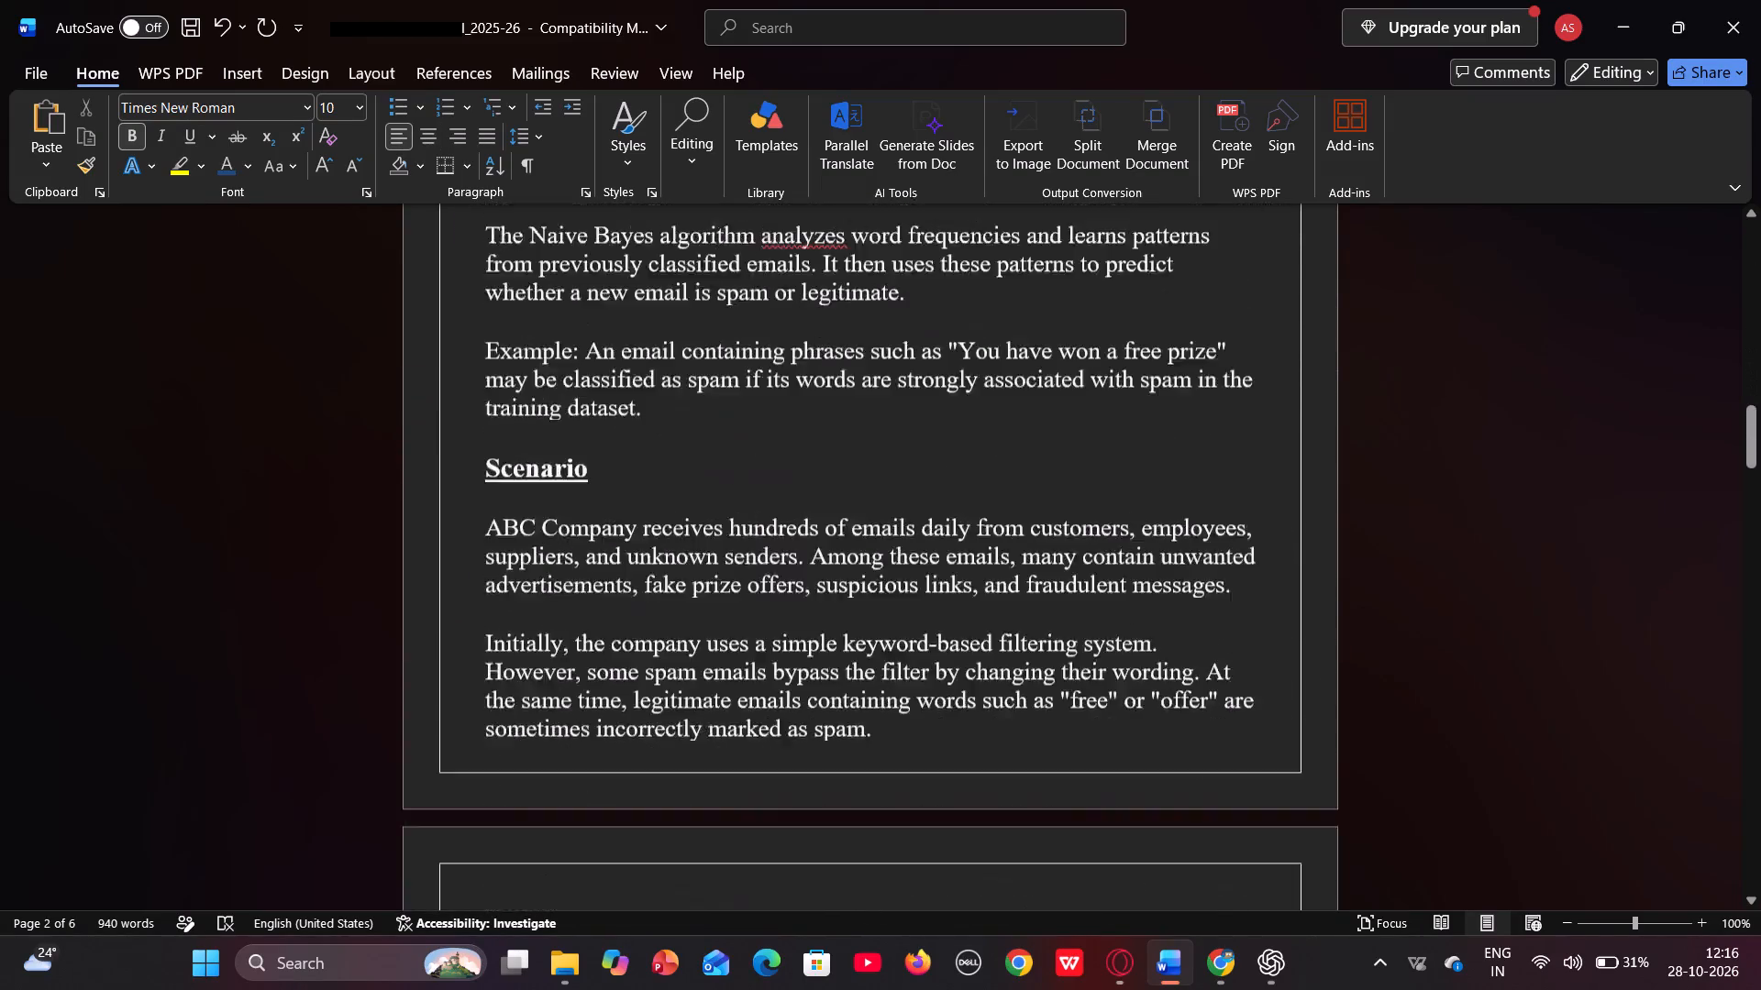
{"action": "scroll", "coordinate": [1099, 378], "scroll_direction": "down", "scroll_amount": 10}
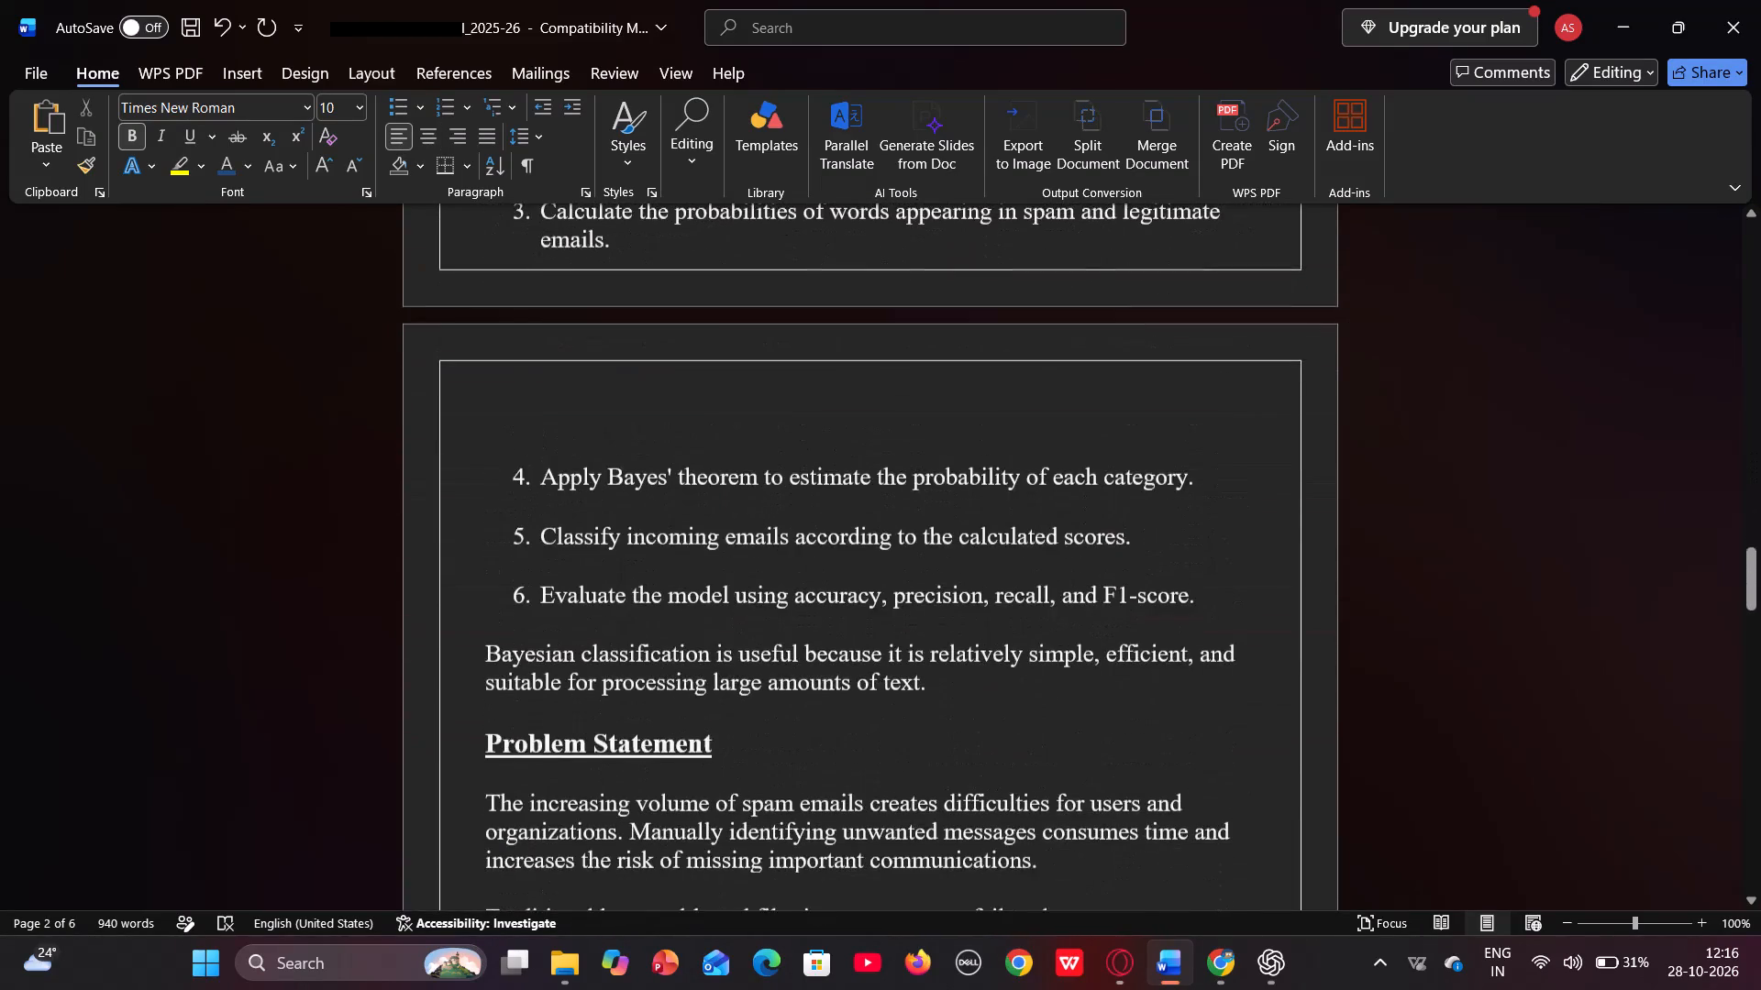
{"action": "scroll", "coordinate": [1099, 378], "scroll_direction": "down", "scroll_amount": 15}
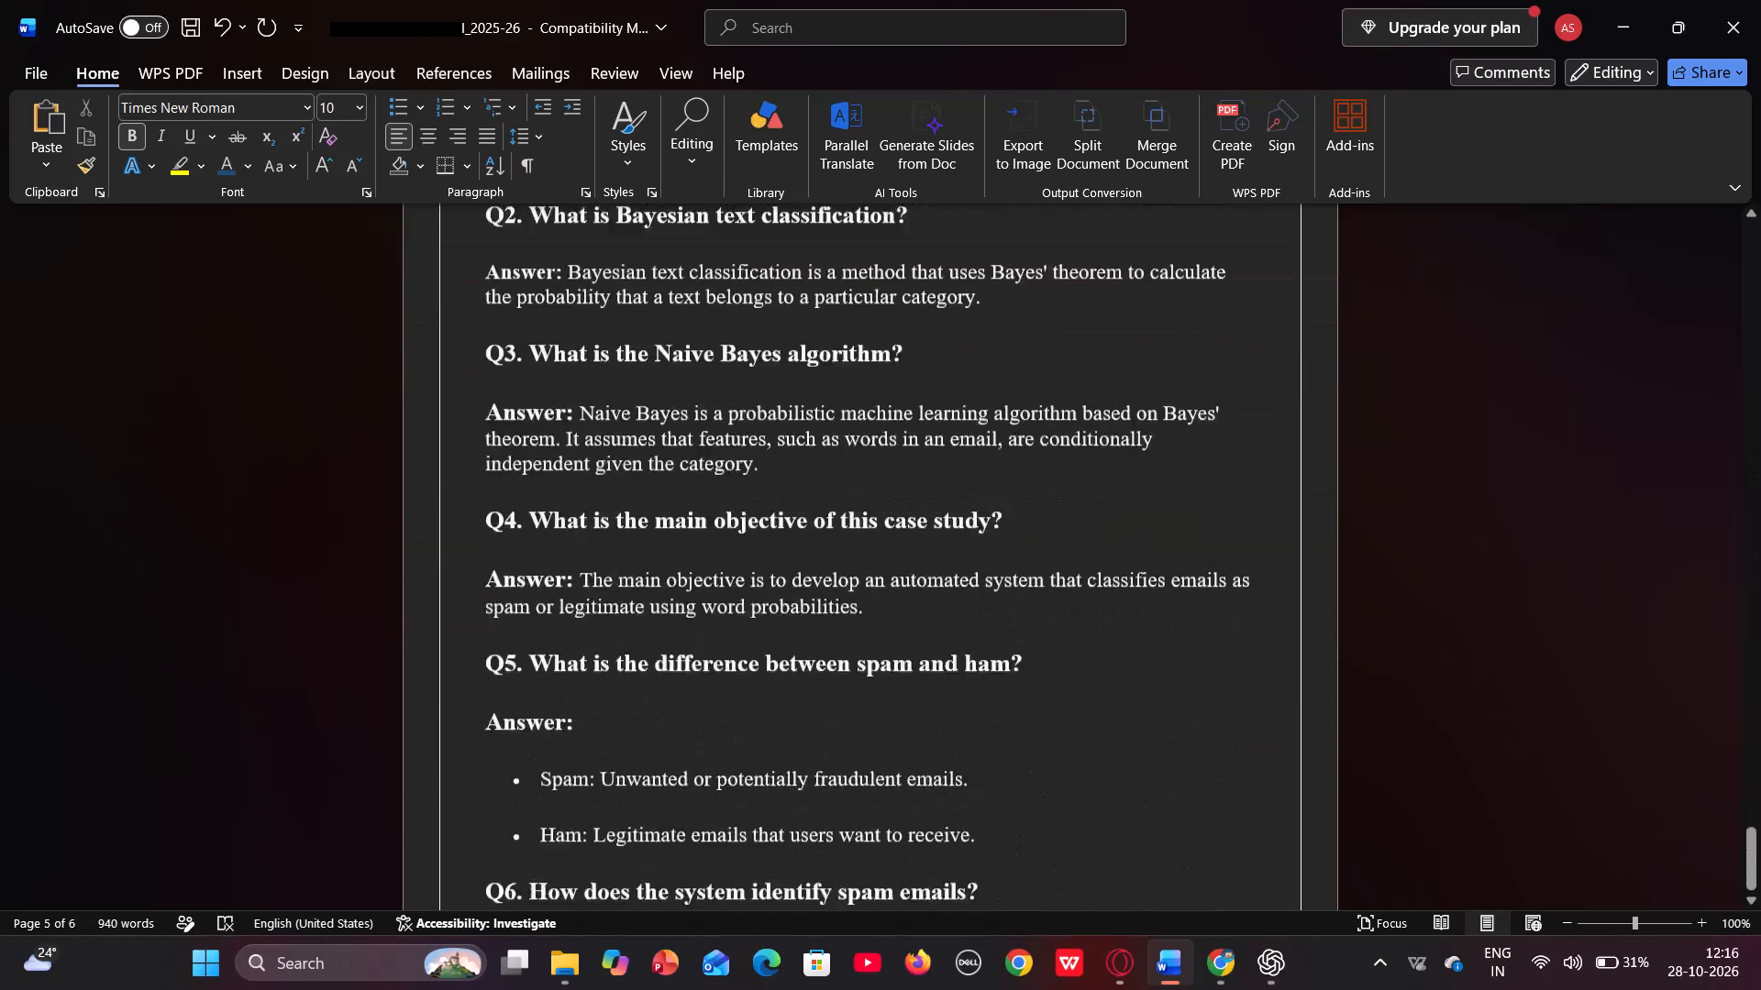
{"action": "scroll", "coordinate": [1099, 378], "scroll_direction": "down", "scroll_amount": 8}
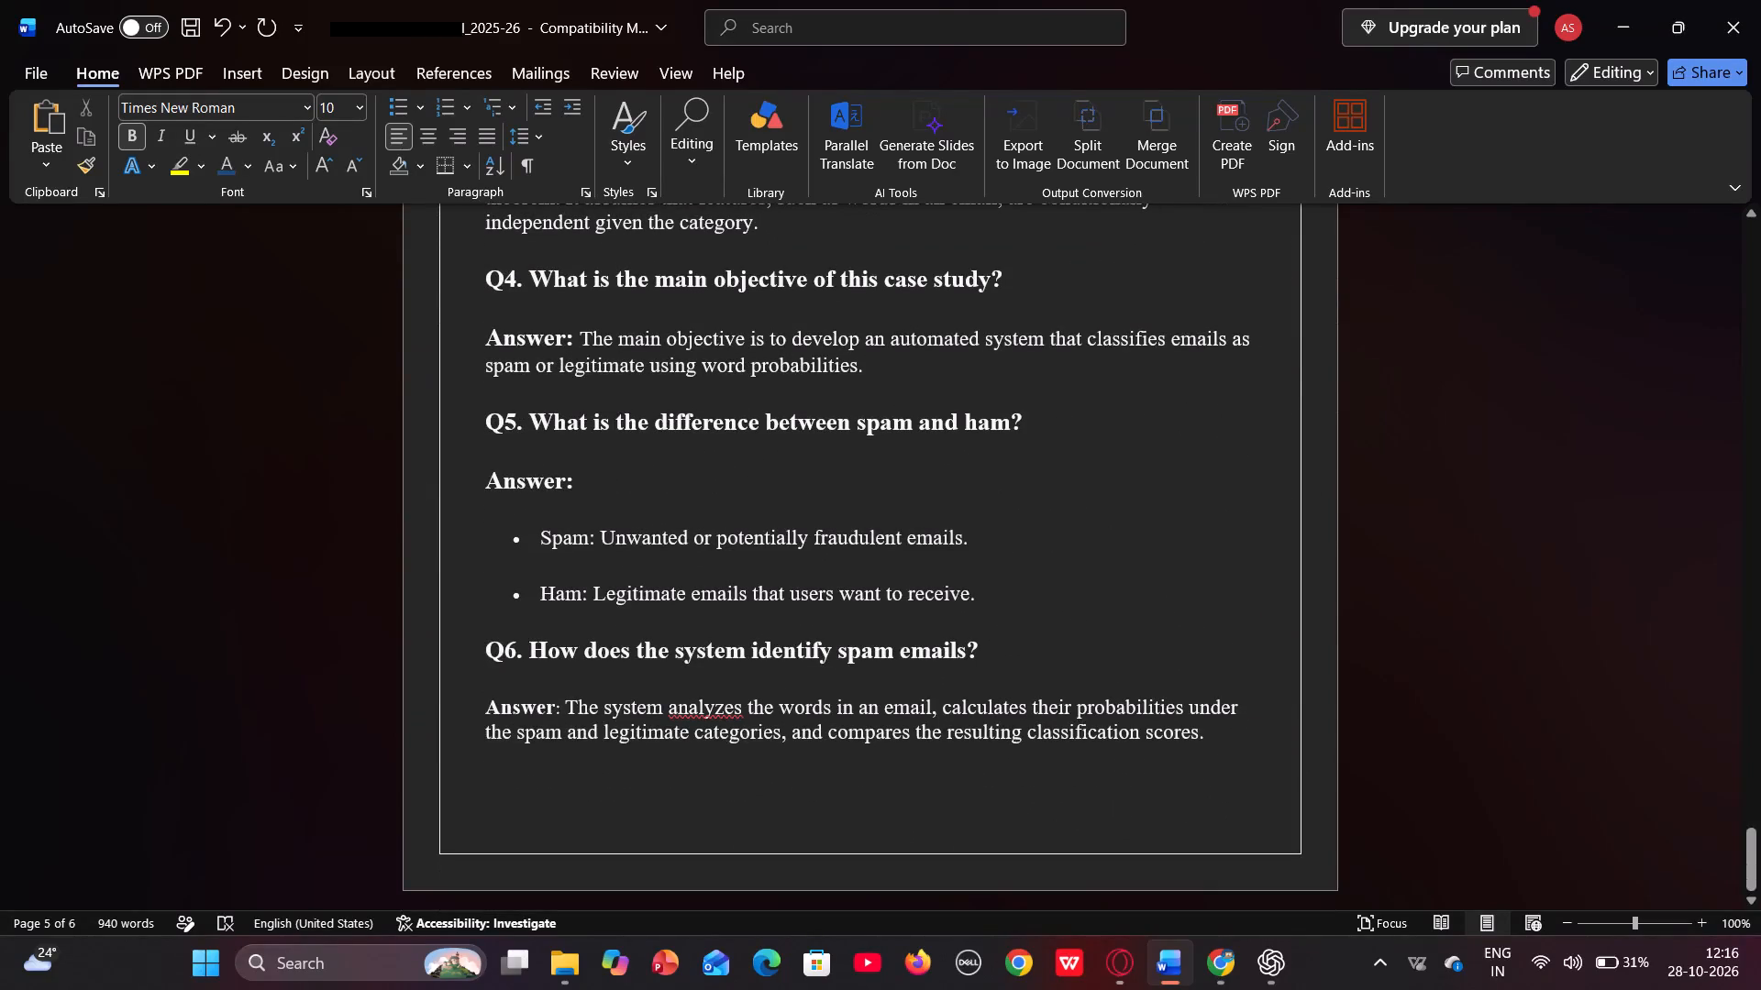
{"action": "scroll", "coordinate": [1219, 740], "scroll_direction": "down", "scroll_amount": 1}
{"action": "scroll", "coordinate": [1219, 740], "scroll_direction": "up", "scroll_amount": 9}
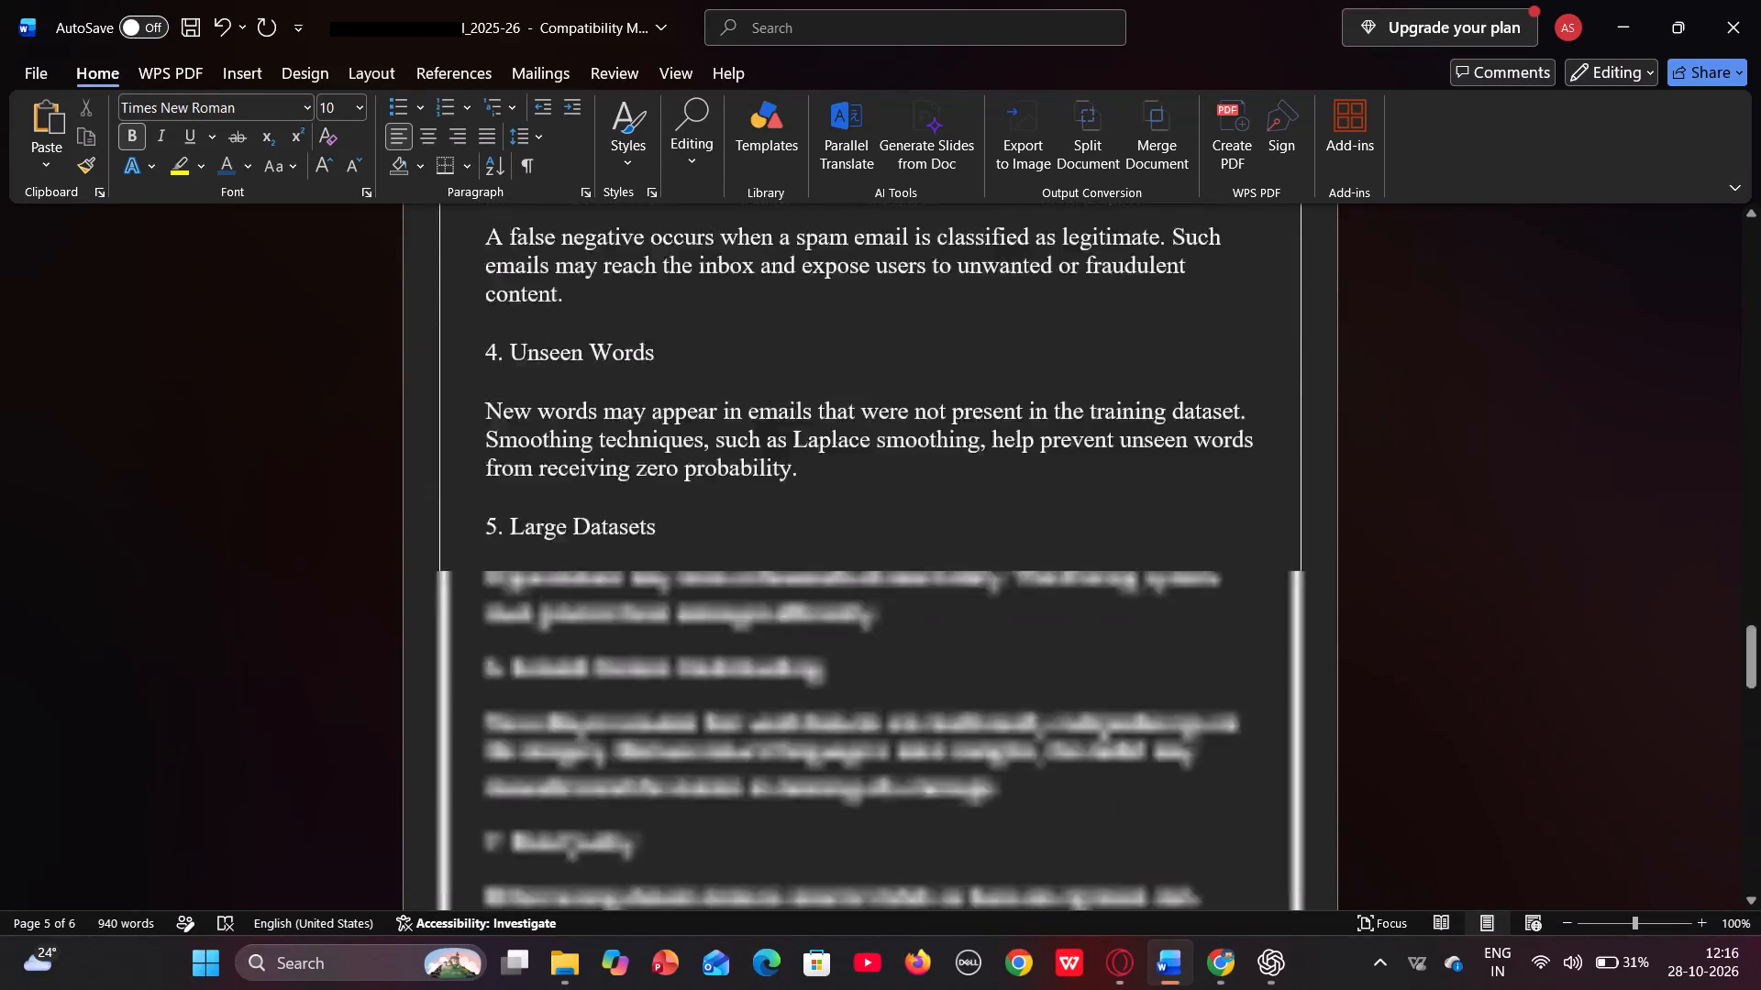
{"action": "scroll", "coordinate": [1219, 740], "scroll_direction": "up", "scroll_amount": 8}
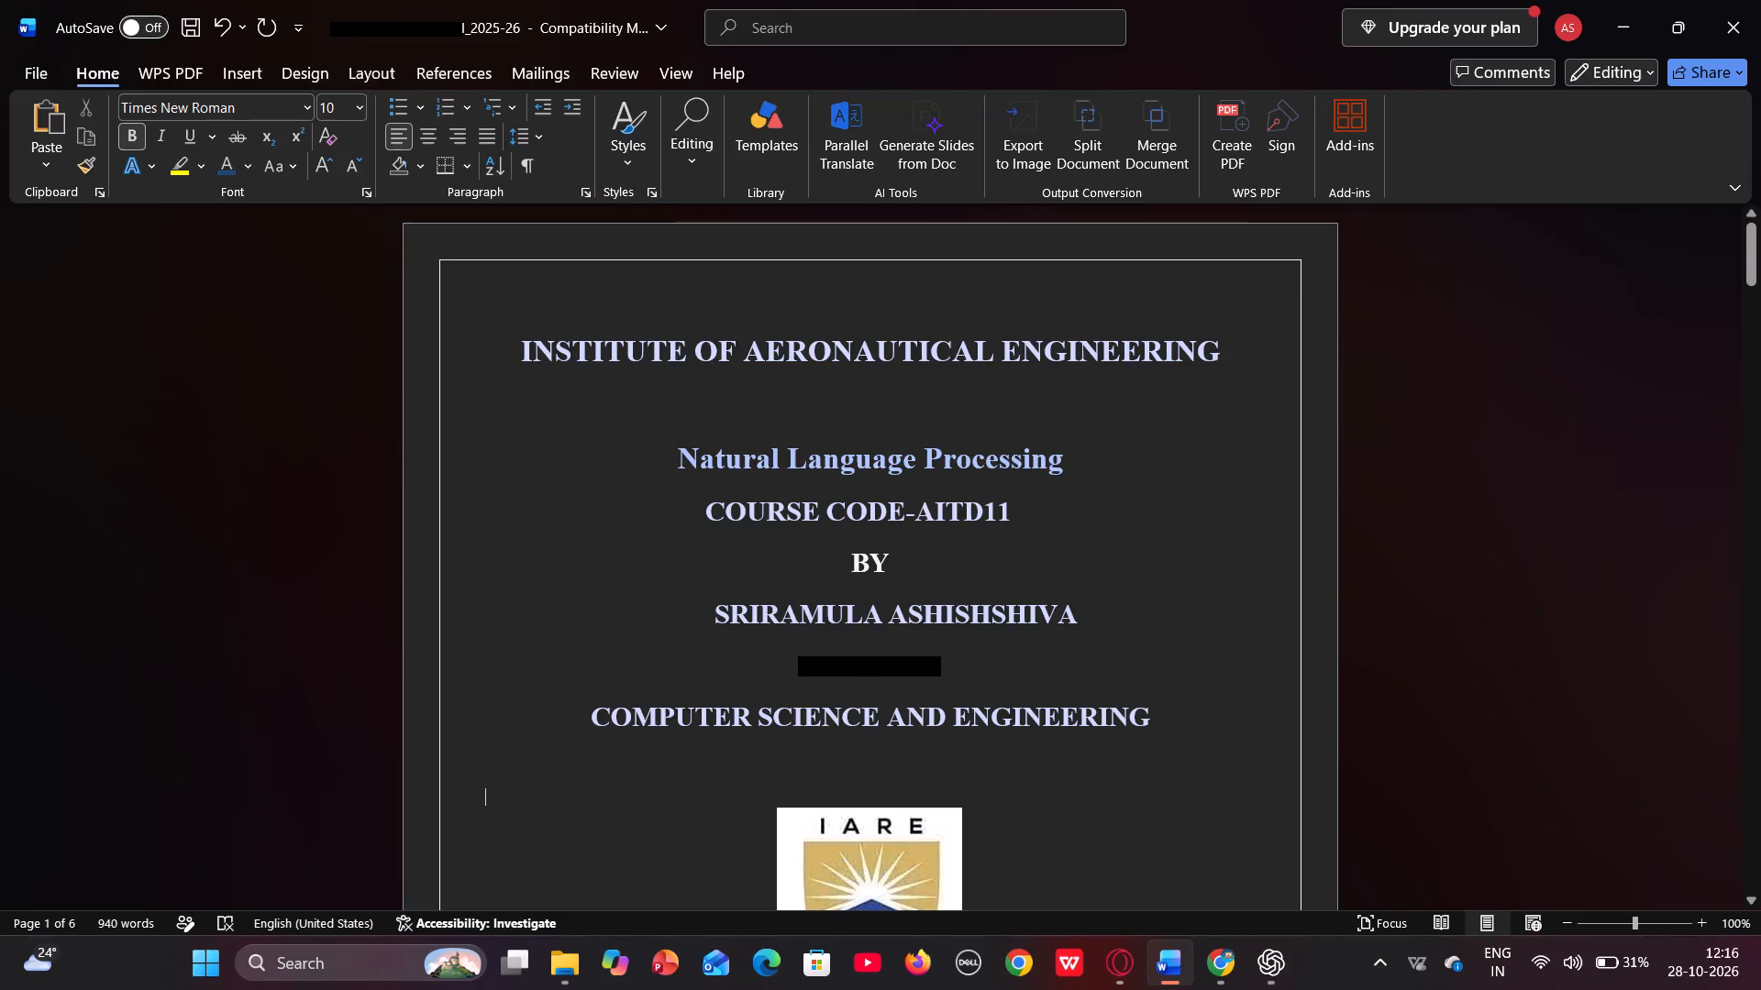
{"action": "left_click", "coordinate": [1213, 486]}
{"action": "left_click", "coordinate": [1214, 964]}
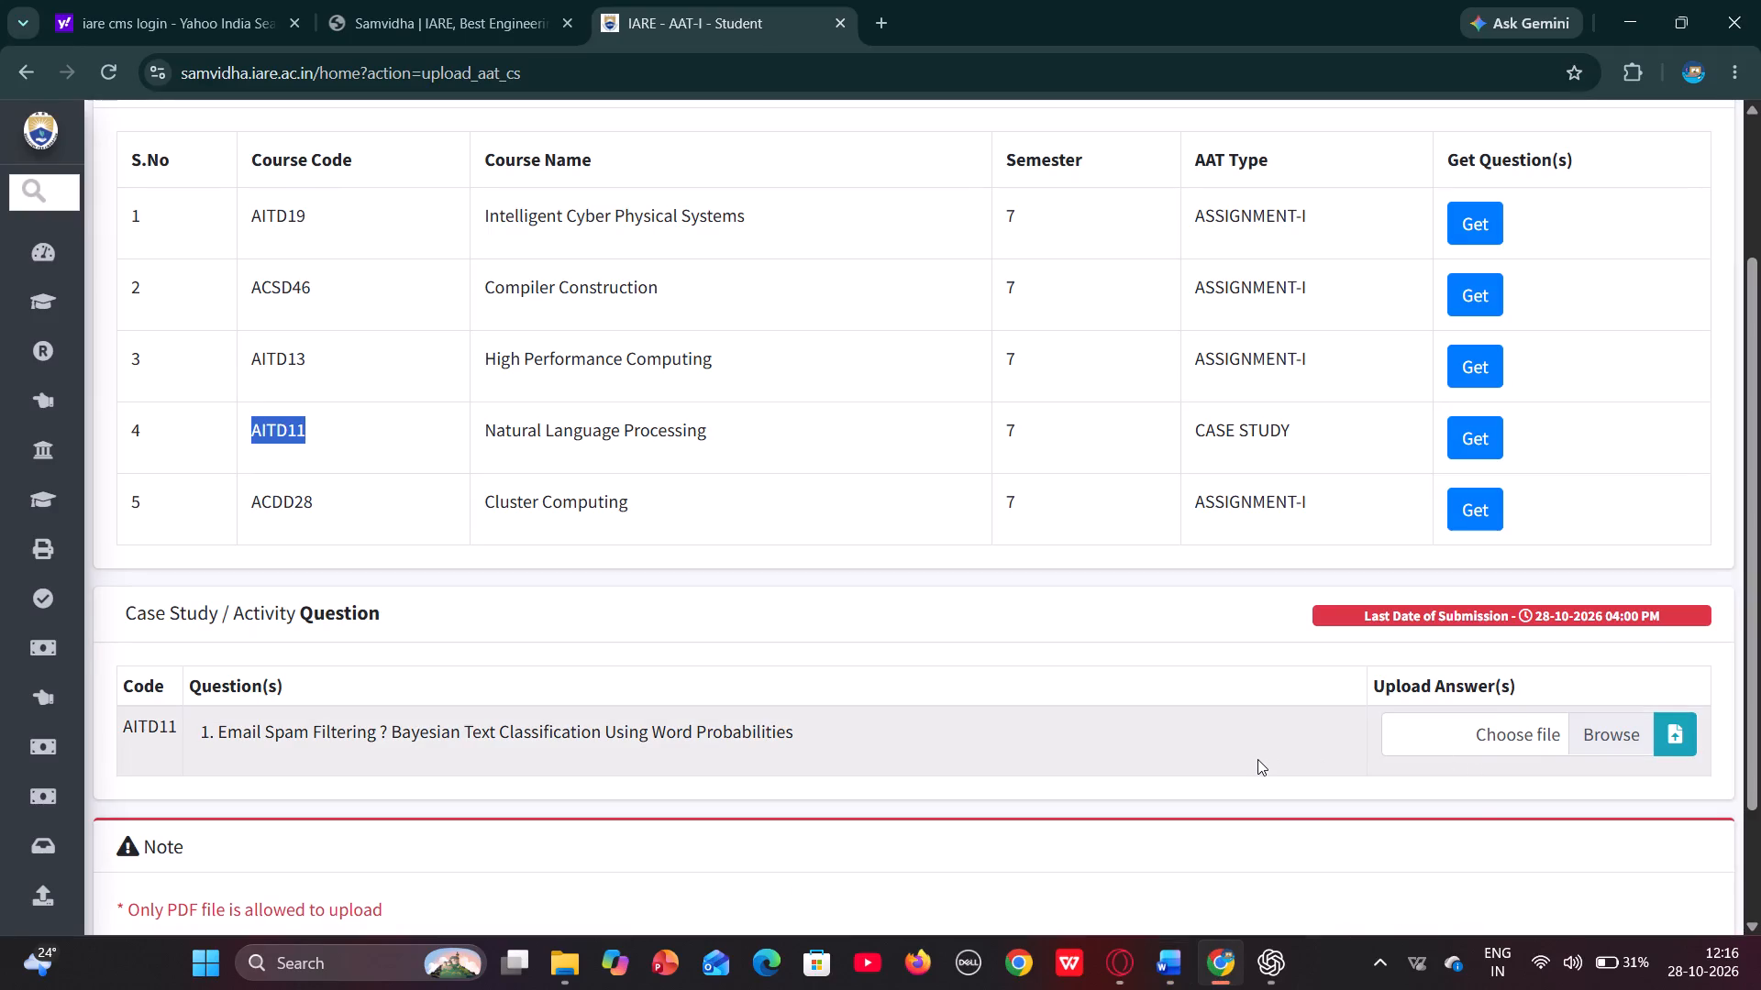
{"action": "scroll", "coordinate": [1634, 566], "scroll_direction": "up", "scroll_amount": 1}
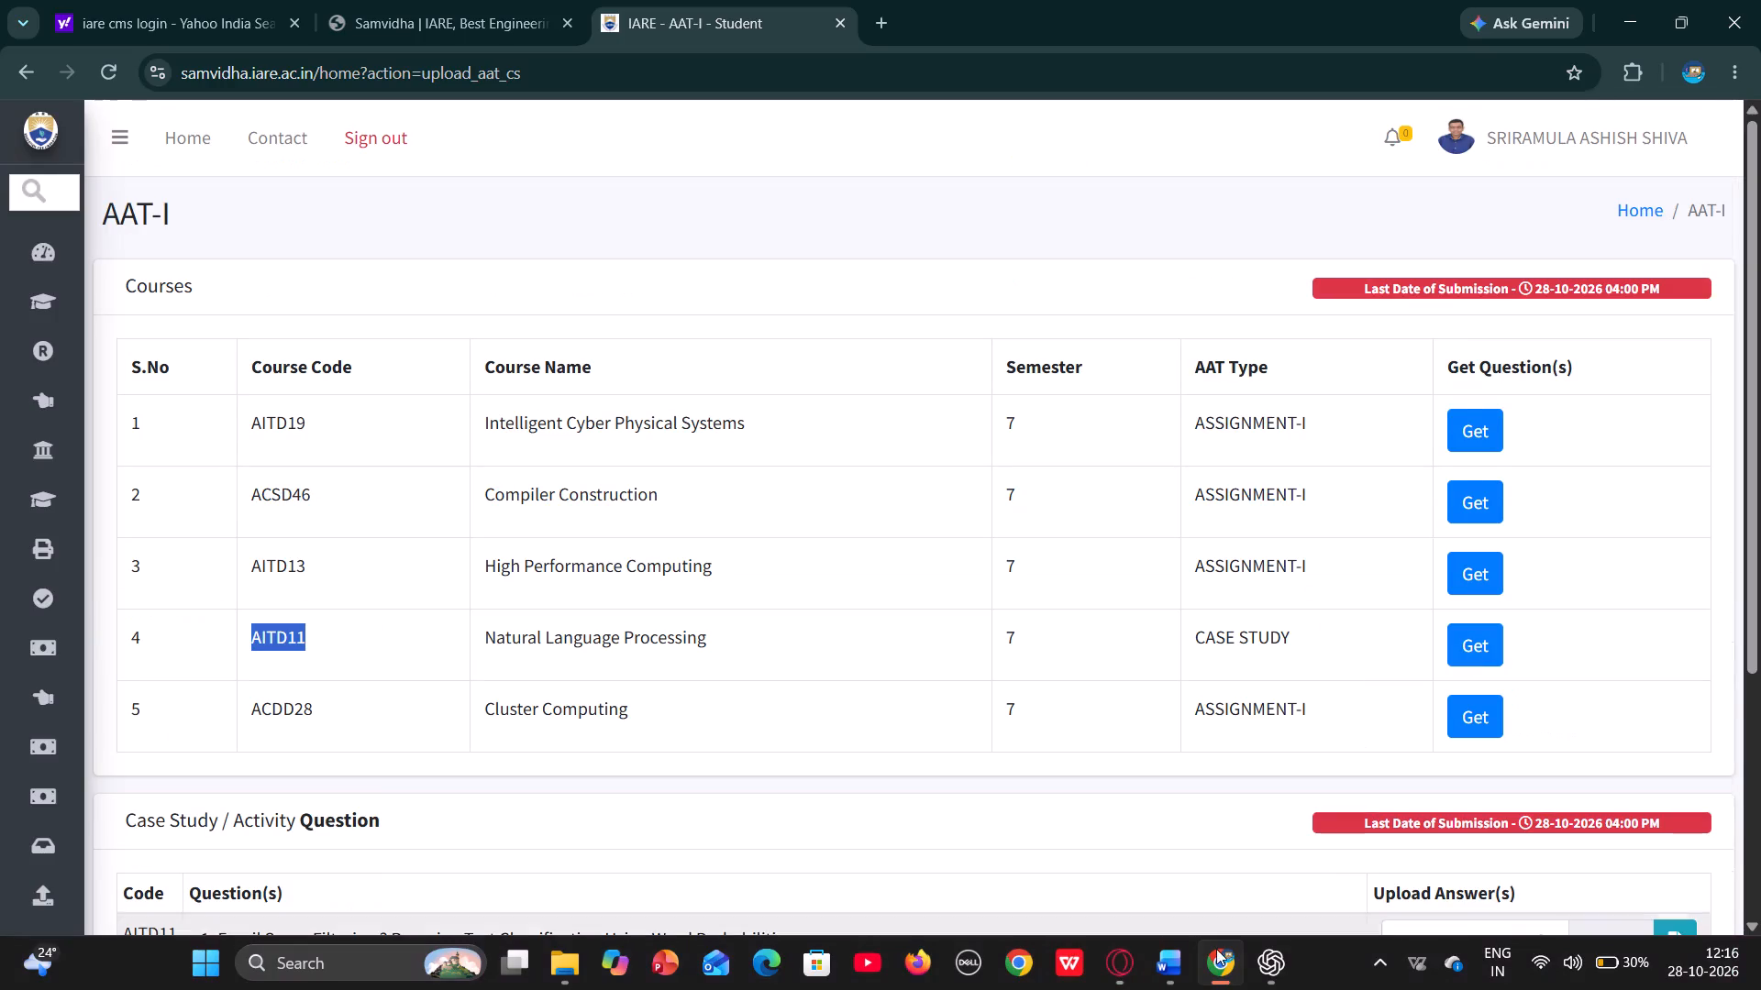
Back in Word, convert the case study report to PDF with WPS PDF, saving the document changes first.
{"action": "left_click", "coordinate": [1175, 970]}
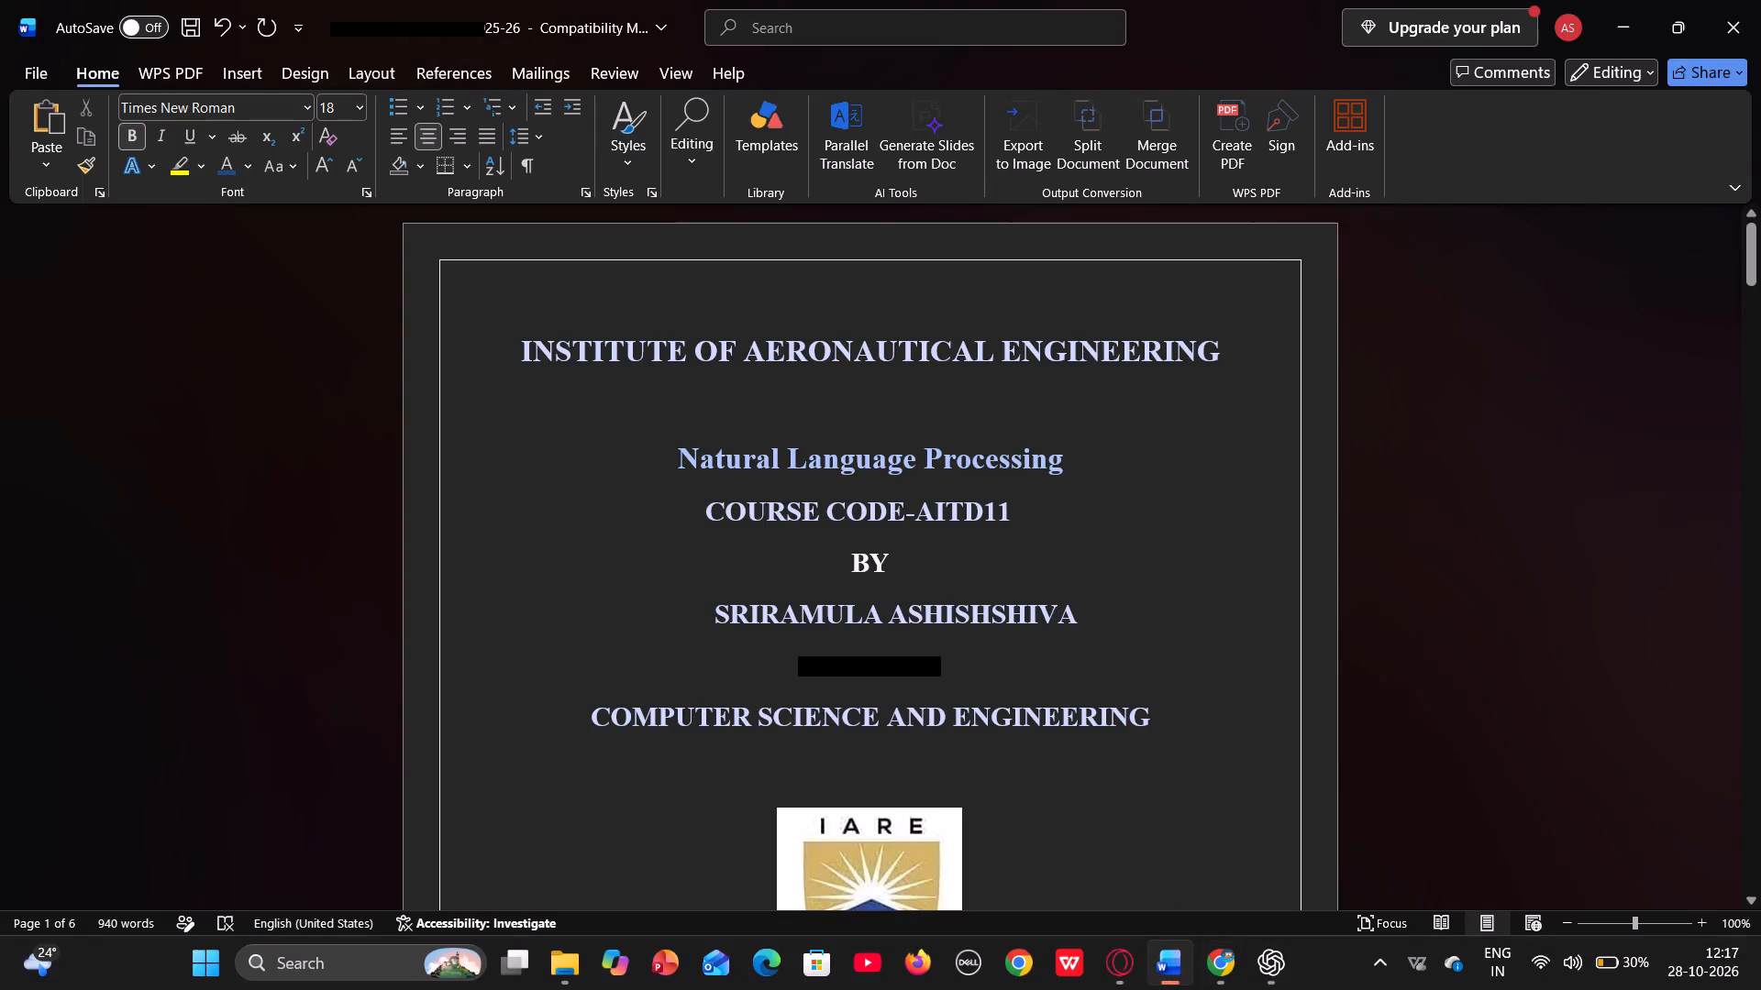
{"action": "left_click", "coordinate": [1228, 134]}
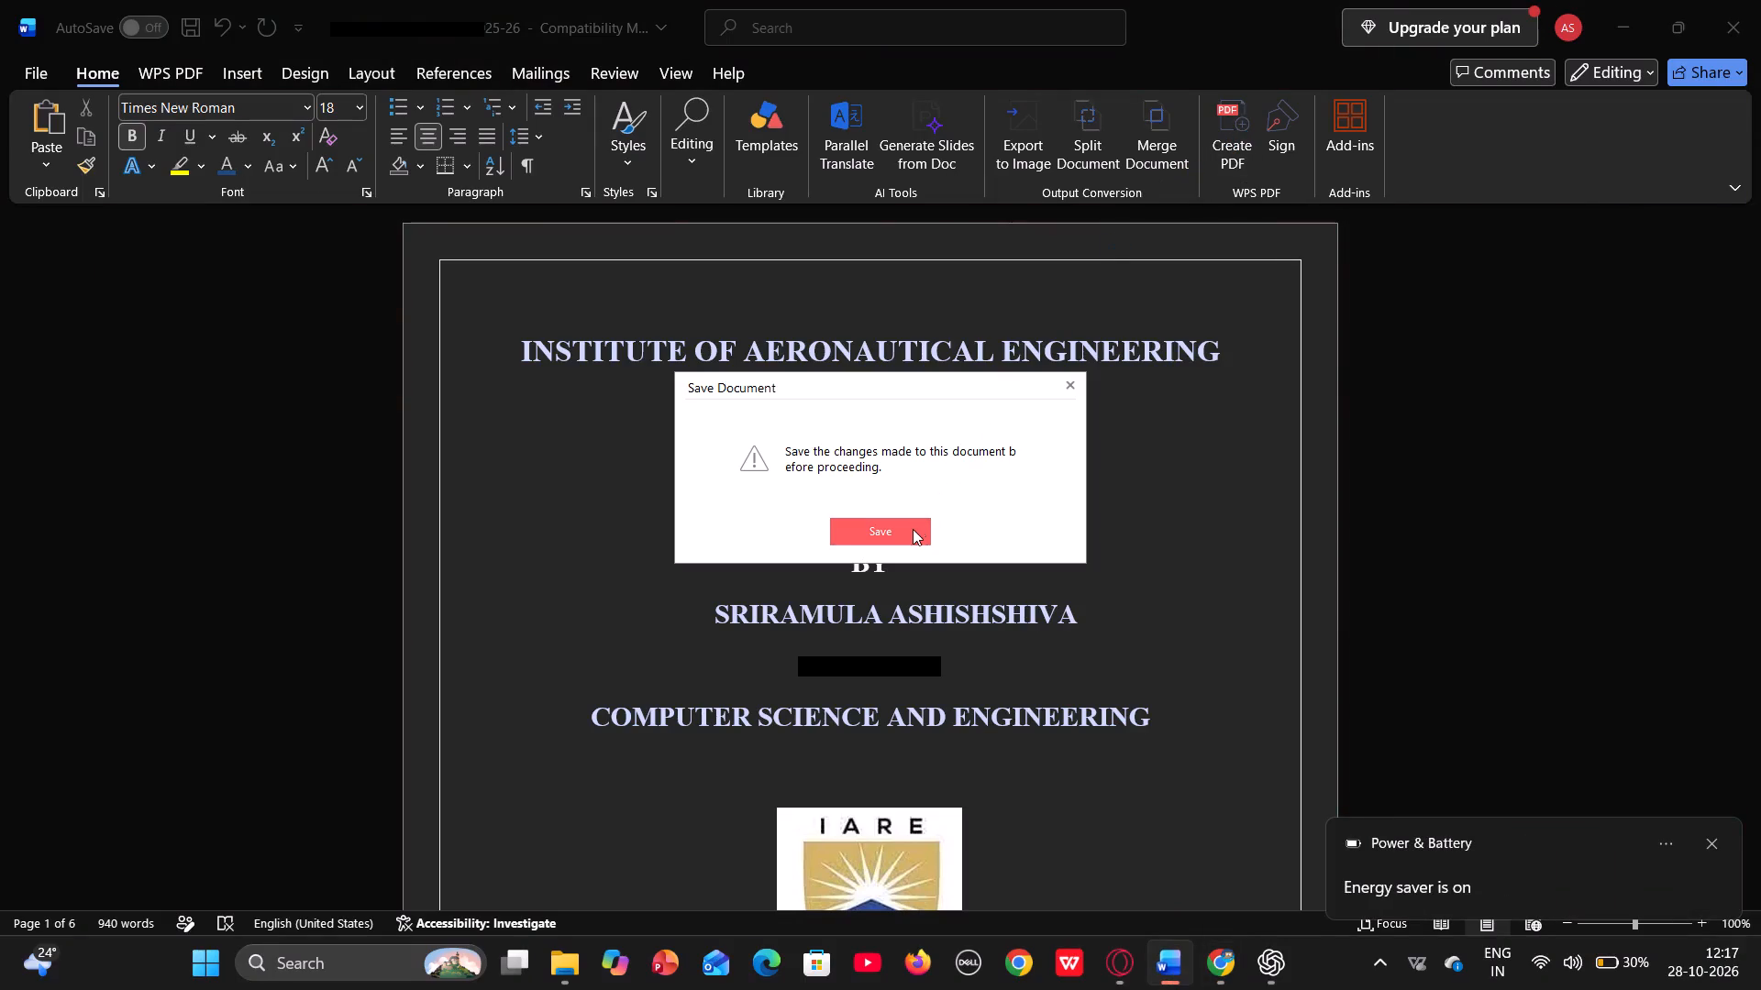
{"action": "left_click", "coordinate": [911, 527]}
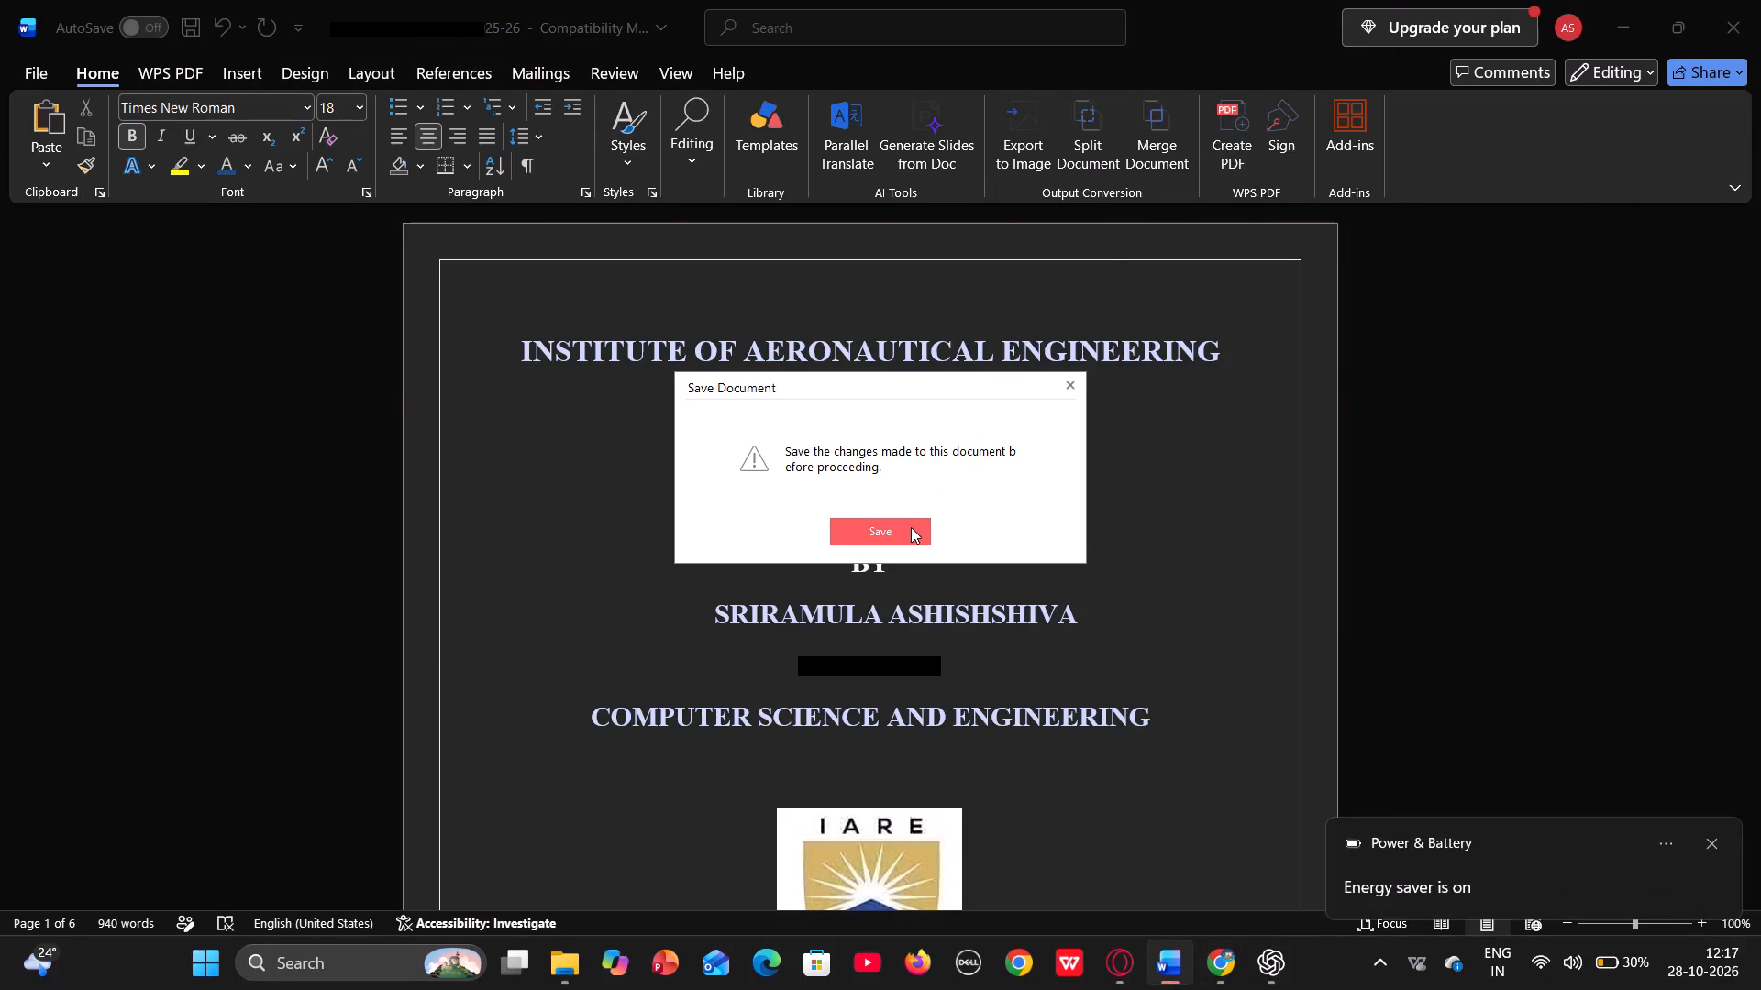
{"action": "left_click", "coordinate": [911, 527]}
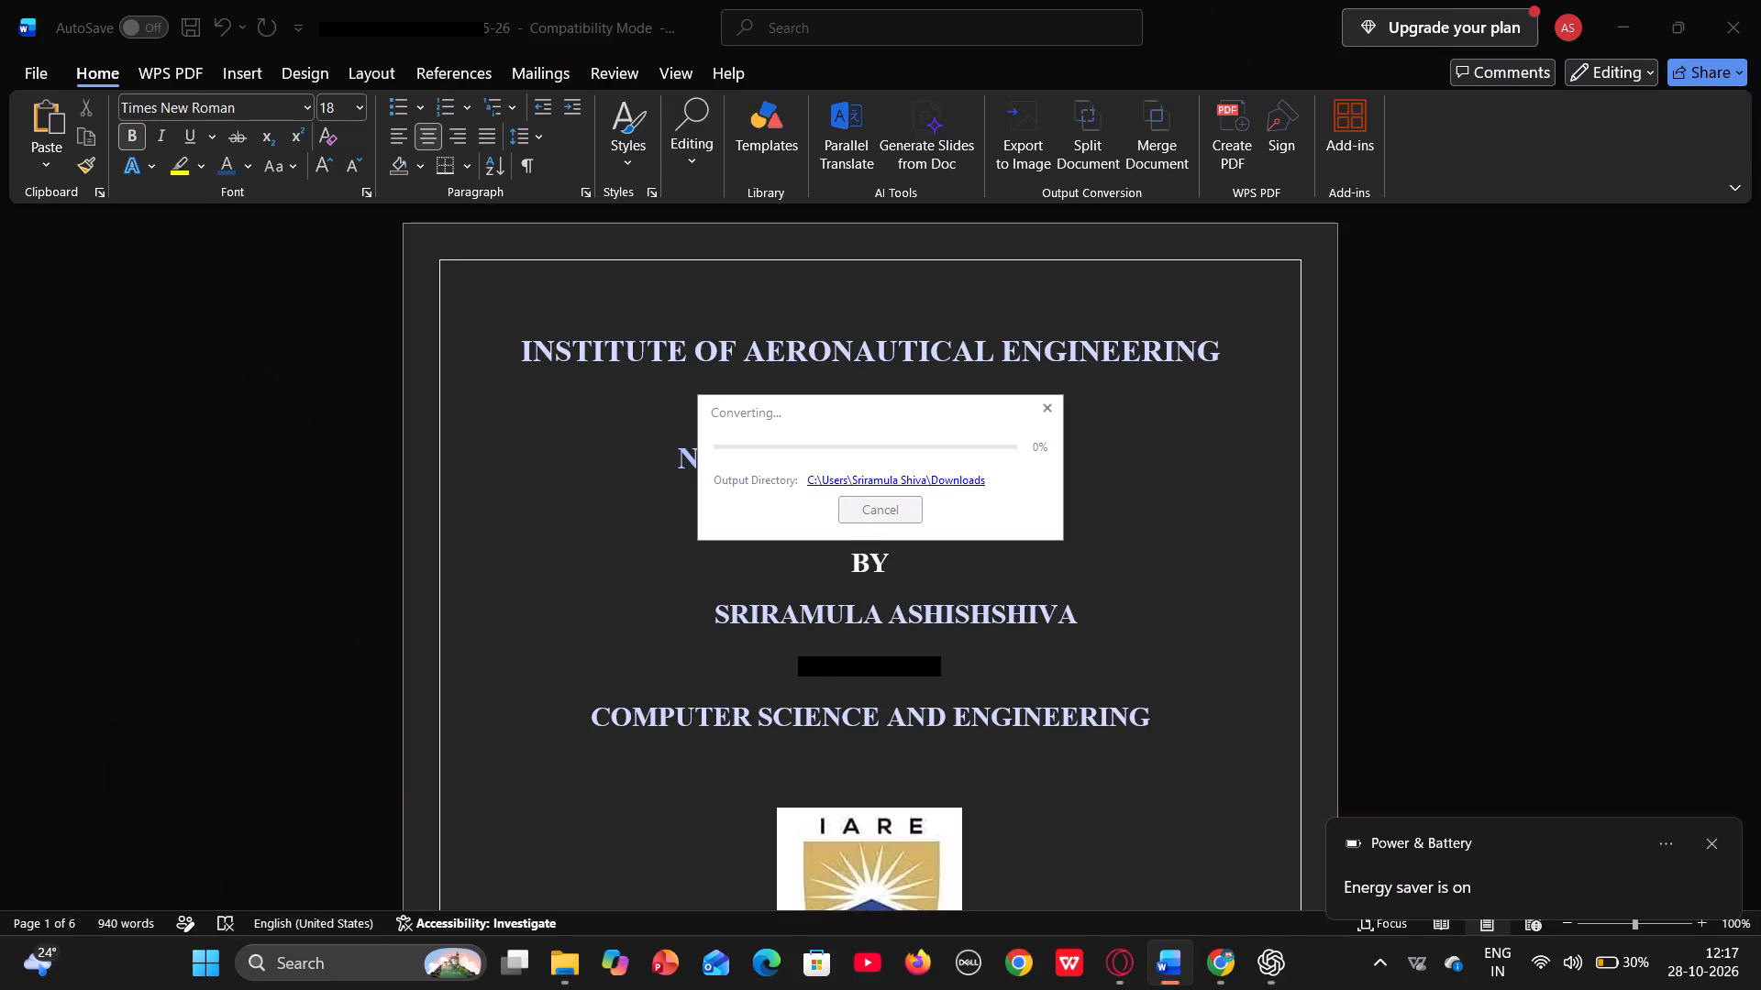
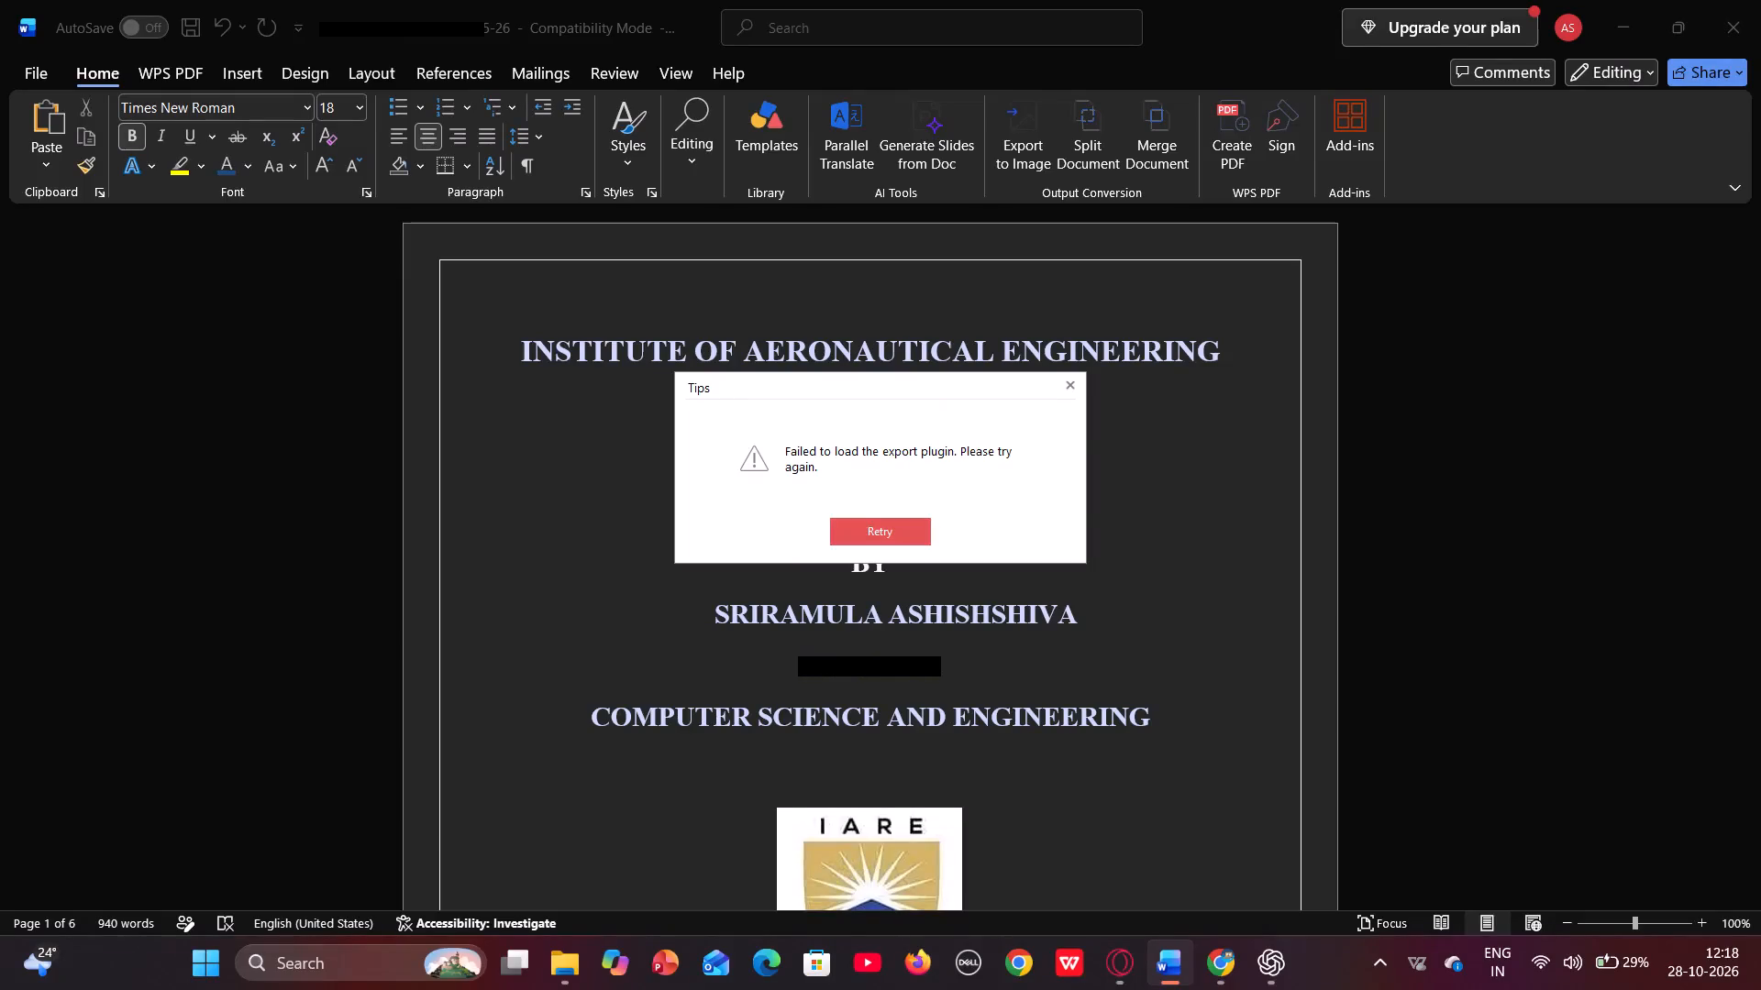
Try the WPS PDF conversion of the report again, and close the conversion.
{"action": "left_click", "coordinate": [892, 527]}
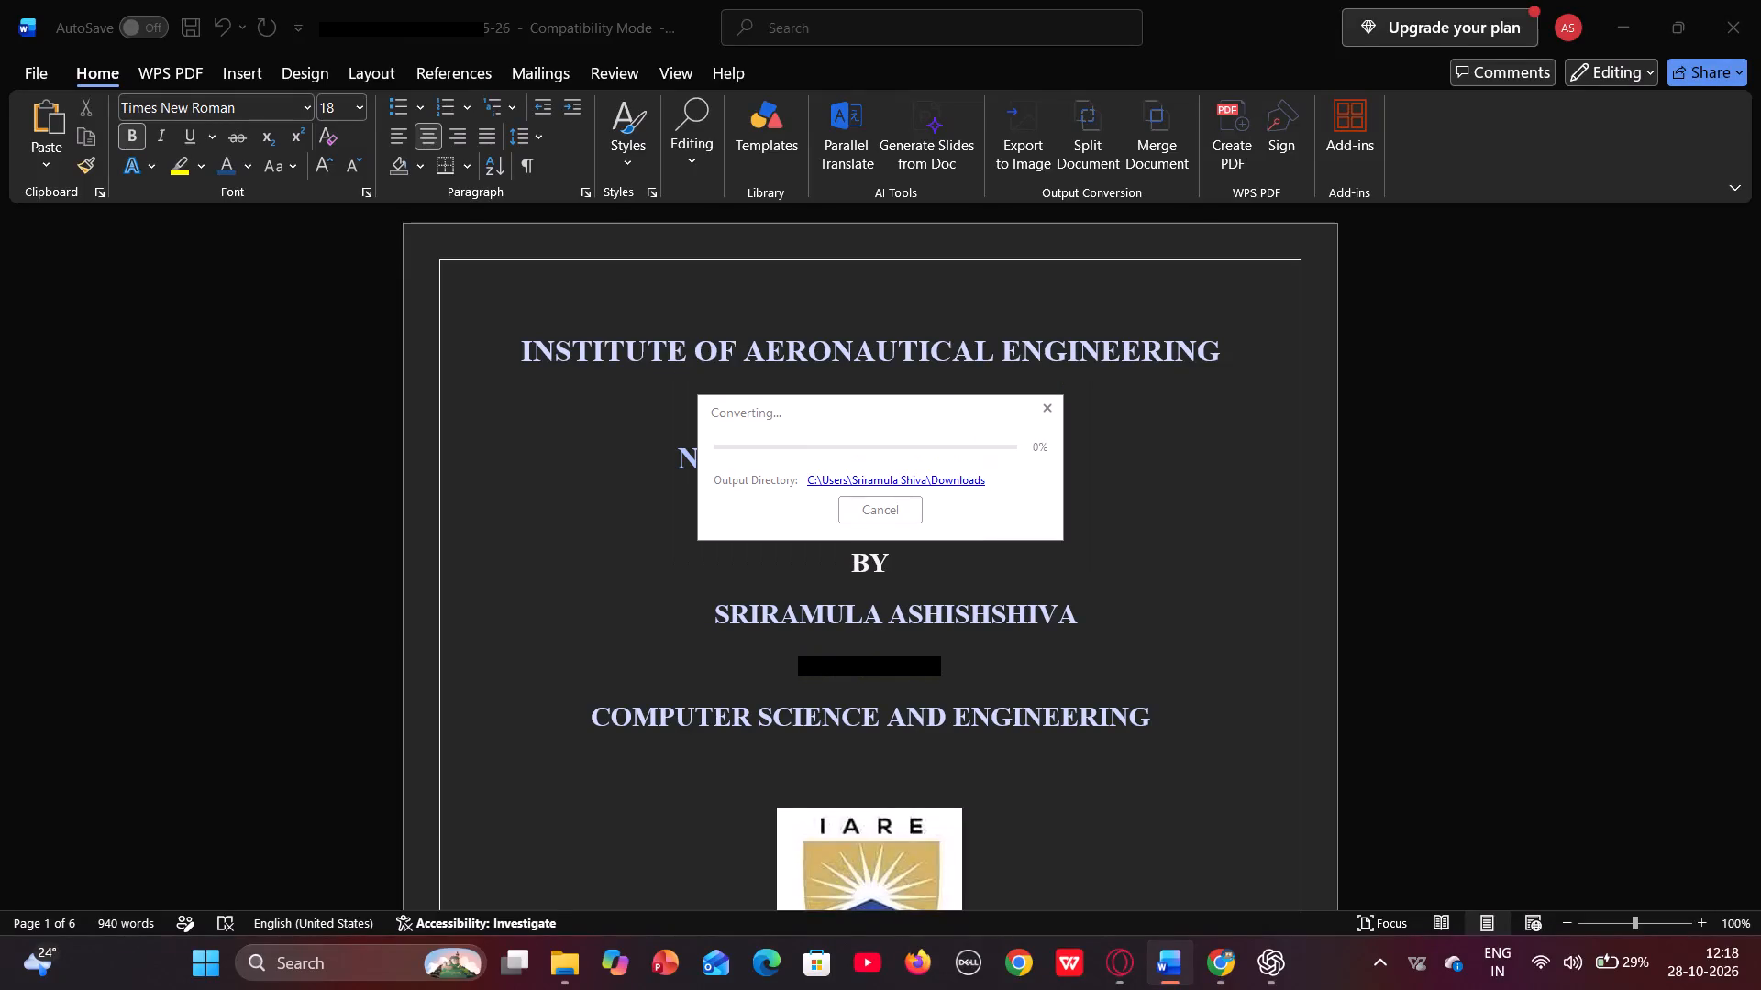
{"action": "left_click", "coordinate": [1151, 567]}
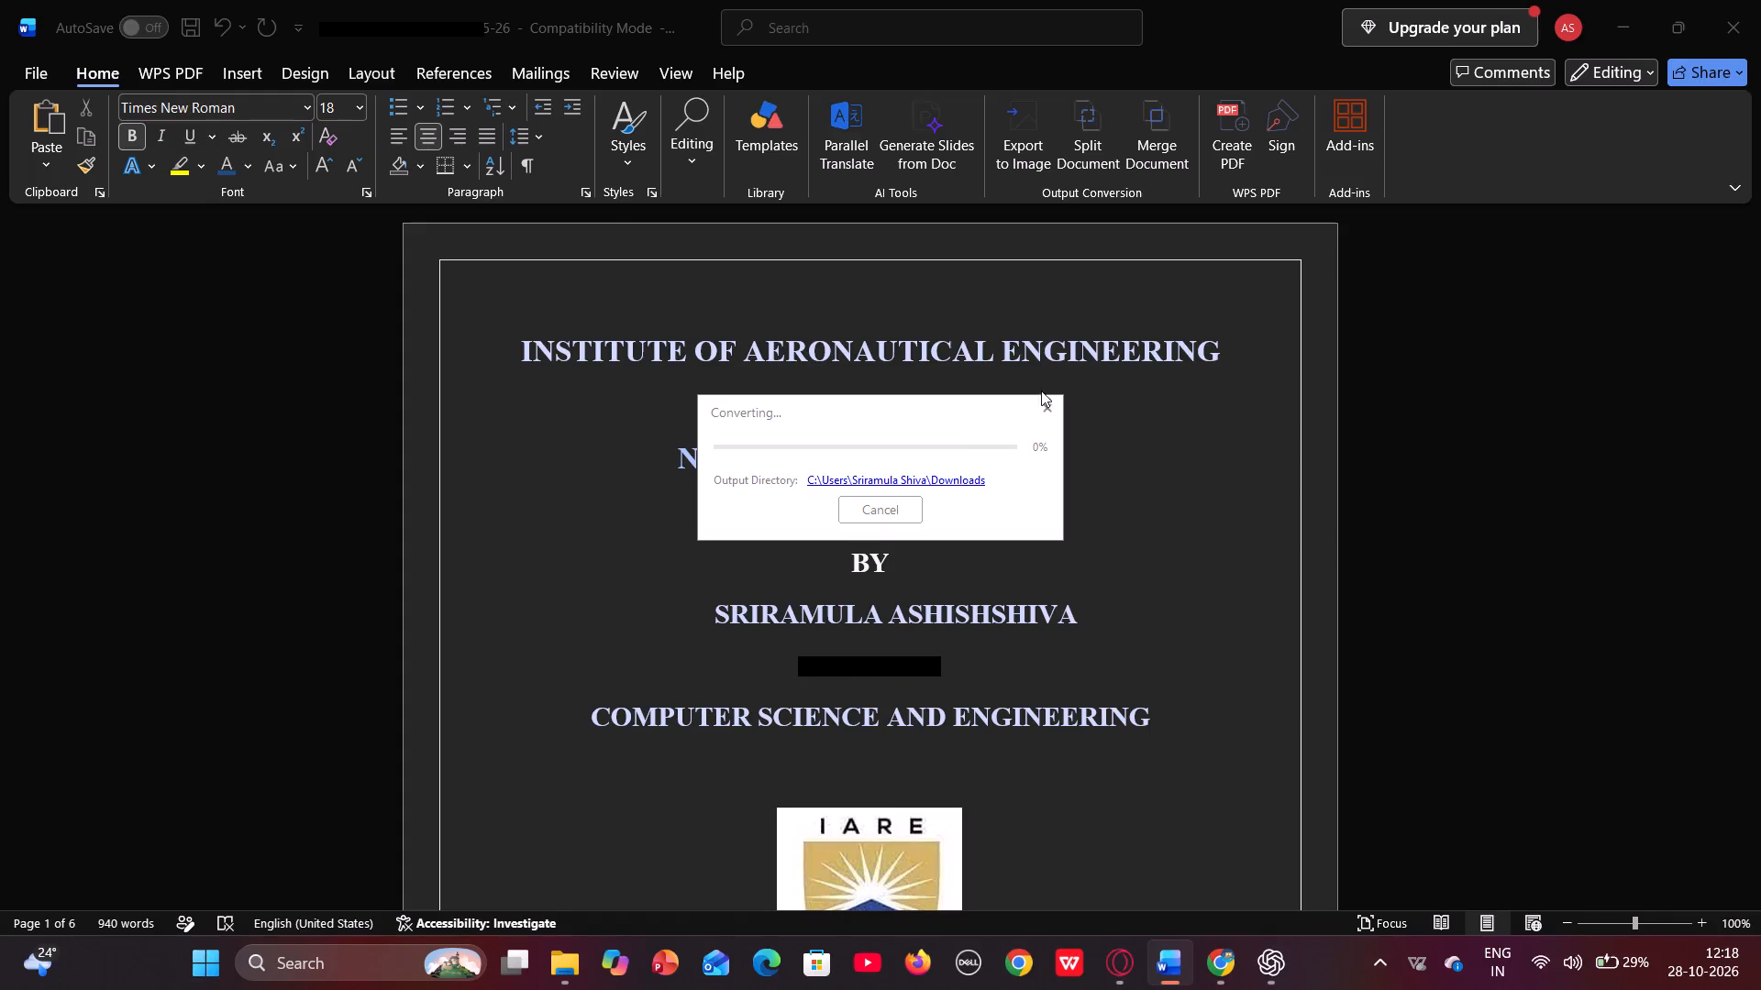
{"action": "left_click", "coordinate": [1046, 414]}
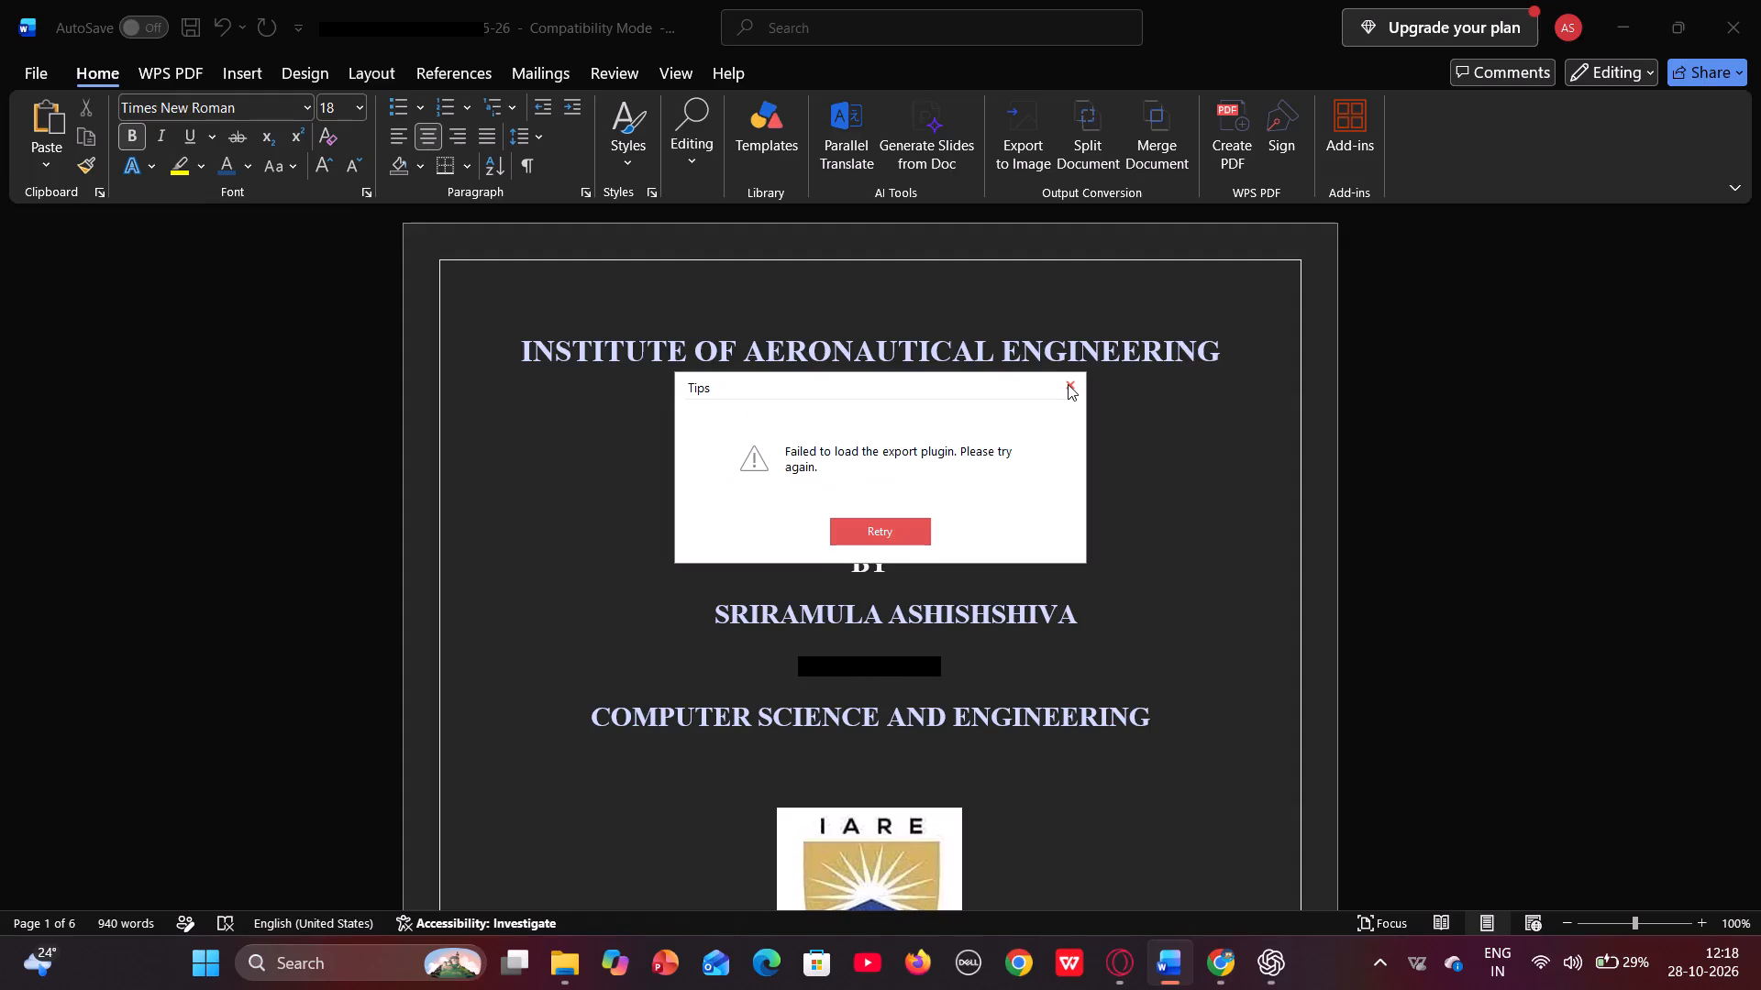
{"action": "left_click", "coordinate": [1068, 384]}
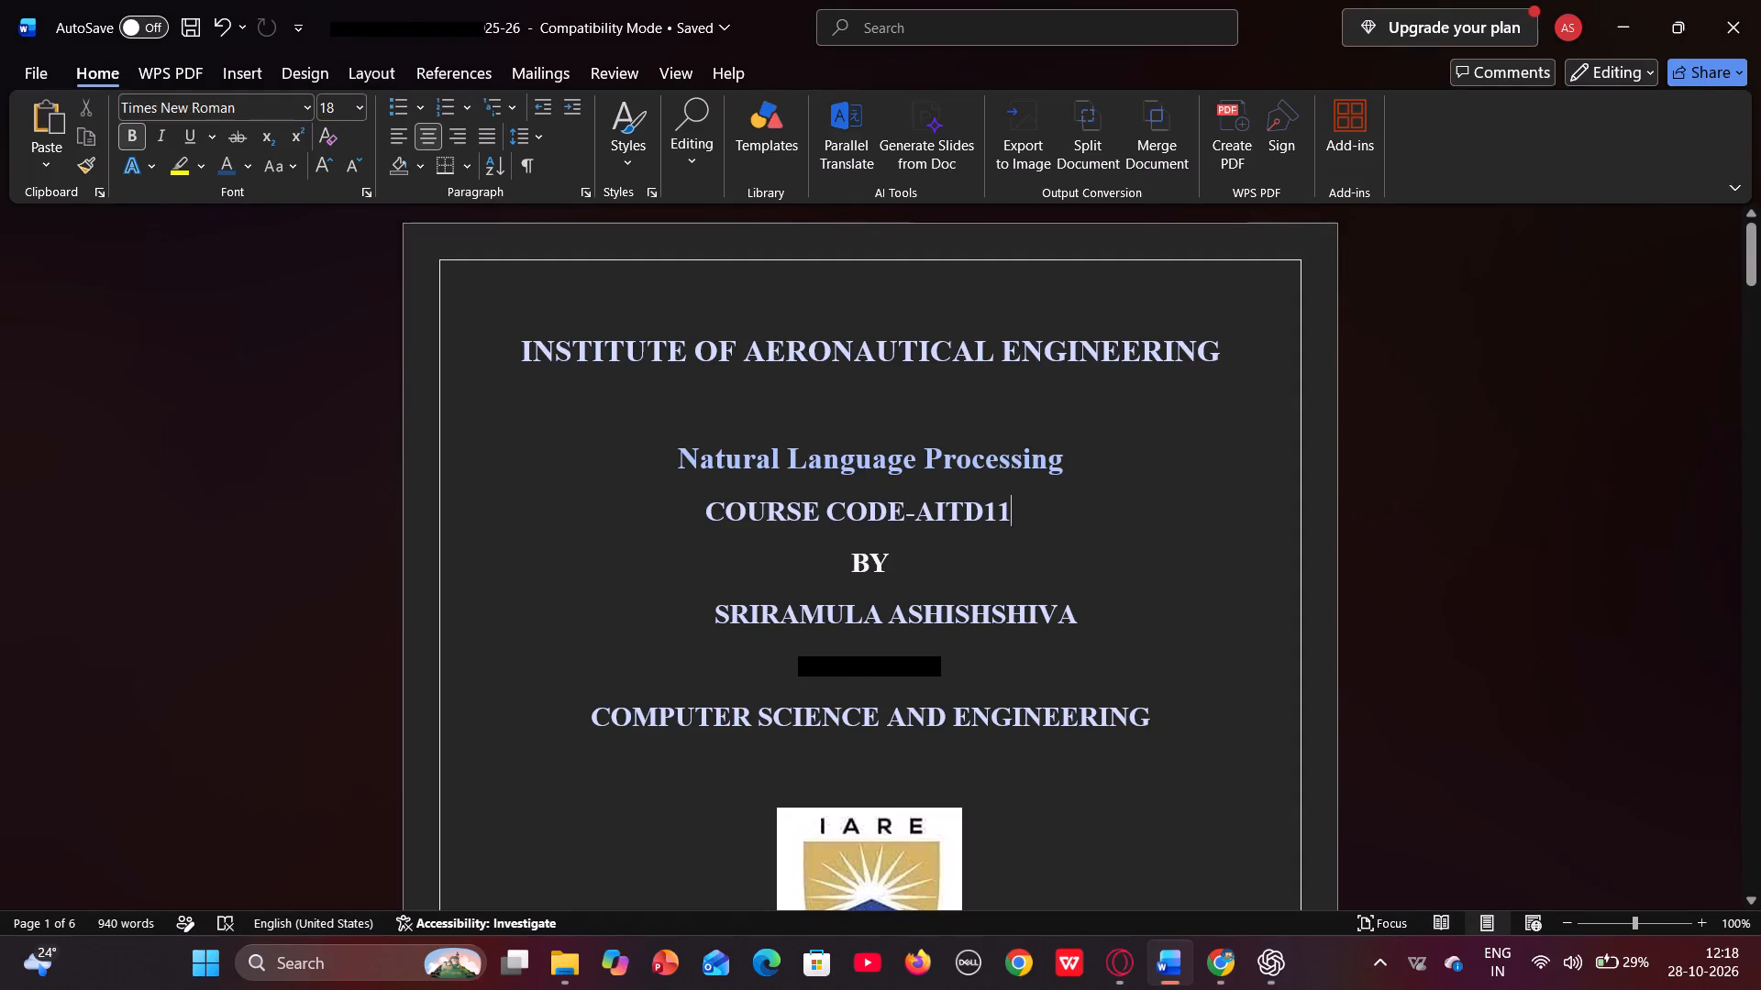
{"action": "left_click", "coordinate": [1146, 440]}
Recolour the cover's "Natural Language Processing" line with a darker shade of the Dark Blue, Text 2 theme colour.
{"action": "scroll", "coordinate": [1146, 440], "scroll_direction": "down", "scroll_amount": 3}
{"action": "scroll", "coordinate": [1146, 440], "scroll_direction": "up", "scroll_amount": 2}
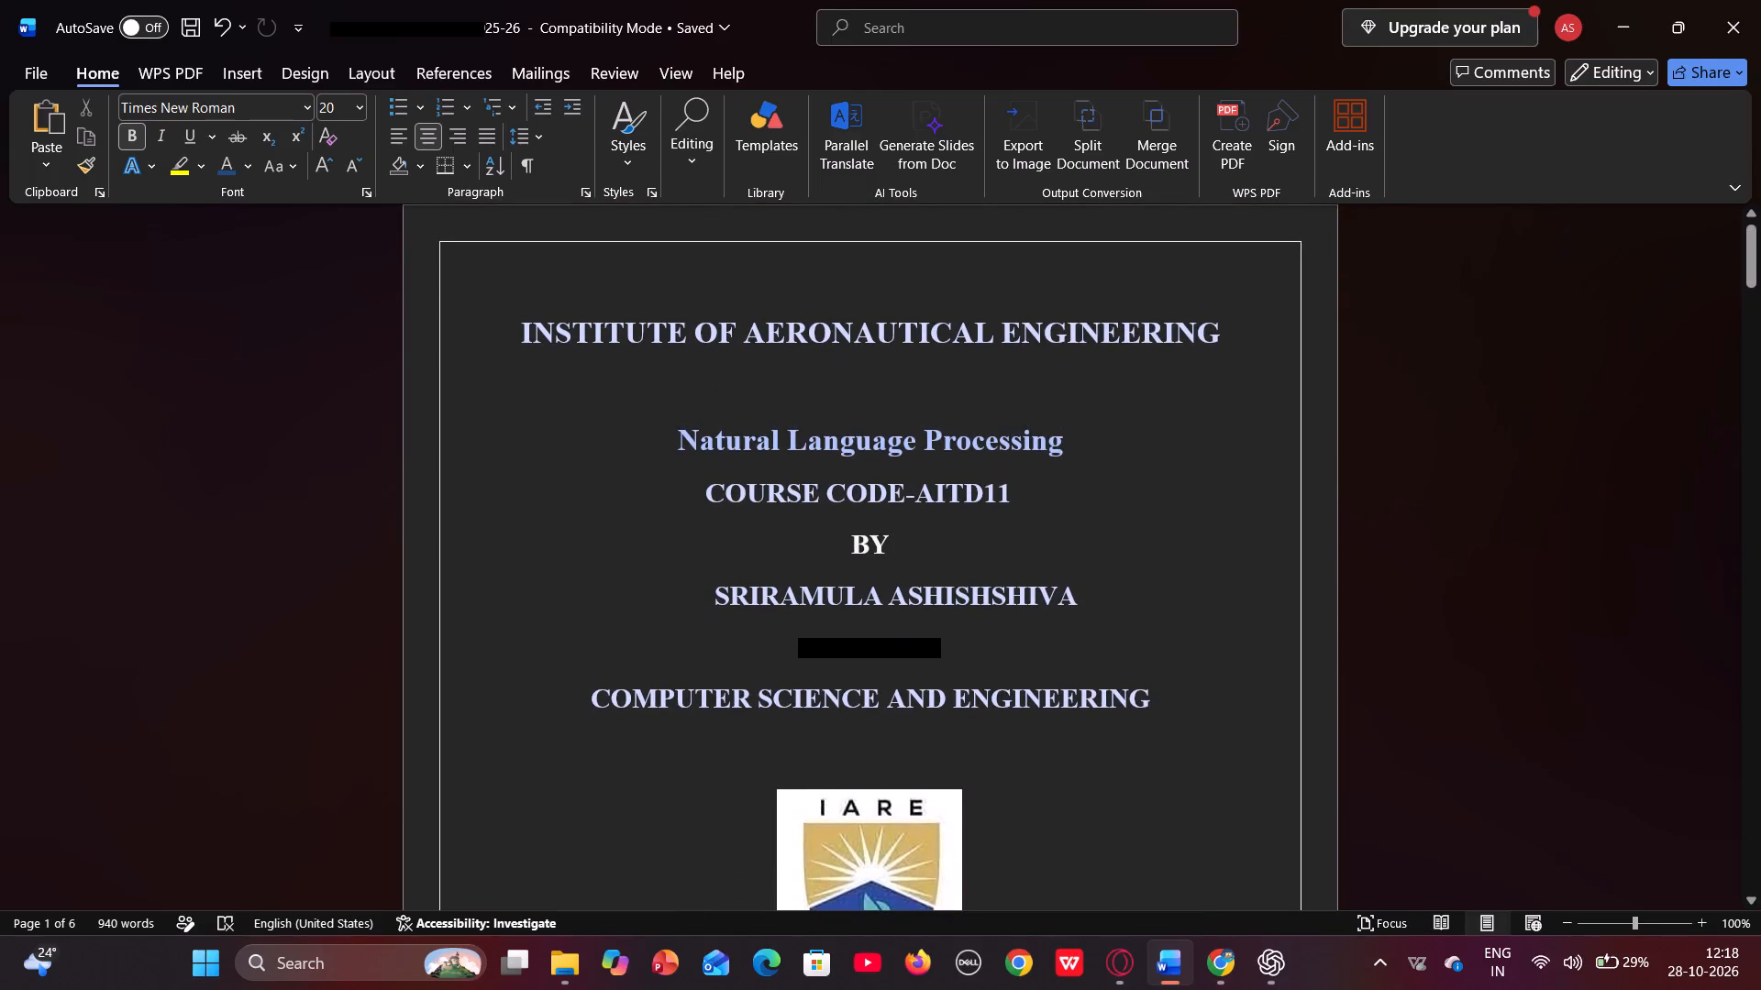
{"action": "left_click_drag", "start_coordinate": [1091, 434], "coordinate": [729, 443]}
{"action": "left_click", "coordinate": [893, 407]}
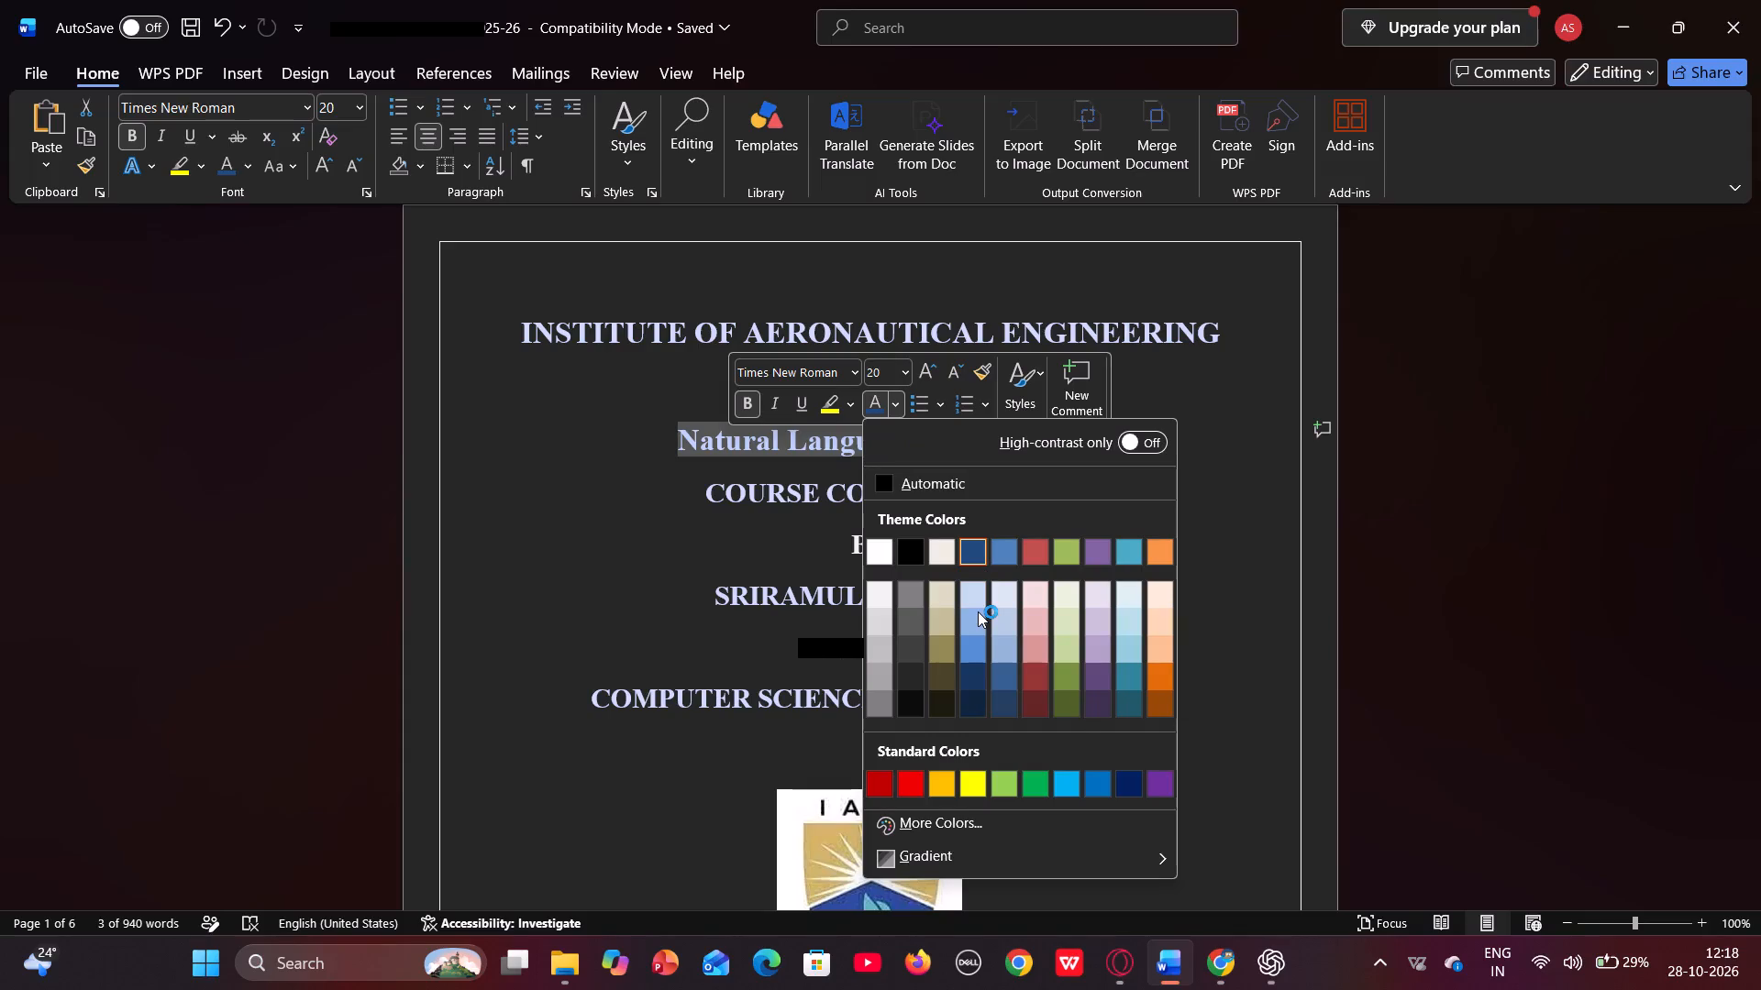
{"action": "left_click", "coordinate": [978, 611]}
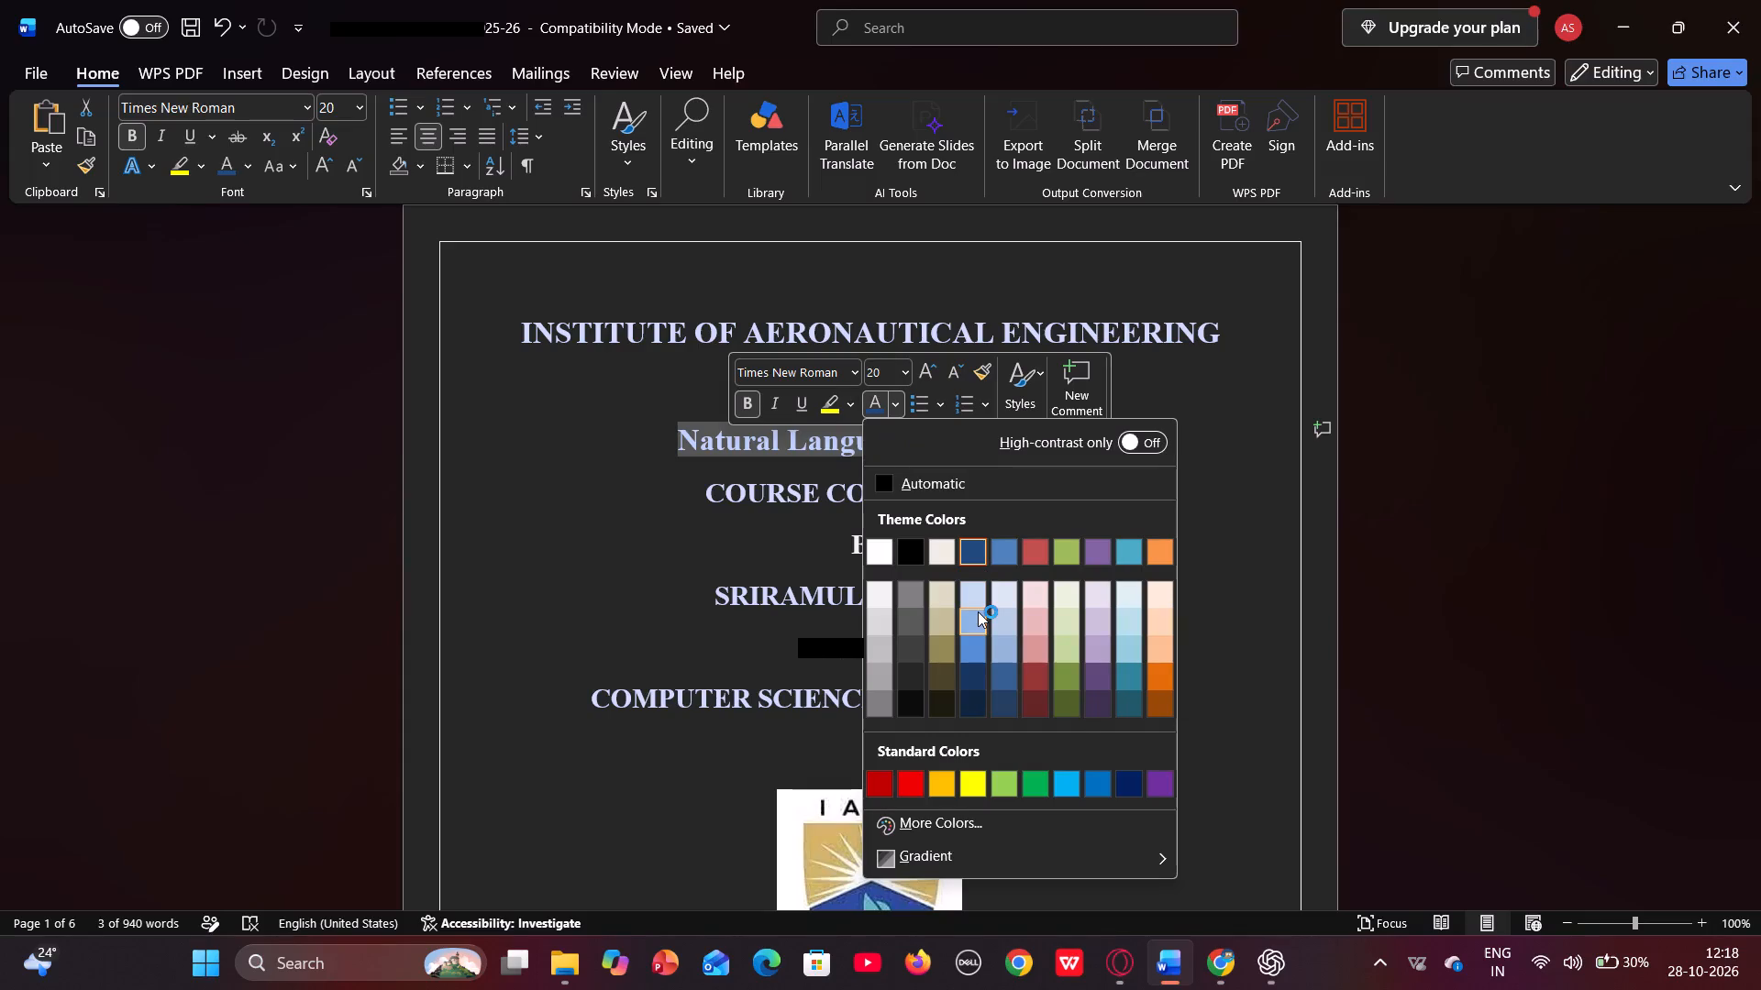
{"action": "left_click", "coordinate": [978, 611]}
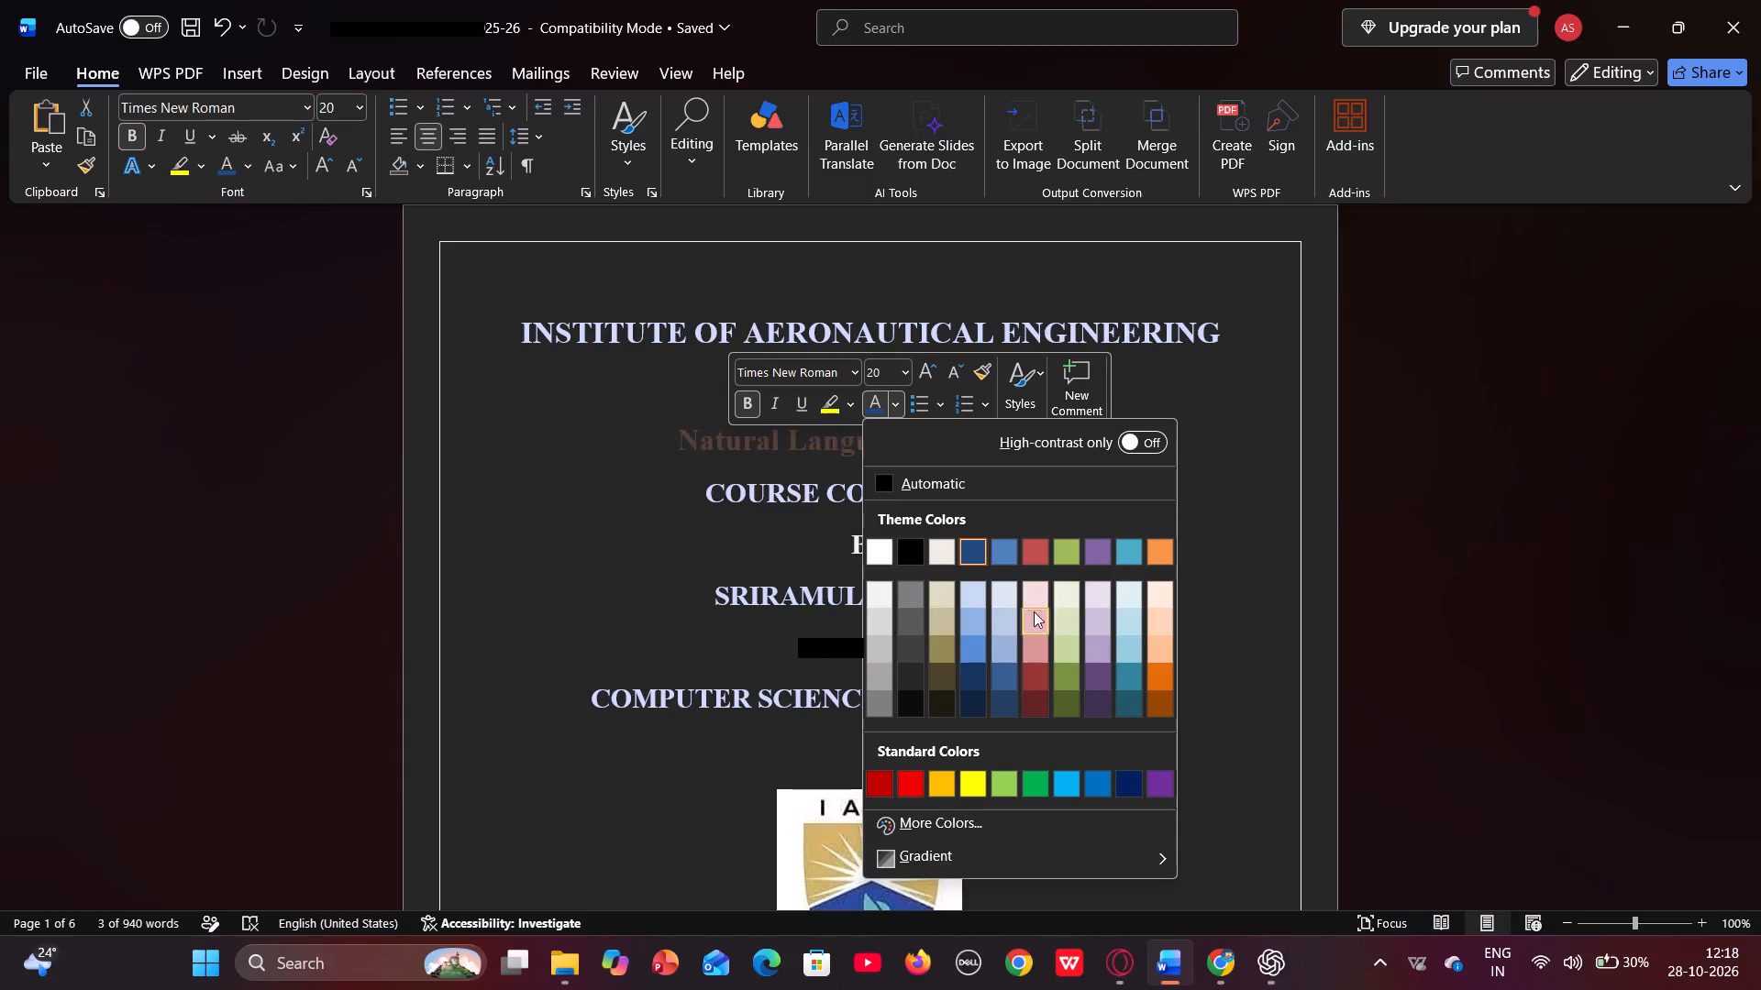
{"action": "left_click", "coordinate": [975, 643]}
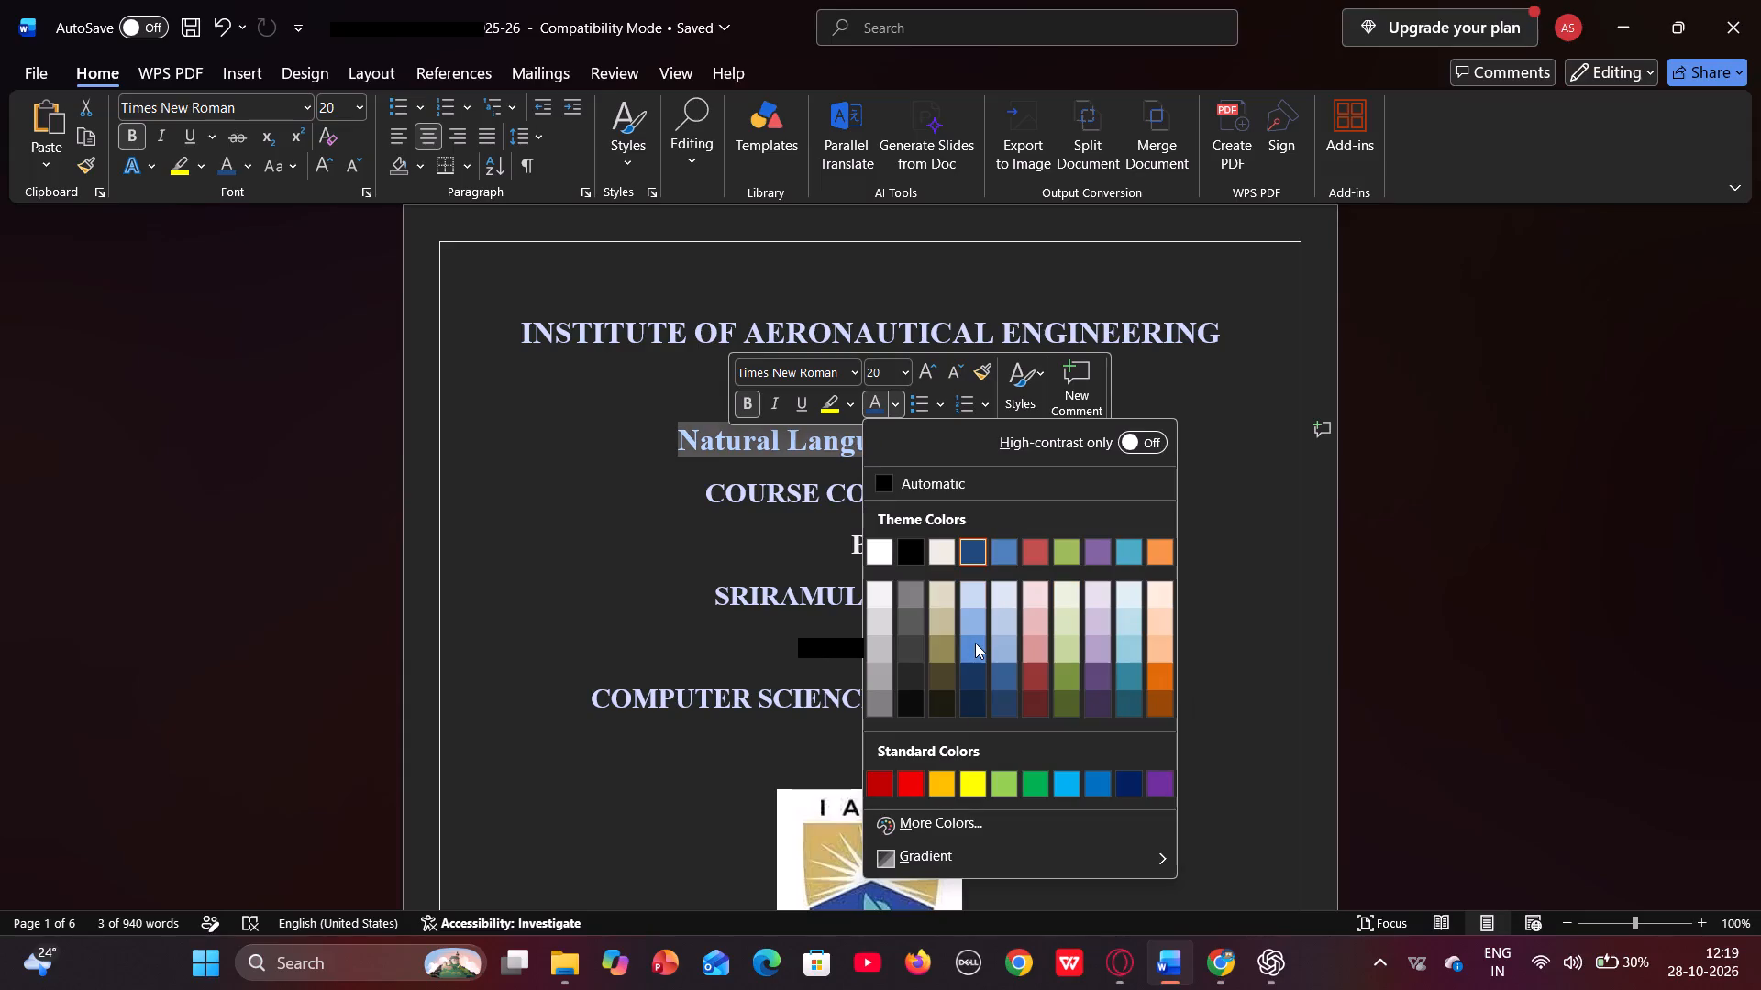
{"action": "left_click", "coordinate": [975, 643]}
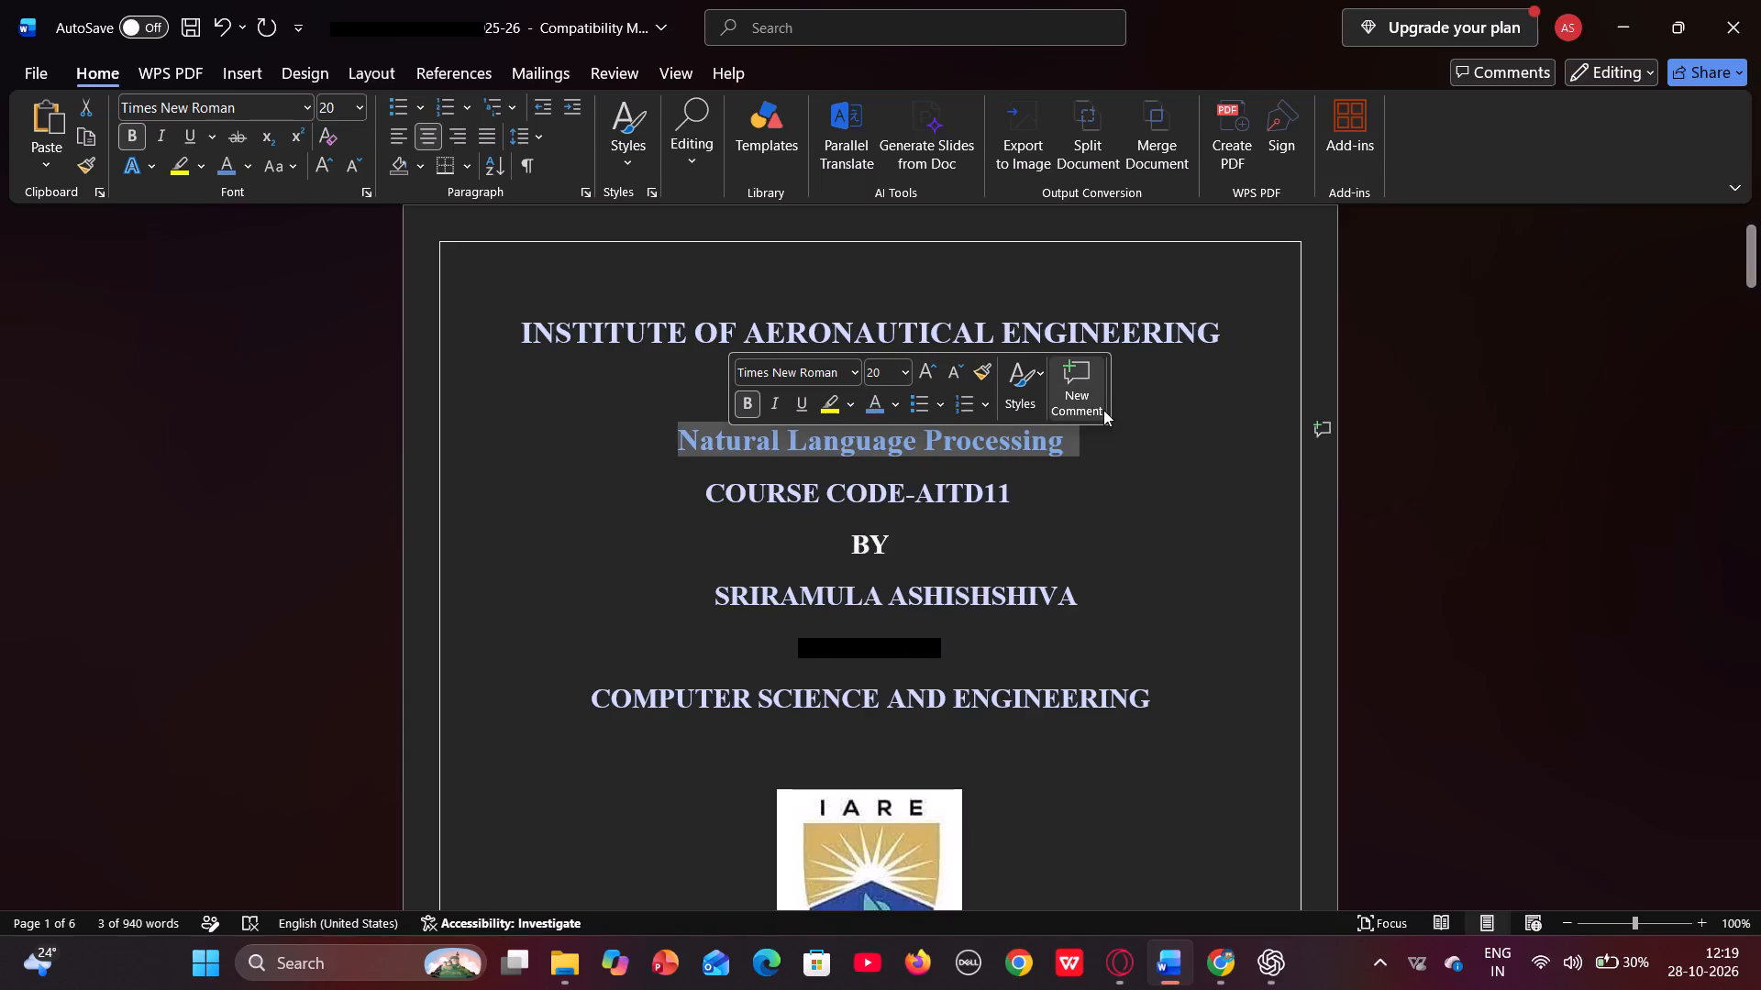
{"action": "left_click", "coordinate": [897, 397]}
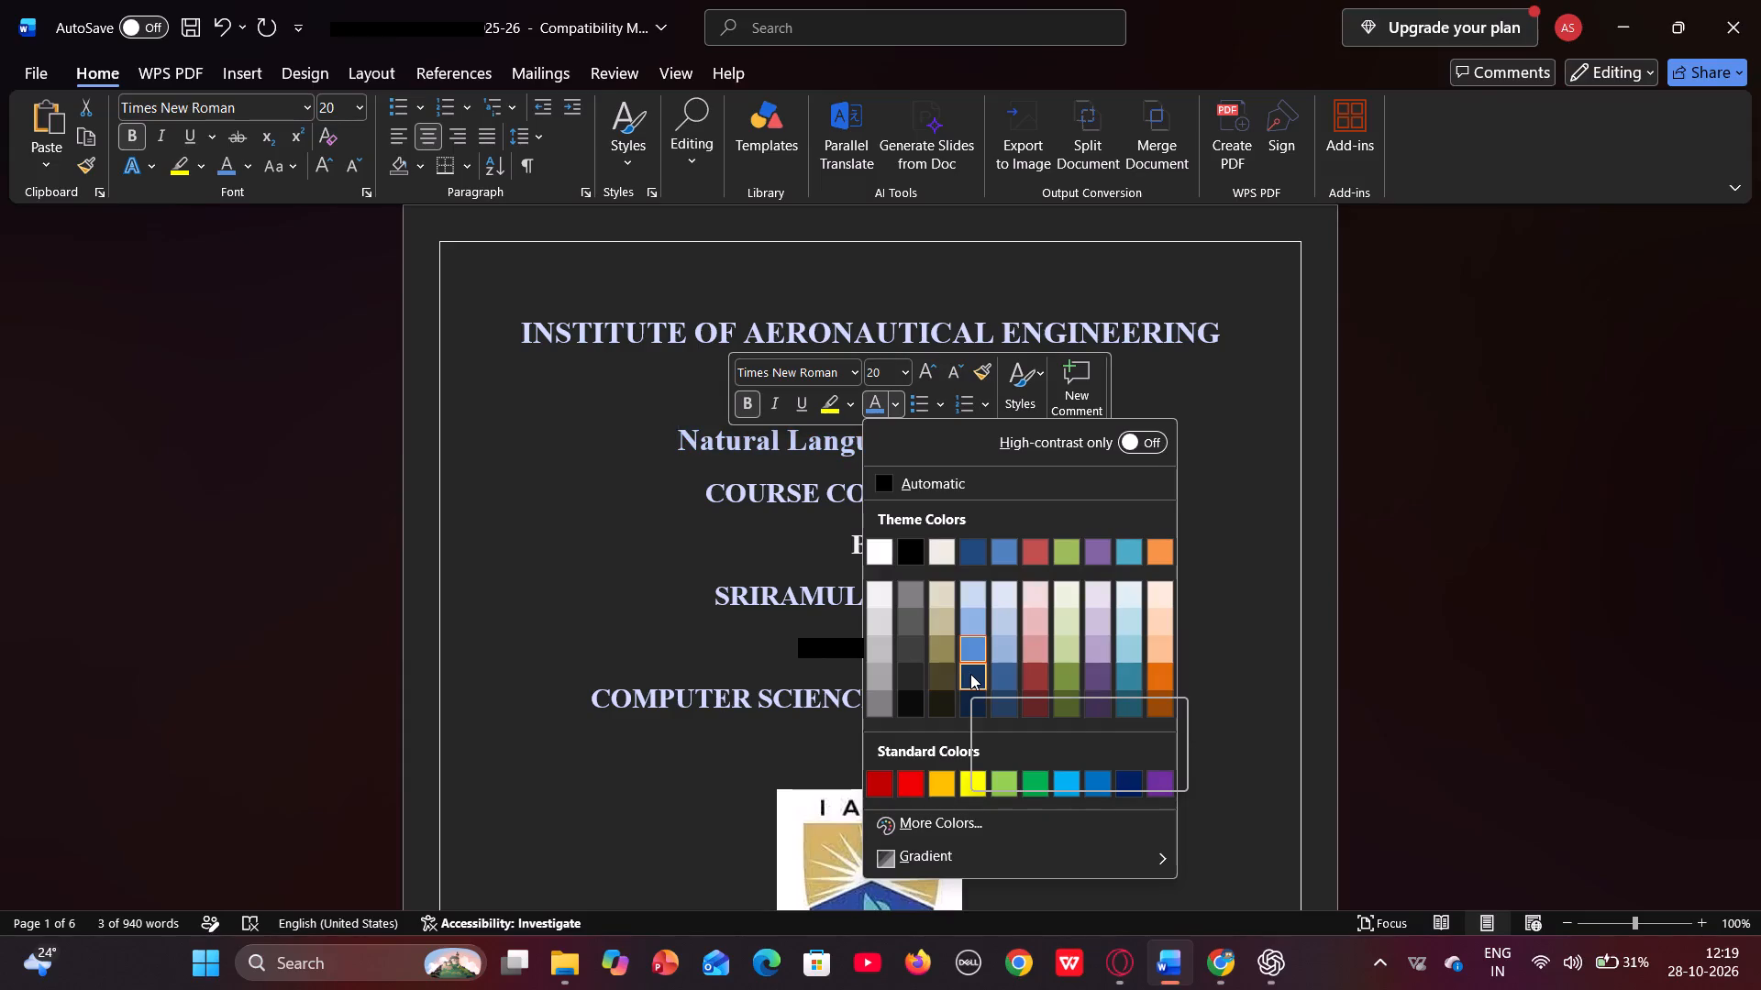
{"action": "left_click", "coordinate": [970, 674]}
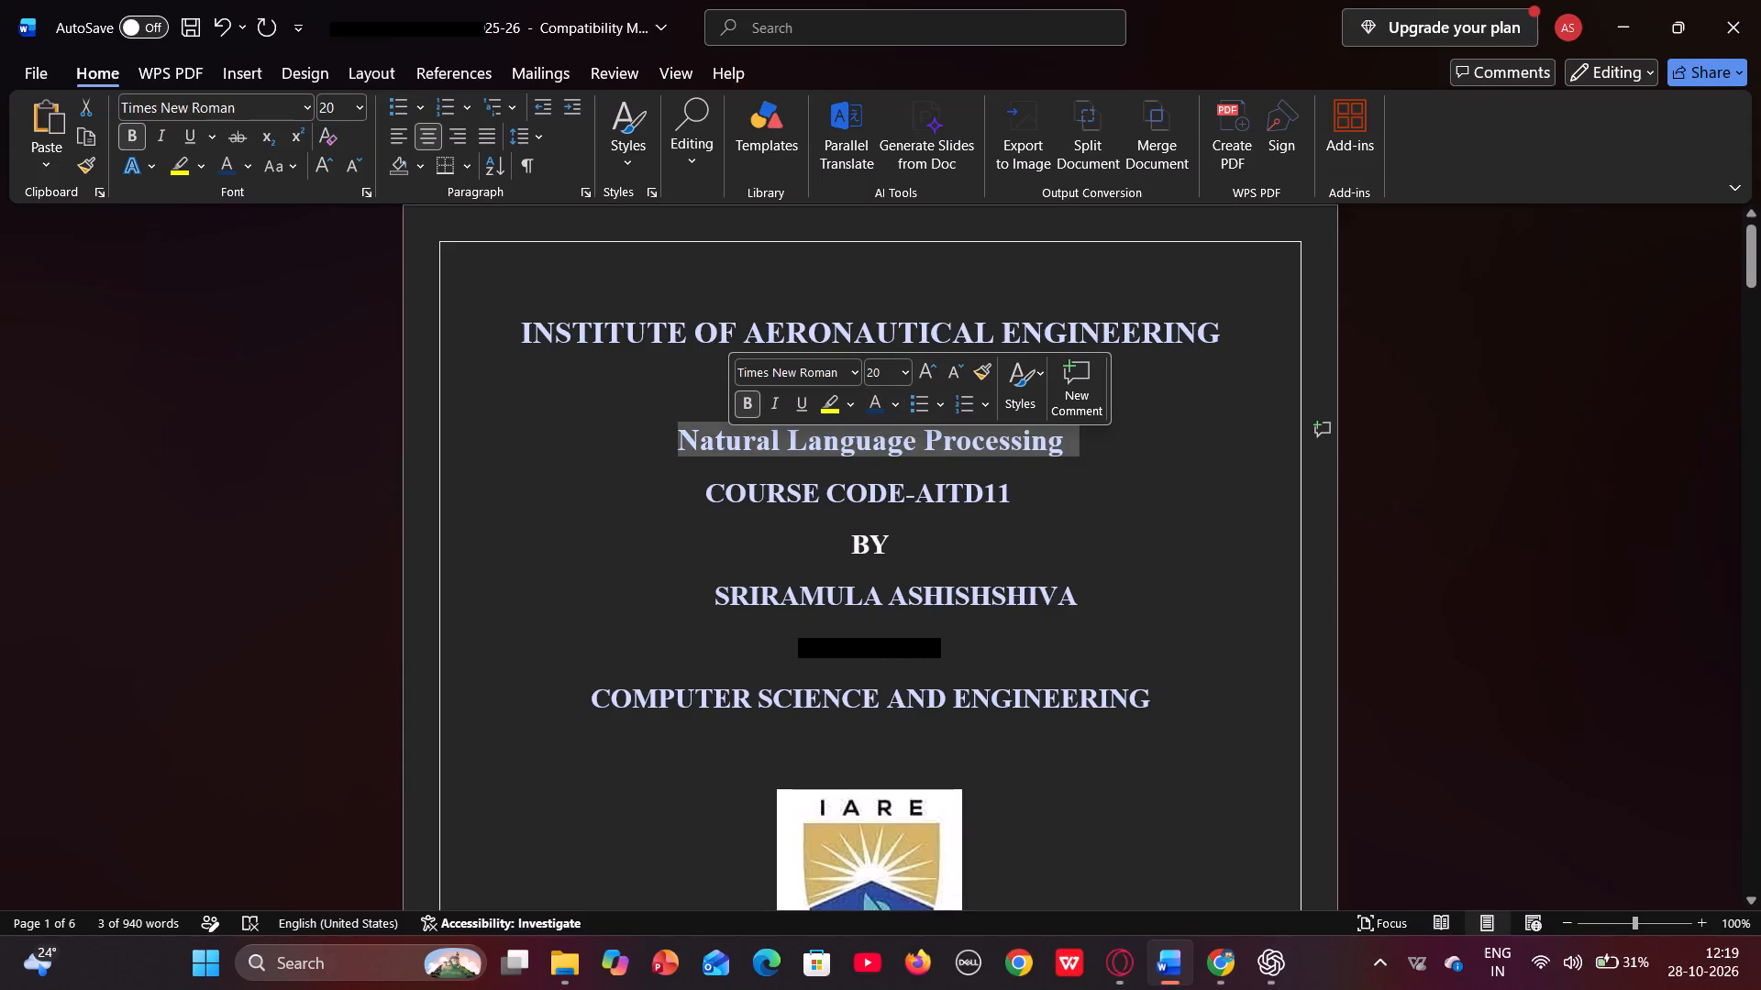
{"action": "left_click", "coordinate": [1106, 473]}
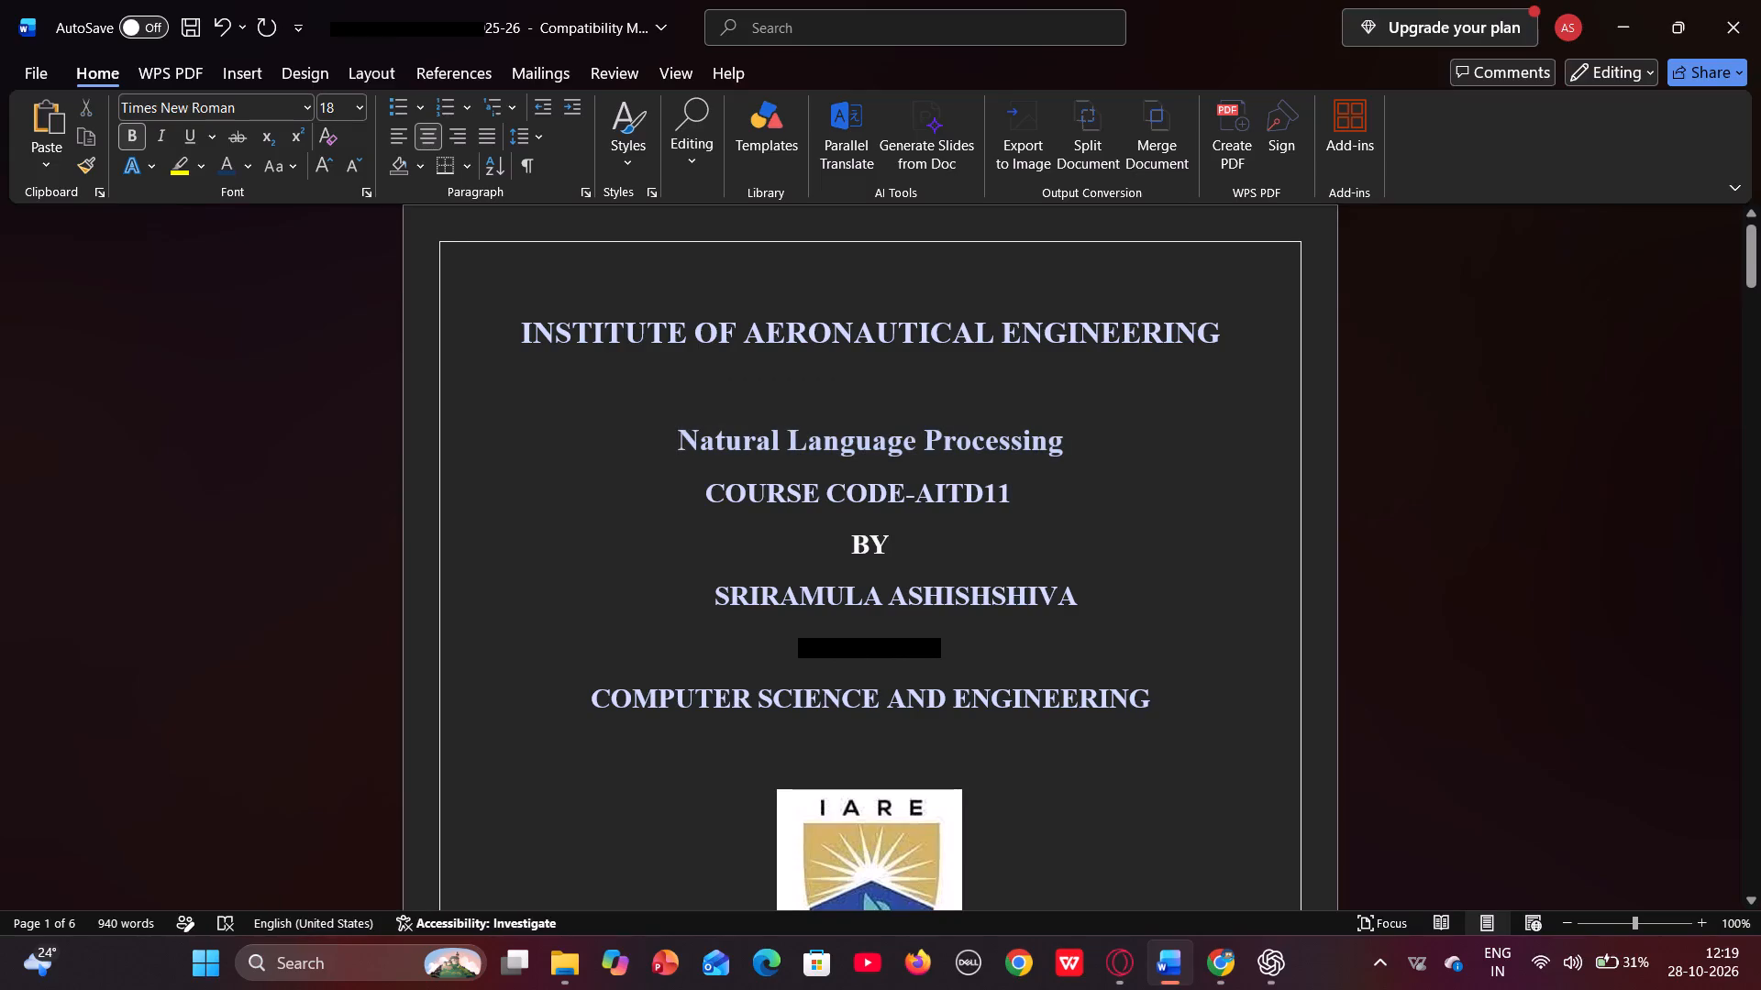
Review the report from the cover page through the Q6 answer, checking the recoloured course title against the other cover lines.
{"action": "scroll", "coordinate": [1106, 473], "scroll_direction": "down", "scroll_amount": 1}
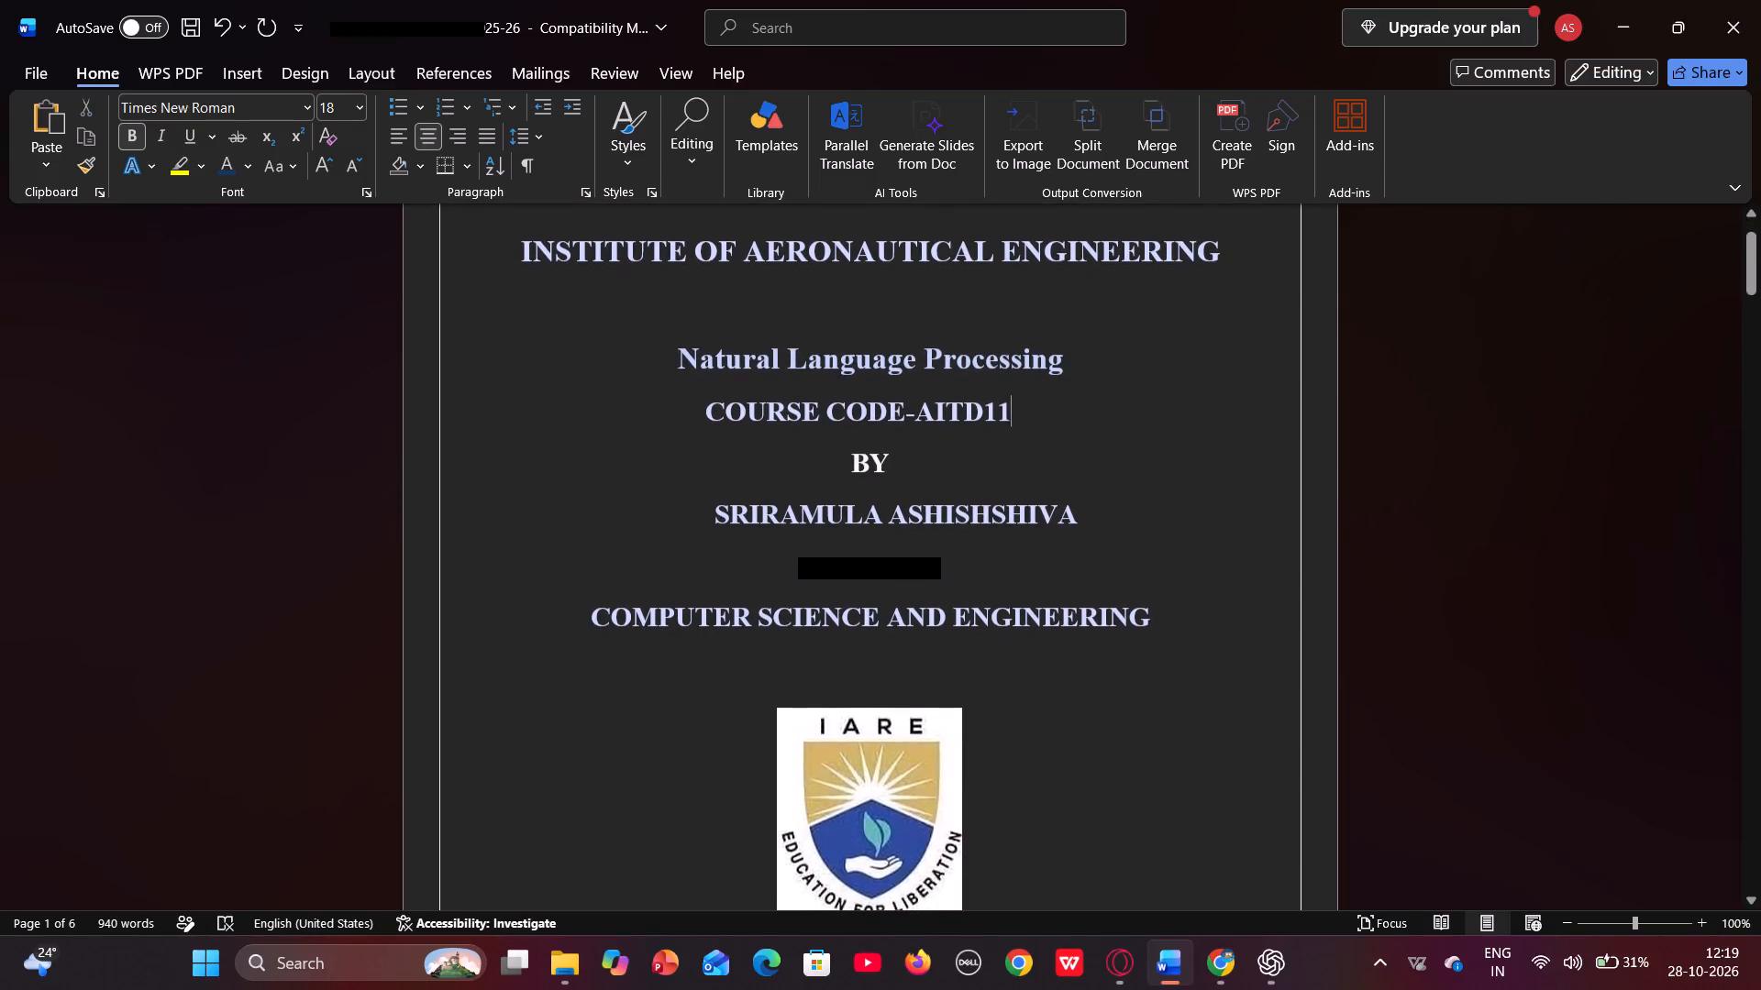
{"action": "scroll", "coordinate": [1106, 473], "scroll_direction": "down", "scroll_amount": 2}
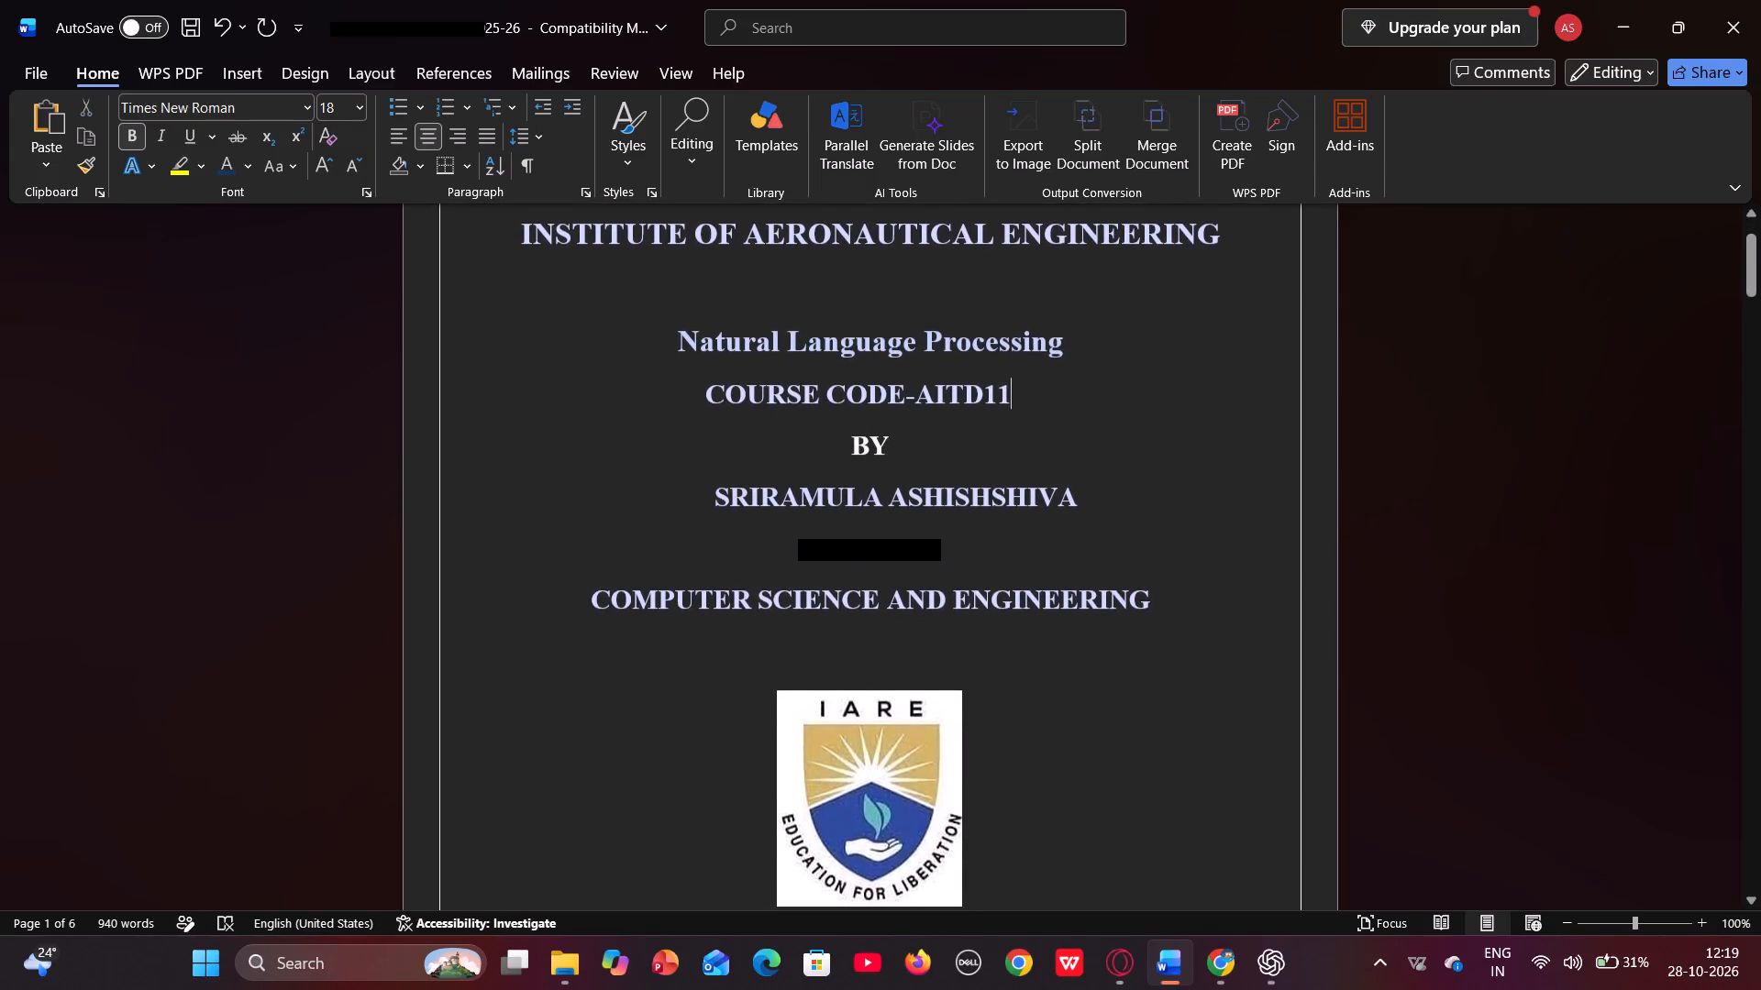
{"action": "scroll", "coordinate": [1106, 473], "scroll_direction": "down", "scroll_amount": 1}
{"action": "scroll", "coordinate": [1106, 473], "scroll_direction": "up", "scroll_amount": 6}
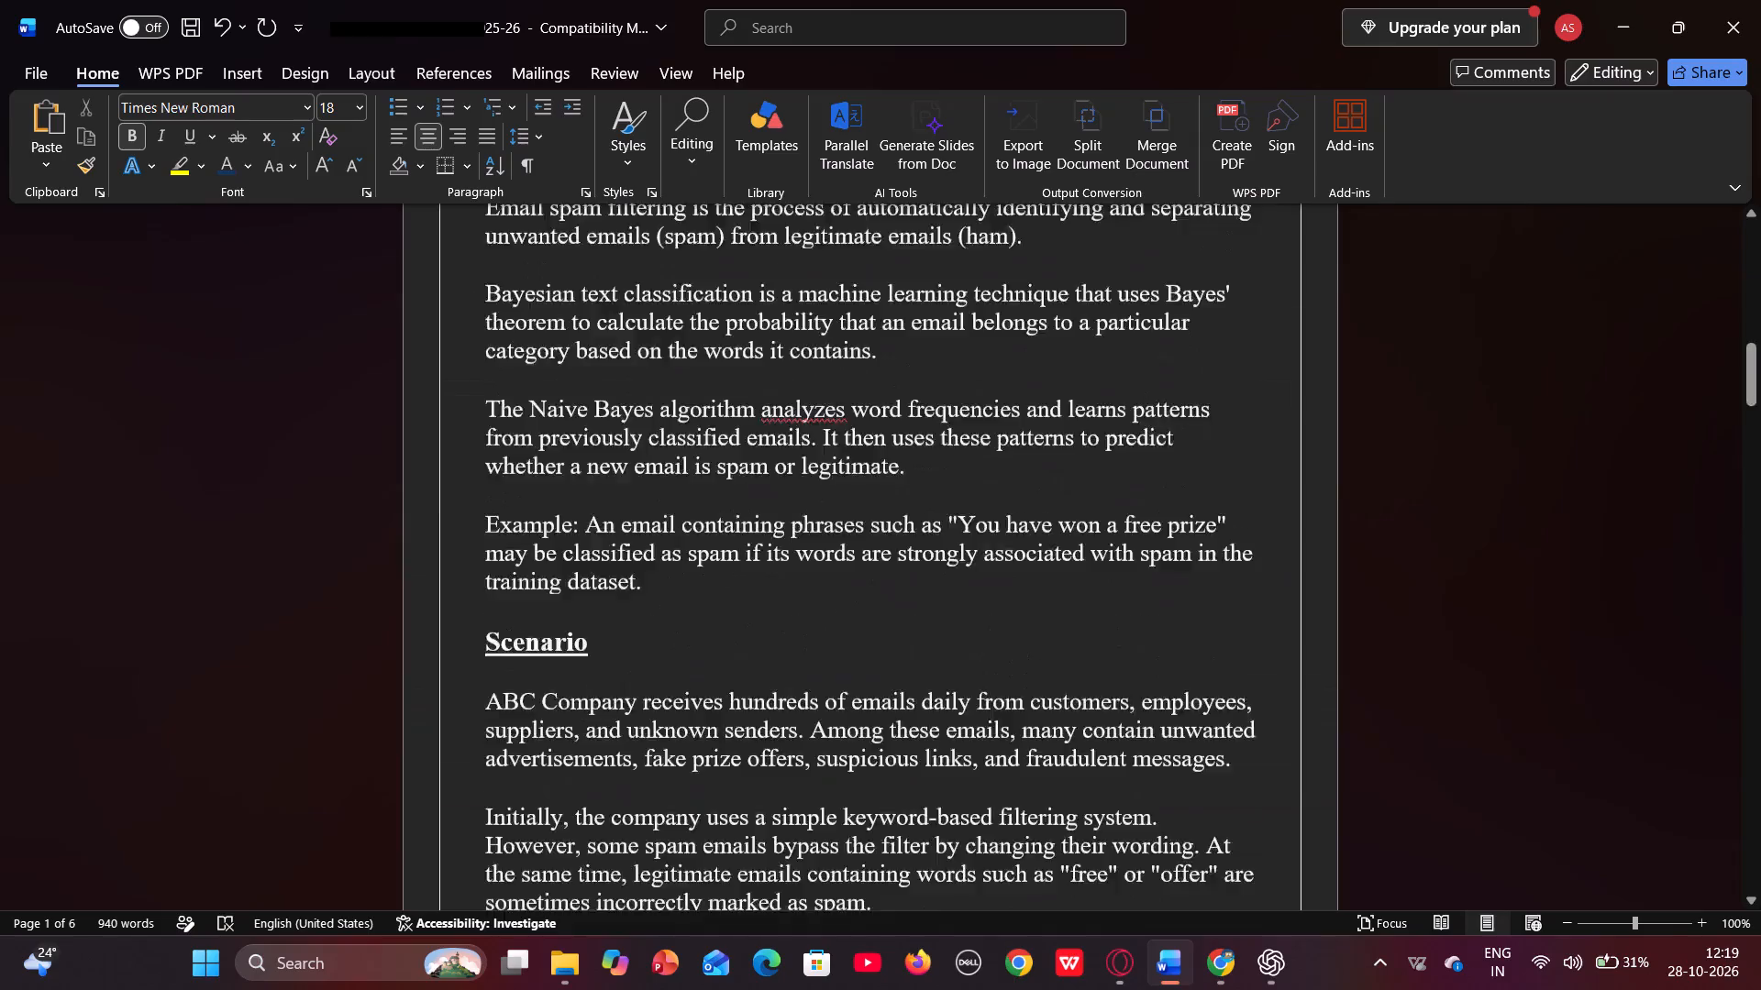
{"action": "scroll", "coordinate": [1106, 473], "scroll_direction": "up", "scroll_amount": 1}
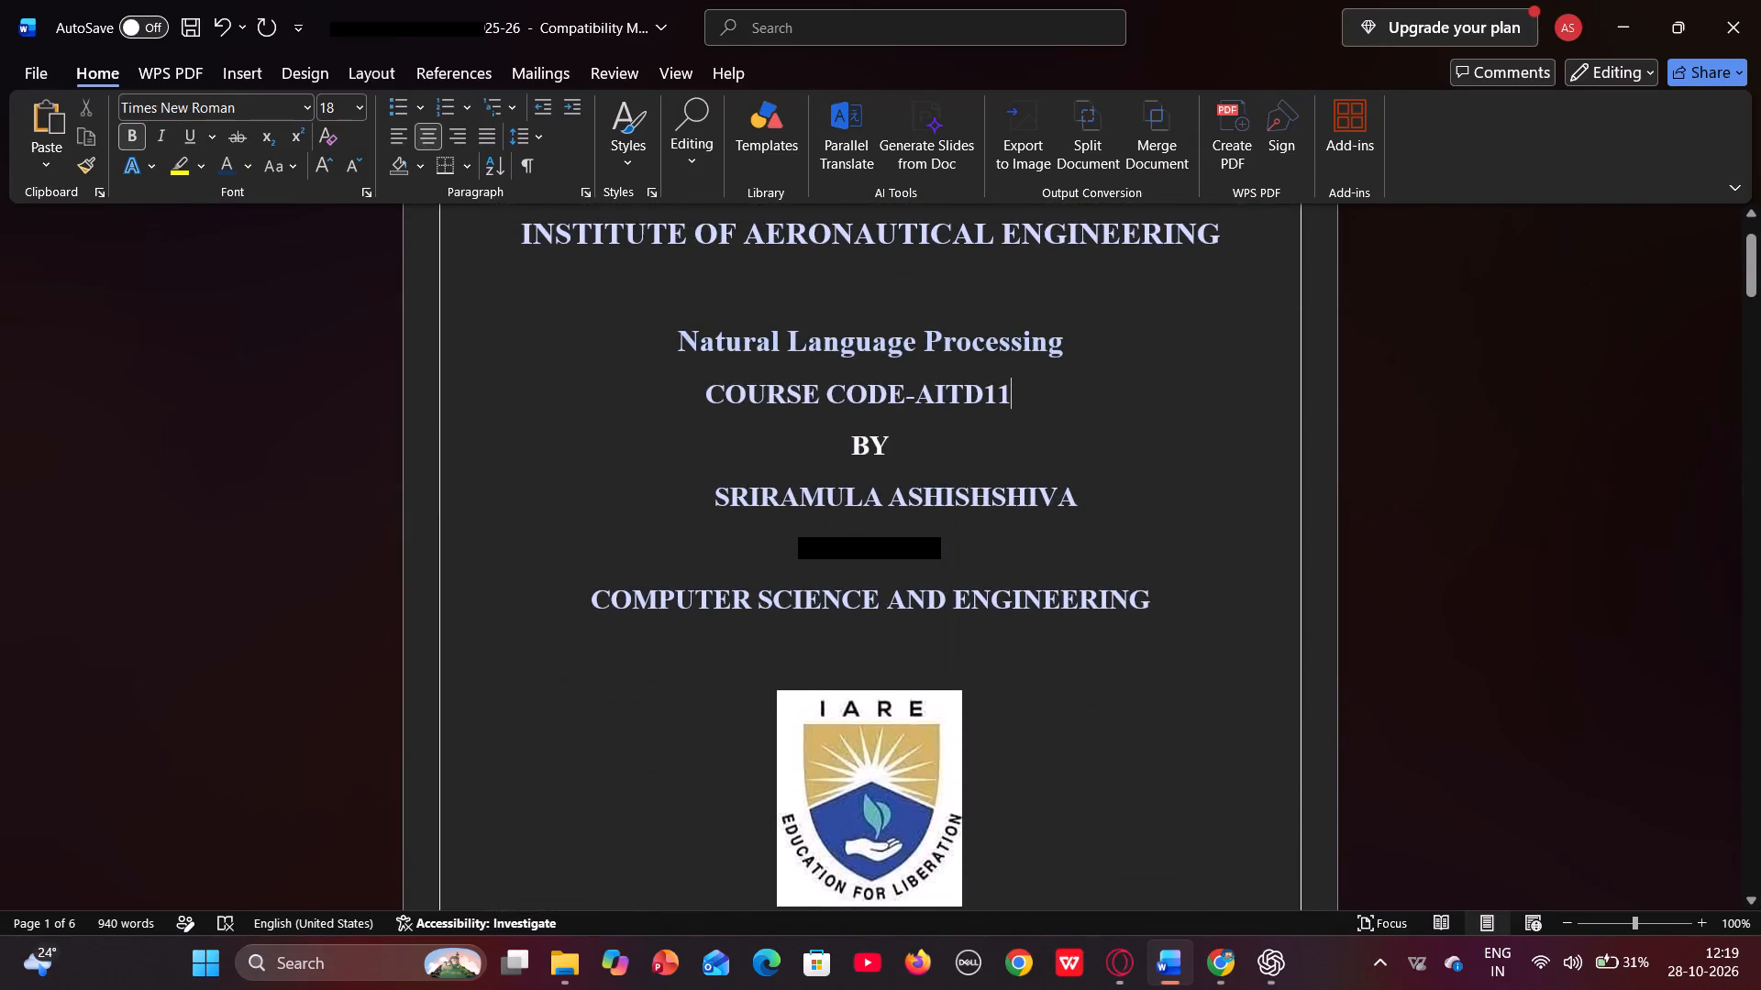
{"action": "scroll", "coordinate": [1066, 519], "scroll_direction": "up", "scroll_amount": 2}
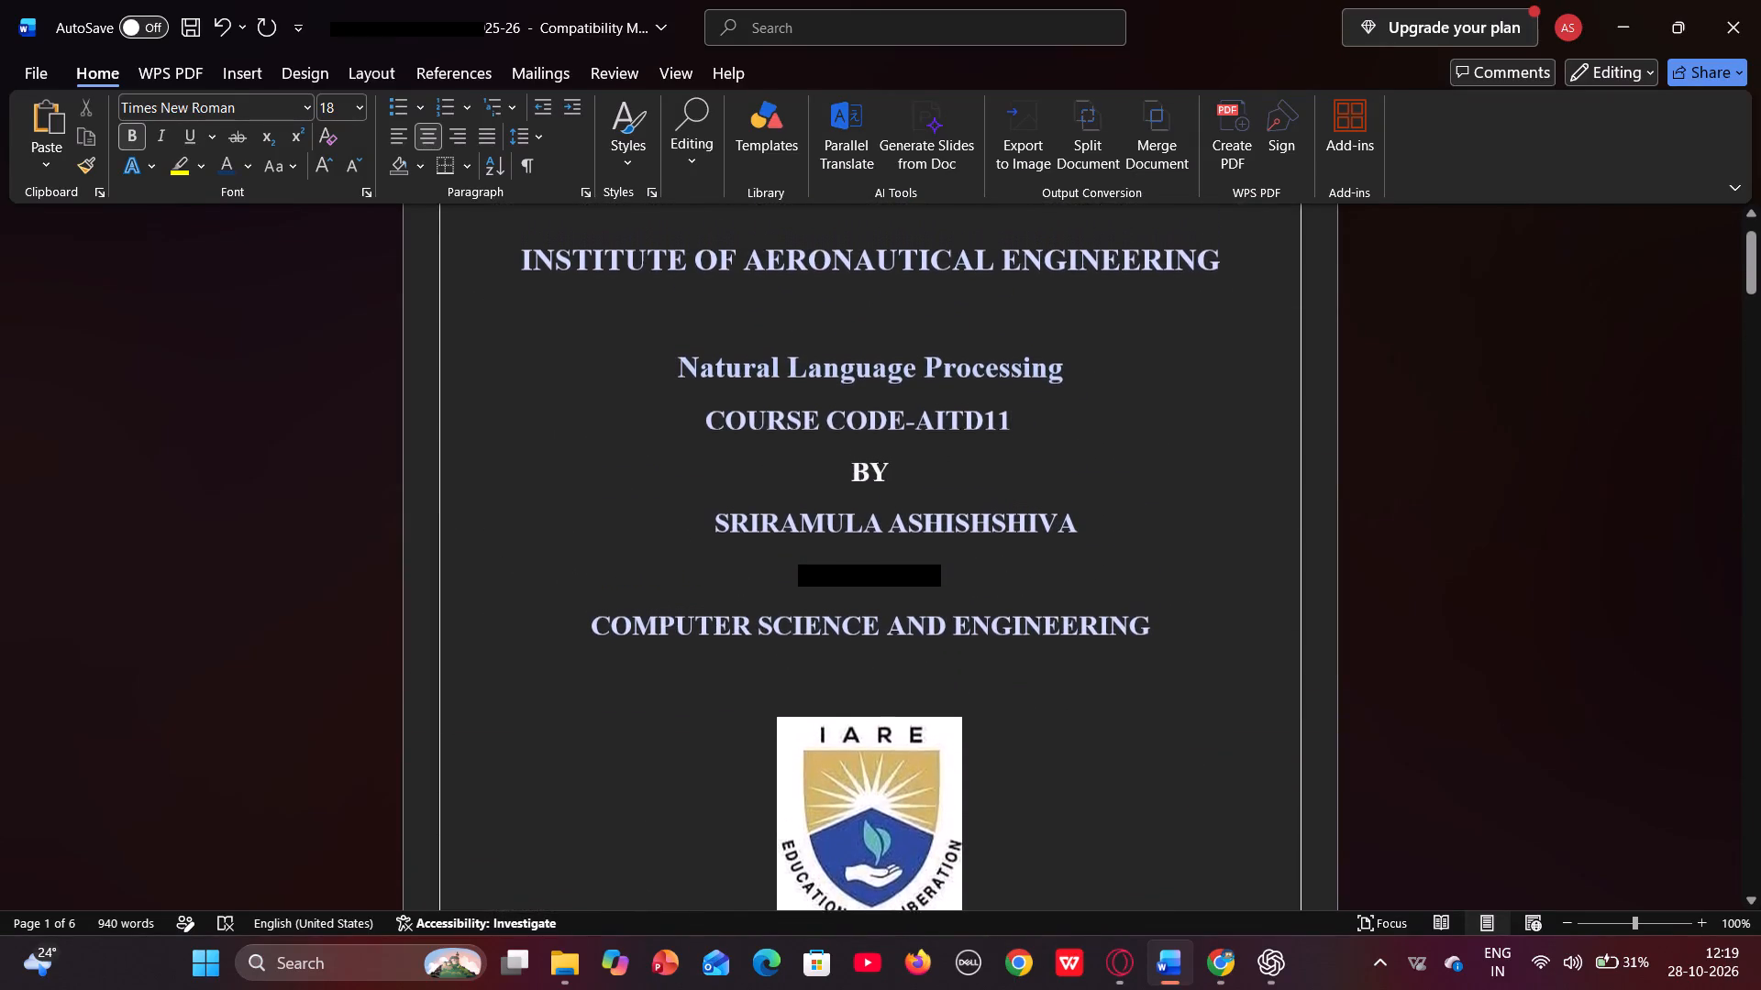
{"action": "scroll", "coordinate": [1066, 519], "scroll_direction": "up", "scroll_amount": 2}
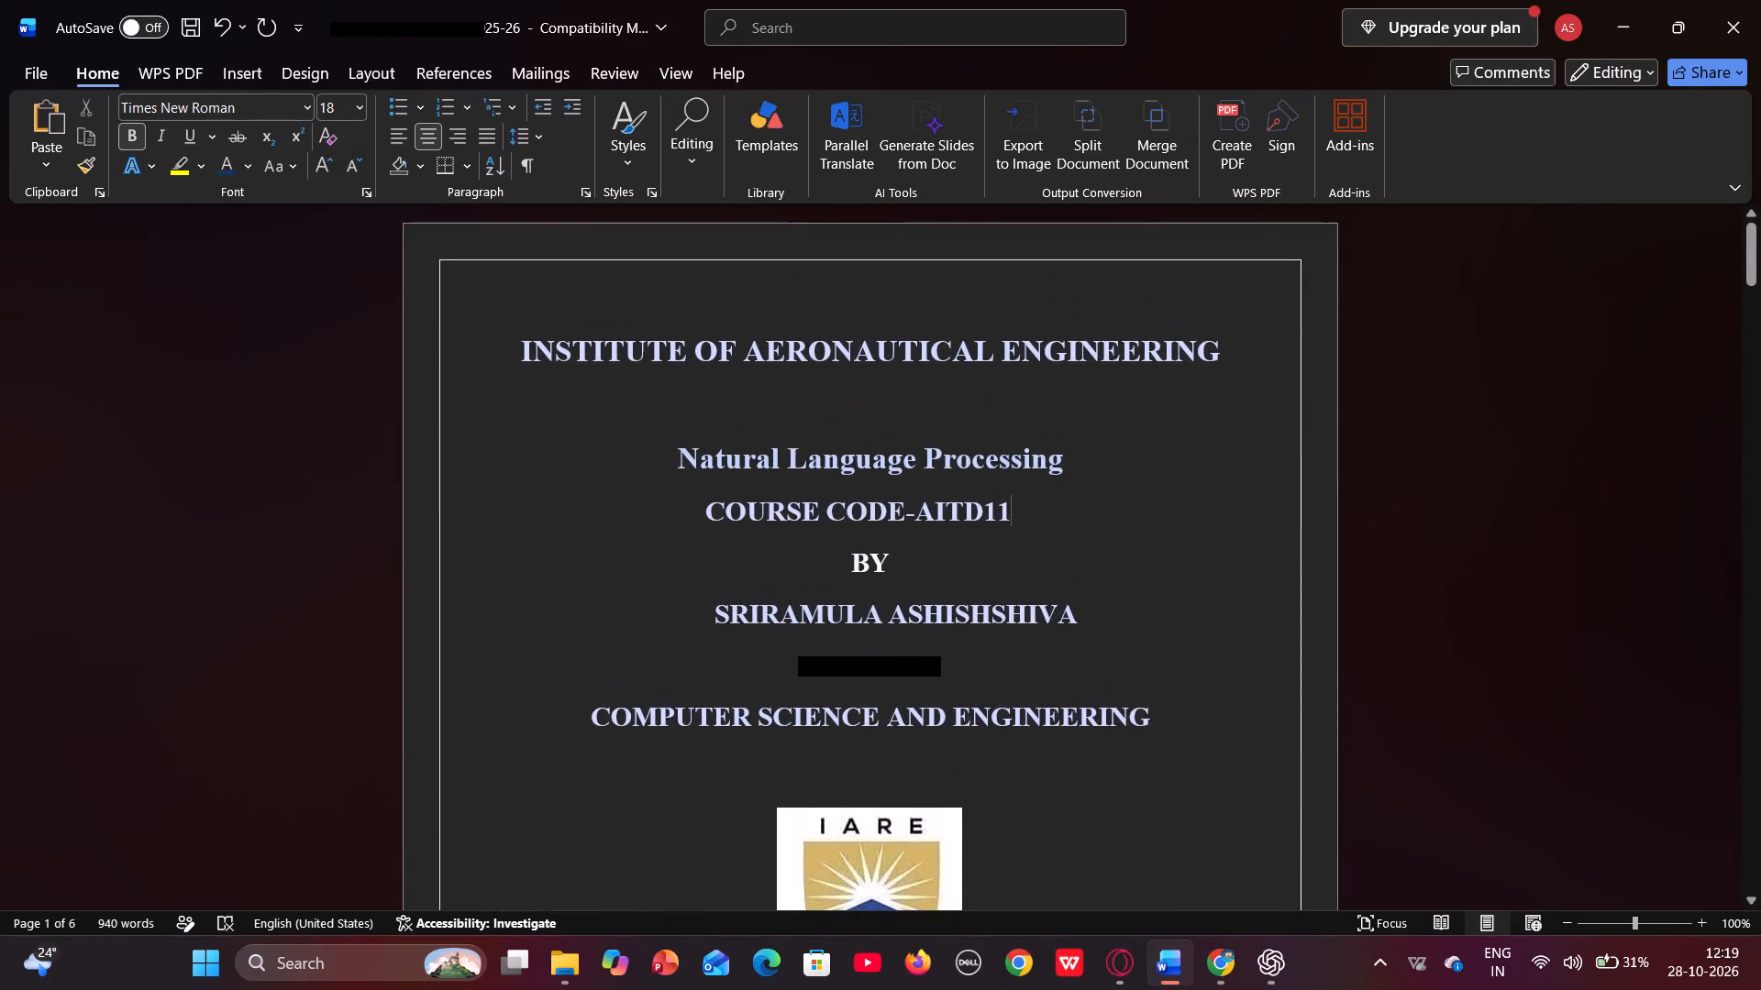
{"action": "scroll", "coordinate": [1086, 451], "scroll_direction": "down", "scroll_amount": 5}
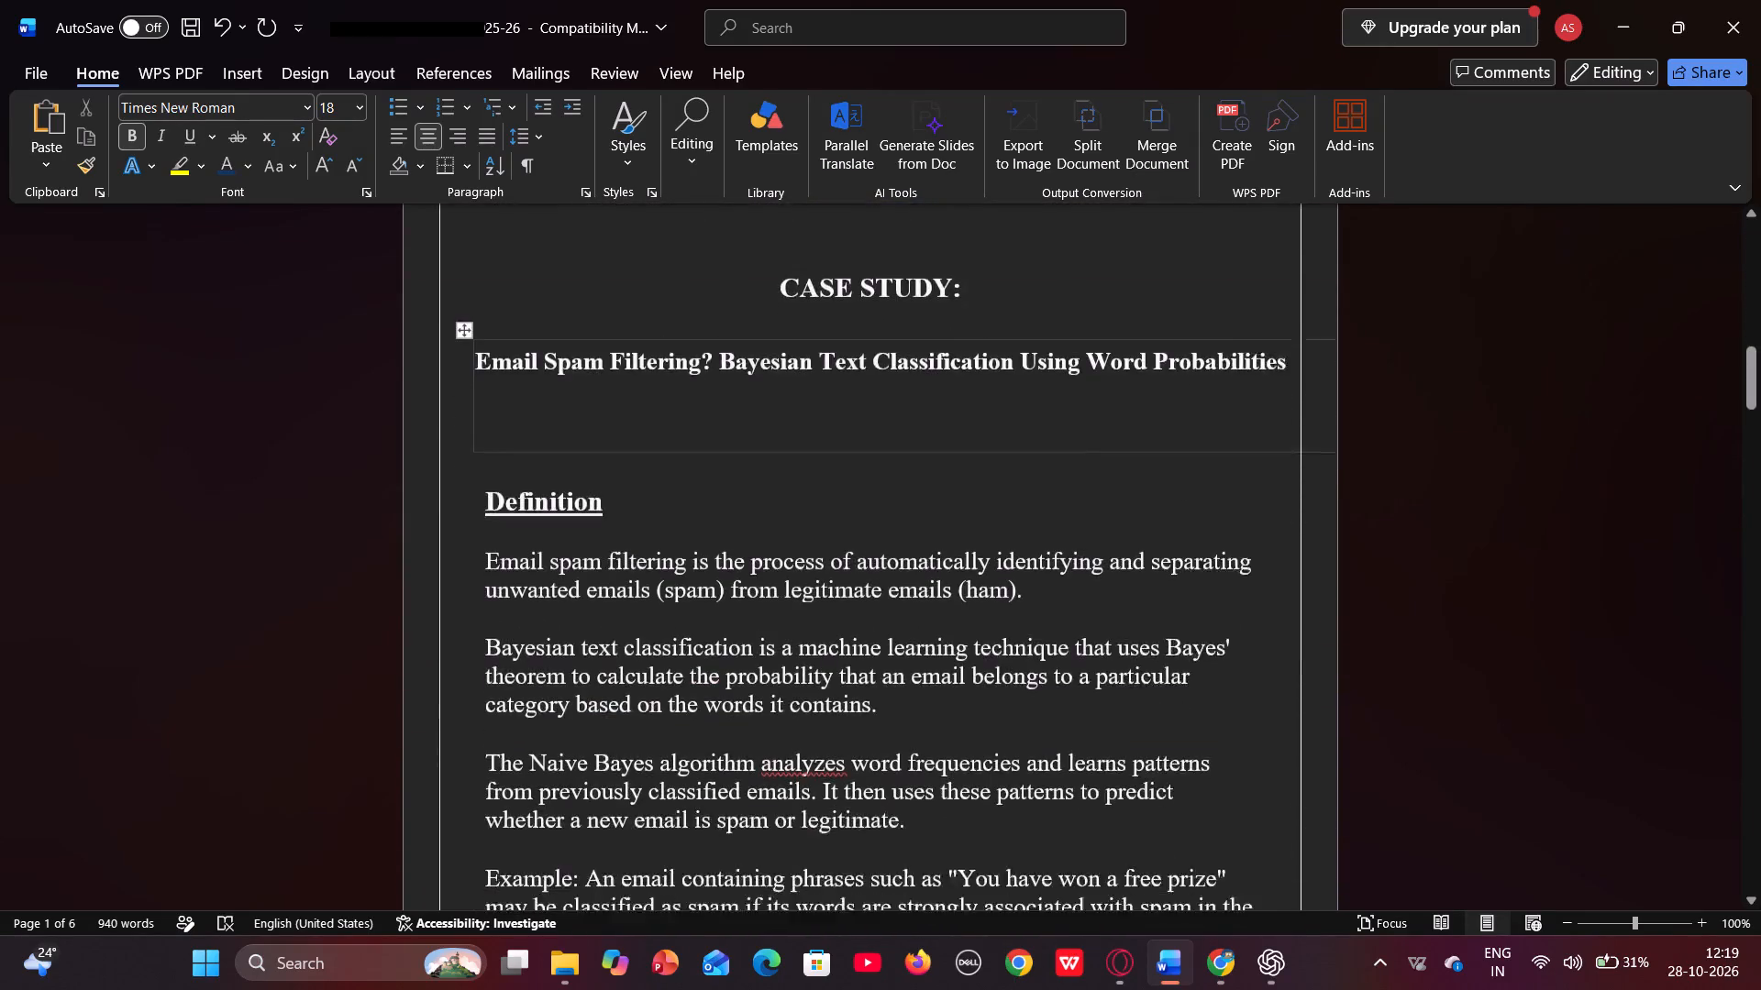
{"action": "scroll", "coordinate": [1086, 451], "scroll_direction": "down", "scroll_amount": 1}
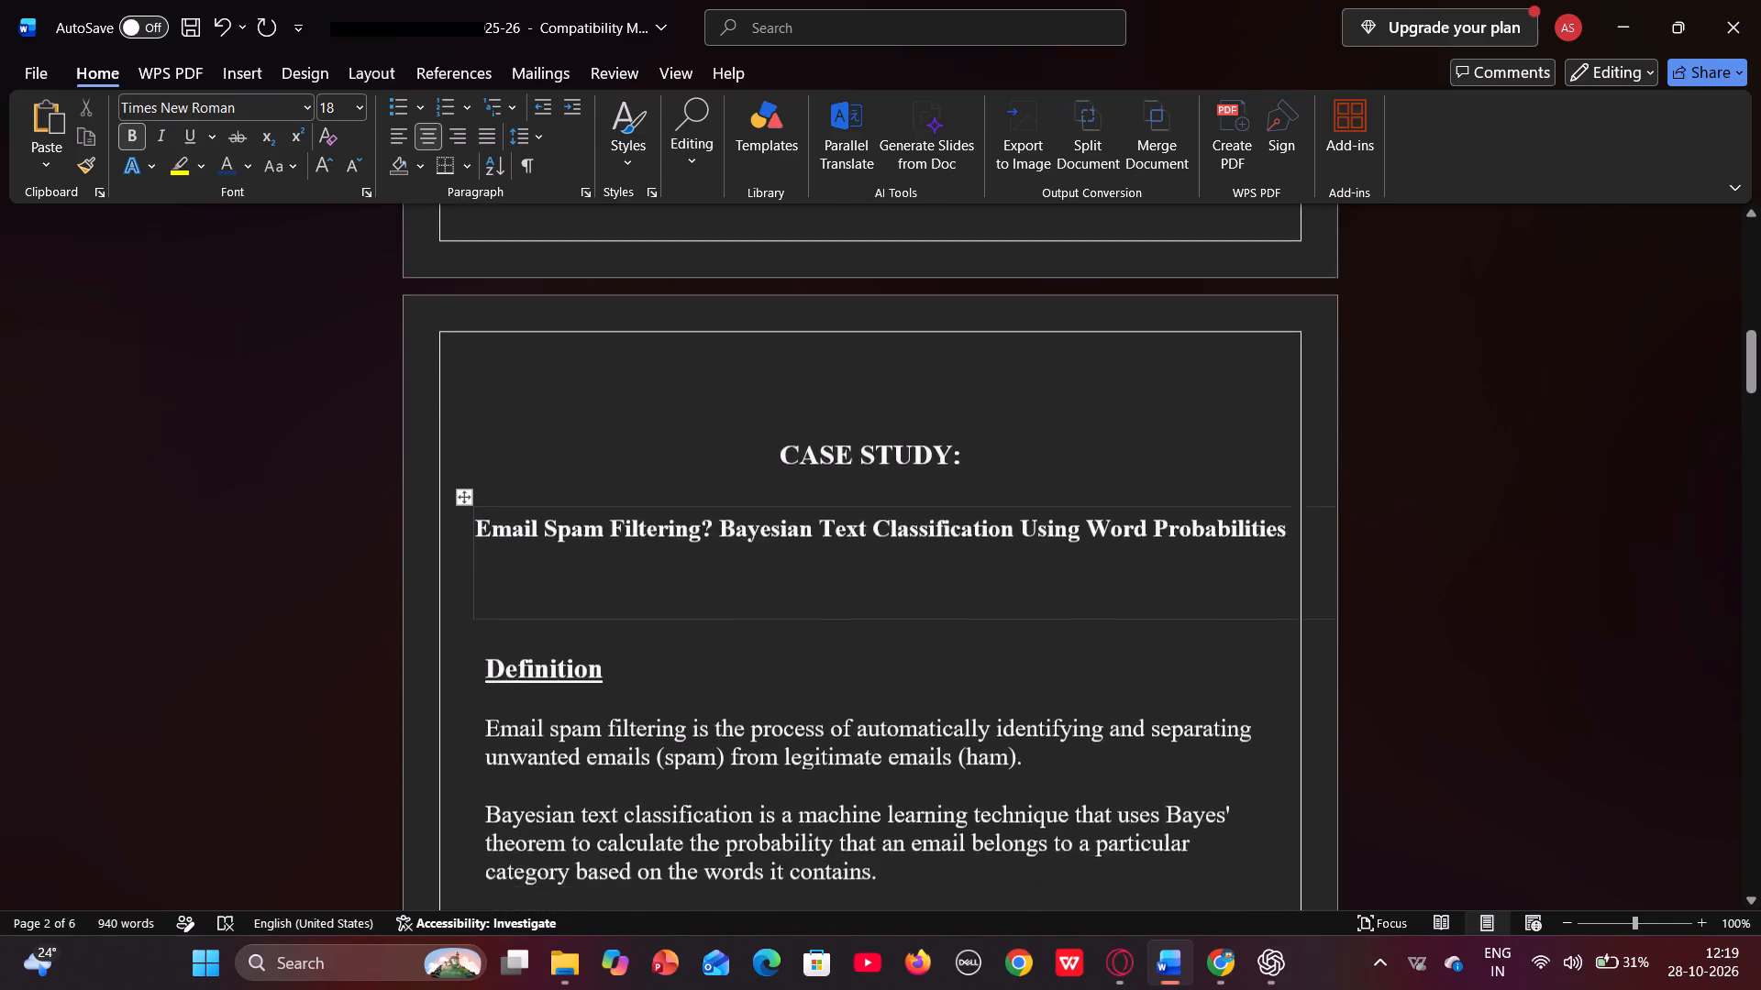
{"action": "scroll", "coordinate": [1086, 451], "scroll_direction": "down", "scroll_amount": 4}
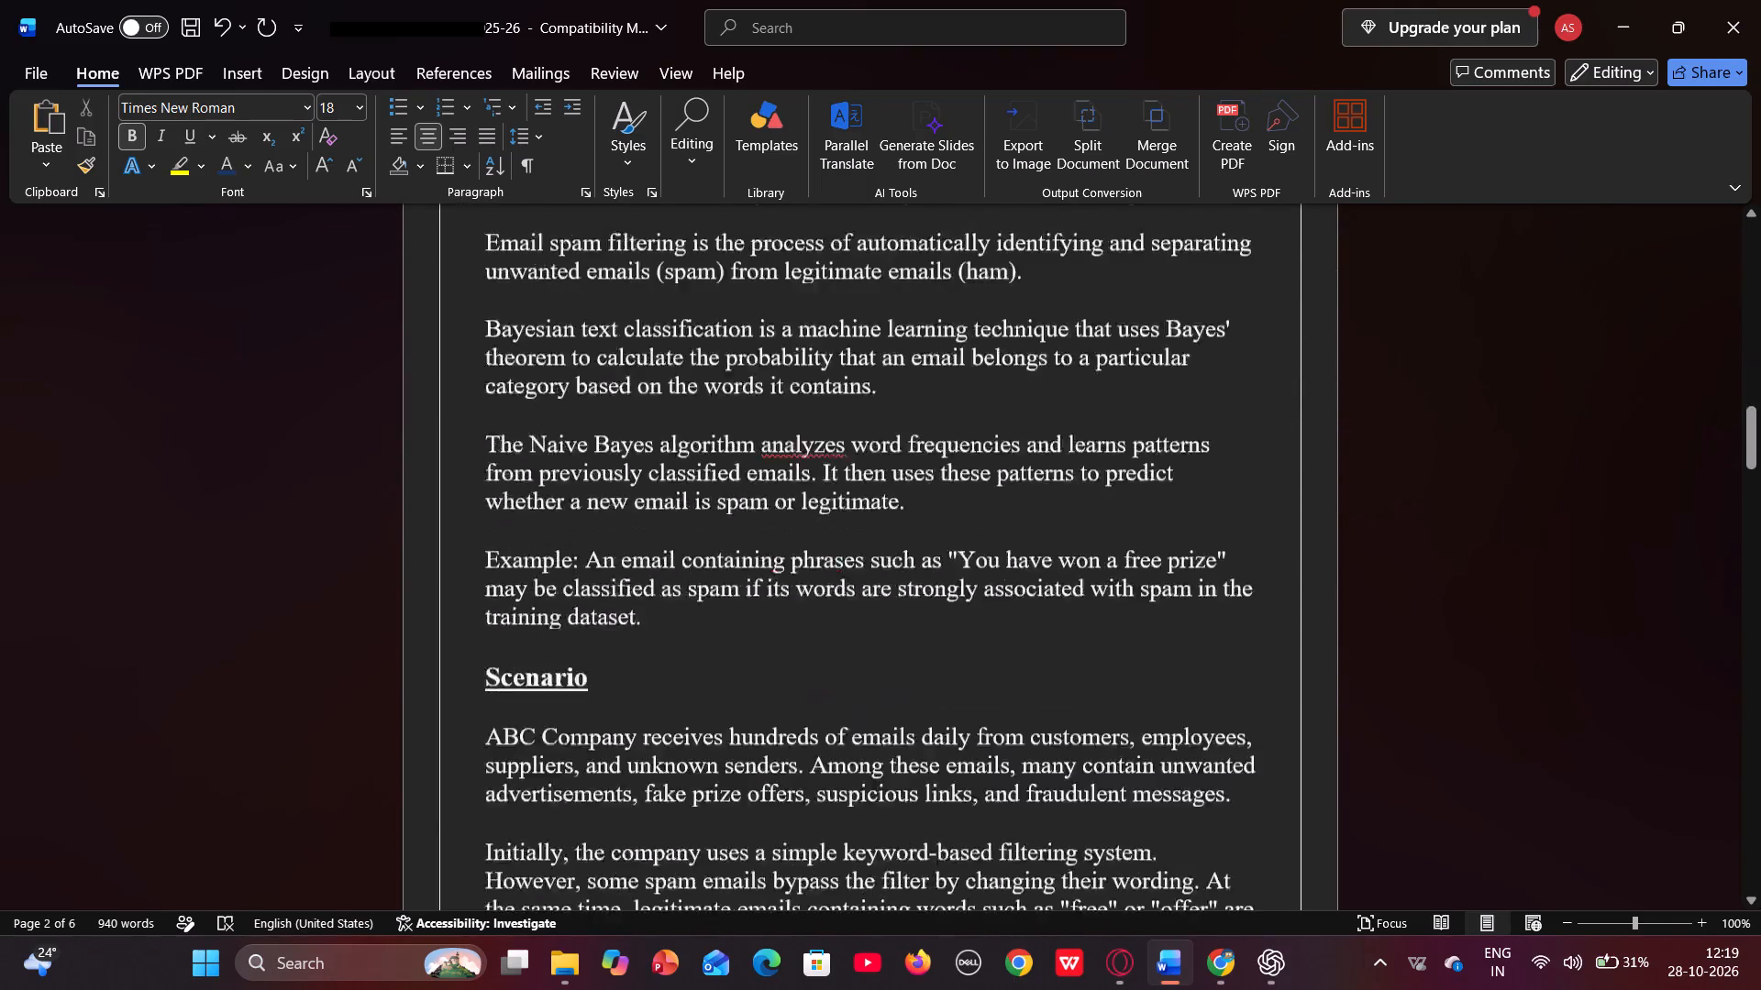
{"action": "scroll", "coordinate": [1086, 451], "scroll_direction": "down", "scroll_amount": 15}
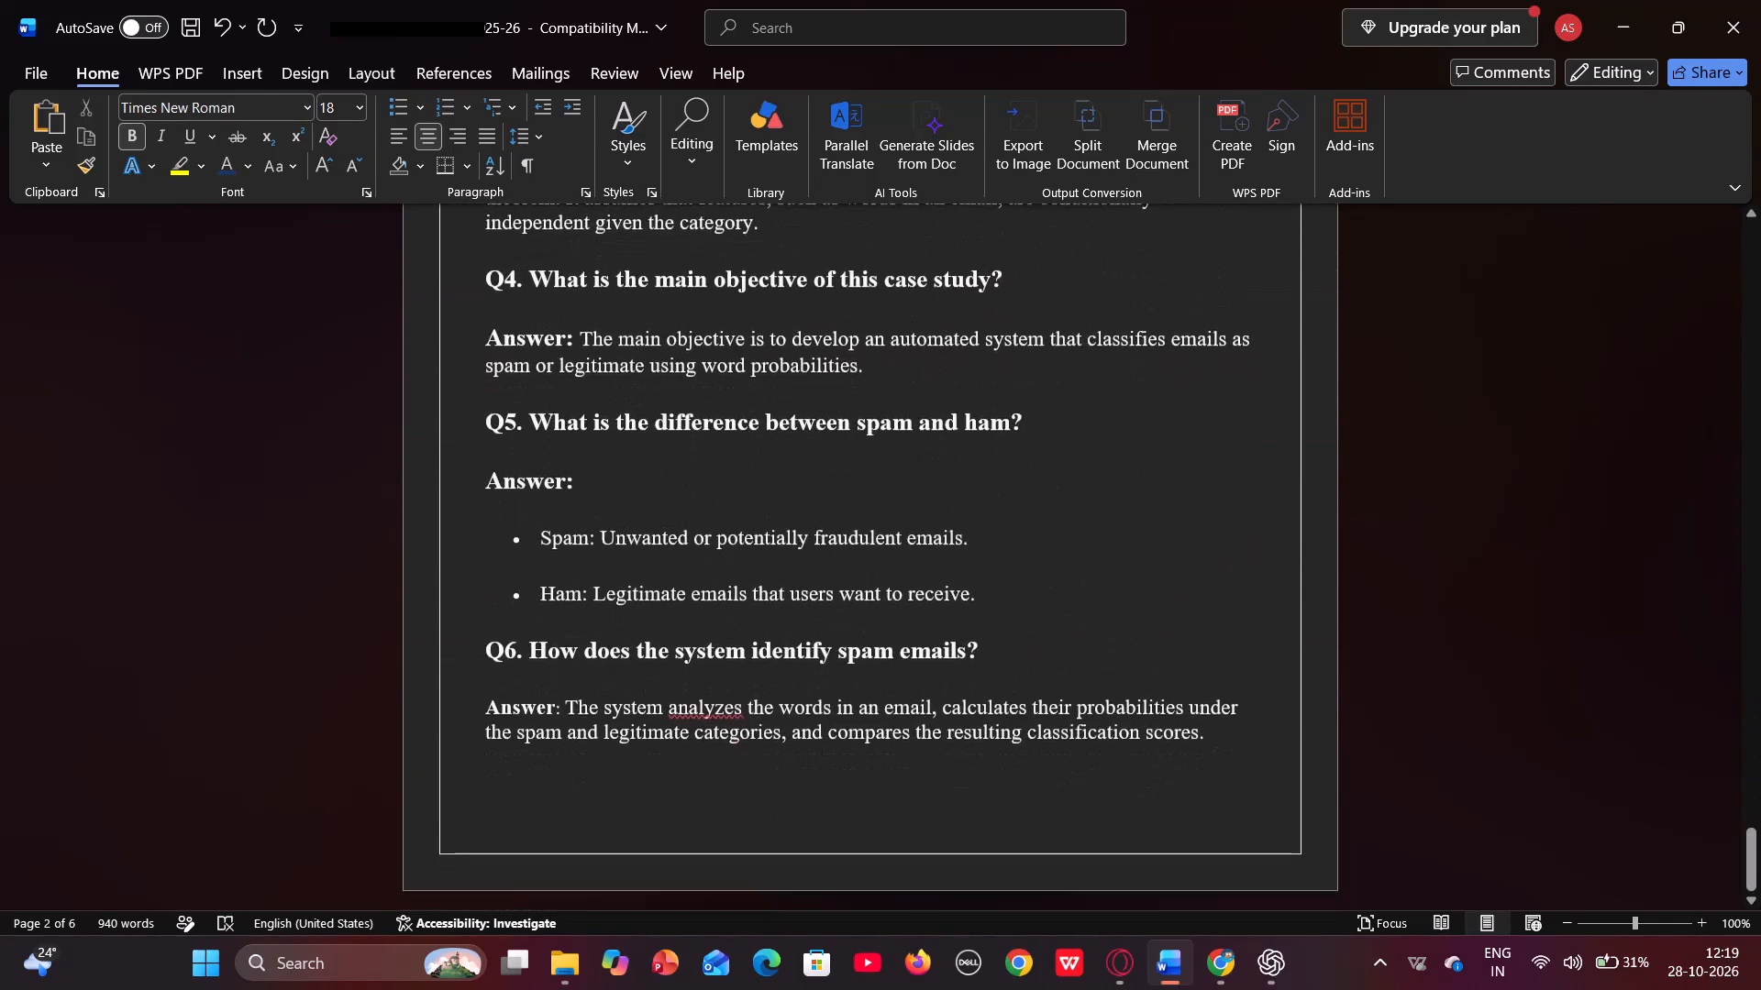
{"action": "scroll", "coordinate": [1086, 451], "scroll_direction": "down", "scroll_amount": 6}
{"action": "scroll", "coordinate": [919, 390], "scroll_direction": "down", "scroll_amount": 3}
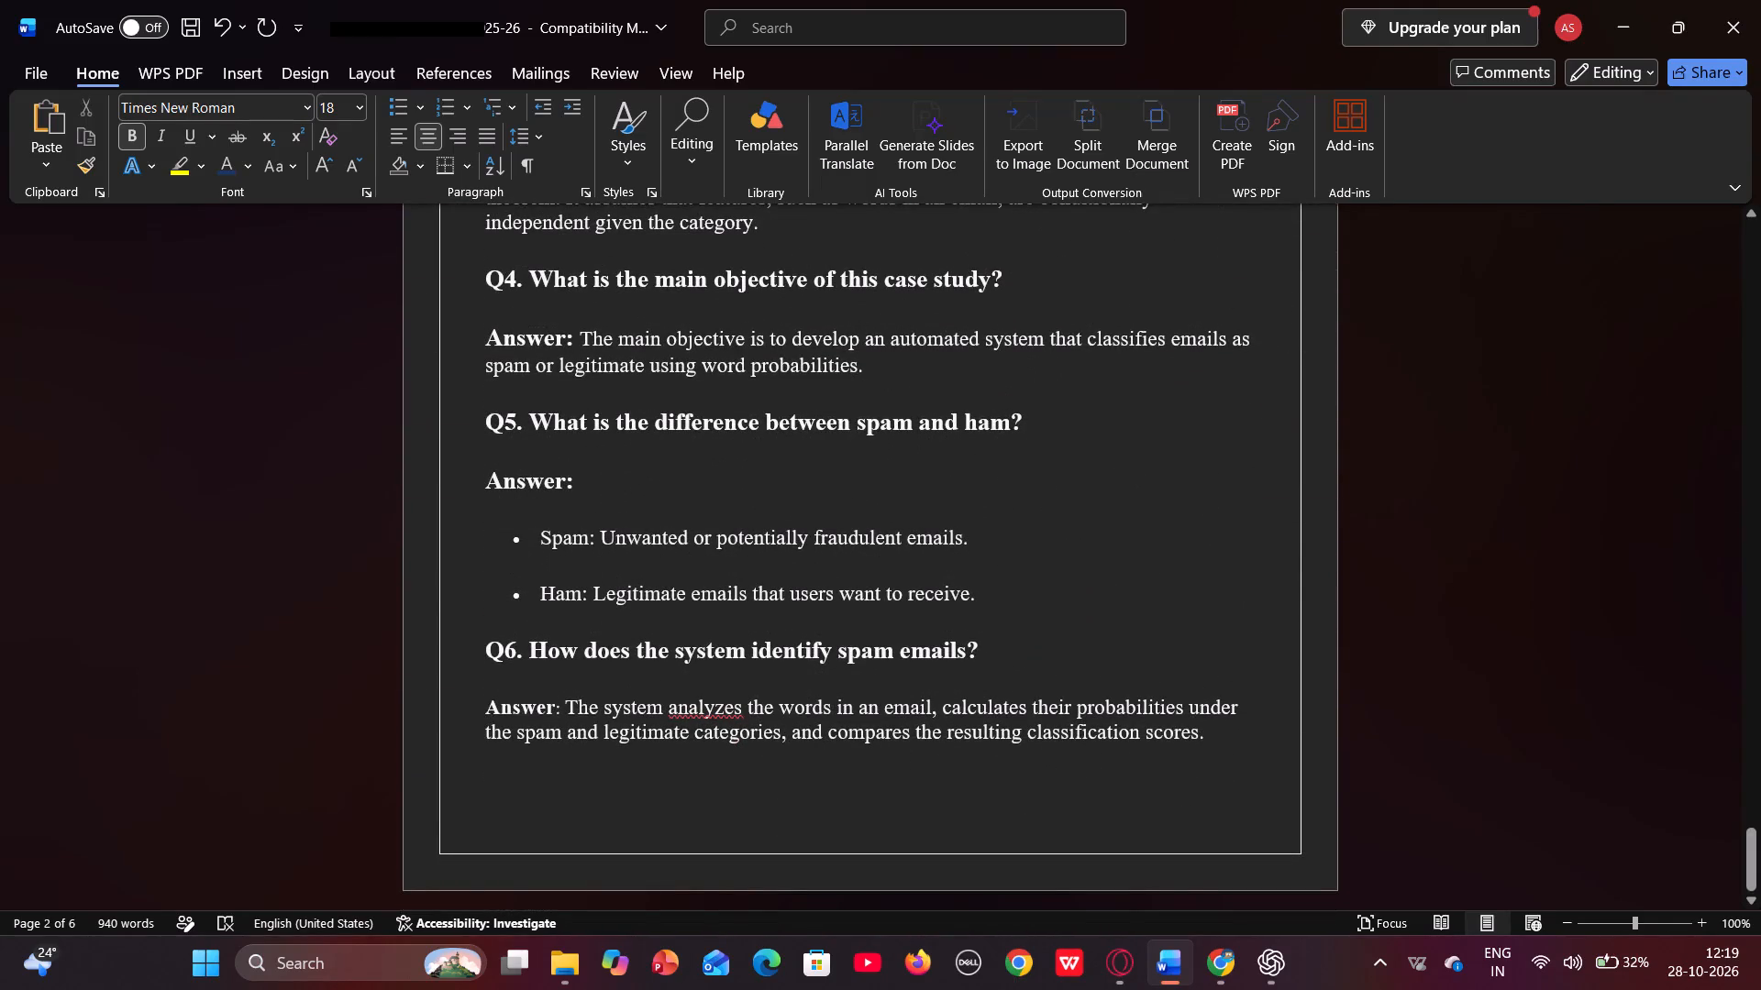
{"action": "scroll", "coordinate": [919, 390], "scroll_direction": "down", "scroll_amount": 1}
{"action": "scroll", "coordinate": [919, 390], "scroll_direction": "up", "scroll_amount": 14}
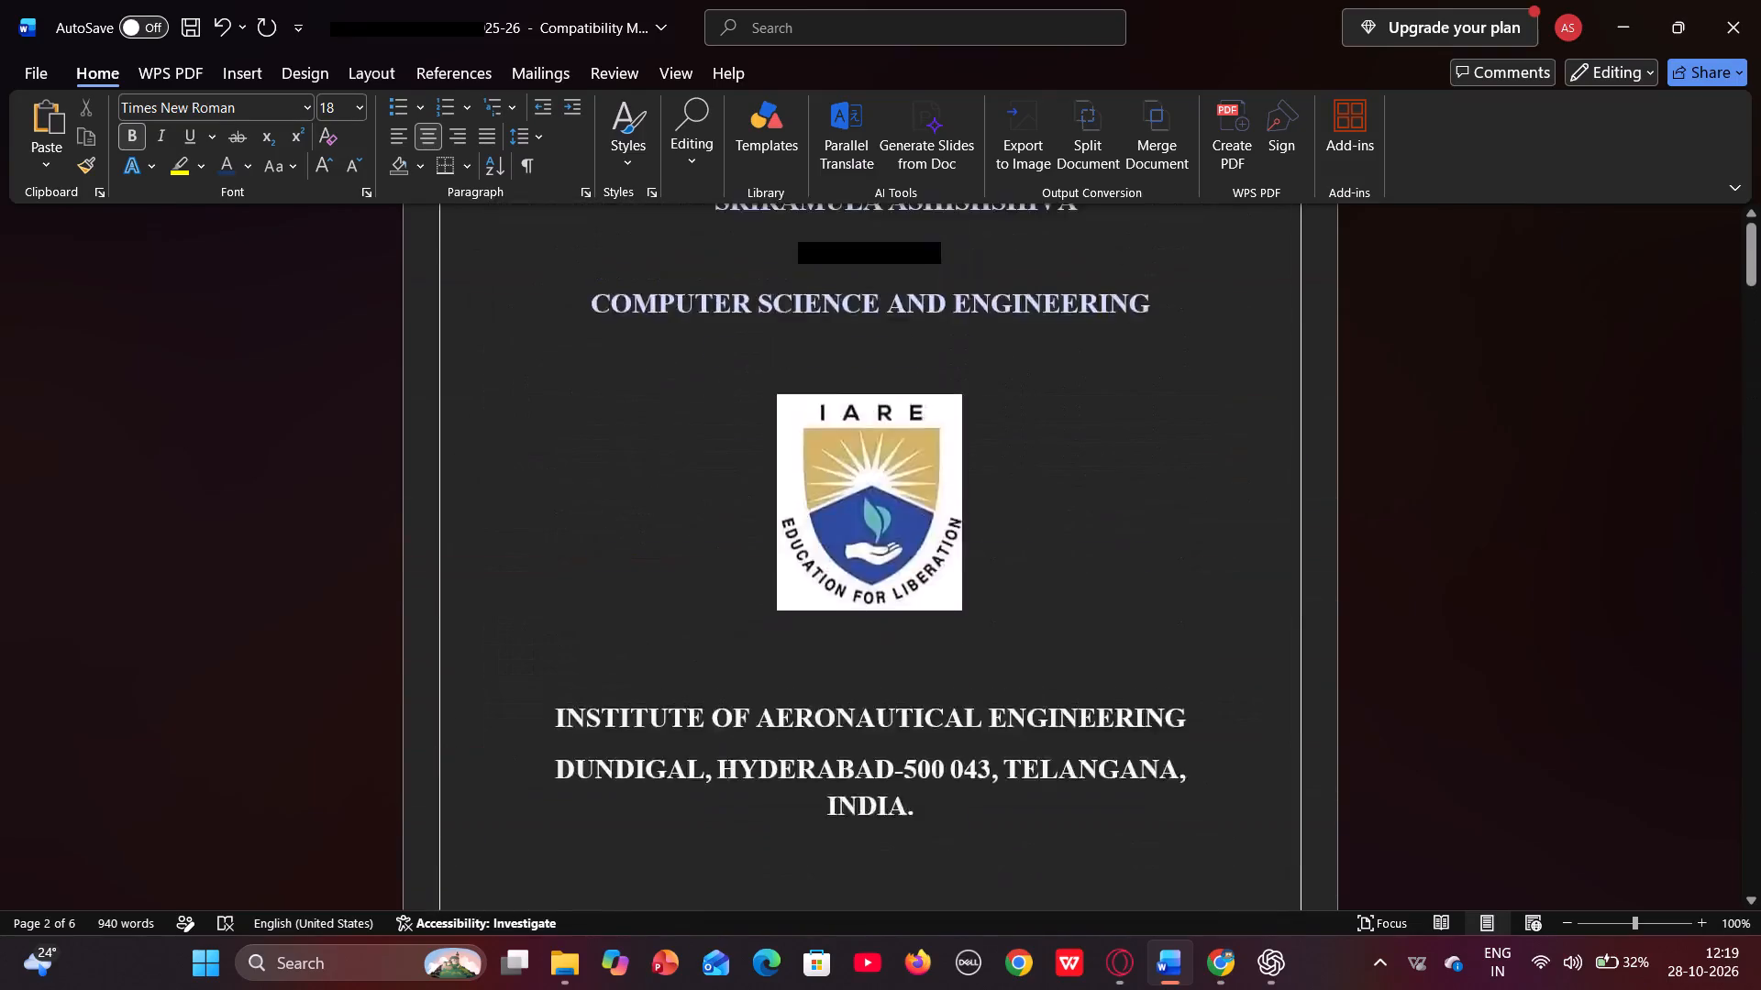
Save the changes to the case study document.
{"action": "left_click", "coordinate": [196, 25]}
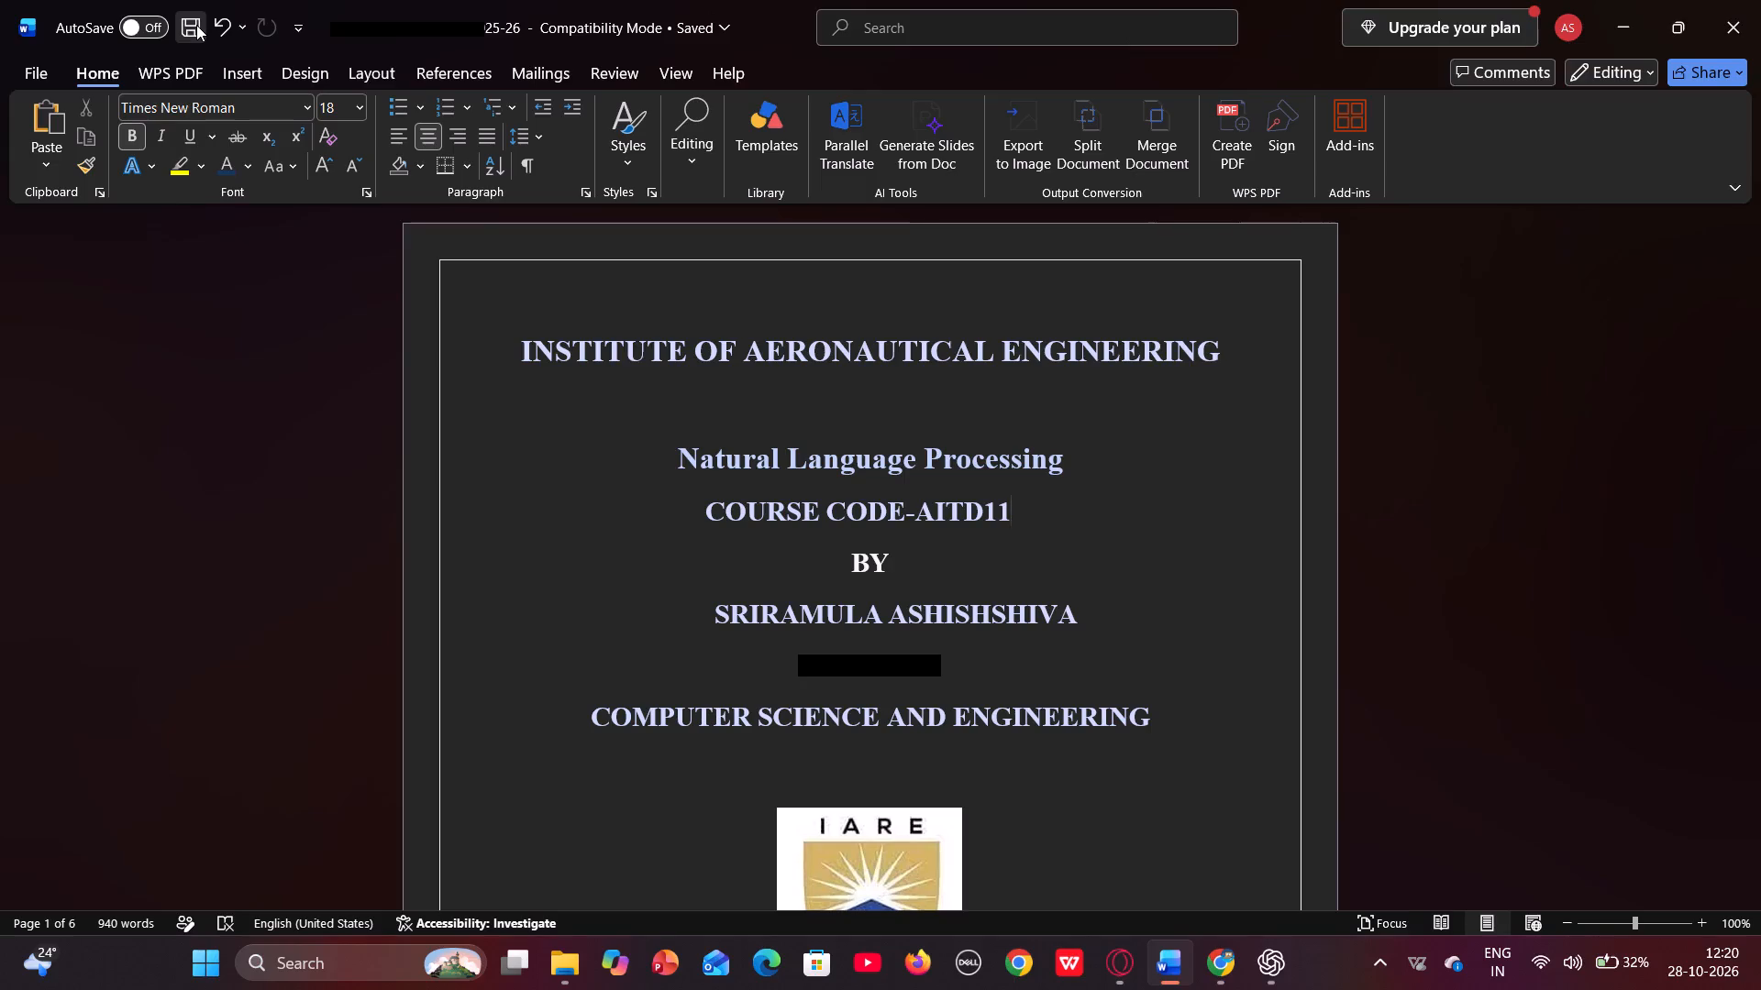
{"action": "key", "text": "ctrl+s"}
{"action": "key", "text": "ctrl+s"}
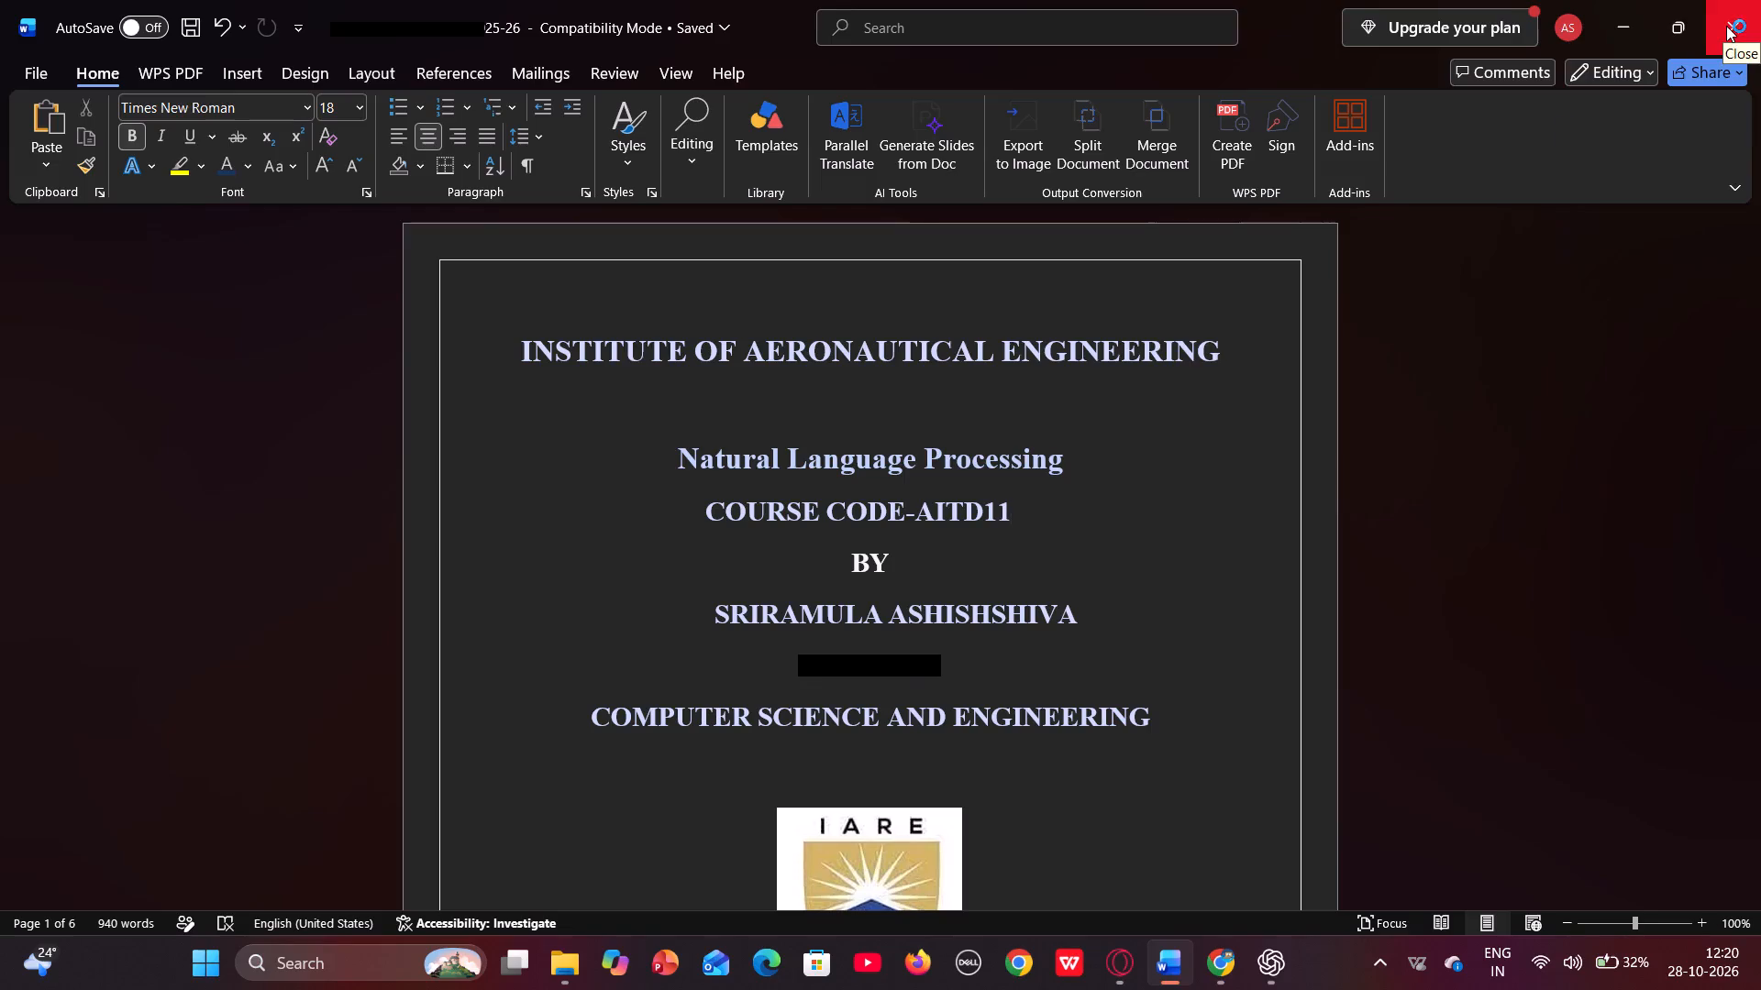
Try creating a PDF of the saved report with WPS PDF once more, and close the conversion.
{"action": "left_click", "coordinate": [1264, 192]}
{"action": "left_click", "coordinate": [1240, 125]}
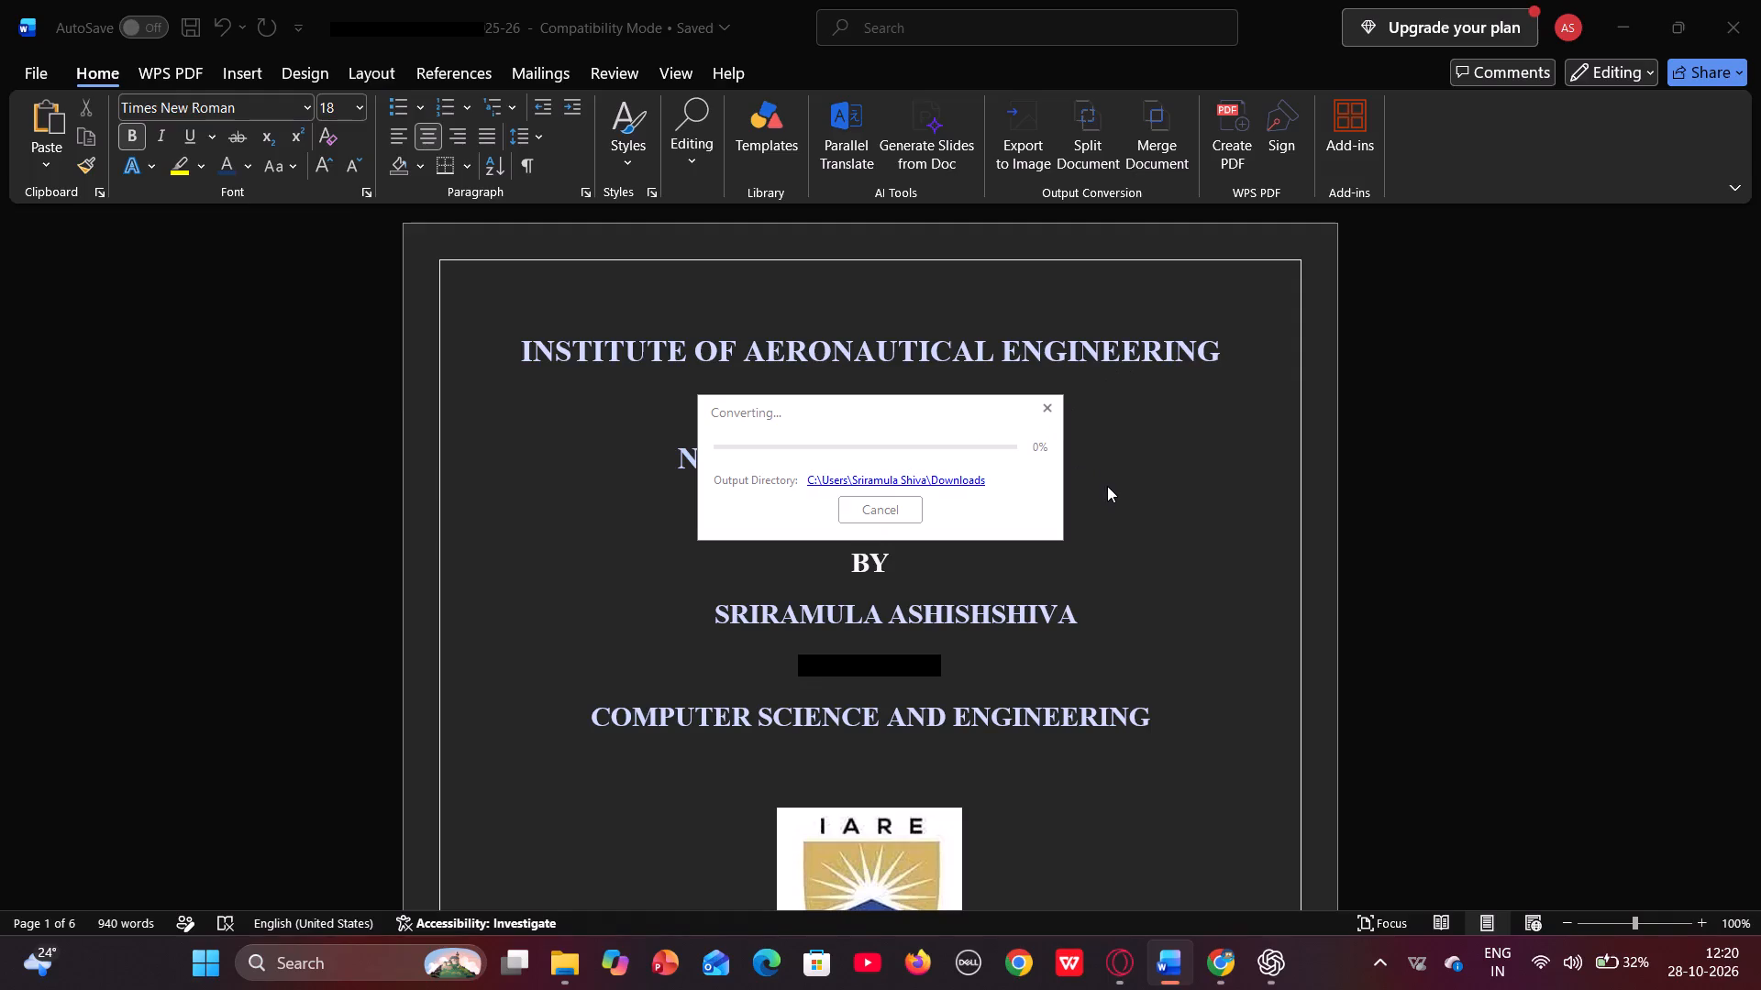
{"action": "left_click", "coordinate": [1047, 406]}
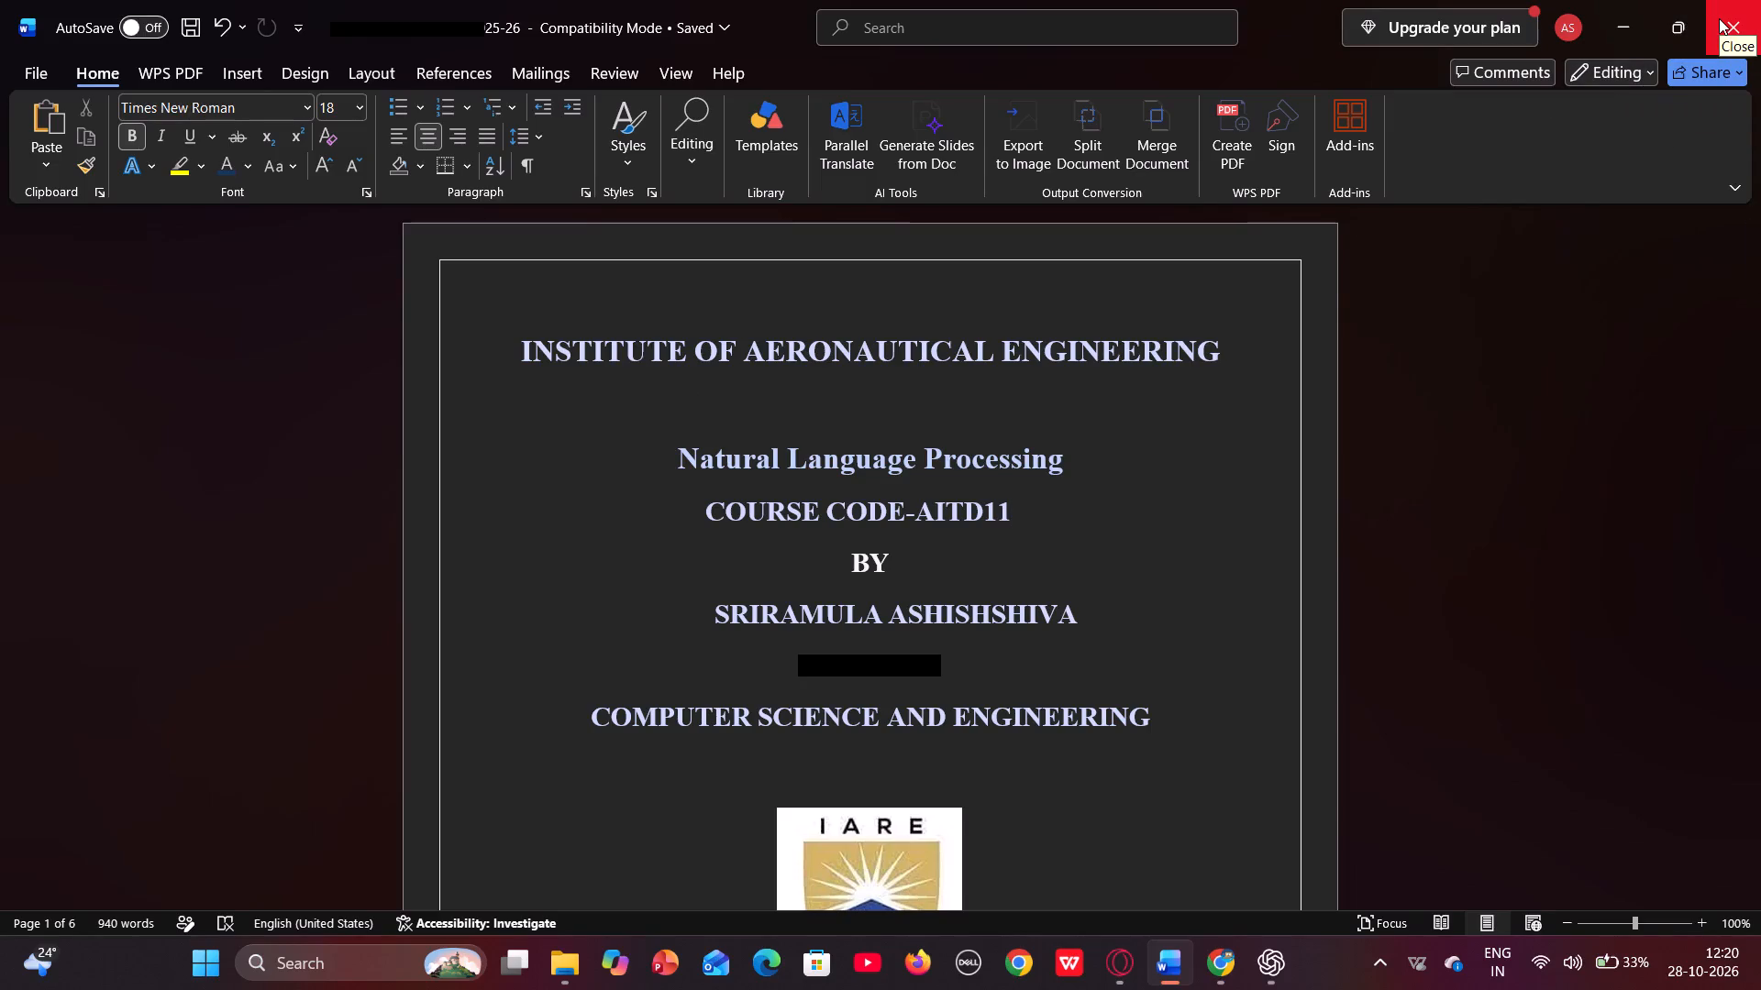
Switch to File Explorer and open the case study document ending in 2025-26 from Downloads in WPS Office as read-only.
{"action": "left_click", "coordinate": [1623, 30]}
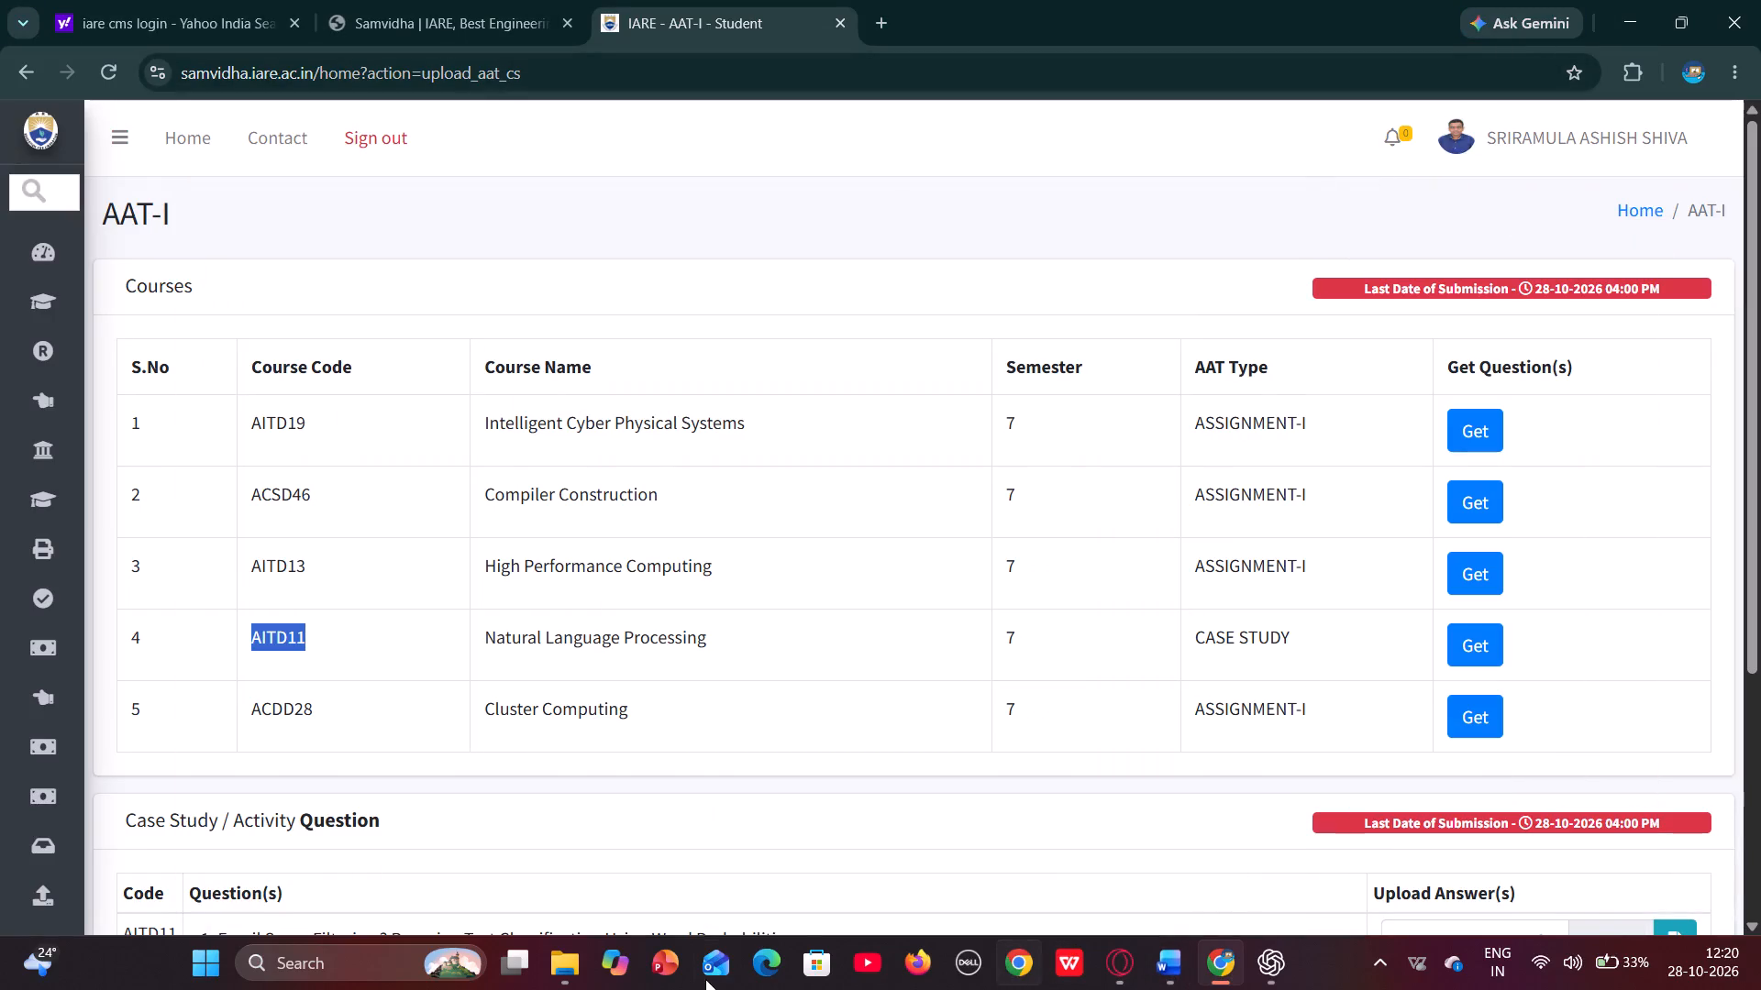
{"action": "left_click", "coordinate": [570, 962]}
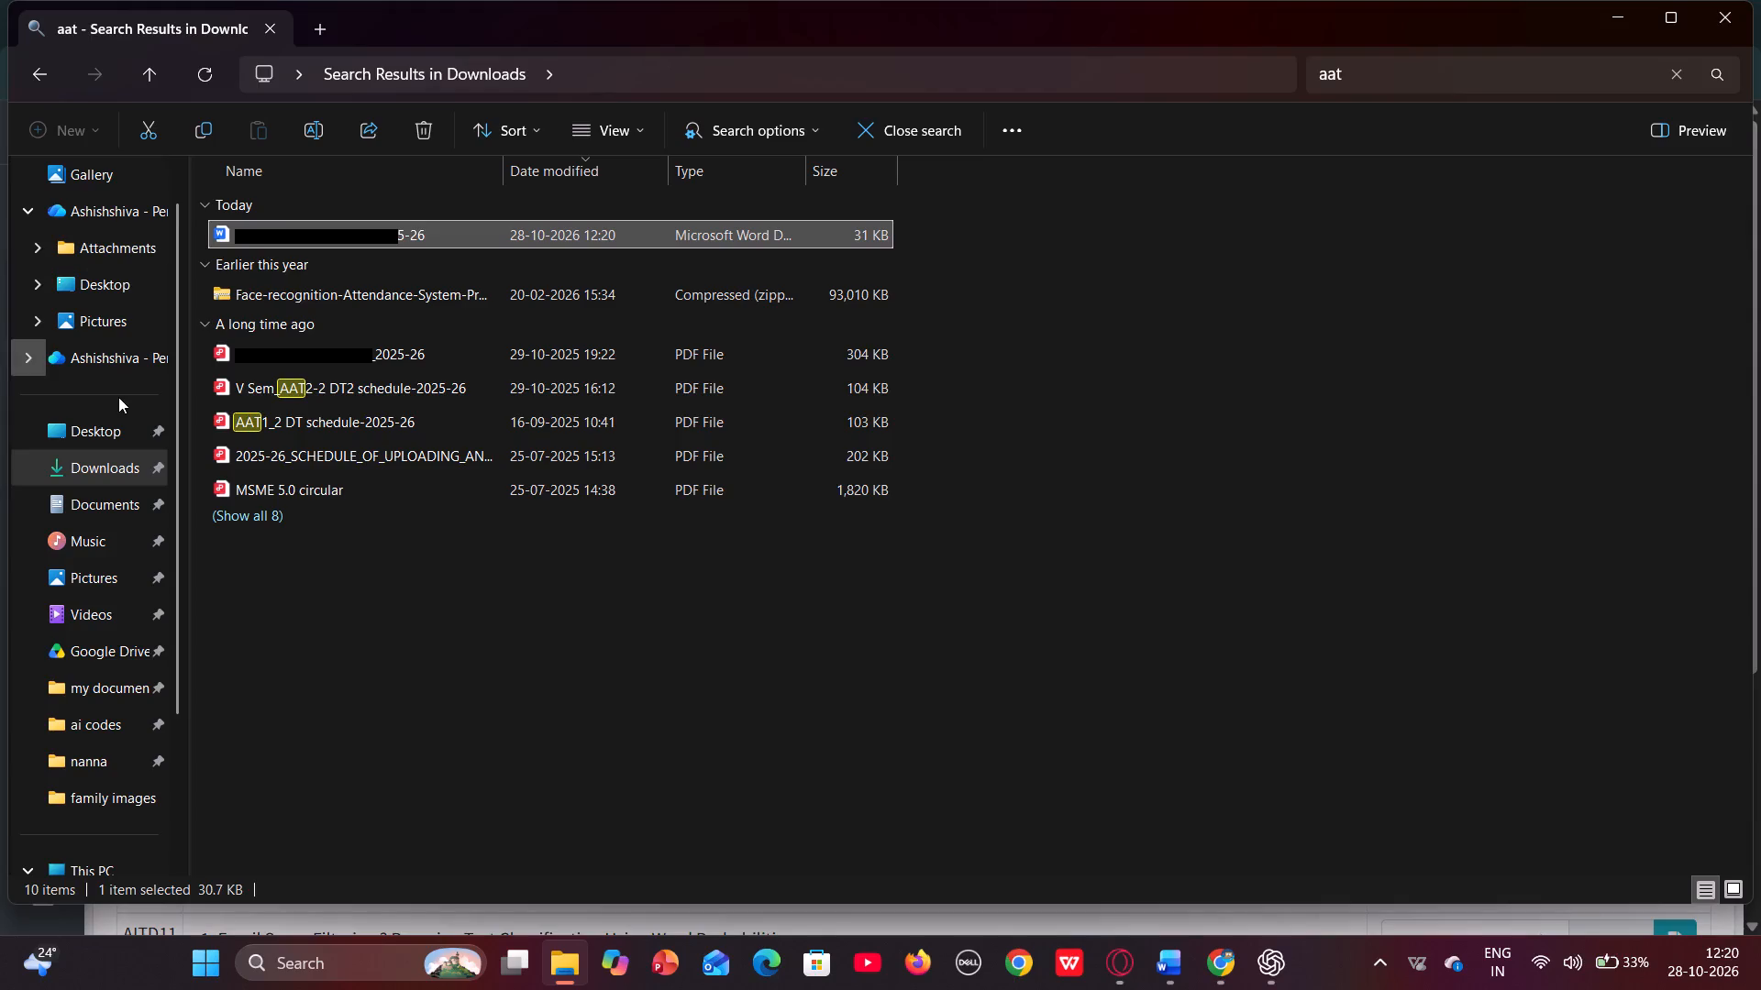
{"action": "left_click", "coordinate": [118, 444]}
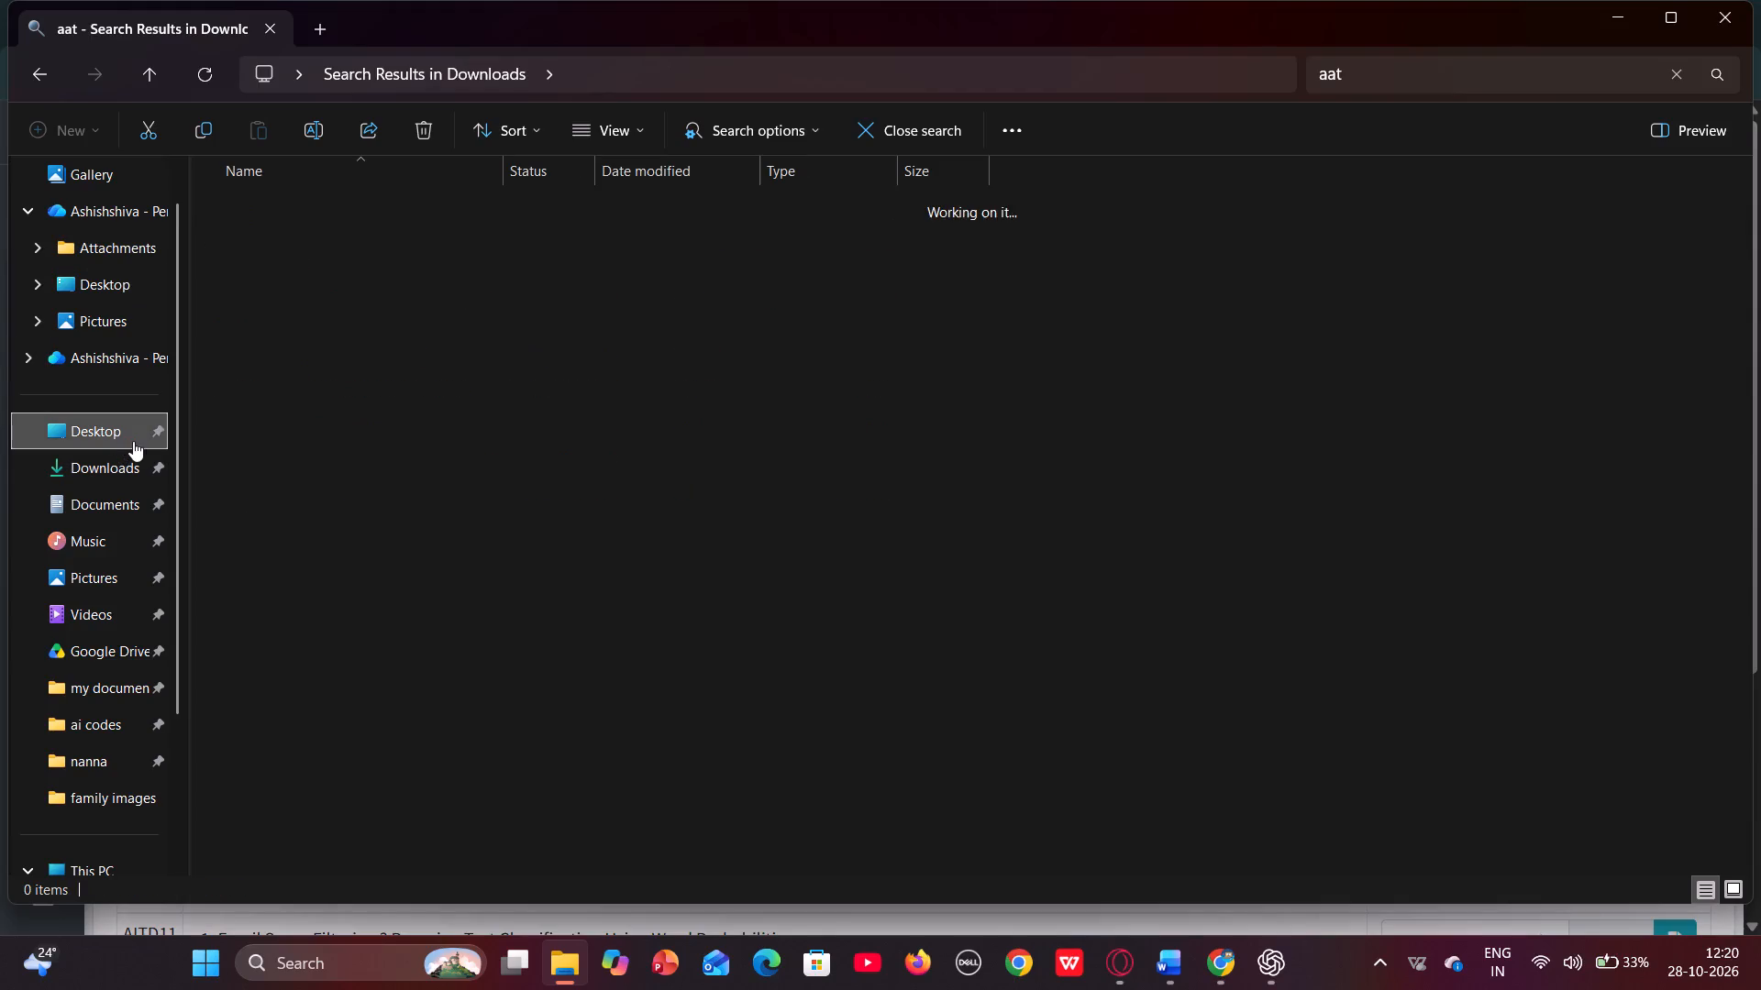
{"action": "scroll", "coordinate": [291, 327], "scroll_direction": "up", "scroll_amount": 4}
{"action": "scroll", "coordinate": [291, 327], "scroll_direction": "down", "scroll_amount": 4}
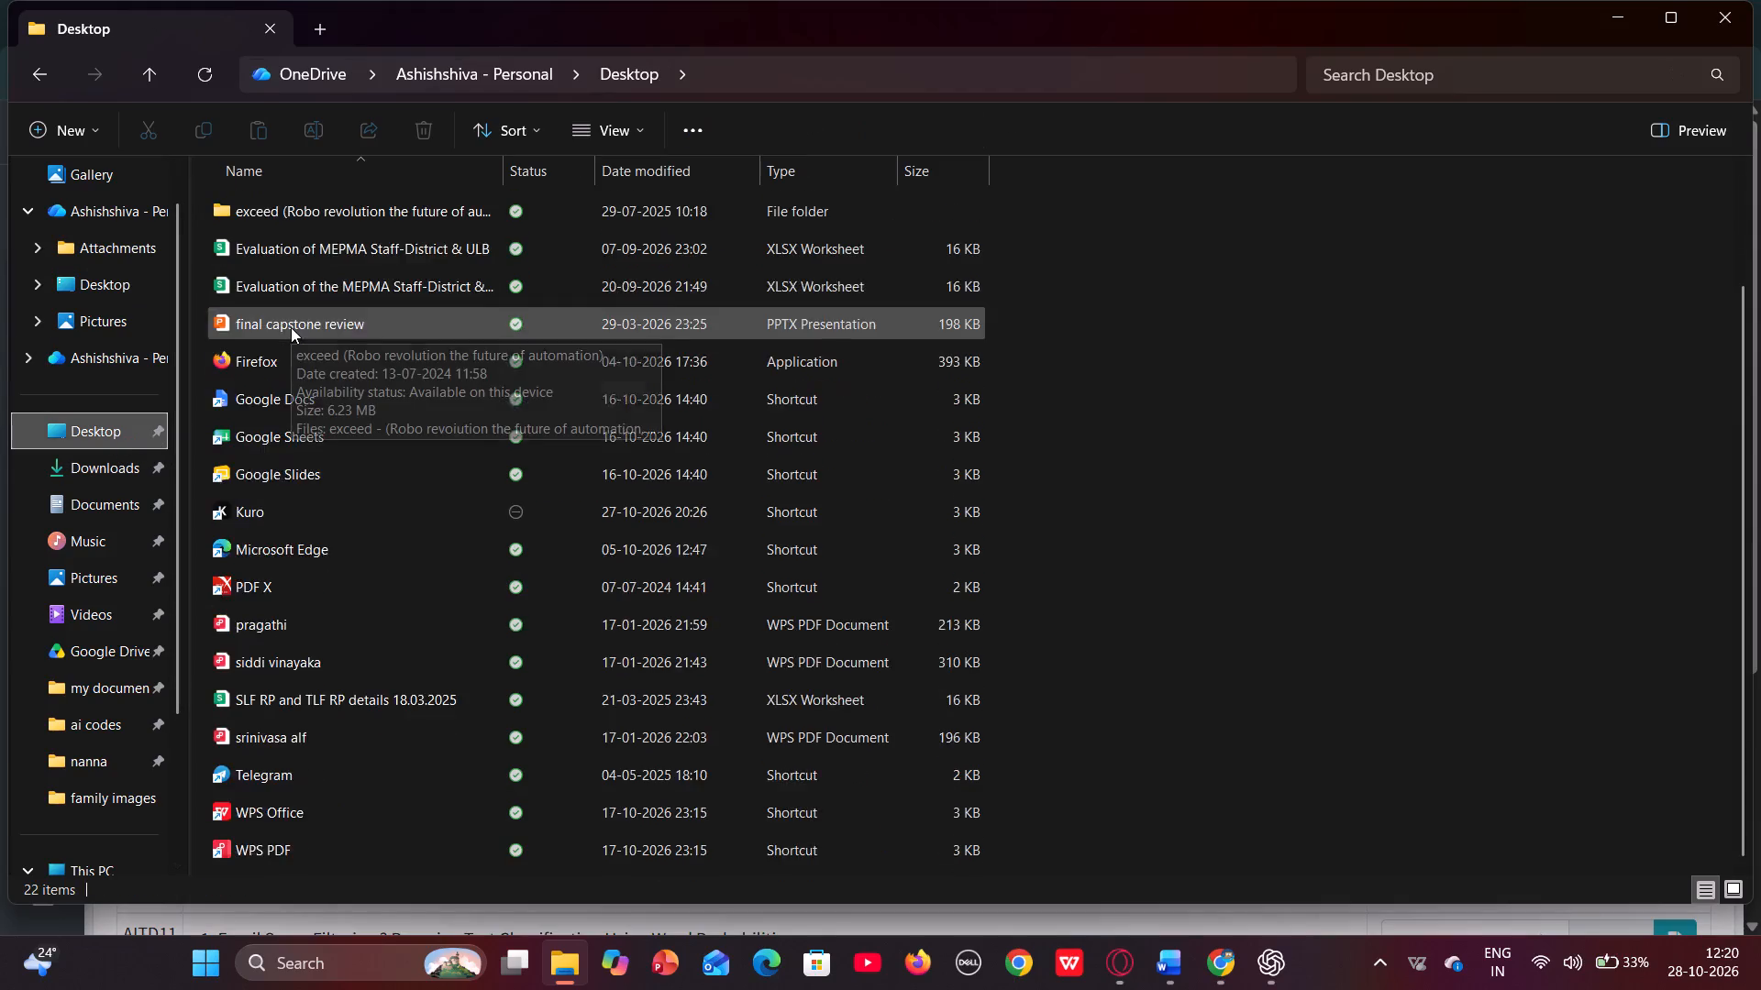
{"action": "scroll", "coordinate": [291, 327], "scroll_direction": "up", "scroll_amount": 7}
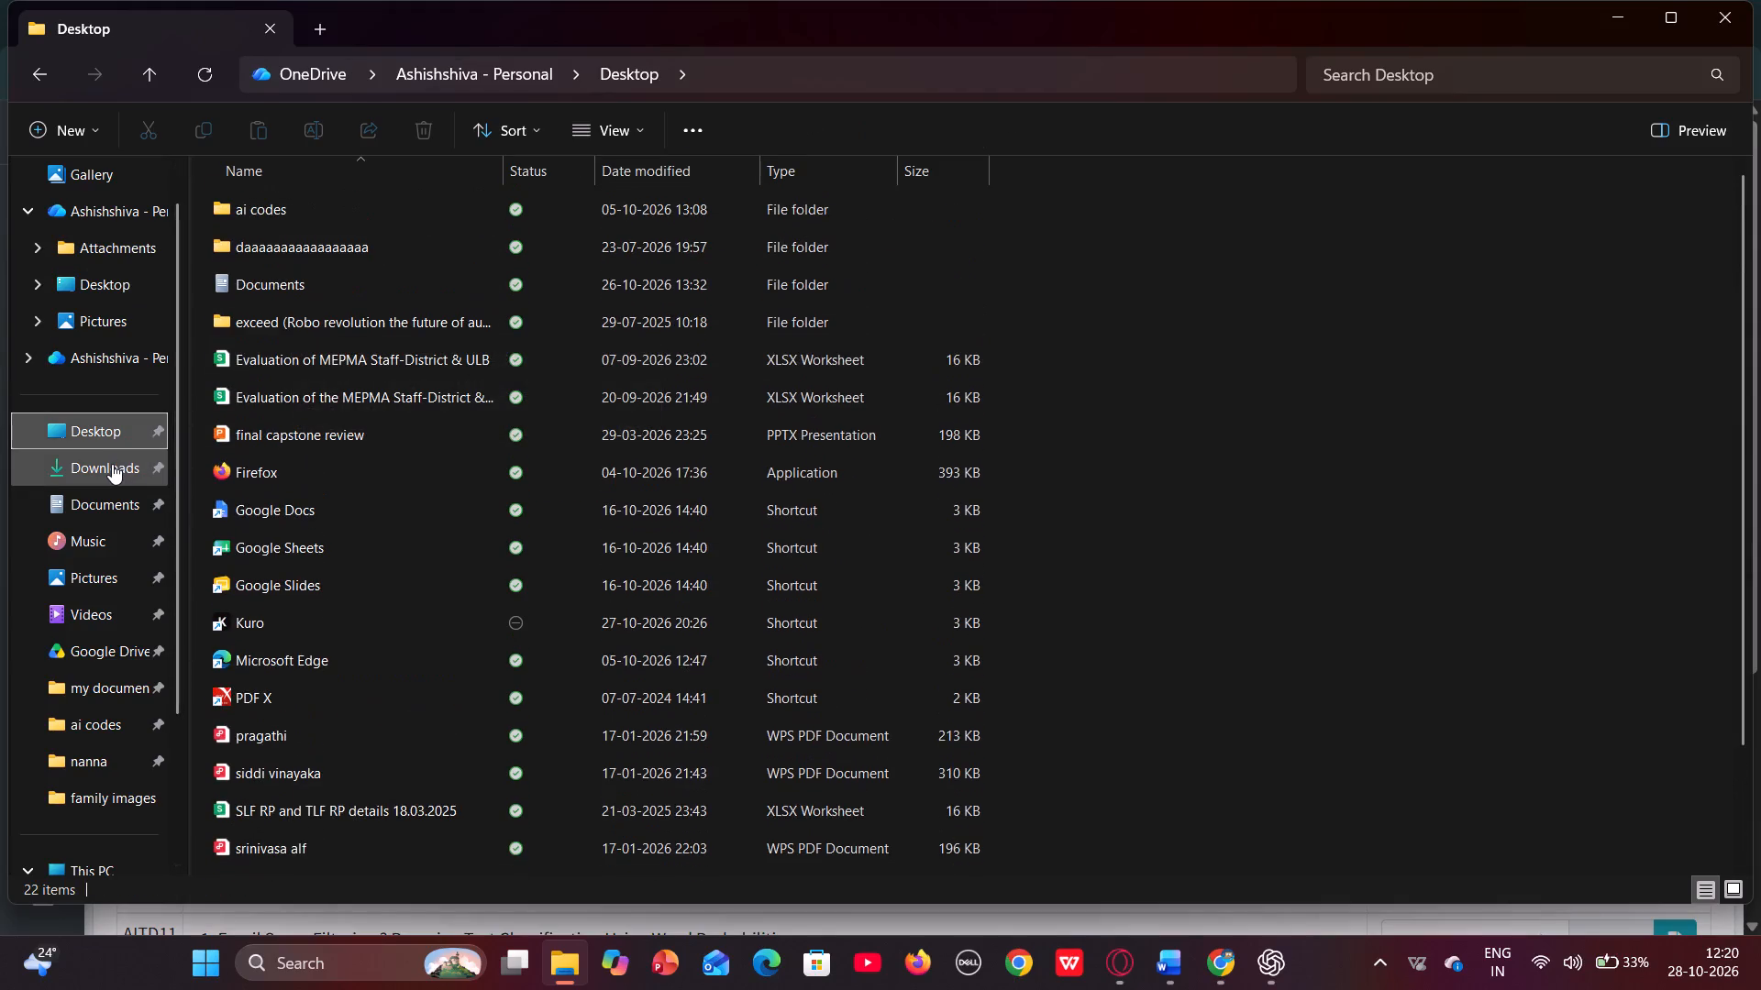
{"action": "left_click", "coordinate": [112, 464]}
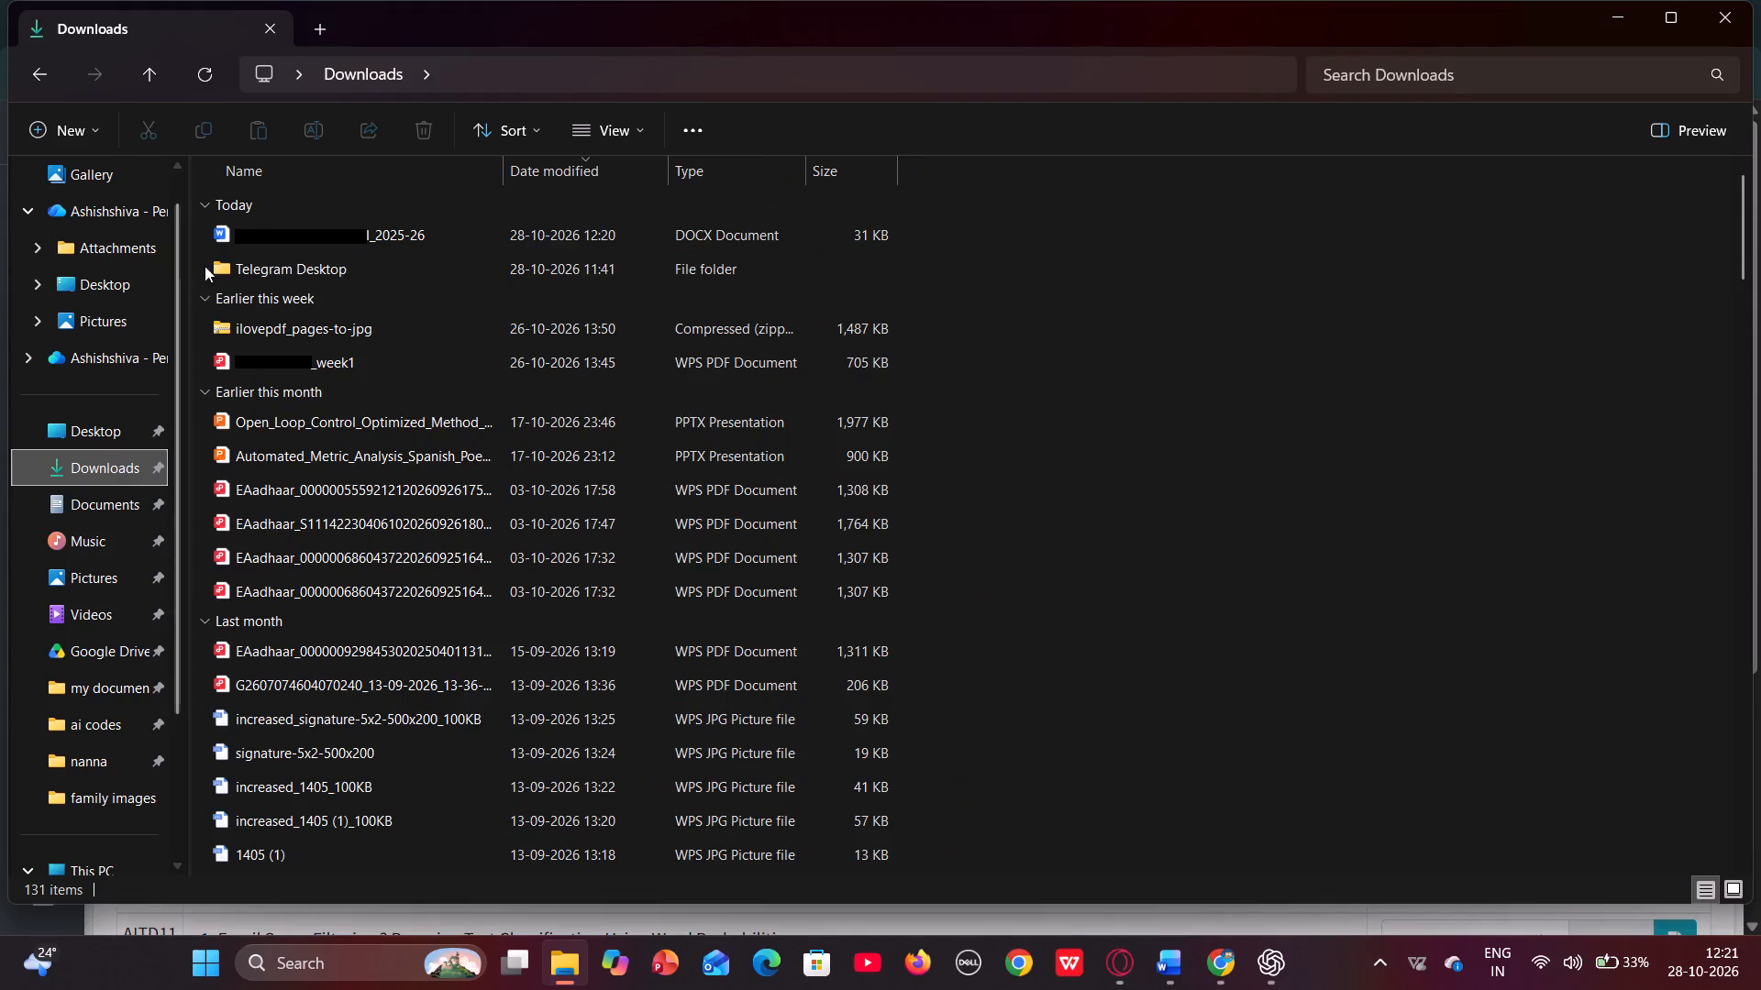
{"action": "double_click", "coordinate": [268, 221]}
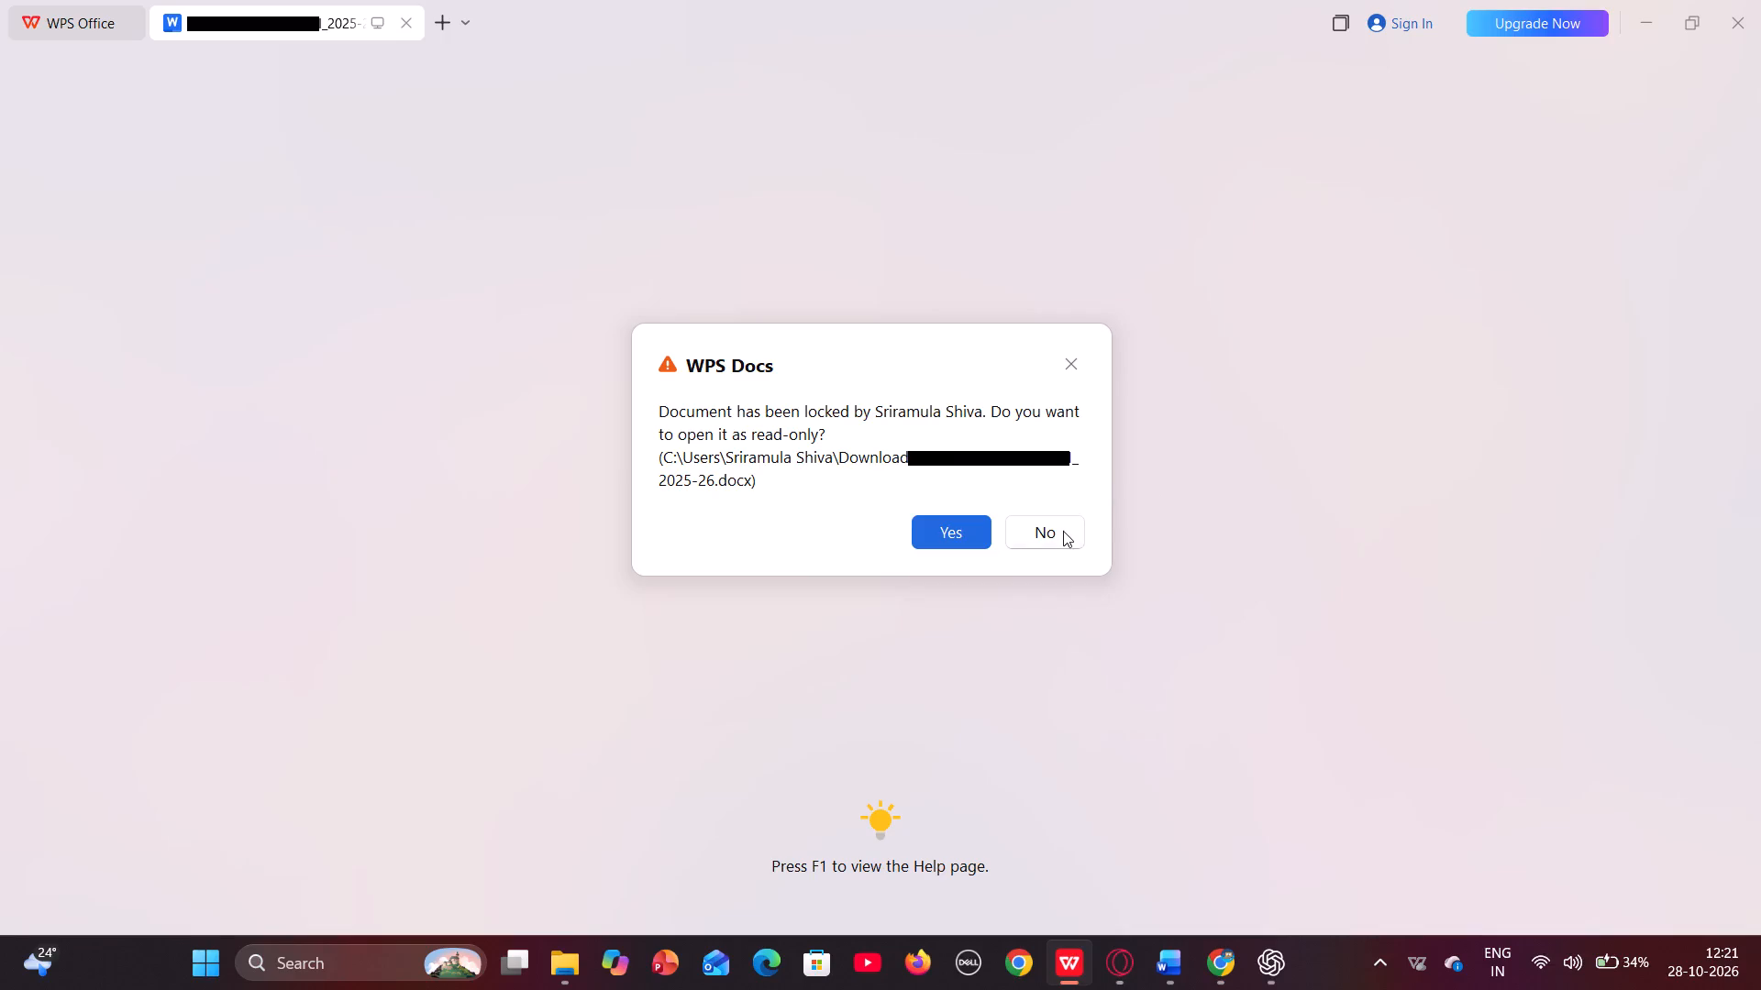
{"action": "left_click", "coordinate": [965, 522]}
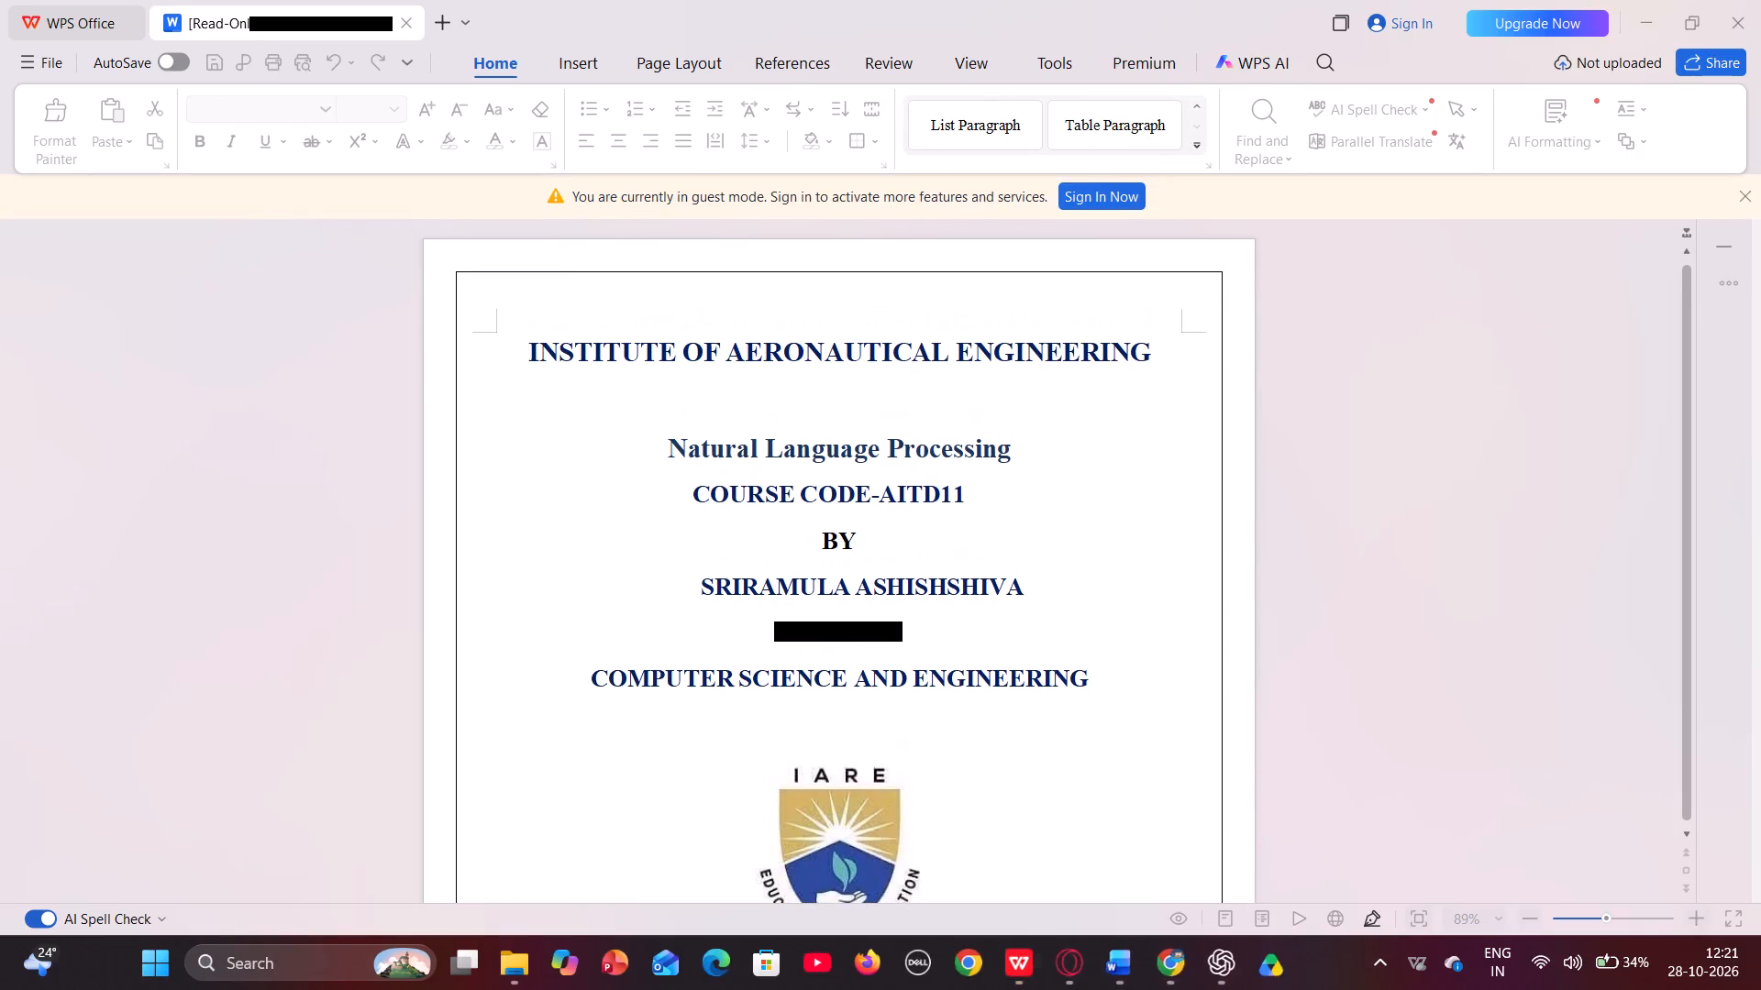
Review the report's layout in WPS Office from the cover page through the Q6 answer, and return to the cover.
{"action": "scroll", "coordinate": [947, 527], "scroll_direction": "down", "scroll_amount": 2}
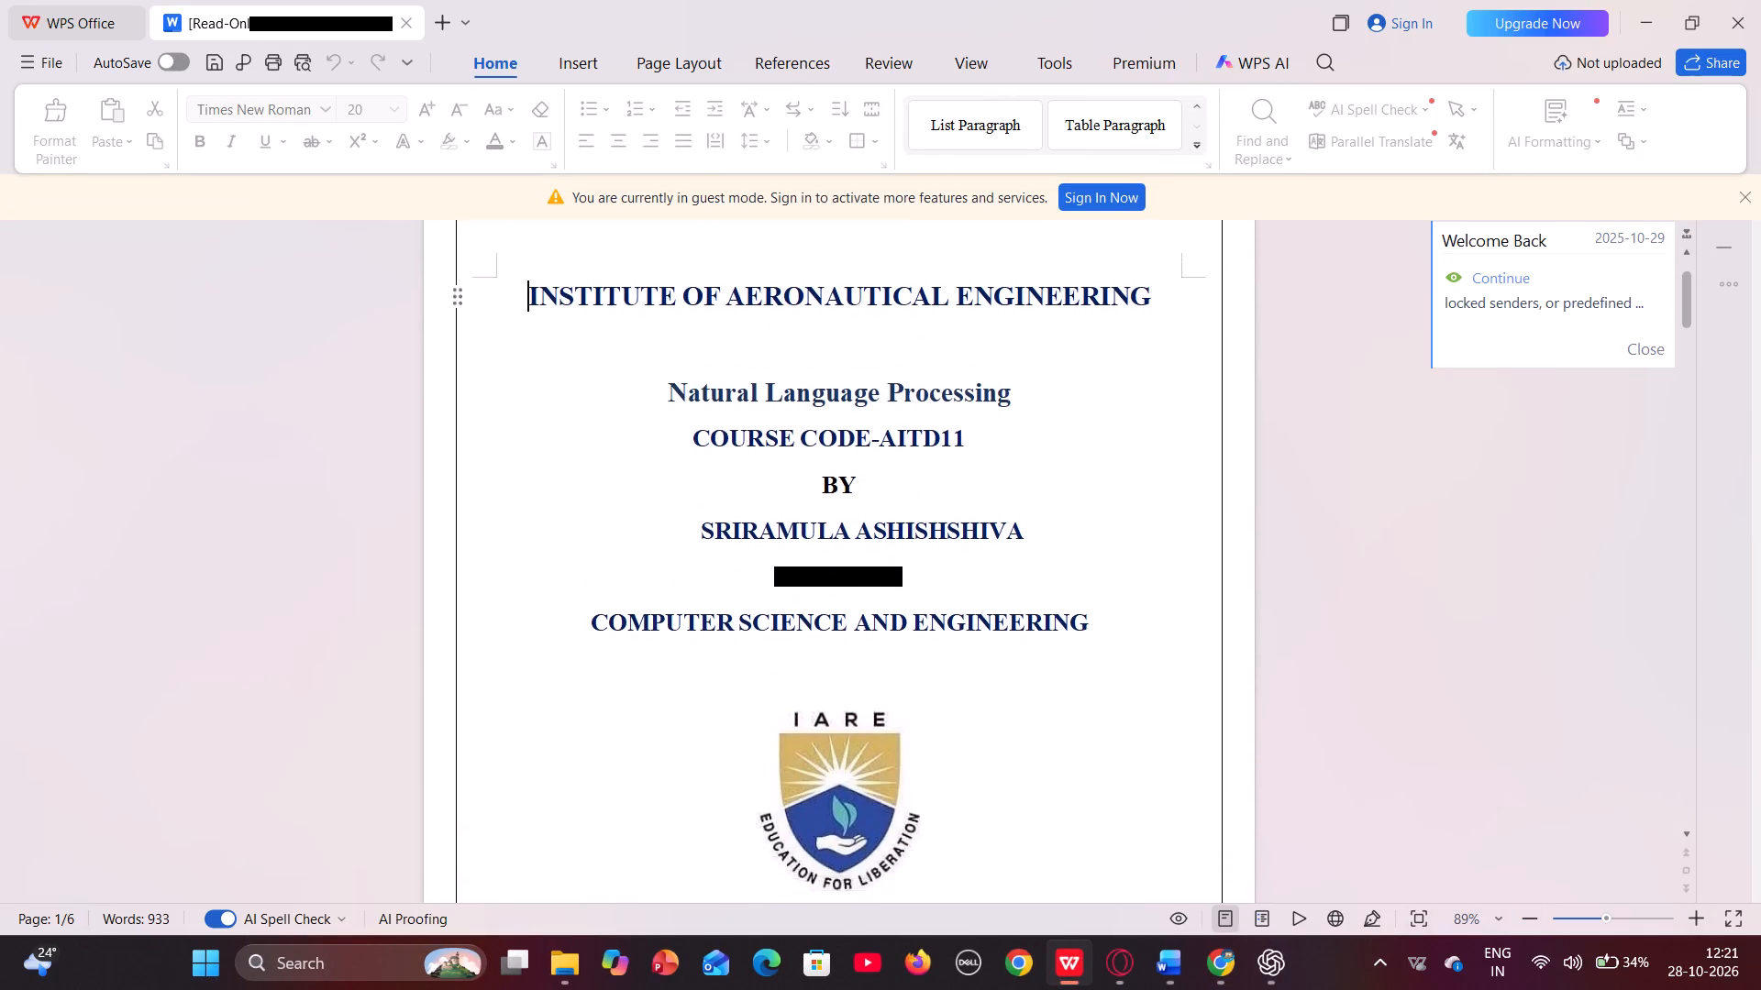
{"action": "scroll", "coordinate": [947, 527], "scroll_direction": "down", "scroll_amount": 7}
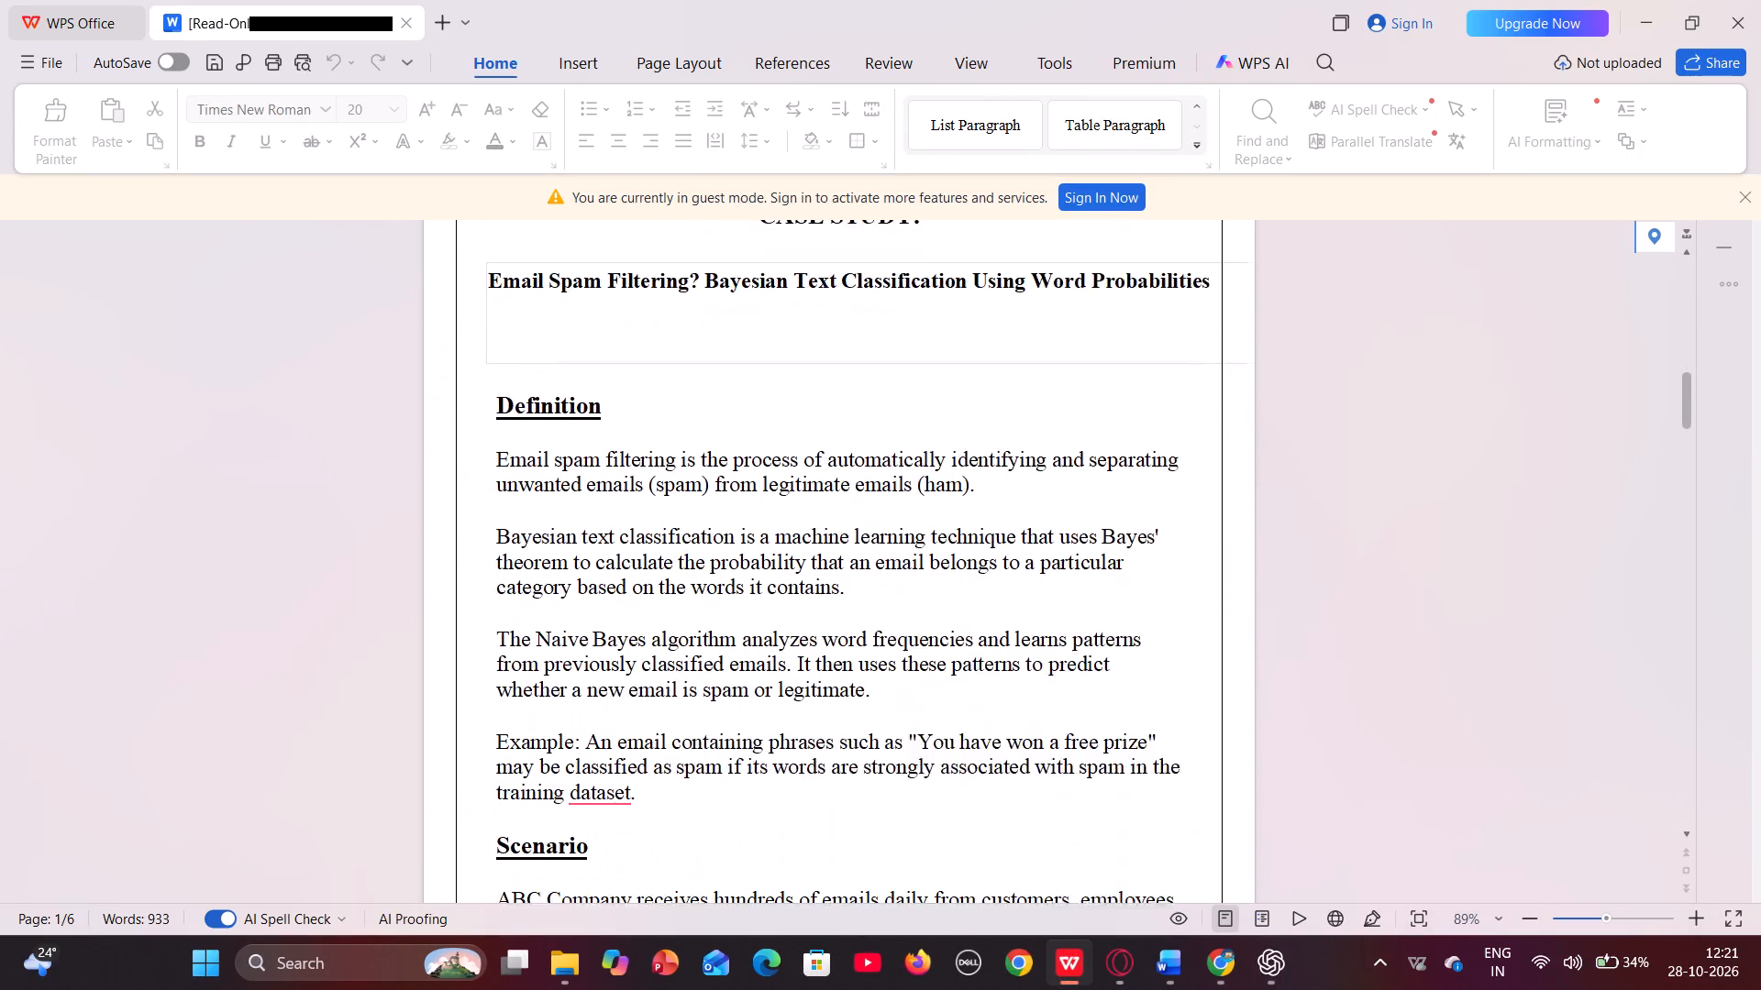
{"action": "scroll", "coordinate": [947, 527], "scroll_direction": "down", "scroll_amount": 5}
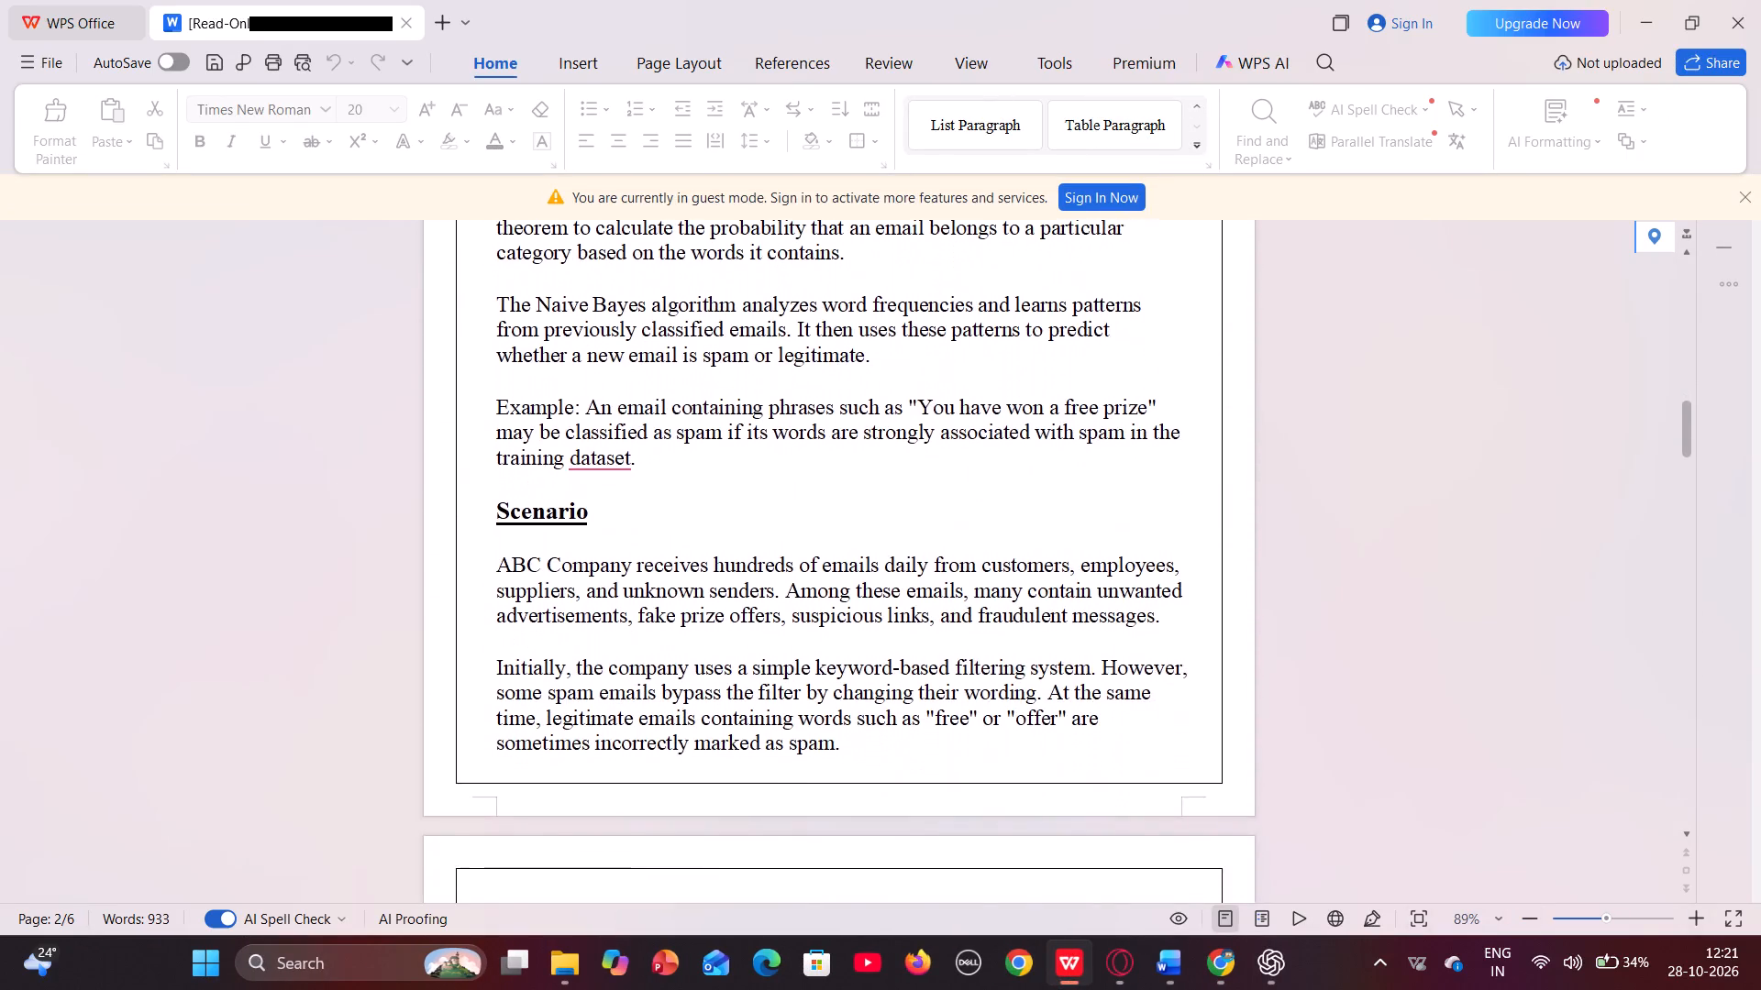
{"action": "scroll", "coordinate": [947, 527], "scroll_direction": "down", "scroll_amount": 13}
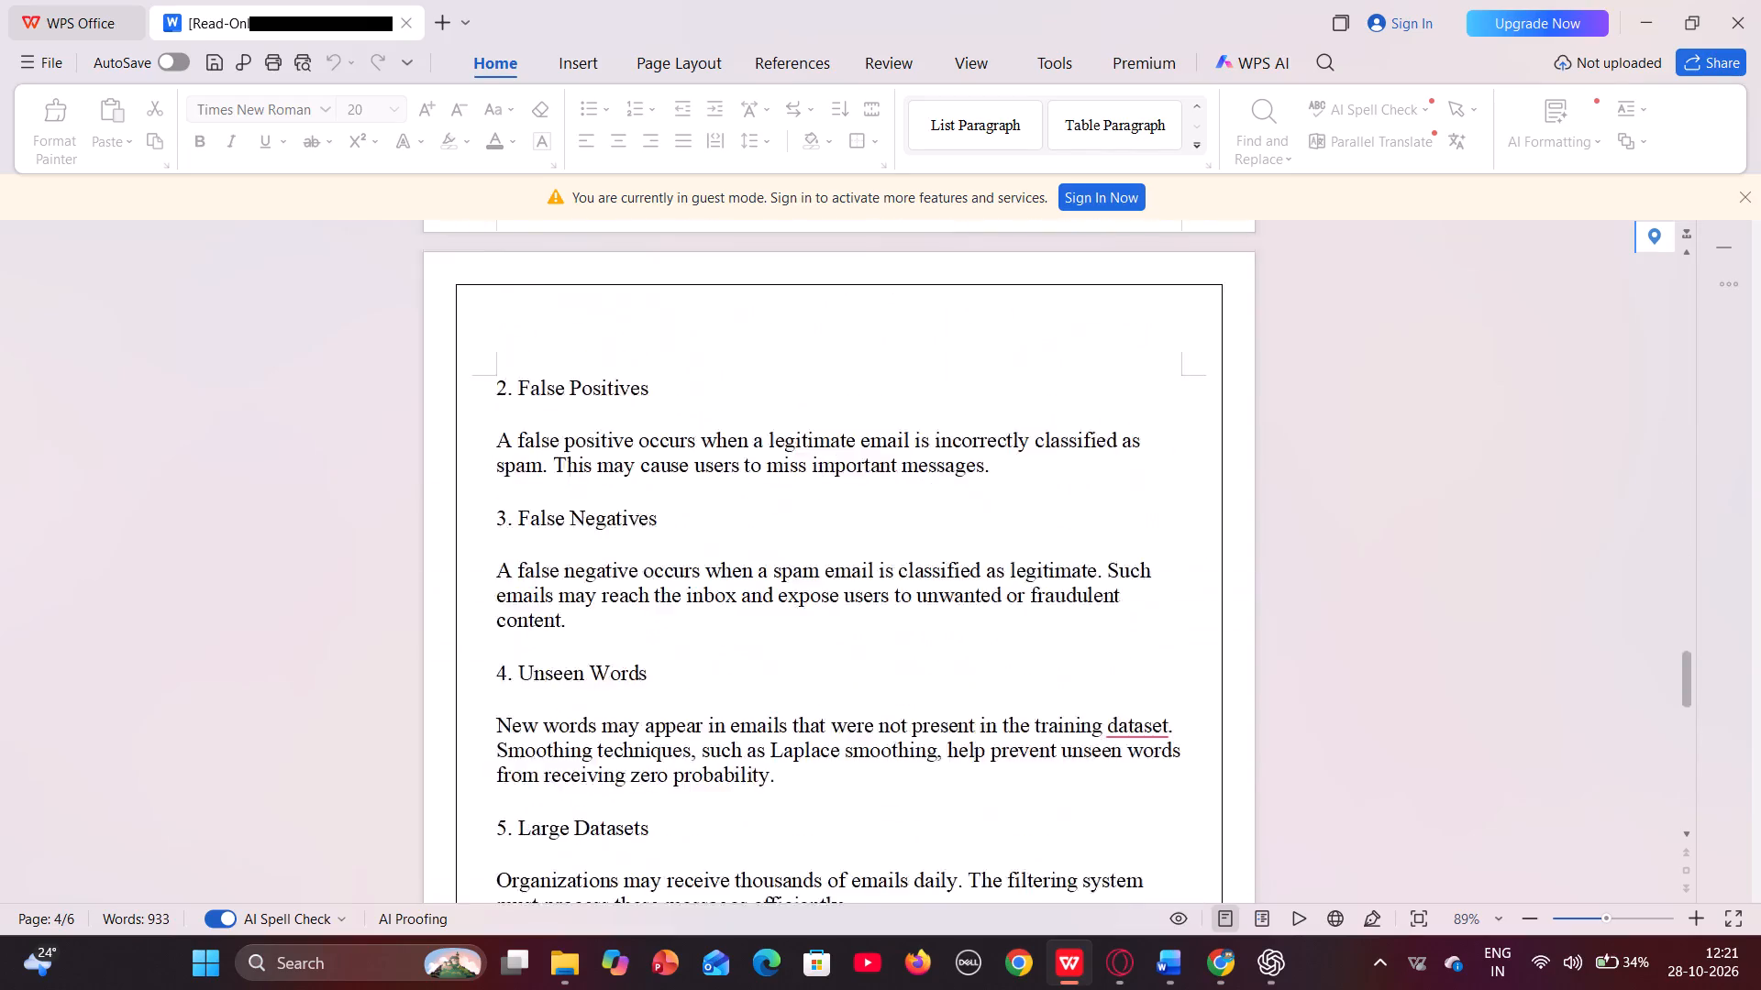
{"action": "scroll", "coordinate": [947, 527], "scroll_direction": "down", "scroll_amount": 5}
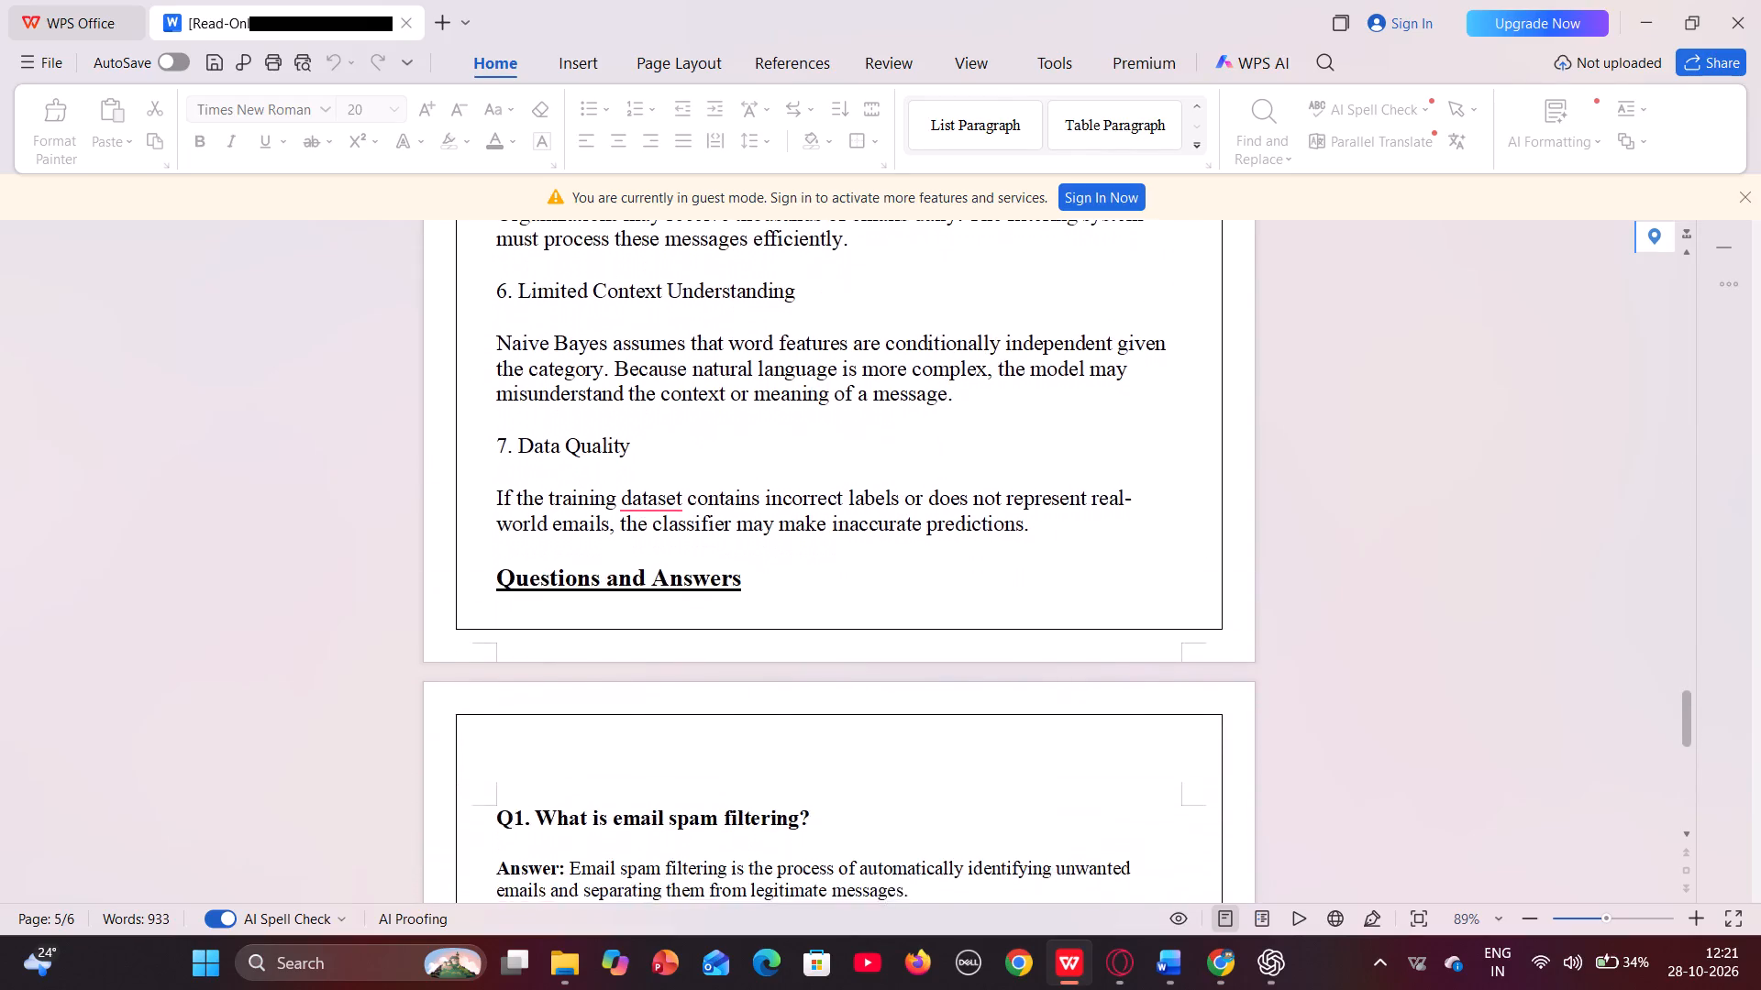
{"action": "scroll", "coordinate": [947, 527], "scroll_direction": "down", "scroll_amount": 7}
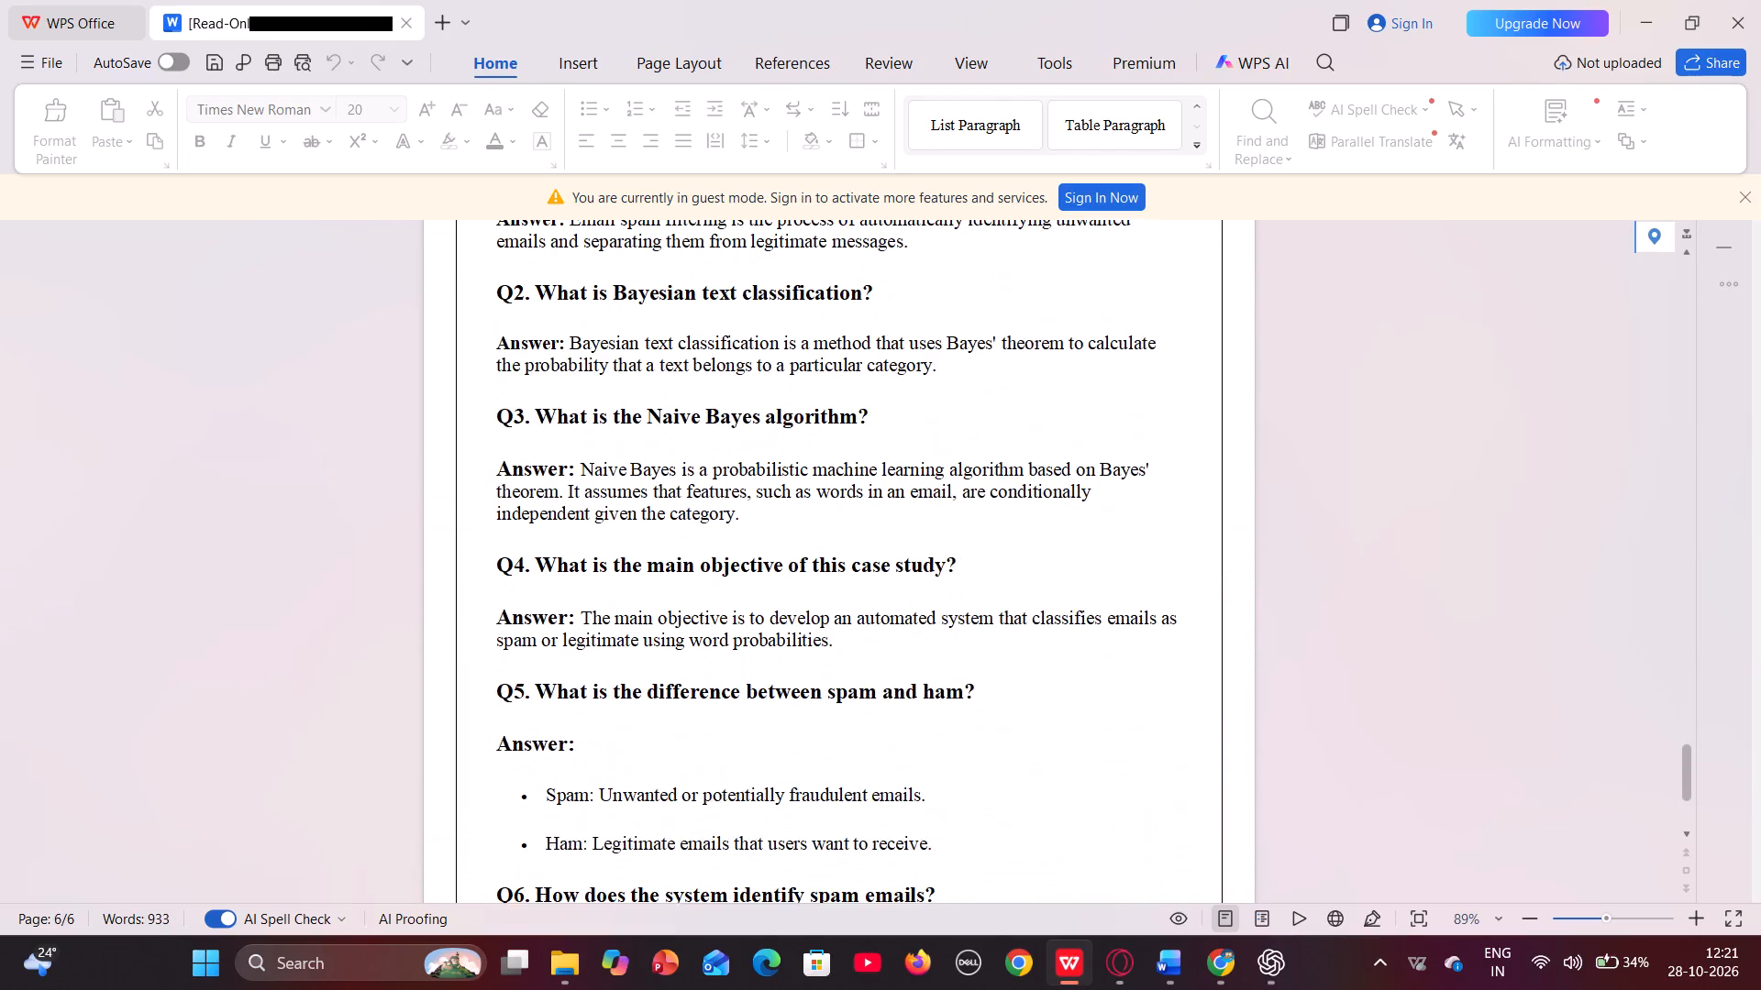
{"action": "scroll", "coordinate": [947, 527], "scroll_direction": "down", "scroll_amount": 3}
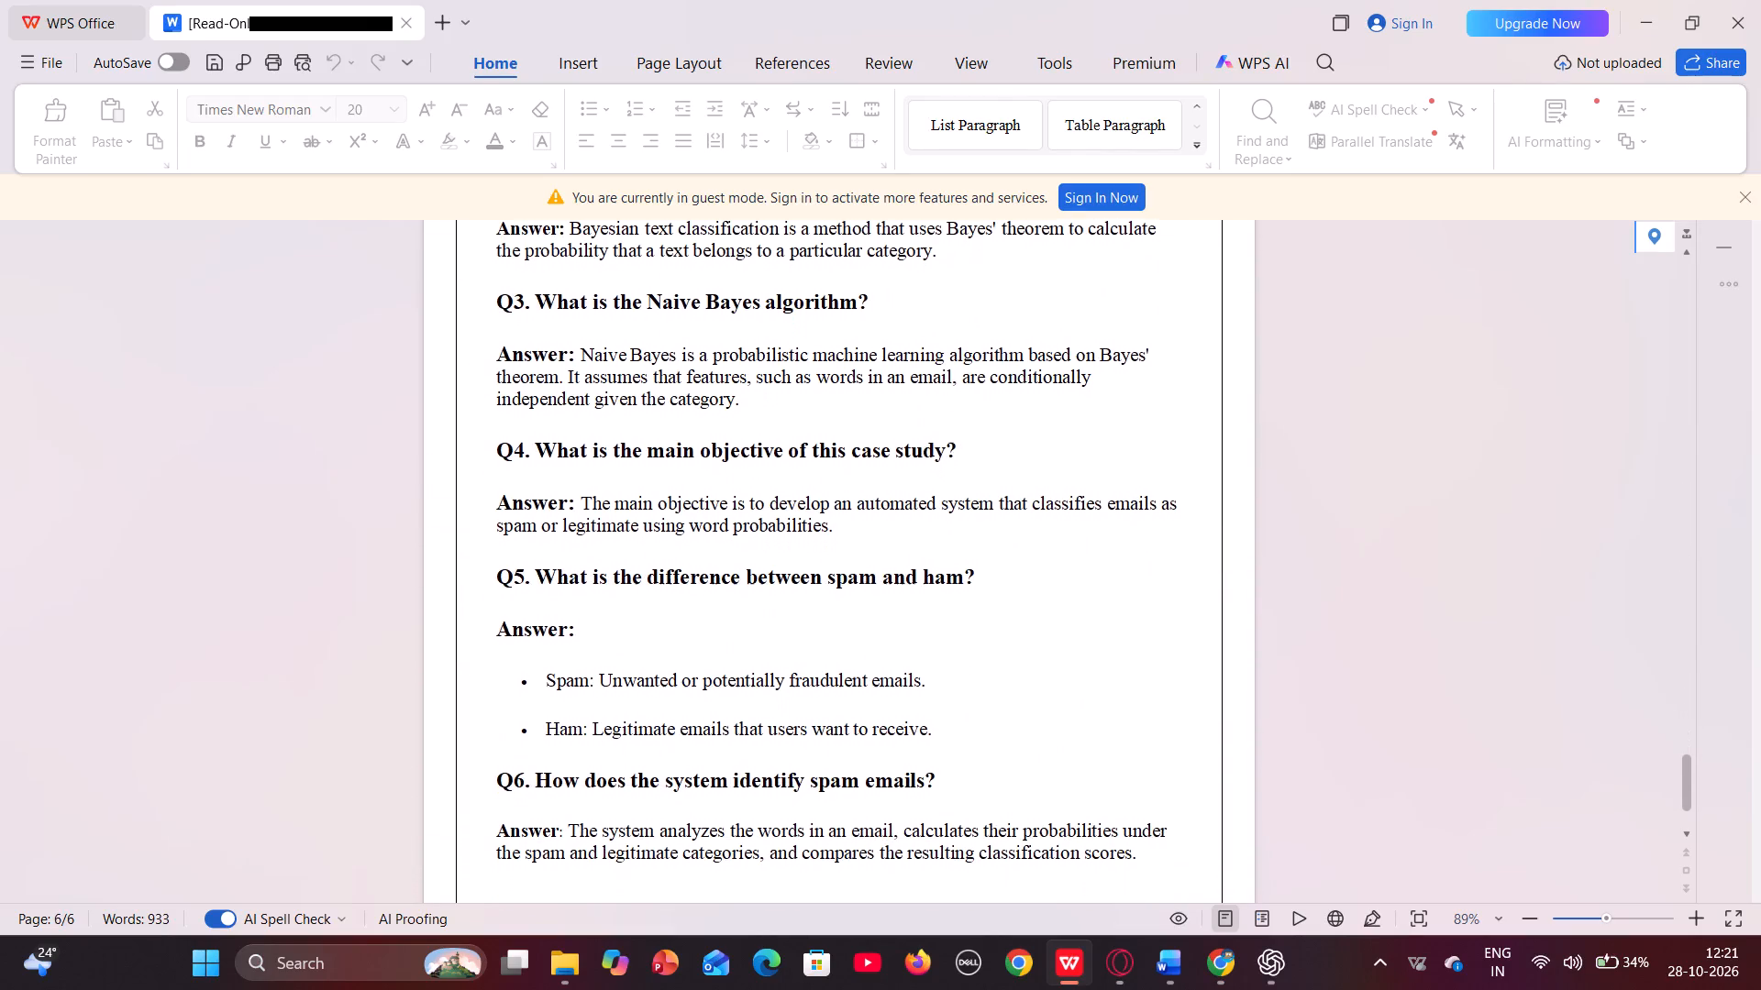
{"action": "scroll", "coordinate": [947, 527], "scroll_direction": "down", "scroll_amount": 3}
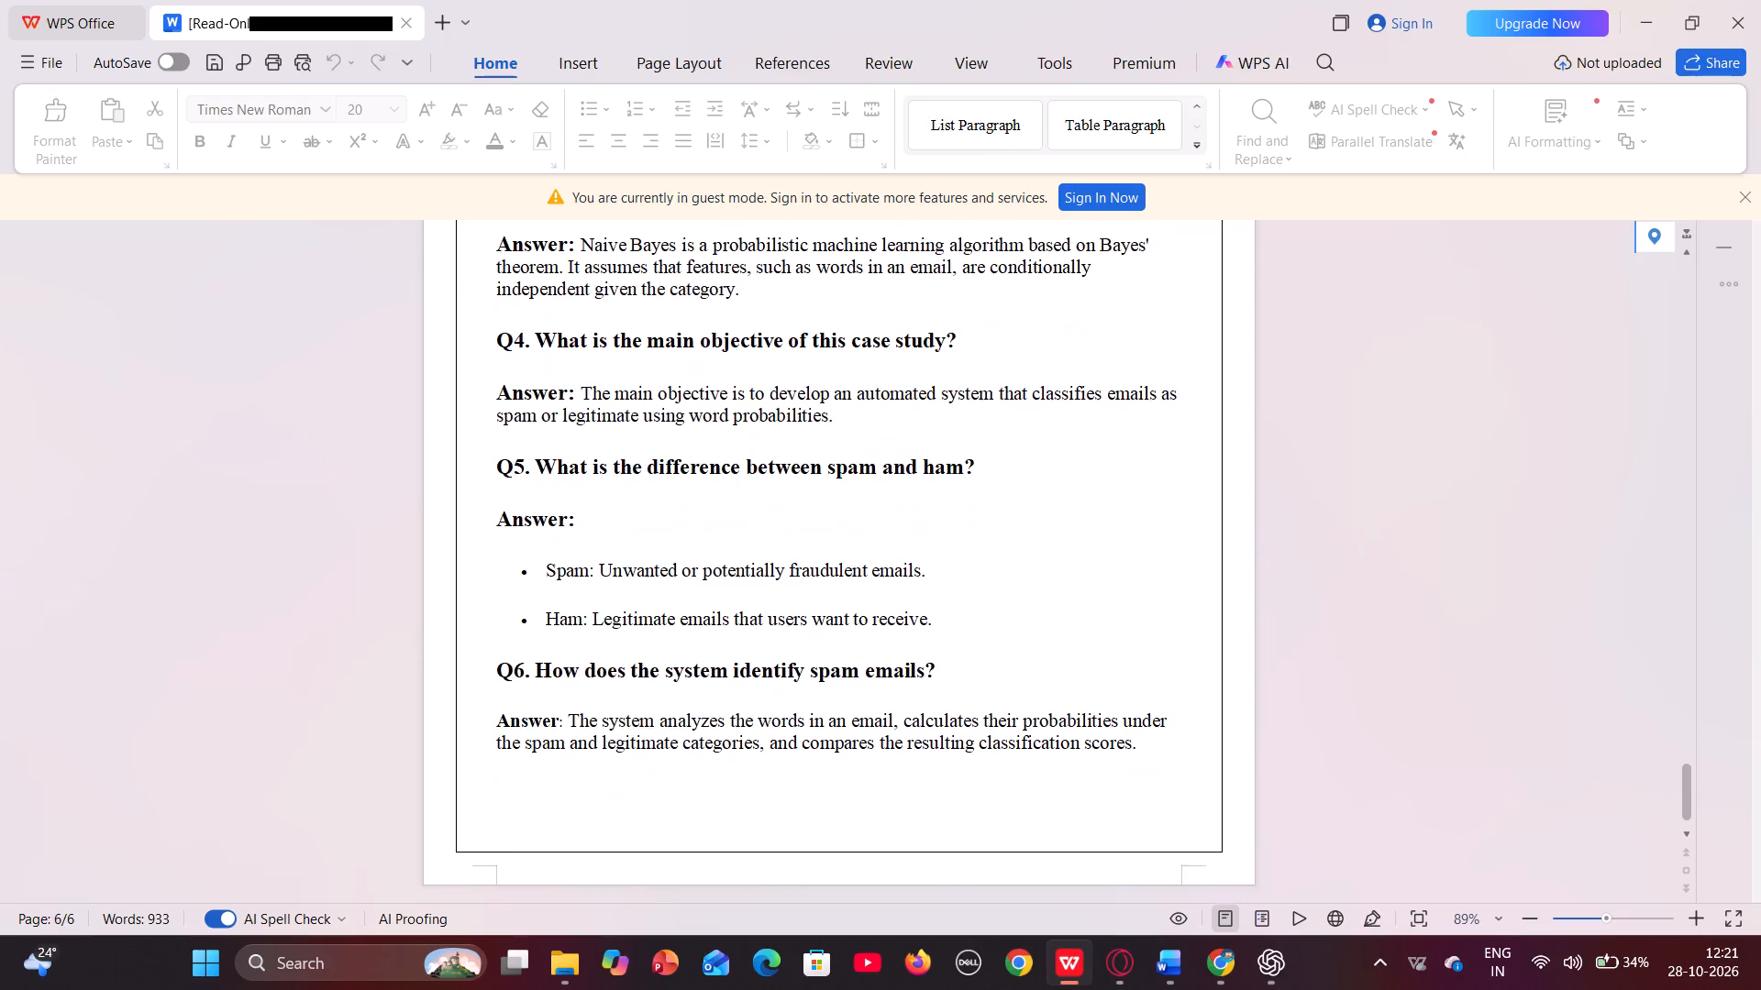
{"action": "scroll", "coordinate": [947, 527], "scroll_direction": "up", "scroll_amount": 14}
{"action": "scroll", "coordinate": [947, 527], "scroll_direction": "up", "scroll_amount": 15}
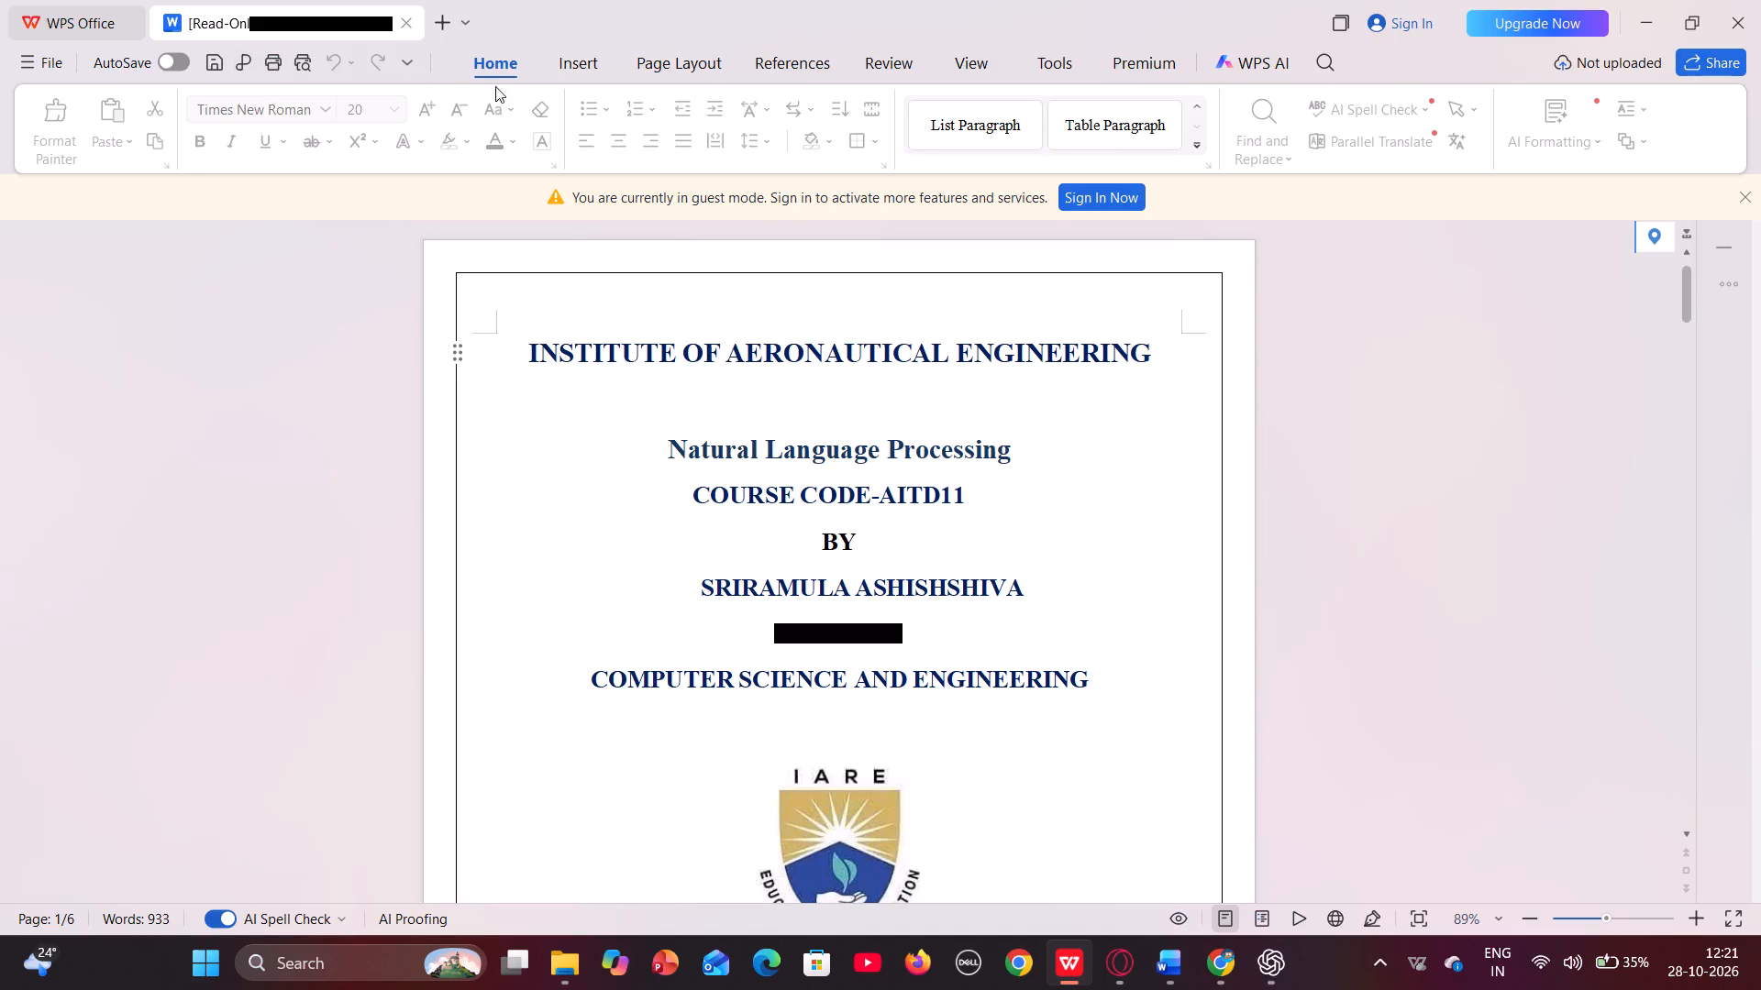
Save the report to Downloads as a PDF Format (*.pdf) file named "nlp aat".
{"action": "left_click", "coordinate": [215, 65]}
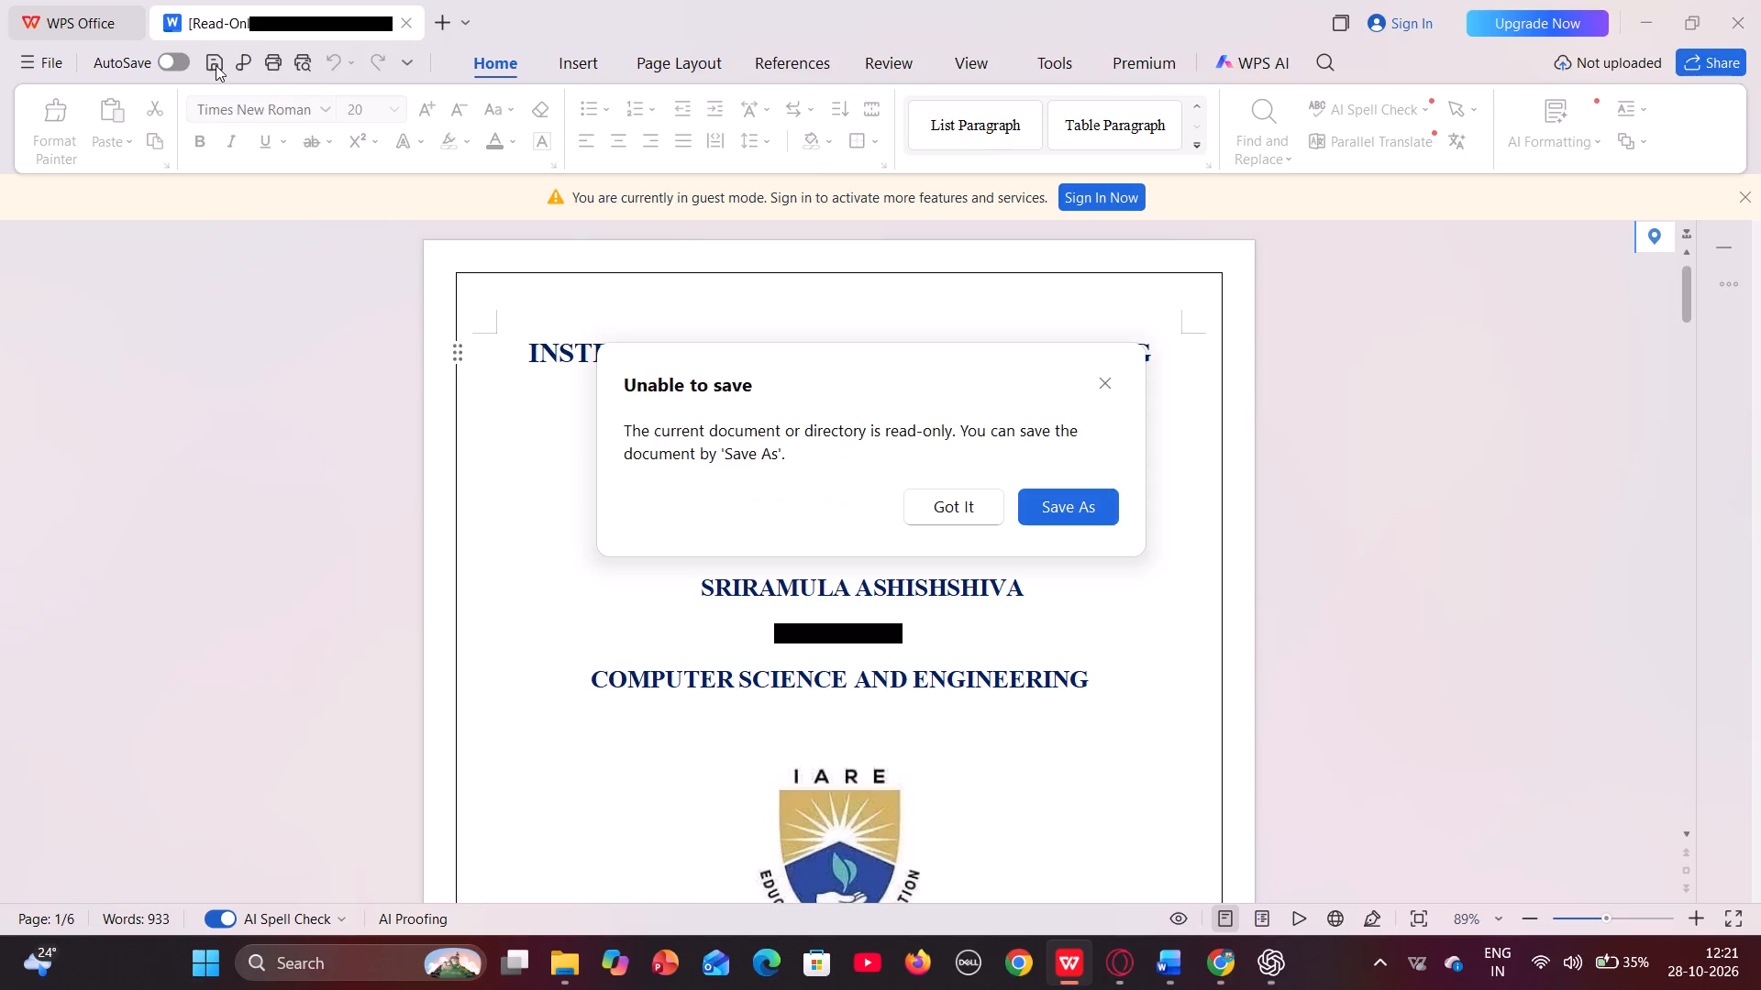
{"action": "left_click", "coordinate": [1062, 499]}
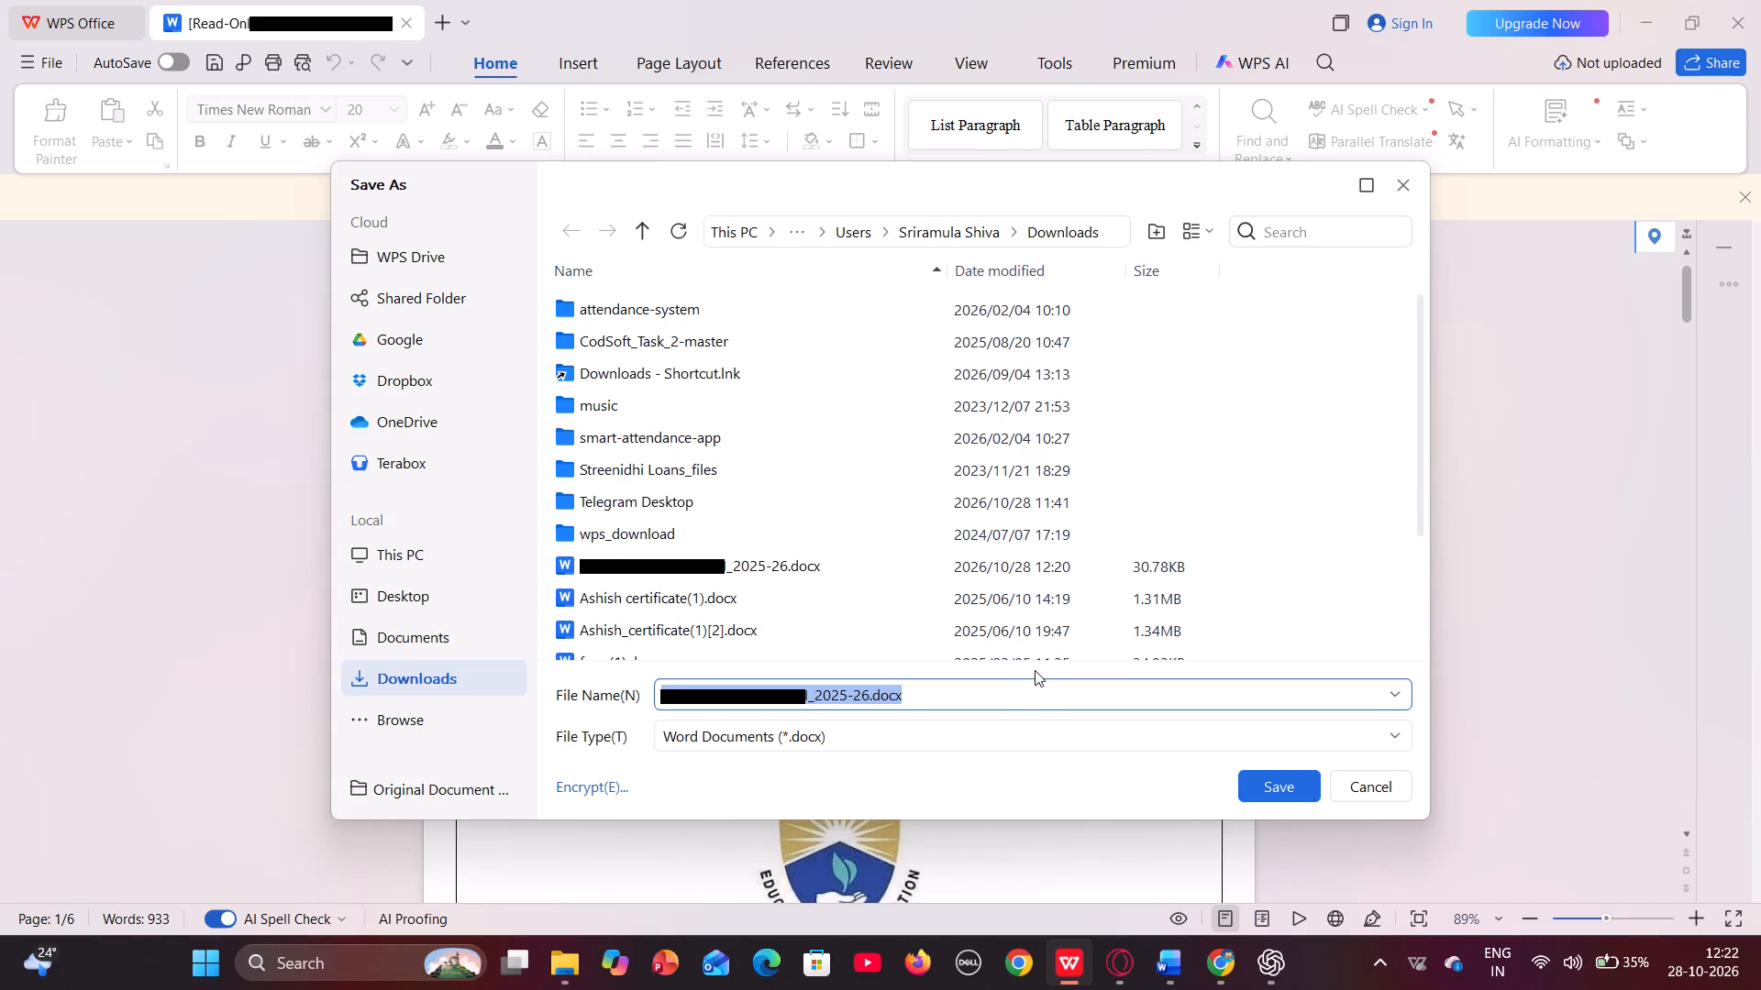
{"action": "key", "text": "BackSpace"}
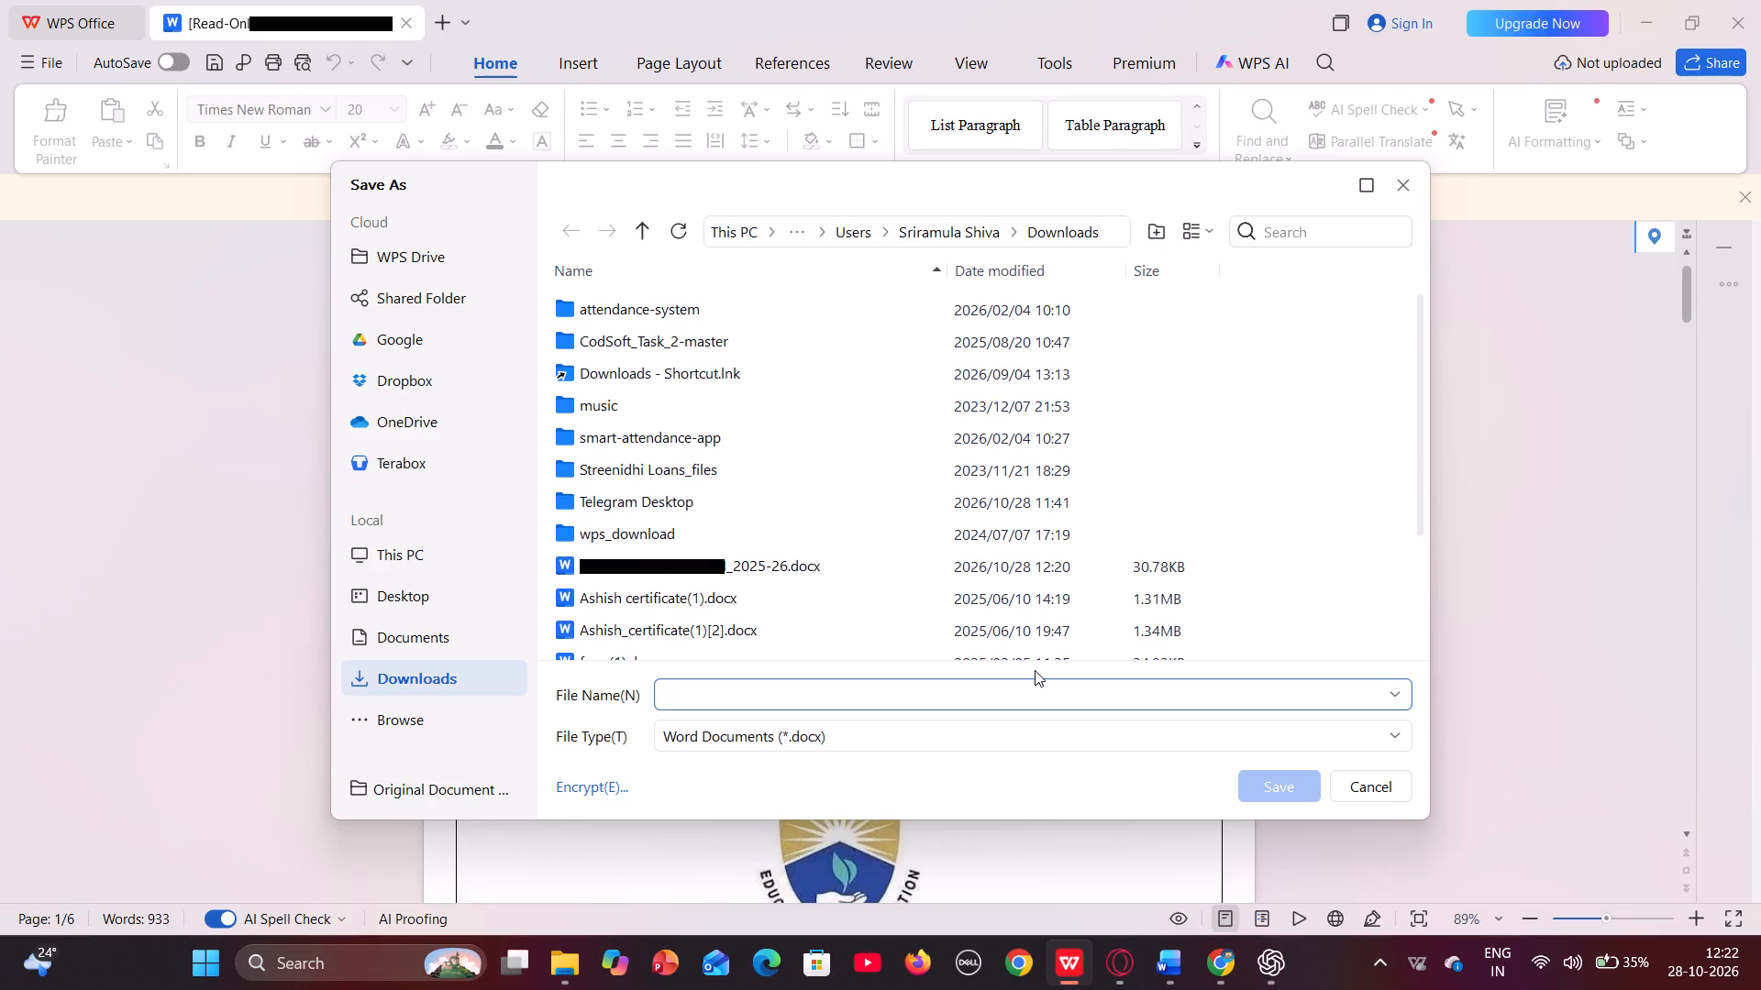
{"action": "key", "text": "n"}
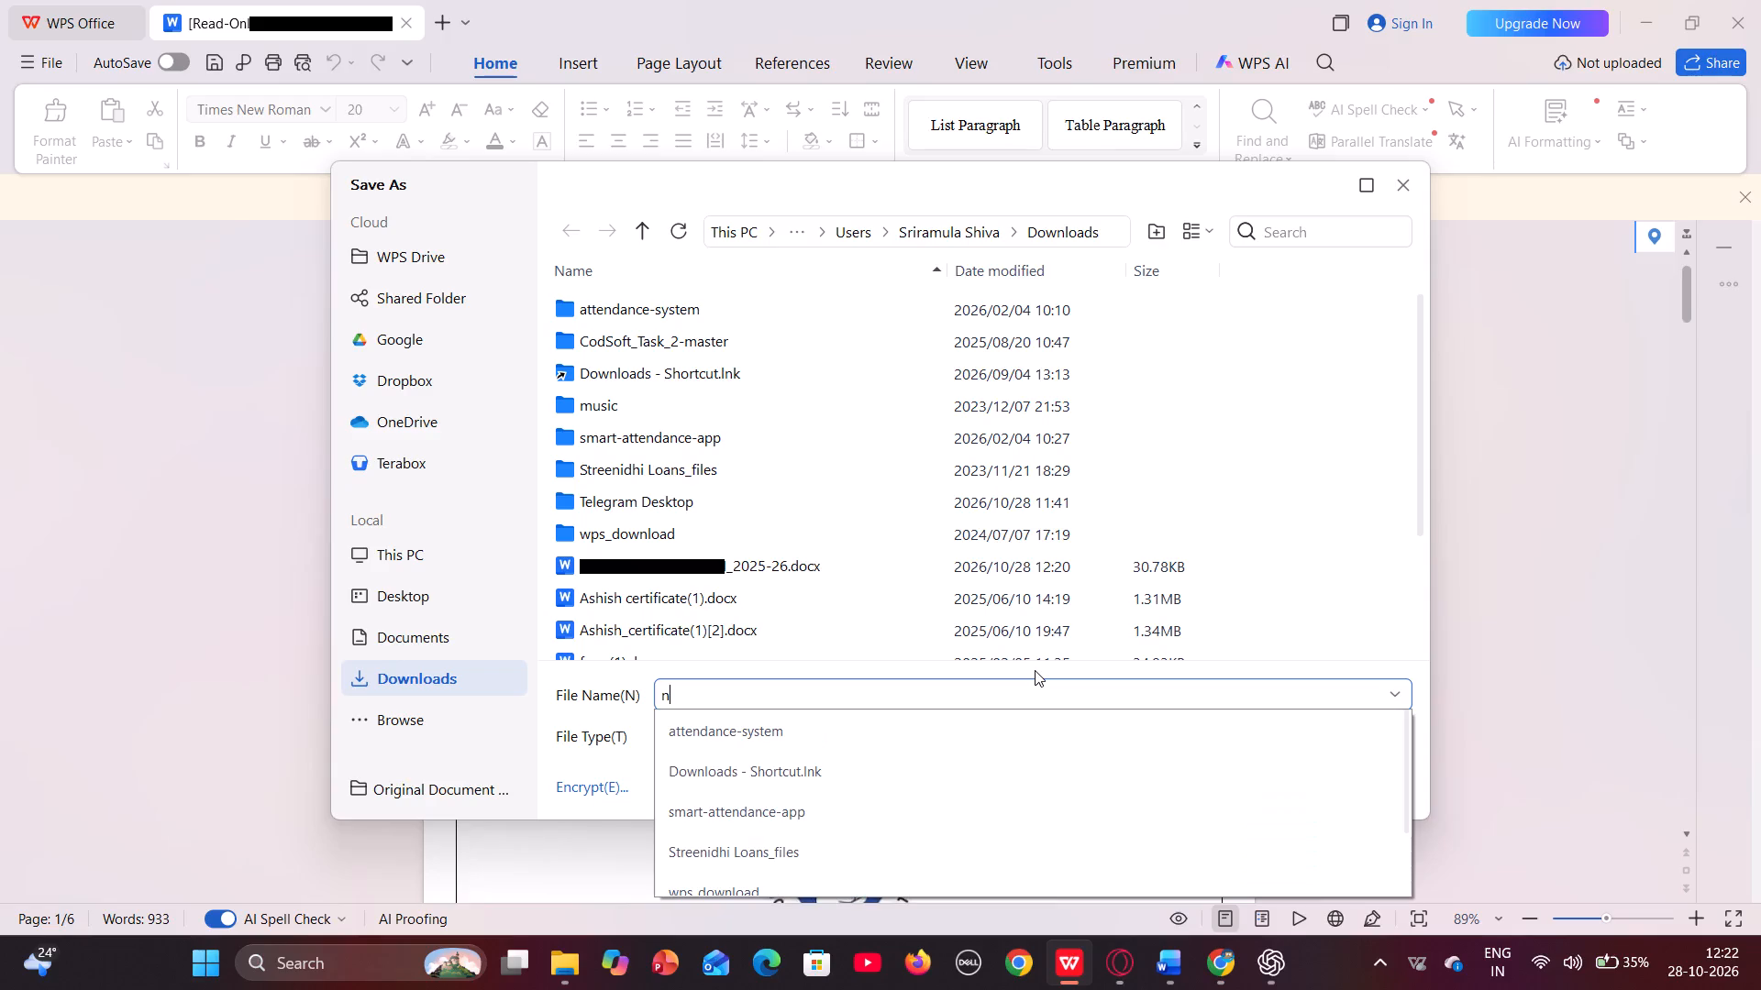
{"action": "key", "text": "l"}
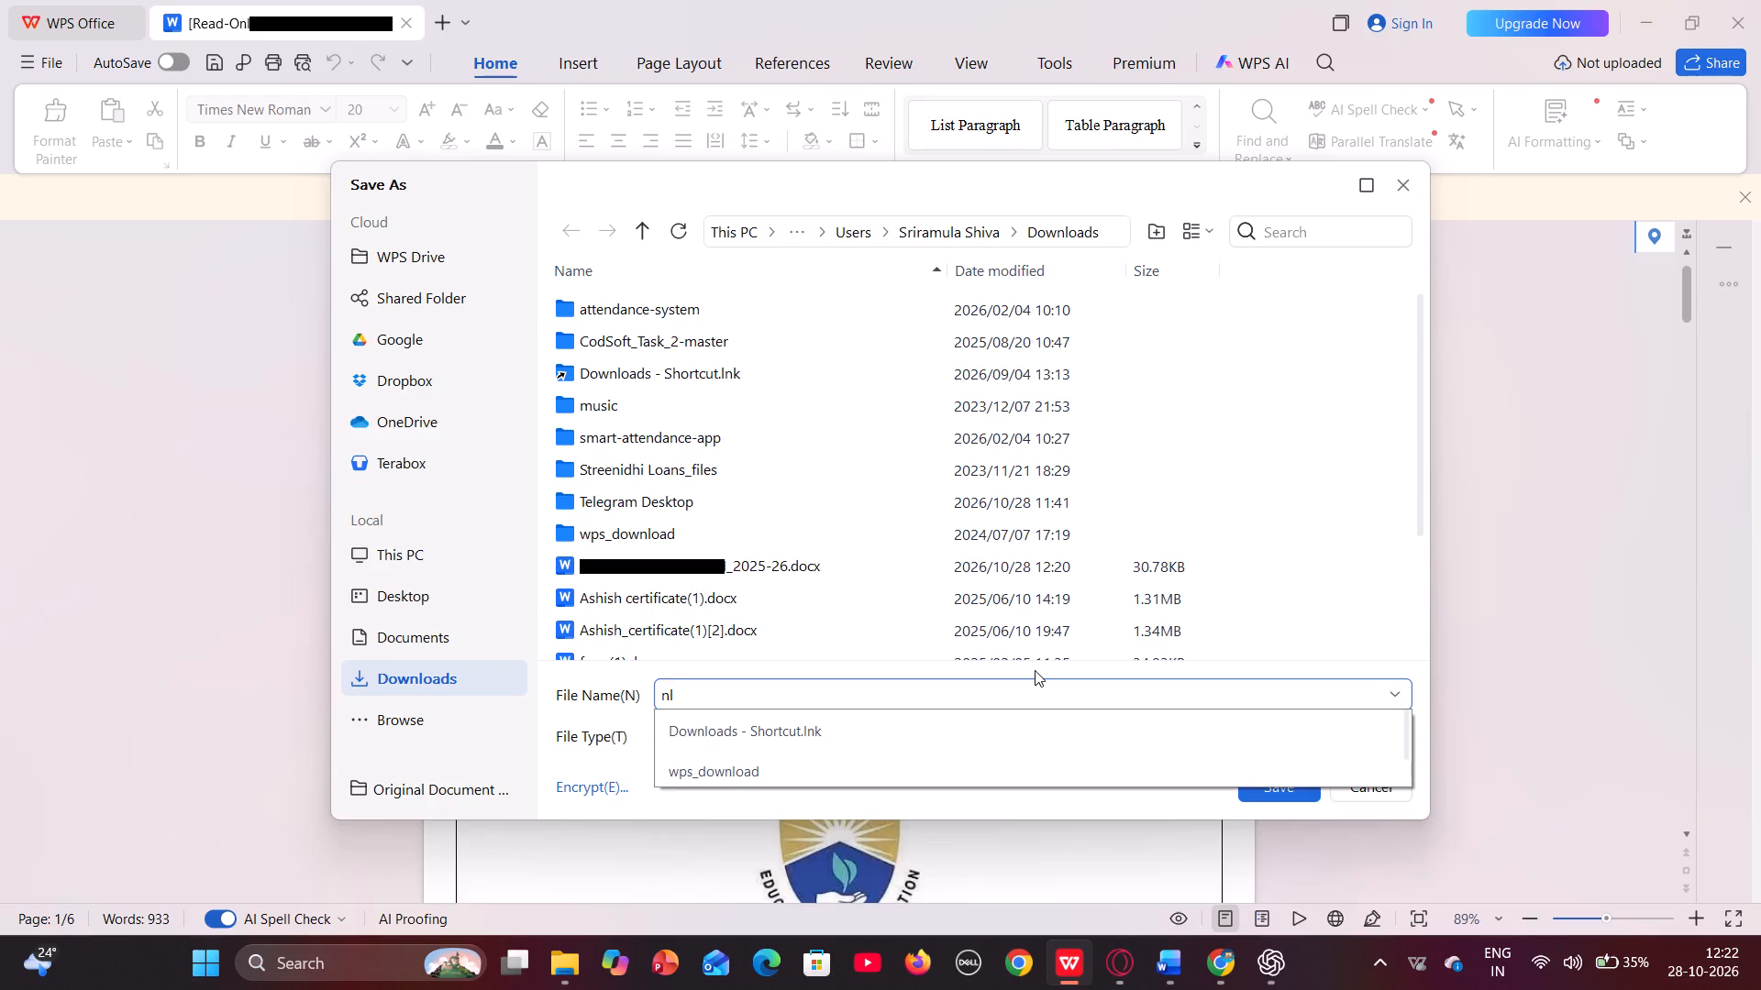
{"action": "type", "text": "p"}
{"action": "key", "text": "space"}
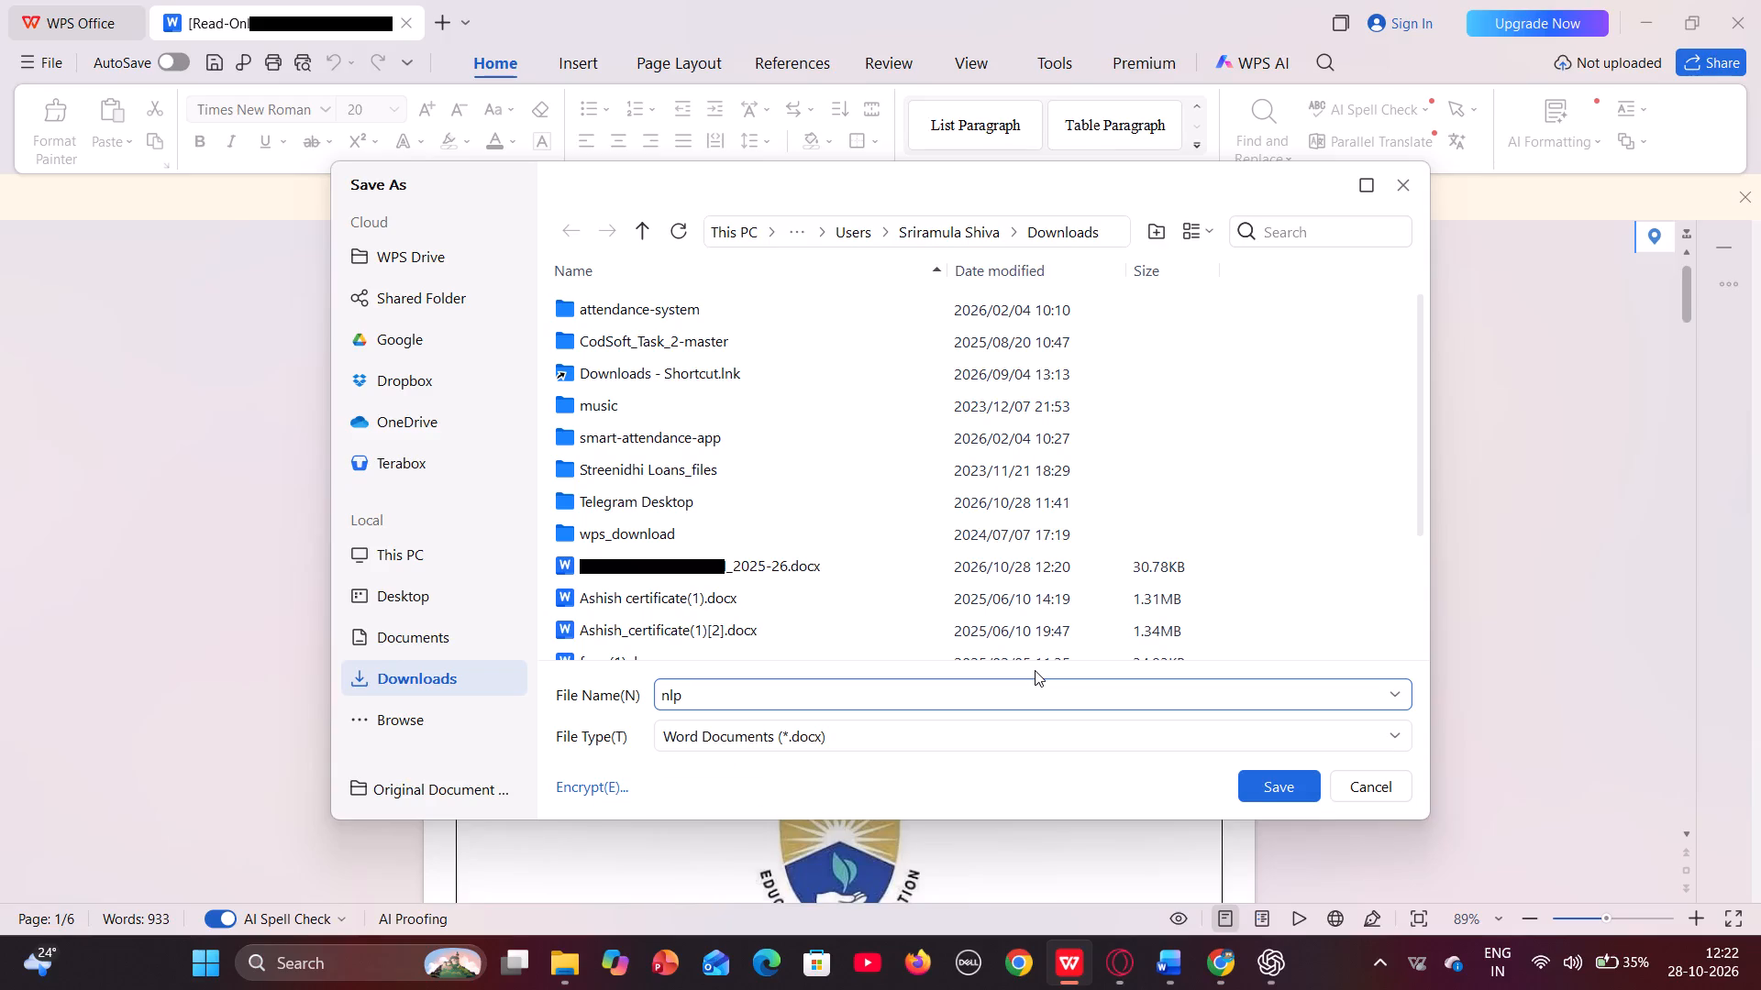
{"action": "type", "text": "aat"}
{"action": "left_click", "coordinate": [1343, 731]}
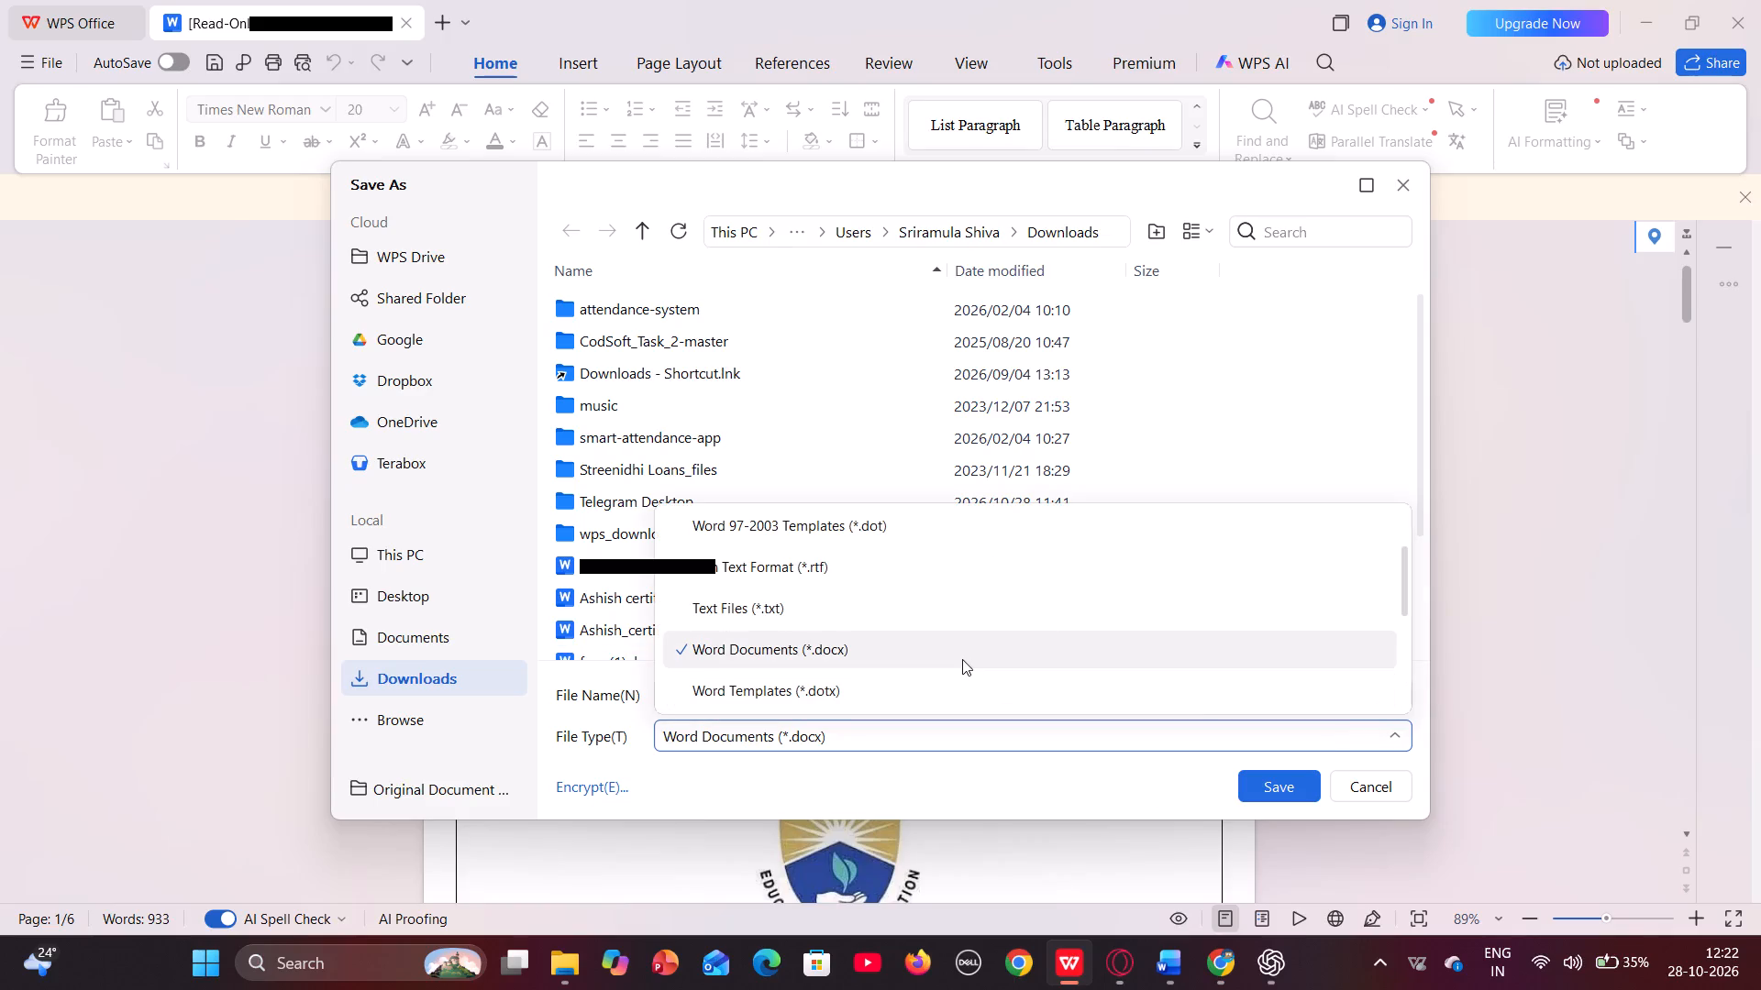
{"action": "scroll", "coordinate": [843, 667], "scroll_direction": "up", "scroll_amount": 1}
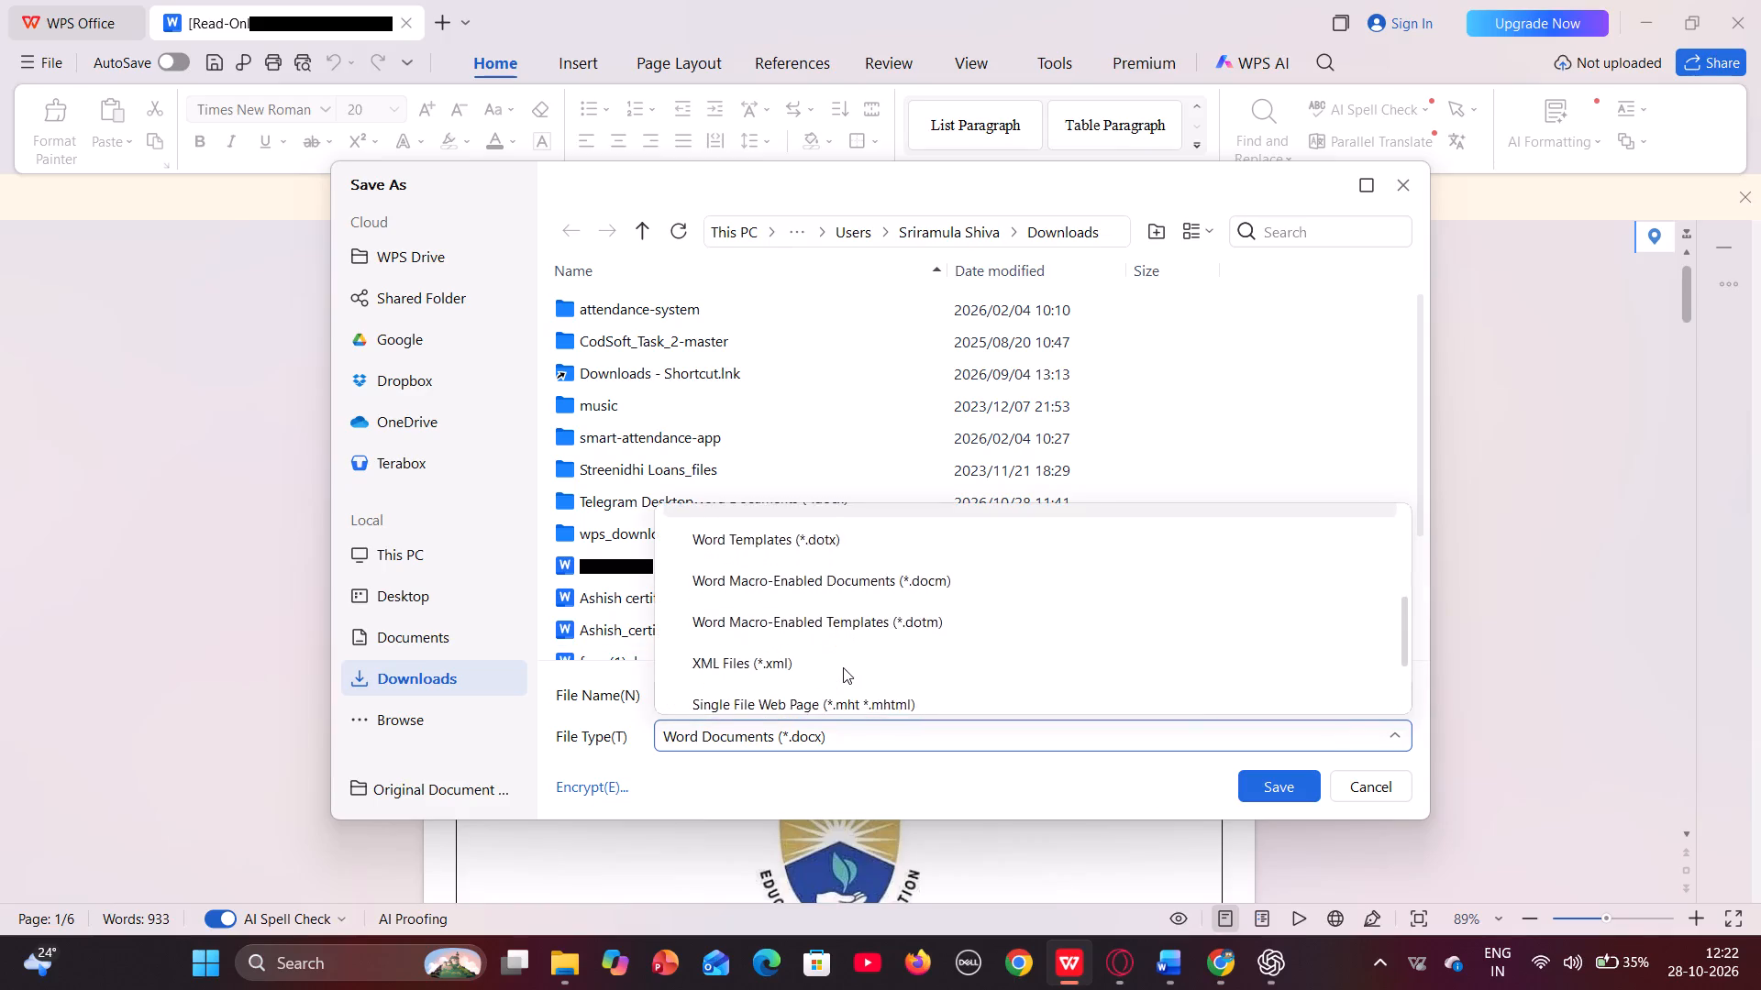
{"action": "scroll", "coordinate": [843, 667], "scroll_direction": "up", "scroll_amount": 1}
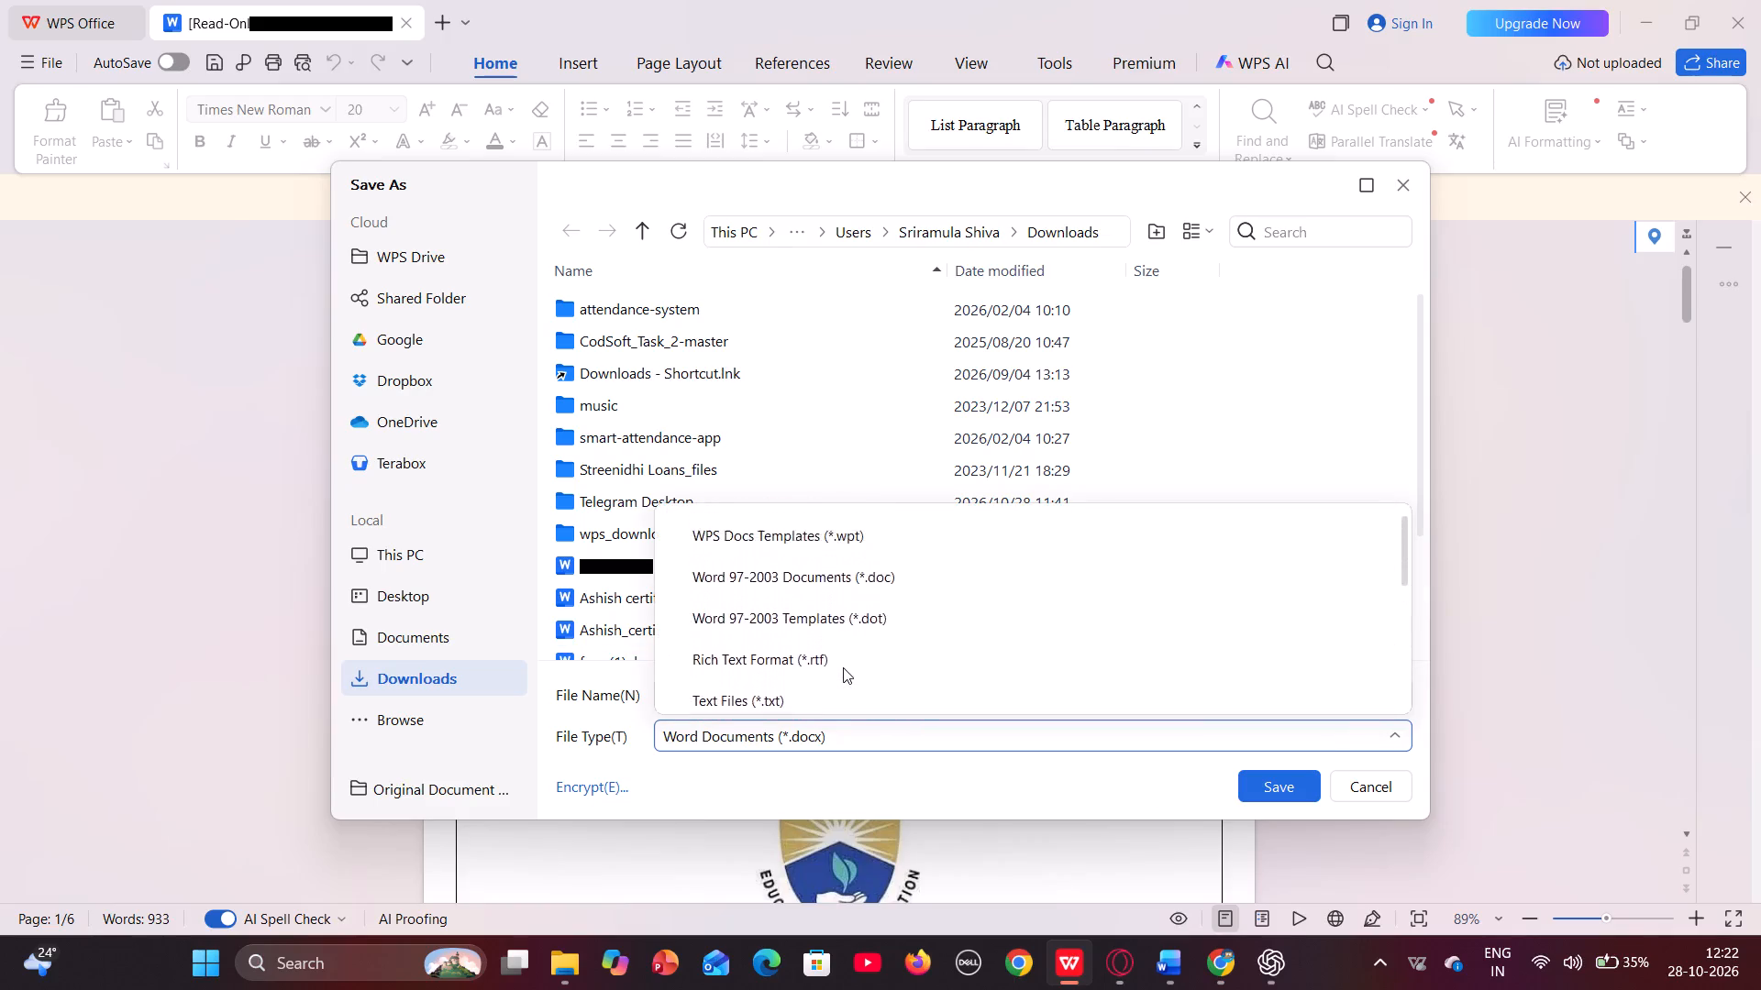
{"action": "scroll", "coordinate": [843, 667], "scroll_direction": "up", "scroll_amount": 1}
{"action": "scroll", "coordinate": [843, 667], "scroll_direction": "down", "scroll_amount": 1}
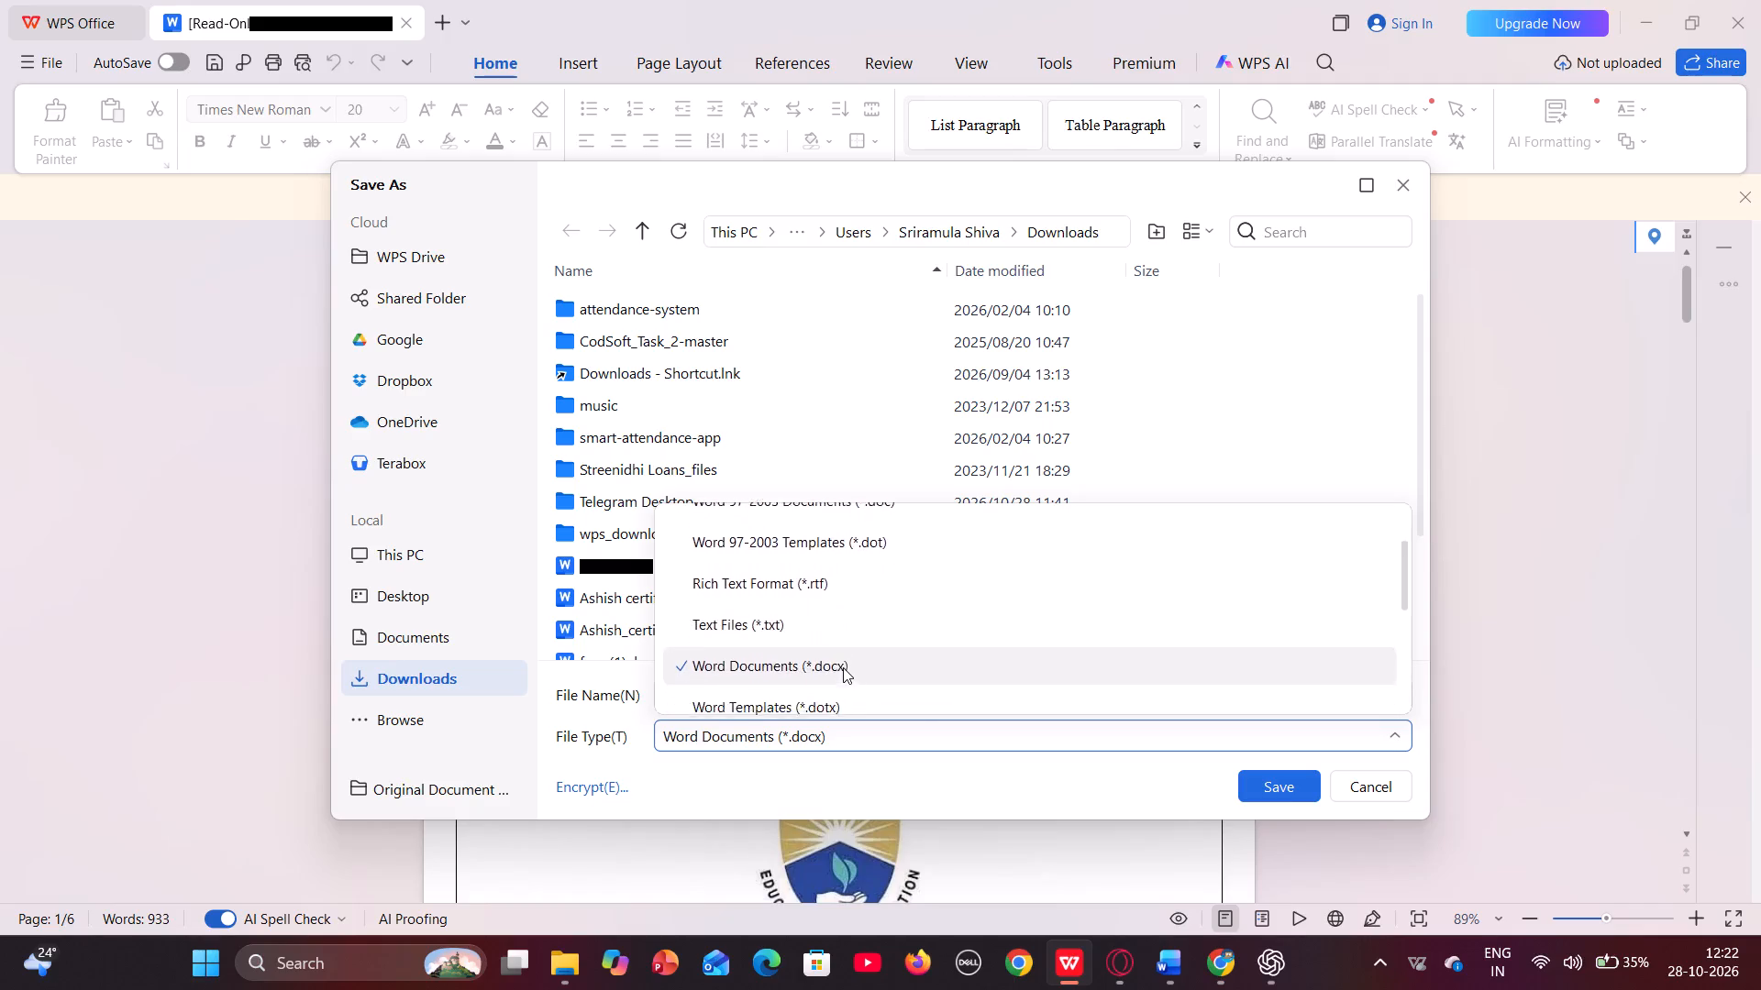
{"action": "scroll", "coordinate": [843, 667], "scroll_direction": "down", "scroll_amount": 2}
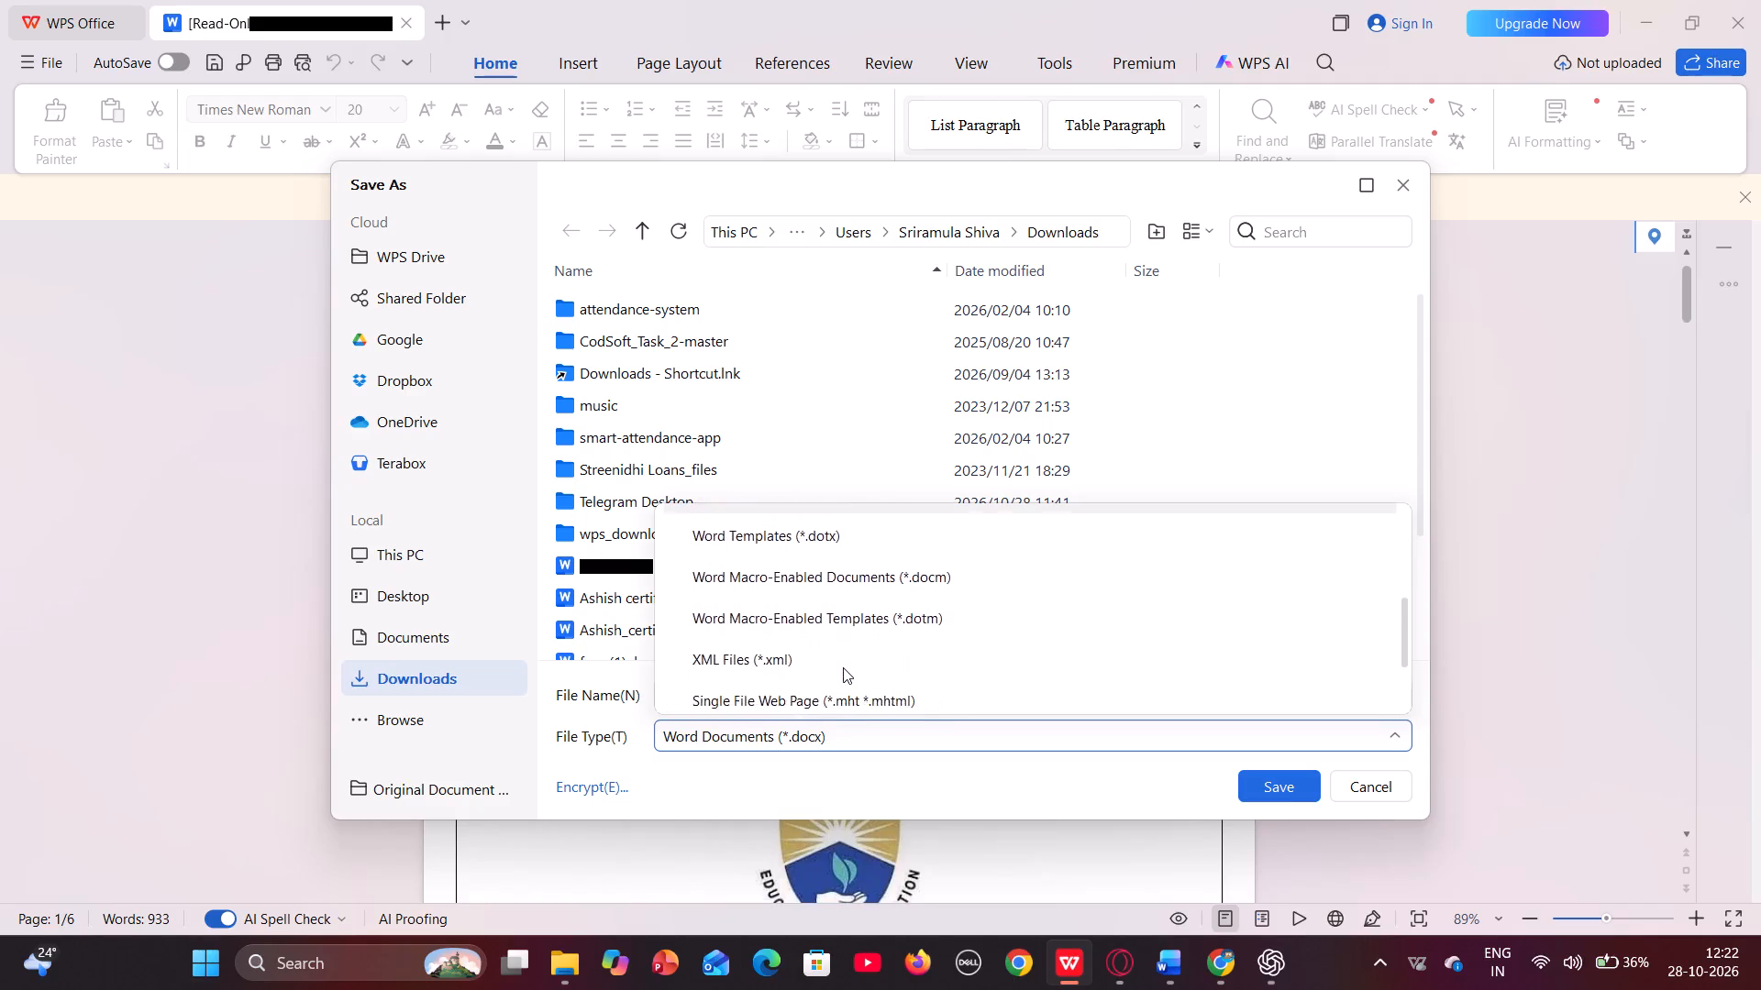
{"action": "scroll", "coordinate": [843, 667], "scroll_direction": "down", "scroll_amount": 2}
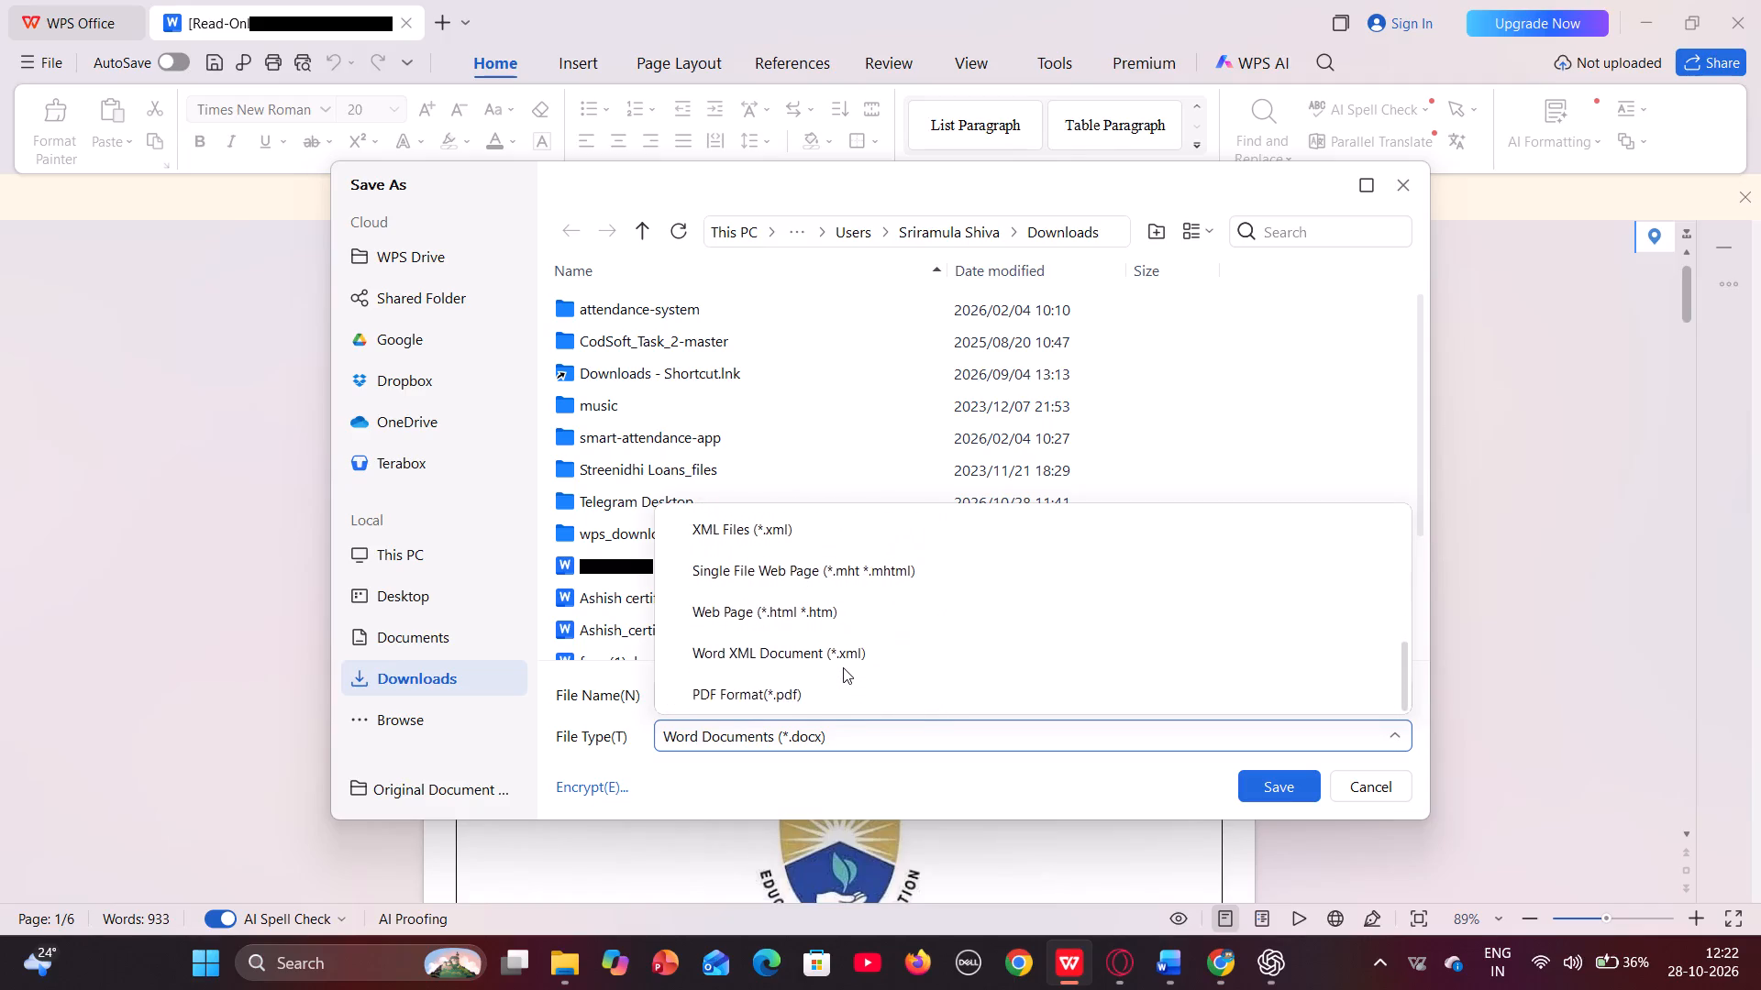
{"action": "scroll", "coordinate": [843, 667], "scroll_direction": "down", "scroll_amount": 1}
{"action": "left_click", "coordinate": [794, 683]}
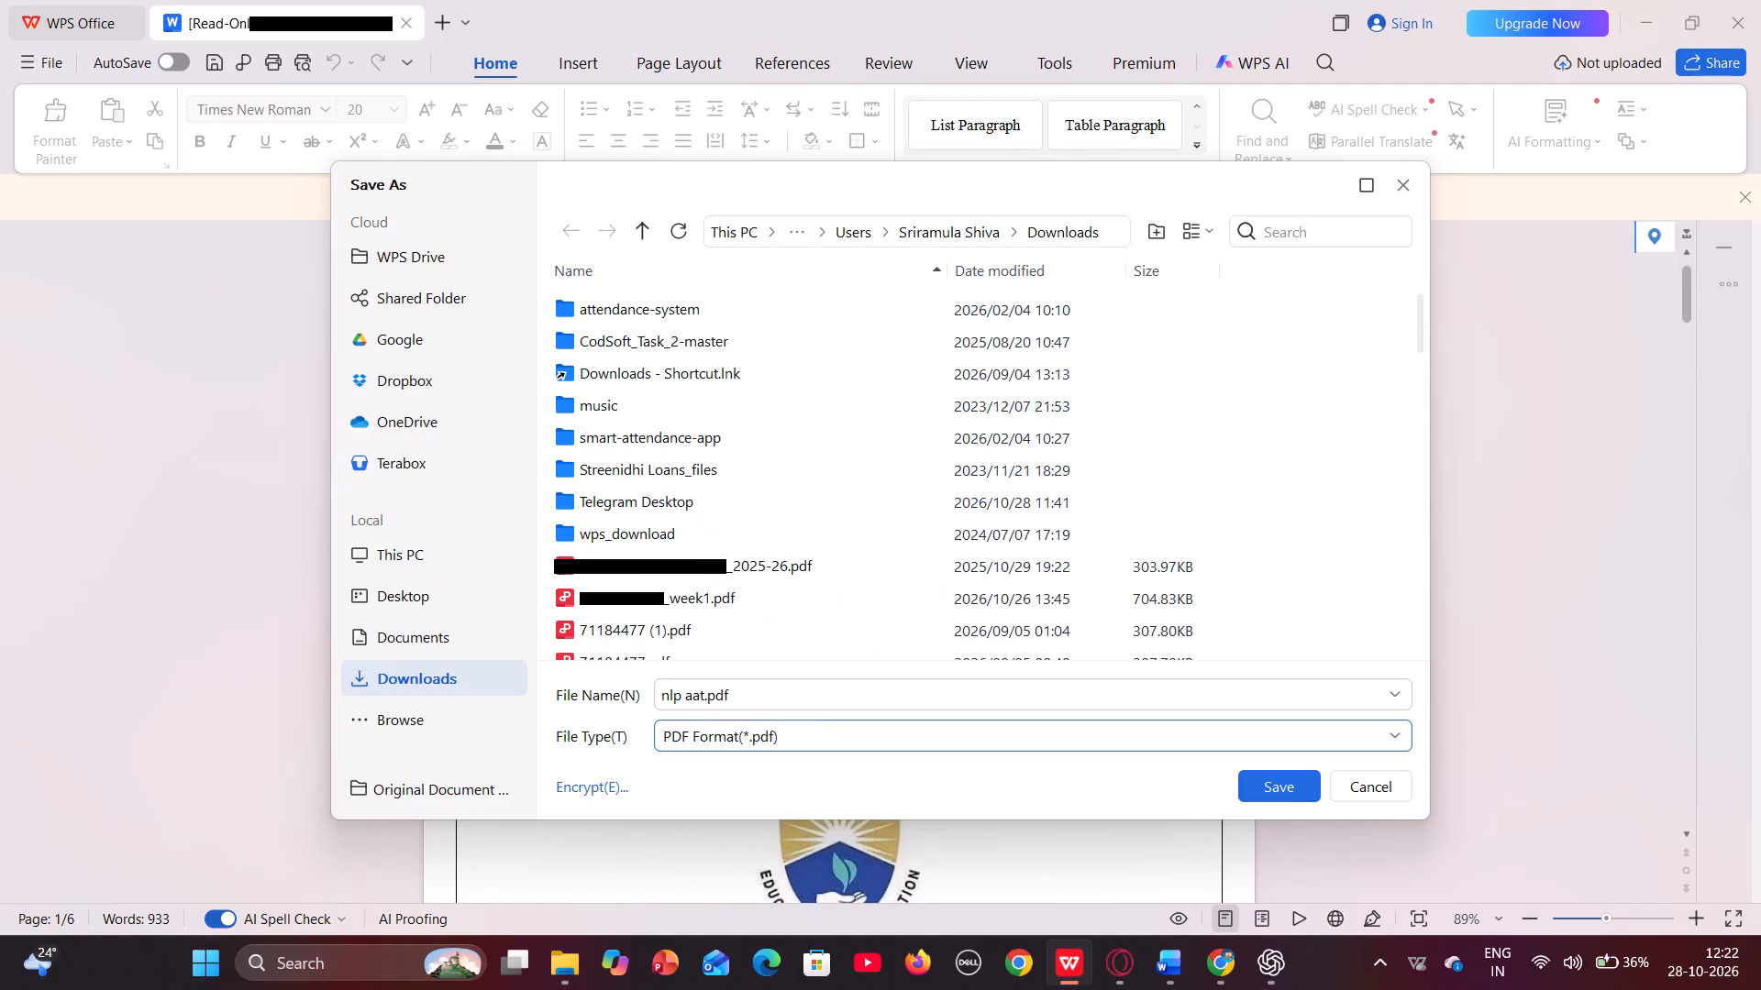
{"action": "left_click", "coordinate": [1277, 781]}
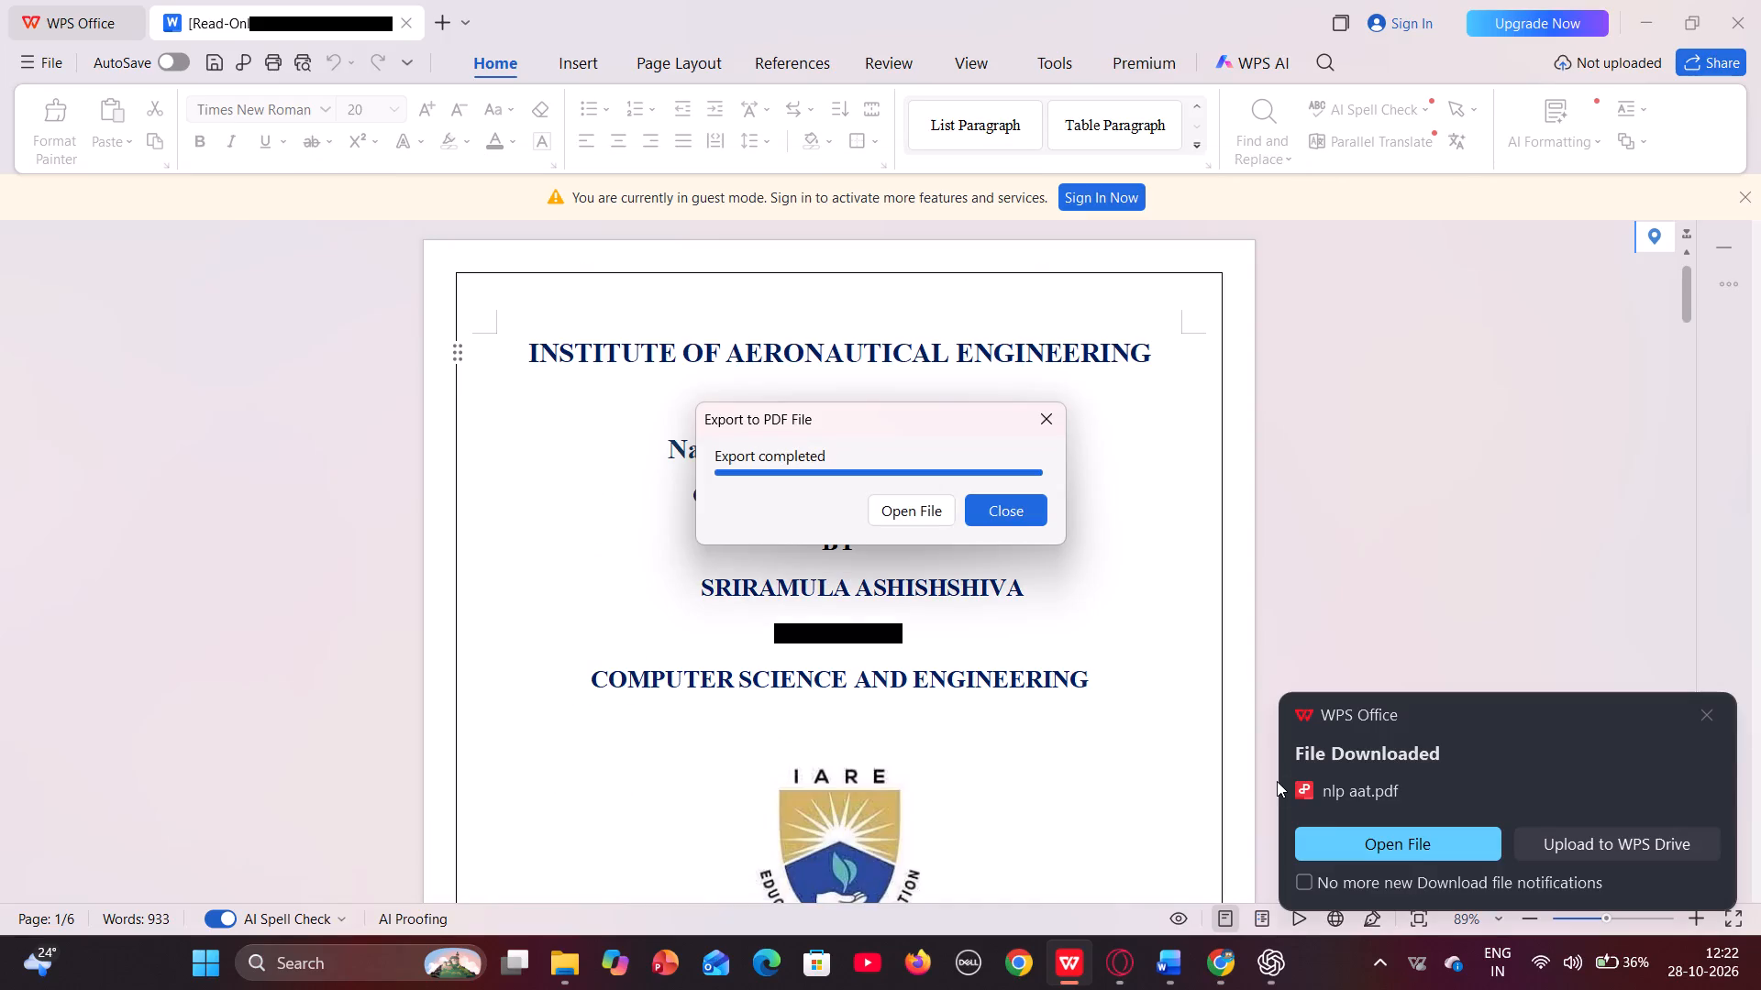
Open the exported "nlp aat.pdf" for viewing.
{"action": "left_click", "coordinate": [1420, 841]}
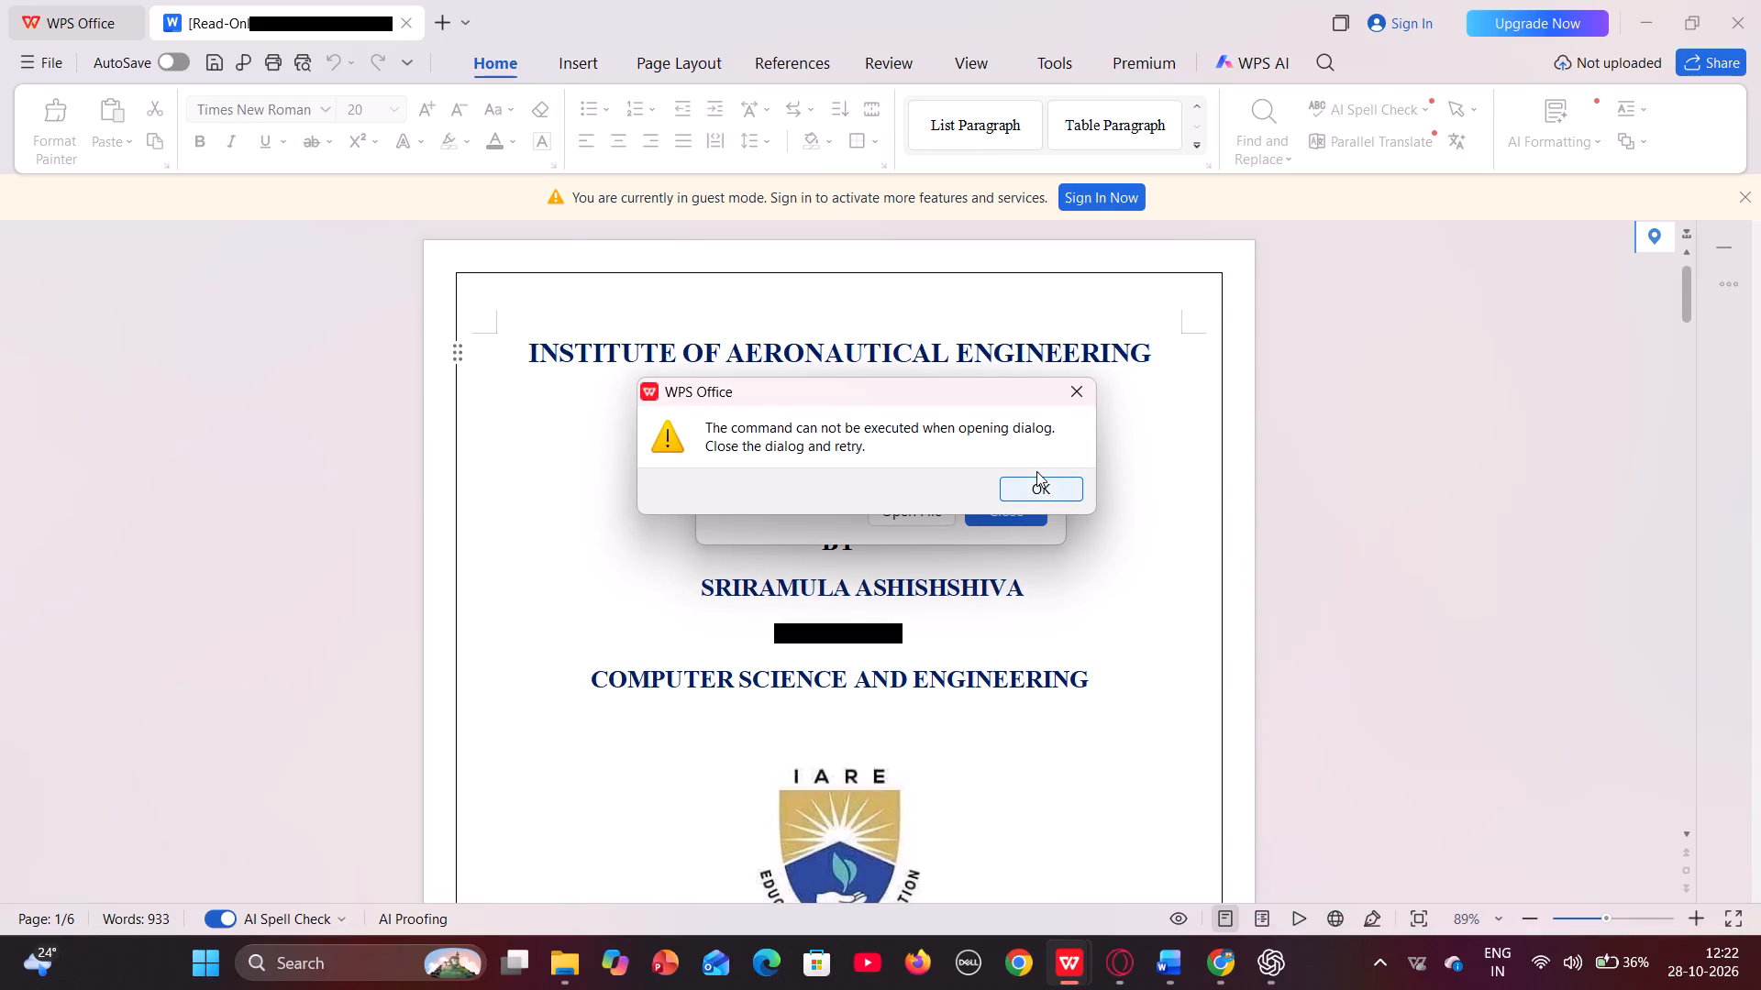
{"action": "left_click", "coordinate": [1042, 476]}
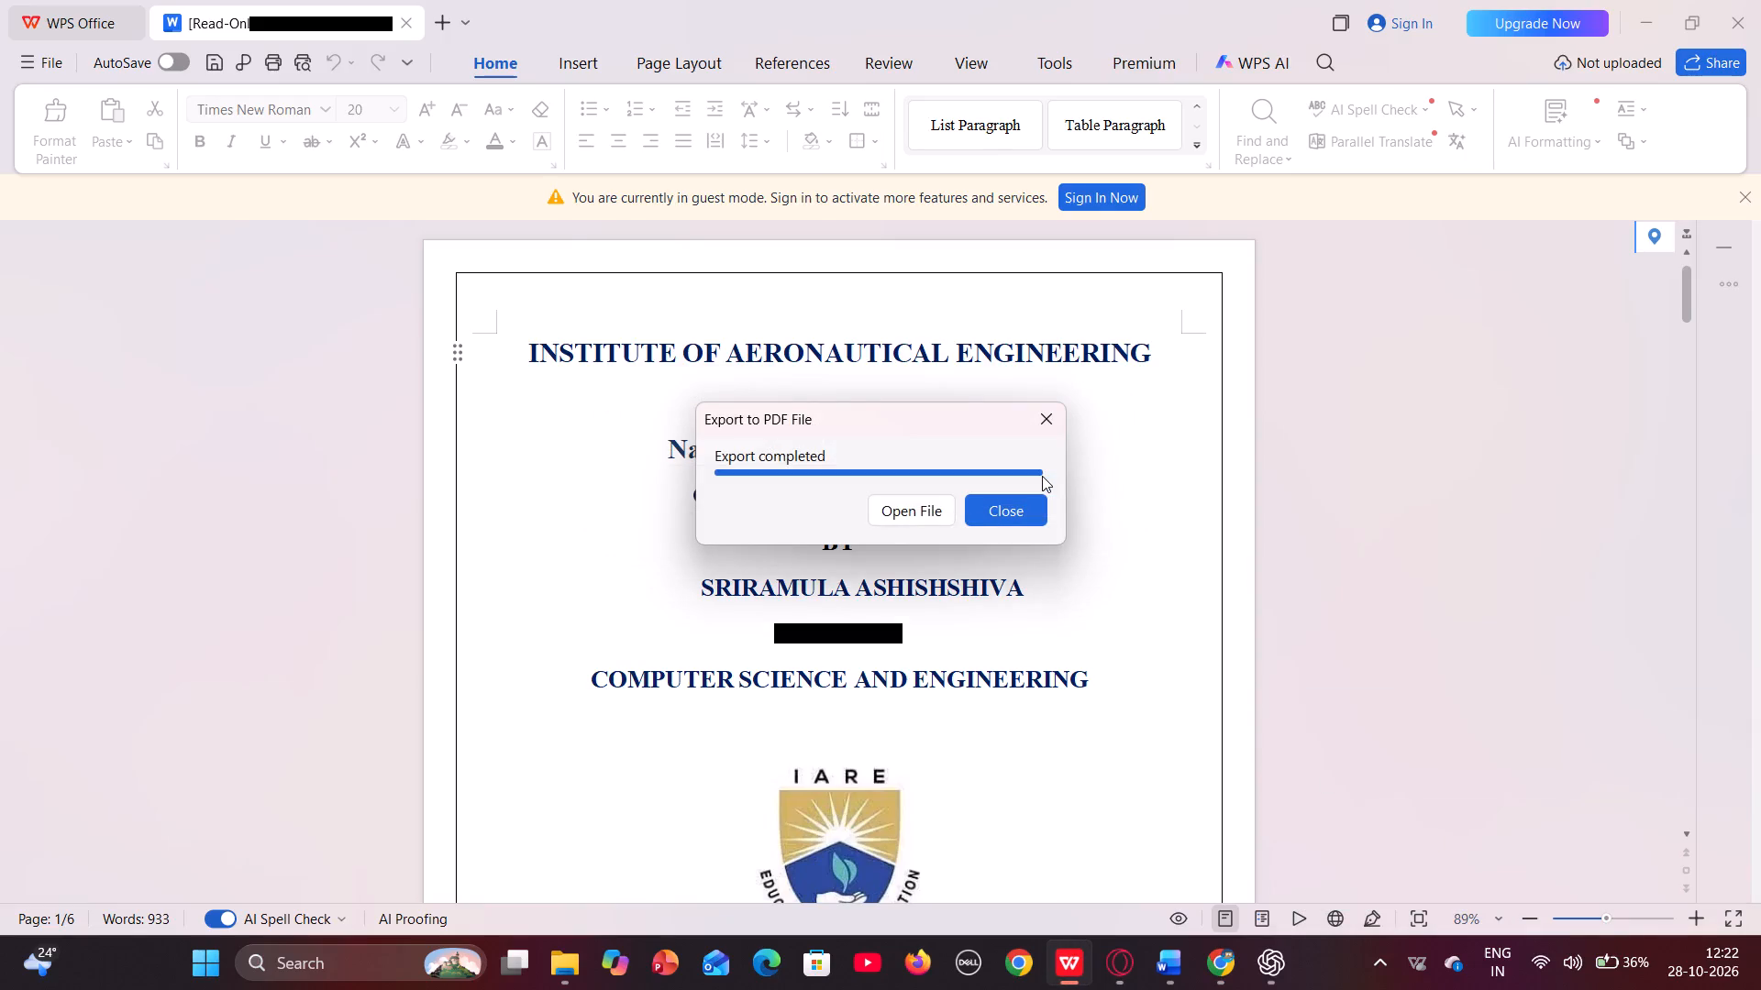
{"action": "left_click", "coordinate": [929, 510]}
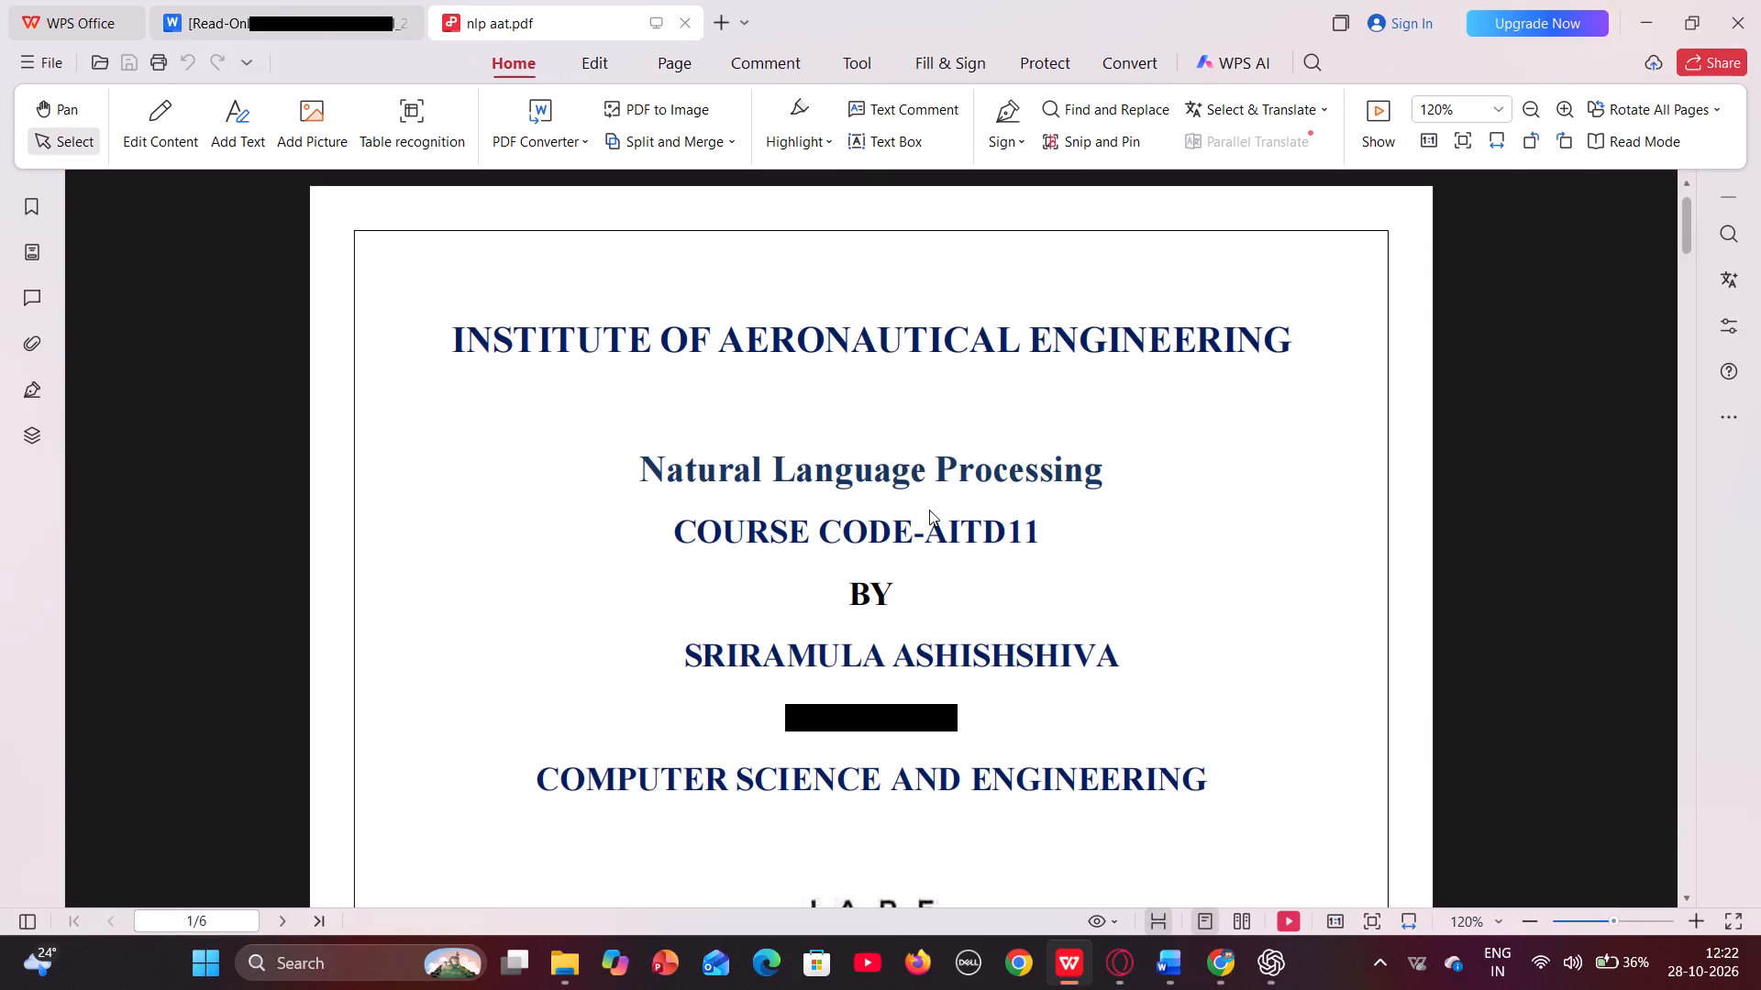
Review the exported "nlp aat" PDF from the cover page through the Q6 answer on the last page.
{"action": "scroll", "coordinate": [972, 525], "scroll_direction": "down", "scroll_amount": 1}
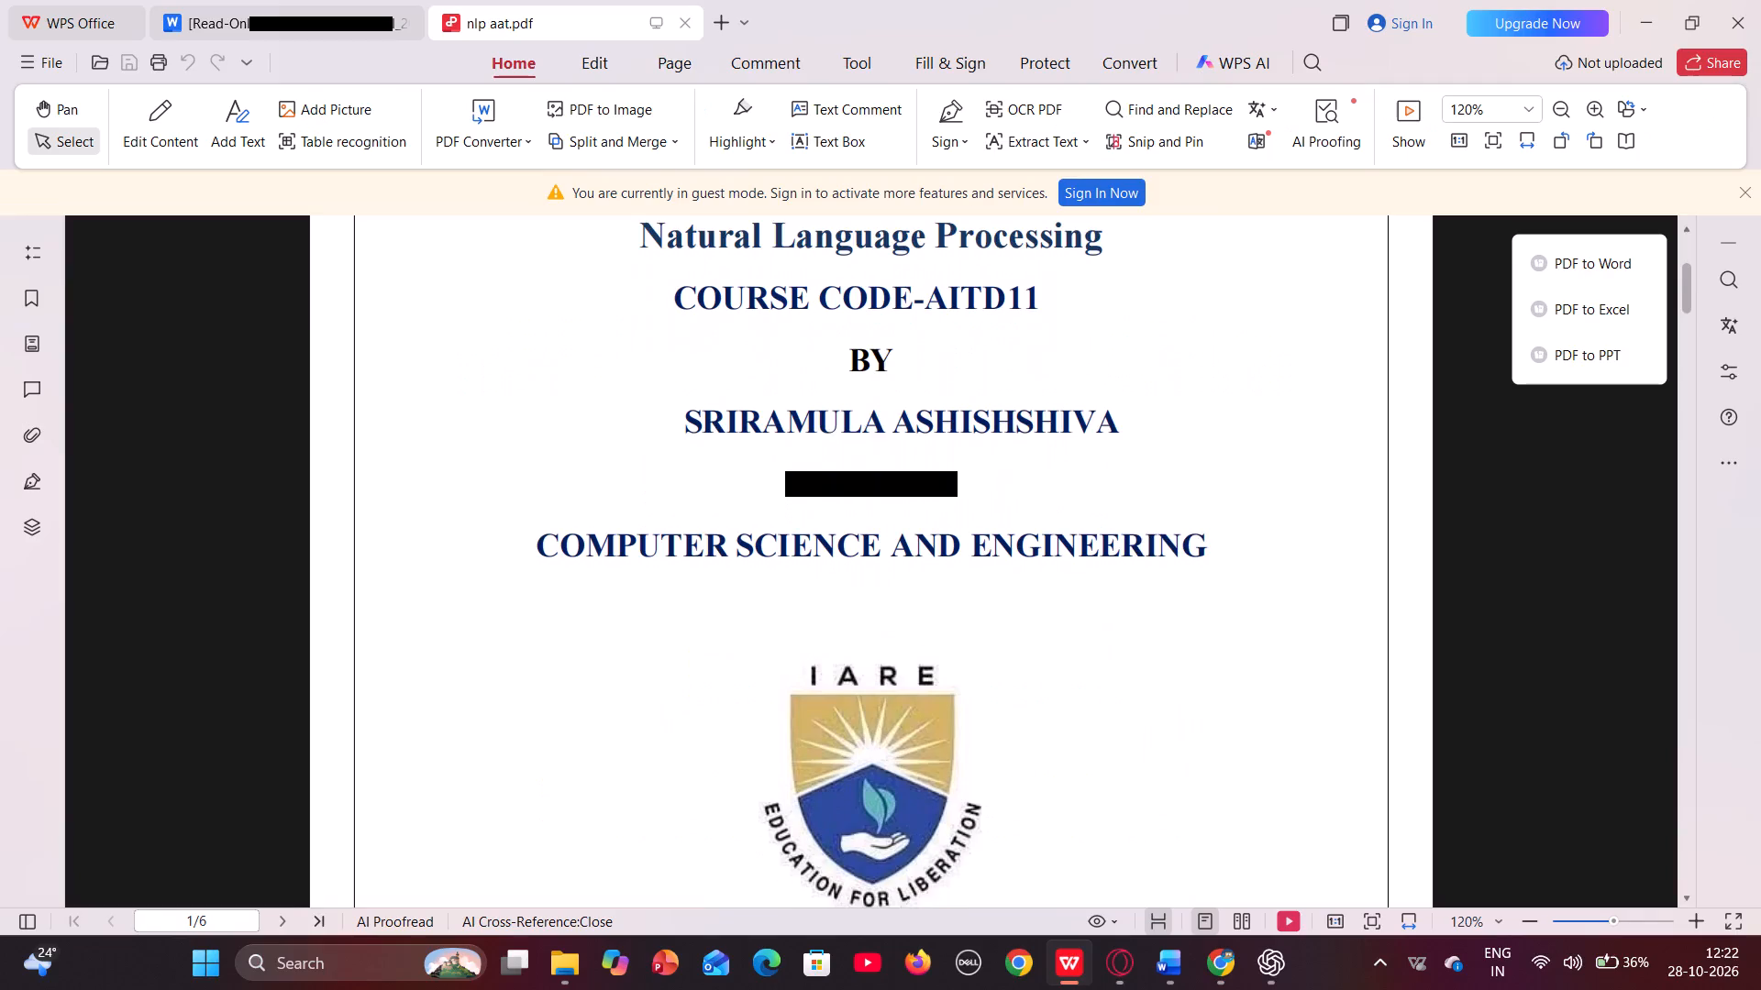
{"action": "scroll", "coordinate": [972, 525], "scroll_direction": "down", "scroll_amount": 2}
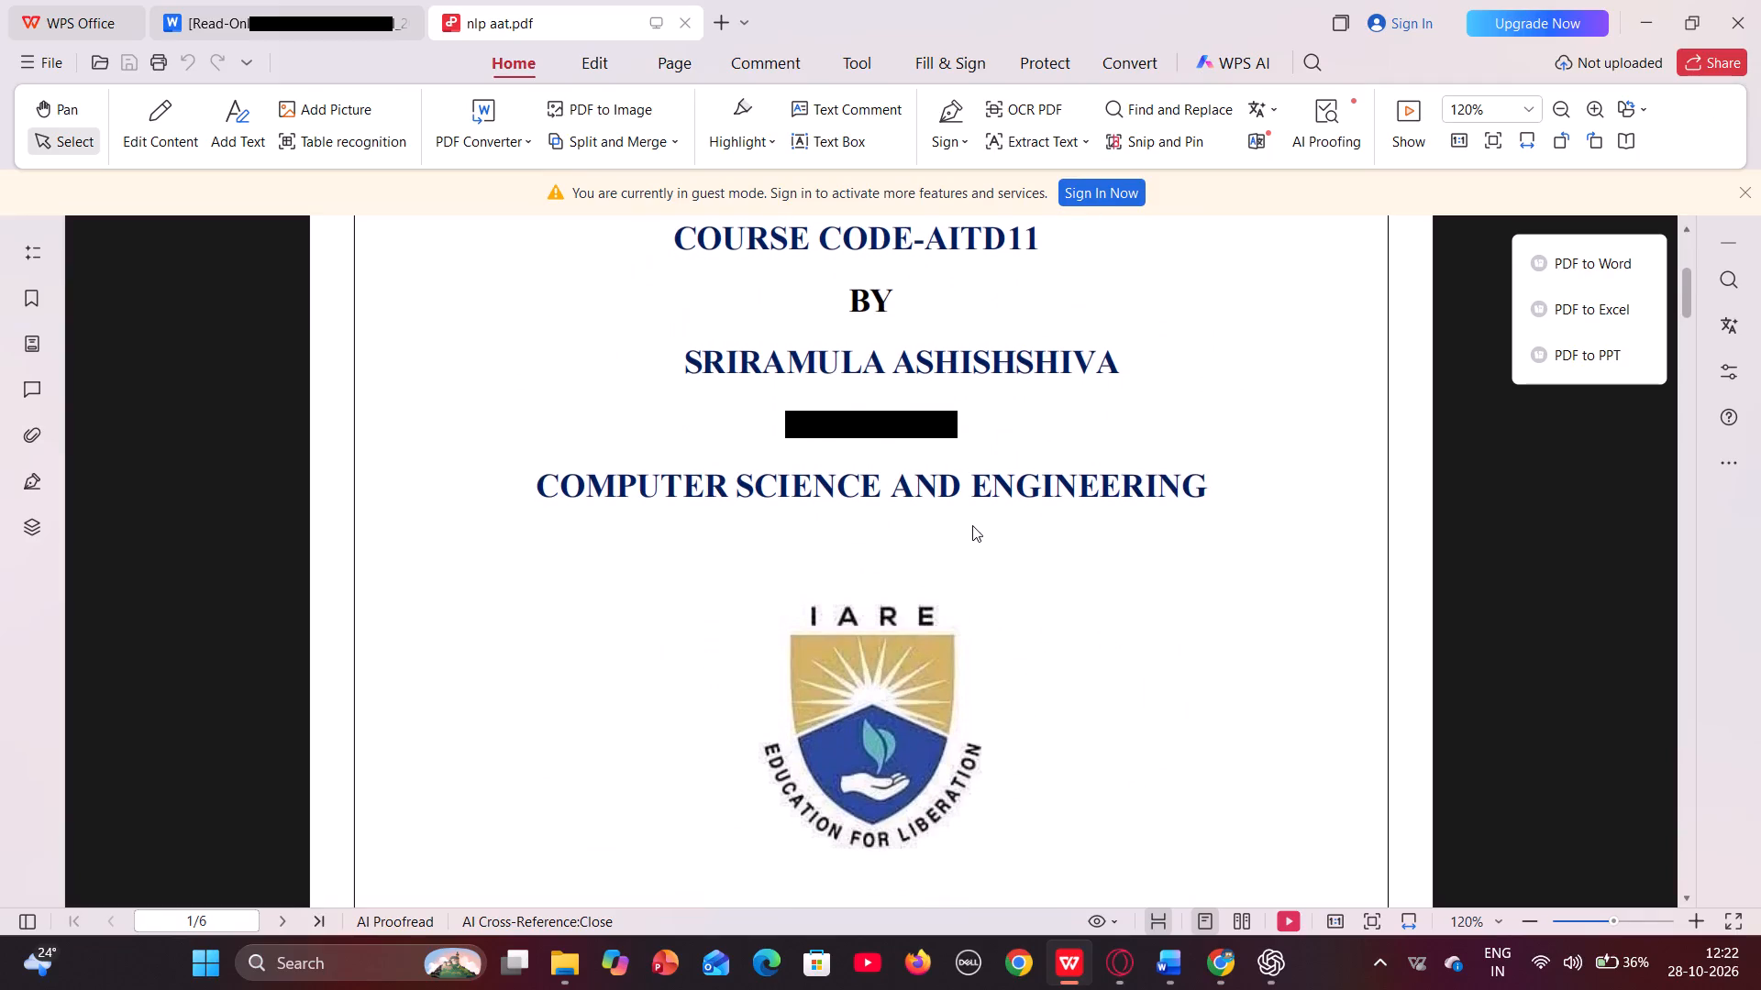
{"action": "scroll", "coordinate": [972, 525], "scroll_direction": "down", "scroll_amount": 2}
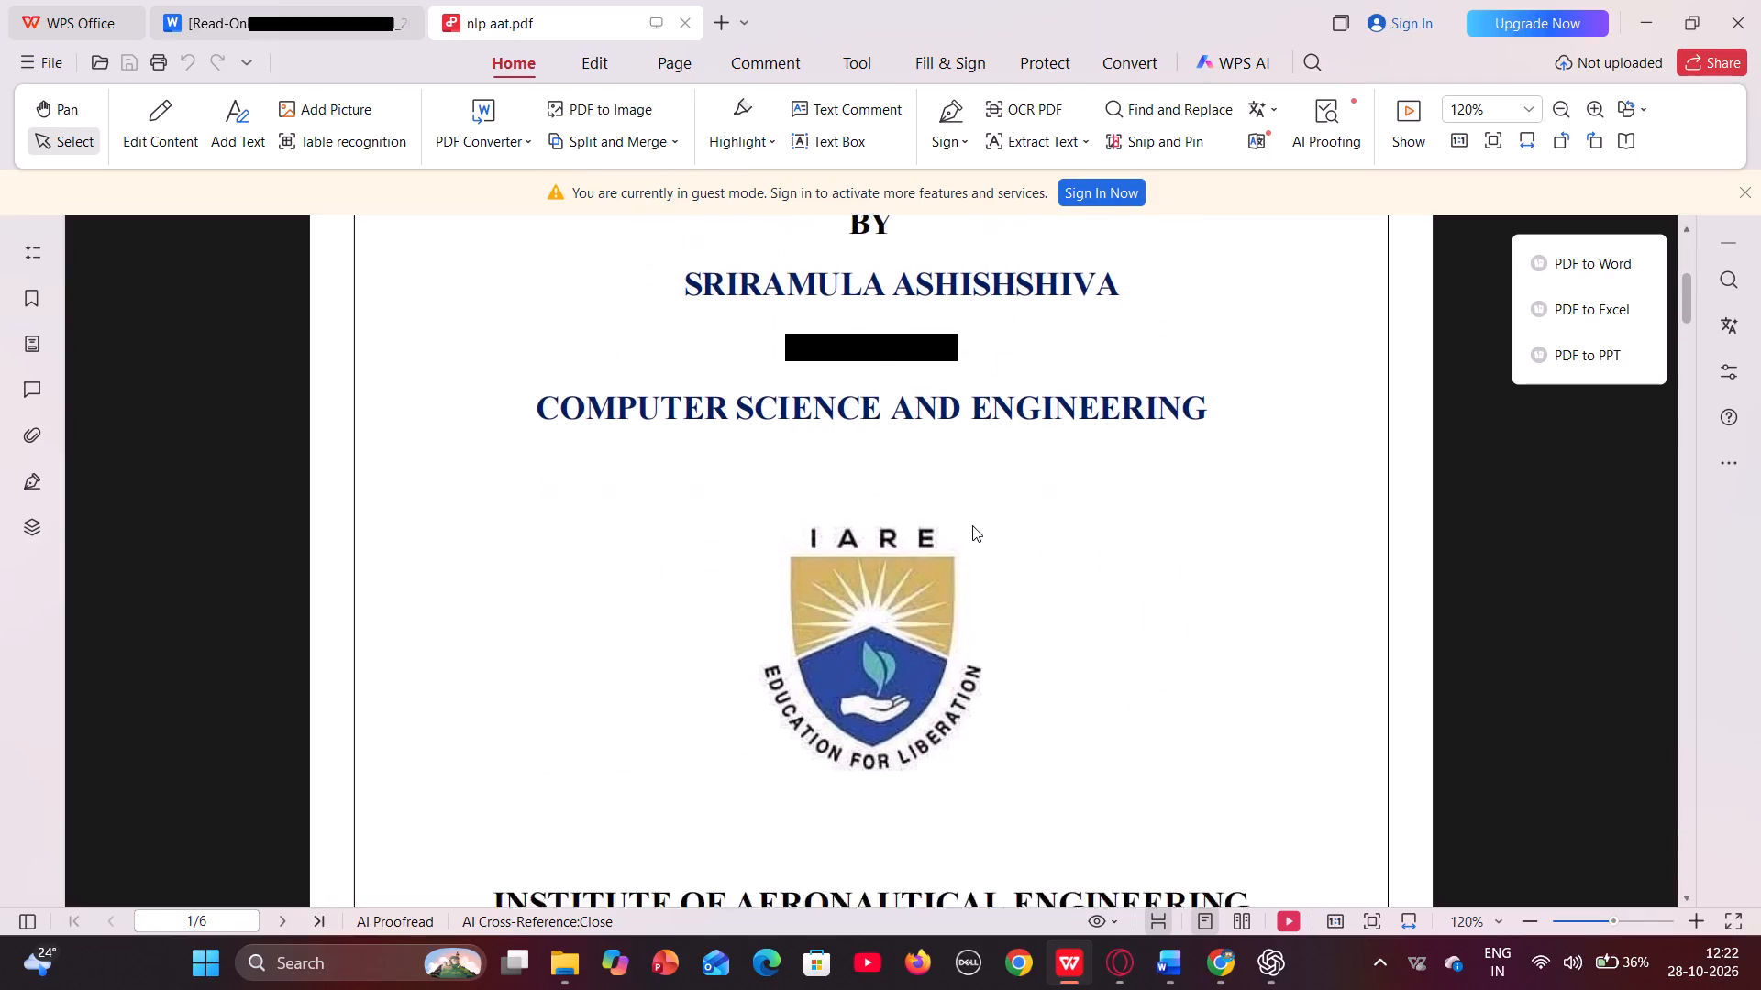
{"action": "scroll", "coordinate": [972, 525], "scroll_direction": "down", "scroll_amount": 6}
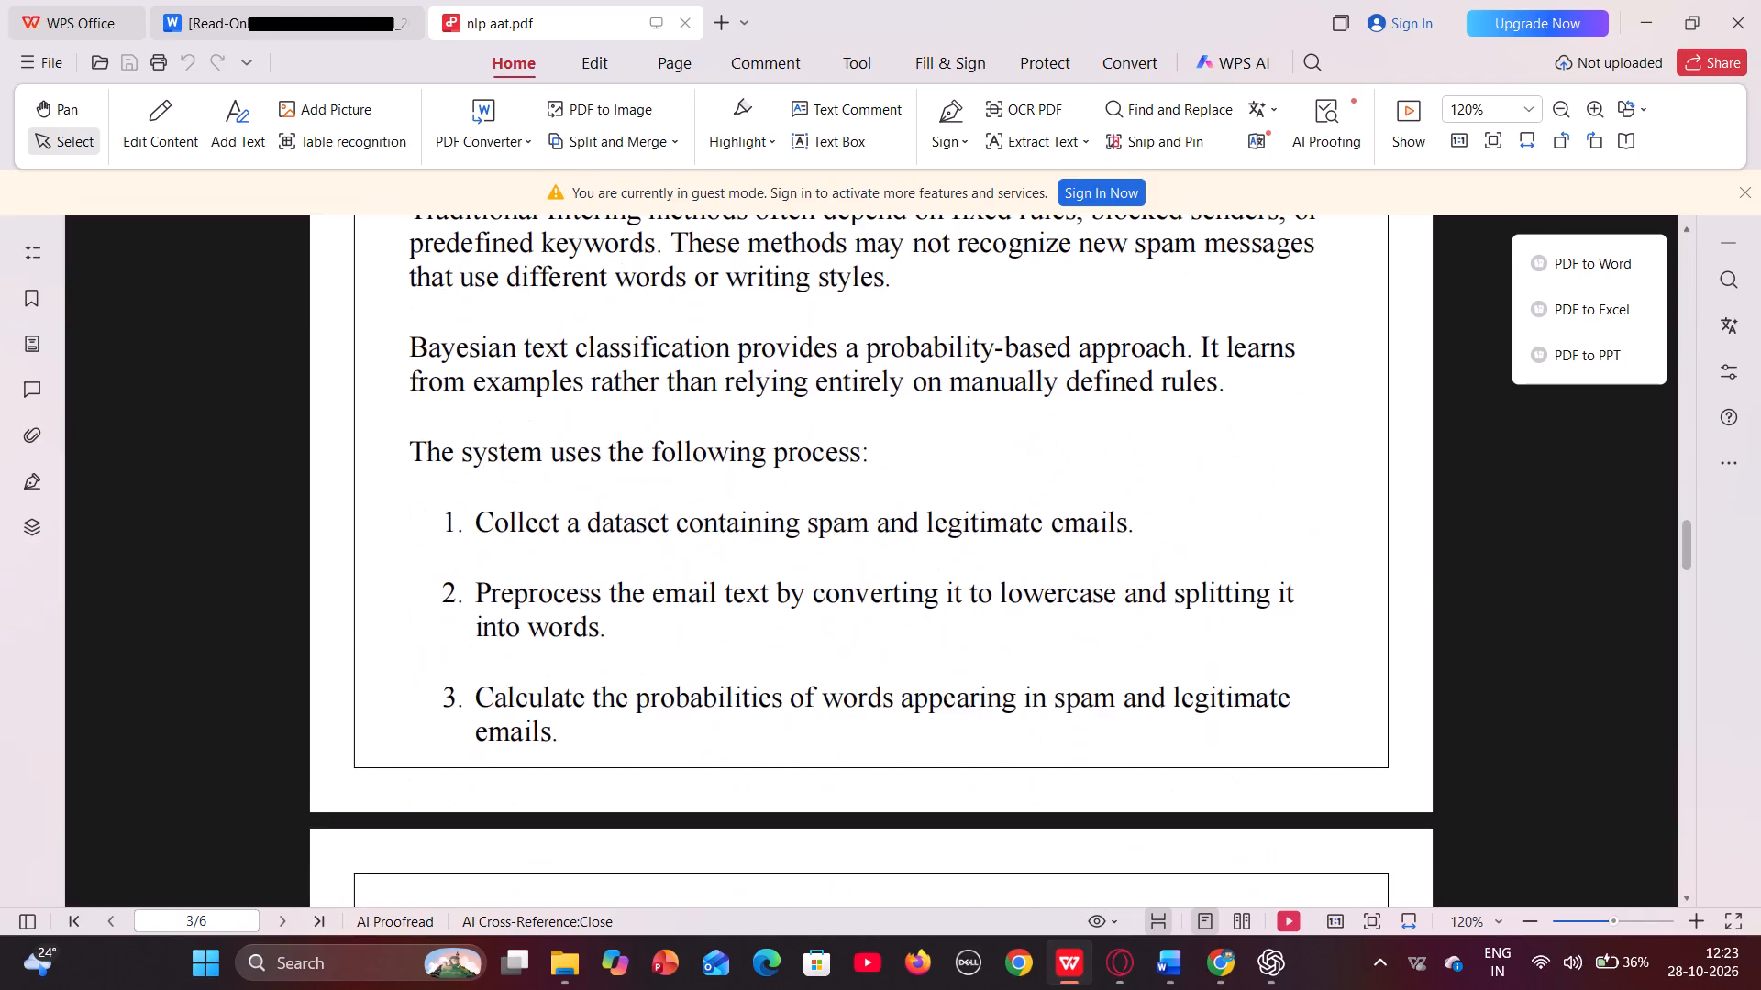
{"action": "scroll", "coordinate": [972, 525], "scroll_direction": "down", "scroll_amount": 7}
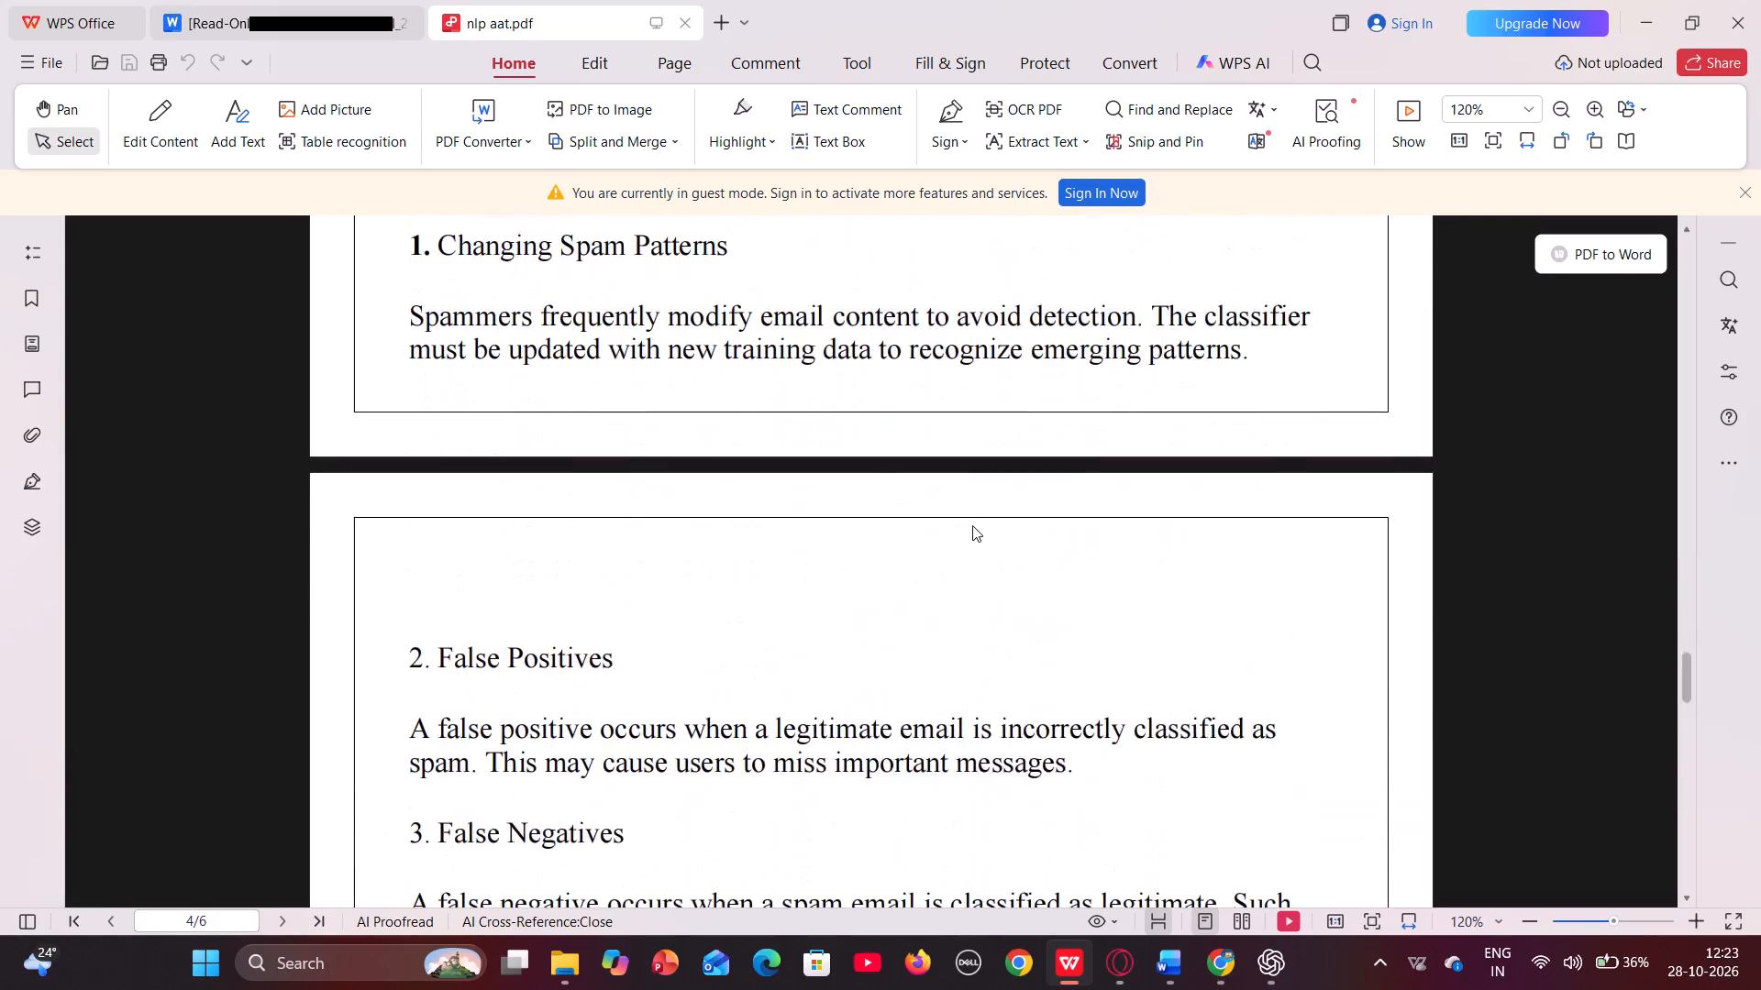
{"action": "scroll", "coordinate": [972, 525], "scroll_direction": "down", "scroll_amount": 11}
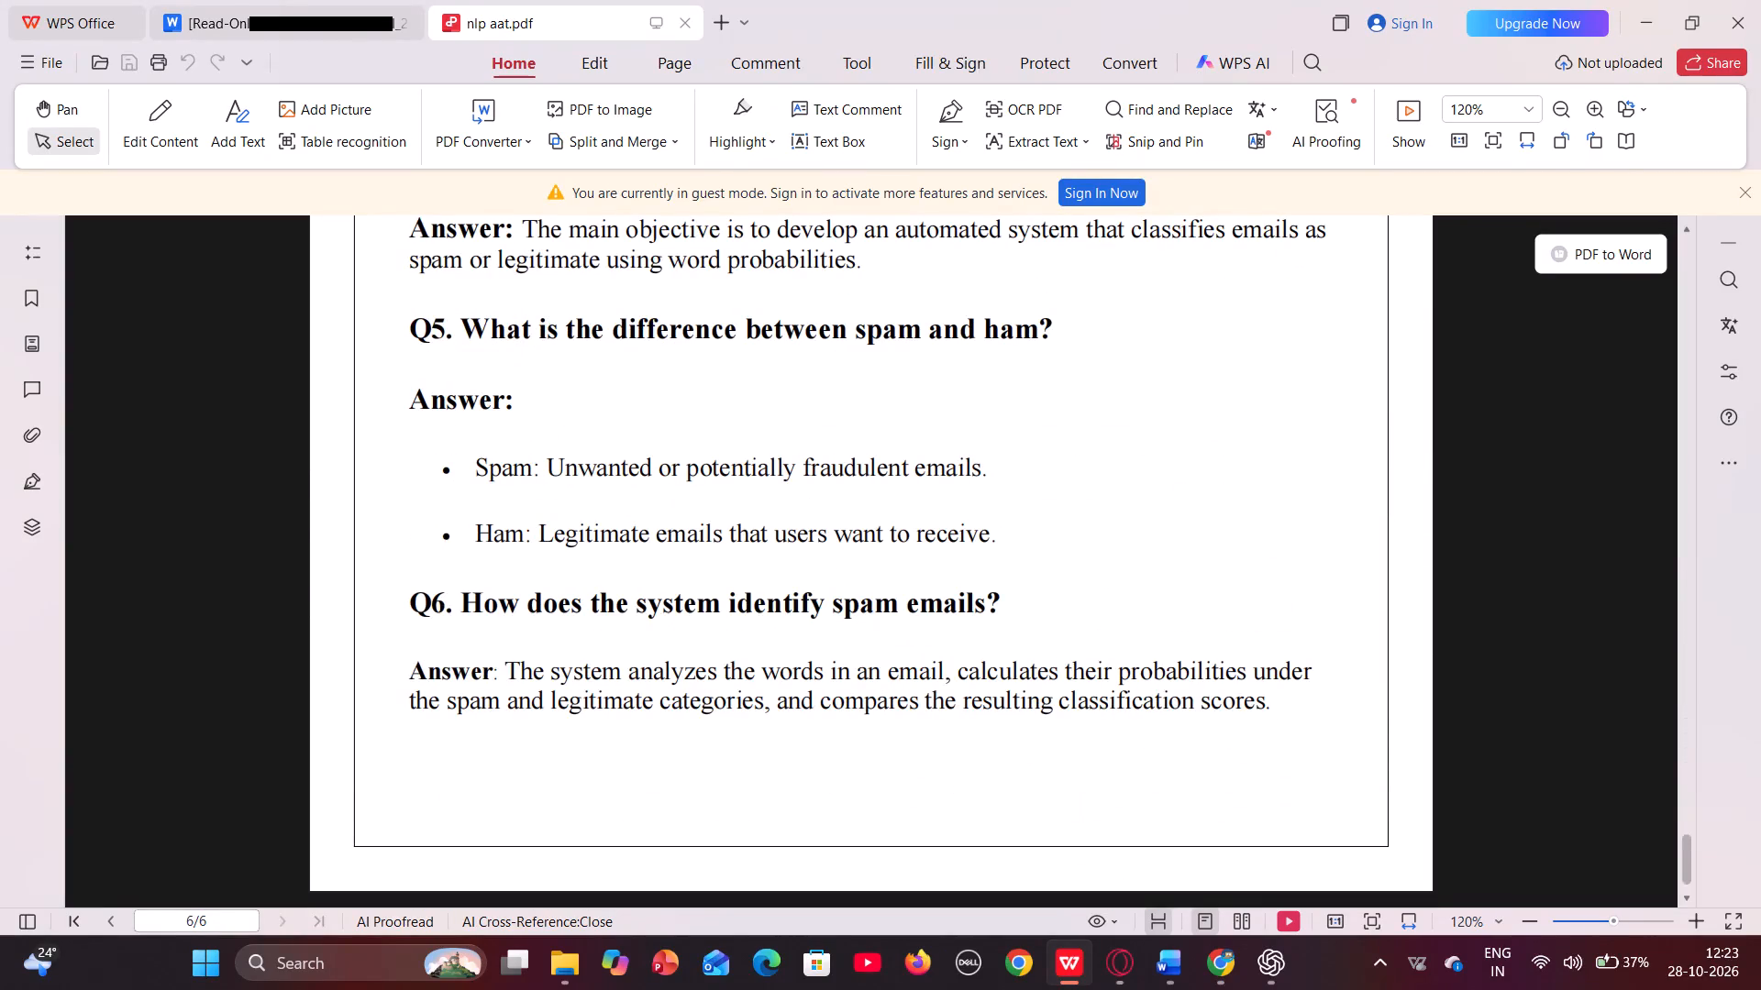
Close WPS Office and show the Downloads folder in File Explorer with its file list refreshed.
{"action": "left_click", "coordinate": [1724, 12]}
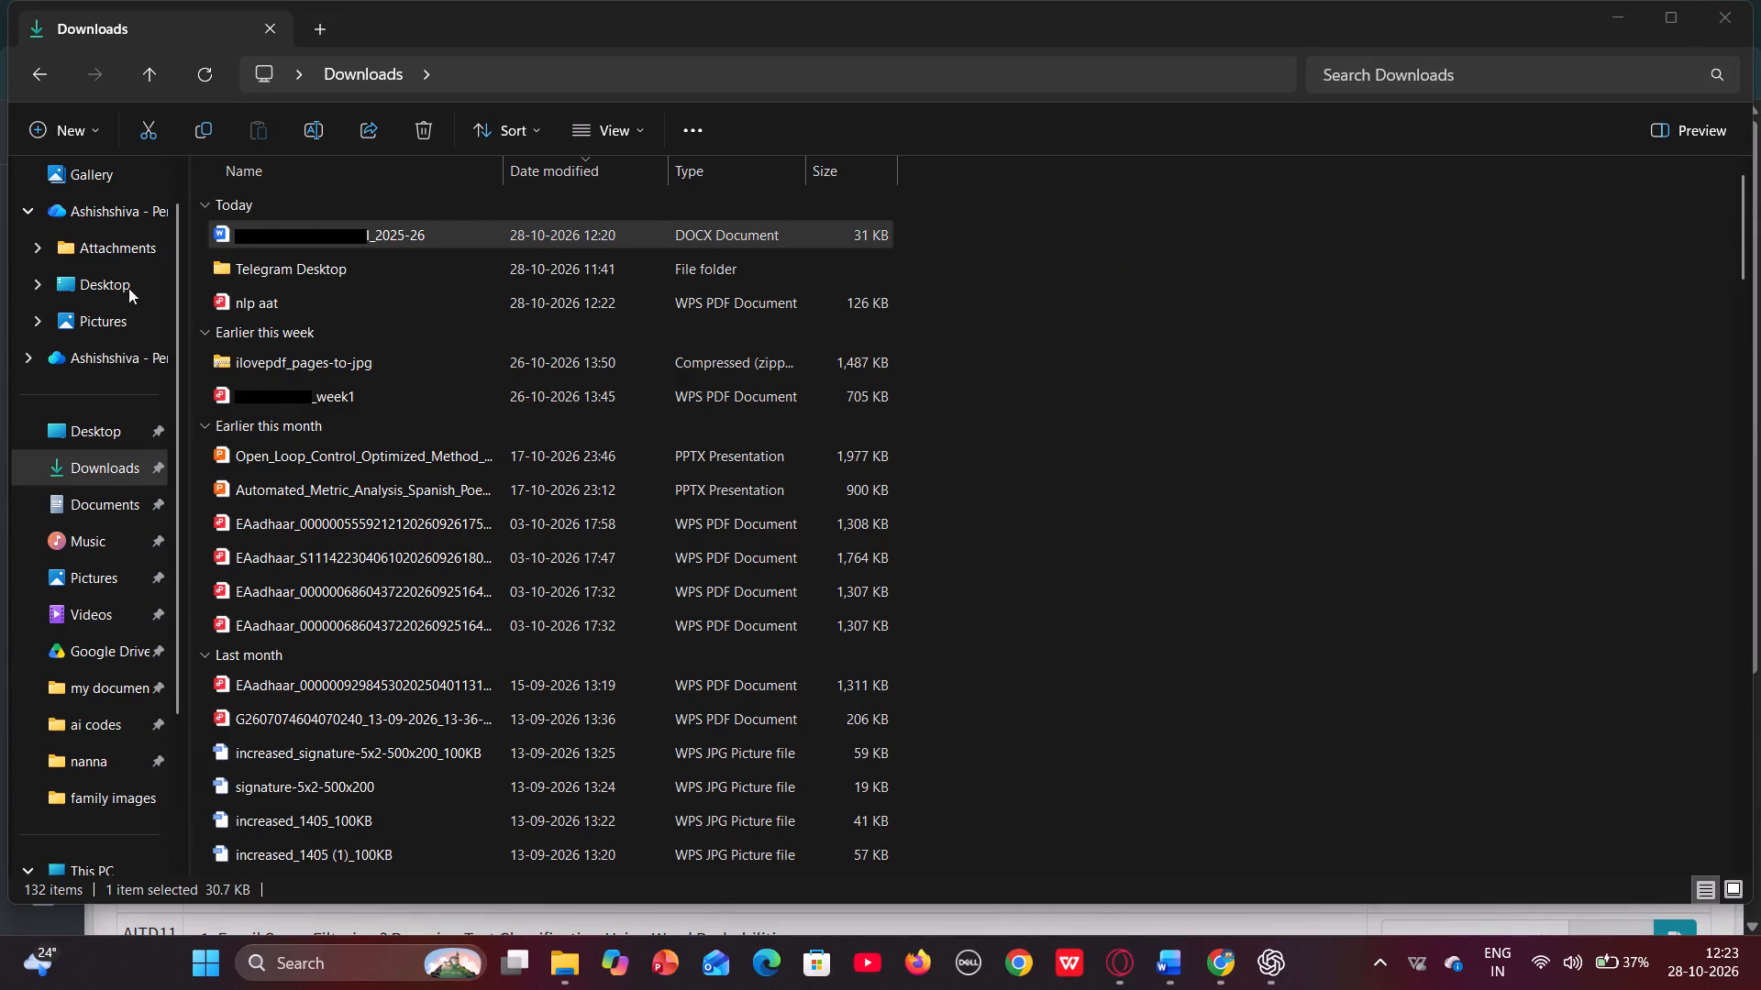
{"action": "left_click", "coordinate": [116, 459]}
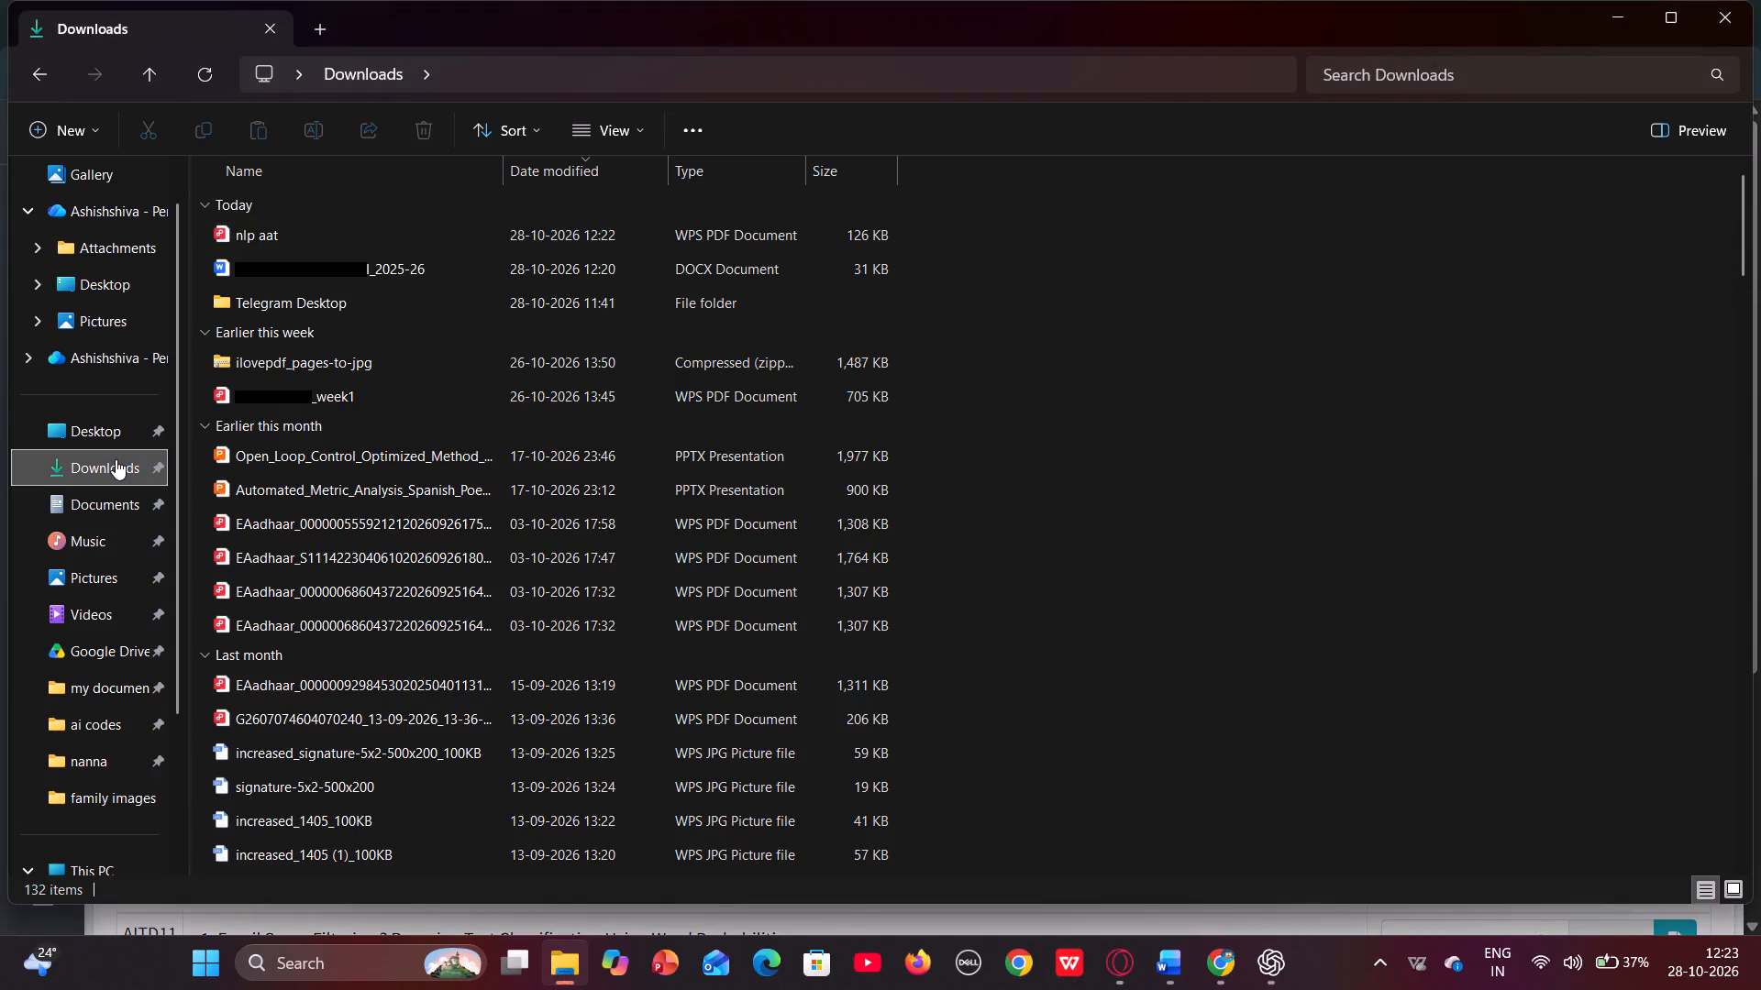